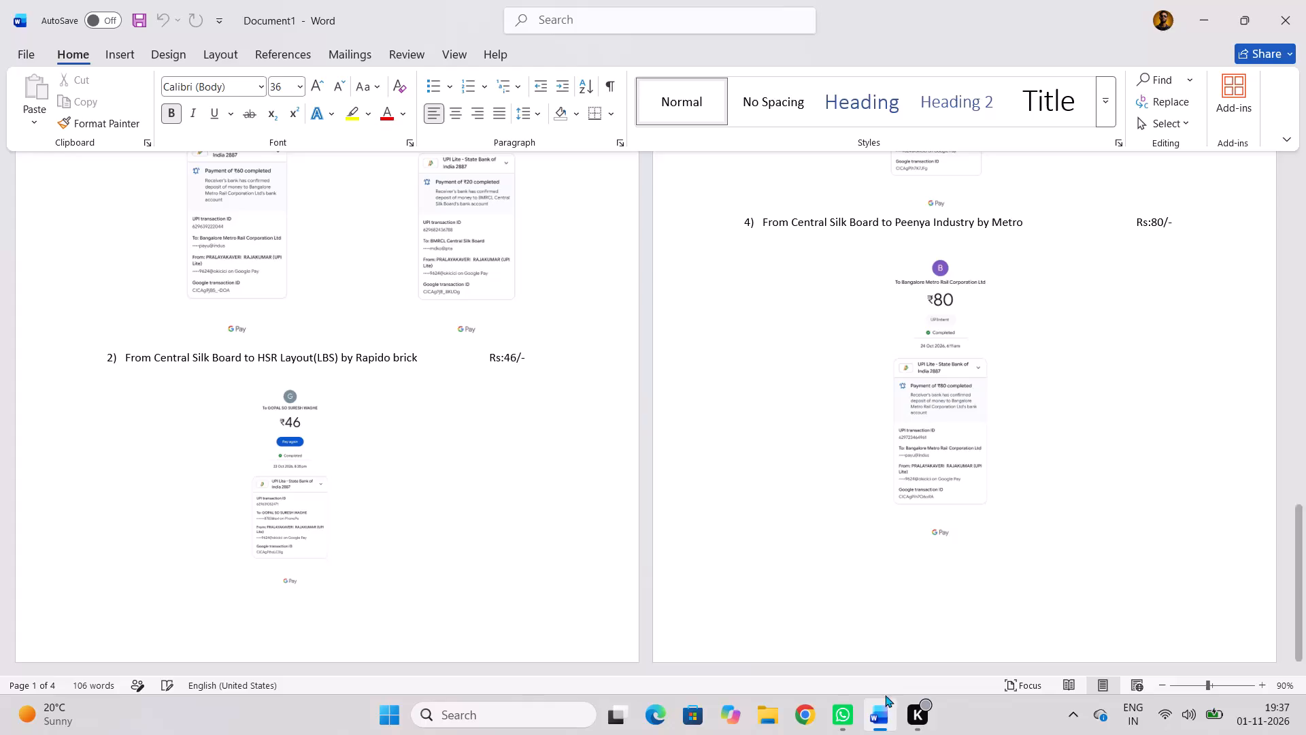
Look through the Travel Expenses document's dated trips and payment receipts, from the last page back to the title.
{"action": "scroll", "coordinate": [652, 497], "scroll_direction": "down", "scroll_amount": 5}
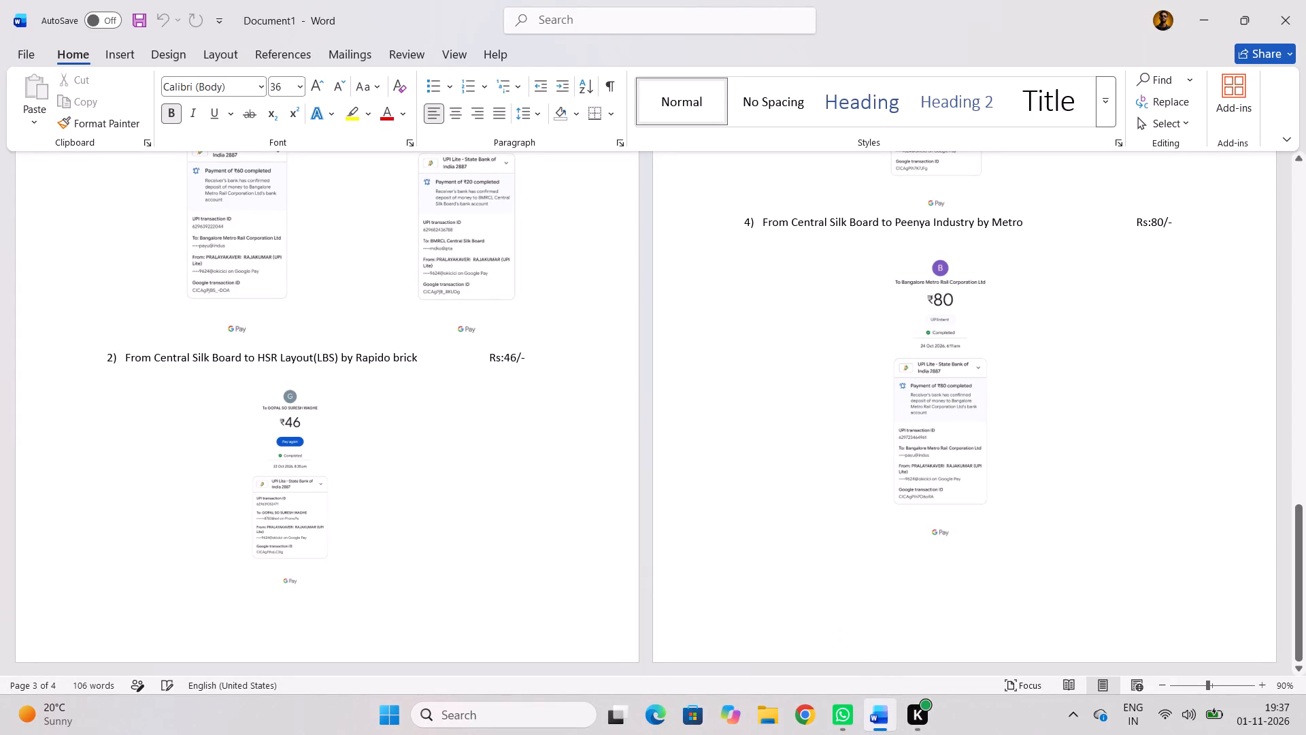
{"action": "scroll", "coordinate": [652, 497], "scroll_direction": "up", "scroll_amount": 8}
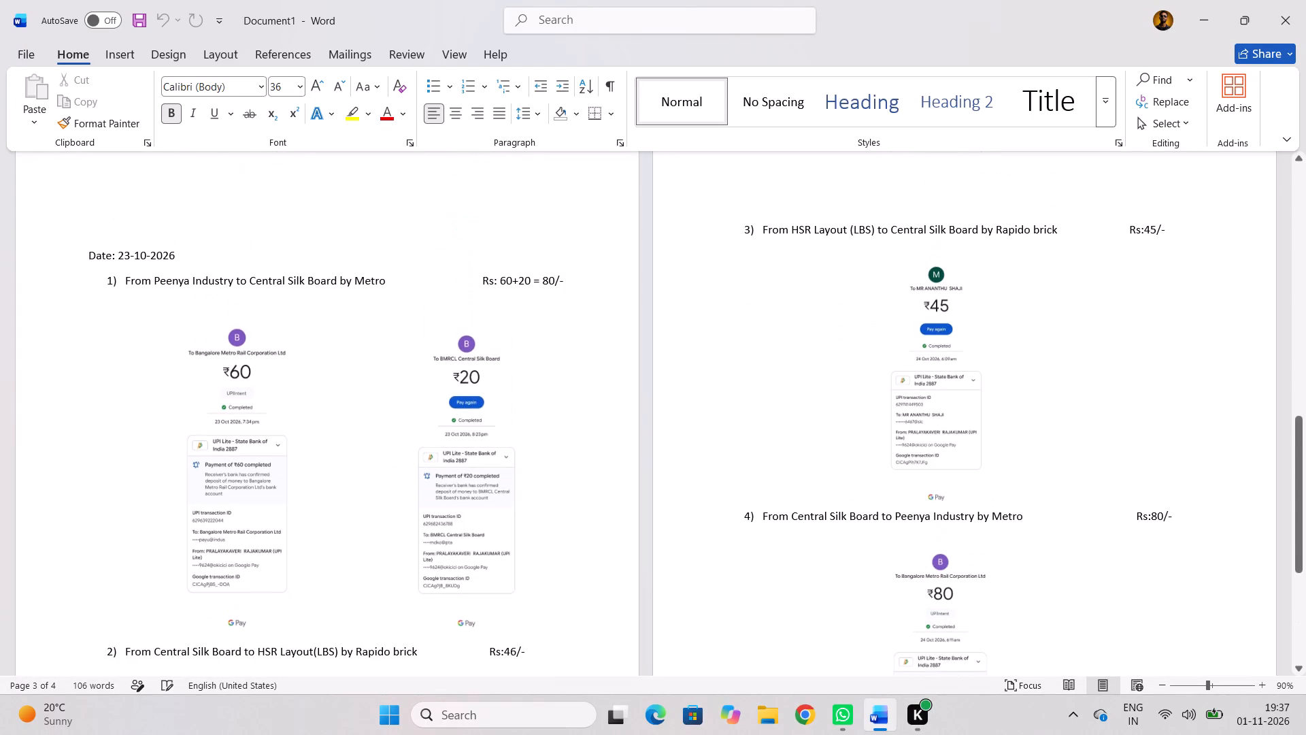
{"action": "scroll", "coordinate": [652, 497], "scroll_direction": "up", "scroll_amount": 13}
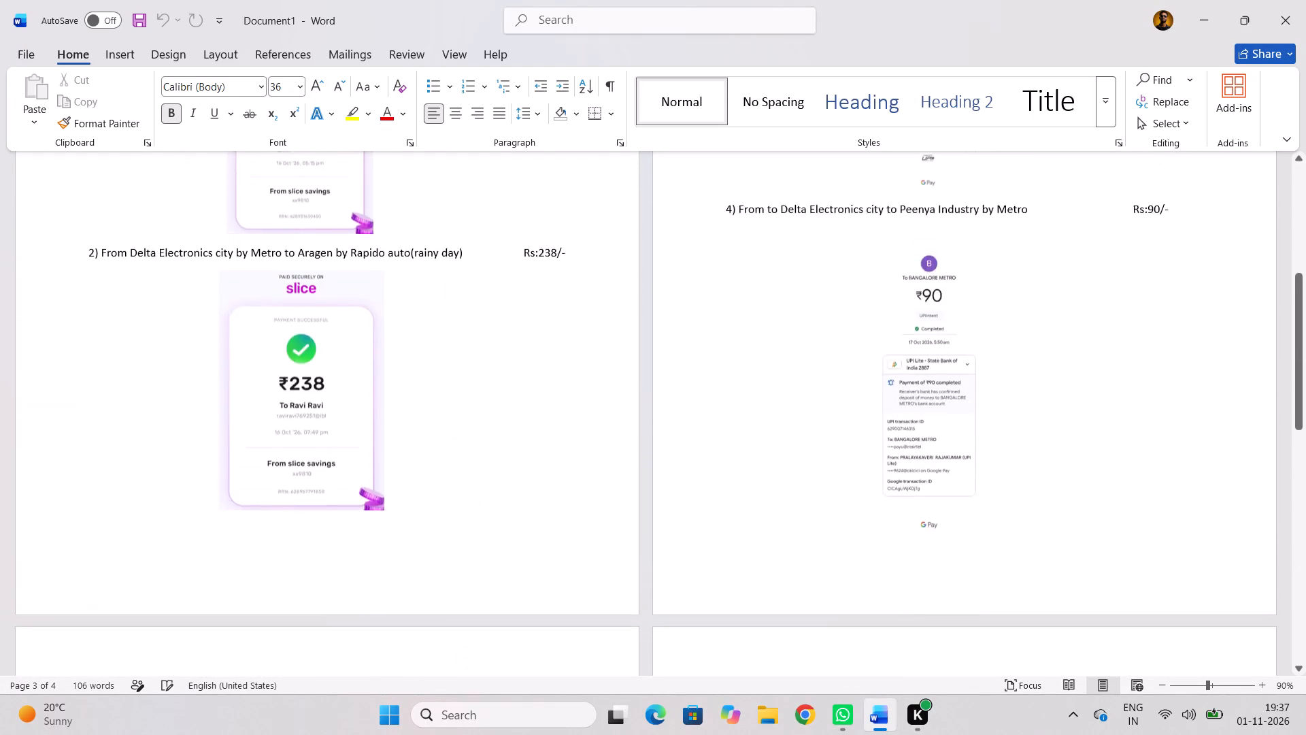
{"action": "scroll", "coordinate": [652, 497], "scroll_direction": "up", "scroll_amount": 20}
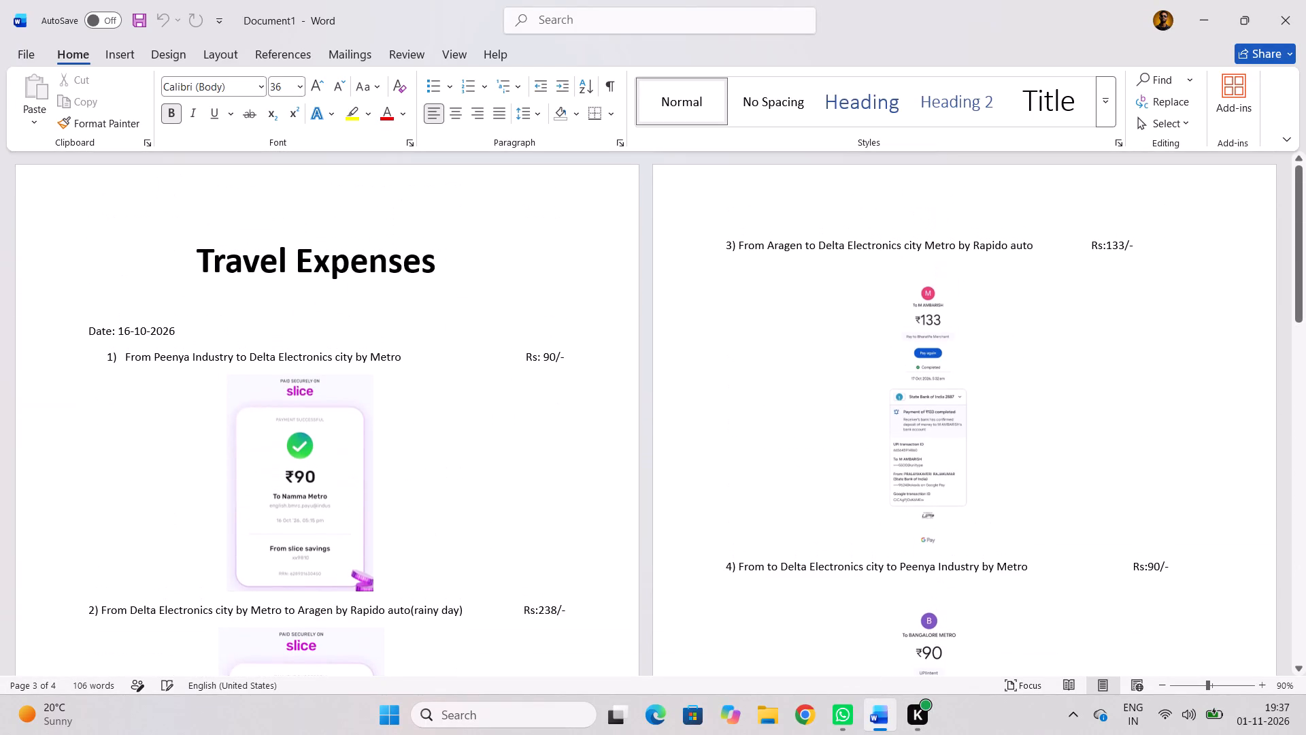
{"action": "scroll", "coordinate": [652, 497], "scroll_direction": "up", "scroll_amount": 8}
Switch to Chrome with the "Your Chrome" profile, open the bookmarked annotate site and reload its page.
{"action": "left_click", "coordinate": [795, 717]}
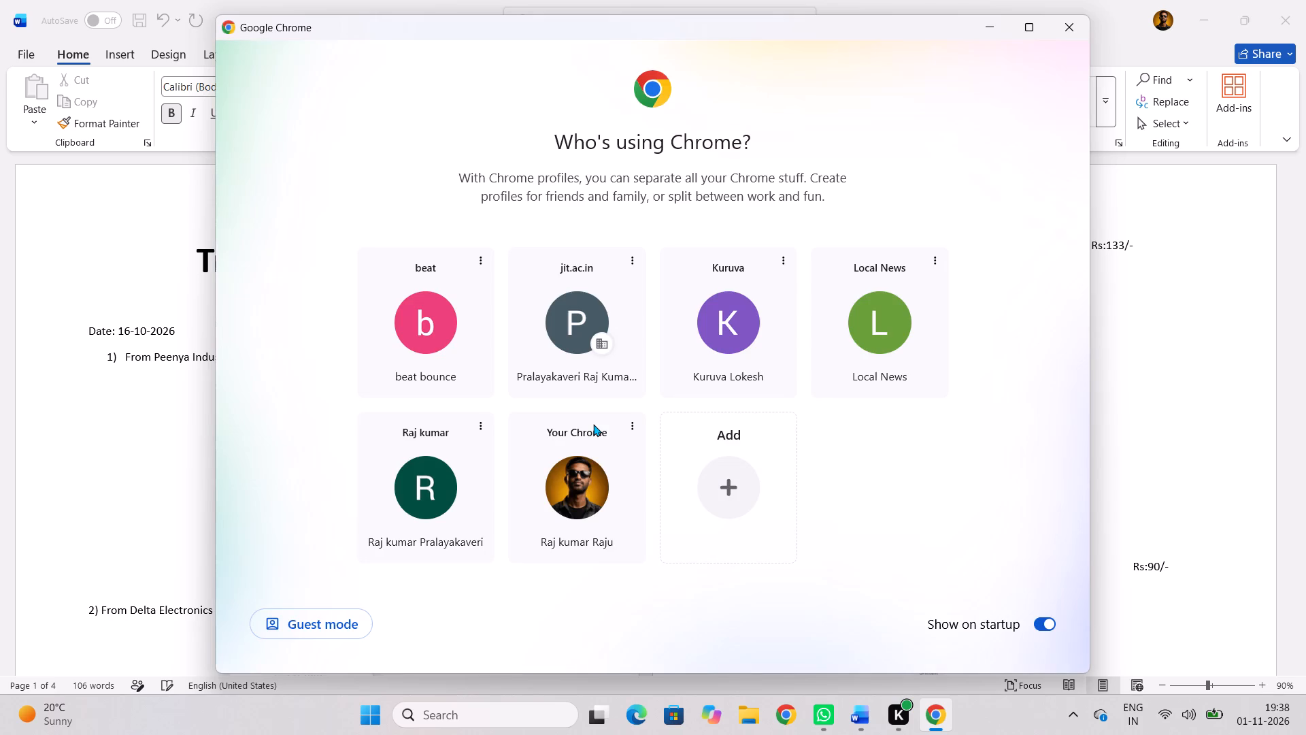
{"action": "left_click", "coordinate": [600, 489]}
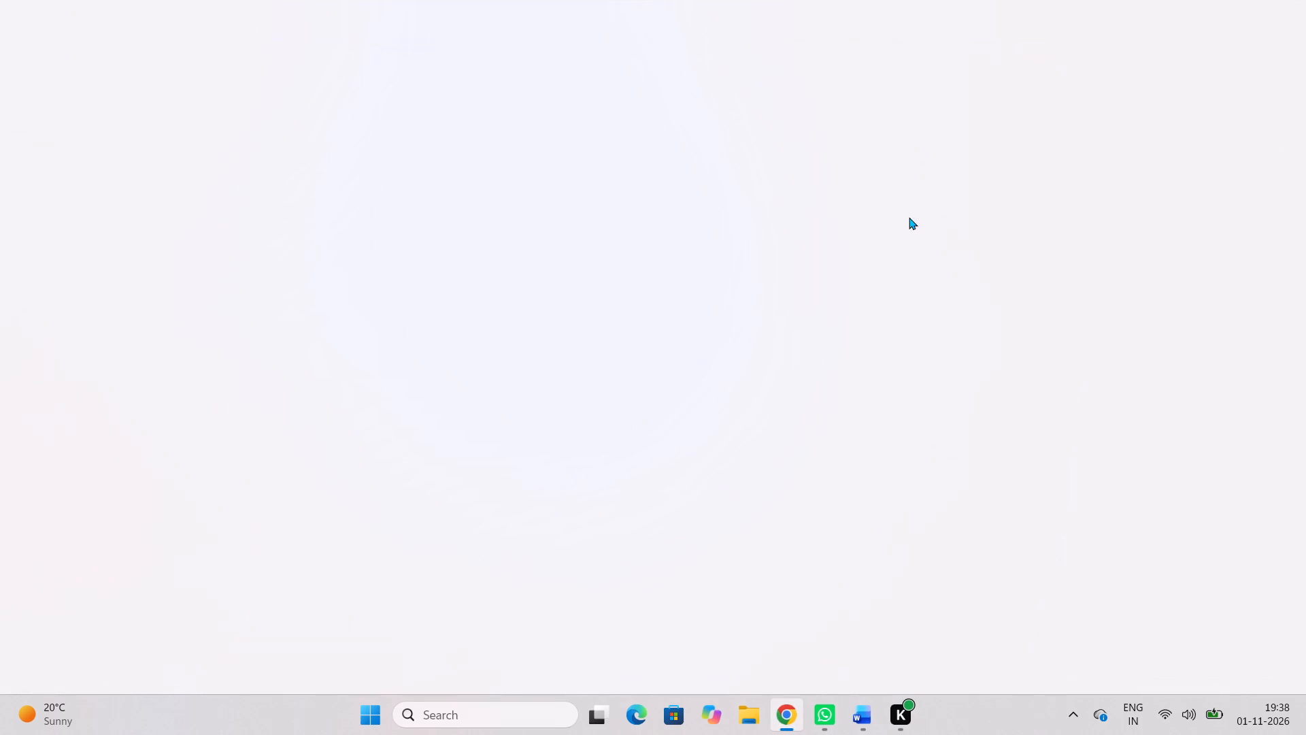
{"action": "left_click", "coordinate": [1247, 89]}
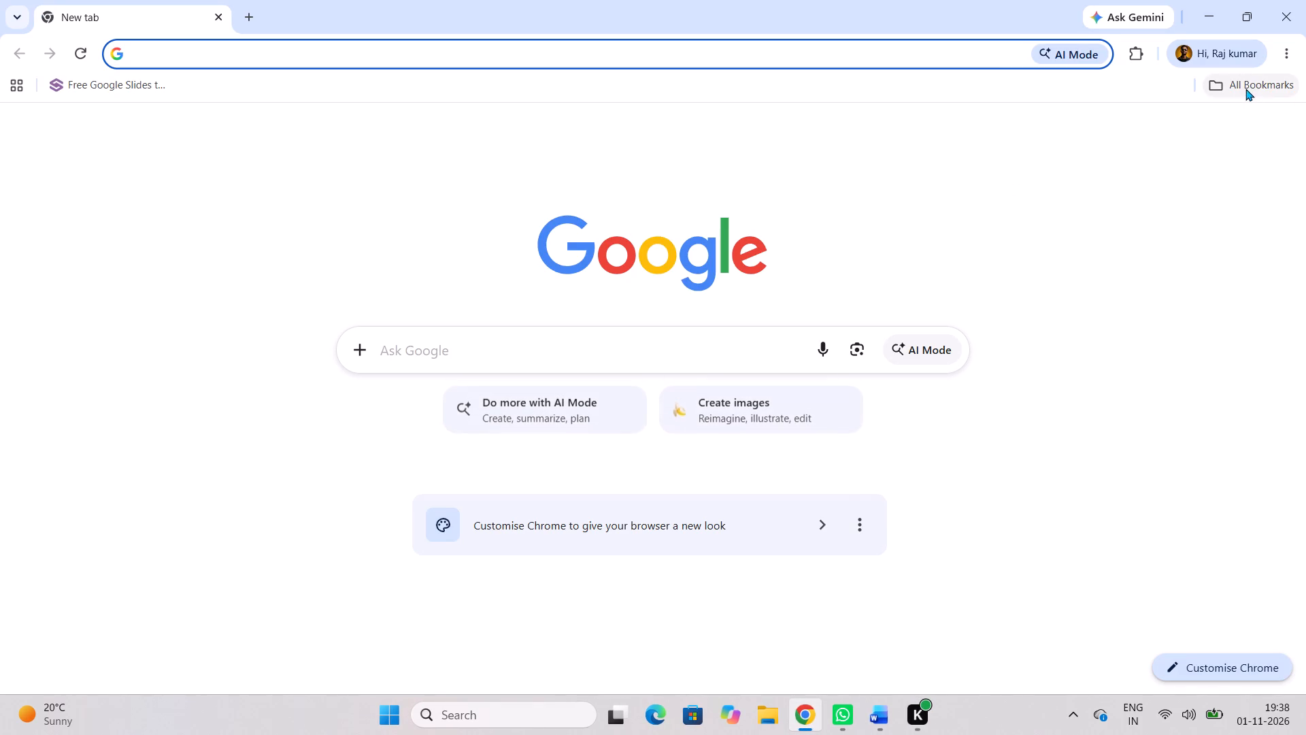
{"action": "left_click", "coordinate": [1086, 125]}
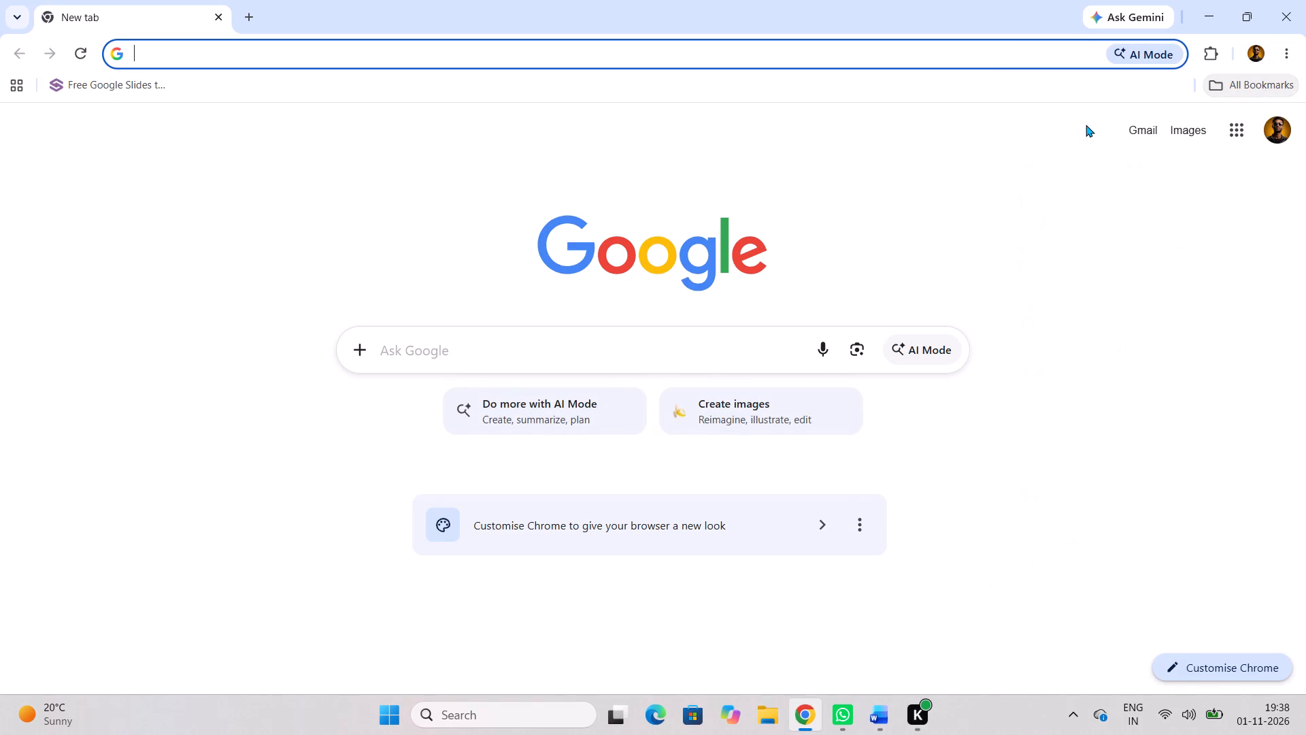
{"action": "left_click", "coordinate": [1123, 290]}
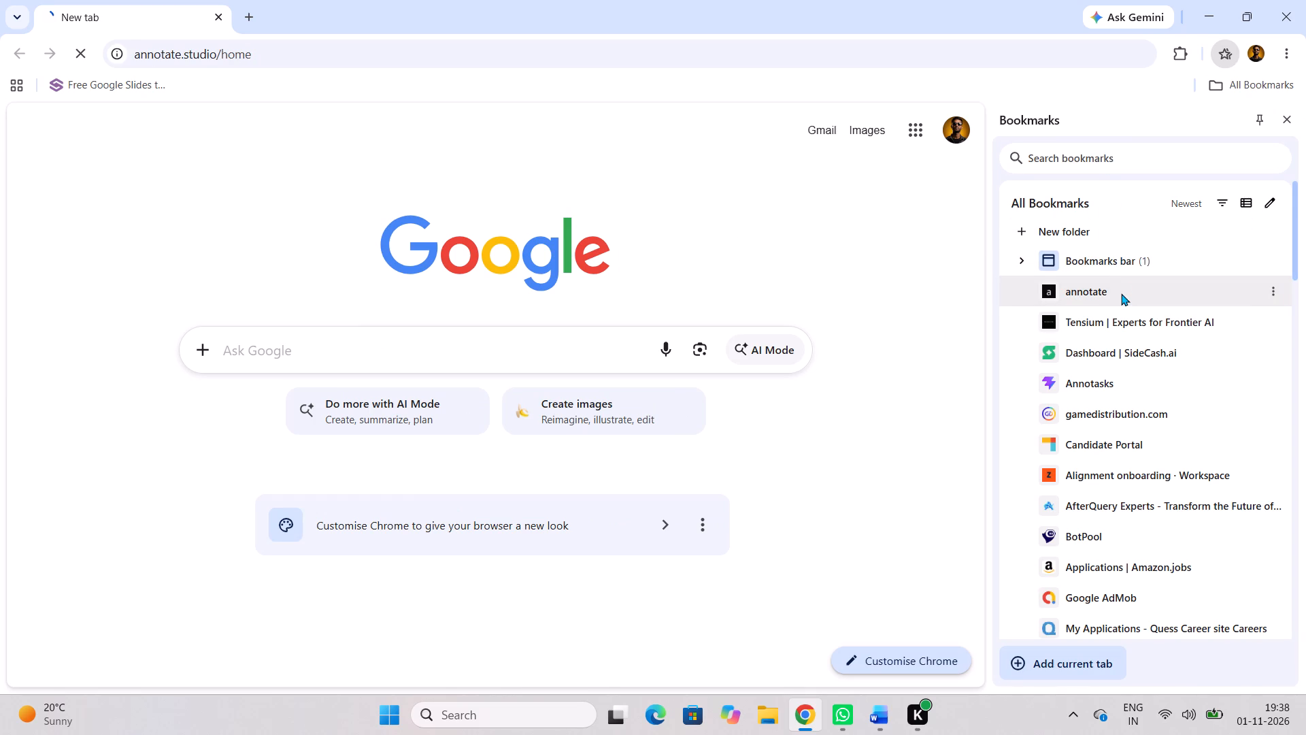
{"action": "left_click", "coordinate": [1286, 122]}
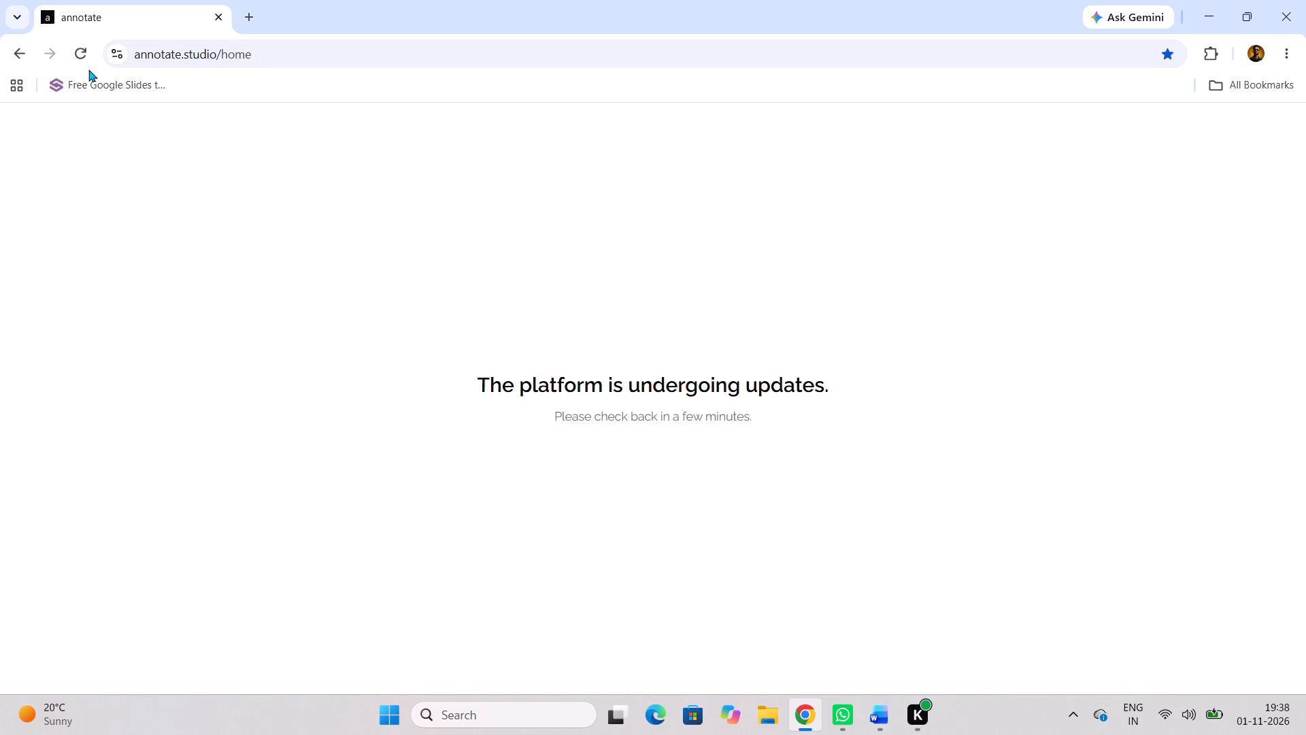
{"action": "left_click", "coordinate": [80, 54]}
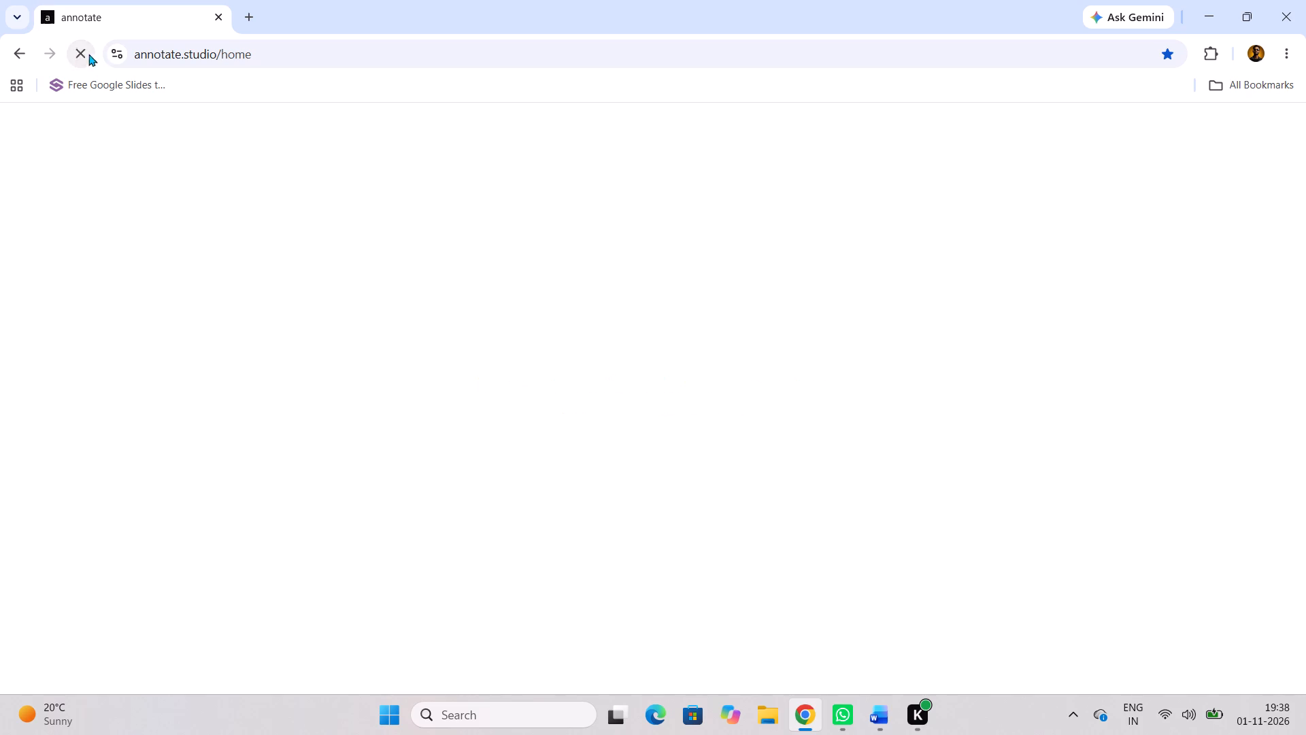
Open Google Play Console in a new tab and review the Bricks Breaker app's dashboard.
{"action": "left_click", "coordinate": [250, 16]}
{"action": "type", "text": "pl"}
{"action": "key", "text": "Return"}
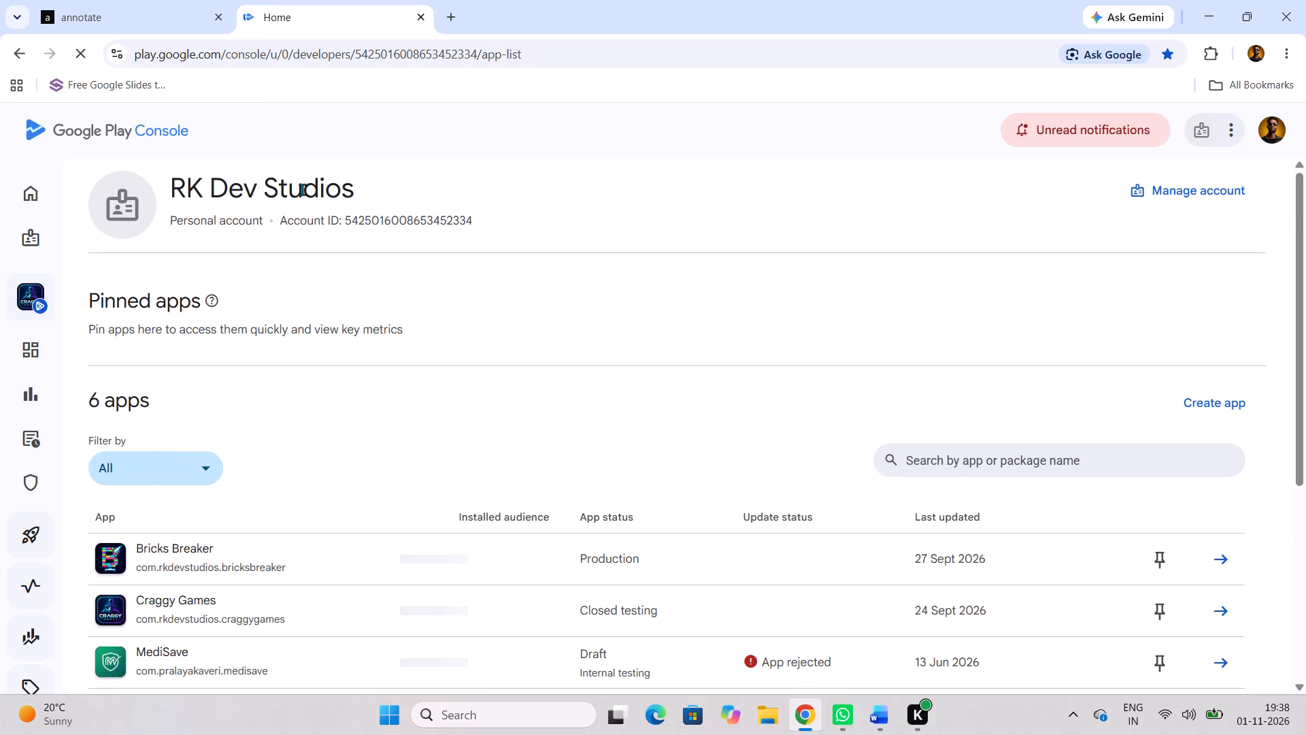
{"action": "scroll", "coordinate": [302, 189], "scroll_direction": "down", "scroll_amount": 1}
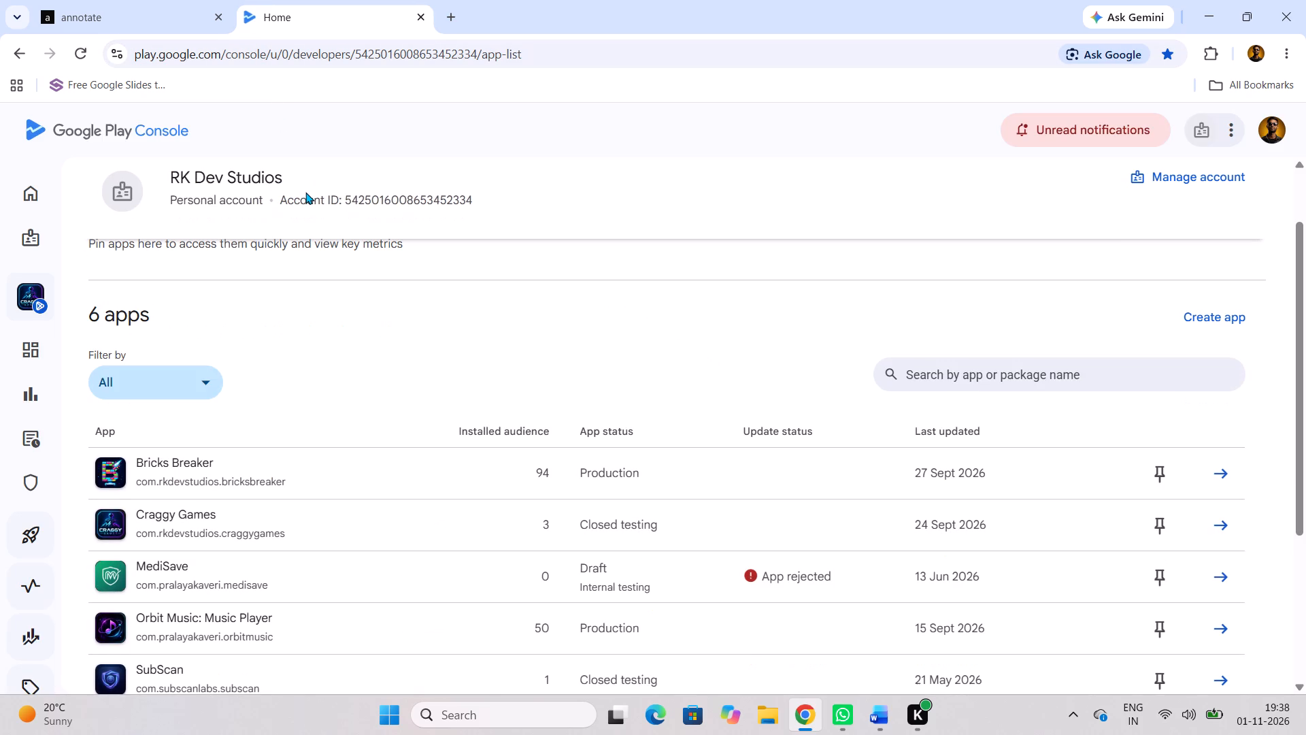
{"action": "left_click", "coordinate": [701, 478]}
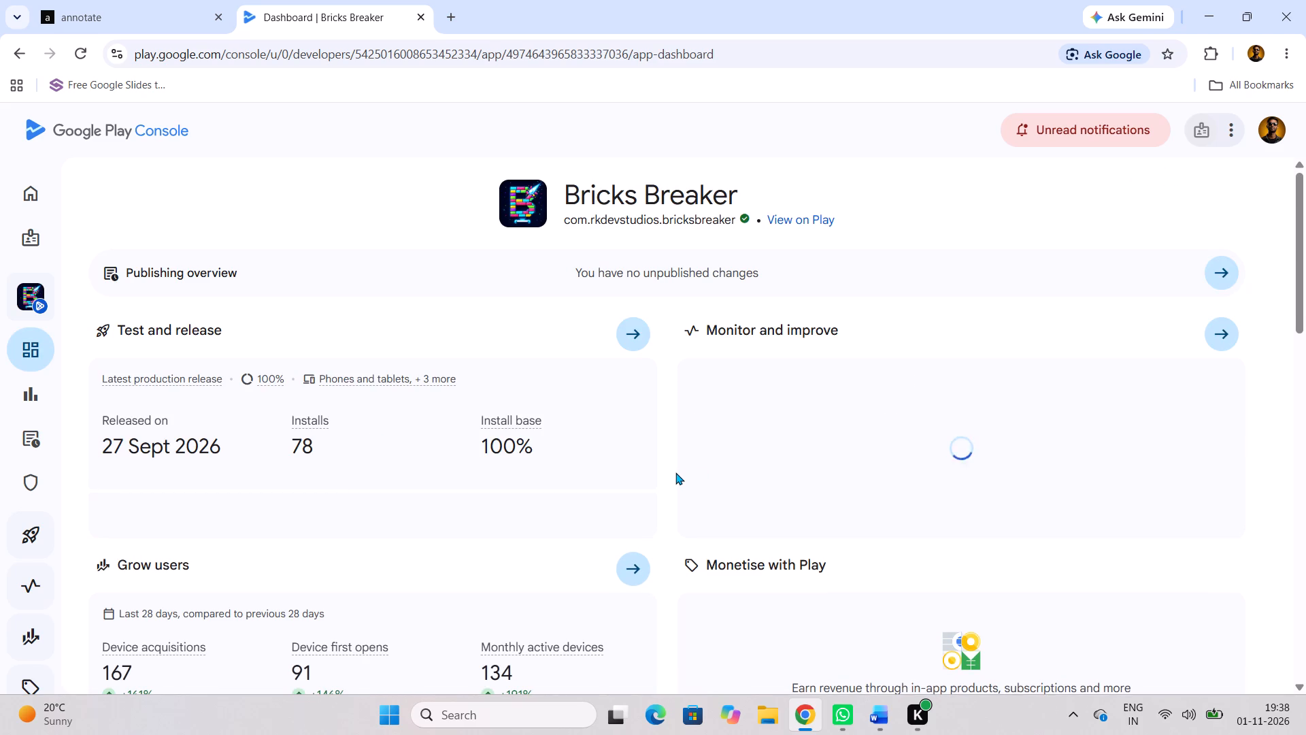
{"action": "scroll", "coordinate": [675, 472], "scroll_direction": "down", "scroll_amount": 1}
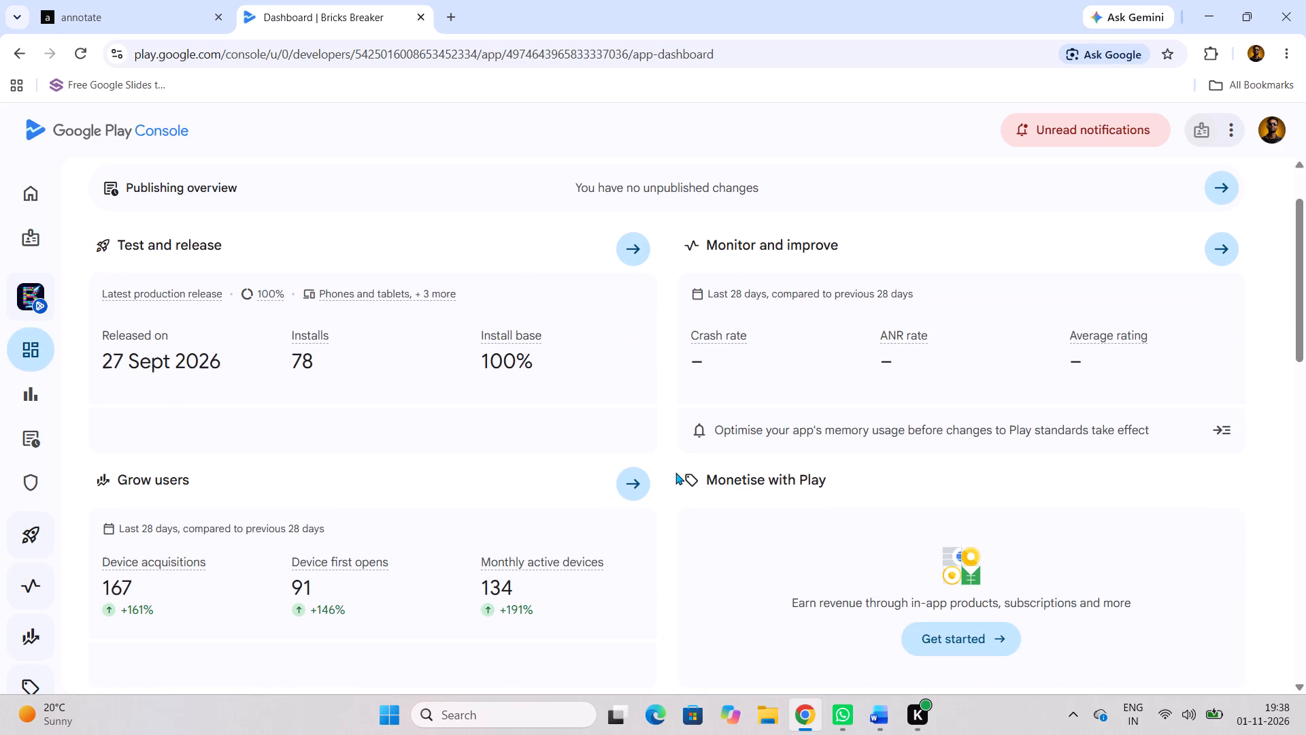
{"action": "scroll", "coordinate": [675, 472], "scroll_direction": "down", "scroll_amount": 7}
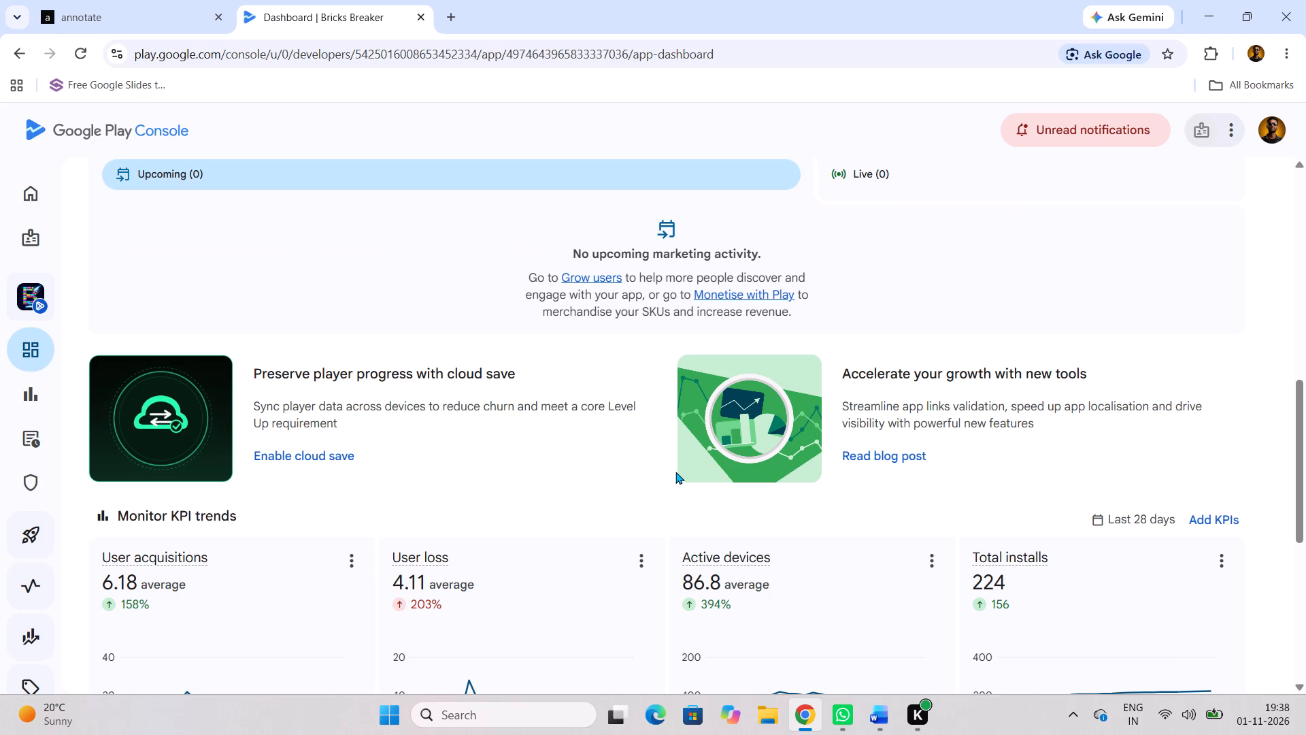
{"action": "scroll", "coordinate": [675, 472], "scroll_direction": "up", "scroll_amount": 7}
{"action": "scroll", "coordinate": [559, 385], "scroll_direction": "up", "scroll_amount": 5}
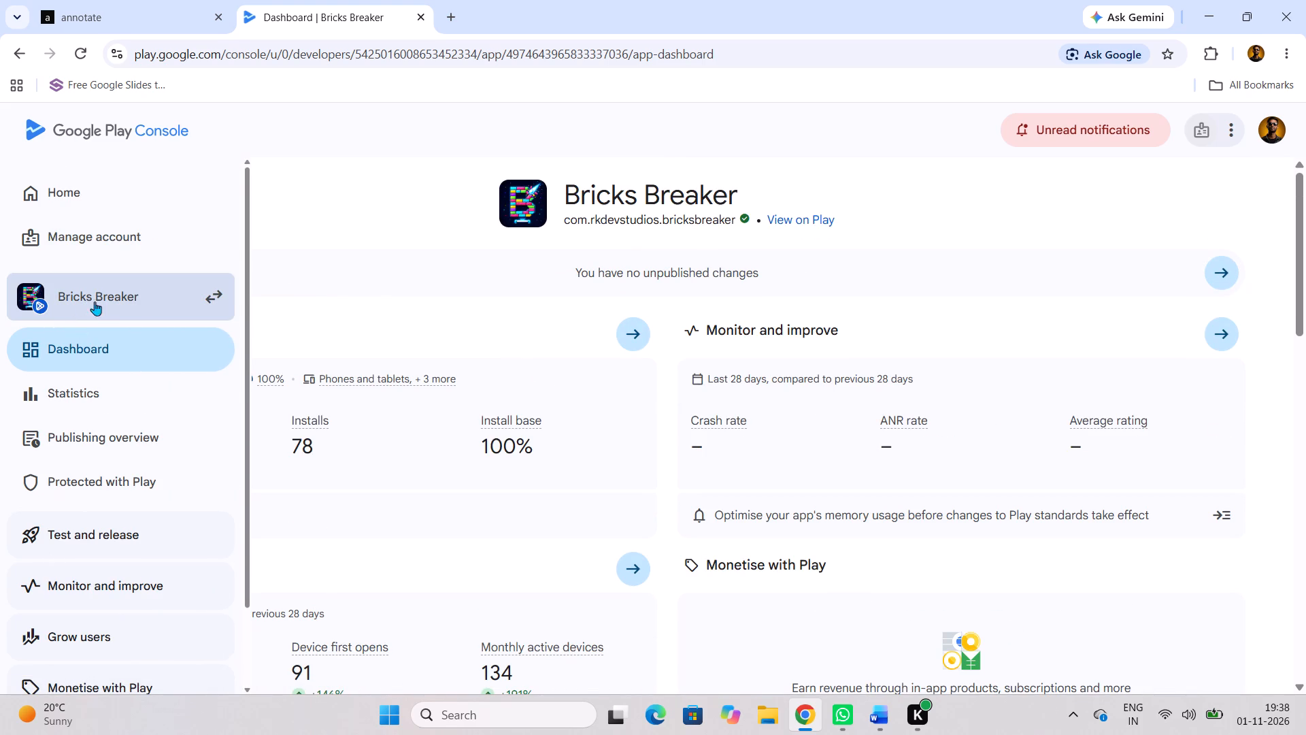
Switch to the Orbit Music: Music Player app and review its dashboard statistics and KPI trends.
{"action": "left_click", "coordinate": [189, 290]}
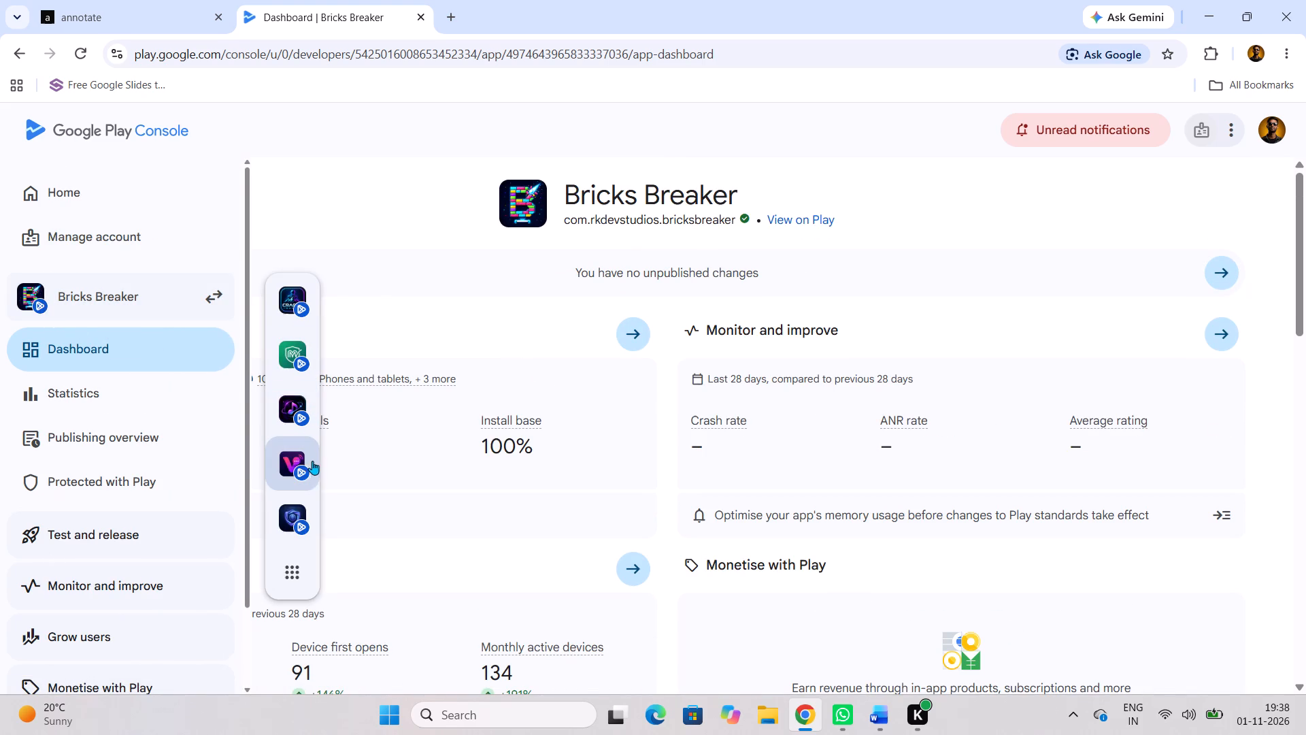
{"action": "scroll", "coordinate": [296, 387], "scroll_direction": "down", "scroll_amount": 1}
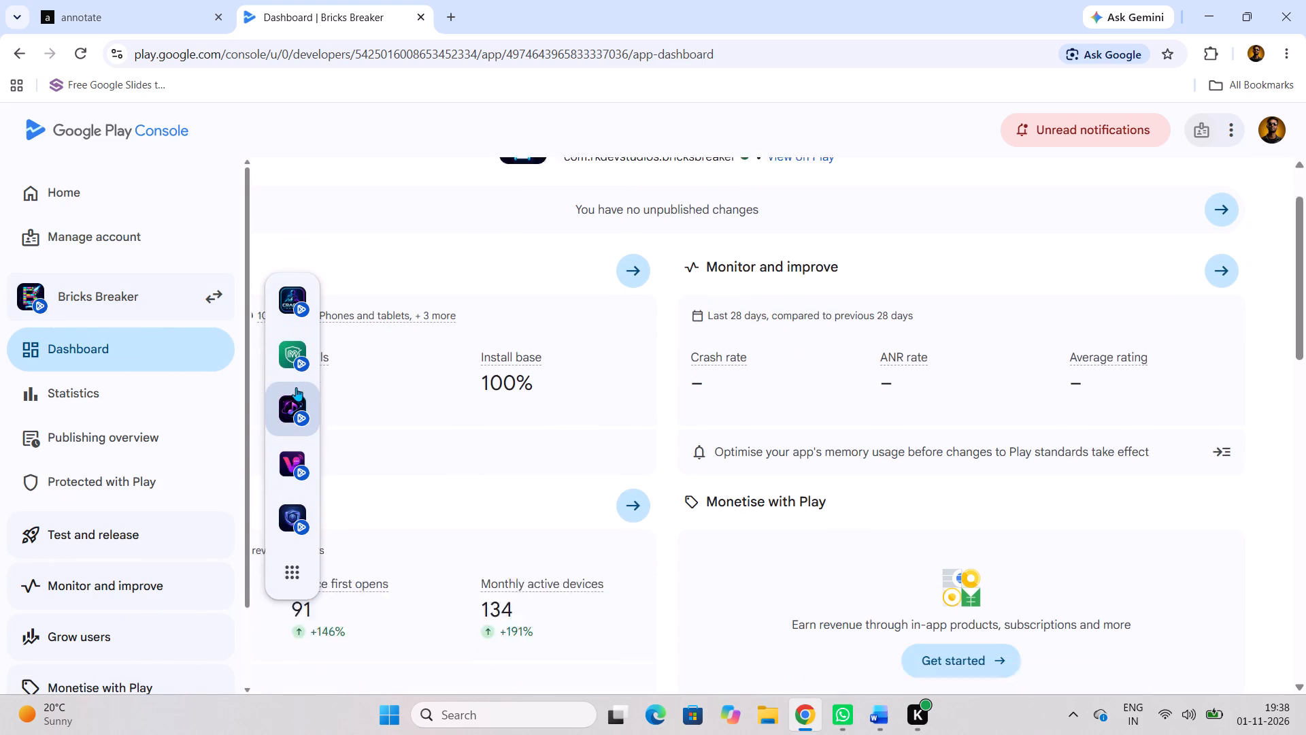
{"action": "left_click", "coordinate": [292, 404]}
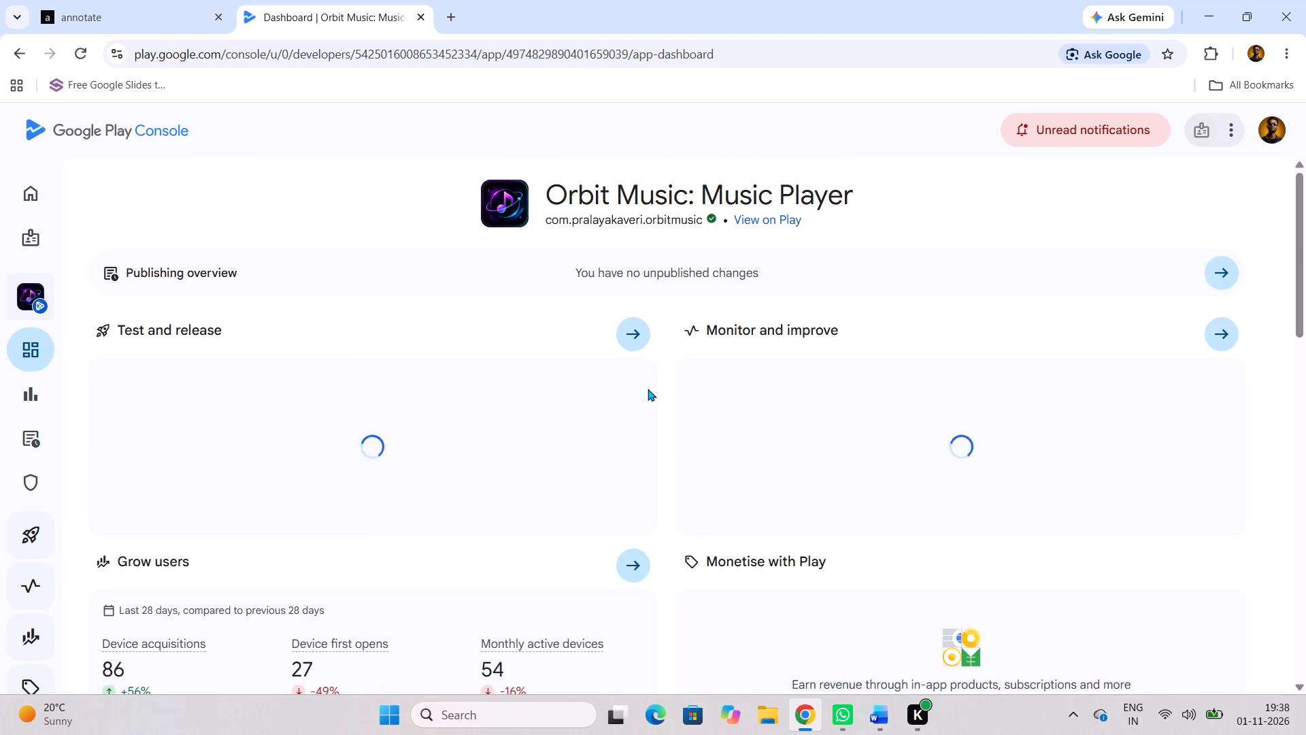
{"action": "scroll", "coordinate": [656, 389], "scroll_direction": "down", "scroll_amount": 8}
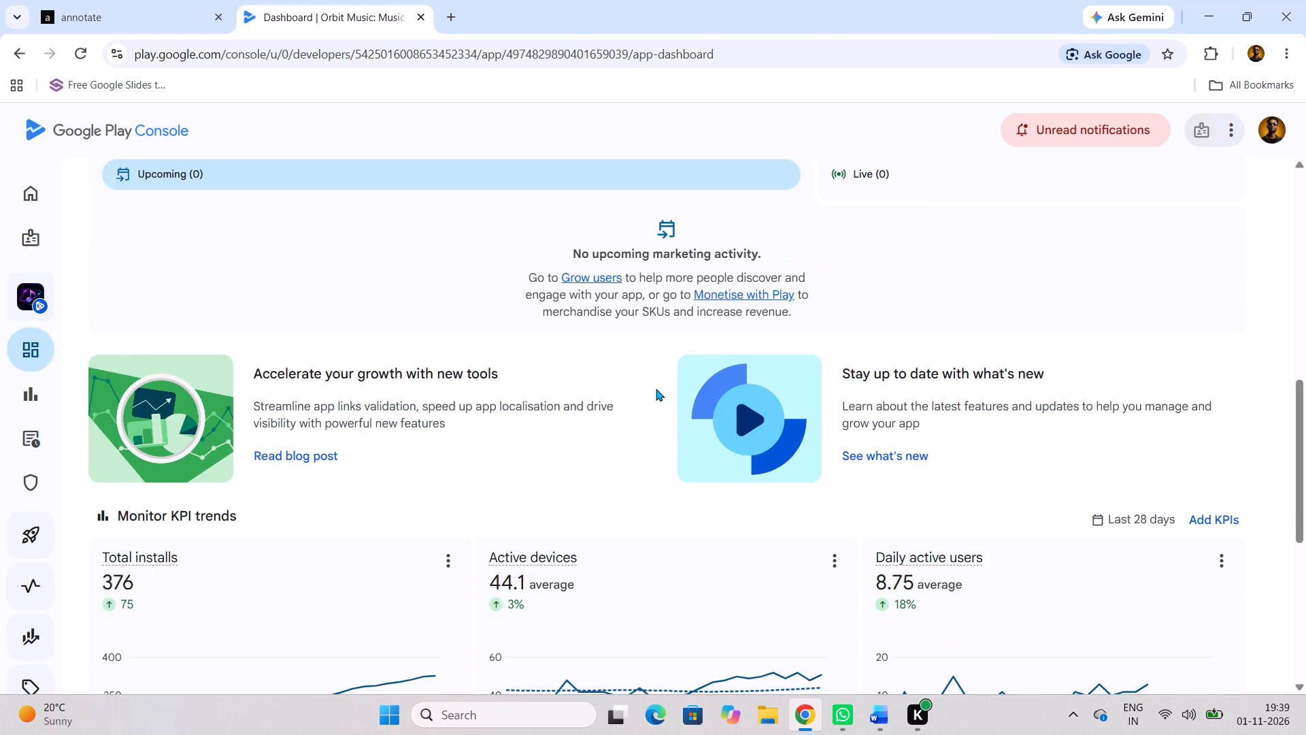
{"action": "scroll", "coordinate": [656, 389], "scroll_direction": "down", "scroll_amount": 2}
{"action": "scroll", "coordinate": [658, 389], "scroll_direction": "up", "scroll_amount": 11}
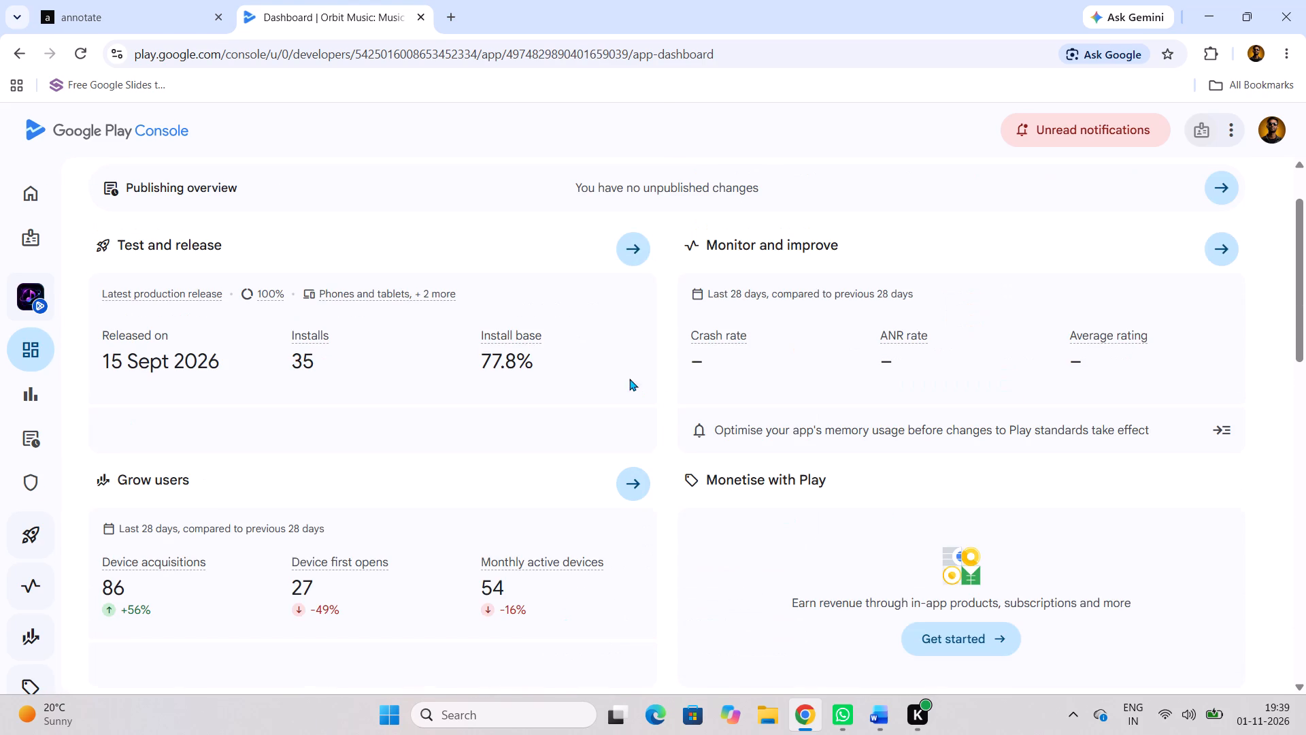
Open the bookmarked Google AdMob site in a new tab, leaving the bookmarks list closed.
{"action": "left_click", "coordinate": [448, 14]}
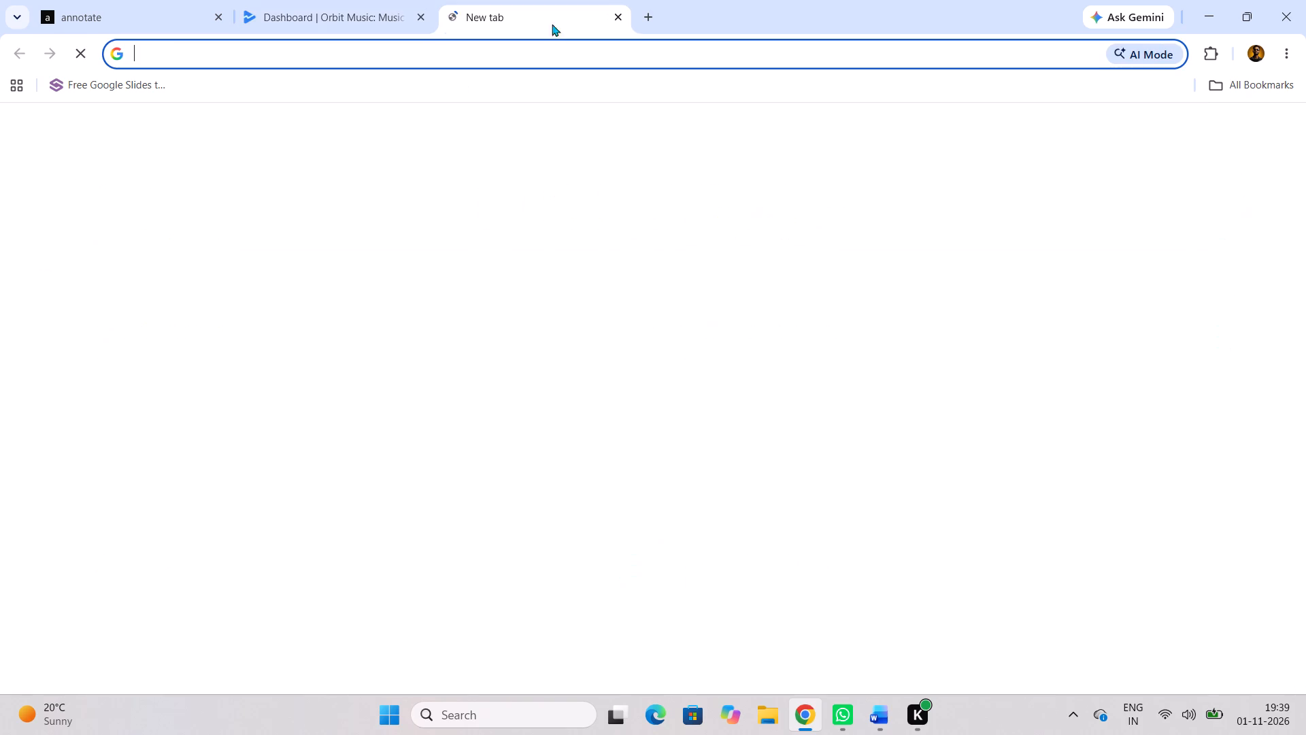
{"action": "left_click", "coordinate": [1230, 78]}
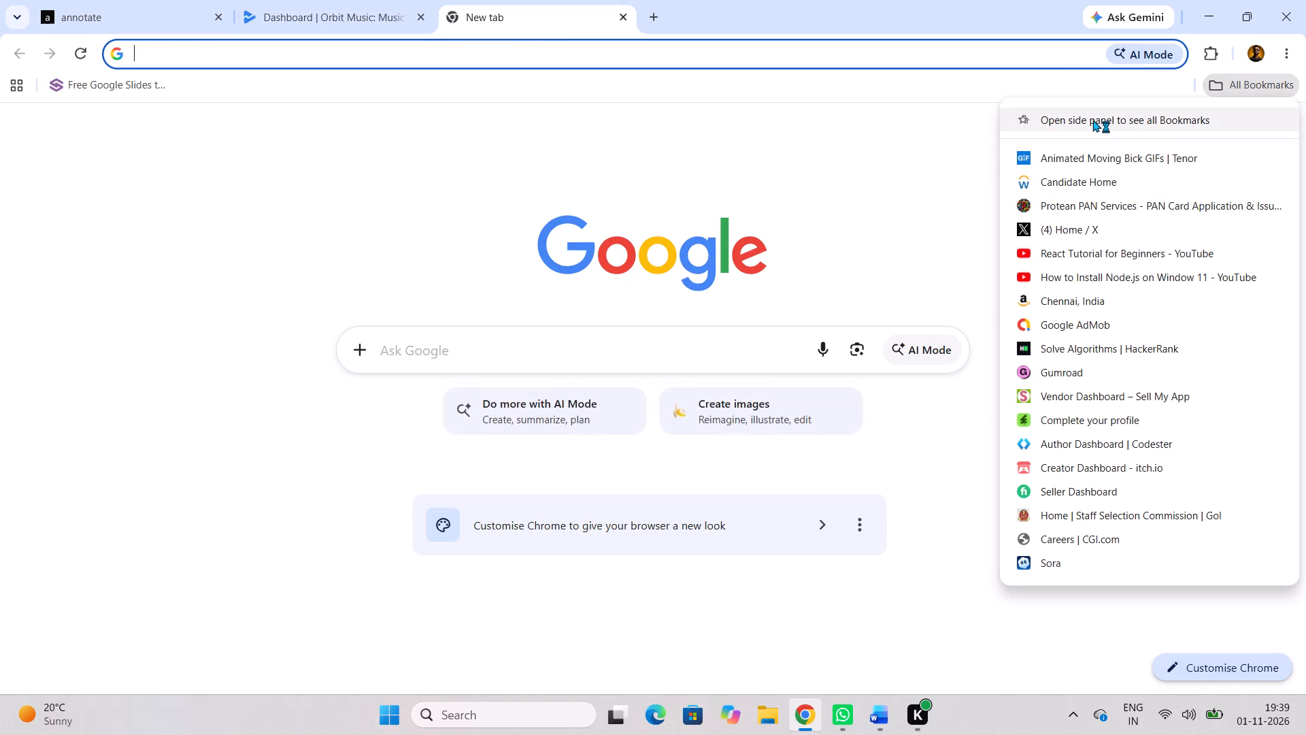
{"action": "left_click", "coordinate": [1092, 118]}
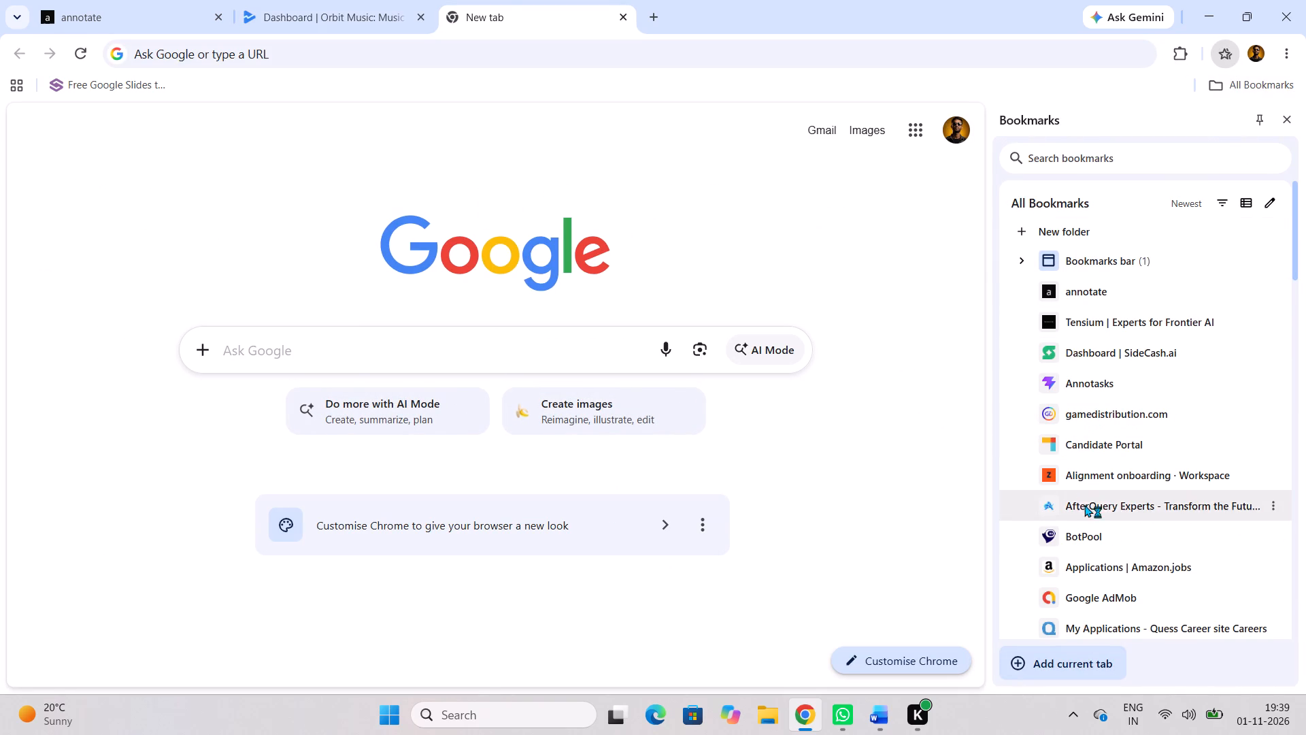
{"action": "scroll", "coordinate": [1088, 525], "scroll_direction": "down", "scroll_amount": 1}
{"action": "left_click", "coordinate": [1088, 525]}
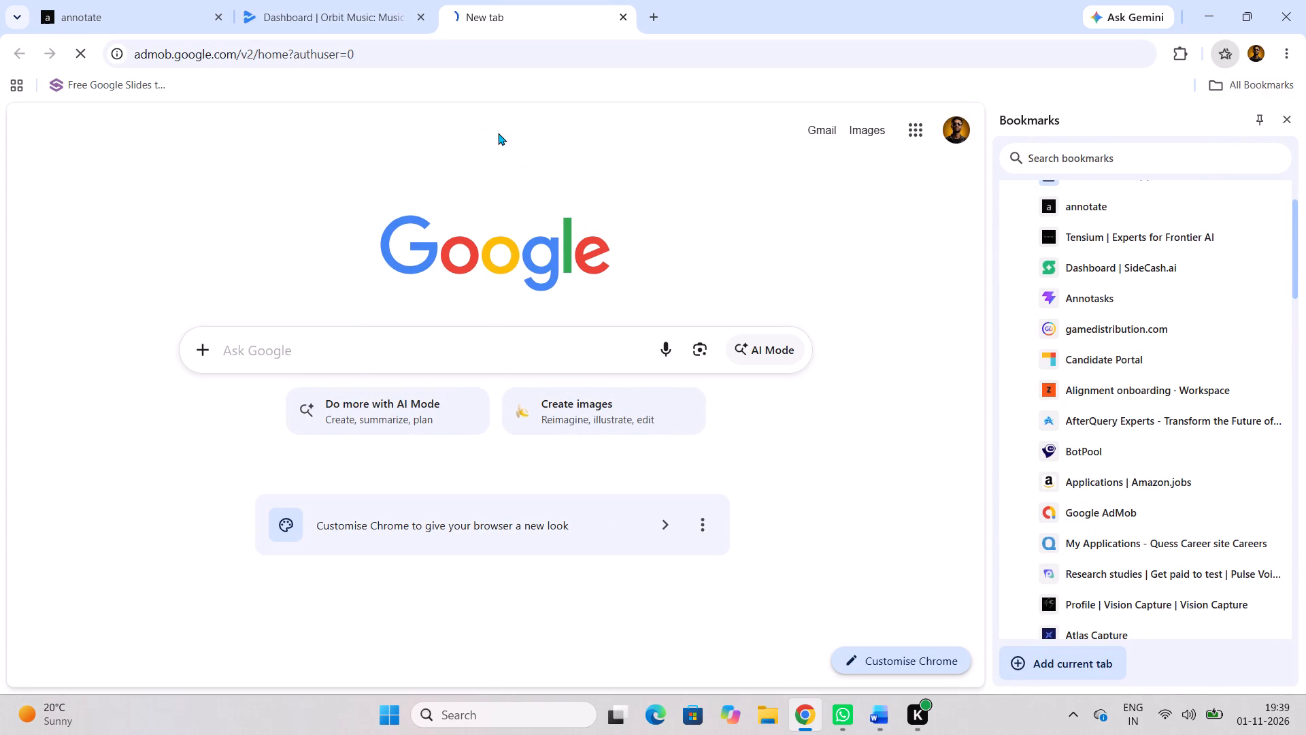
{"action": "left_click", "coordinate": [1294, 117]}
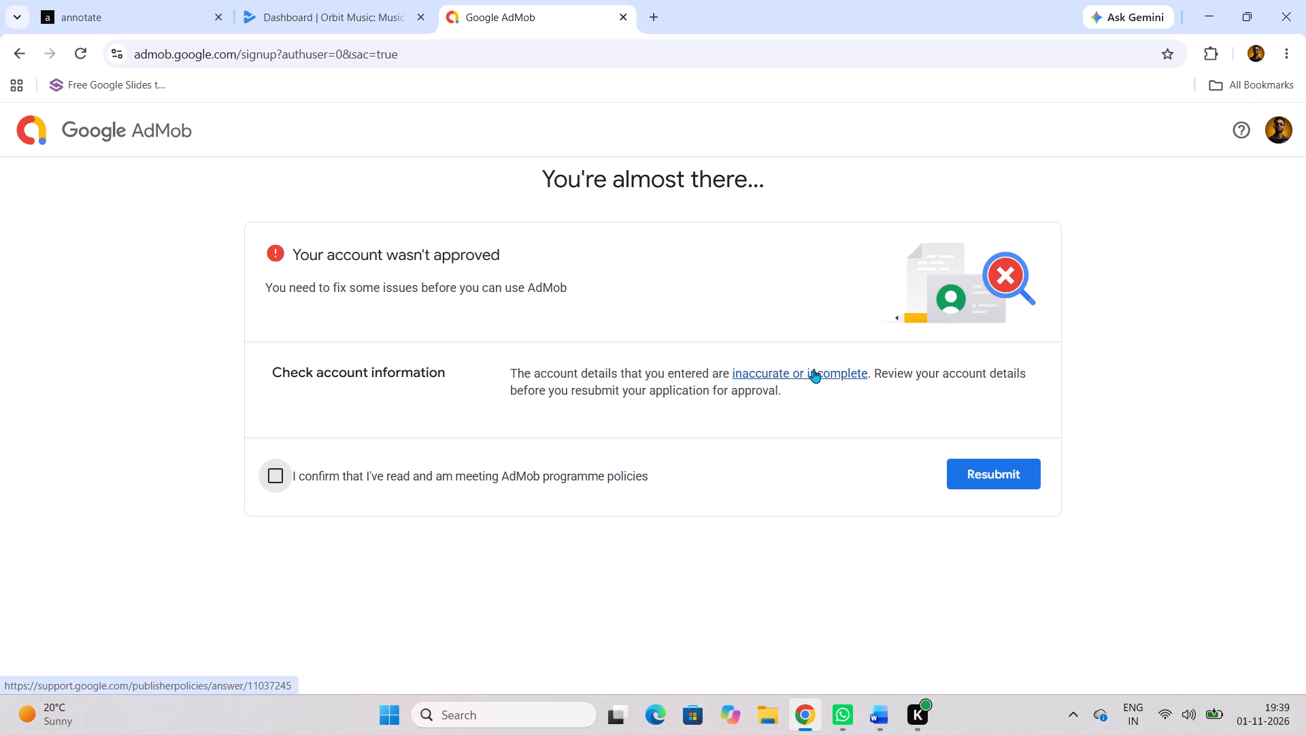
Confirm compliance with the AdMob programme policies and resubmit the account for approval.
{"action": "left_click", "coordinate": [536, 480]}
{"action": "left_click", "coordinate": [964, 475]}
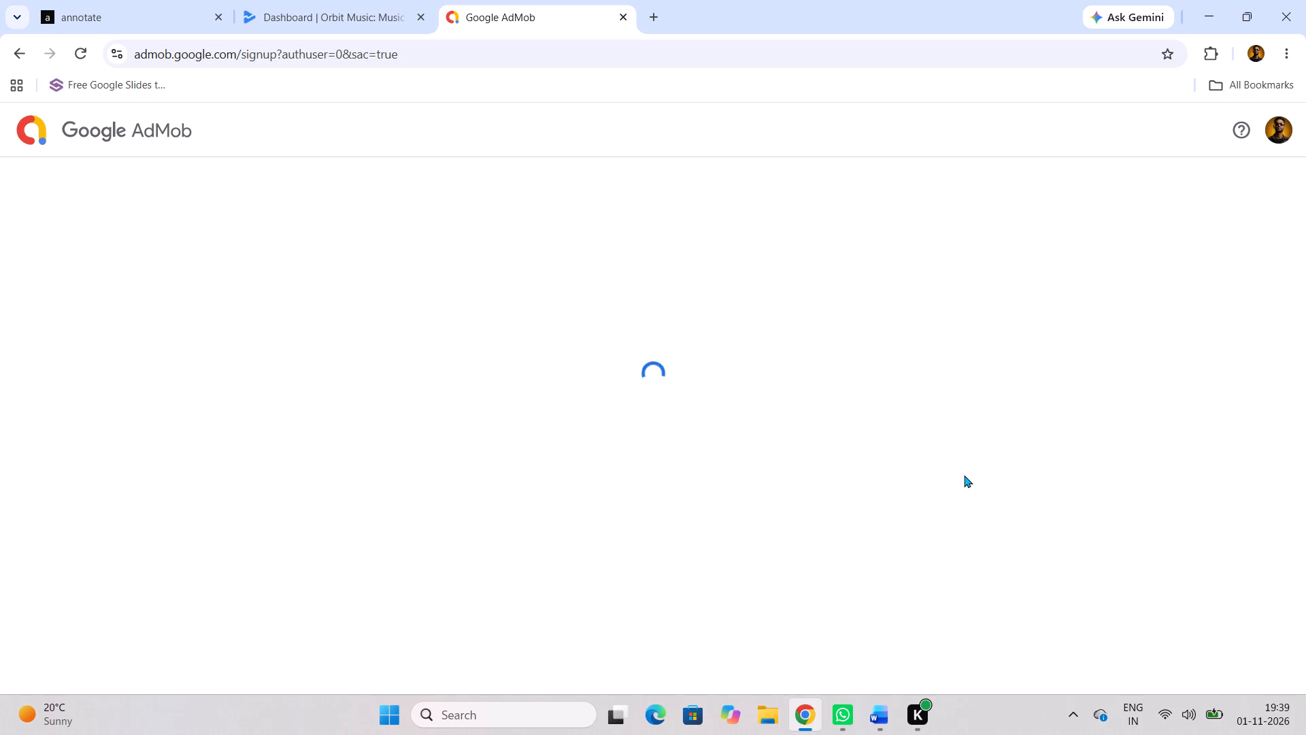
{"action": "left_click", "coordinate": [863, 444]}
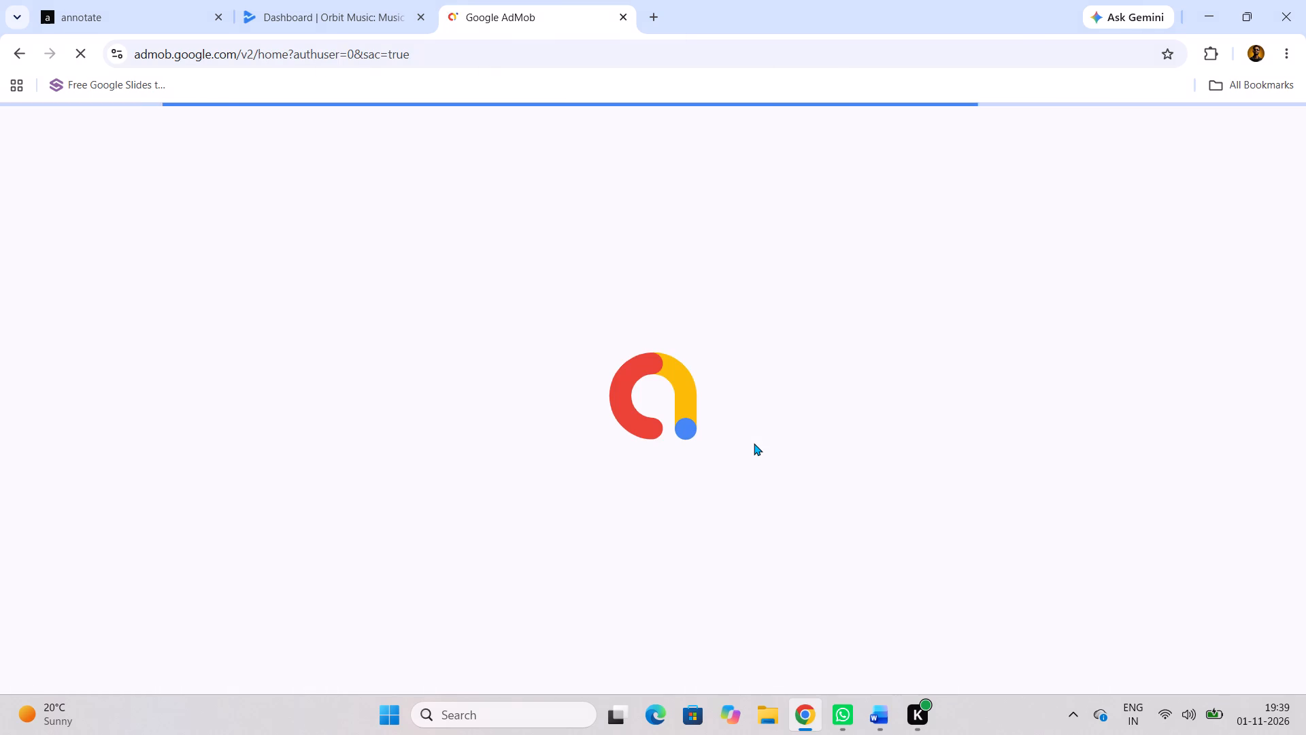
{"action": "left_click", "coordinate": [422, 18]}
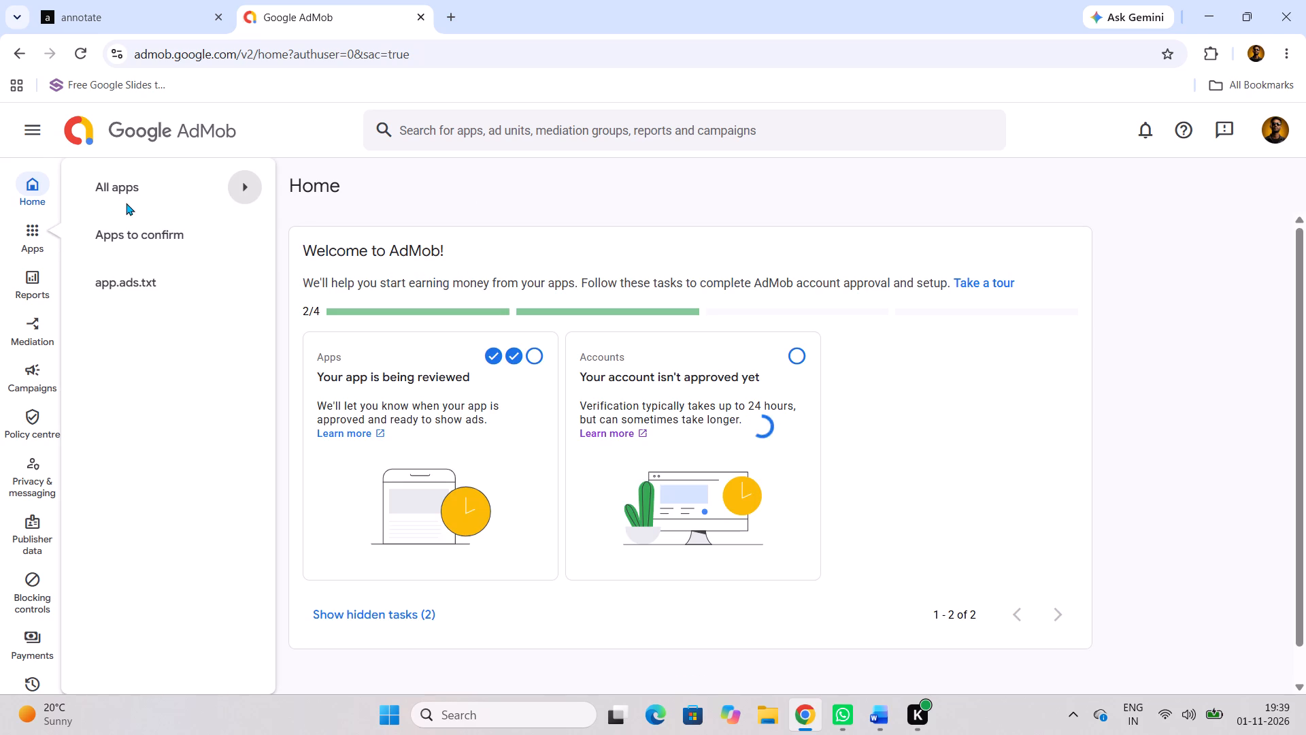
{"action": "left_click", "coordinate": [139, 189]}
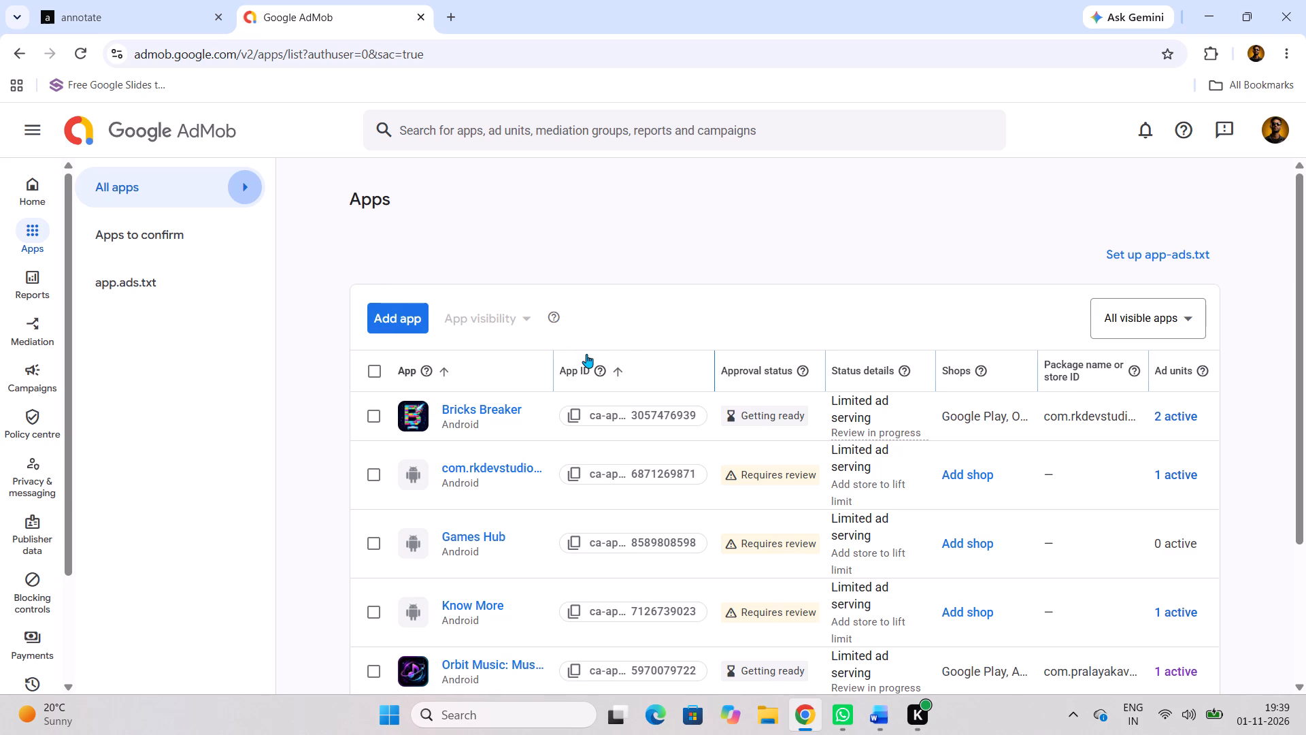
{"action": "scroll", "coordinate": [741, 361], "scroll_direction": "down", "scroll_amount": 2}
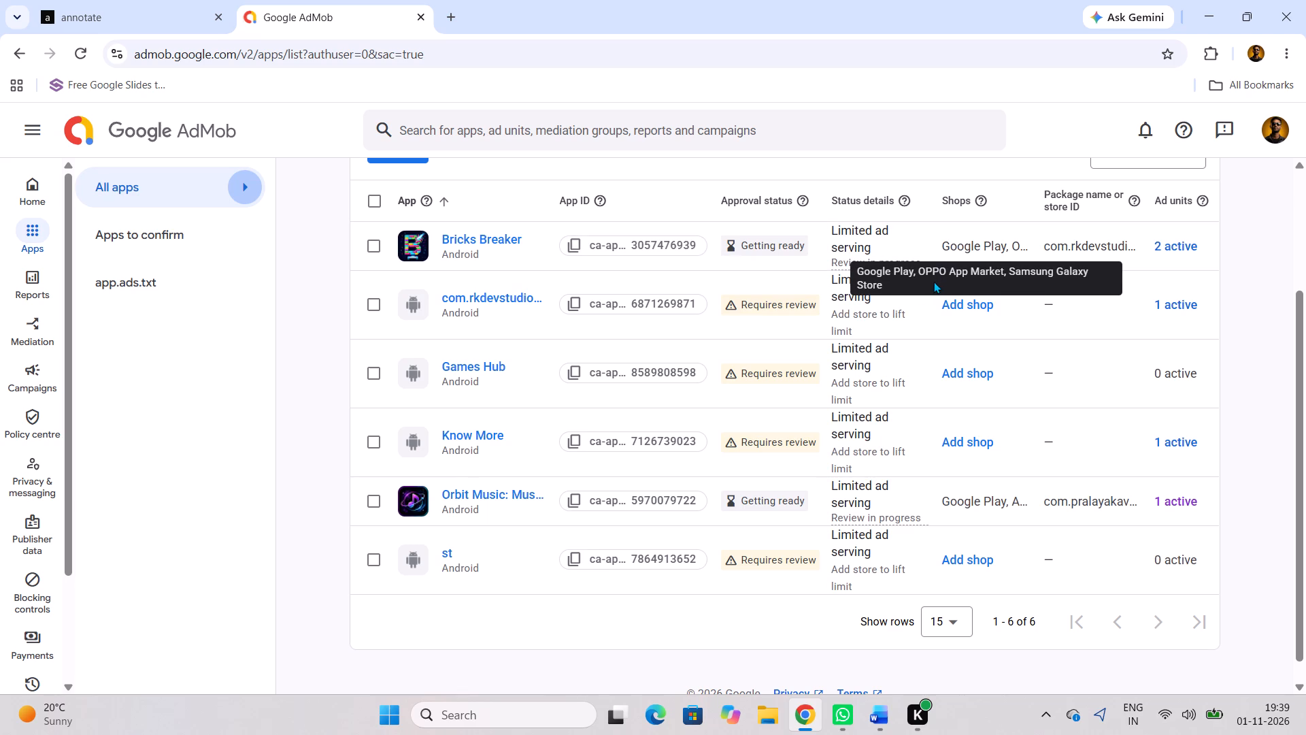
{"action": "scroll", "coordinate": [839, 334], "scroll_direction": "down", "scroll_amount": 1}
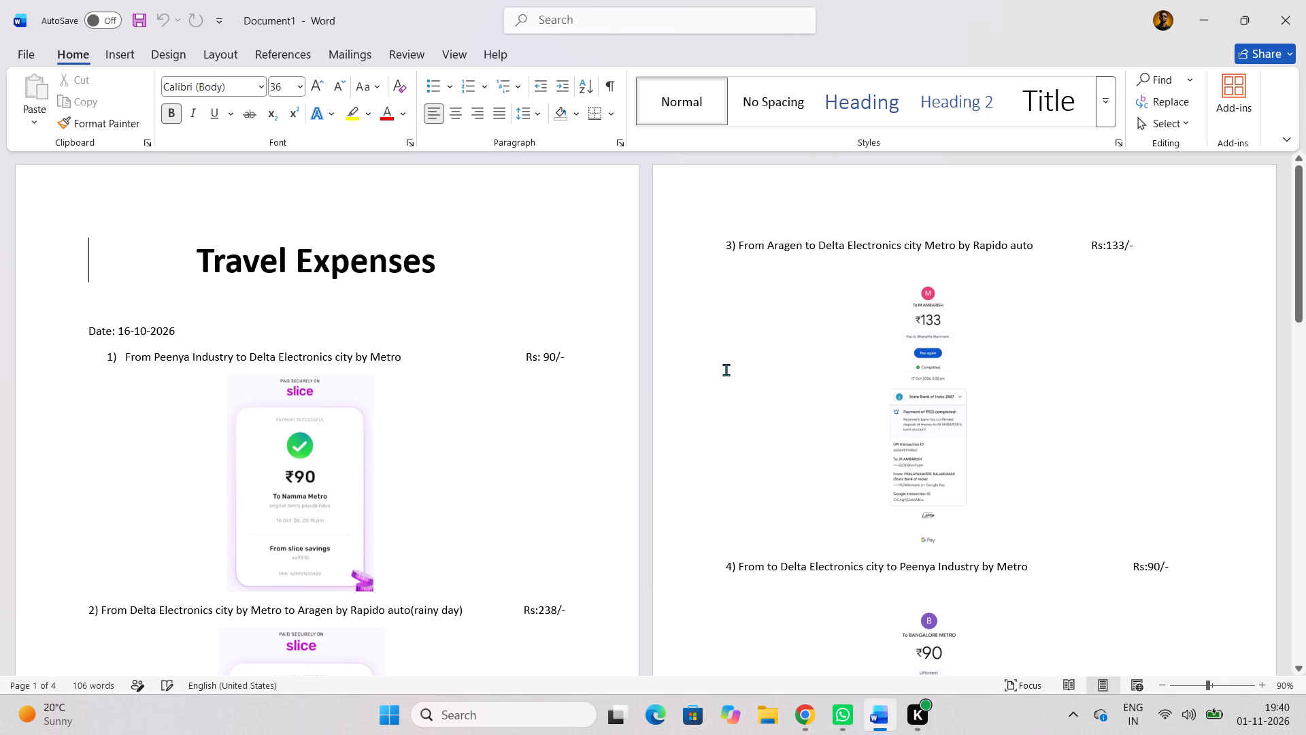
{"action": "scroll", "coordinate": [712, 382], "scroll_direction": "down", "scroll_amount": 12}
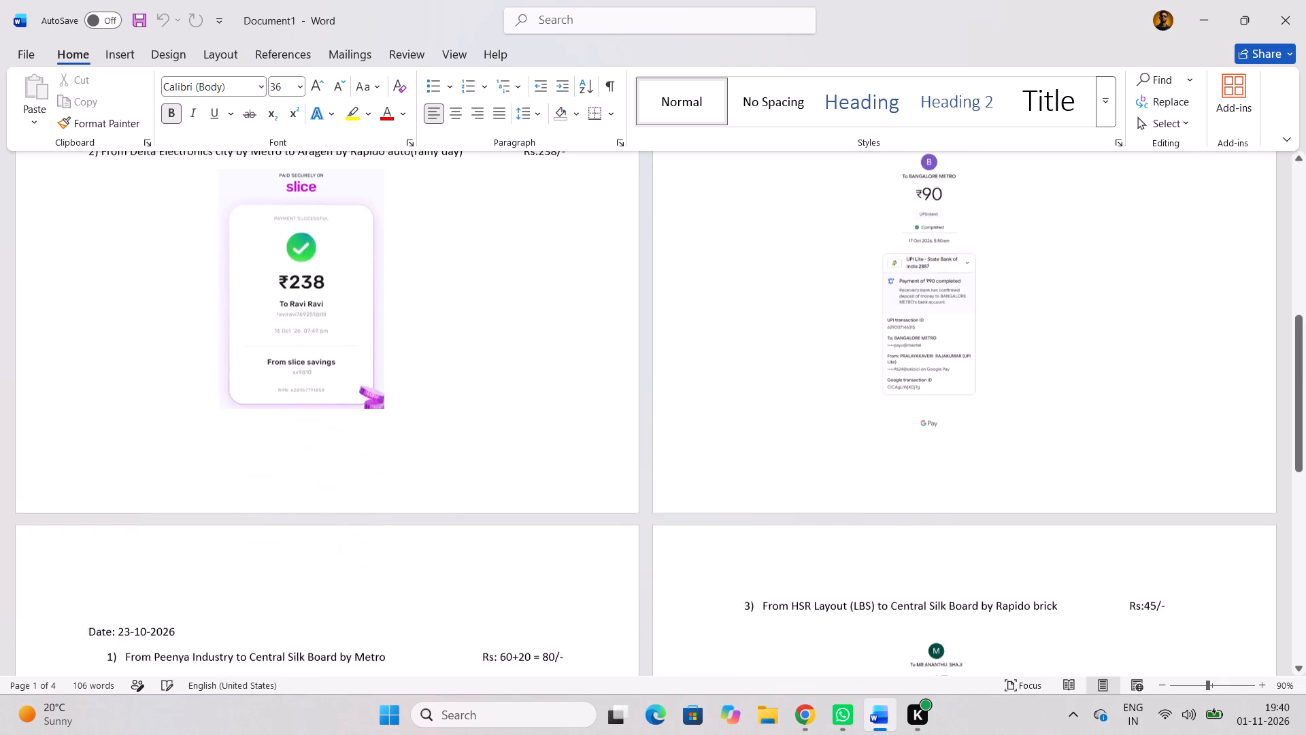
{"action": "scroll", "coordinate": [712, 382], "scroll_direction": "down", "scroll_amount": 19}
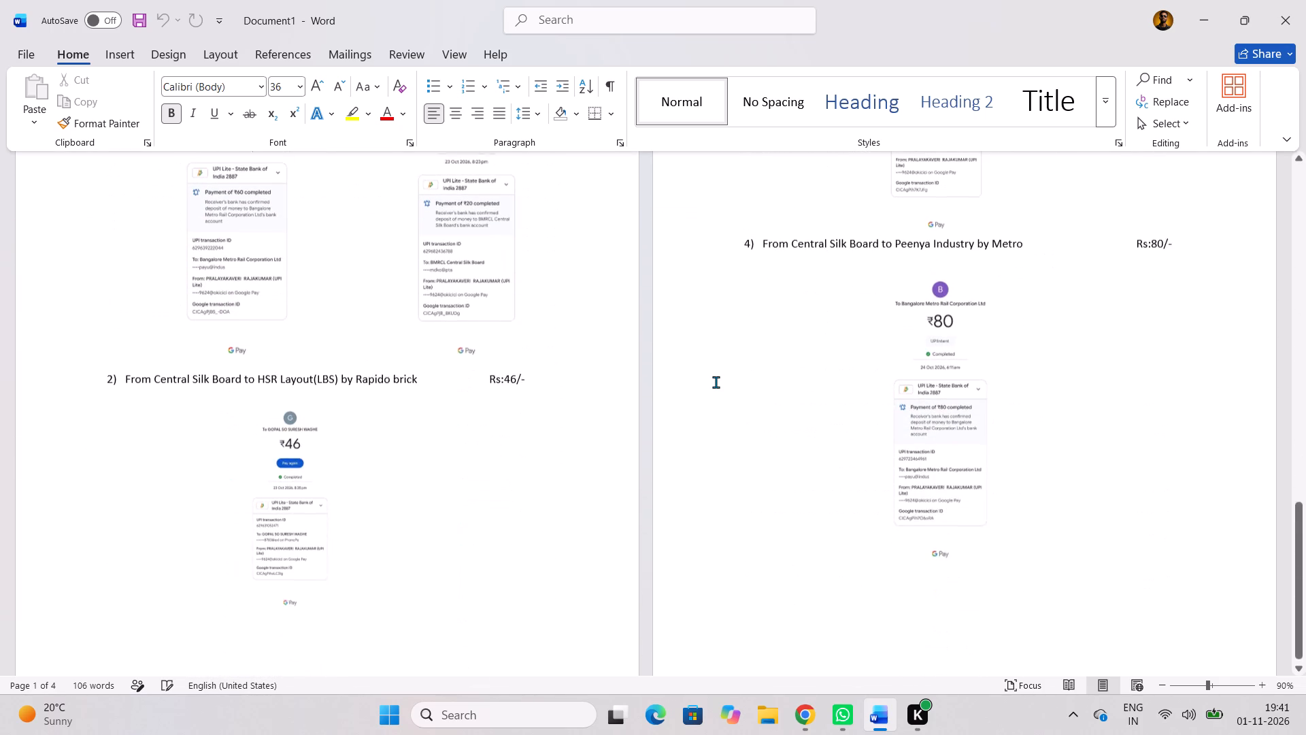
Change the first trip date, directly below the Travel Expenses title on page 1, to 26-10-2026.
{"action": "scroll", "coordinate": [716, 382], "scroll_direction": "down", "scroll_amount": 10}
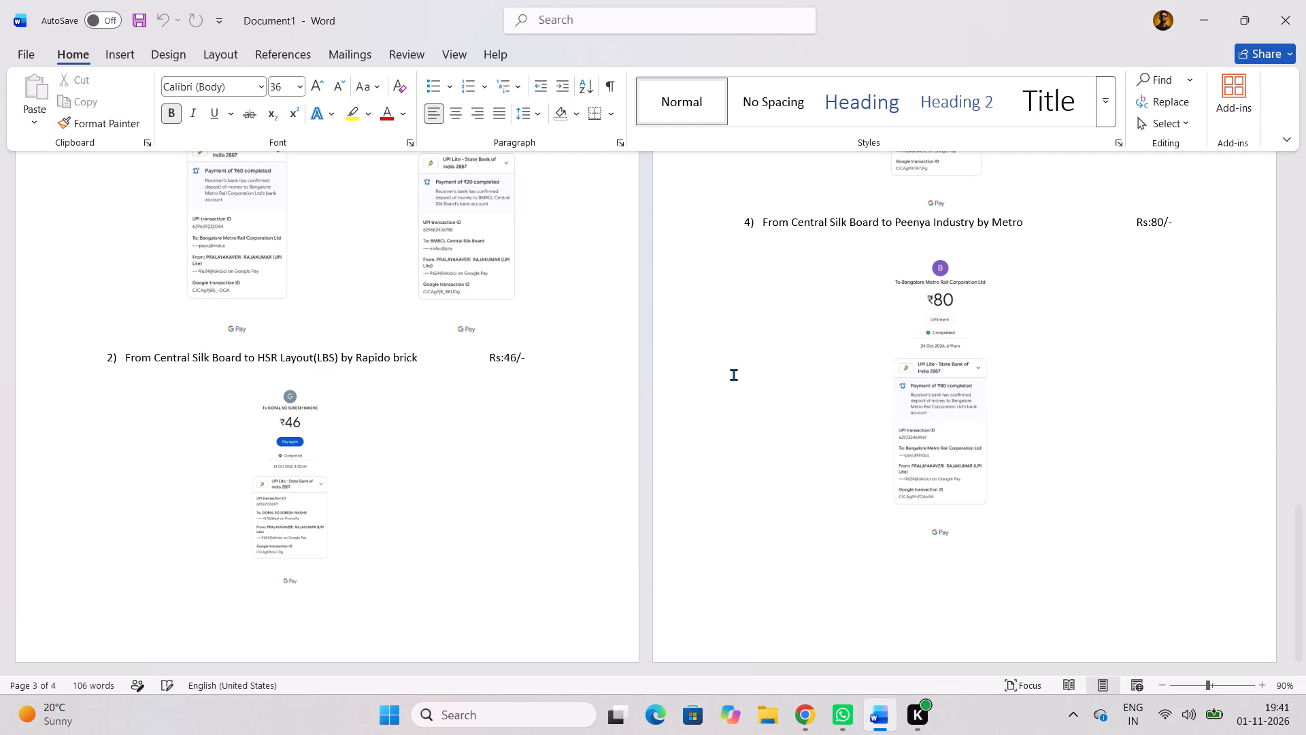
{"action": "scroll", "coordinate": [554, 459], "scroll_direction": "up", "scroll_amount": 11}
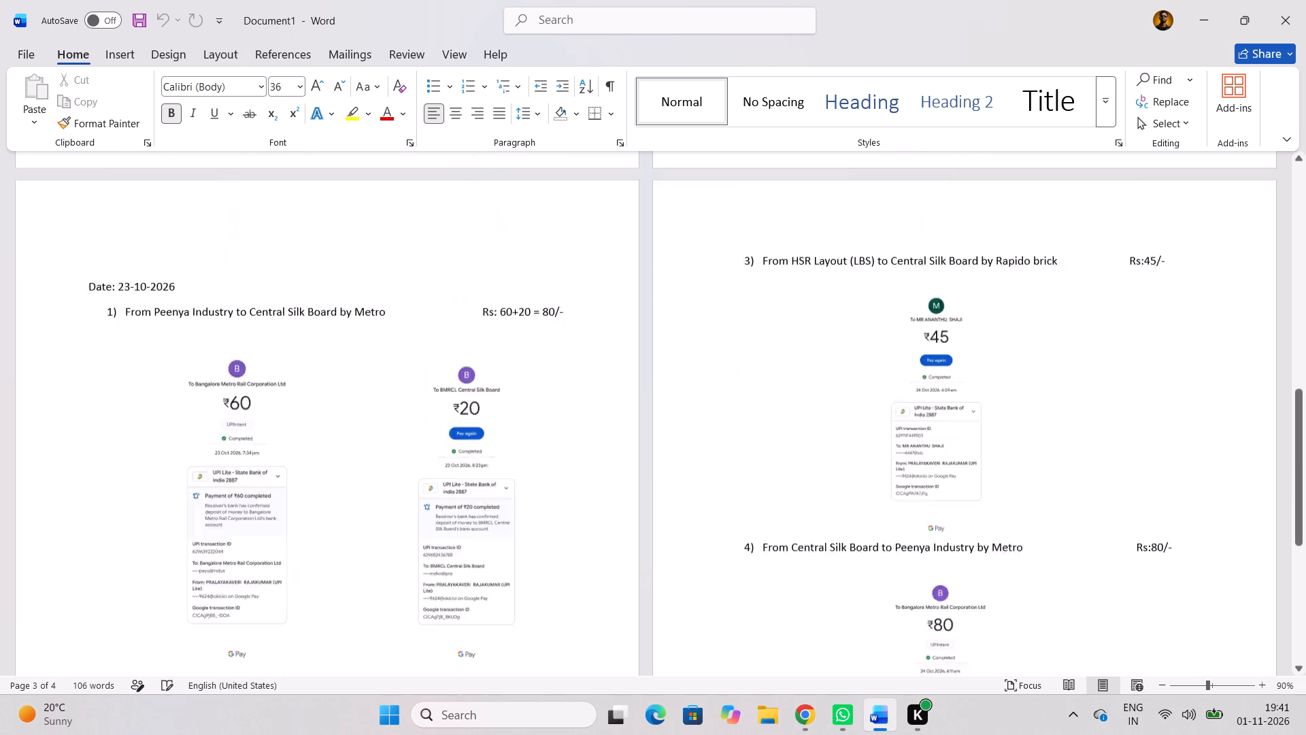
{"action": "scroll", "coordinate": [480, 475], "scroll_direction": "up", "scroll_amount": 20}
{"action": "scroll", "coordinate": [480, 475], "scroll_direction": "up", "scroll_amount": 8}
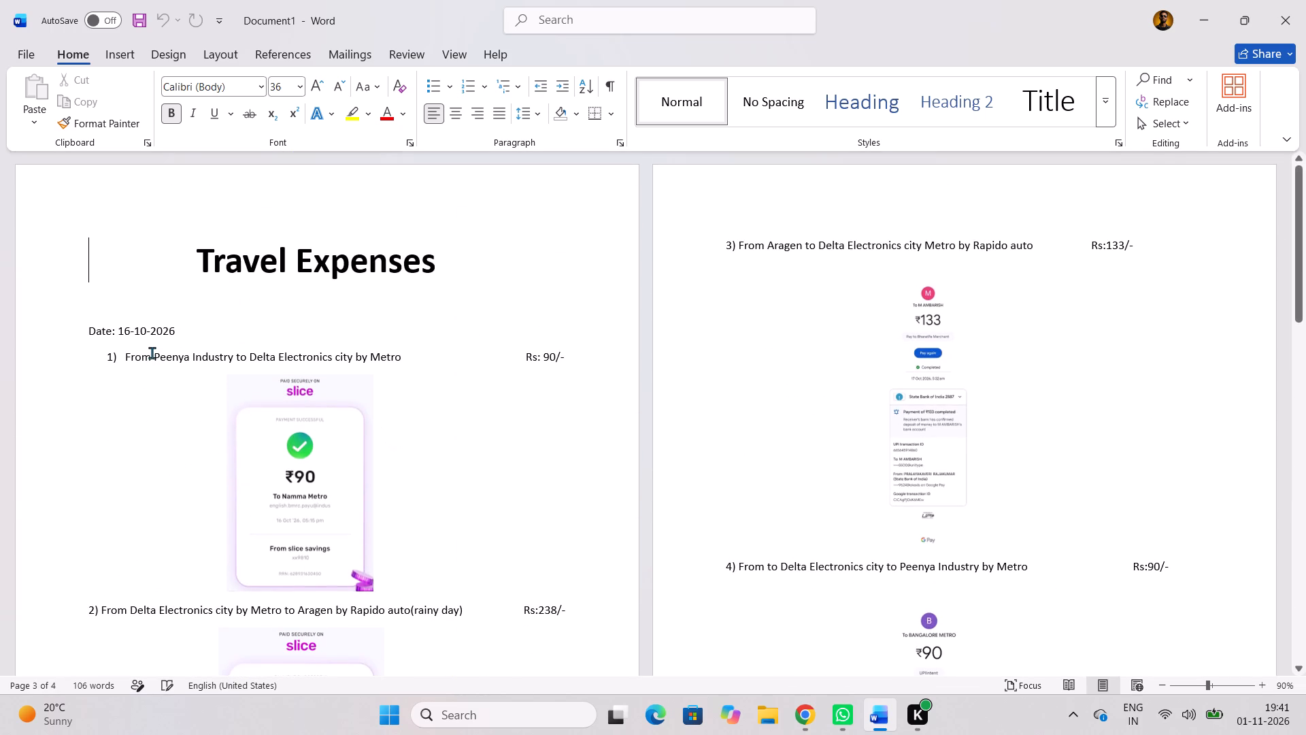
{"action": "left_click", "coordinate": [130, 335]}
{"action": "key", "text": "Down"}
{"action": "key", "text": "Up"}
{"action": "key", "text": "Left"}
{"action": "key", "text": "BackSpace"}
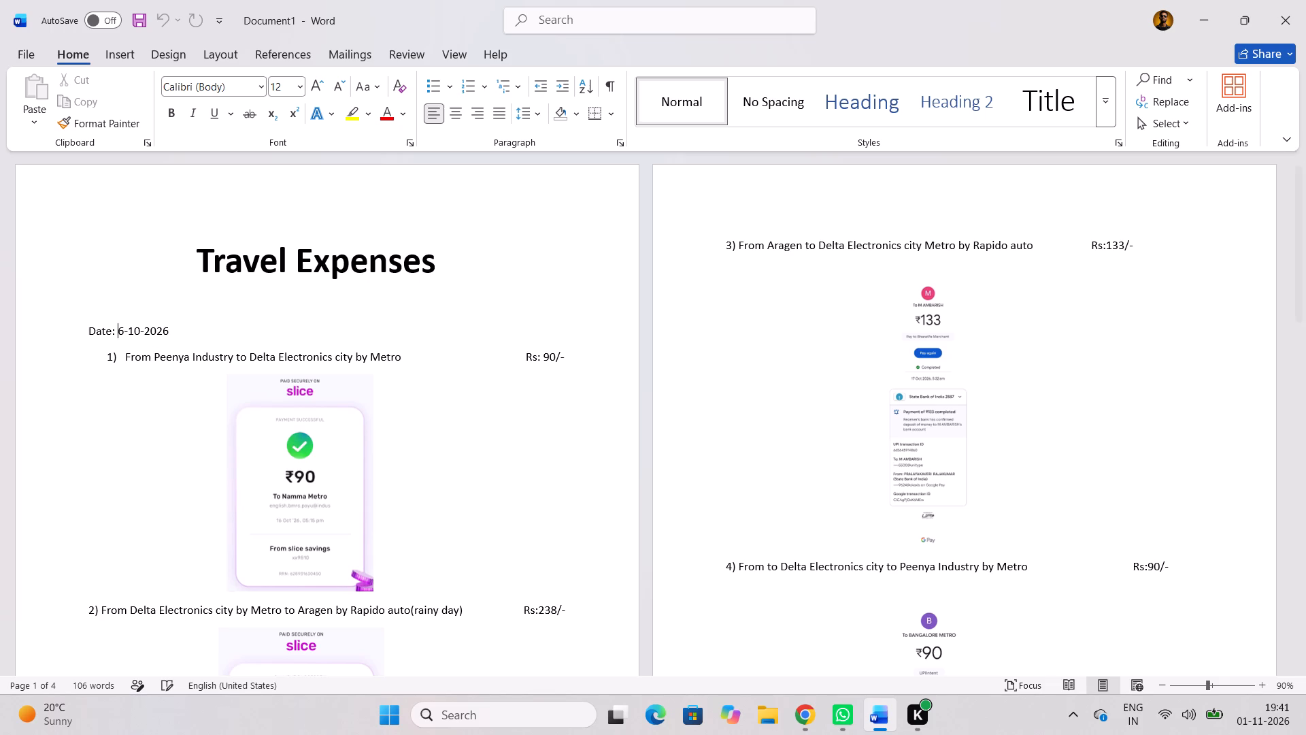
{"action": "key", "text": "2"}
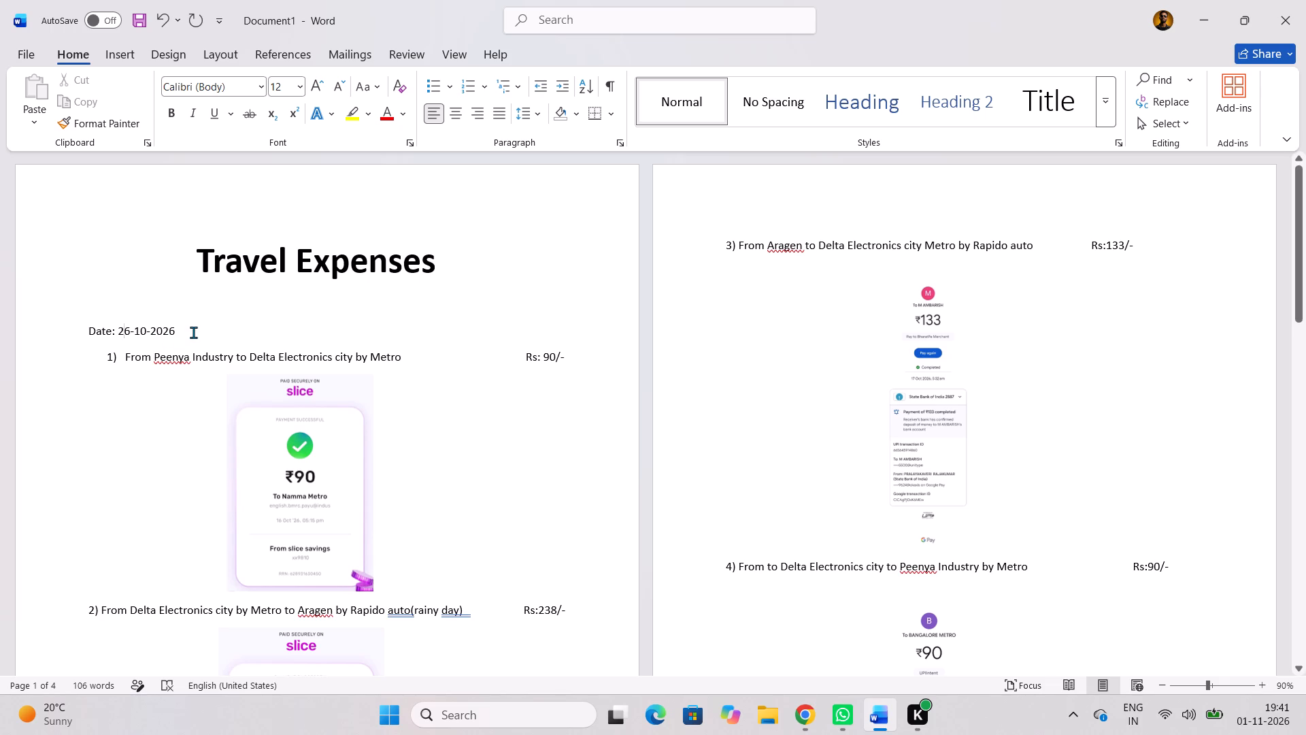
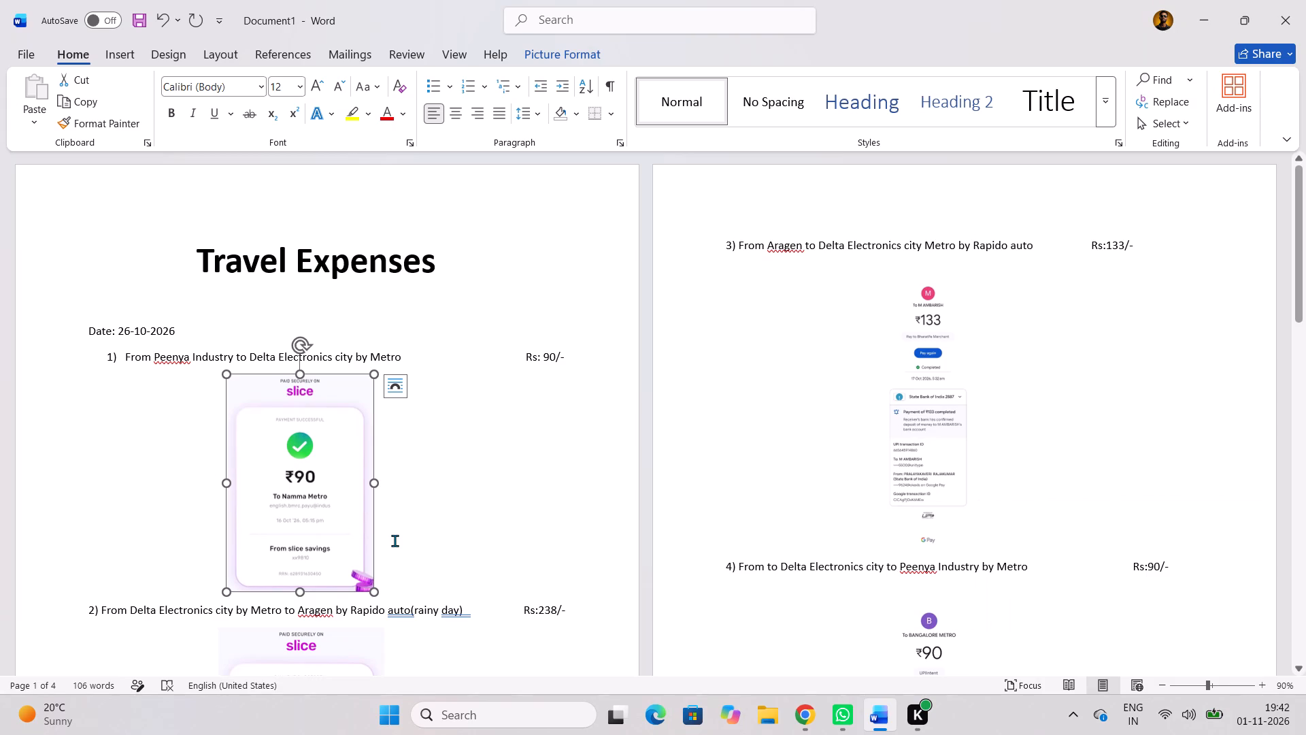
Delete the ₹90 Namma Metro payment receipt image under the first trip entry, from Peenya Industry to Delta Electronics city.
{"action": "left_click", "coordinate": [395, 540]}
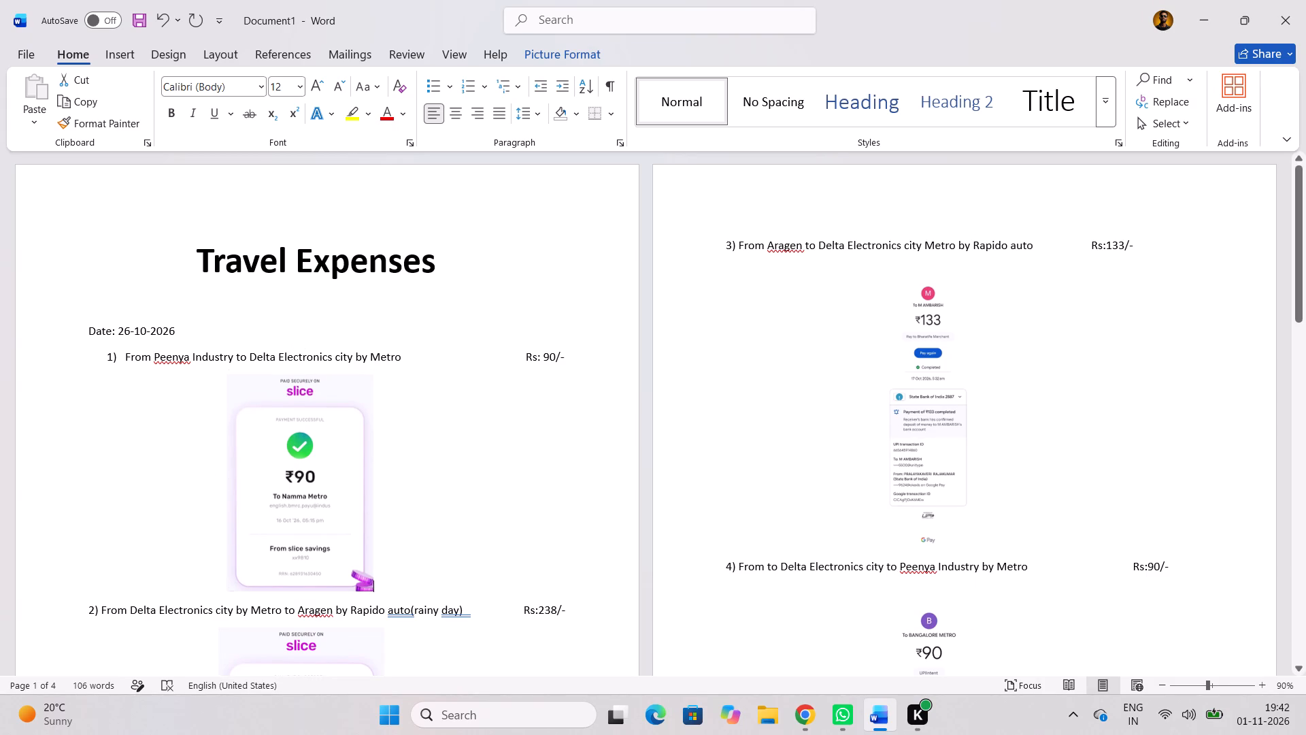
{"action": "left_click", "coordinate": [395, 540]}
{"action": "left_click", "coordinate": [364, 560]}
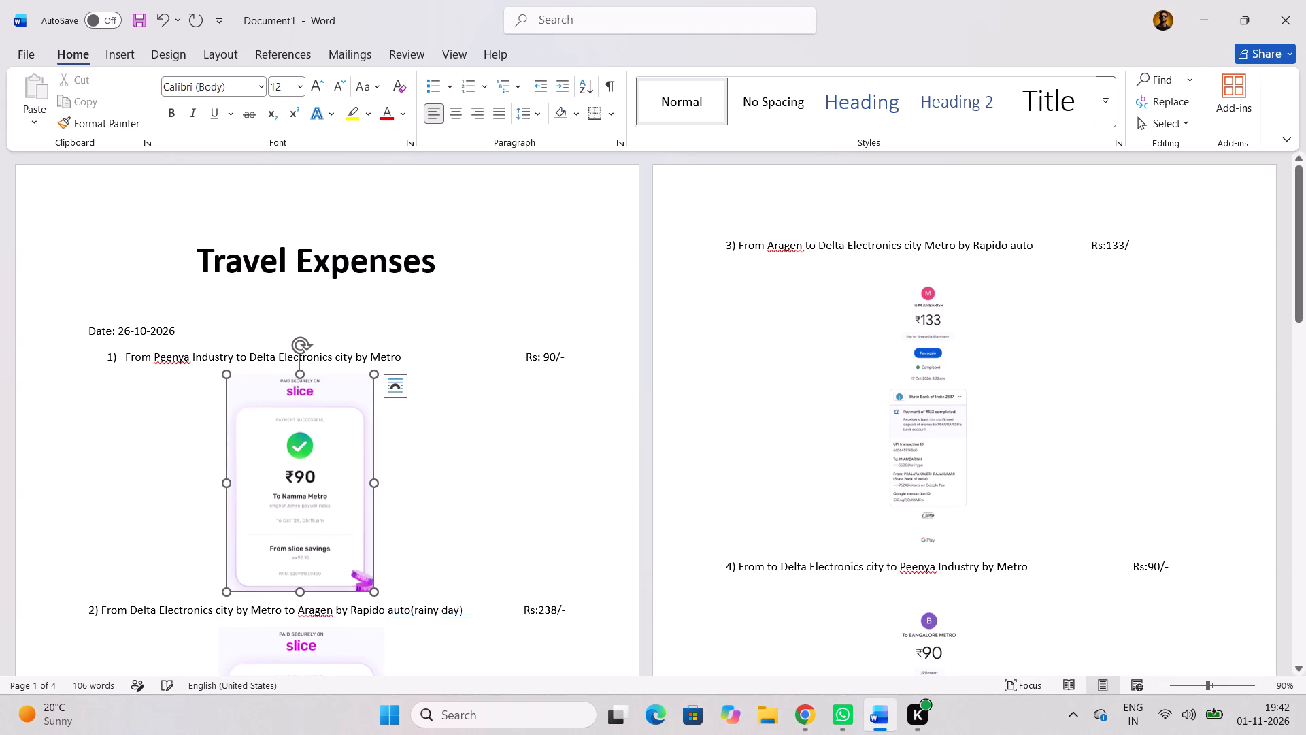
{"action": "key", "text": "BackSpace"}
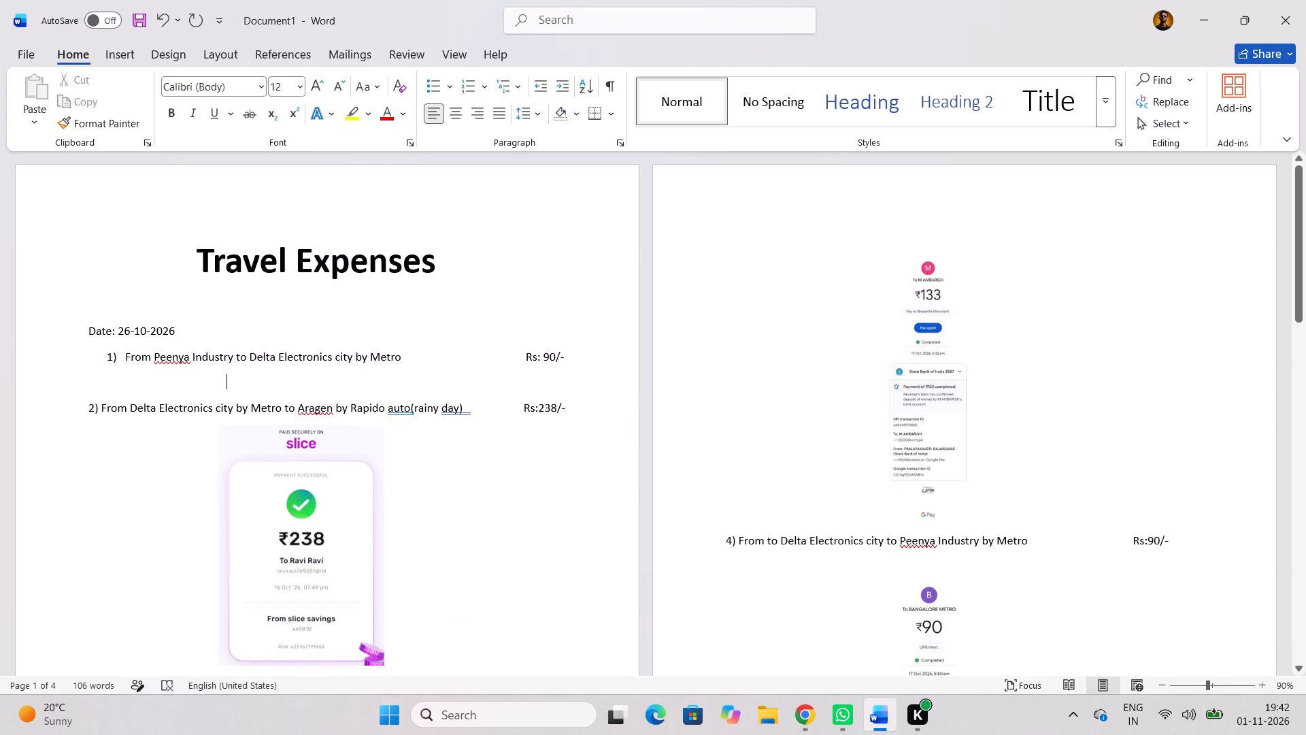
Open a File Explorer window over the Travel Expenses document.
{"action": "left_click", "coordinate": [771, 720]}
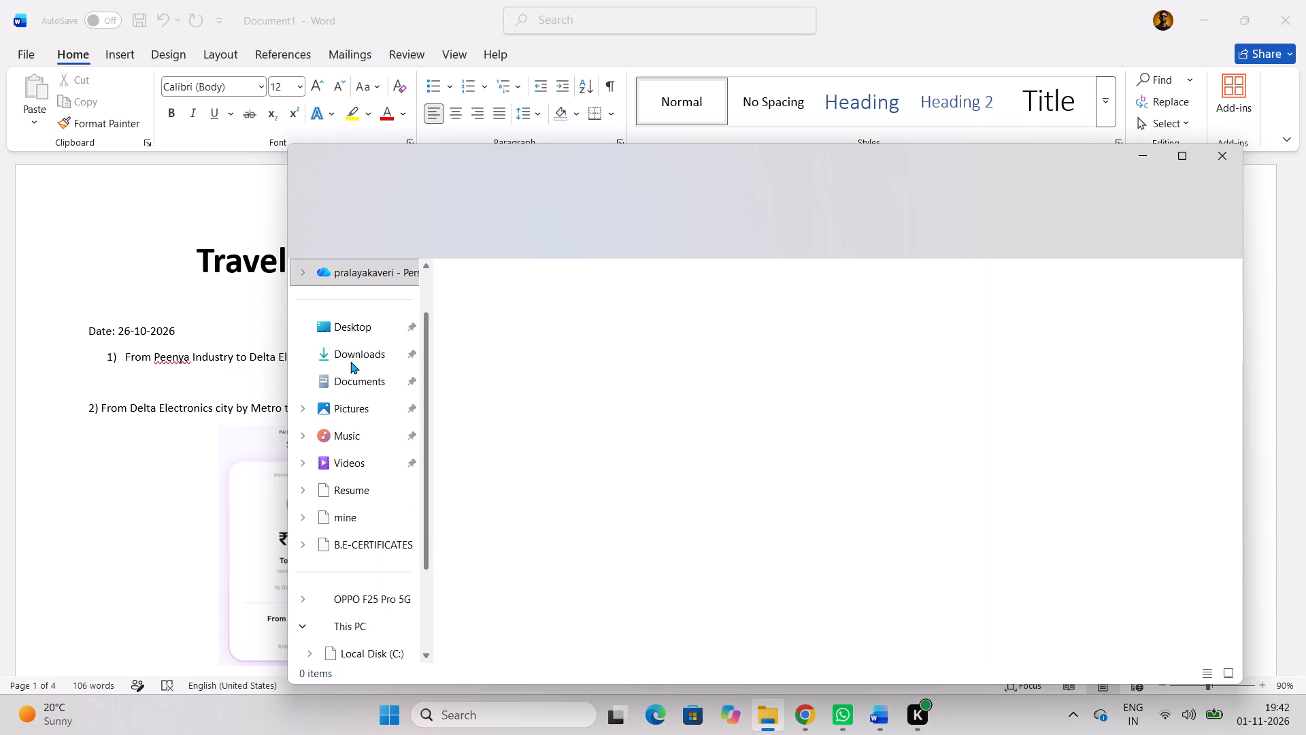
Copy WhatsApp Image 2026-10-27 at 4.57.00 AM from Downloads into Word beneath the 26-10-2026 Peenya Industry to Delta Electronics city Metro entry.
{"action": "left_click", "coordinate": [350, 361]}
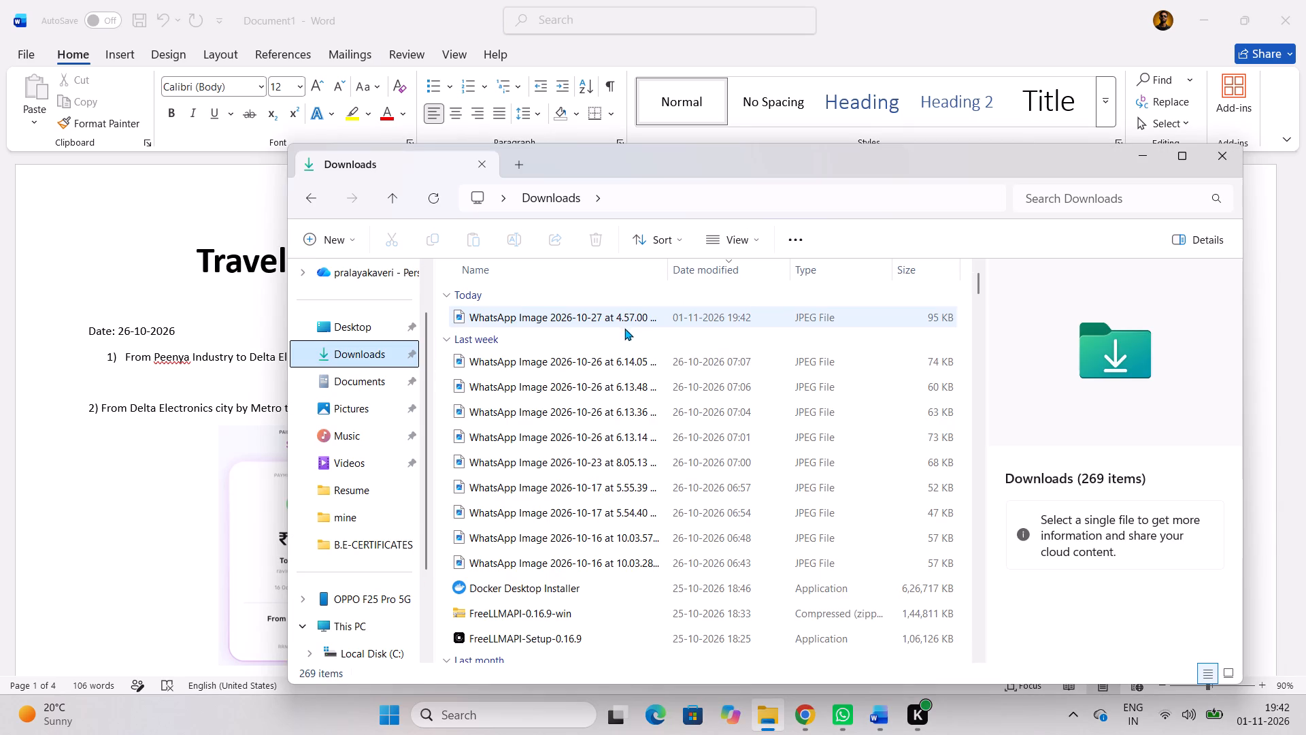
{"action": "left_click", "coordinate": [601, 317]}
{"action": "left_click", "coordinate": [433, 235]}
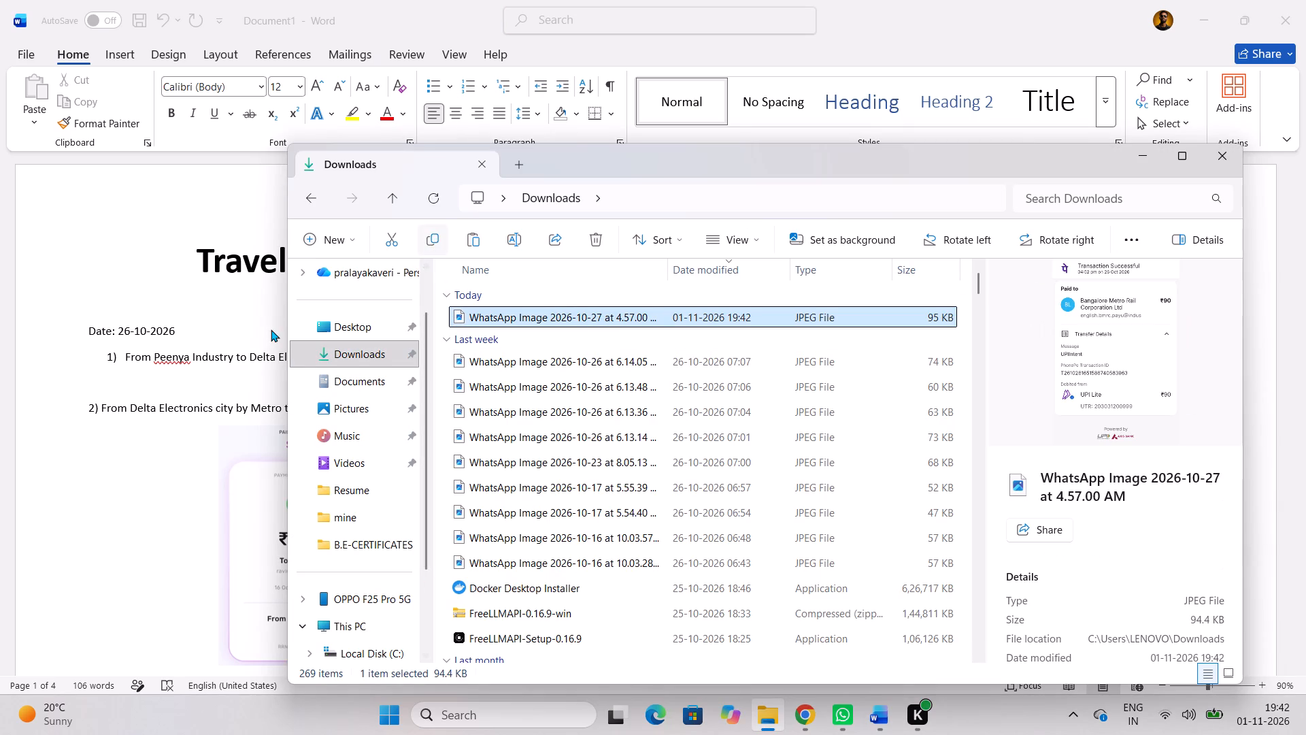
{"action": "left_click", "coordinate": [243, 373]}
{"action": "key", "text": "ctrl+v"}
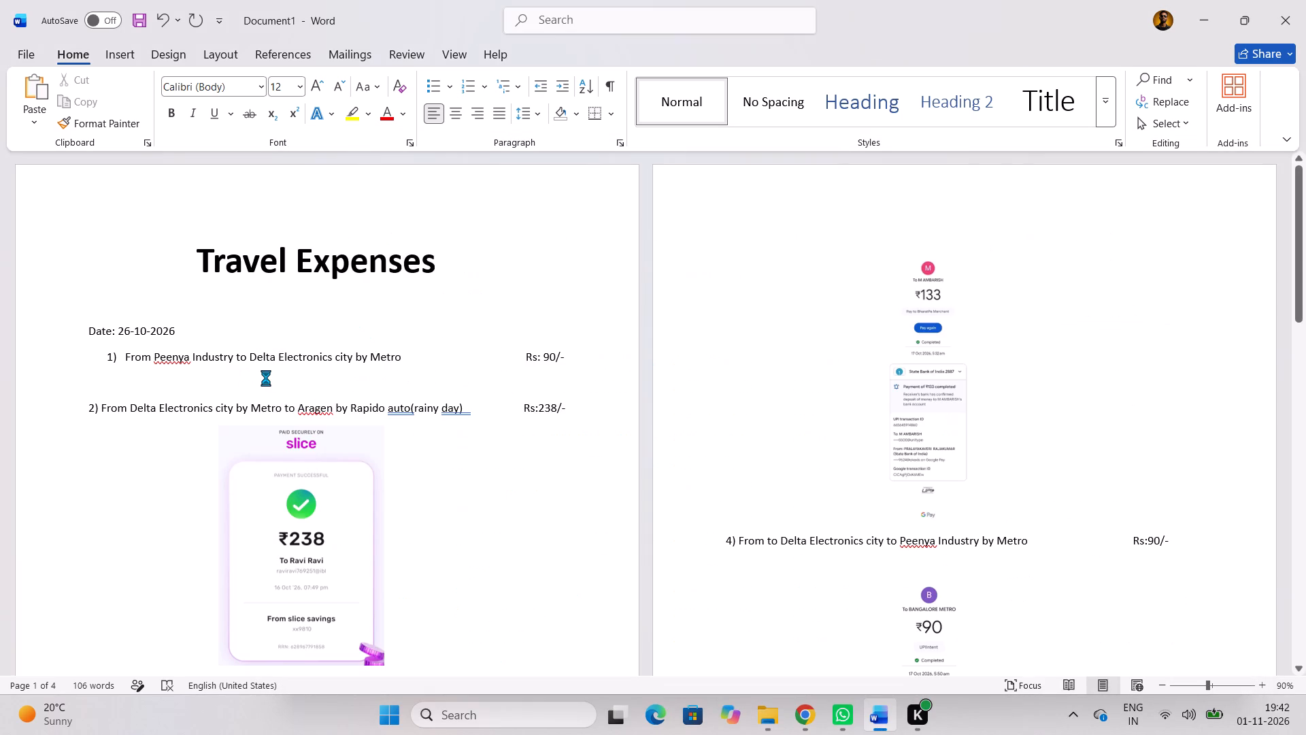
{"action": "left_click", "coordinate": [363, 422]}
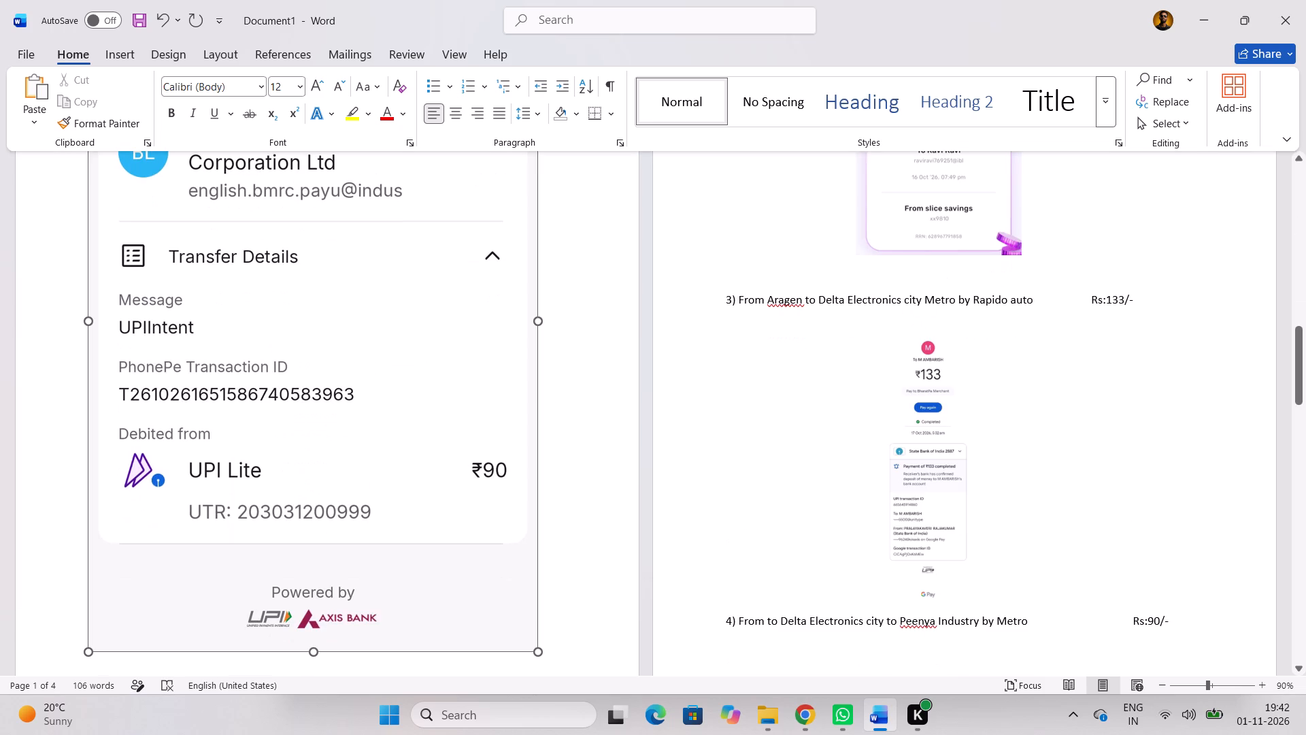
{"action": "left_click_drag", "start_coordinate": [538, 651], "coordinate": [490, 537]}
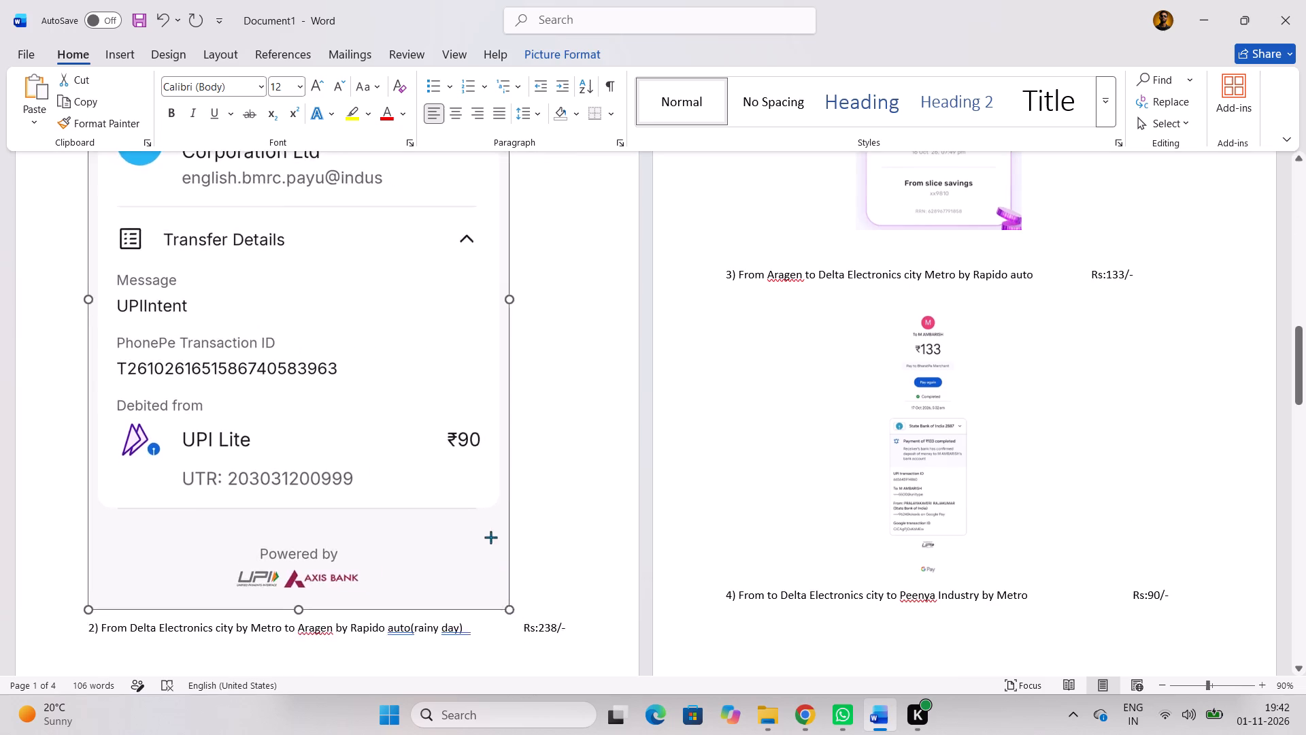
{"action": "left_click_drag", "start_coordinate": [490, 537], "coordinate": [378, 250]}
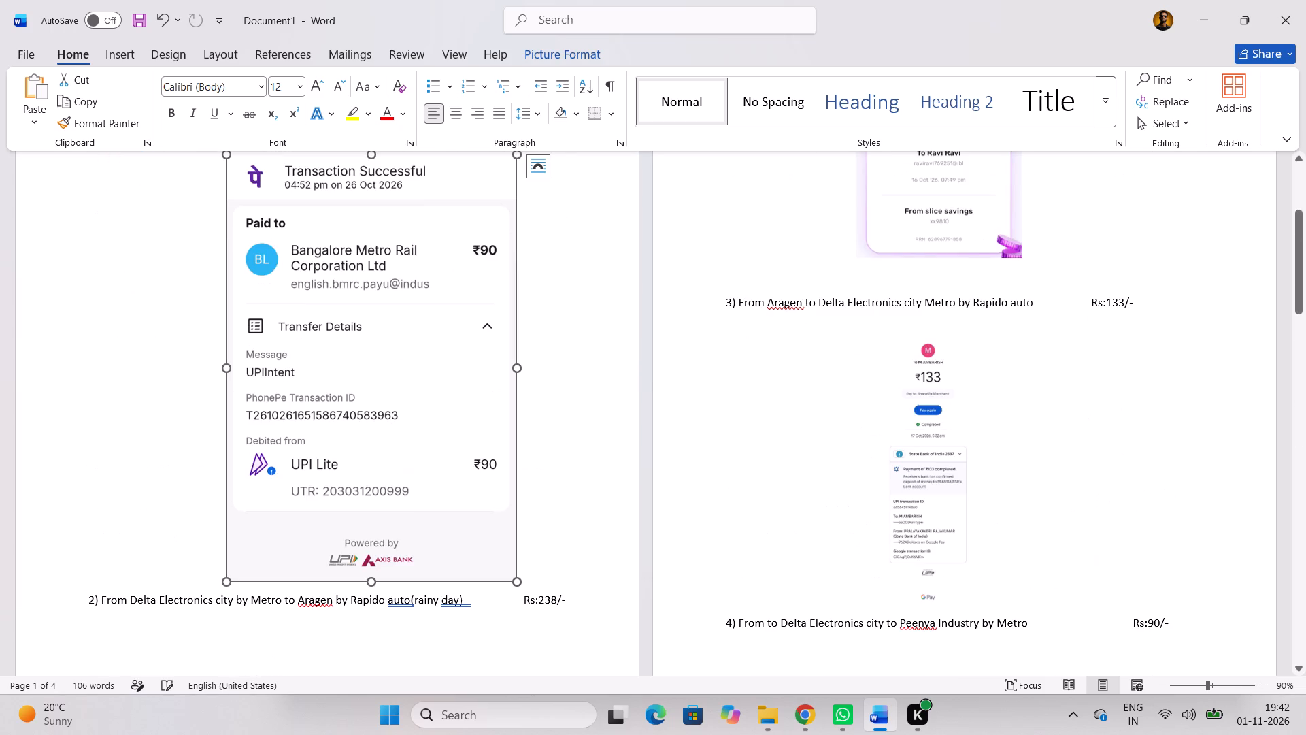
{"action": "left_click_drag", "start_coordinate": [515, 581], "coordinate": [475, 472]}
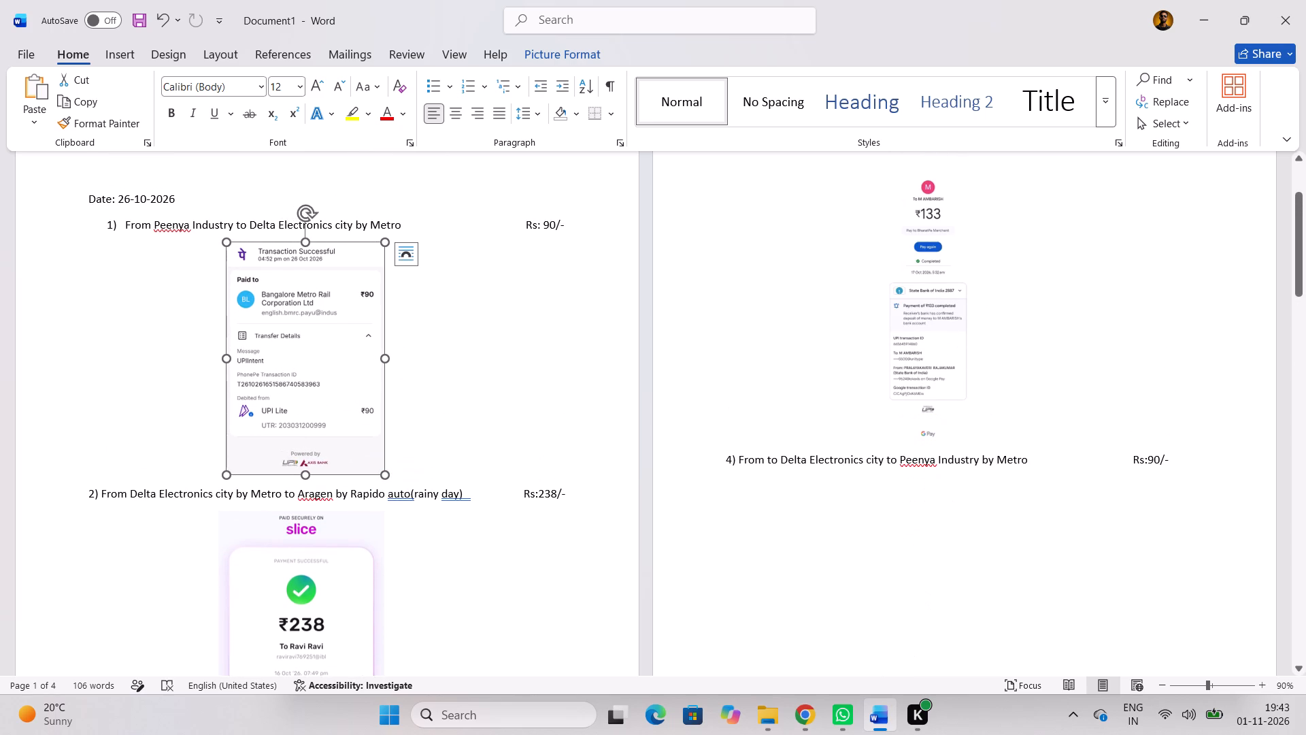
Check the layout of the trip entries and receipts on the following pages, including those dated 23-10-2026.
{"action": "scroll", "coordinate": [386, 469], "scroll_direction": "down", "scroll_amount": 7}
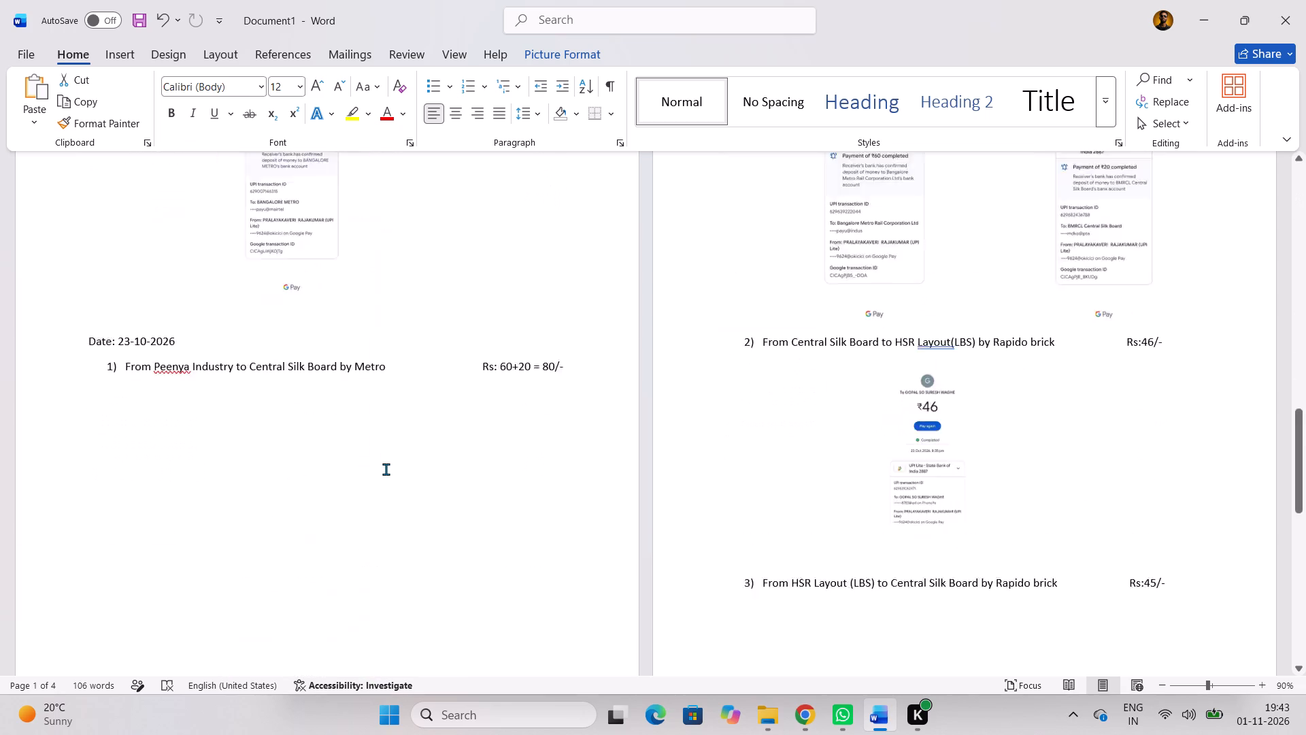
{"action": "scroll", "coordinate": [386, 469], "scroll_direction": "down", "scroll_amount": 9}
{"action": "scroll", "coordinate": [386, 469], "scroll_direction": "up", "scroll_amount": 5}
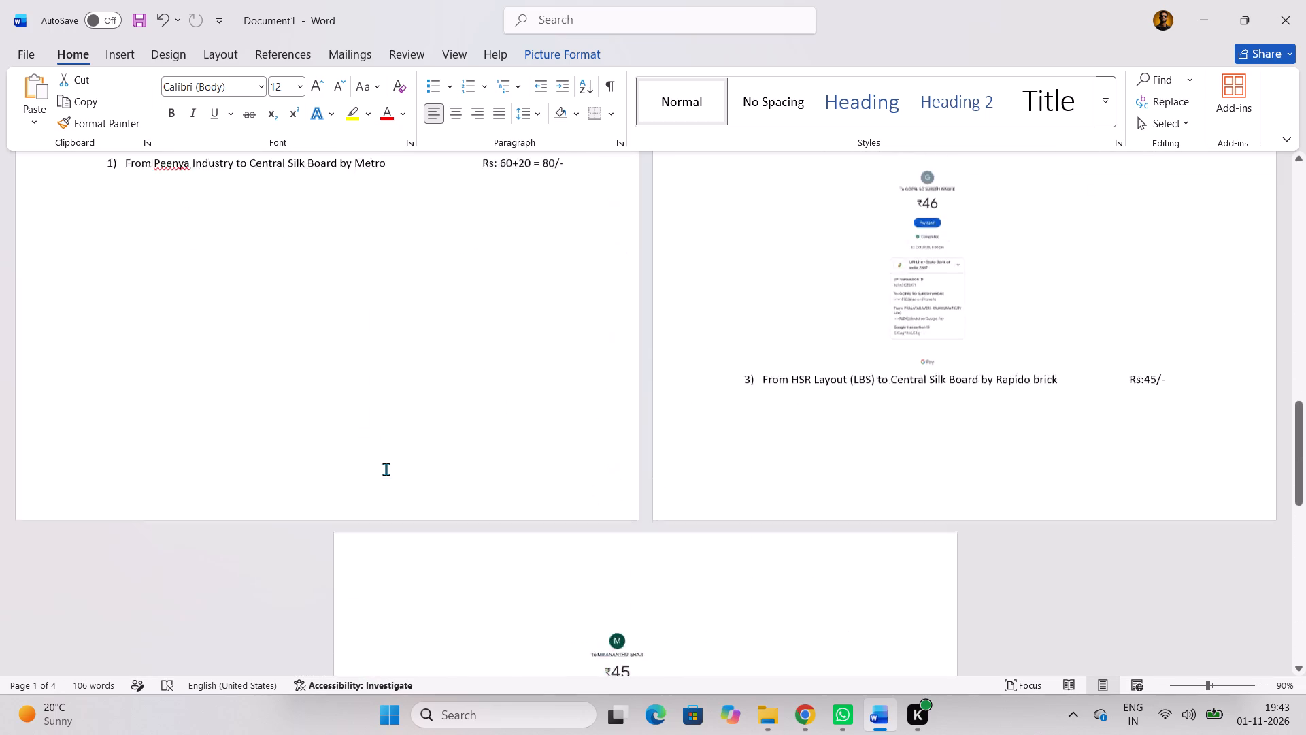
Shrink the ₹90 Metro receipt under the 26-10-2026 Peenya Industry entry slightly more, making it narrower than the ₹238 slice receipt below.
{"action": "scroll", "coordinate": [386, 469], "scroll_direction": "up", "scroll_amount": 2}
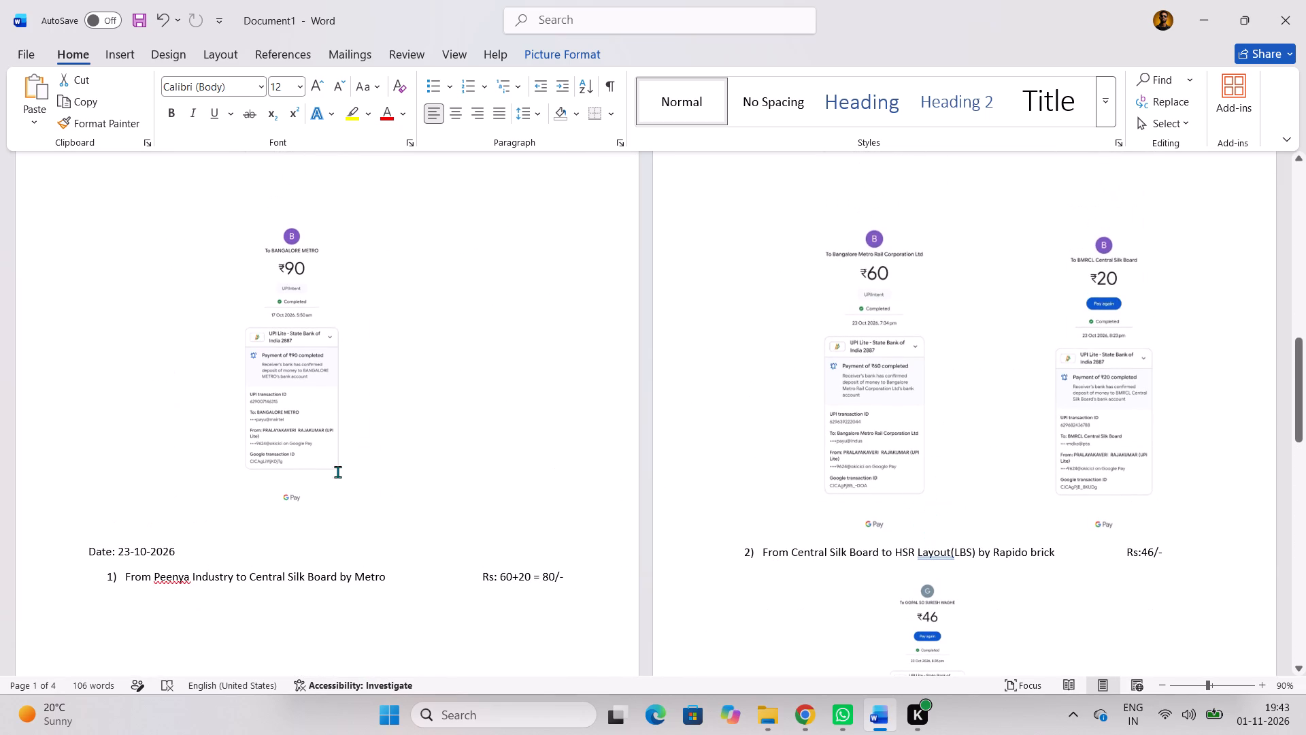
{"action": "scroll", "coordinate": [330, 441], "scroll_direction": "up", "scroll_amount": 5}
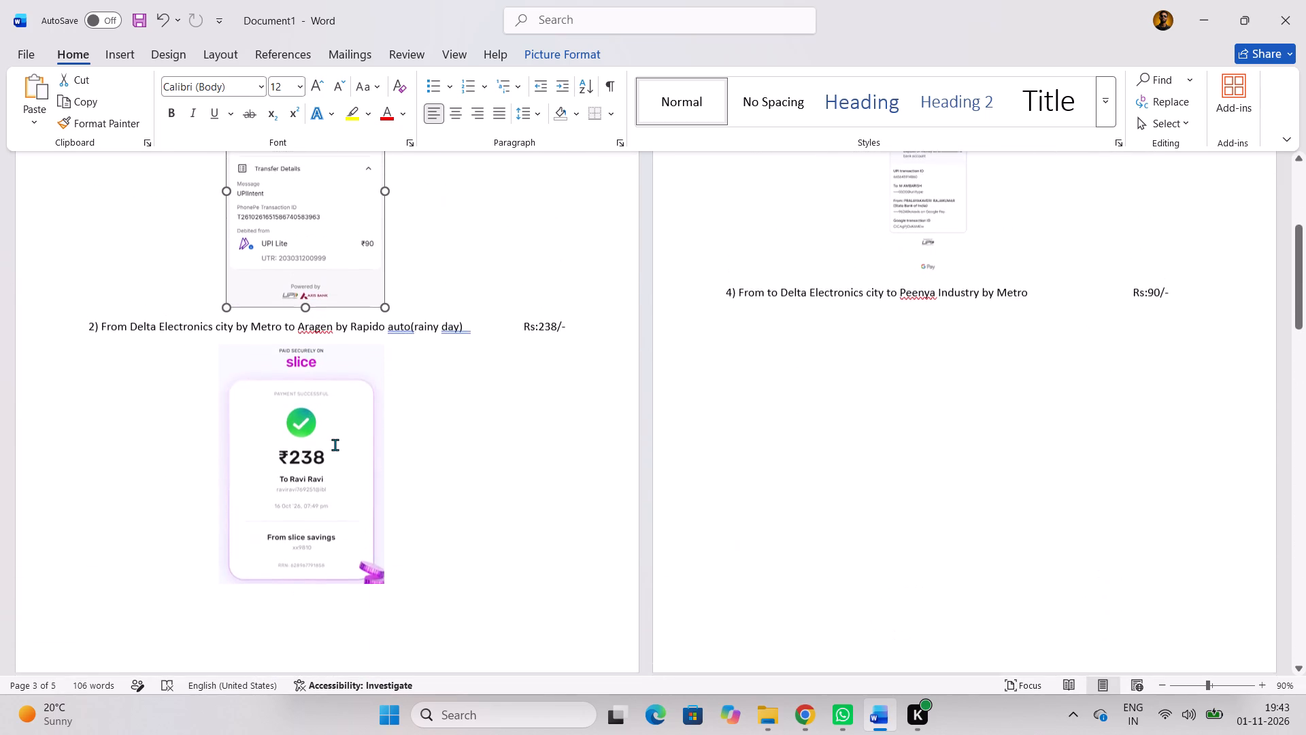
{"action": "scroll", "coordinate": [335, 447], "scroll_direction": "up", "scroll_amount": 2}
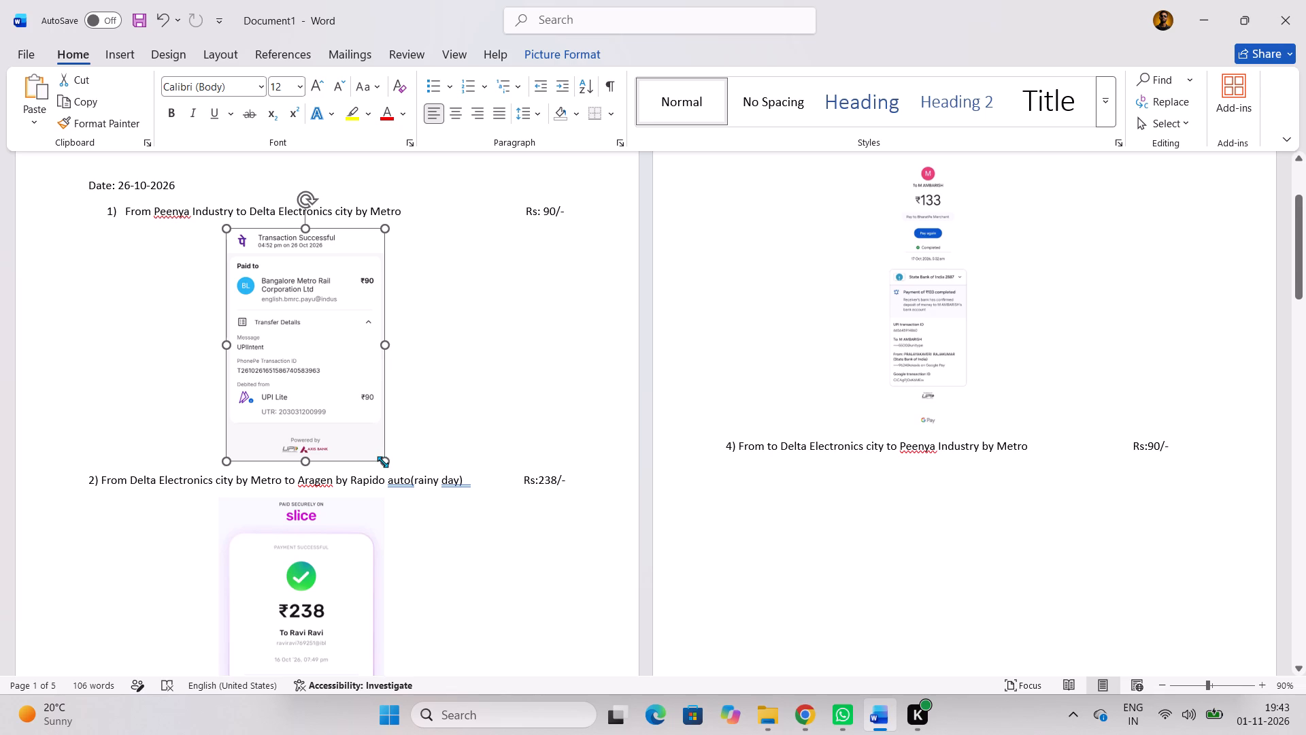
{"action": "left_click_drag", "start_coordinate": [382, 461], "coordinate": [361, 433]}
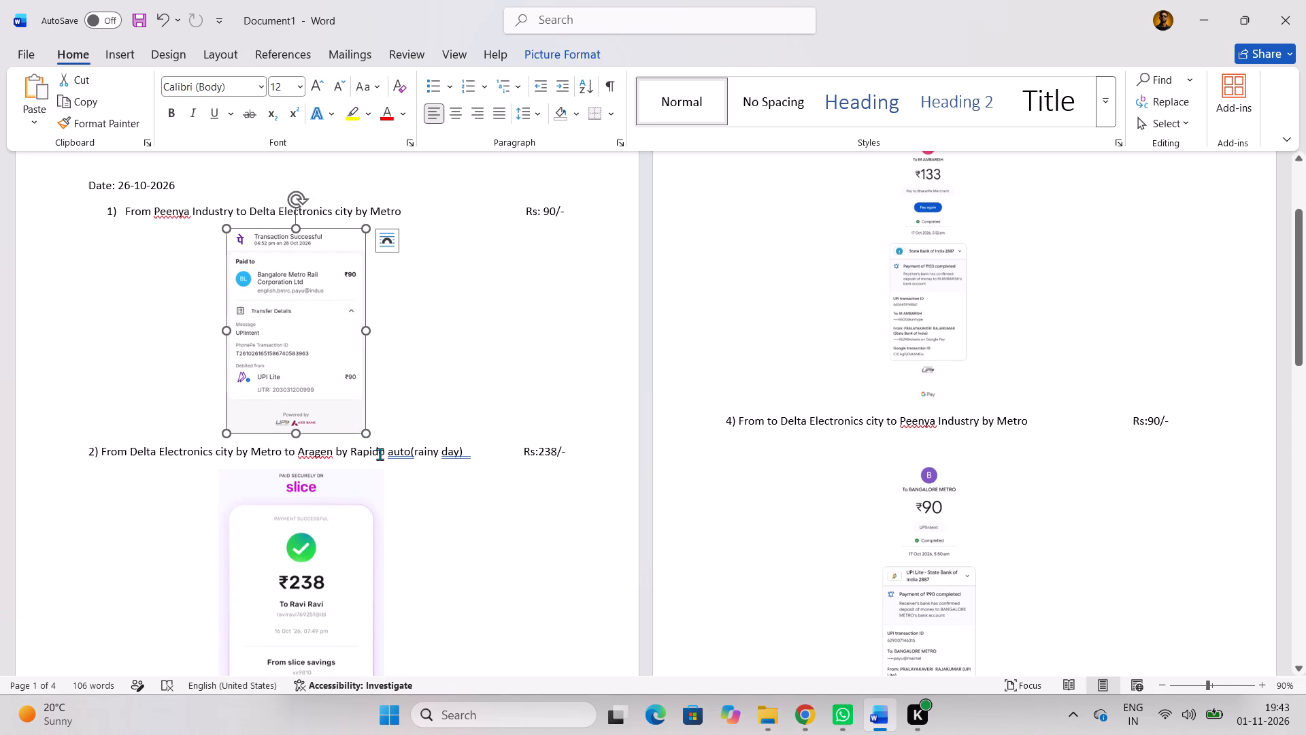
{"action": "left_click", "coordinate": [447, 384]}
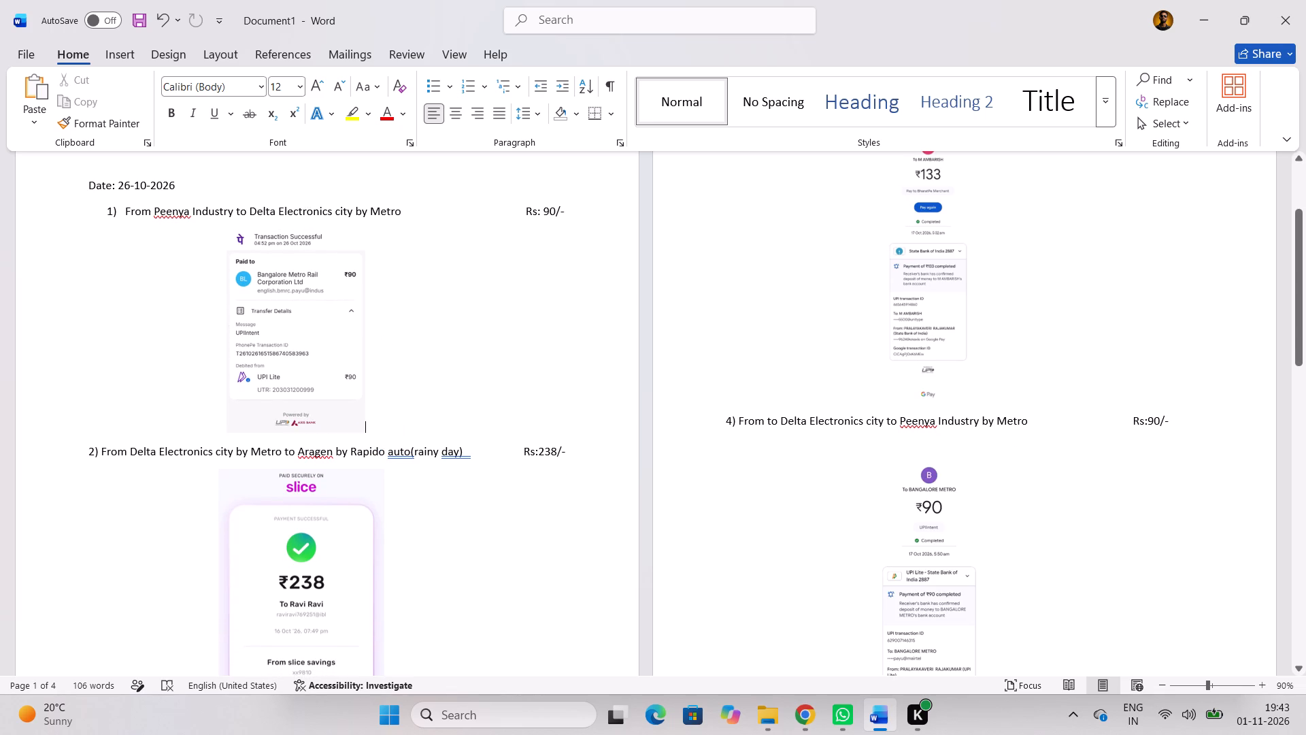
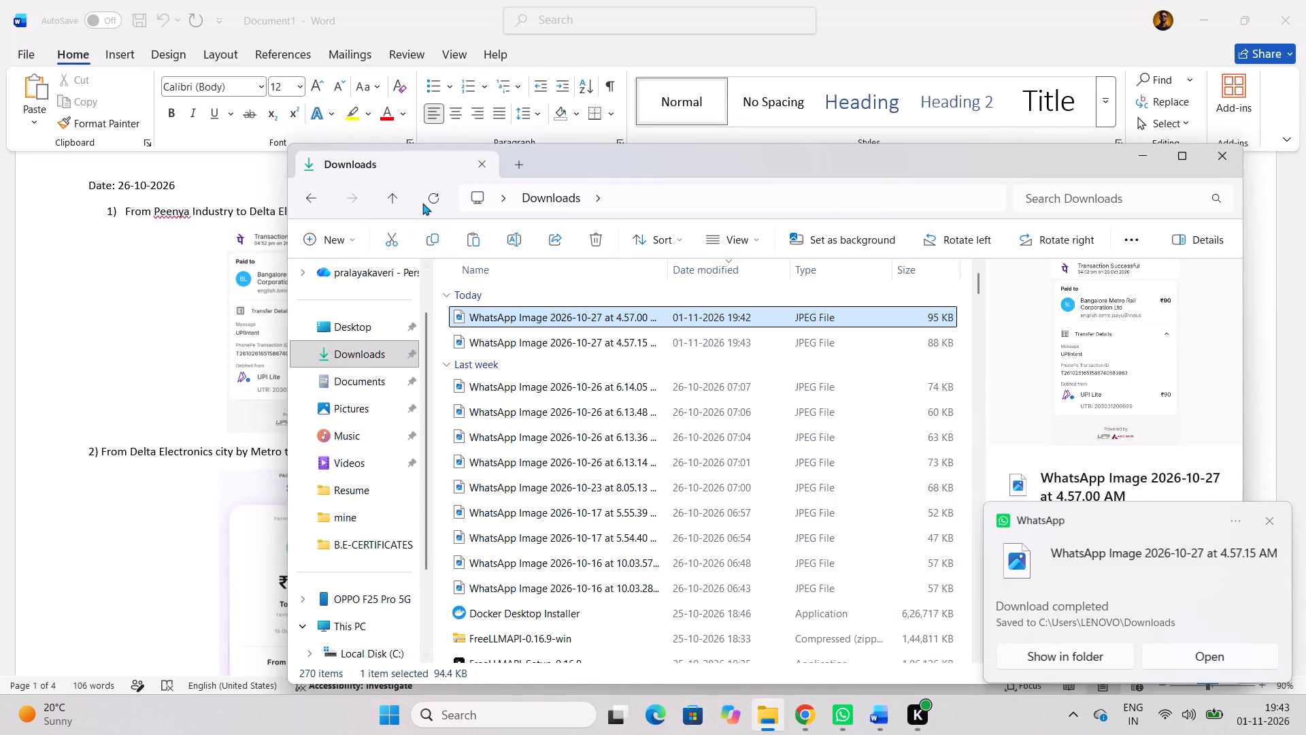
Replace the ₹238 slice receipt beneath entry 2 in Word with WhatsApp Image 2026-10-27 at 4.57.15 AM copied from Downloads.
{"action": "left_click", "coordinate": [428, 197]}
{"action": "left_click", "coordinate": [505, 314]}
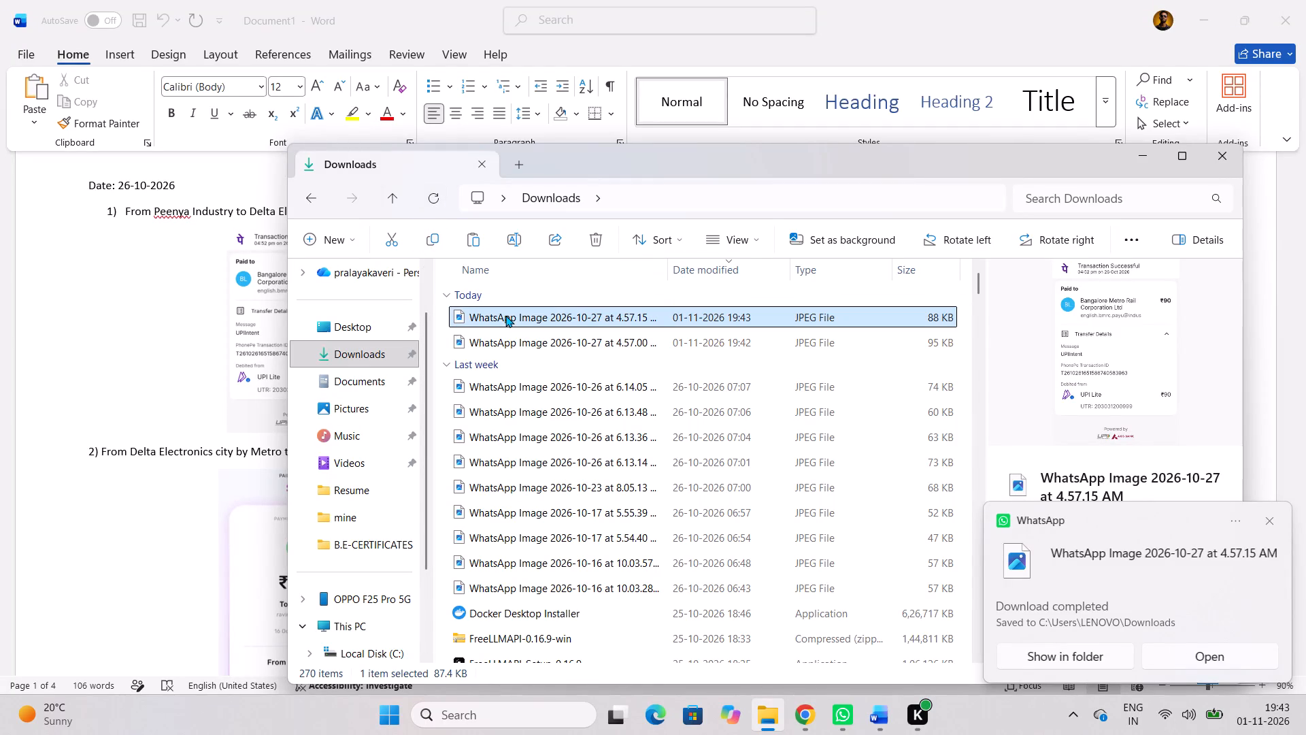
{"action": "left_click", "coordinate": [437, 242]}
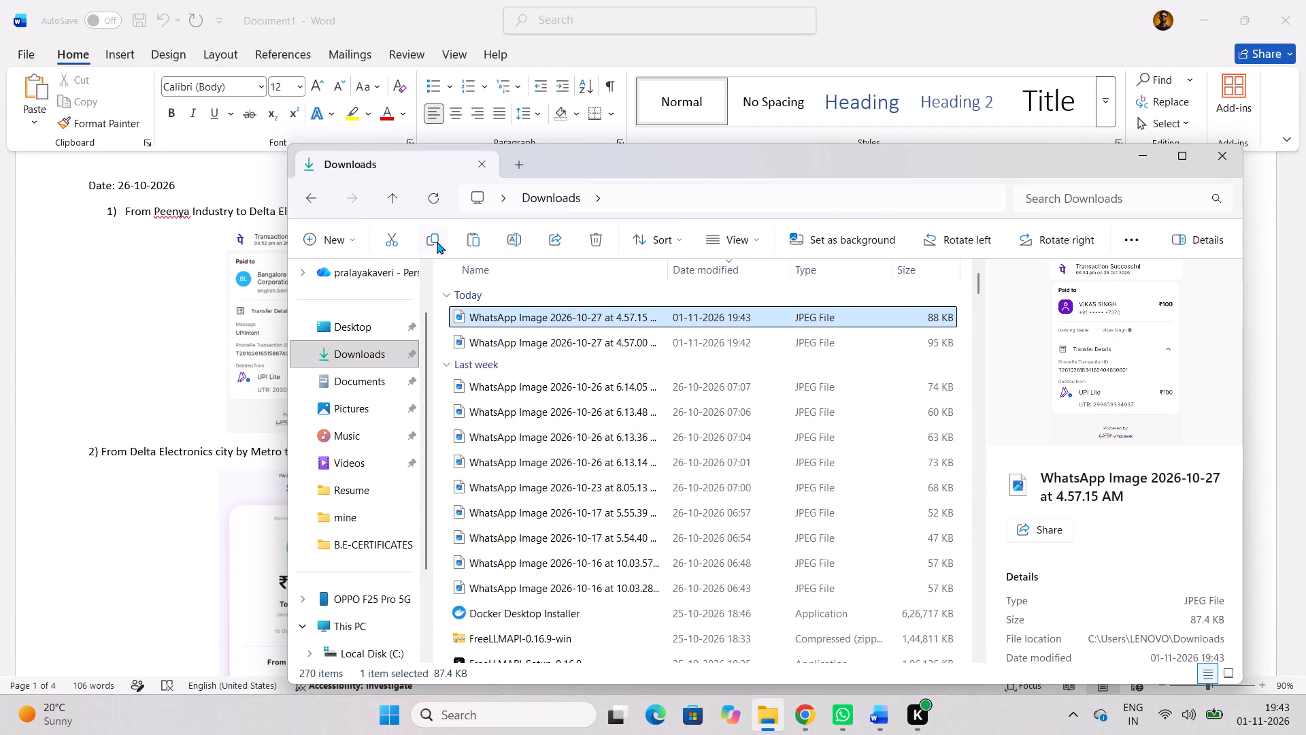
{"action": "left_click", "coordinate": [120, 346]}
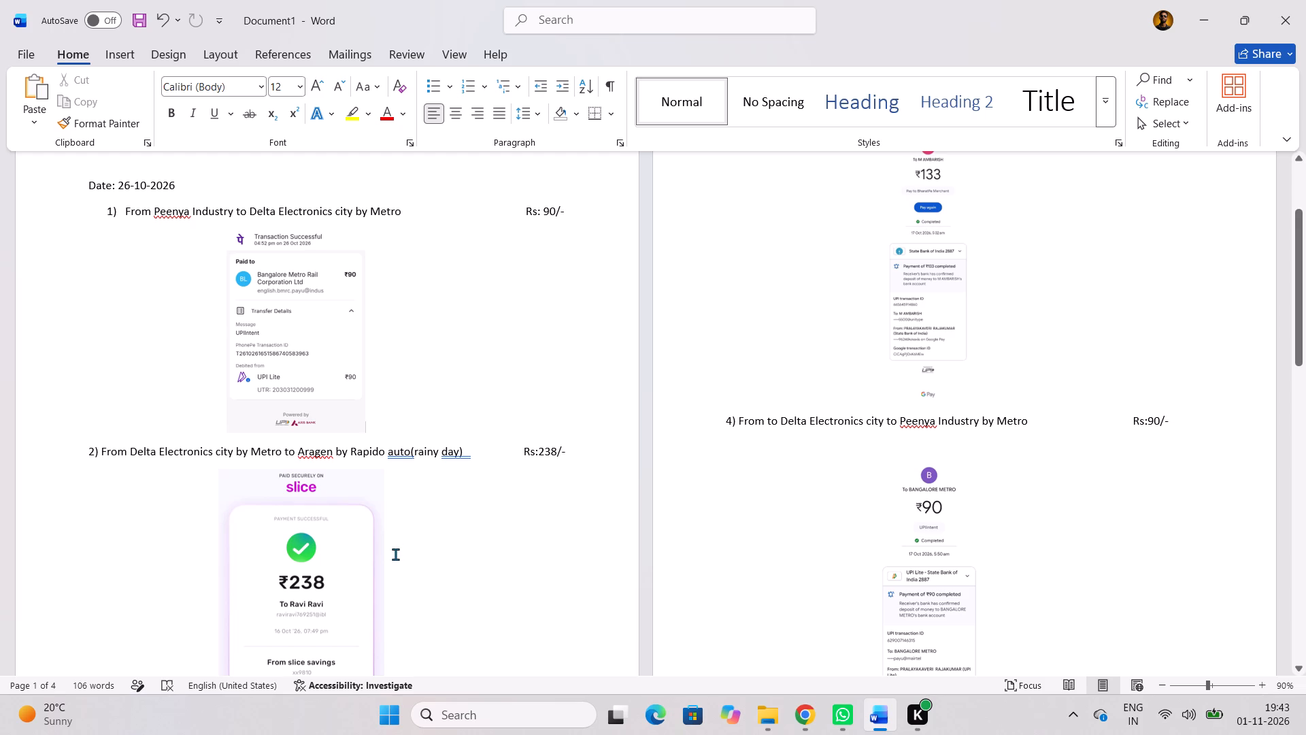
{"action": "scroll", "coordinate": [395, 554], "scroll_direction": "down", "scroll_amount": 1}
{"action": "left_click", "coordinate": [350, 574]}
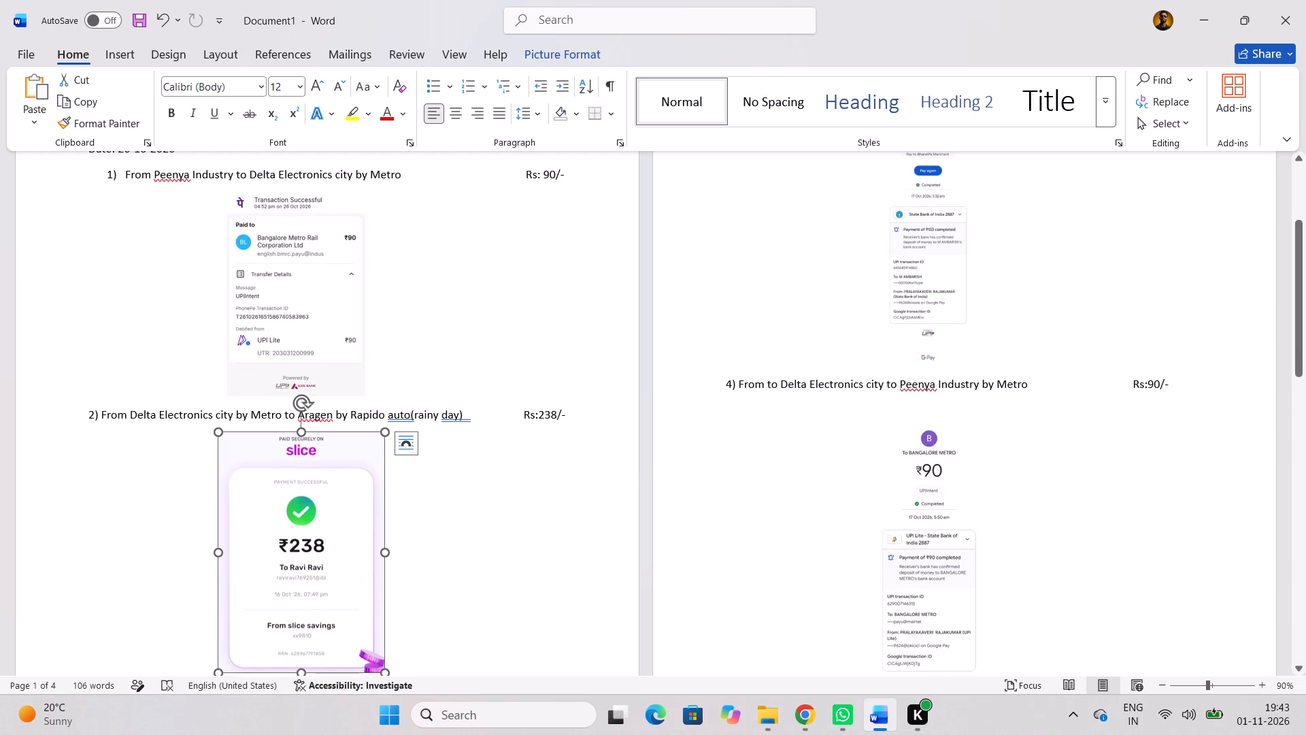
{"action": "key", "text": "BackSpace"}
{"action": "key", "text": "ctrl+v"}
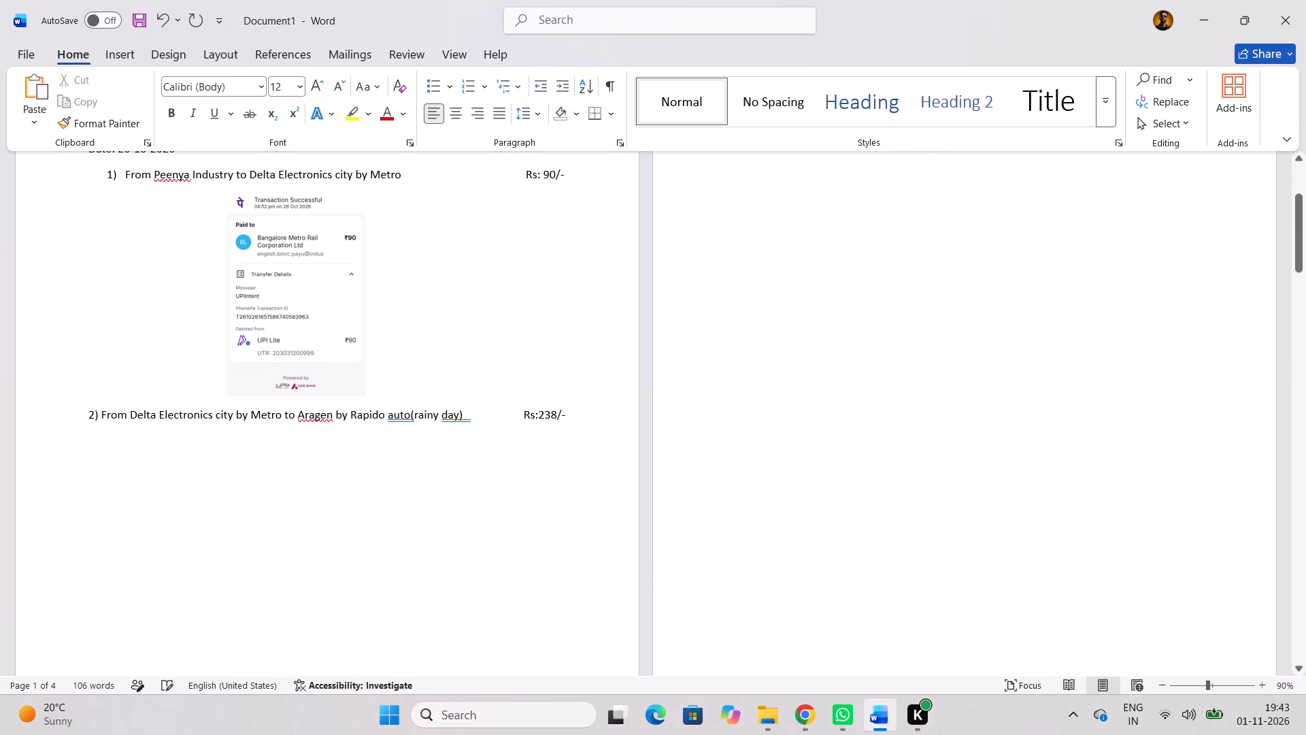
Shrink the pasted ₹100 receipt for entry 2 proportionally to about two thirds of its inserted width.
{"action": "left_click", "coordinate": [413, 525]}
{"action": "left_click_drag", "start_coordinate": [552, 649], "coordinate": [550, 643]}
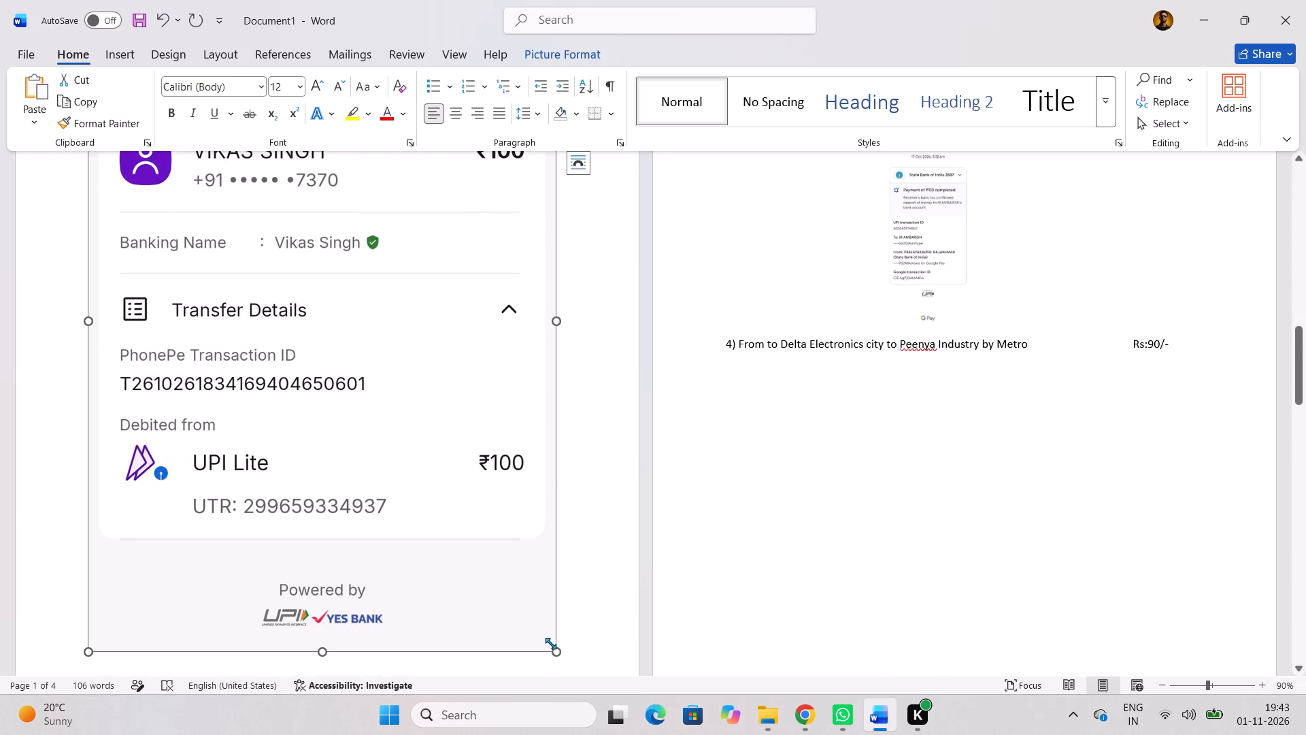
{"action": "left_click_drag", "start_coordinate": [550, 643], "coordinate": [388, 249]}
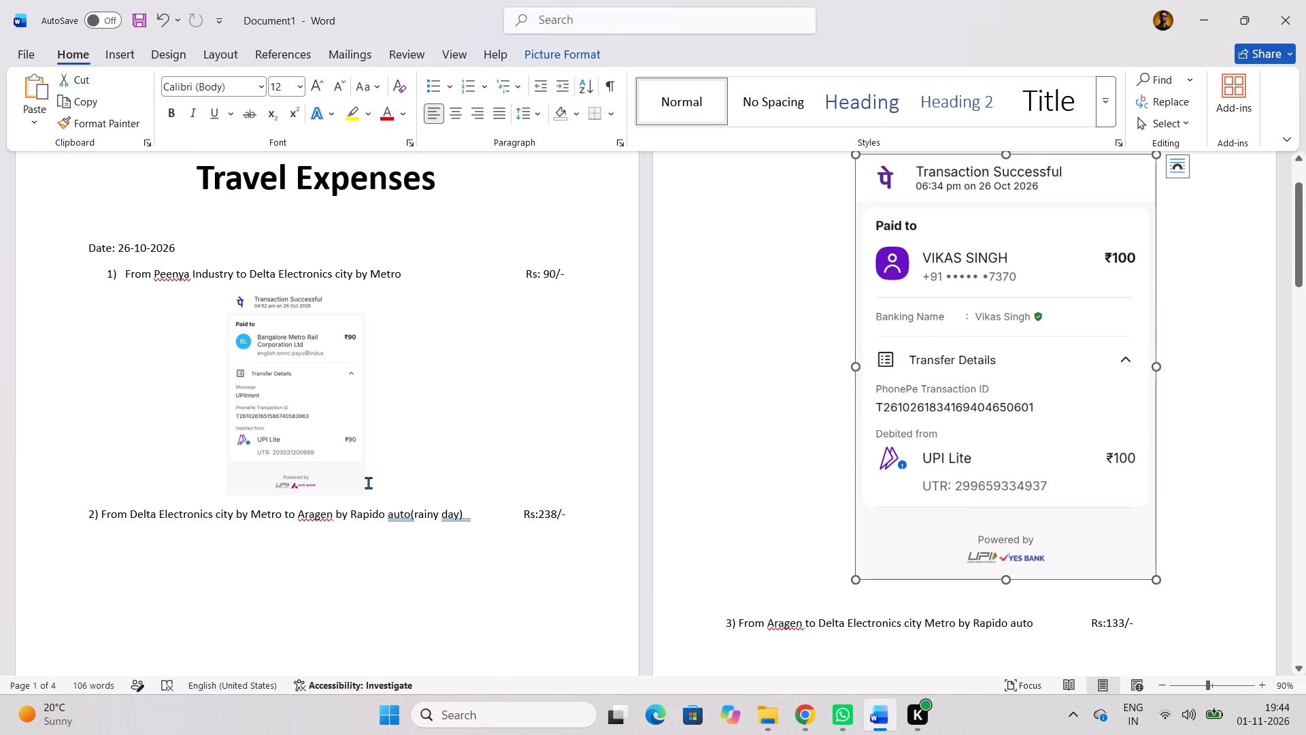
Shrink the ₹100 payment receipt proportionally to slightly wider than the ₹90 Metro receipt so it fits beneath entry 2 on page 1.
{"action": "scroll", "coordinate": [365, 511], "scroll_direction": "down", "scroll_amount": 2}
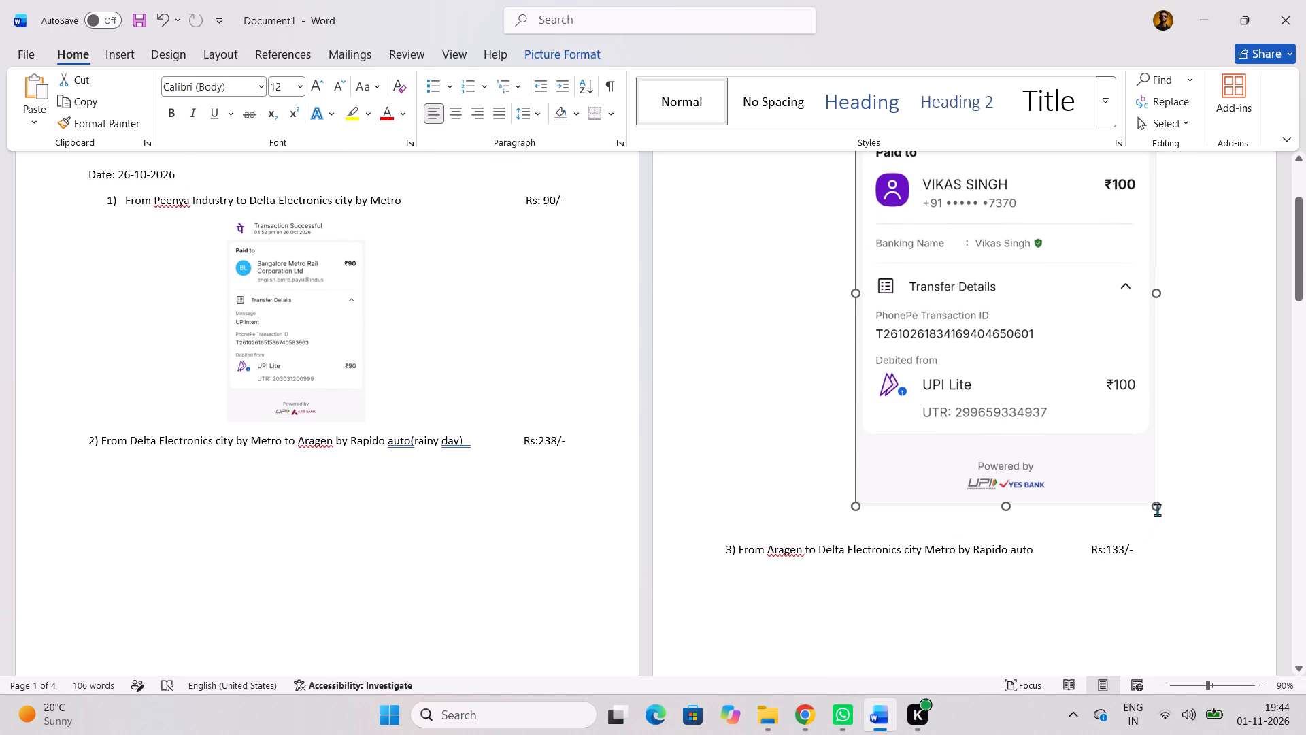
{"action": "left_click_drag", "start_coordinate": [1157, 508], "coordinate": [1073, 400]}
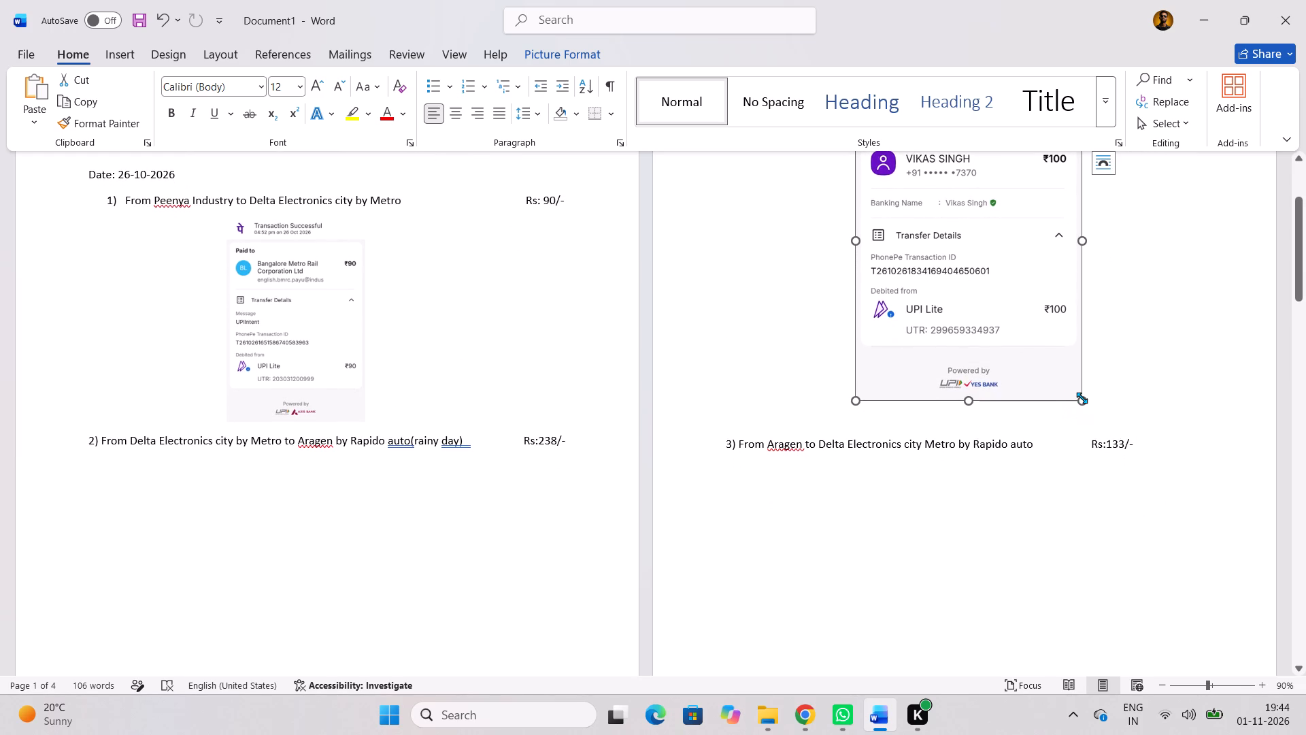
{"action": "left_click_drag", "start_coordinate": [1082, 397], "coordinate": [1010, 321]}
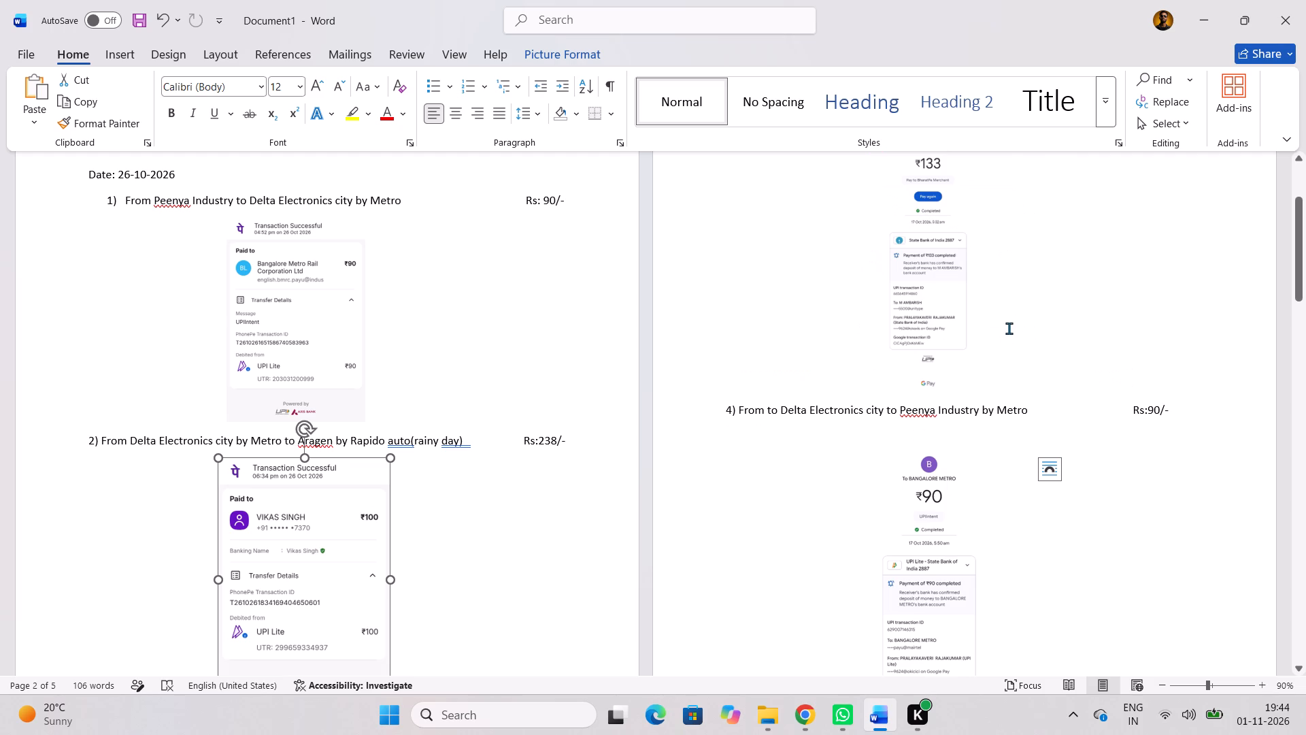
Change the amount of entry 2, Delta Electronics city Metro to Aragen, to Rs:100/-.
{"action": "scroll", "coordinate": [524, 559], "scroll_direction": "down", "scroll_amount": 2}
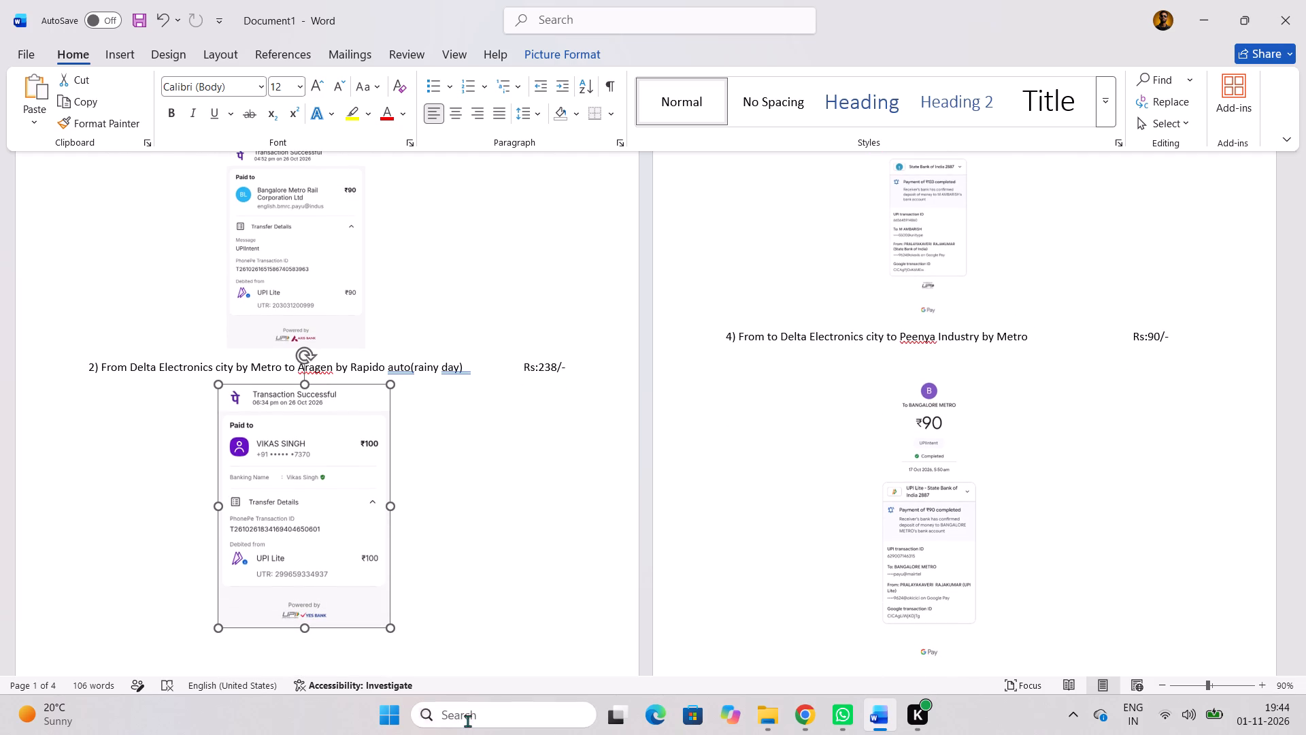
{"action": "left_click", "coordinate": [556, 367]}
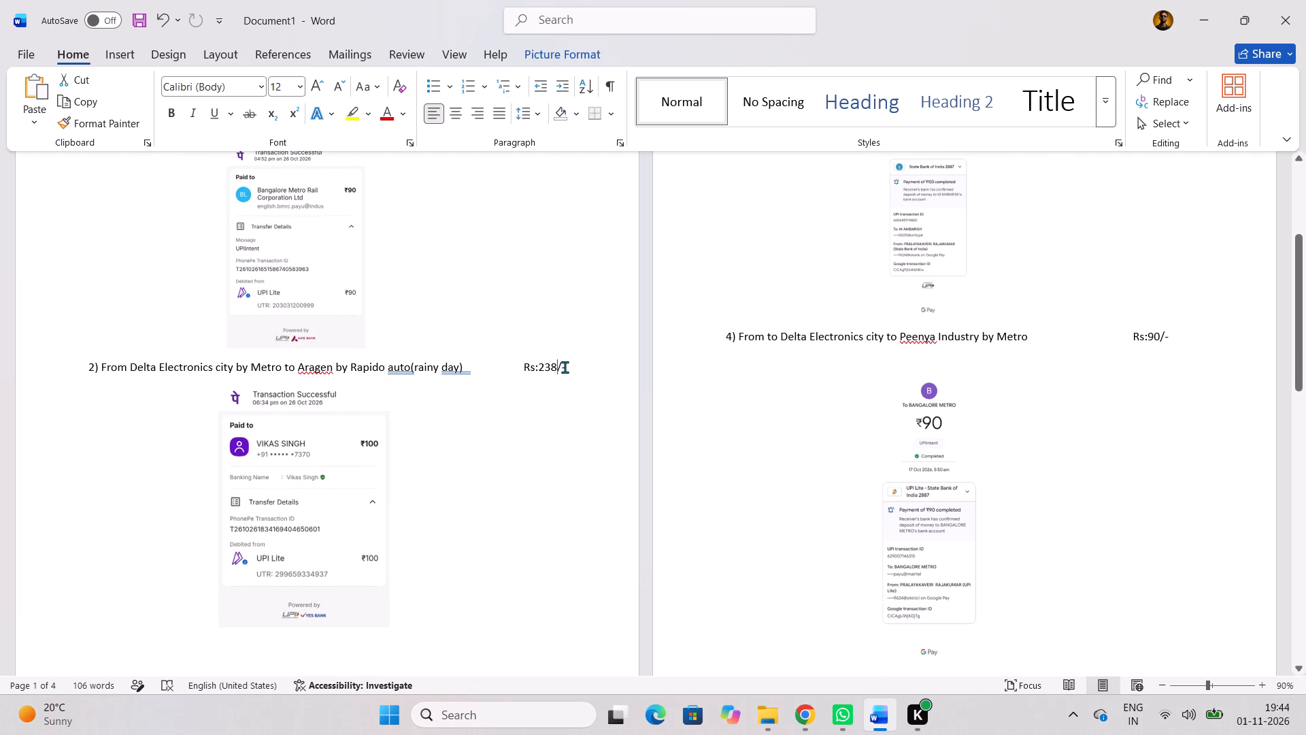
{"action": "key", "text": "BackSpace"}
{"action": "key", "text": "BackSpace"}
{"action": "key", "text": "BackSpace"}
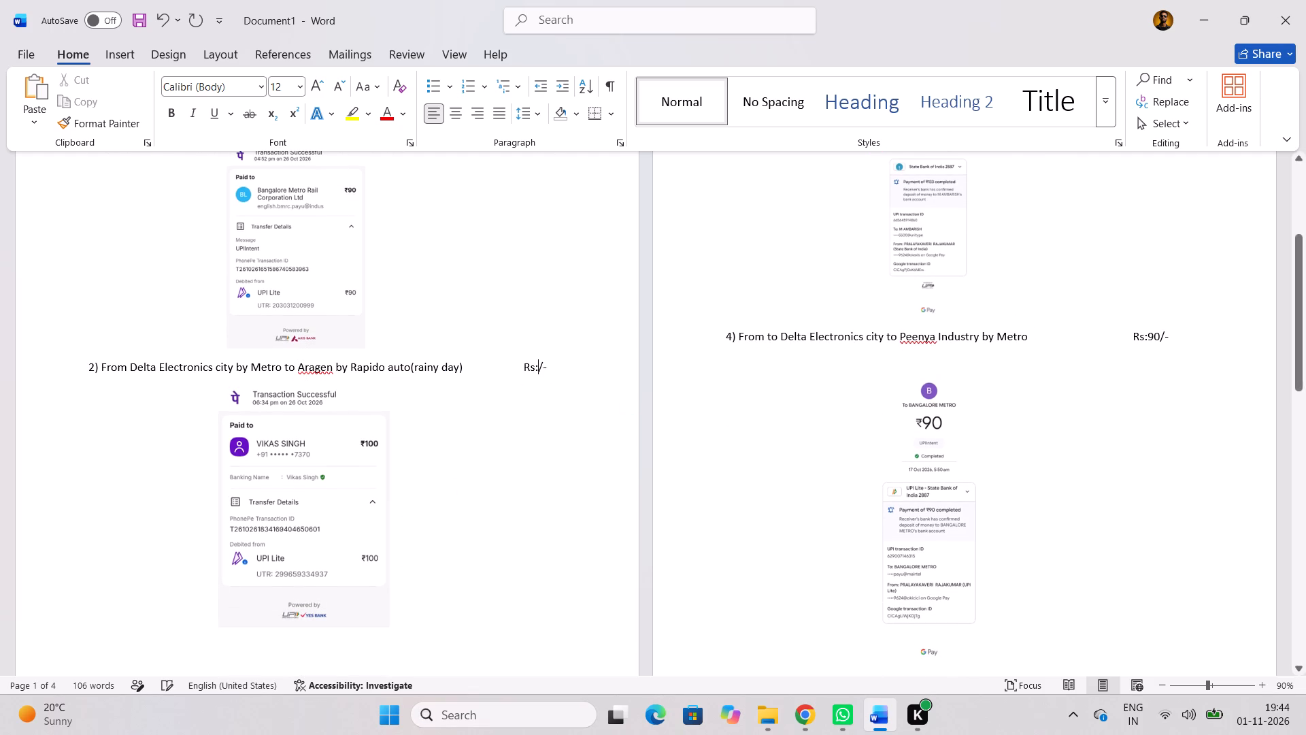
{"action": "key", "text": "1"}
{"action": "key", "text": "0"}
{"action": "key", "text": "0"}
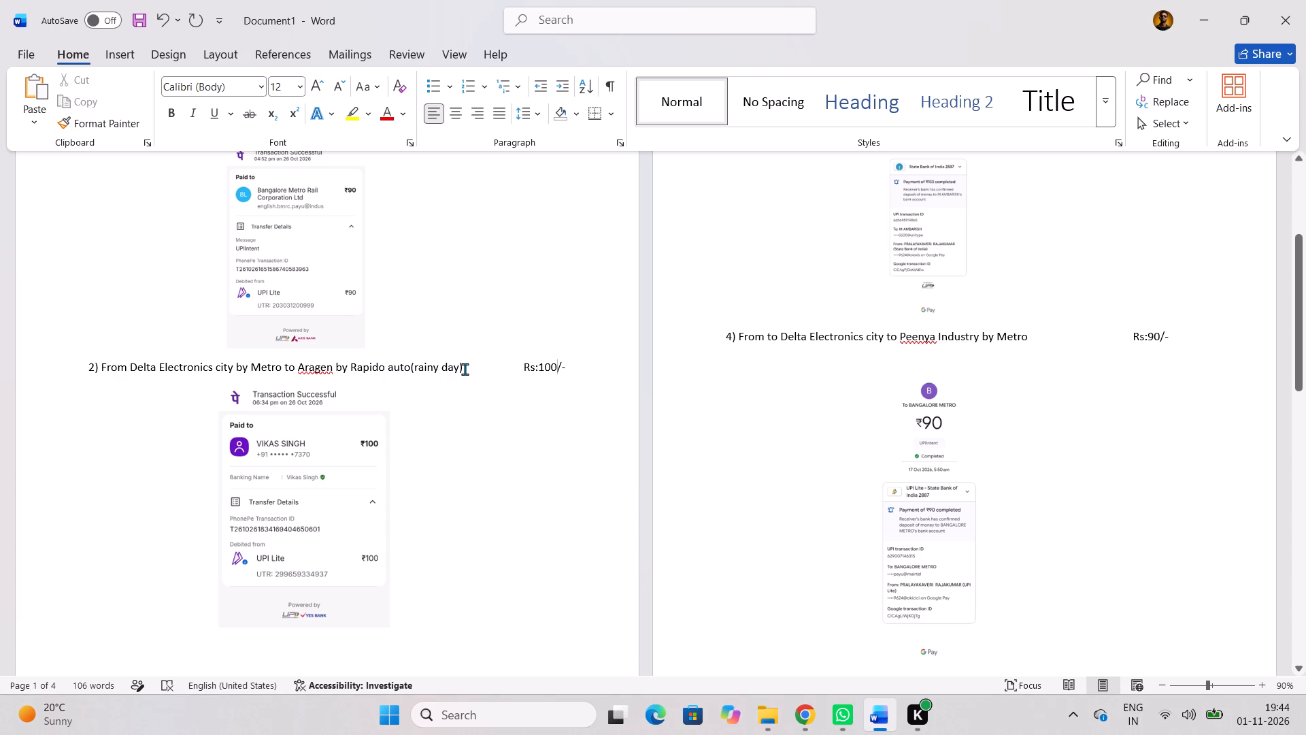
Delete "auto(rainy day)" from entry 2 so its description ends with "by Rapido".
{"action": "left_click_drag", "start_coordinate": [465, 369], "coordinate": [436, 368]}
{"action": "left_click", "coordinate": [436, 368]}
{"action": "left_click", "coordinate": [456, 369]}
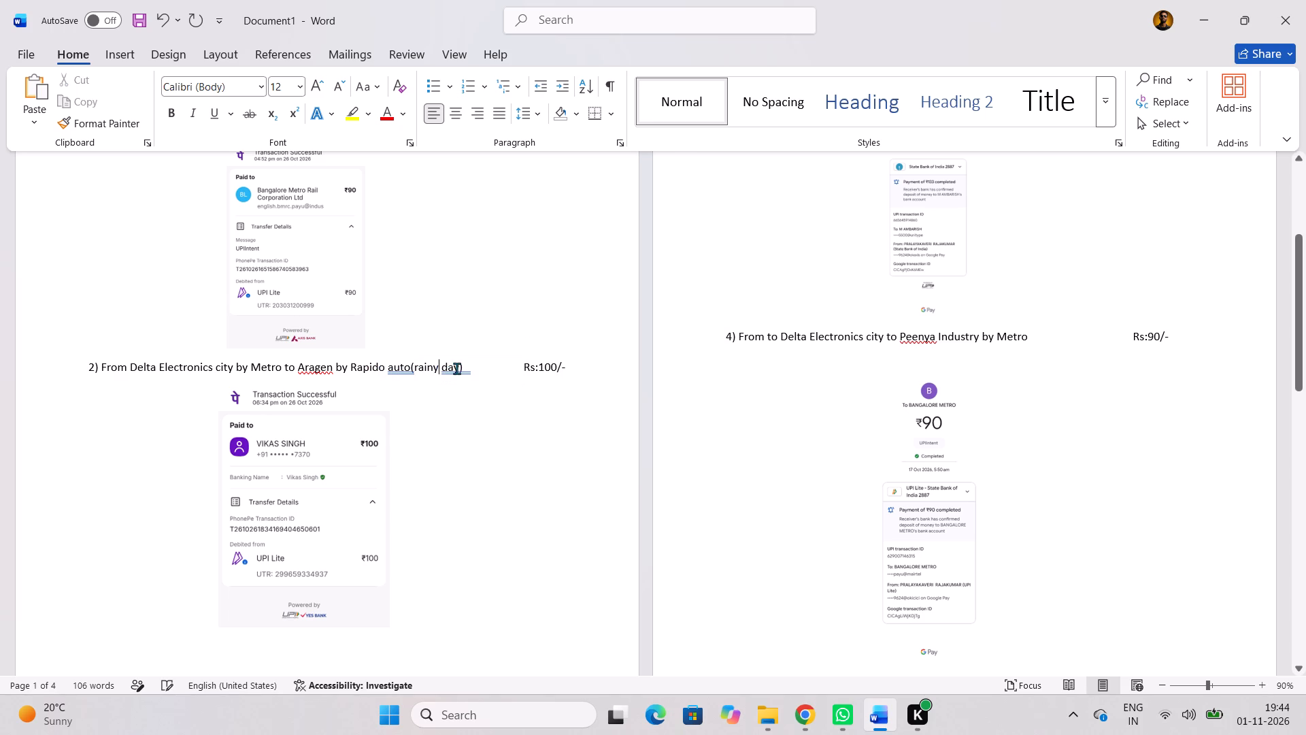
{"action": "left_click", "coordinate": [458, 368]}
{"action": "key", "text": "Right"}
{"action": "key", "text": "BackSpace"}
{"action": "key", "text": "BackSpace"}
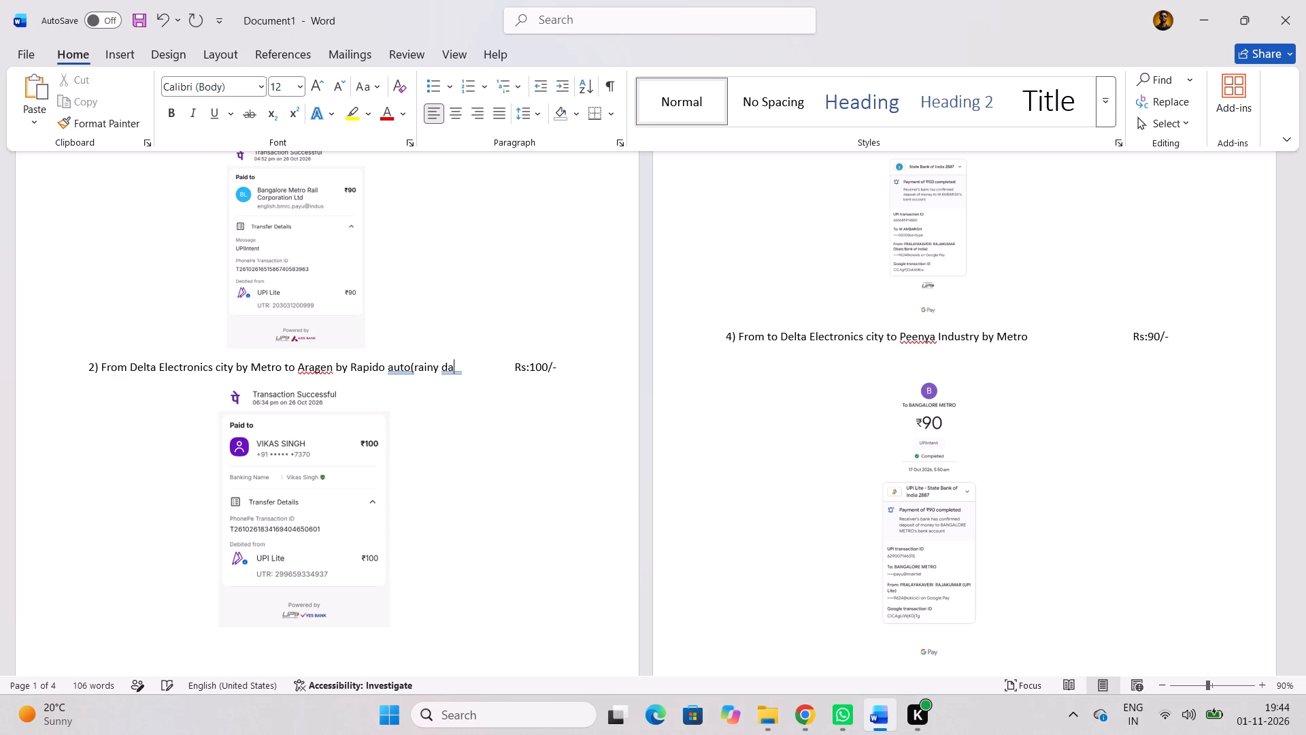
{"action": "key", "text": "BackSpace"}
{"action": "key", "text": "BackSpace"}
{"action": "key", "text": "BackSpace"}
{"action": "key", "text": "BackSpace"}
{"action": "key", "text": "BackSpace"}
{"action": "key", "text": "BackSpace"}
{"action": "key", "text": "BackSpace"}
{"action": "key", "text": "BackSpace"}
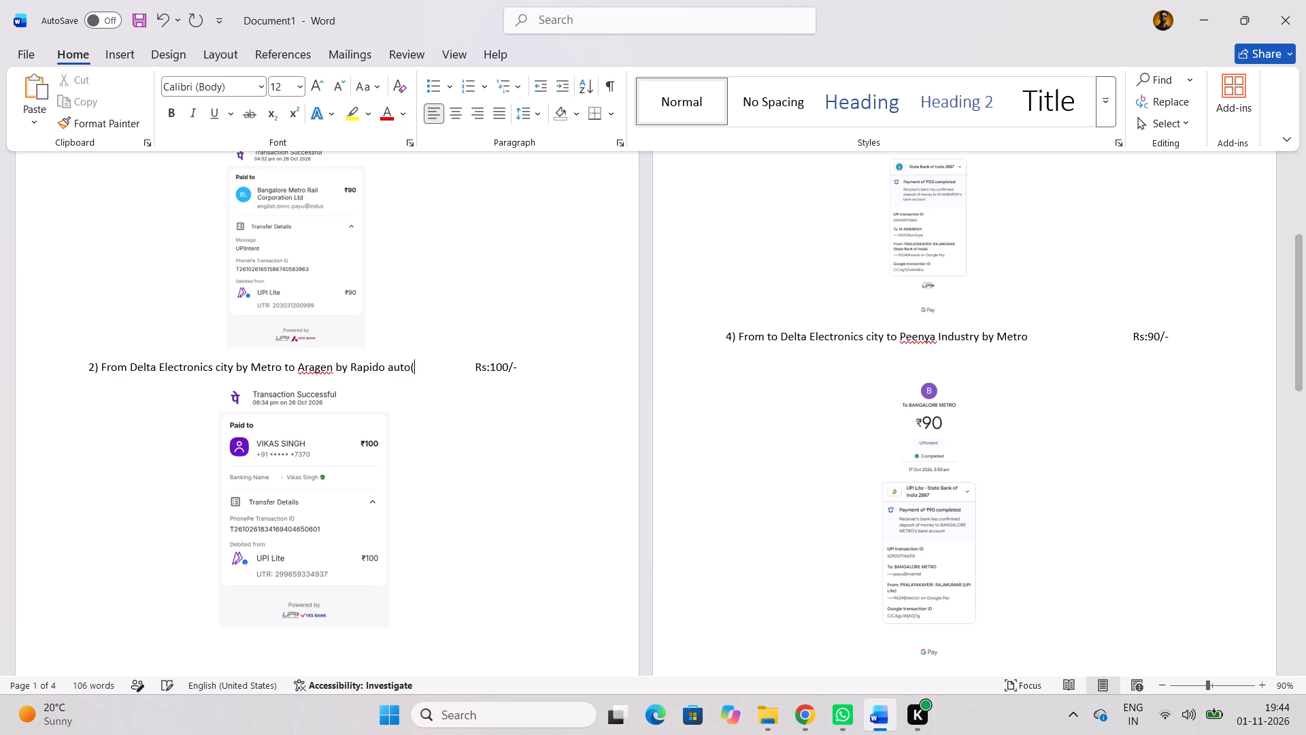
{"action": "key", "text": "BackSpace"}
{"action": "key", "text": "BackSpace"}
{"action": "key", "text": "BackSpace"}
{"action": "key", "text": "BackSpace"}
{"action": "key", "text": "BackSpace"}
{"action": "key", "text": "BackSpace"}
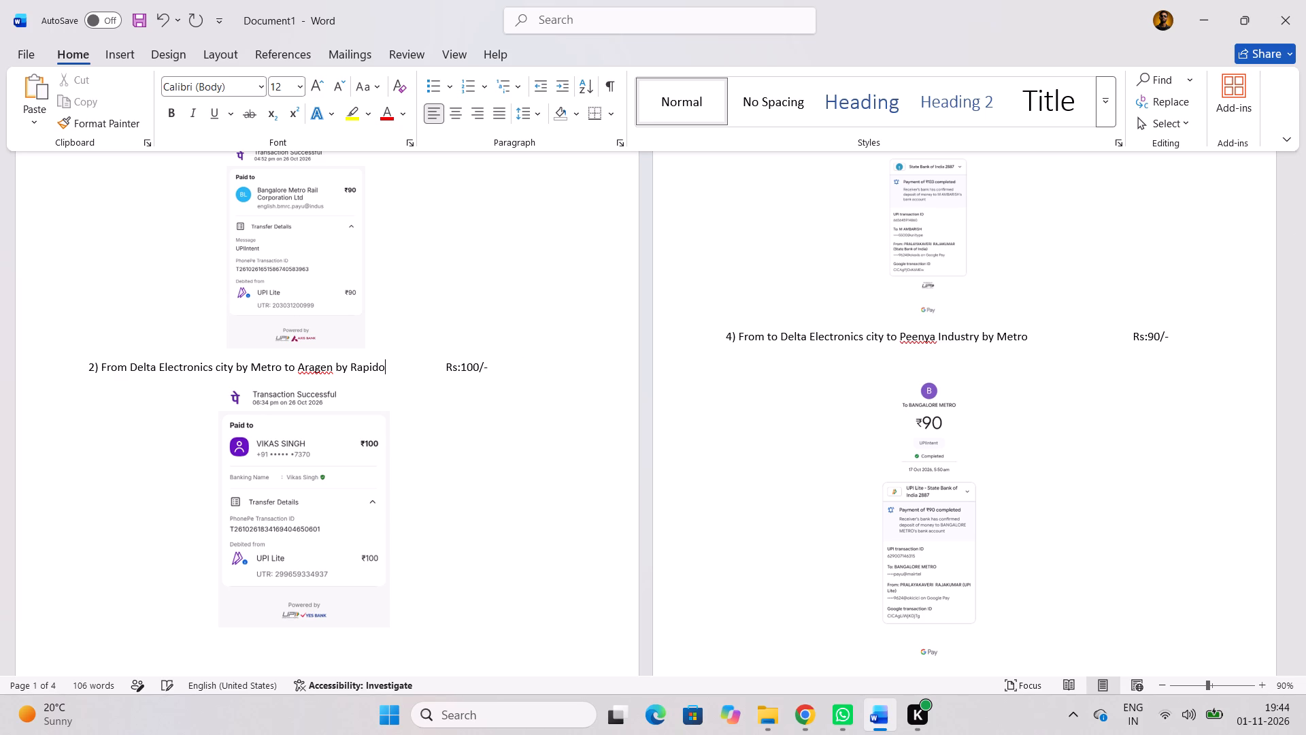
{"action": "scroll", "coordinate": [447, 433], "scroll_direction": "down", "scroll_amount": 1}
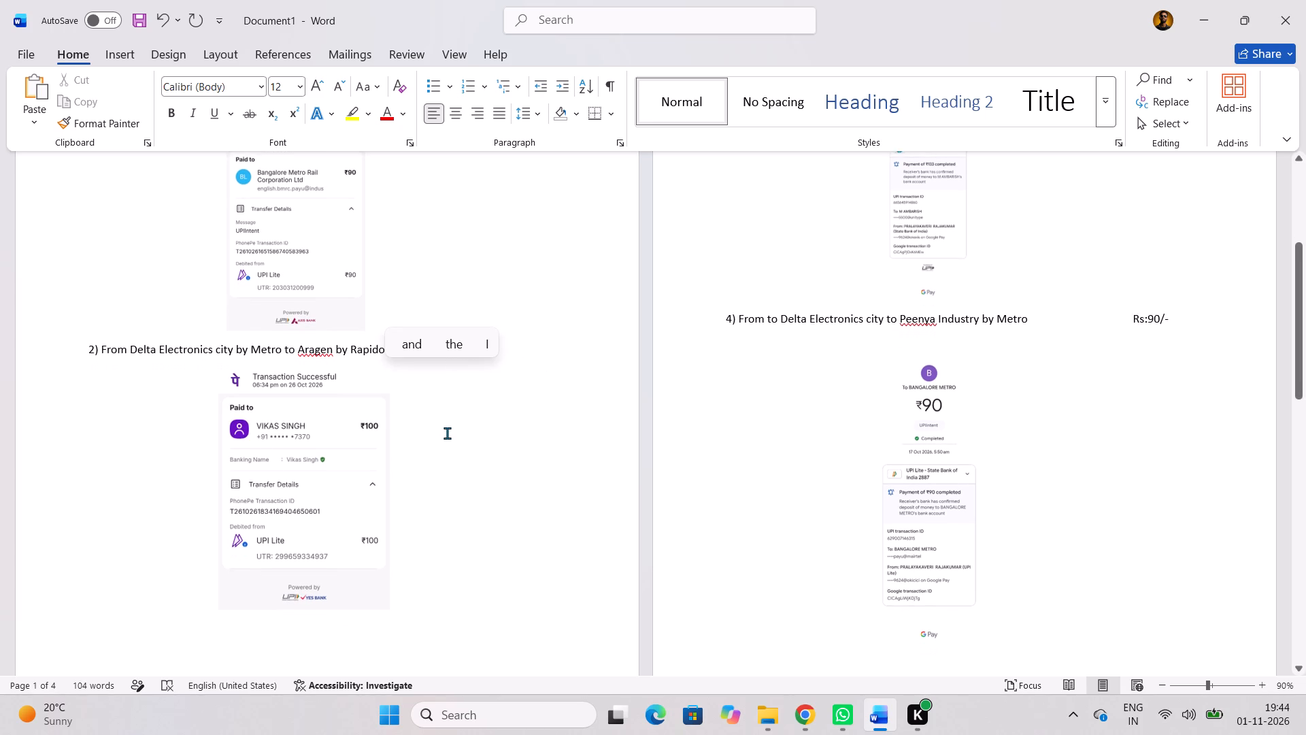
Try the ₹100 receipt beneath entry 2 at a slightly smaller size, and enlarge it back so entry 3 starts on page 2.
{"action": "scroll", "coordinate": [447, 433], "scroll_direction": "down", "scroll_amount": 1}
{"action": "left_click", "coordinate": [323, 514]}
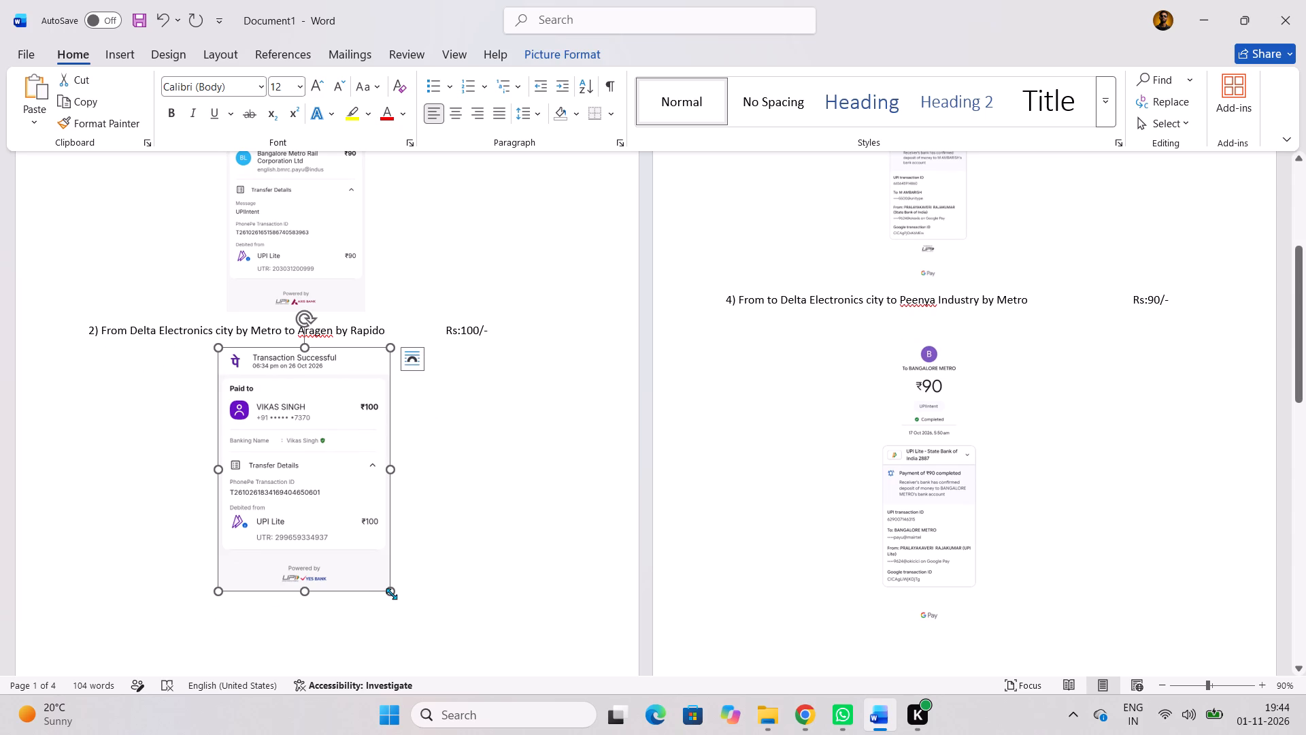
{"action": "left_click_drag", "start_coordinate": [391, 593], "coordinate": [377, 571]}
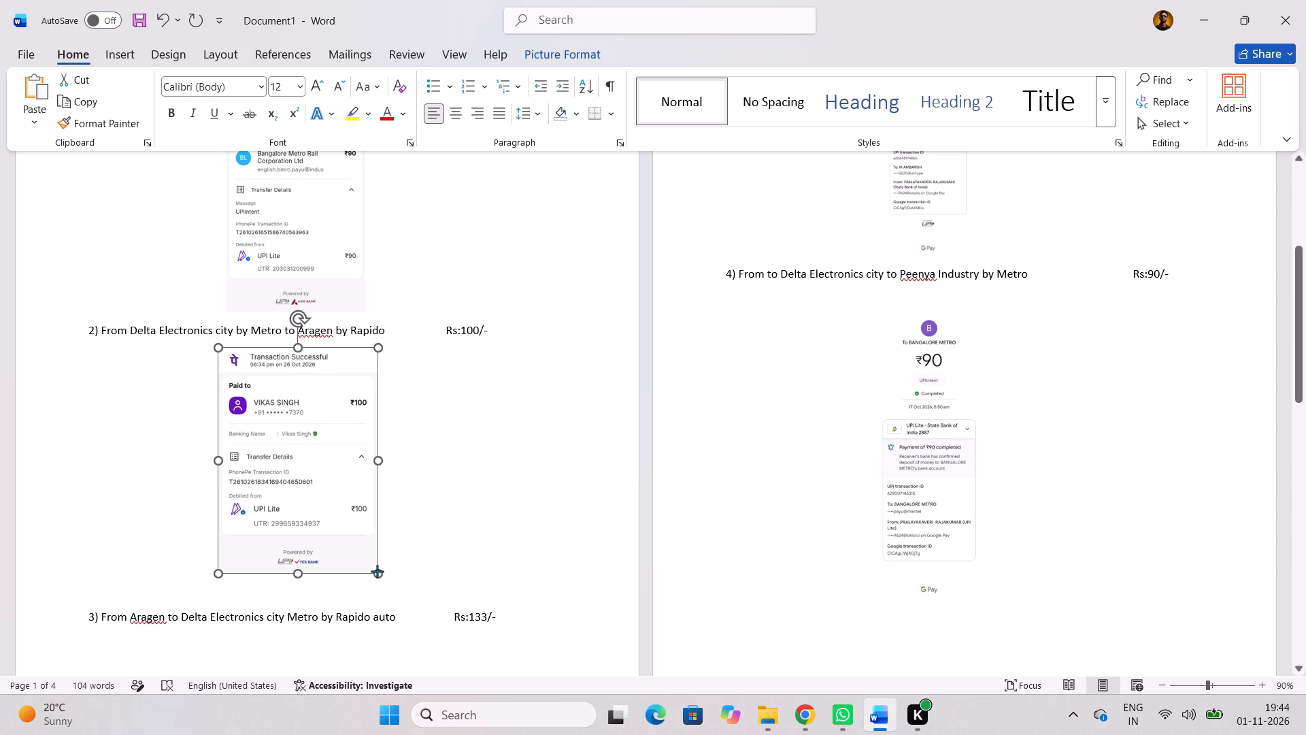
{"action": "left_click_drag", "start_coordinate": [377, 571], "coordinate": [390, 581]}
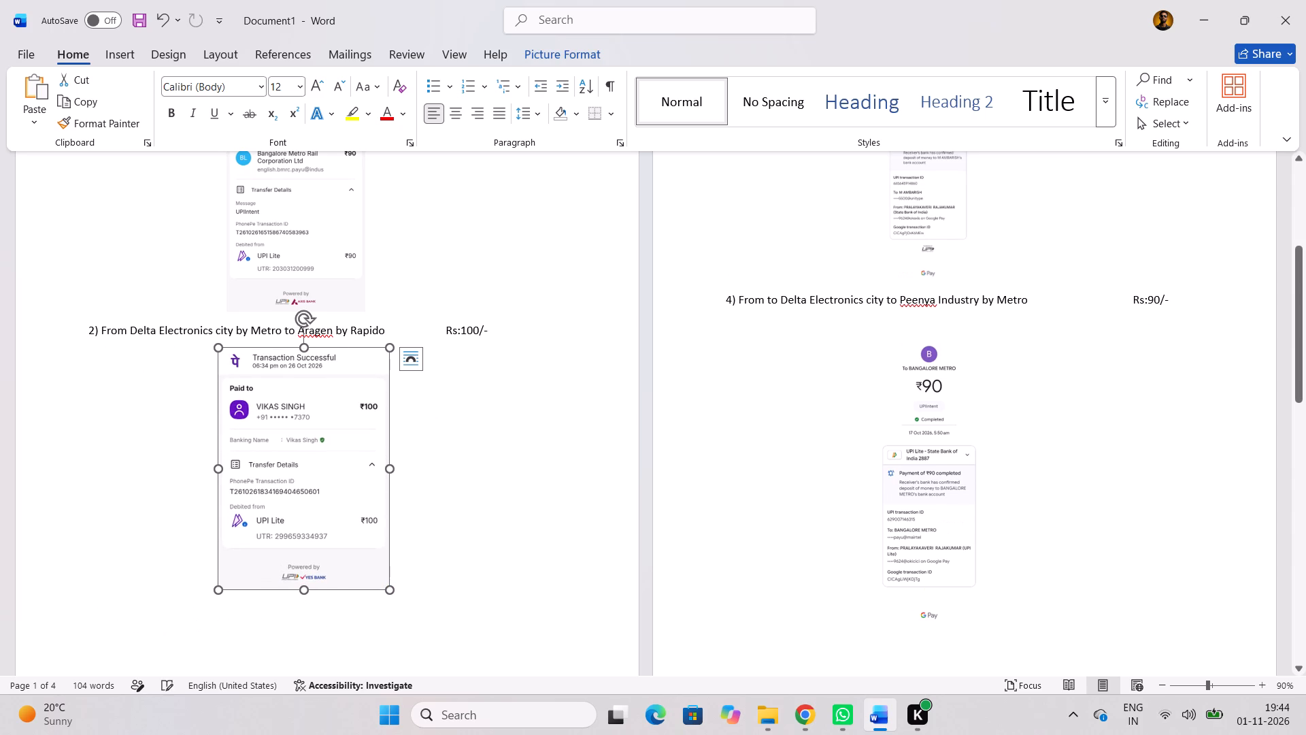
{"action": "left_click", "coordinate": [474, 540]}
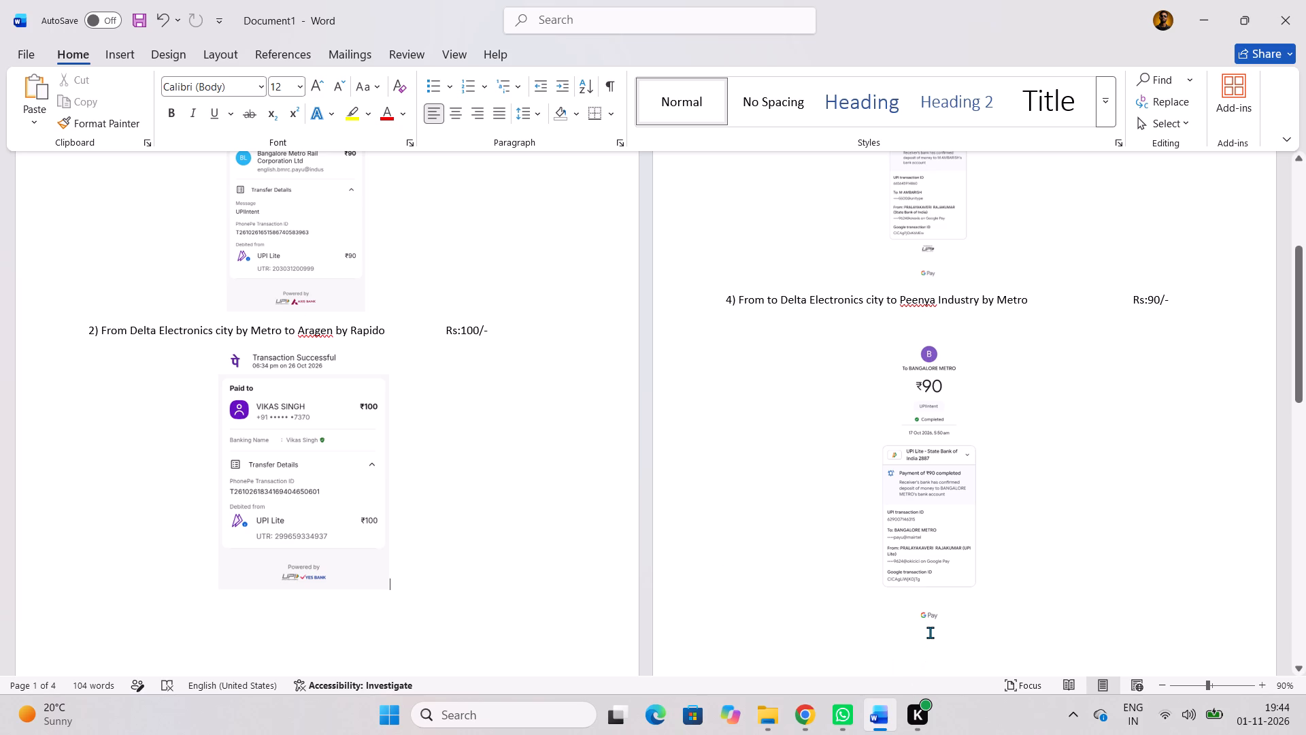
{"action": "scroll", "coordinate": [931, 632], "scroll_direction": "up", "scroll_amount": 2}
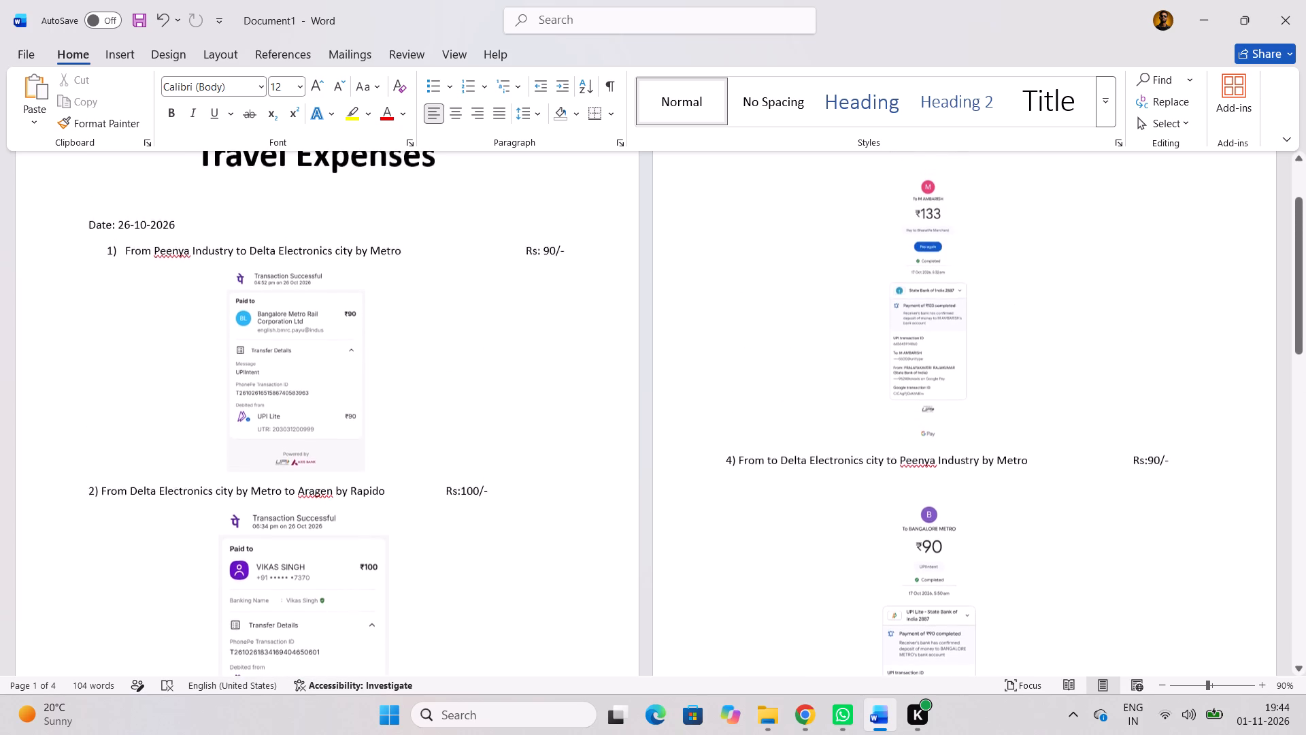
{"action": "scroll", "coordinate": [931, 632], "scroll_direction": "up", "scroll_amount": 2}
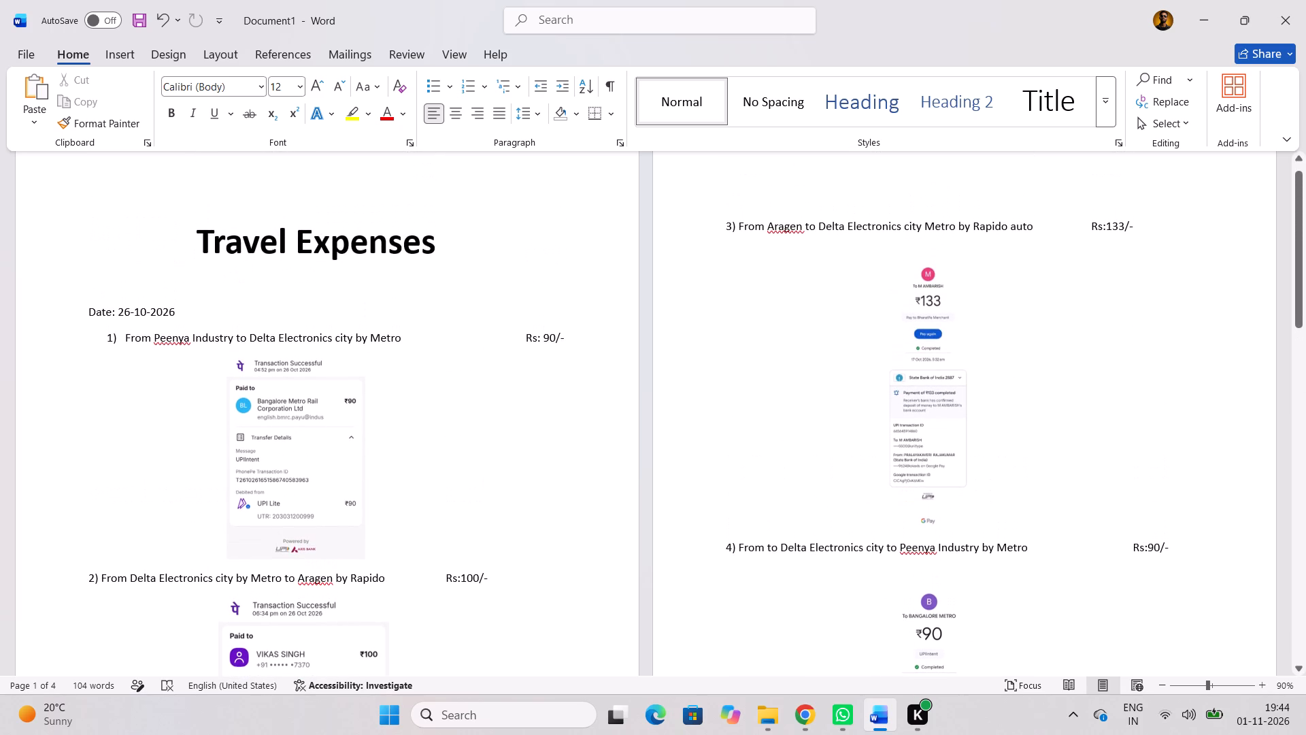
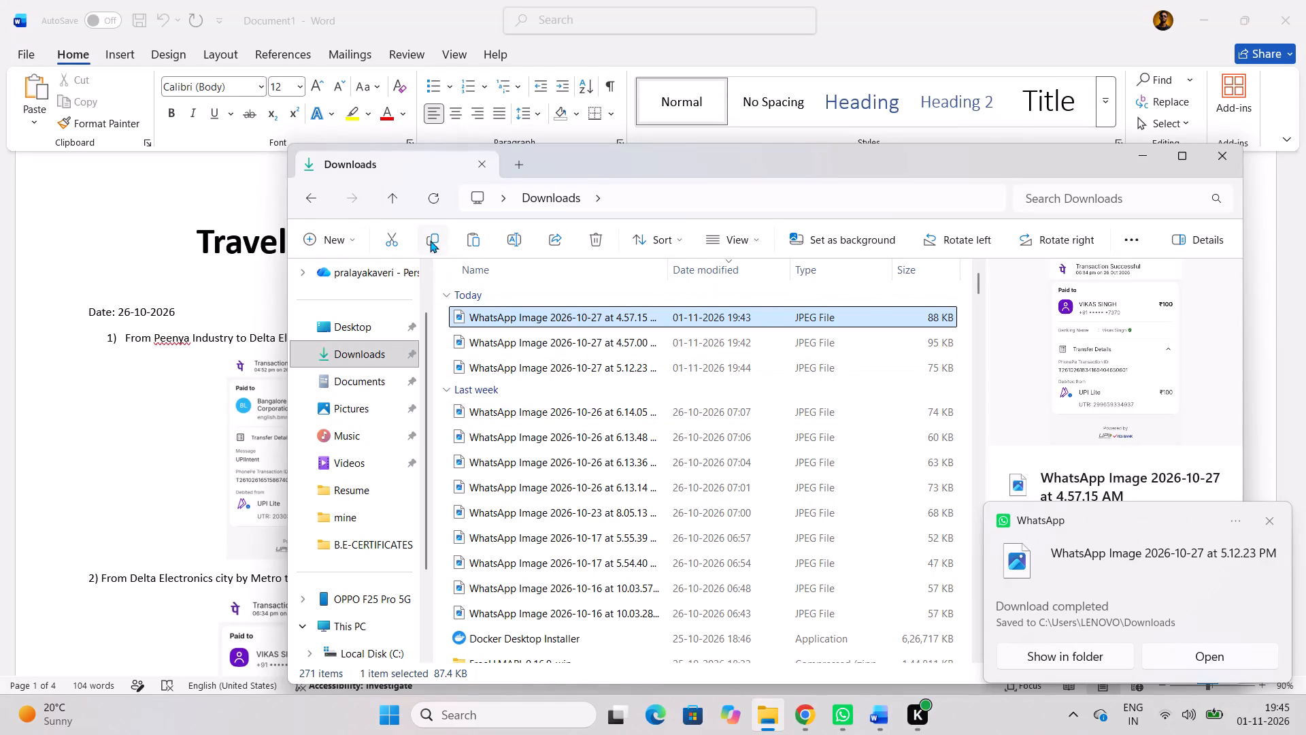
Copy the image file WhatsApp Image 2026-10-27 at 5.12.23 PM from the Downloads folder.
{"action": "left_click", "coordinate": [426, 203]}
{"action": "left_click", "coordinate": [499, 310]}
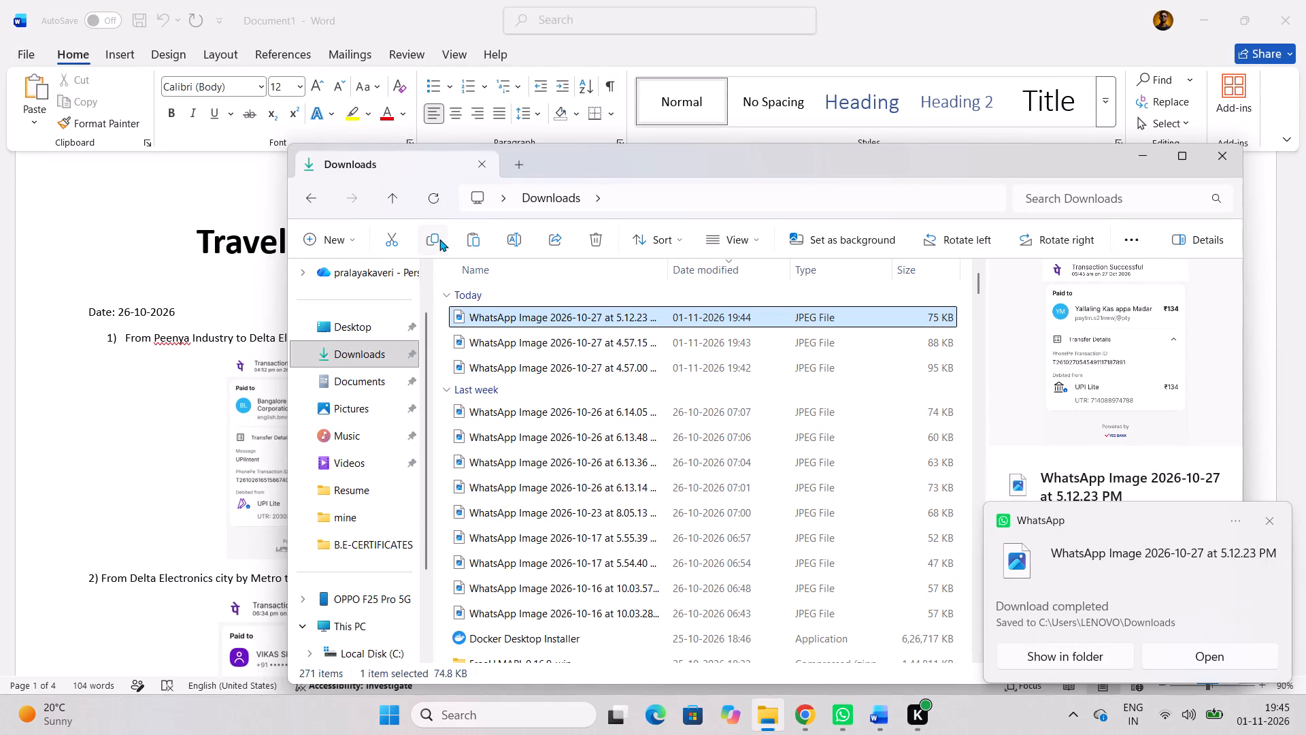
{"action": "left_click", "coordinate": [436, 235]}
In the Word document, replace the old ₹133 payment receipt beneath entry 3 with the copied receipt image.
{"action": "left_click", "coordinate": [1251, 366]}
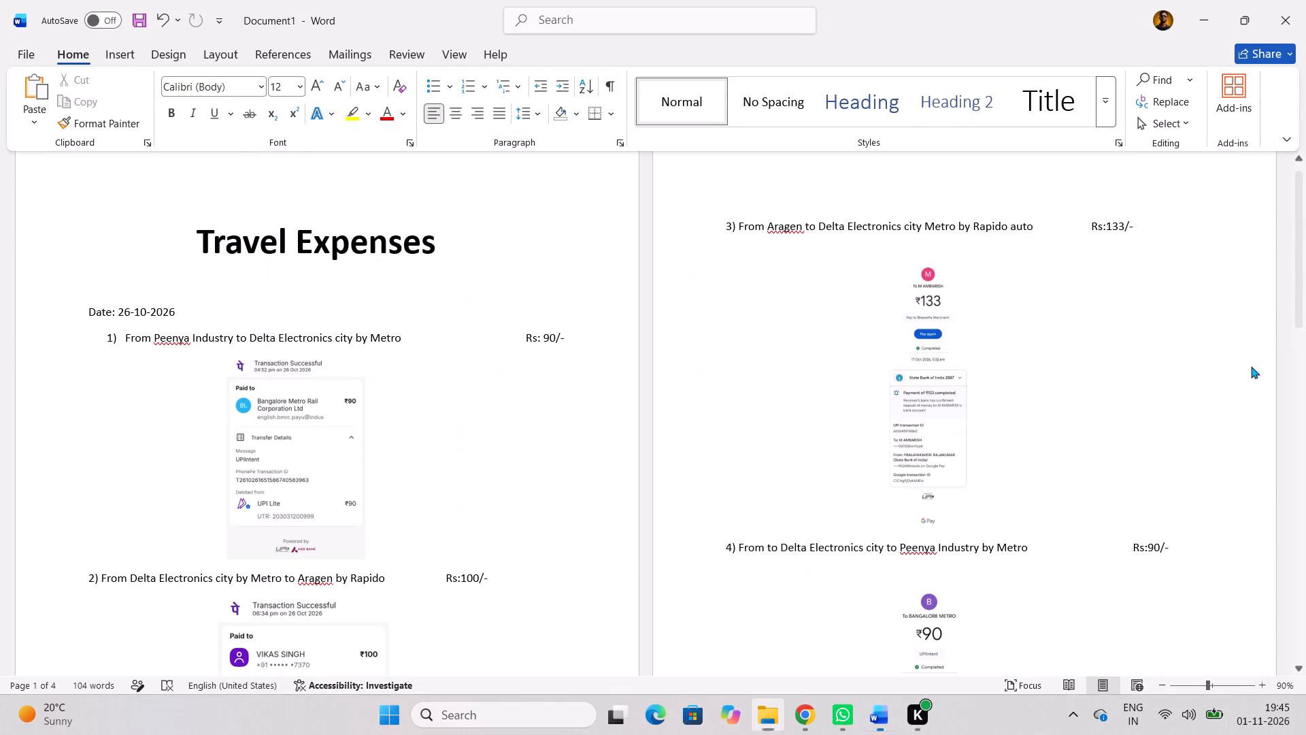
{"action": "left_click", "coordinate": [930, 427]}
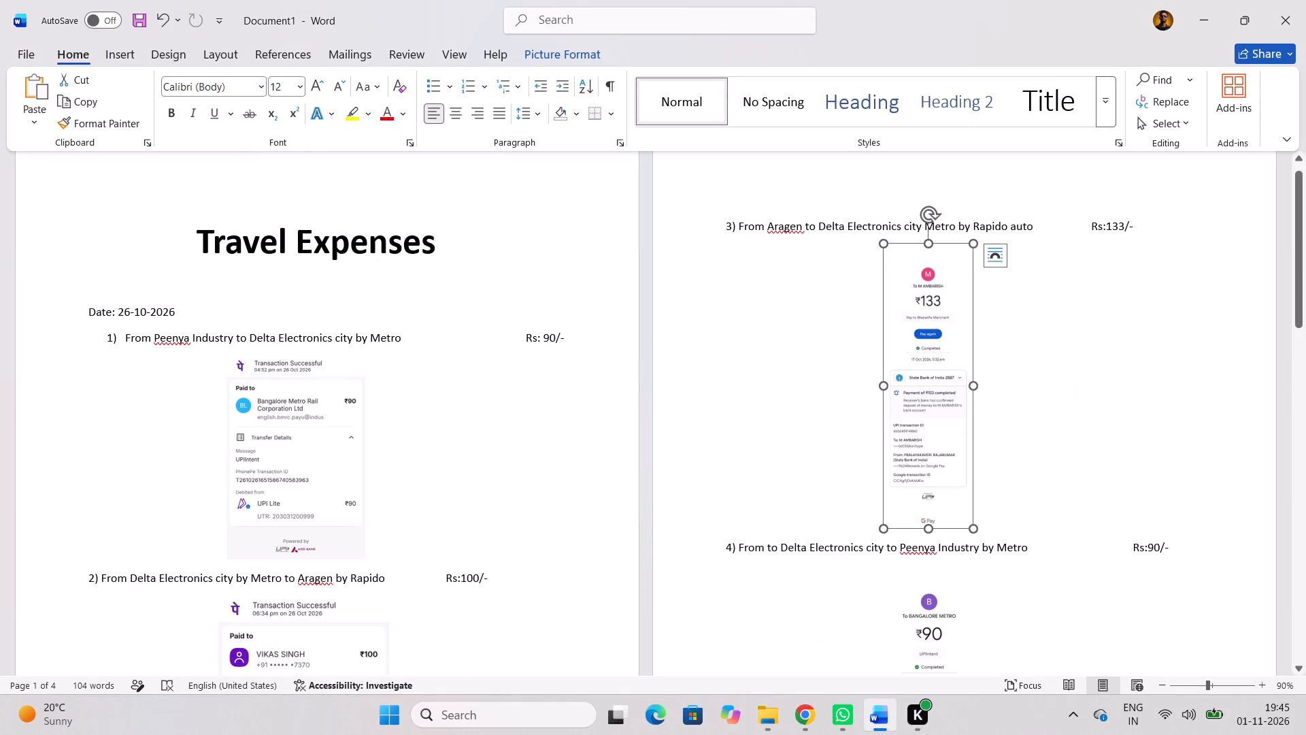
{"action": "key", "text": "BackSpace"}
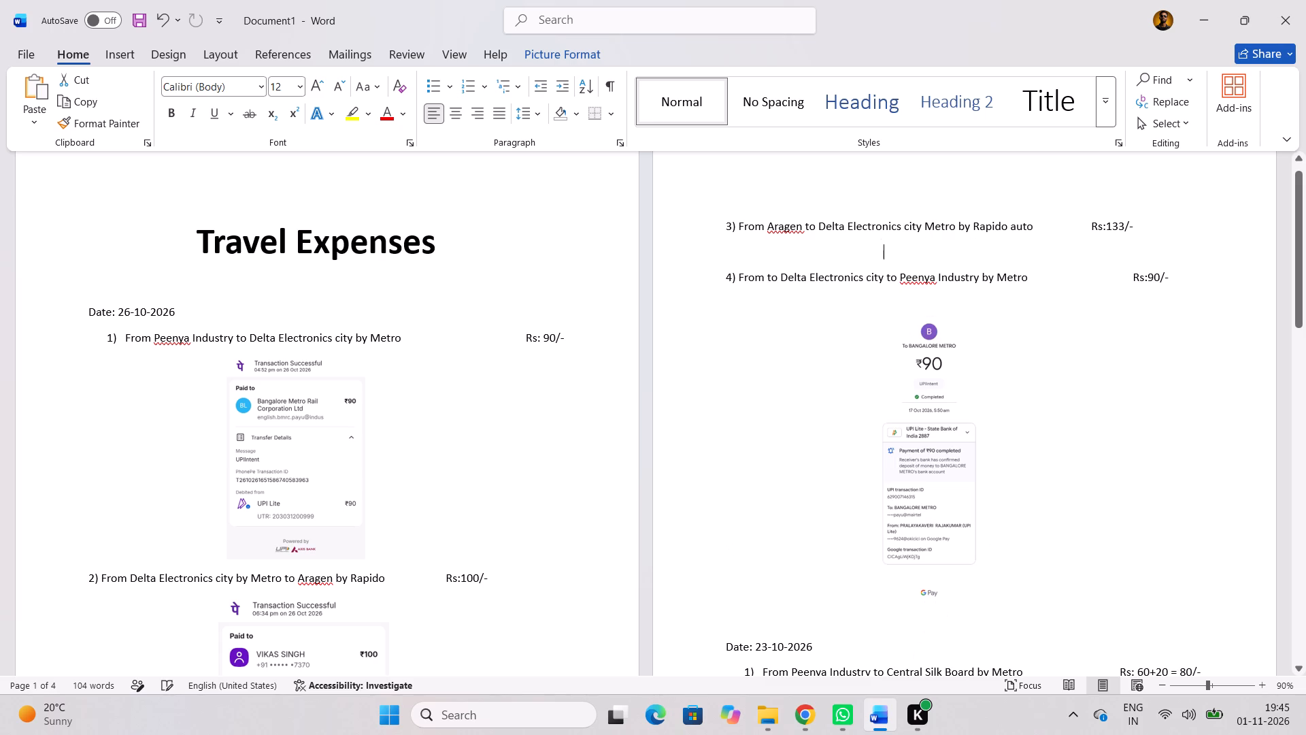
{"action": "key", "text": "ctrl+v"}
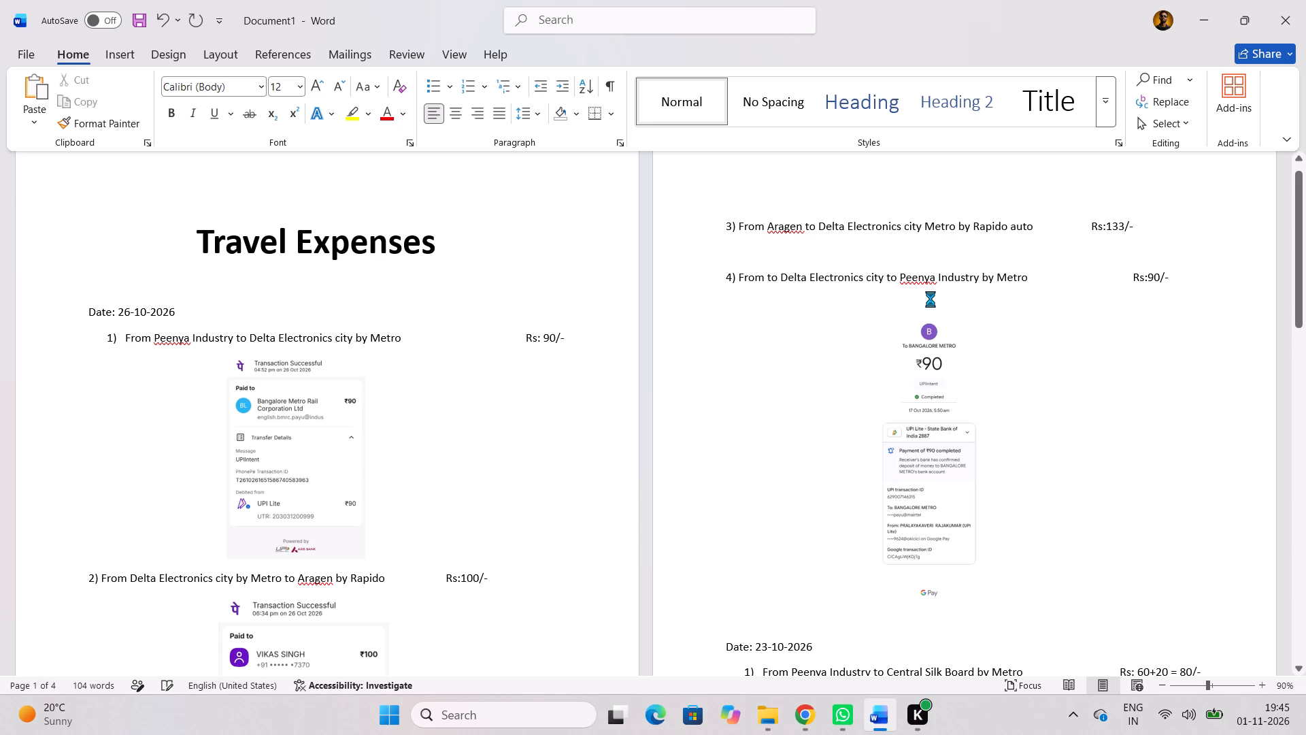
{"action": "left_click", "coordinate": [926, 252]}
Resize the pasted ₹134 payment receipt beneath entry 3 on page 2.
{"action": "left_click", "coordinate": [965, 452]}
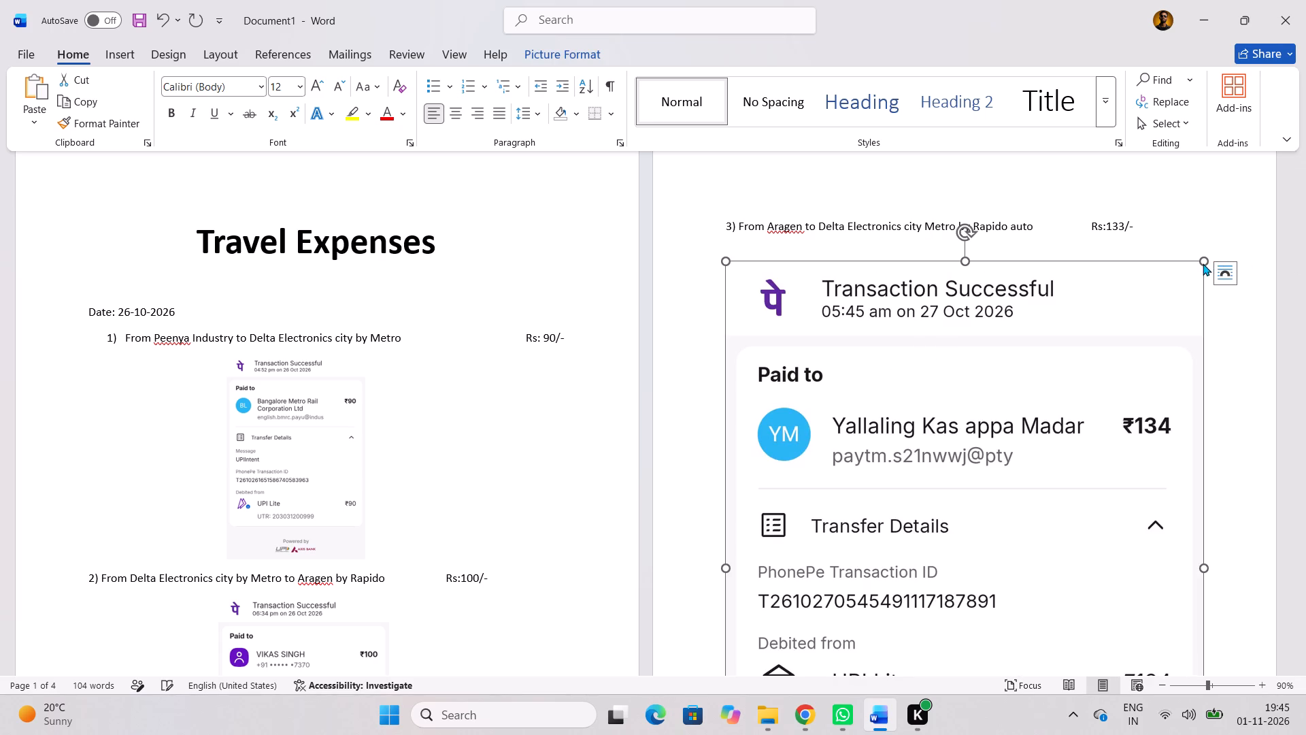
{"action": "left_click", "coordinate": [1158, 321]}
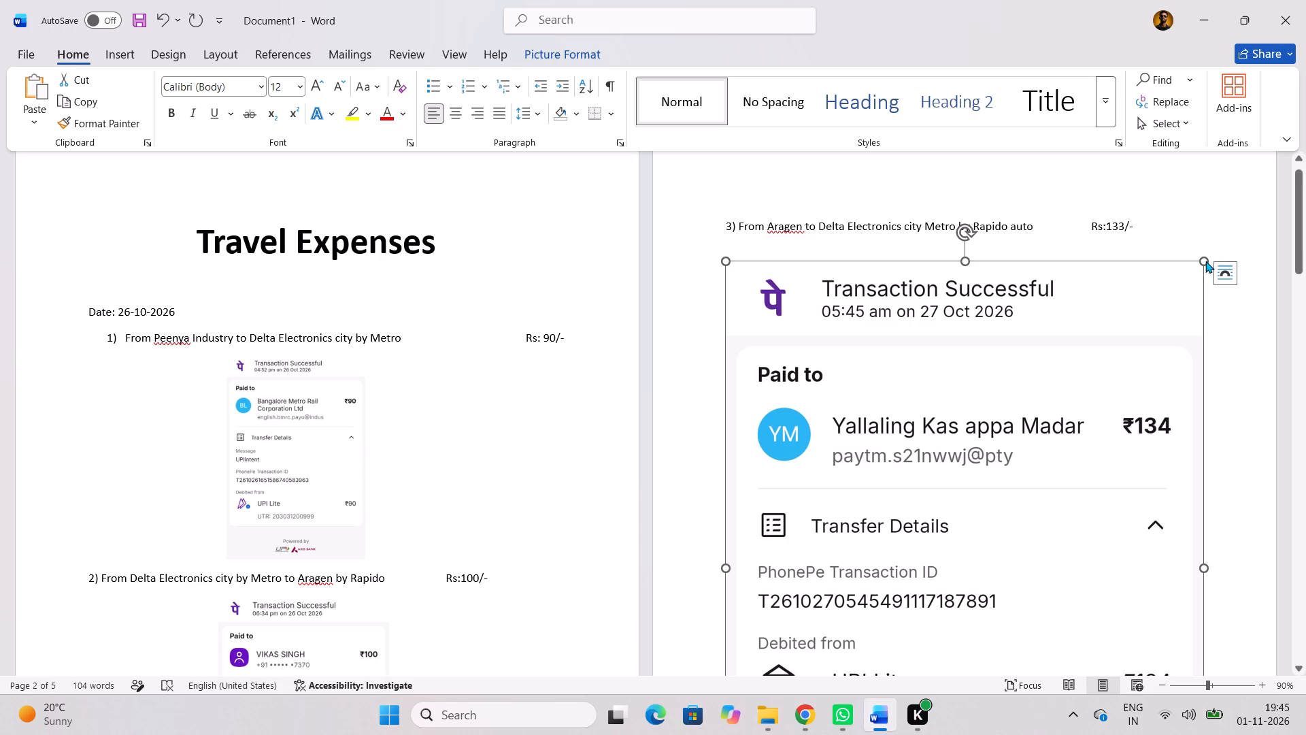
Shrink the ₹134 payment receipt beneath entry 3 proportionally to slightly wider than the ₹100 receipt, so entry 4's receipt fits on page 2.
{"action": "left_click_drag", "start_coordinate": [1203, 263], "coordinate": [1035, 363]}
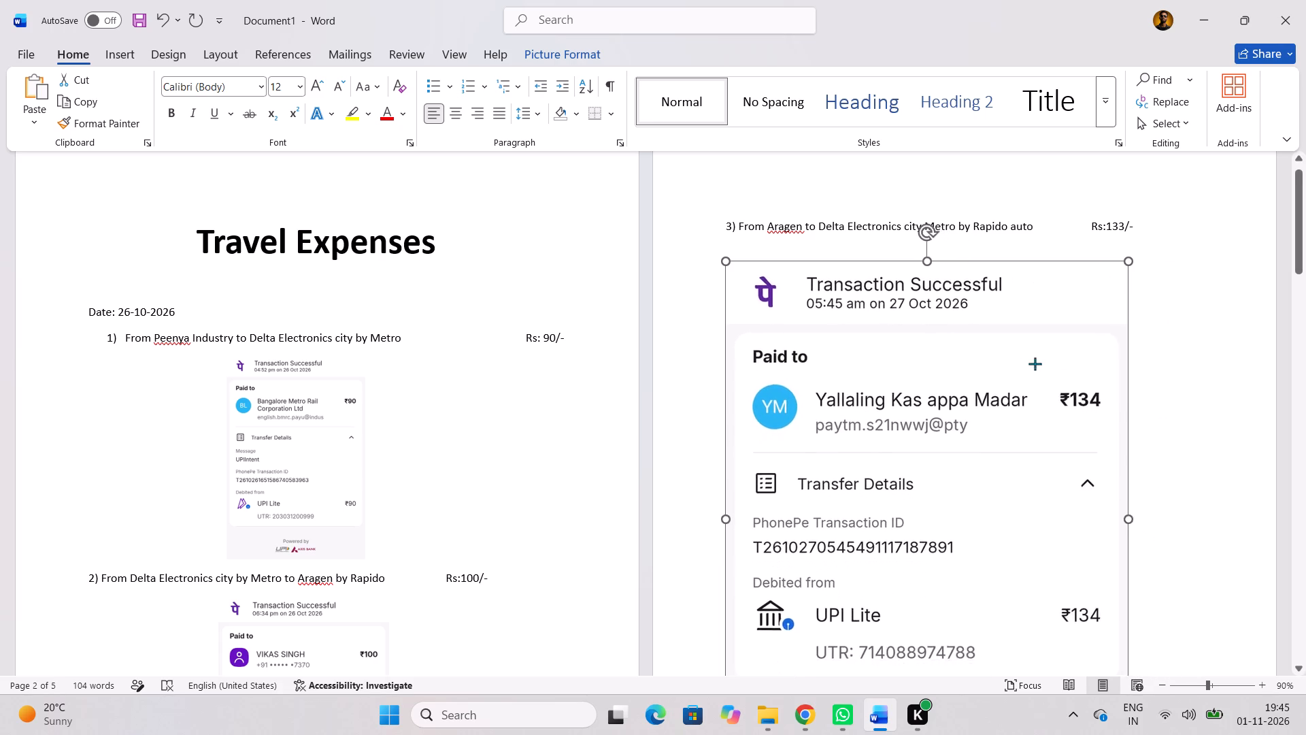
{"action": "left_click_drag", "start_coordinate": [1035, 363], "coordinate": [901, 383]}
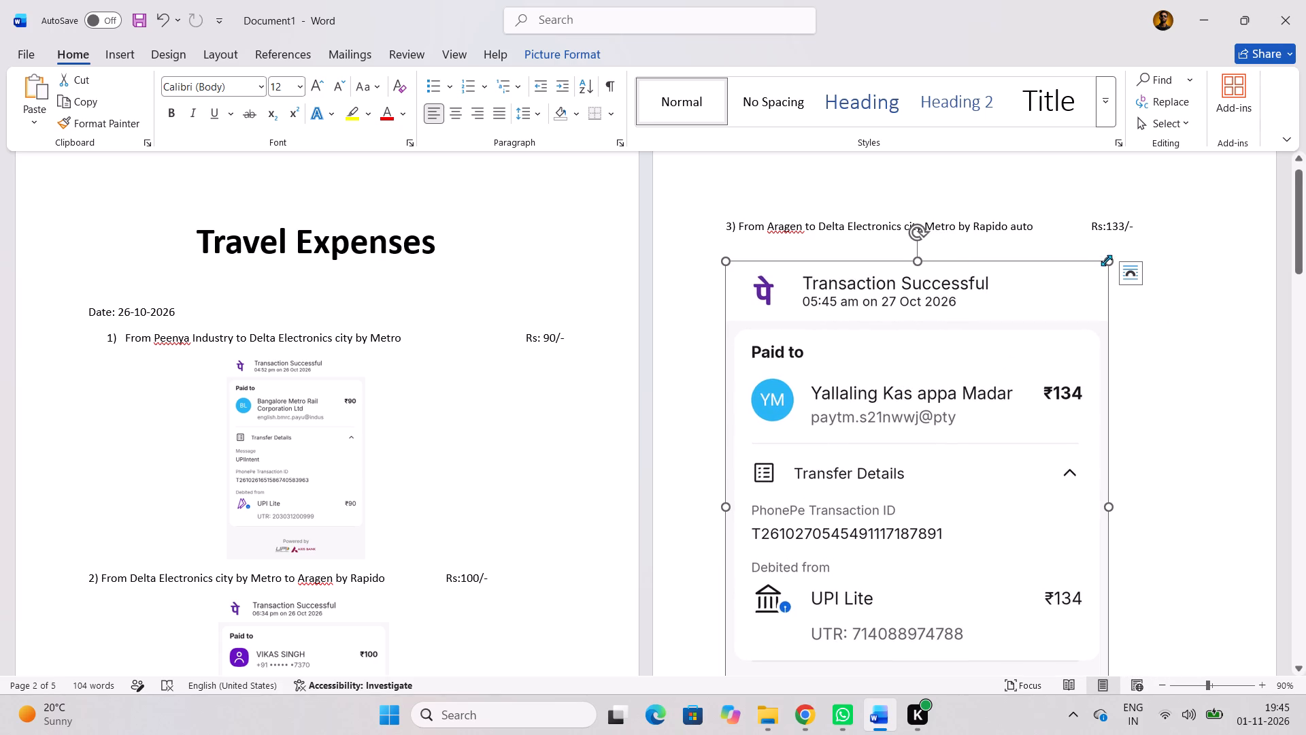
{"action": "left_click_drag", "start_coordinate": [1106, 260], "coordinate": [889, 313]}
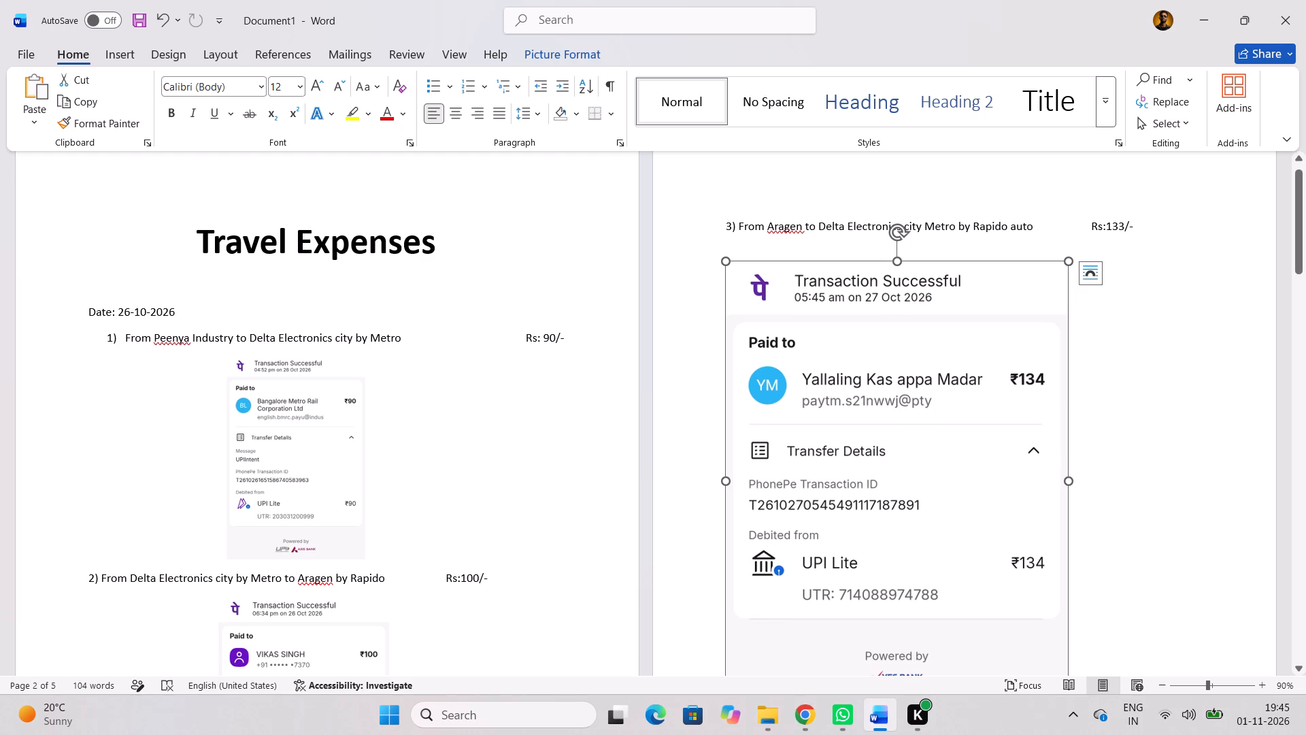
{"action": "scroll", "coordinate": [963, 350], "scroll_direction": "down", "scroll_amount": 2}
{"action": "scroll", "coordinate": [997, 424], "scroll_direction": "down", "scroll_amount": 2}
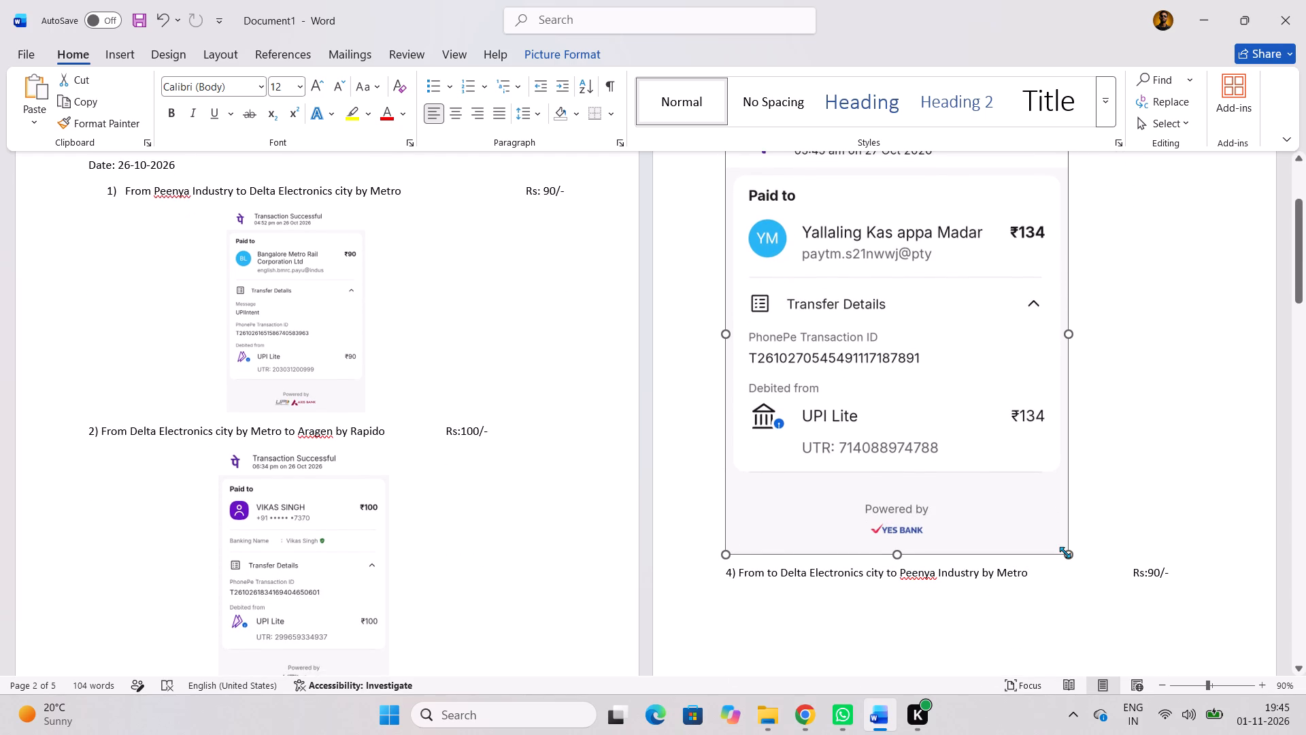
{"action": "left_click_drag", "start_coordinate": [1065, 552], "coordinate": [939, 329]}
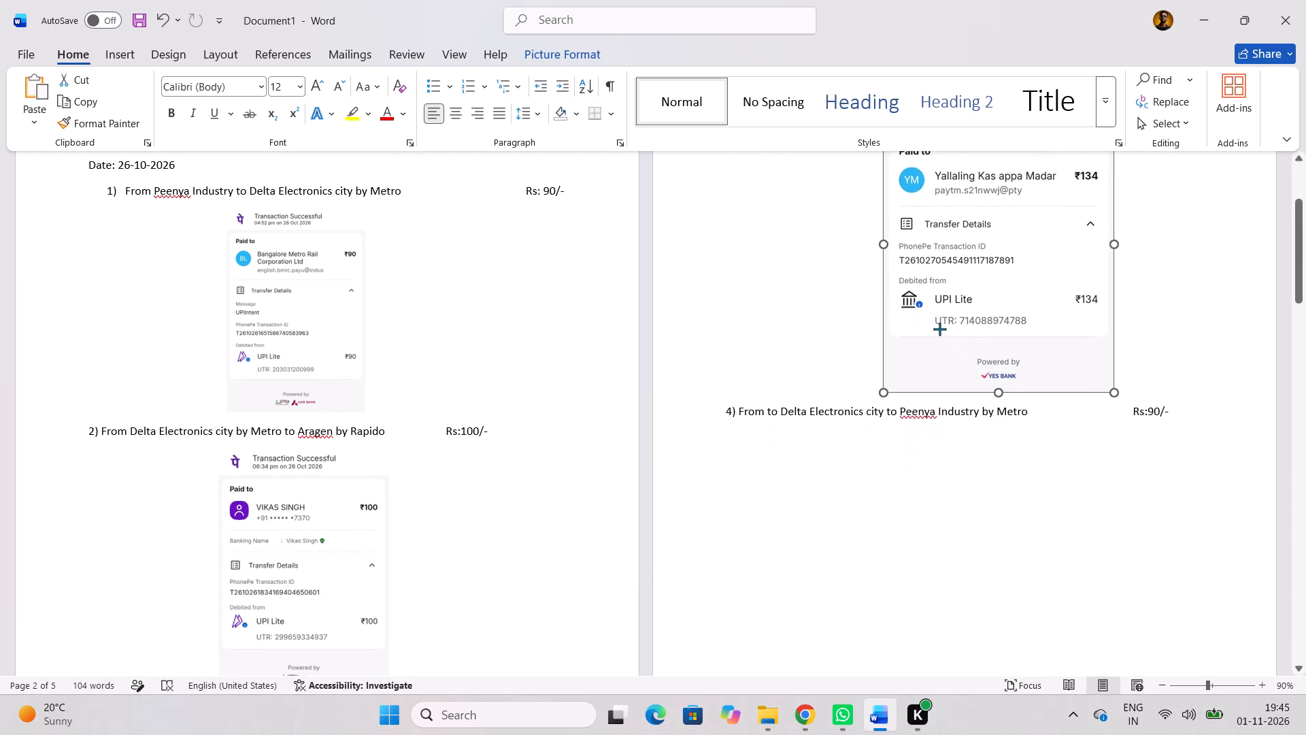
{"action": "left_click_drag", "start_coordinate": [939, 329], "coordinate": [916, 287]}
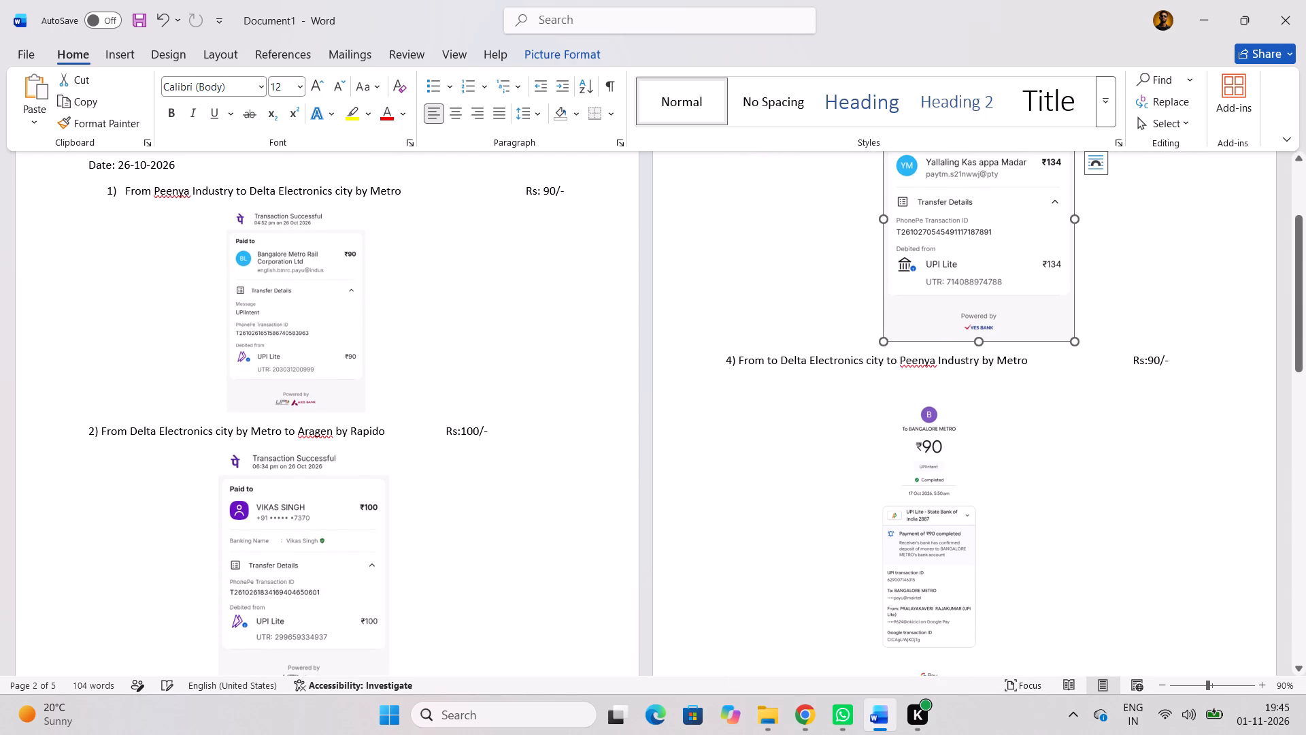
Change the amount of entry 3, Aragen to Delta Electronics city Metro, to Rs:134/-.
{"action": "scroll", "coordinate": [949, 374], "scroll_direction": "up", "scroll_amount": 5}
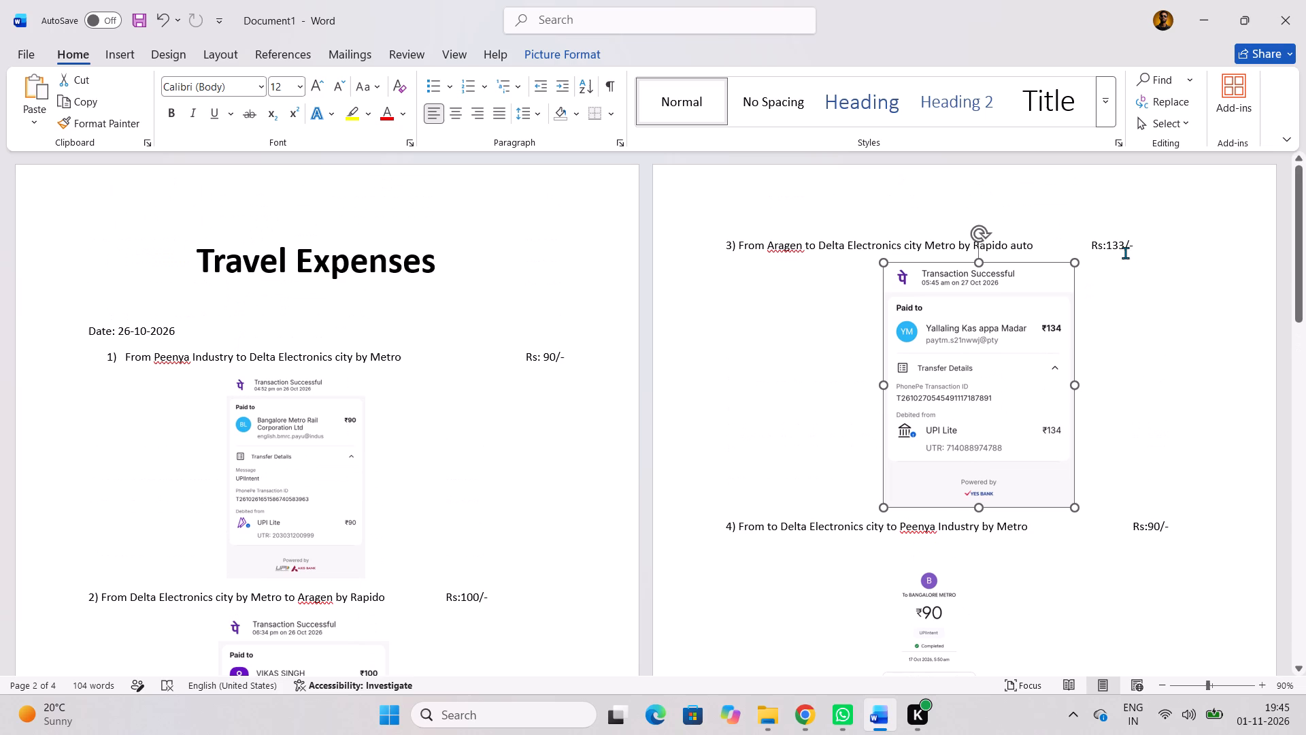
{"action": "left_click", "coordinate": [1120, 244]}
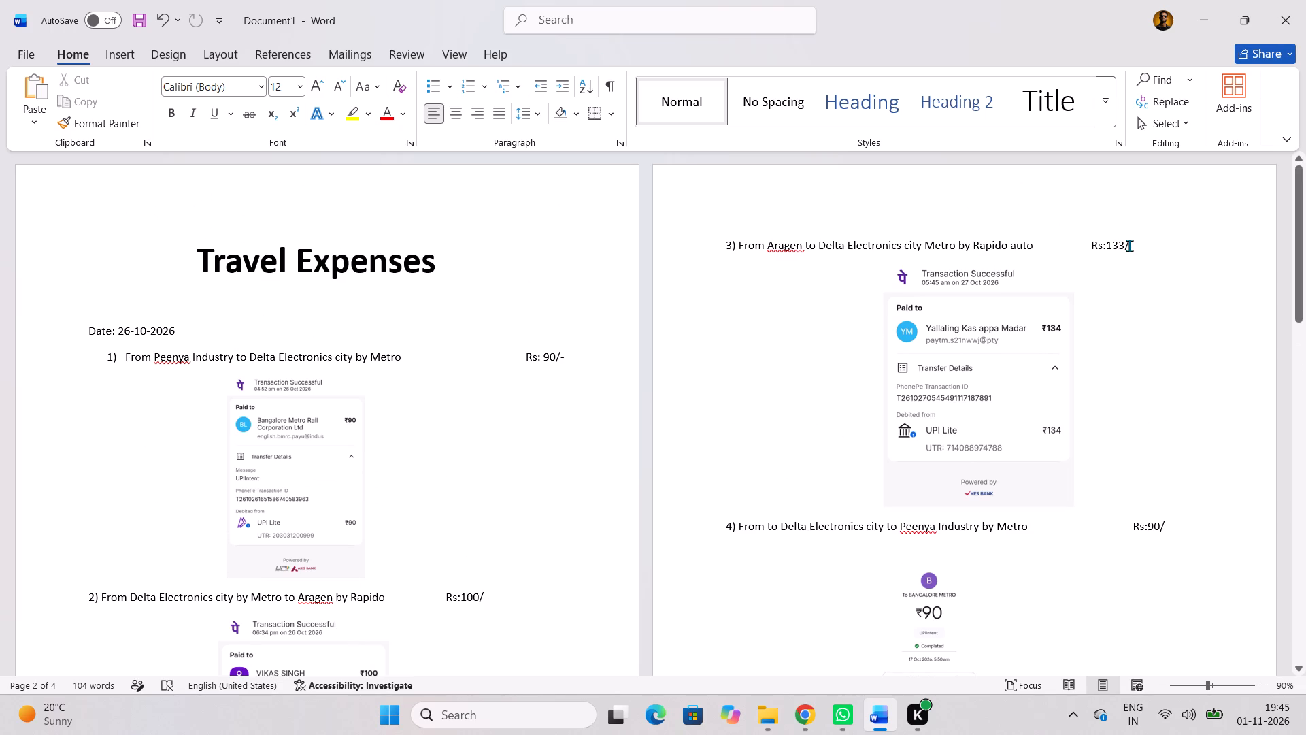
{"action": "key", "text": "Right"}
{"action": "key", "text": "BackSpace"}
{"action": "key", "text": "4"}
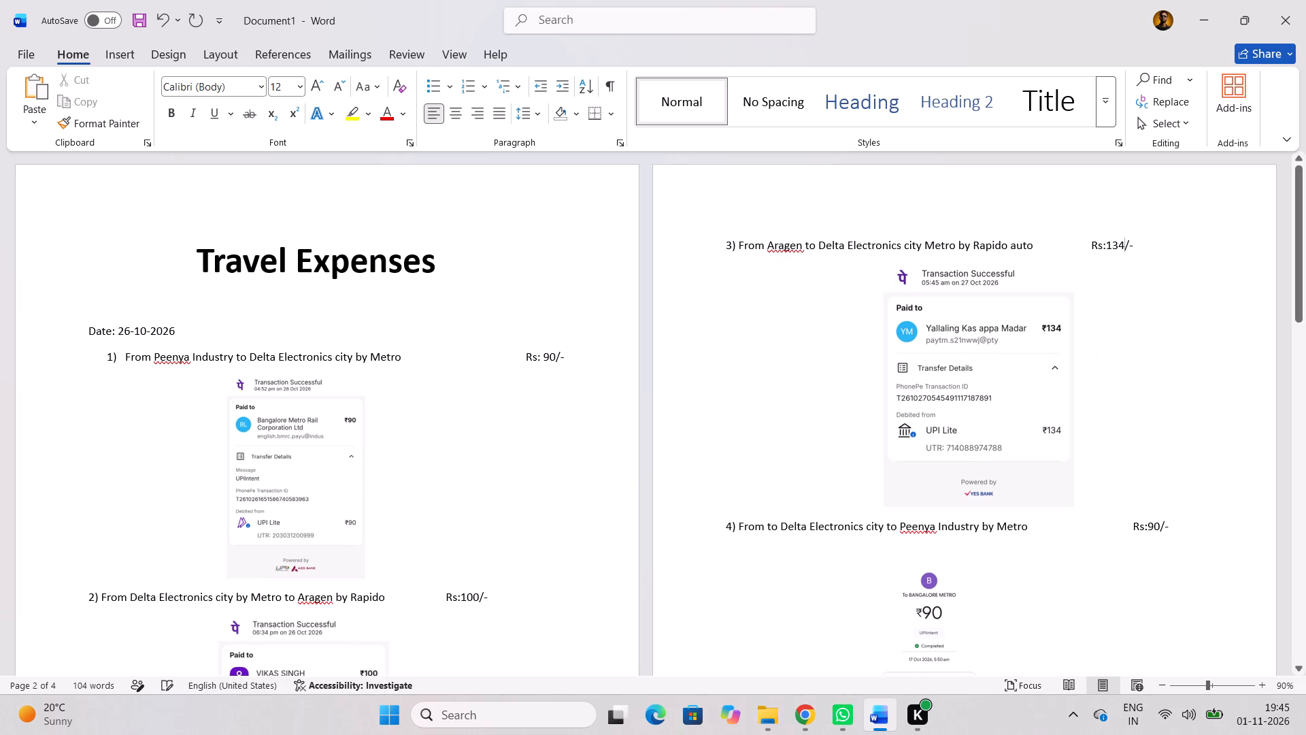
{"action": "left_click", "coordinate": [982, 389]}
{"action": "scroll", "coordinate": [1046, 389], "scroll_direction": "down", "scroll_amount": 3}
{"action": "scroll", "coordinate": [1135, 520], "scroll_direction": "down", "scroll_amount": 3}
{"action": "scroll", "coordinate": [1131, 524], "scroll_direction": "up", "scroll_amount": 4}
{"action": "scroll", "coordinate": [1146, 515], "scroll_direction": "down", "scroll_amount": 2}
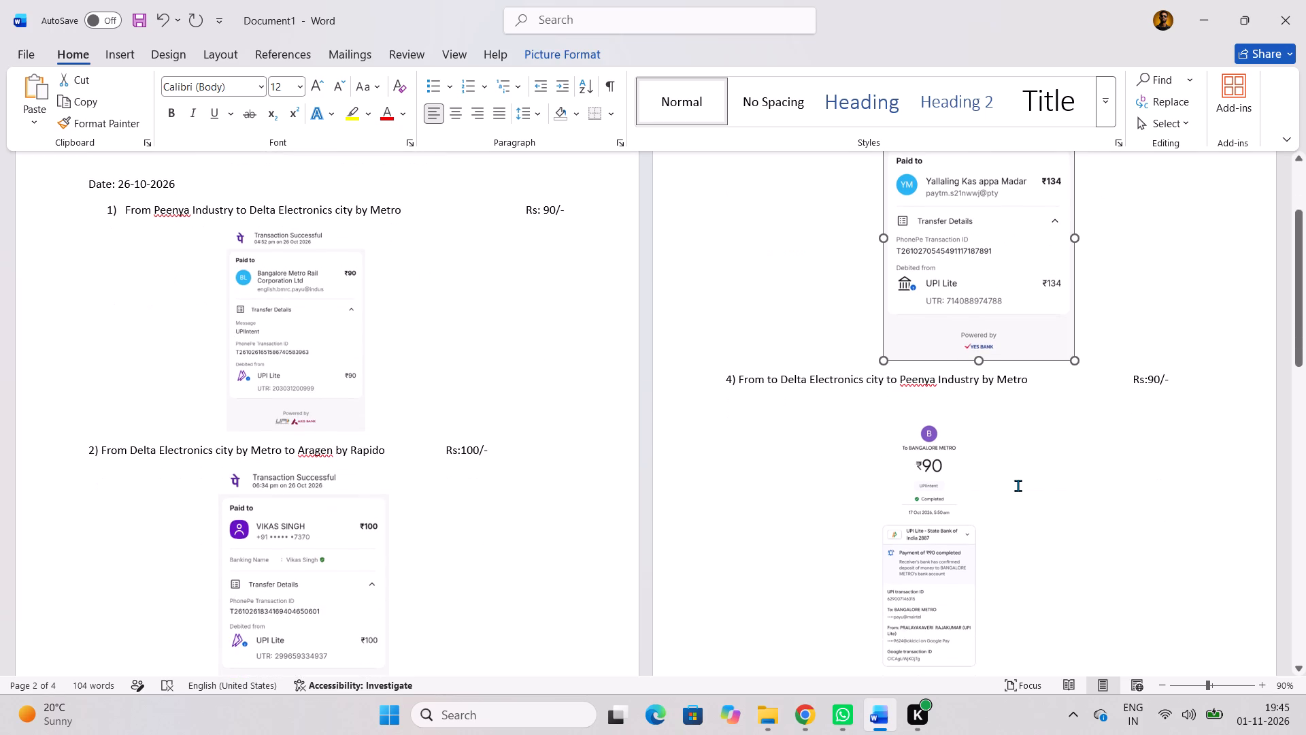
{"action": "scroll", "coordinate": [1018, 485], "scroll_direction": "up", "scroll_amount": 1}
Review the trip entries dated 26-10-2026 against their payment receipts on pages 1 and 2.
{"action": "scroll", "coordinate": [1018, 485], "scroll_direction": "up", "scroll_amount": 4}
{"action": "scroll", "coordinate": [1018, 485], "scroll_direction": "down", "scroll_amount": 3}
{"action": "scroll", "coordinate": [1247, 307], "scroll_direction": "up", "scroll_amount": 12}
{"action": "scroll", "coordinate": [1242, 306], "scroll_direction": "down", "scroll_amount": 8}
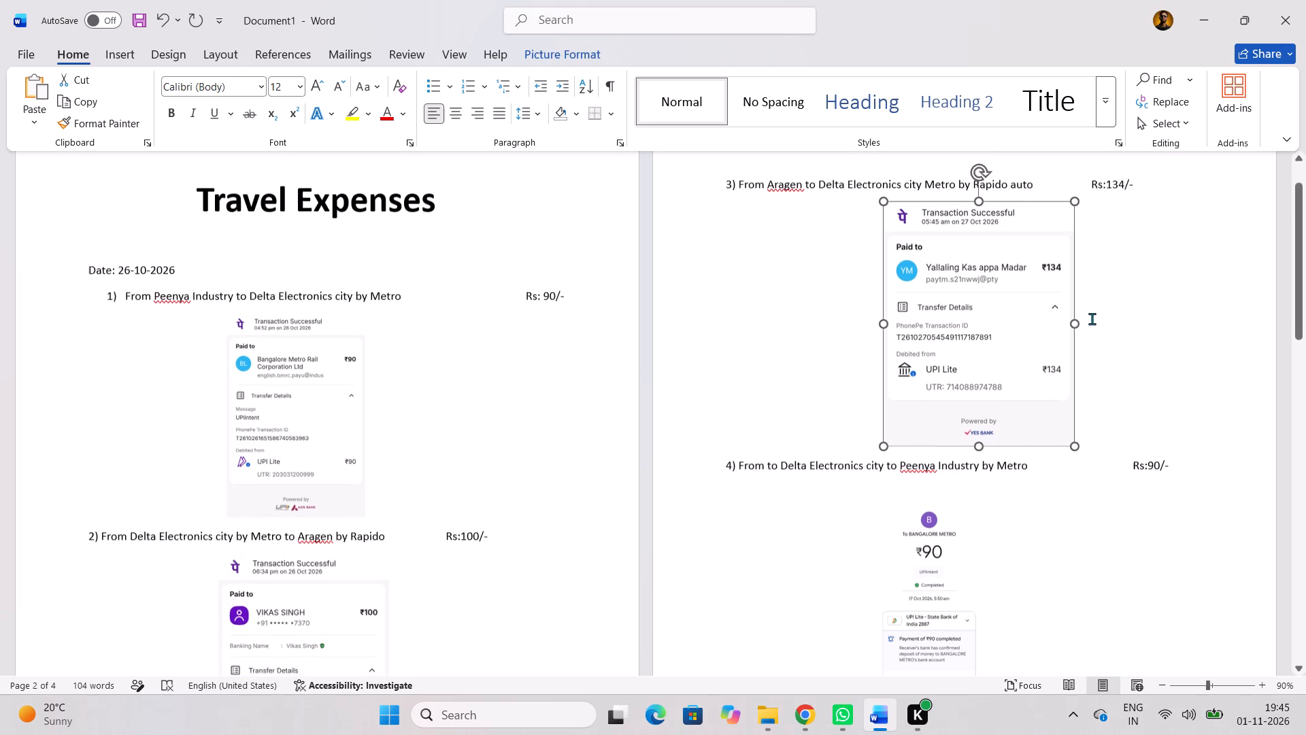
{"action": "scroll", "coordinate": [1056, 350], "scroll_direction": "up", "scroll_amount": 1}
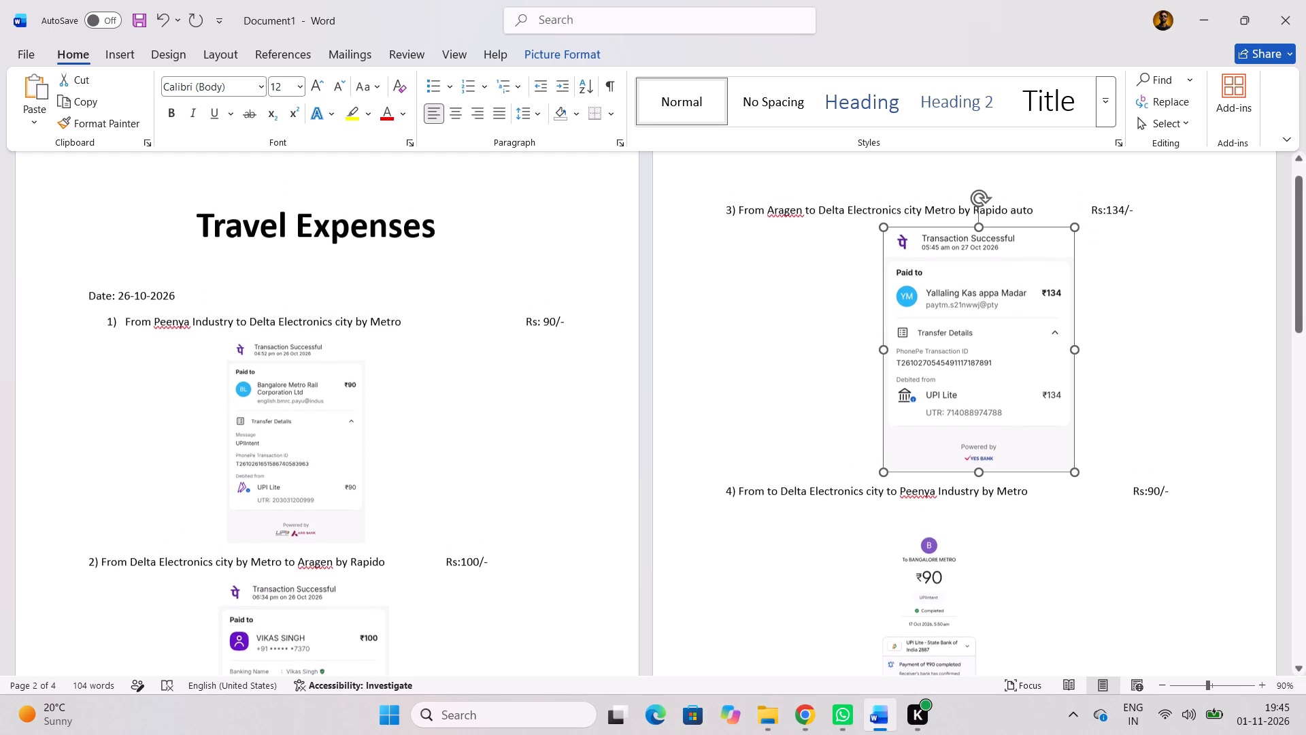
{"action": "scroll", "coordinate": [1056, 350], "scroll_direction": "up", "scroll_amount": 1}
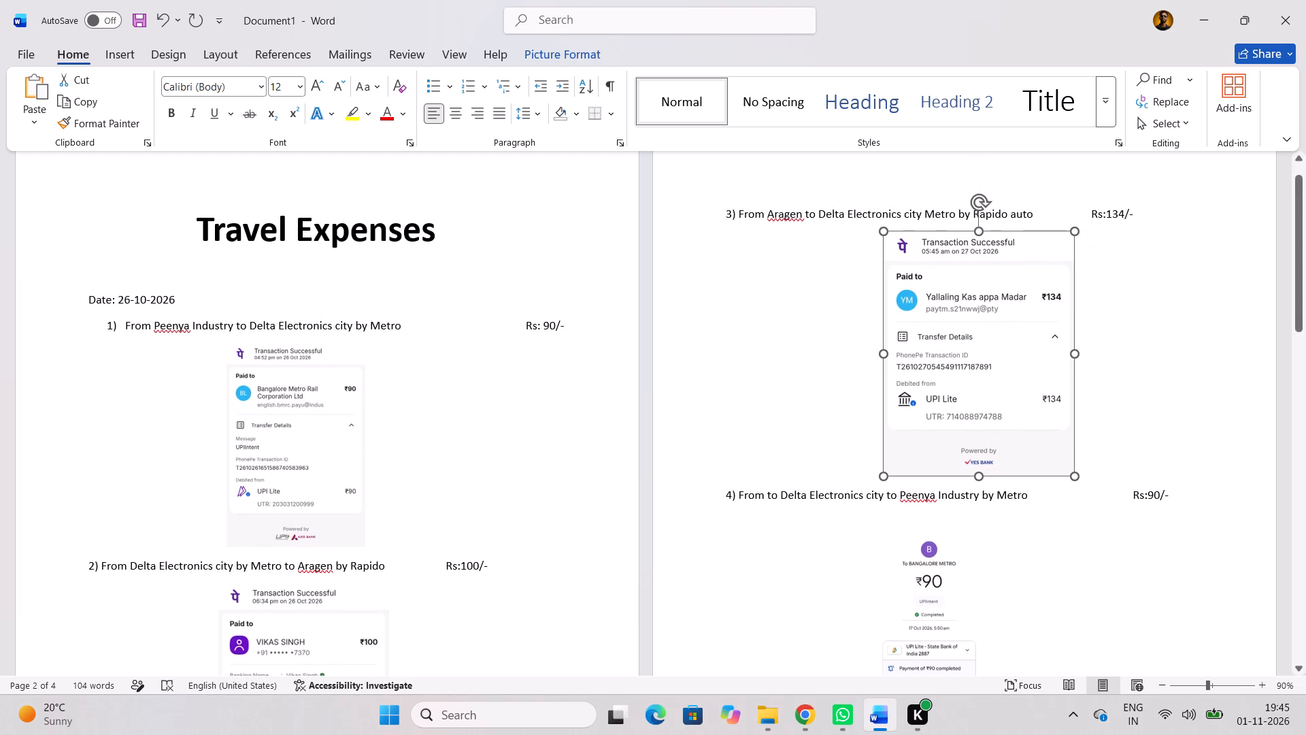
{"action": "scroll", "coordinate": [1056, 350], "scroll_direction": "down", "scroll_amount": 1}
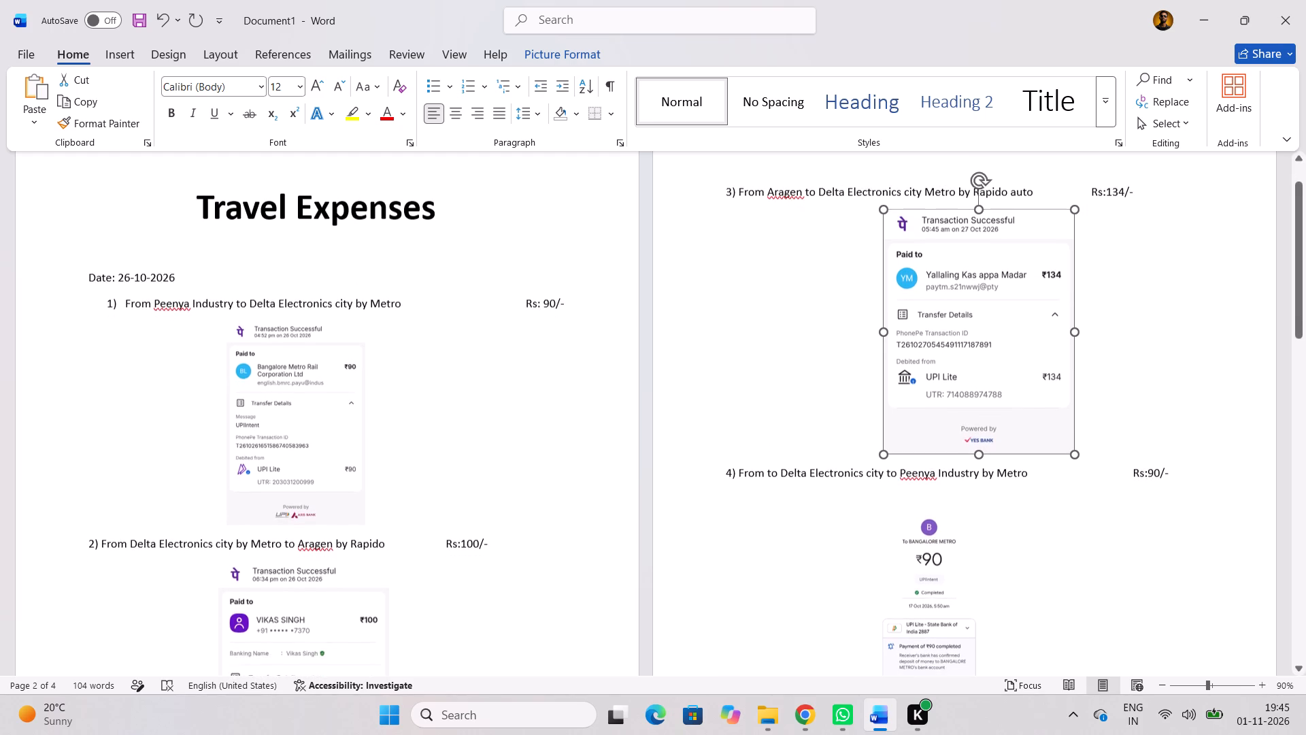
{"action": "scroll", "coordinate": [1056, 350], "scroll_direction": "down", "scroll_amount": 1}
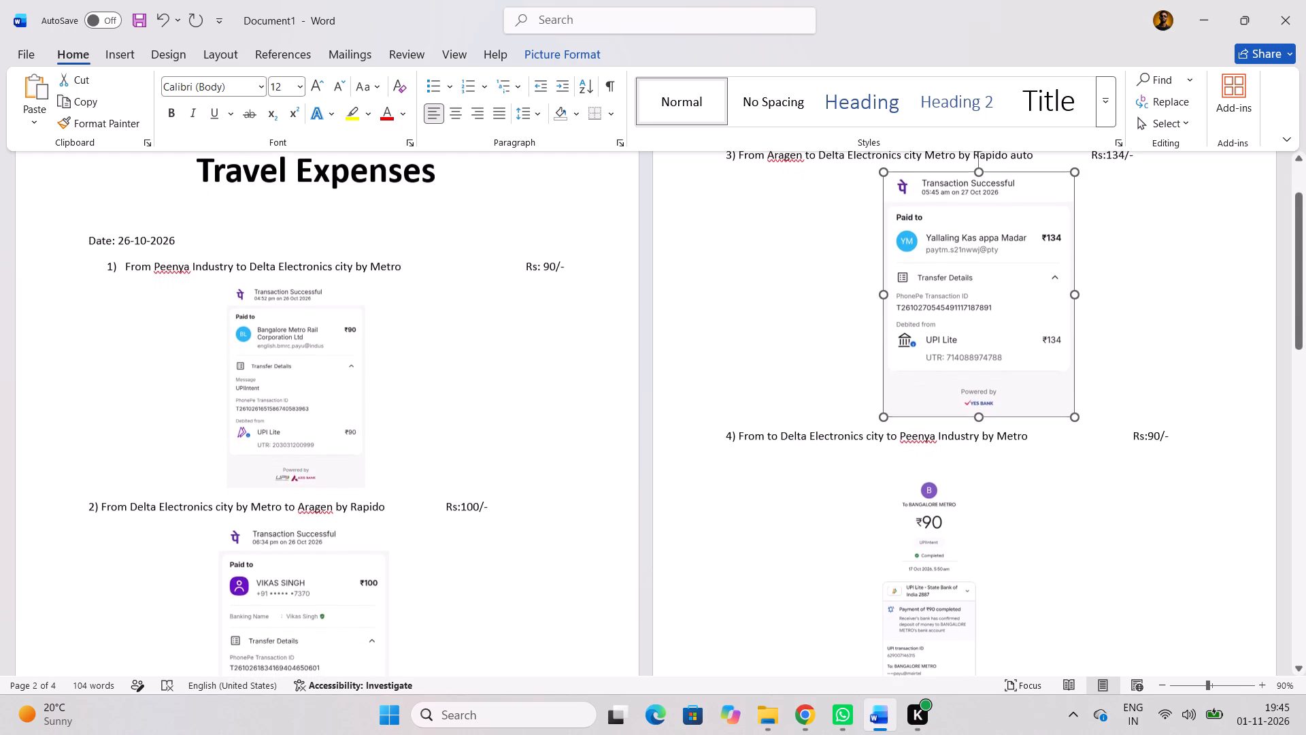
{"action": "scroll", "coordinate": [1056, 350], "scroll_direction": "down", "scroll_amount": 1}
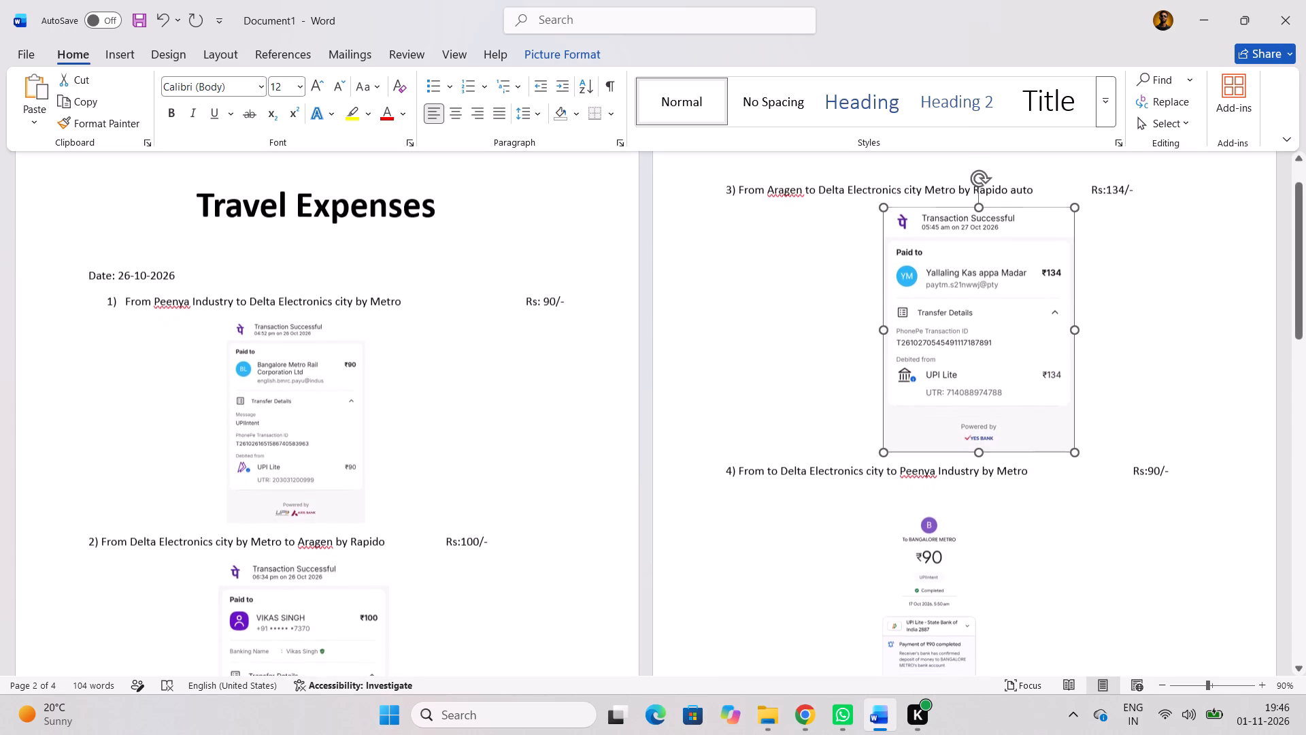
Delete the old ₹90 Google Pay receipt beneath entry 4, Delta Electronics city to Peenya Industry by Metro.
{"action": "scroll", "coordinate": [1054, 416], "scroll_direction": "down", "scroll_amount": 2}
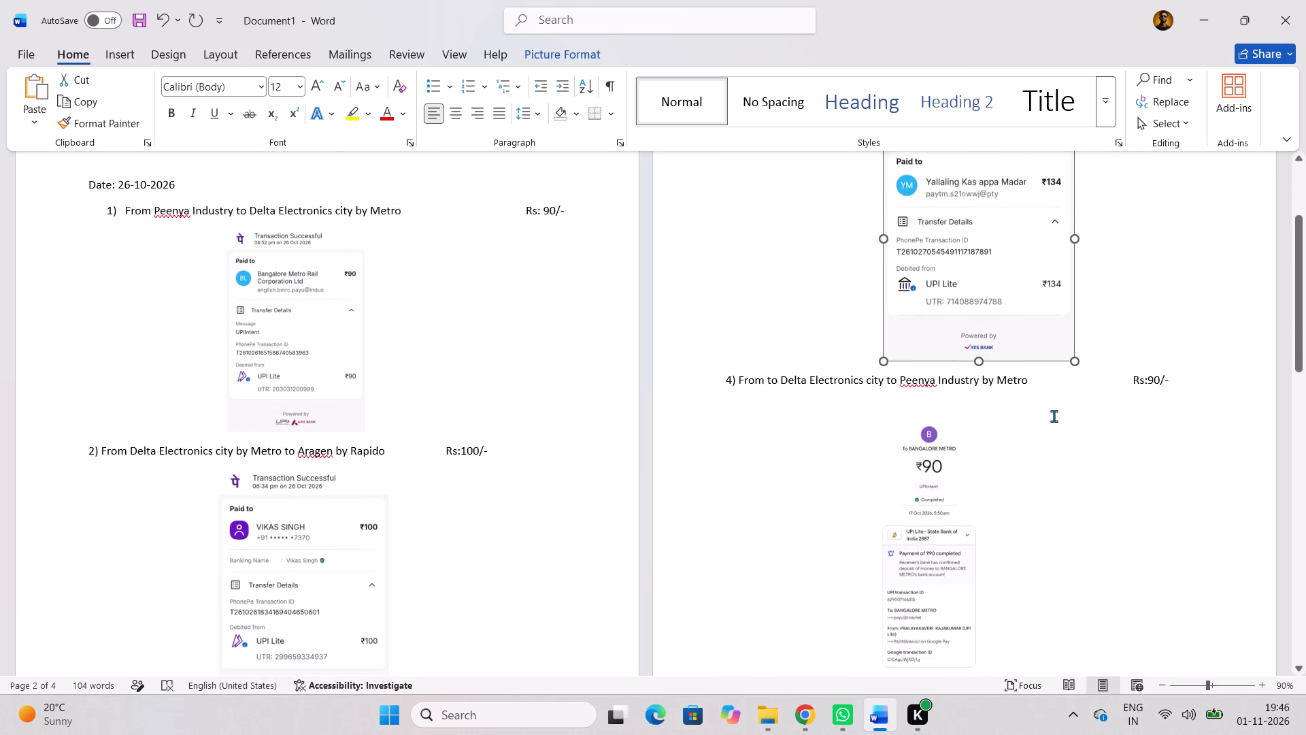
{"action": "scroll", "coordinate": [1054, 416], "scroll_direction": "down", "scroll_amount": 2}
{"action": "left_click", "coordinate": [950, 395]}
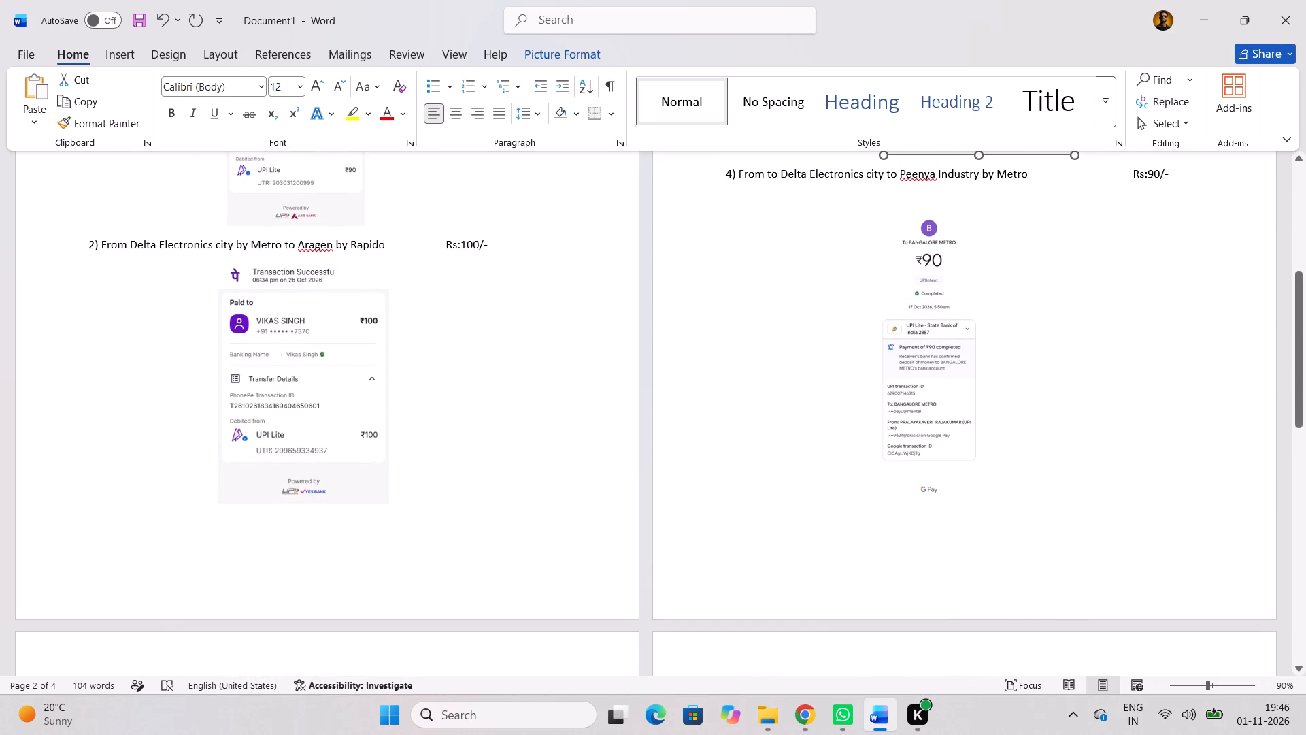
{"action": "key", "text": "BackSpace"}
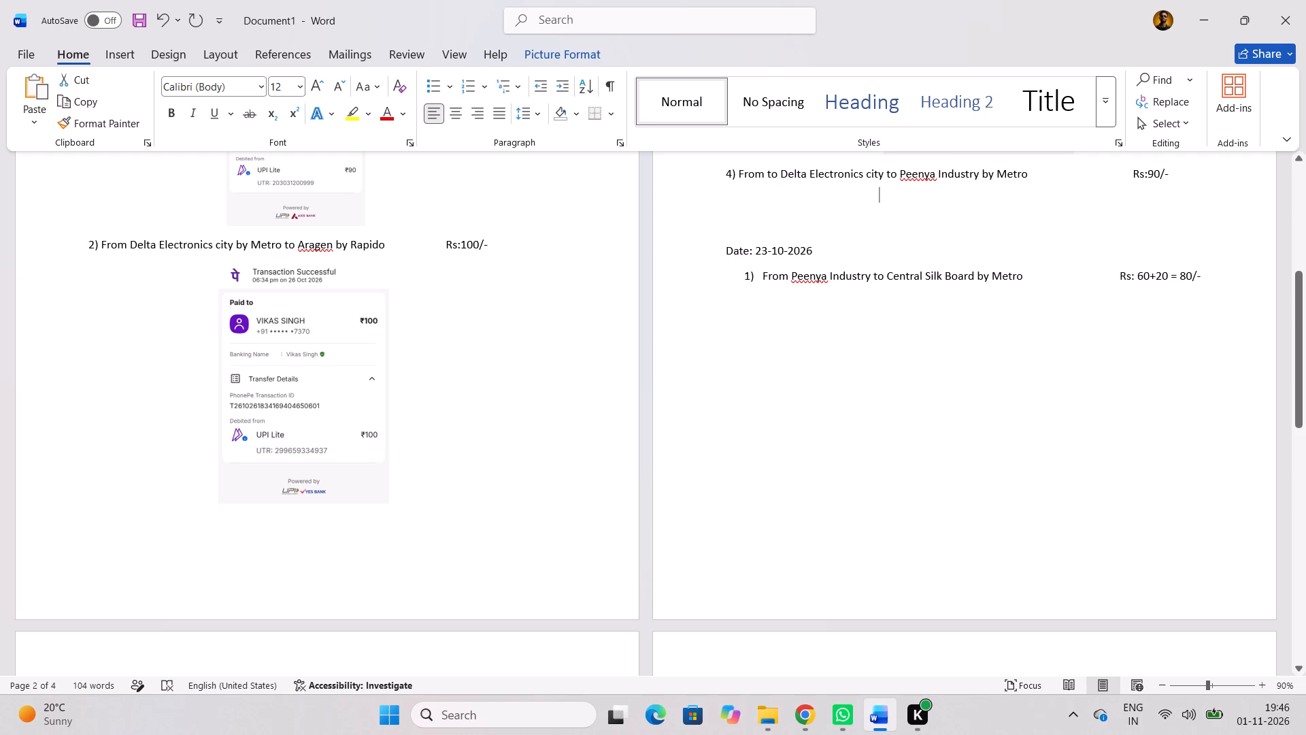
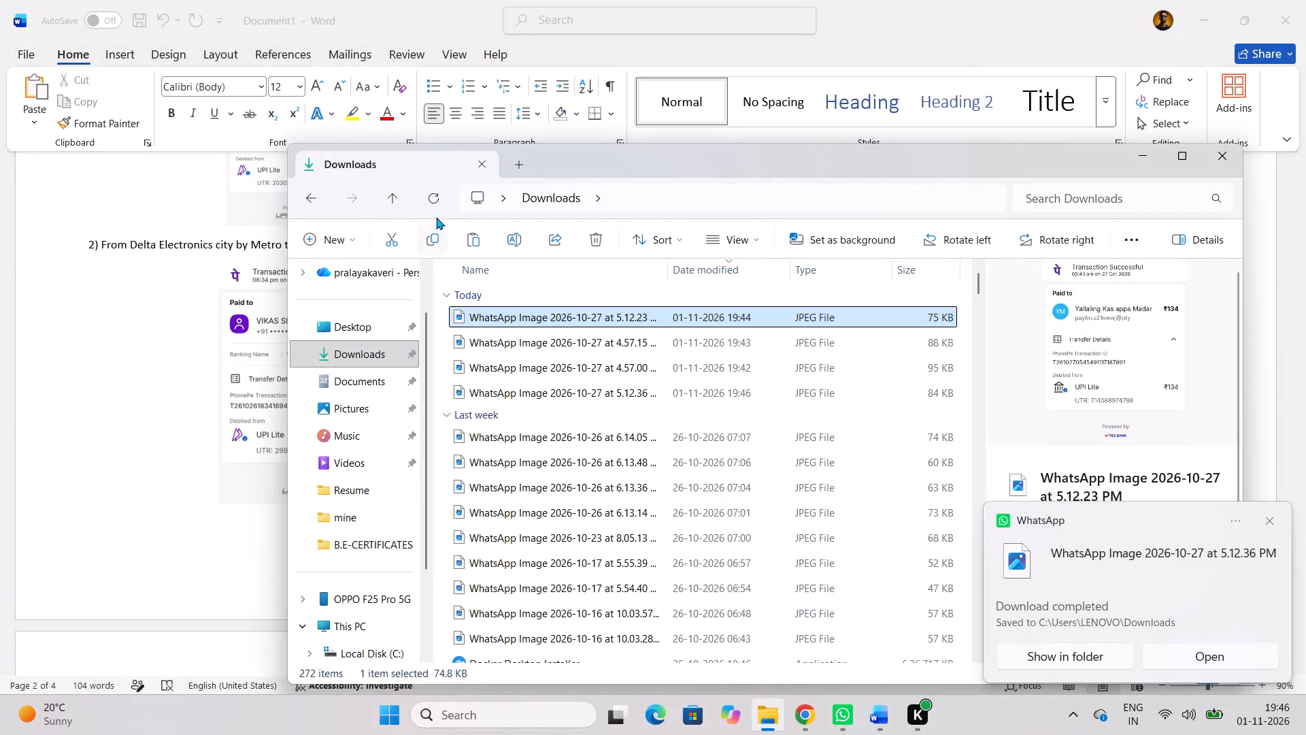
Copy the downloaded image WhatsApp Image 2026-10-27 at 5.12.36 PM and paste it beneath entry 4 in the Word document.
{"action": "left_click", "coordinate": [443, 194]}
{"action": "left_click", "coordinate": [516, 316]}
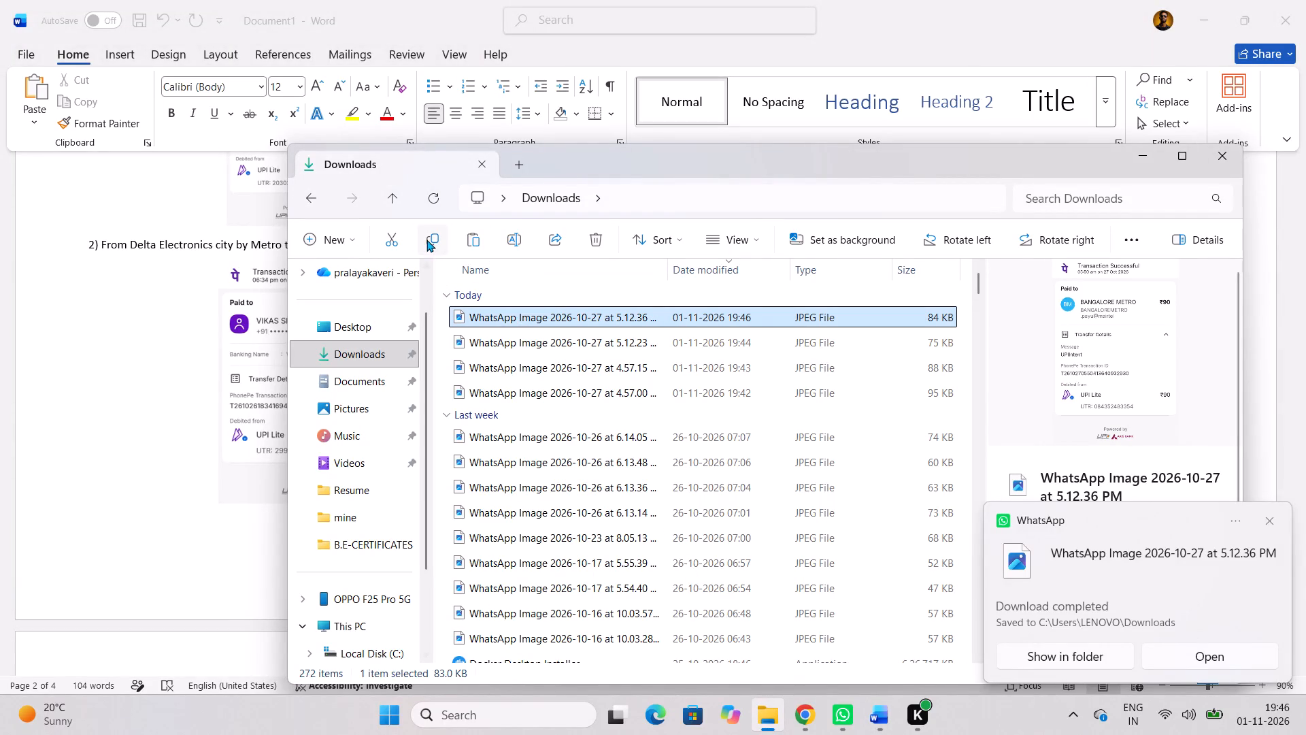
{"action": "left_click", "coordinate": [426, 240]}
{"action": "left_click", "coordinate": [1253, 360]}
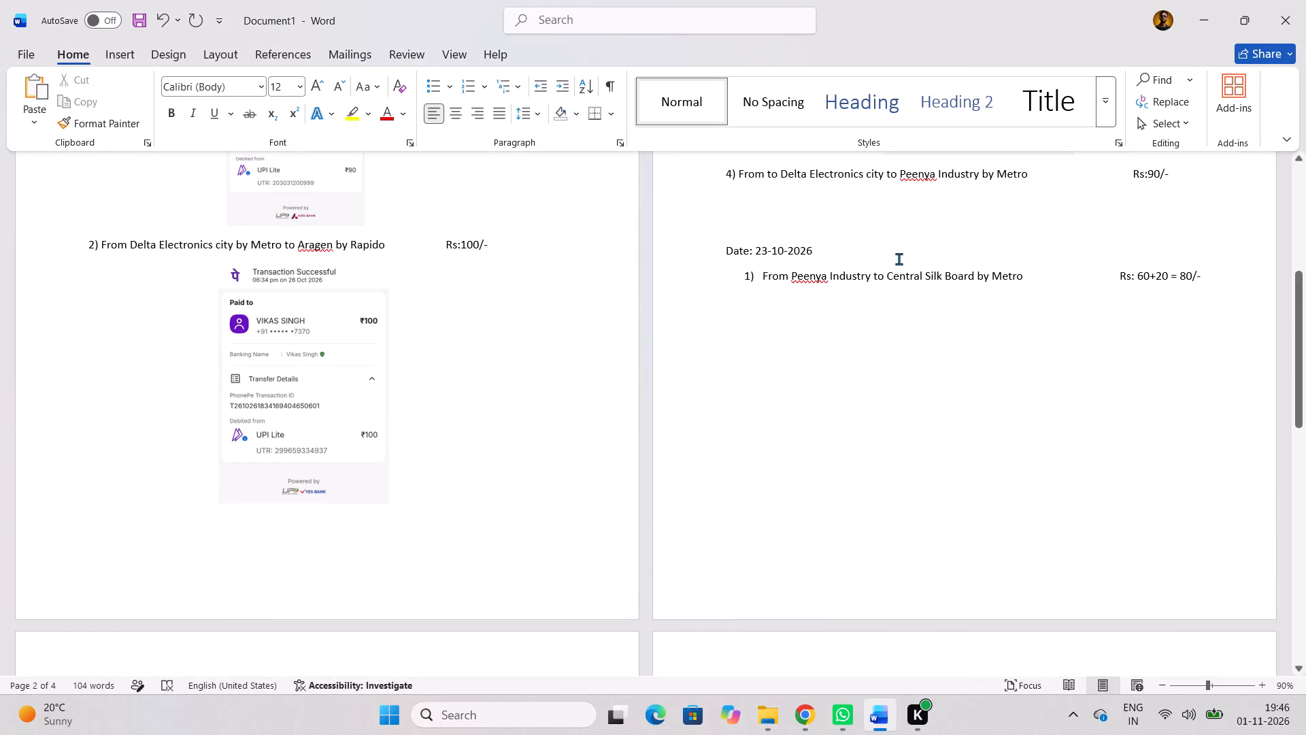
{"action": "key", "text": "ctrl+v"}
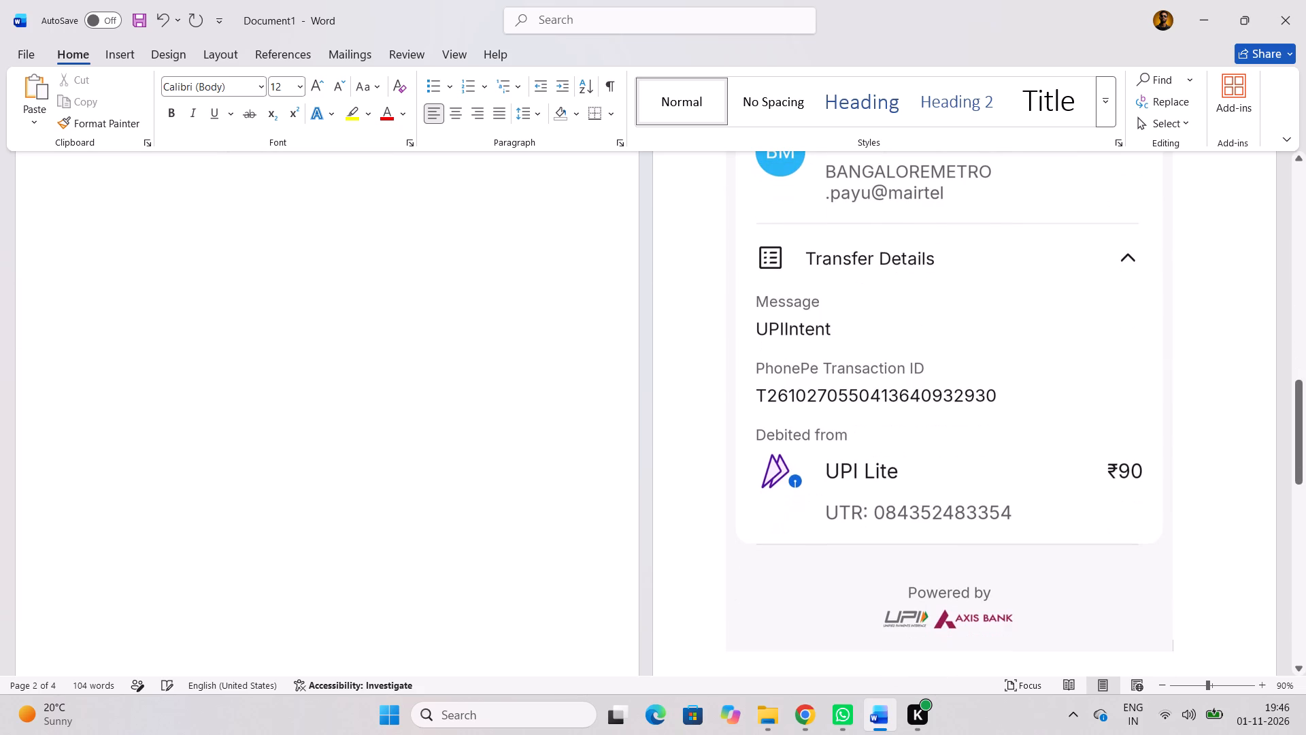
Shrink the pasted ₹90 Bangalore Metro receipt beneath entry 4 proportionally to a little under half the page width.
{"action": "left_click", "coordinate": [1117, 603]}
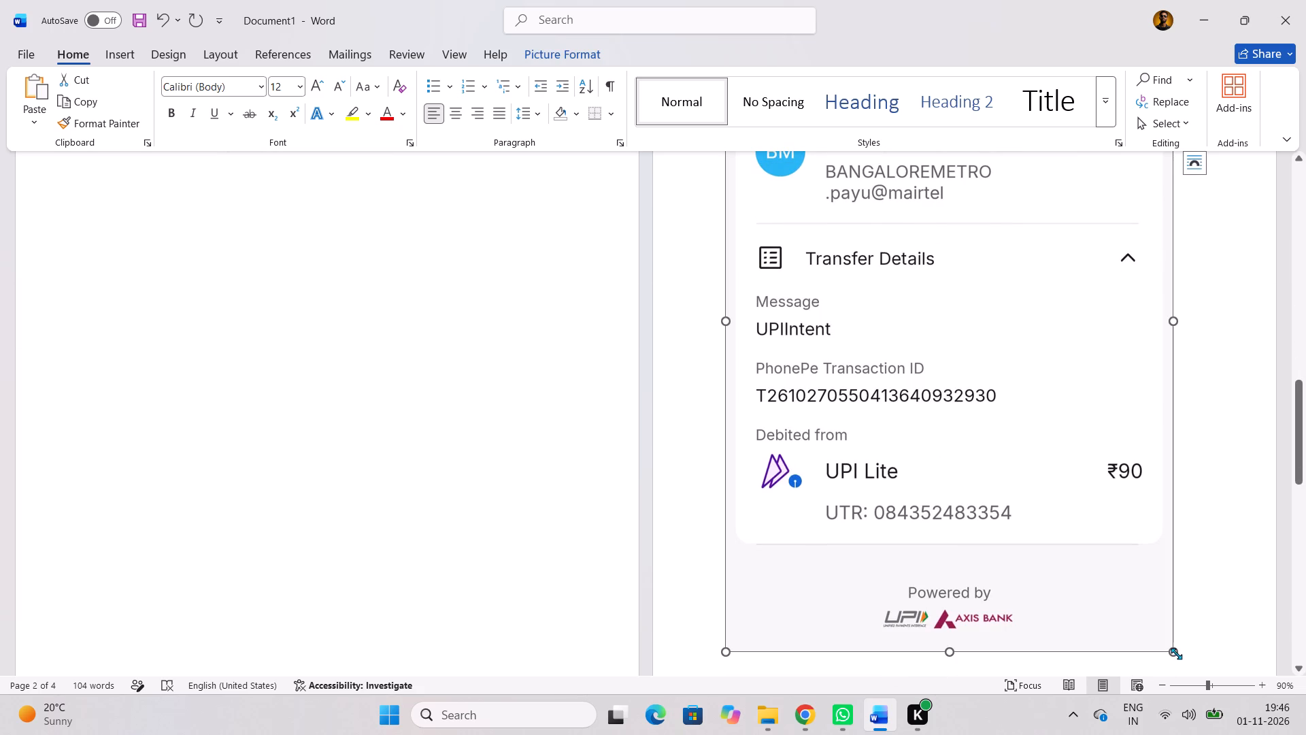
{"action": "left_click_drag", "start_coordinate": [1176, 653], "coordinate": [988, 362]}
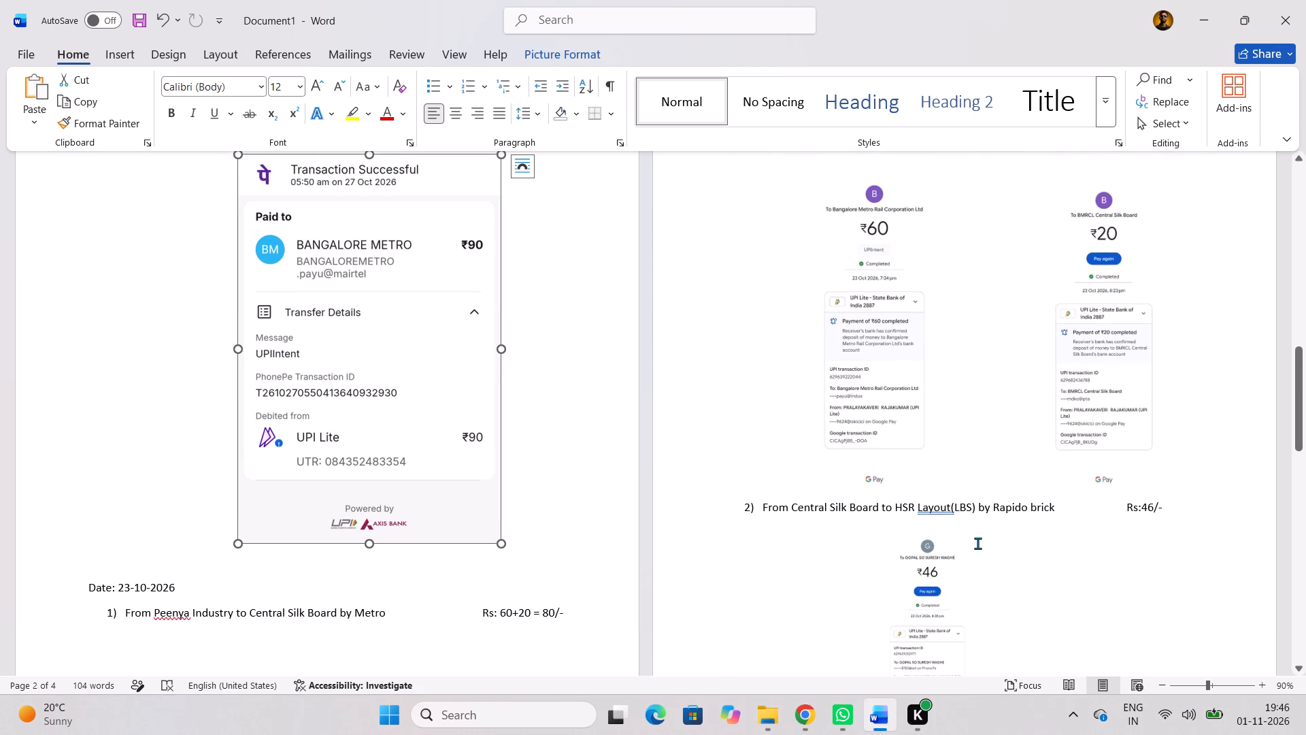
Shrink the ₹90 payment receipt beneath entry 4 proportionally until it fits on page 2, slightly wider than the ₹134 receipt.
{"action": "left_click_drag", "start_coordinate": [503, 546], "coordinate": [429, 399]}
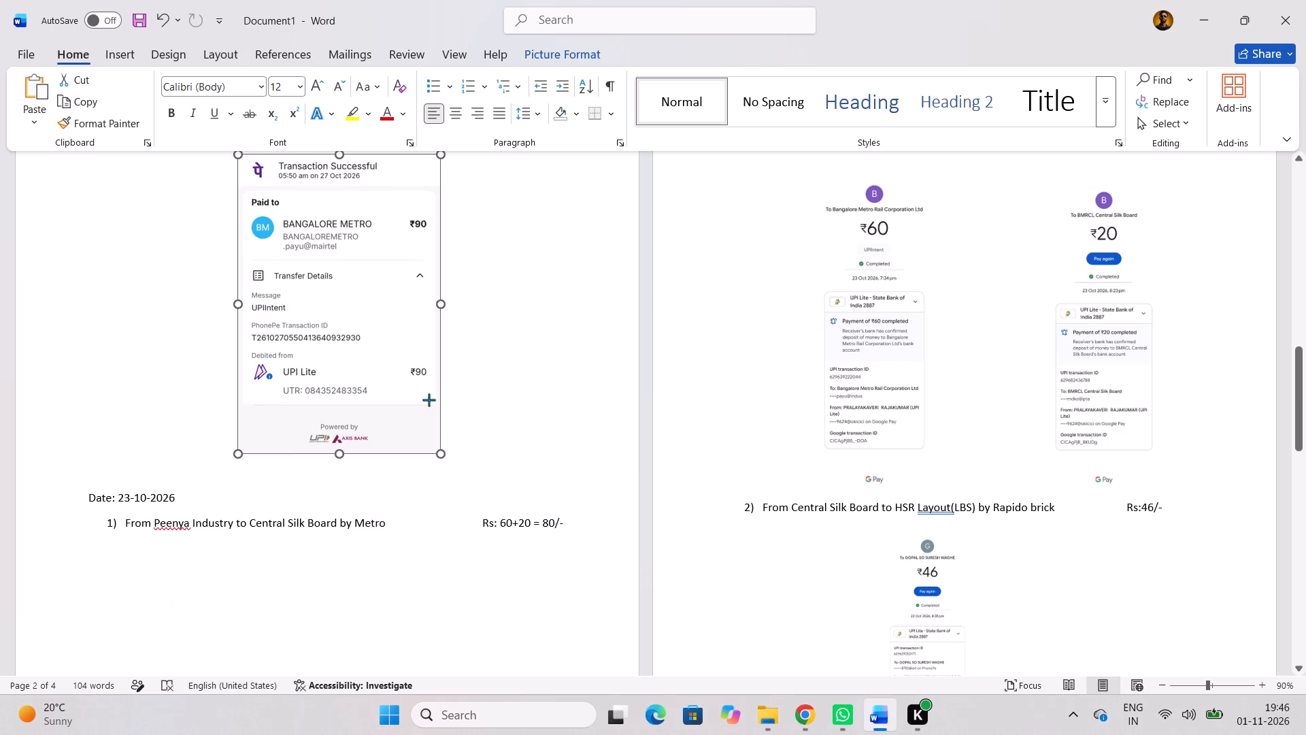
{"action": "left_click_drag", "start_coordinate": [429, 399], "coordinate": [396, 326]}
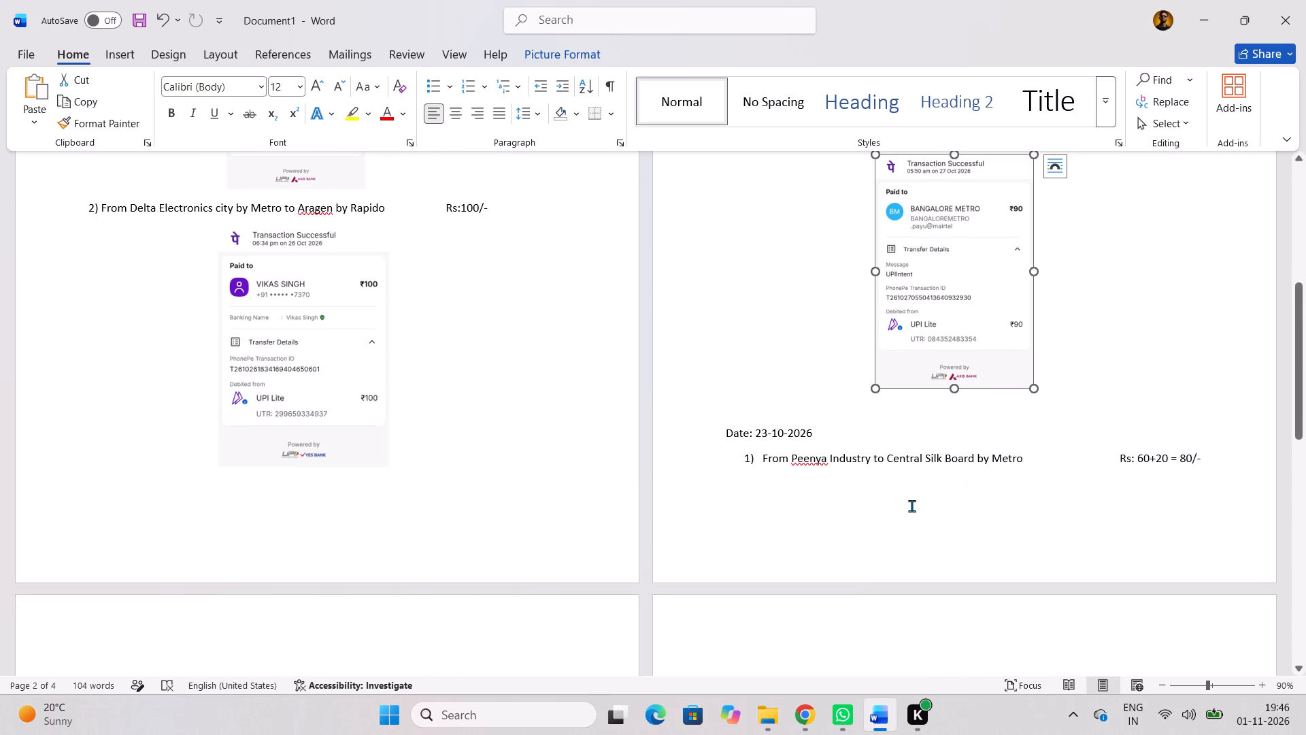
{"action": "scroll", "coordinate": [905, 508], "scroll_direction": "down", "scroll_amount": 2}
{"action": "scroll", "coordinate": [570, 581], "scroll_direction": "down", "scroll_amount": 2}
{"action": "scroll", "coordinate": [591, 567], "scroll_direction": "up", "scroll_amount": 4}
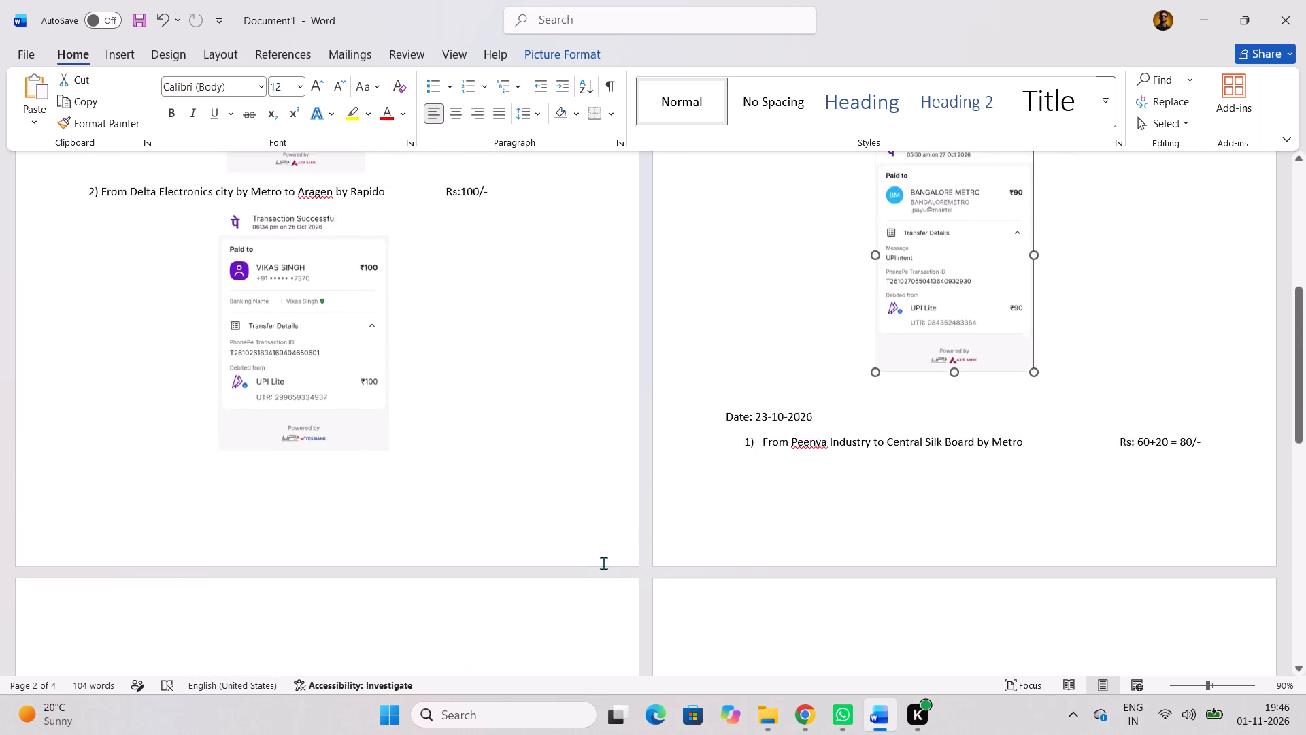
{"action": "scroll", "coordinate": [683, 532], "scroll_direction": "up", "scroll_amount": 3}
{"action": "scroll", "coordinate": [775, 525], "scroll_direction": "up", "scroll_amount": 2}
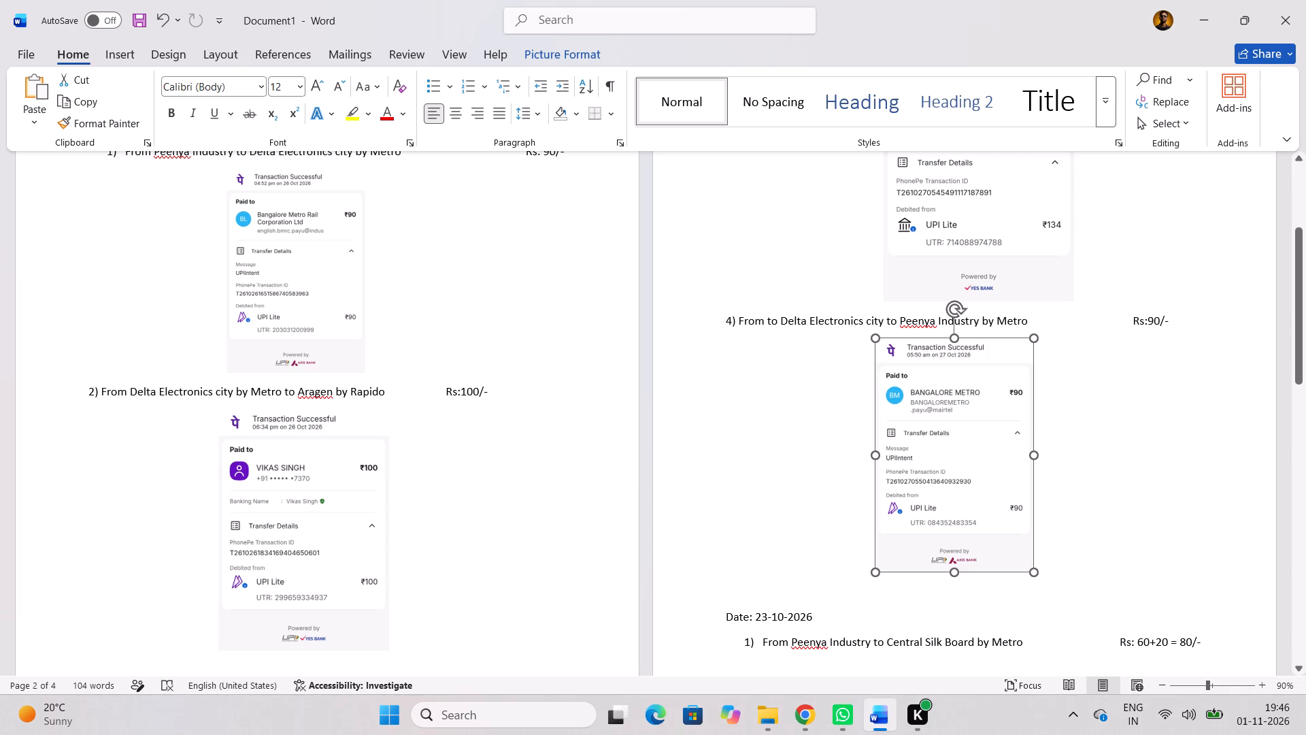
{"action": "scroll", "coordinate": [937, 476], "scroll_direction": "down", "scroll_amount": 1}
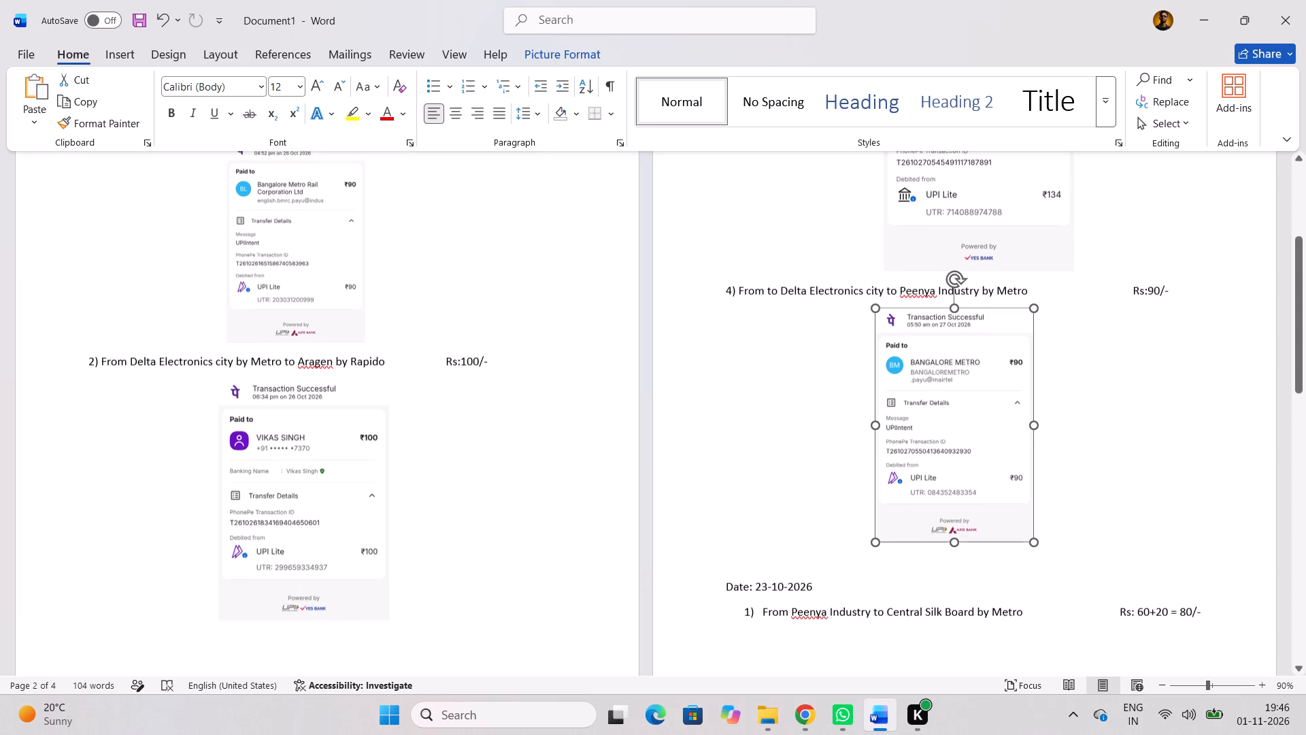
{"action": "scroll", "coordinate": [958, 468], "scroll_direction": "down", "scroll_amount": 1}
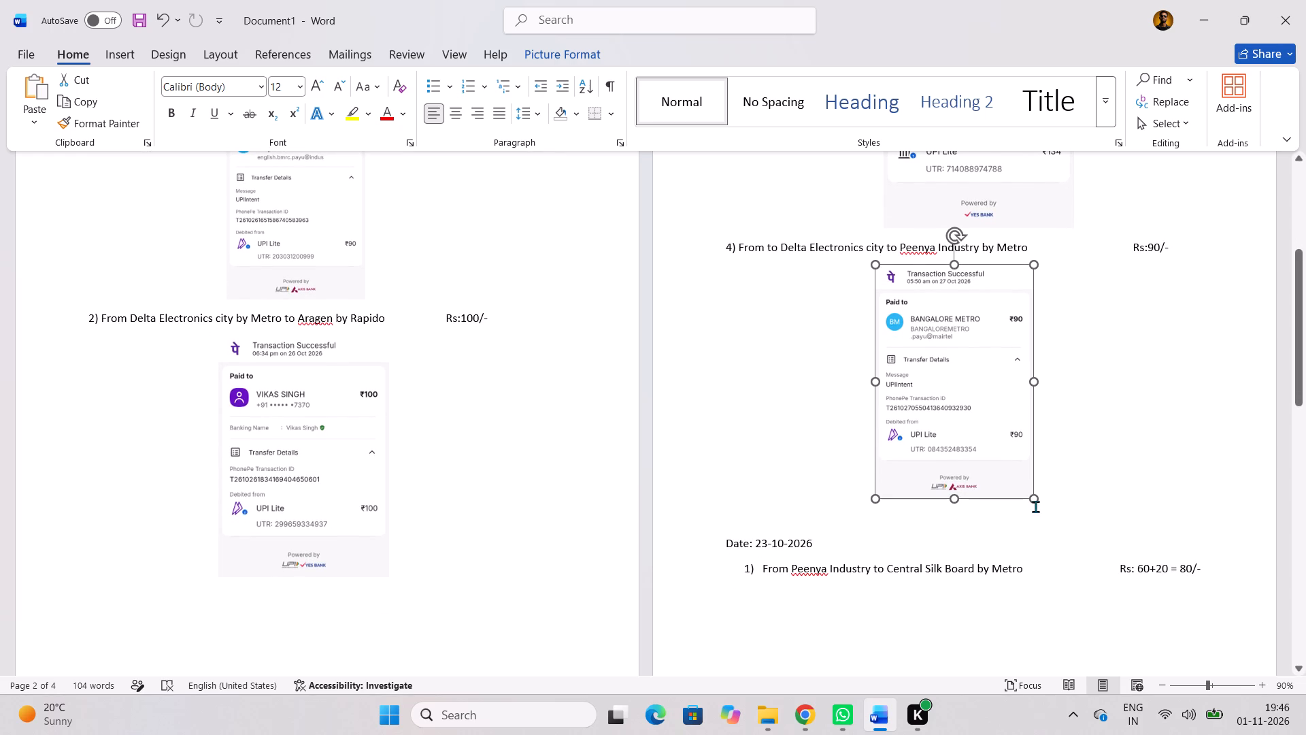
{"action": "left_click_drag", "start_coordinate": [1033, 497], "coordinate": [1043, 525]}
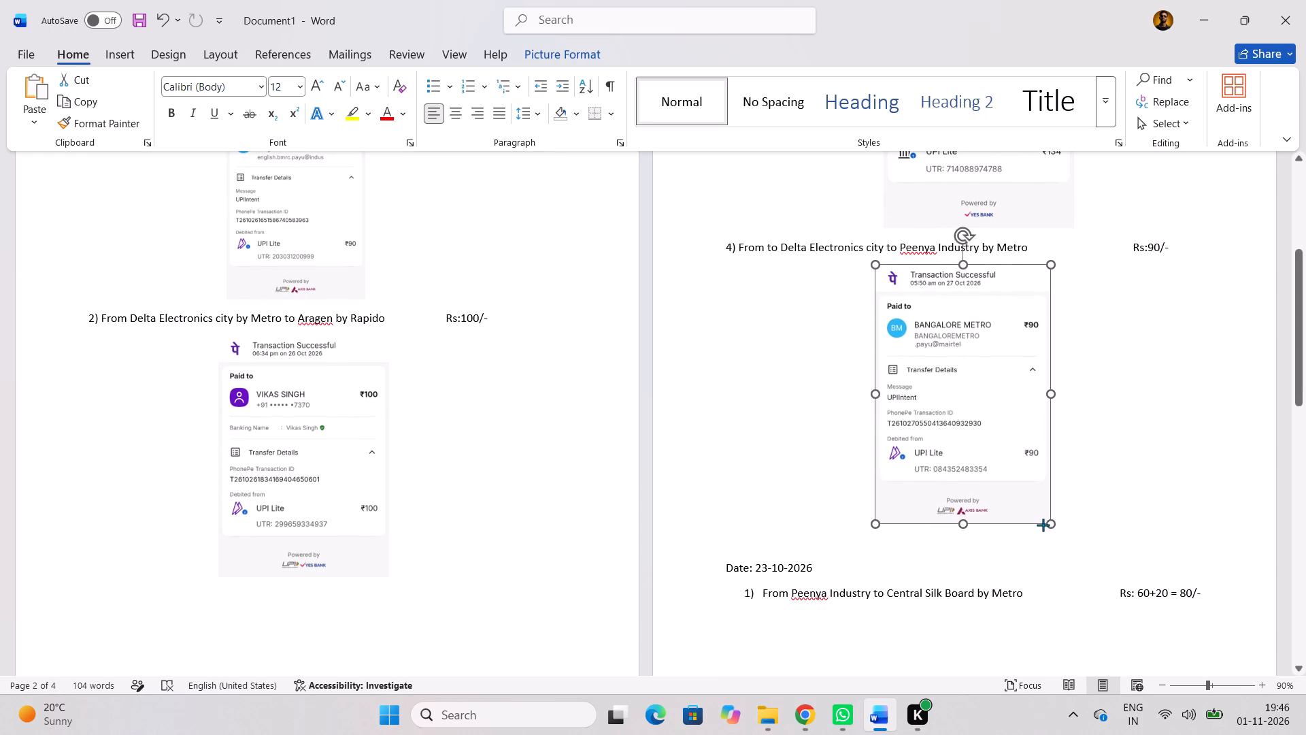
{"action": "left_click_drag", "start_coordinate": [1043, 525], "coordinate": [1045, 576]}
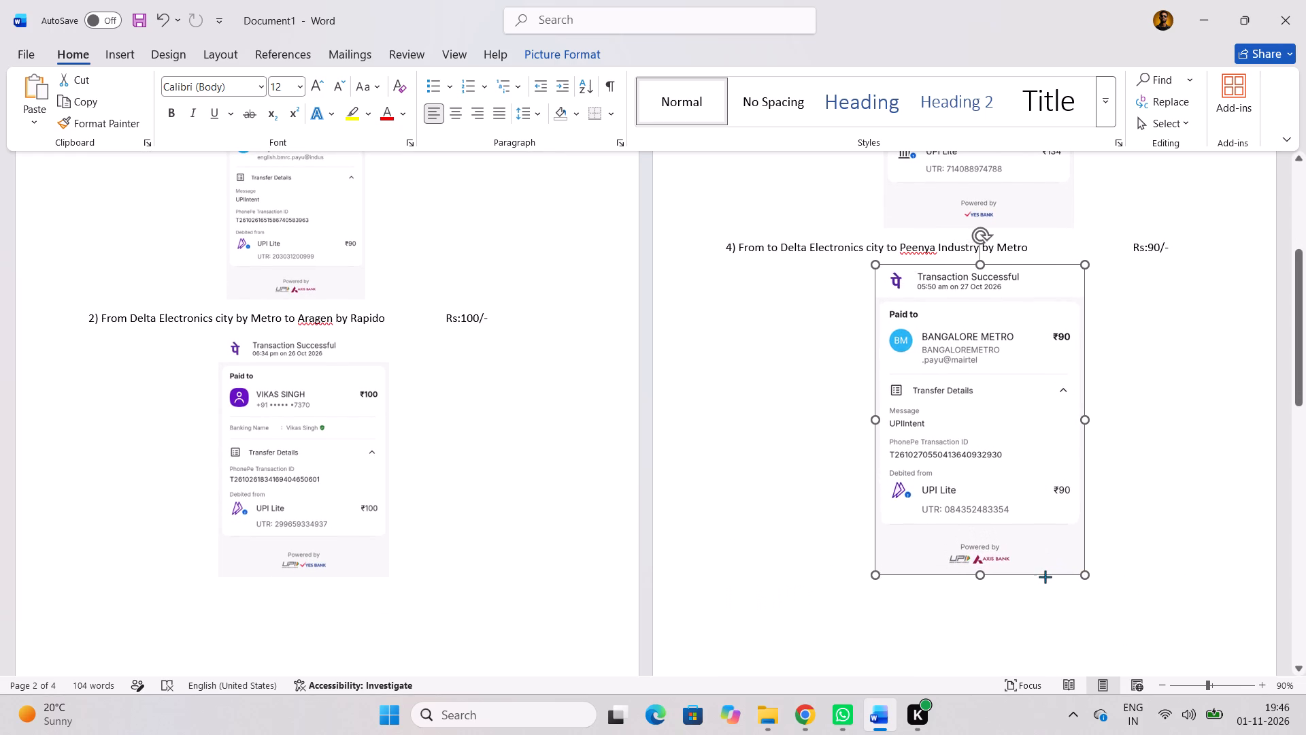
{"action": "left_click_drag", "start_coordinate": [1045, 576], "coordinate": [1046, 579]}
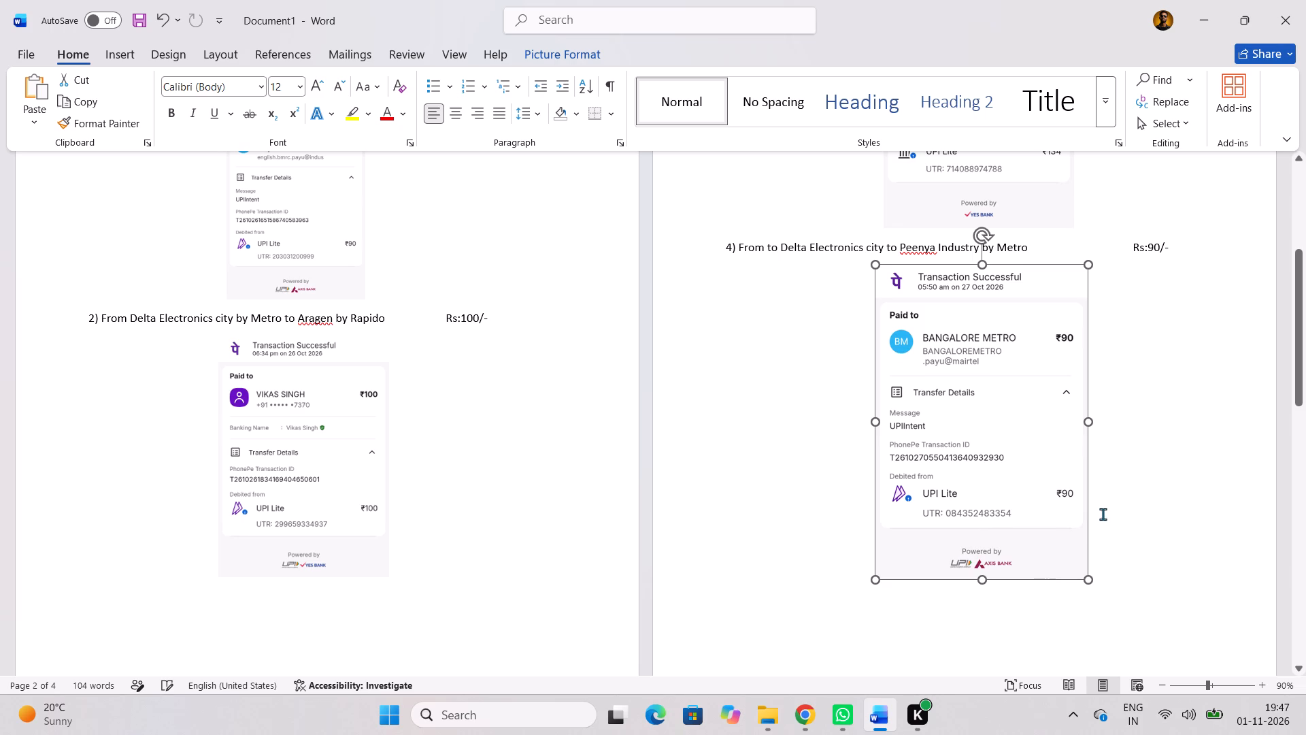
{"action": "left_click", "coordinate": [1136, 503]}
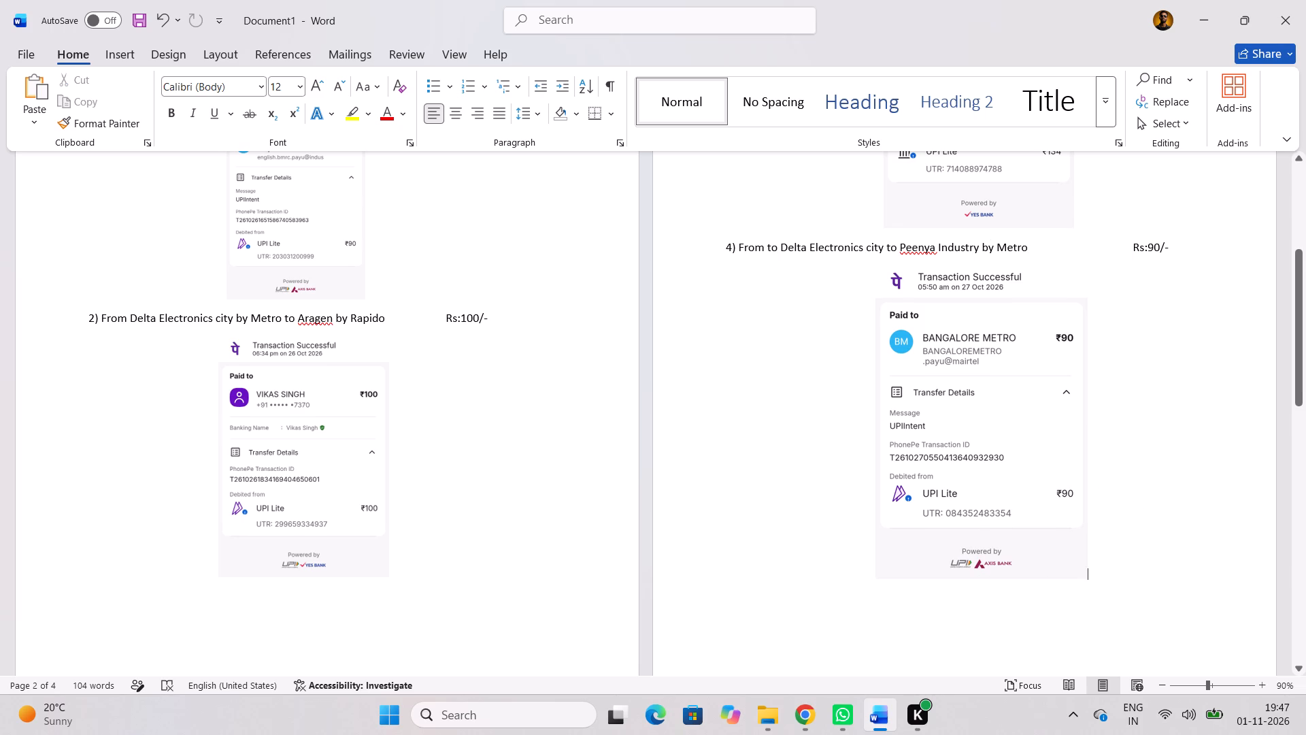
Change the date heading at the top of page 3 to 27-10-2026.
{"action": "scroll", "coordinate": [1001, 493], "scroll_direction": "down", "scroll_amount": 4}
{"action": "scroll", "coordinate": [919, 505], "scroll_direction": "down", "scroll_amount": 1}
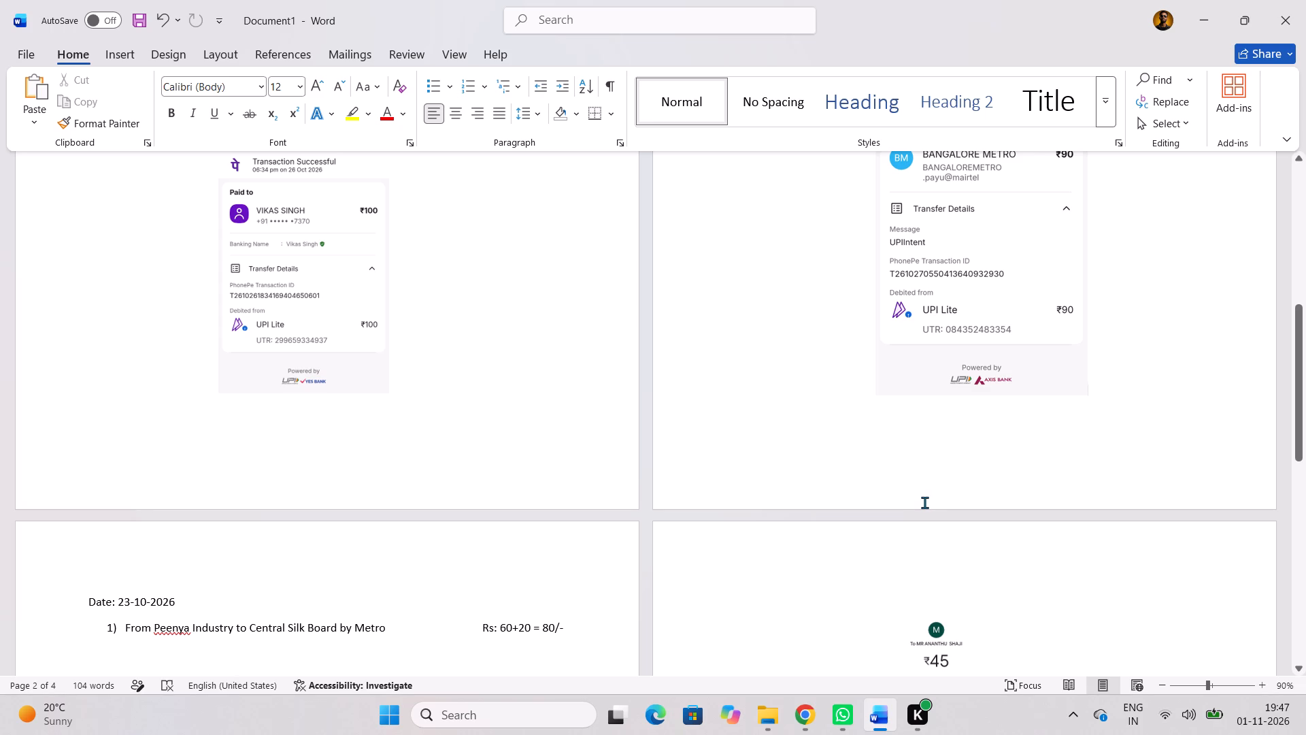
{"action": "left_click", "coordinate": [129, 600]}
{"action": "key", "text": "BackSpace"}
{"action": "key", "text": "7"}
Replace Central Silk Board in entry 1 under 27-10-2026 with Delta Electronics city copied from entry 4, leaving single spacing before it.
{"action": "scroll", "coordinate": [290, 593], "scroll_direction": "down", "scroll_amount": 2}
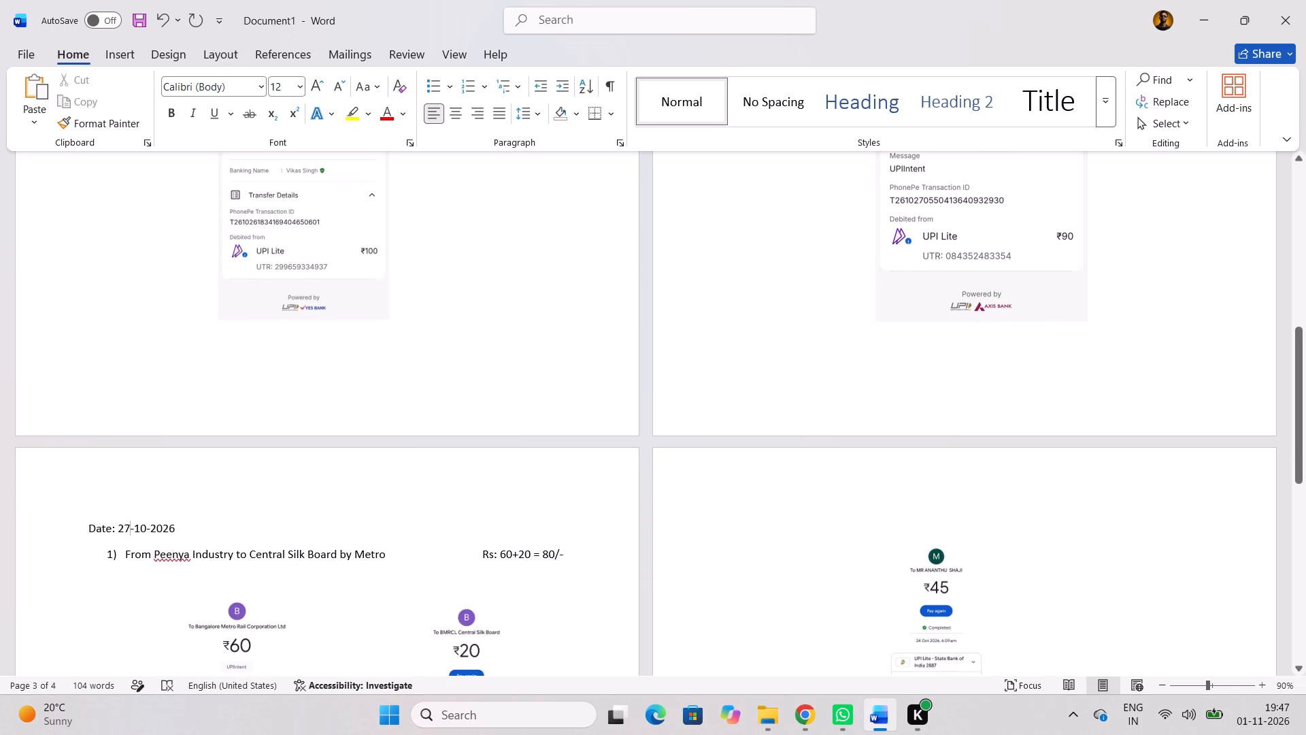
{"action": "scroll", "coordinate": [302, 585], "scroll_direction": "up", "scroll_amount": 3}
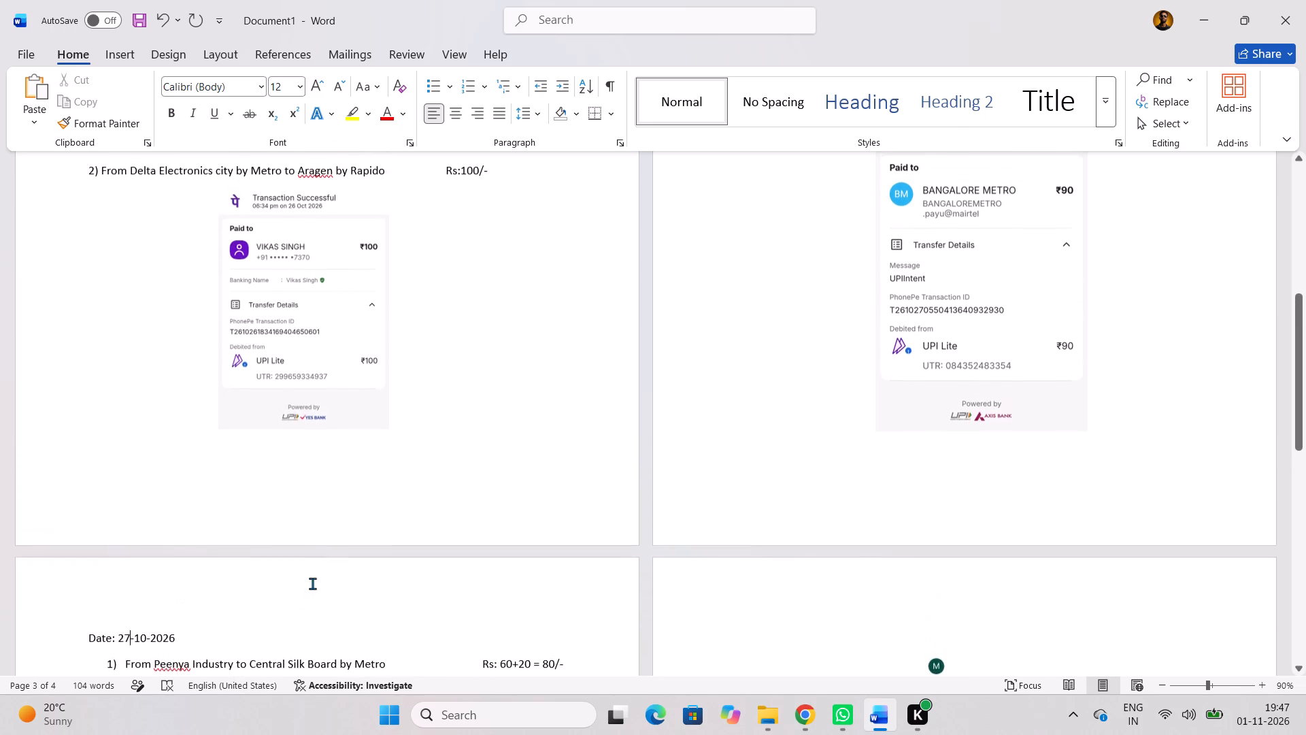
{"action": "scroll", "coordinate": [371, 574], "scroll_direction": "up", "scroll_amount": 3}
{"action": "scroll", "coordinate": [575, 504], "scroll_direction": "up", "scroll_amount": 3}
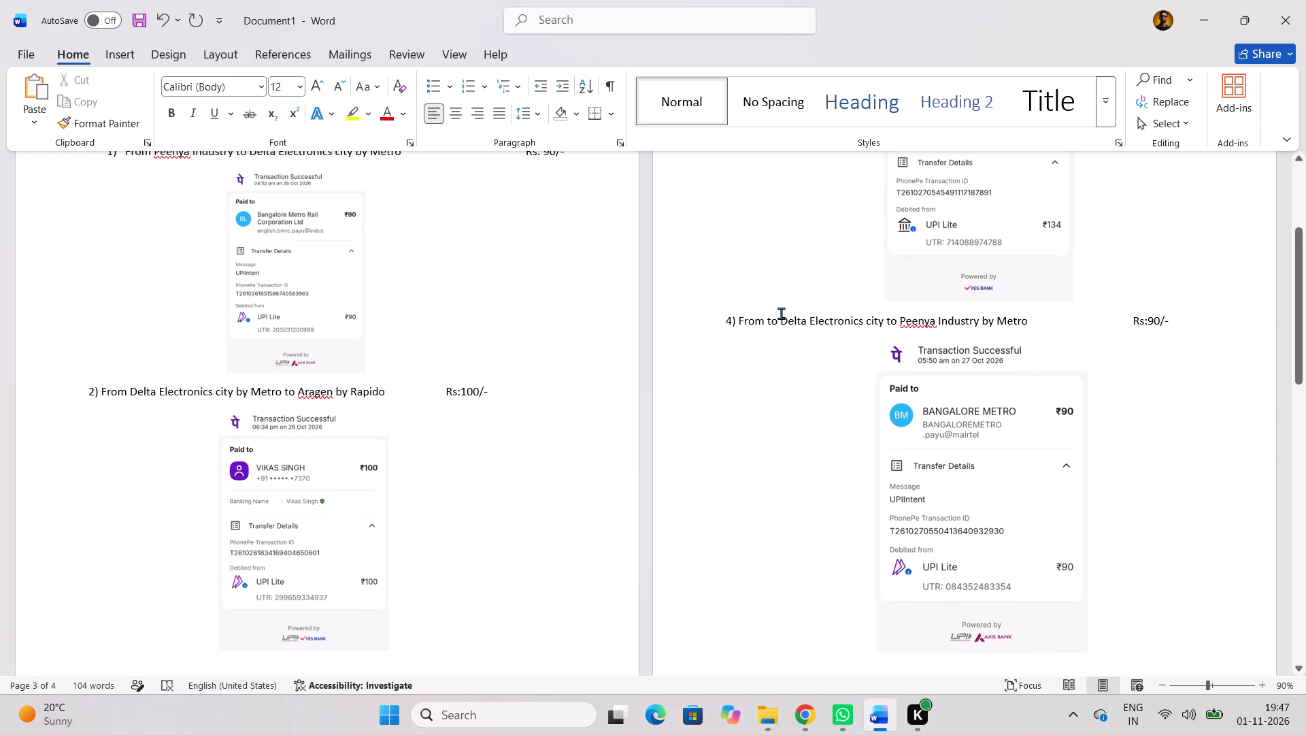
{"action": "left_click_drag", "start_coordinate": [781, 318], "coordinate": [870, 319]}
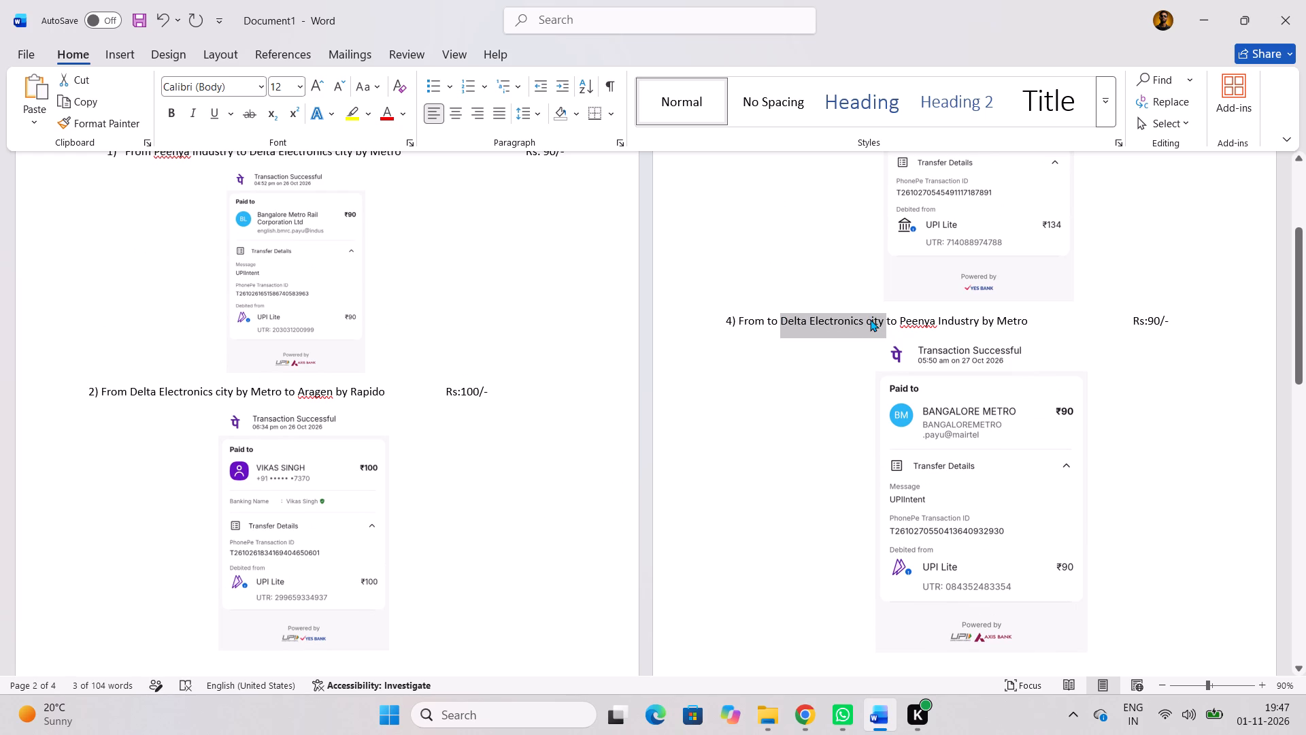
{"action": "key", "text": "ctrl+c"}
{"action": "scroll", "coordinate": [491, 507], "scroll_direction": "down", "scroll_amount": 6}
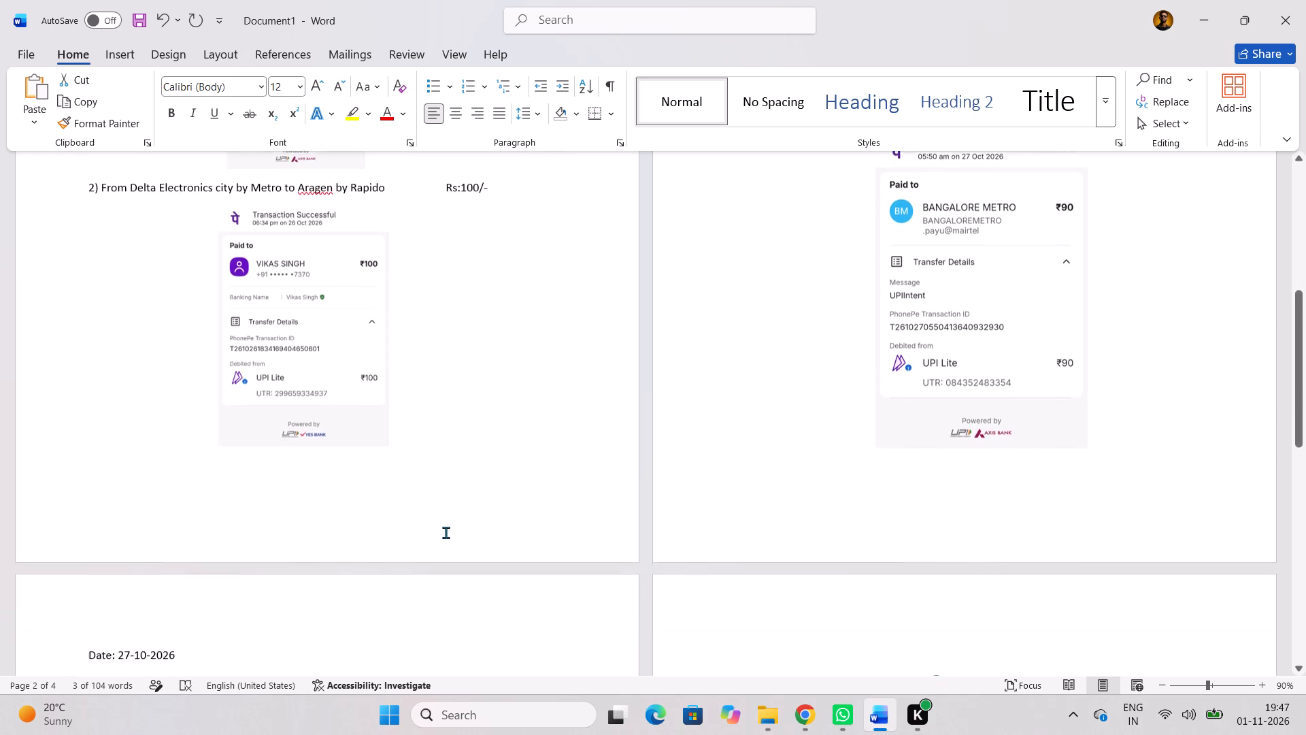
{"action": "scroll", "coordinate": [409, 542], "scroll_direction": "down", "scroll_amount": 2}
{"action": "scroll", "coordinate": [273, 597], "scroll_direction": "down", "scroll_amount": 2}
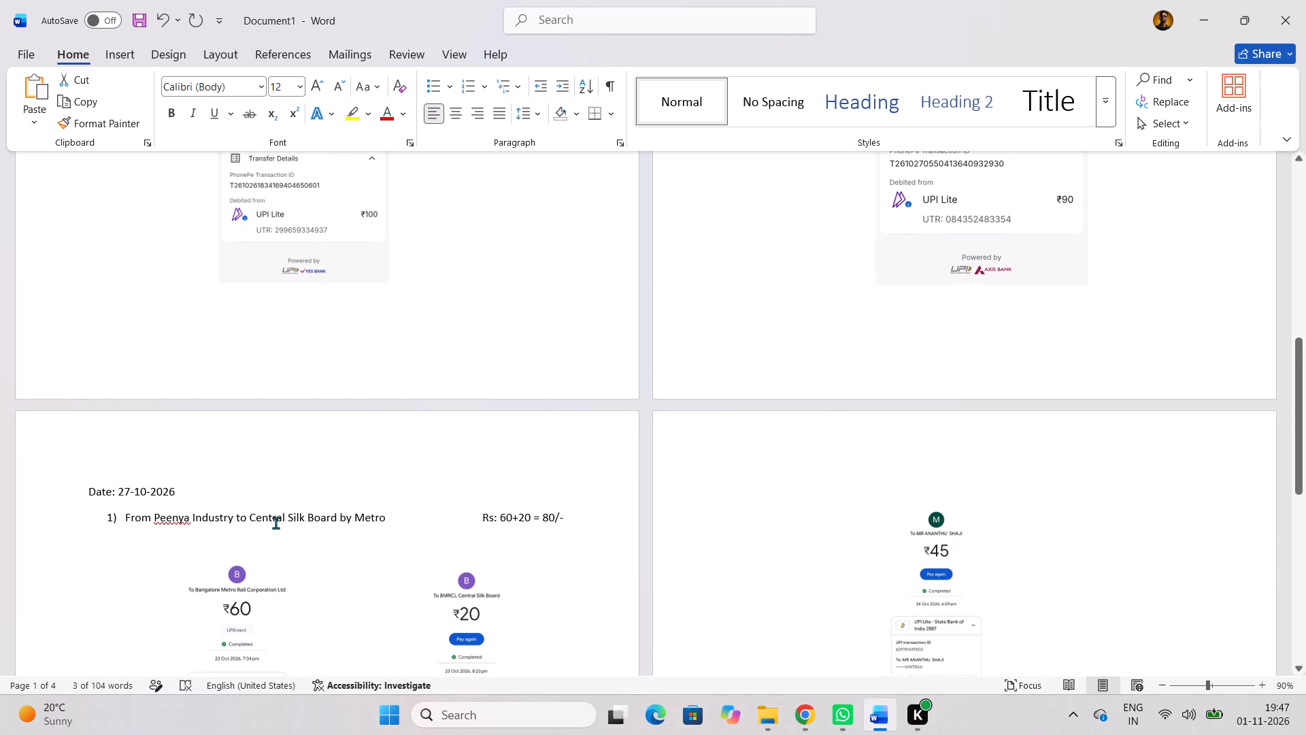
{"action": "left_click_drag", "start_coordinate": [249, 515], "coordinate": [322, 516]}
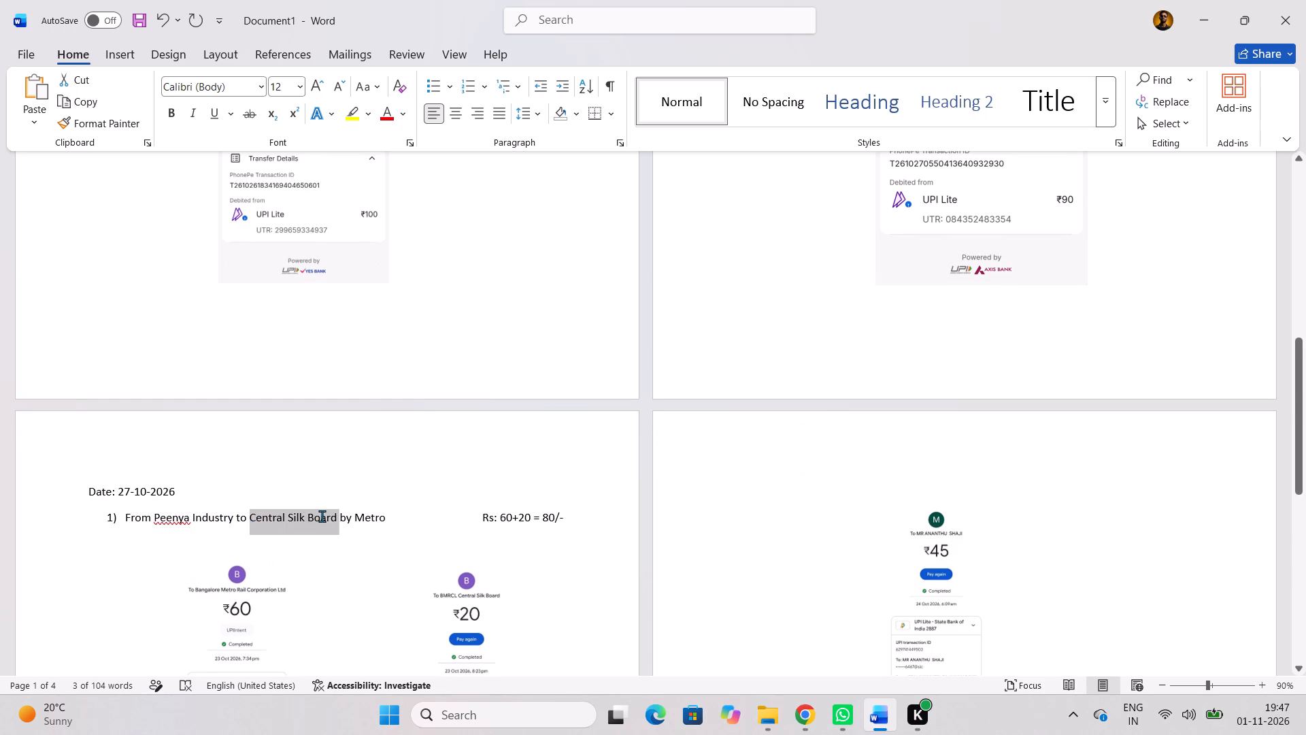
{"action": "left_click_drag", "start_coordinate": [322, 516], "coordinate": [322, 515]}
{"action": "key", "text": "space"}
{"action": "key", "text": "ctrl+v"}
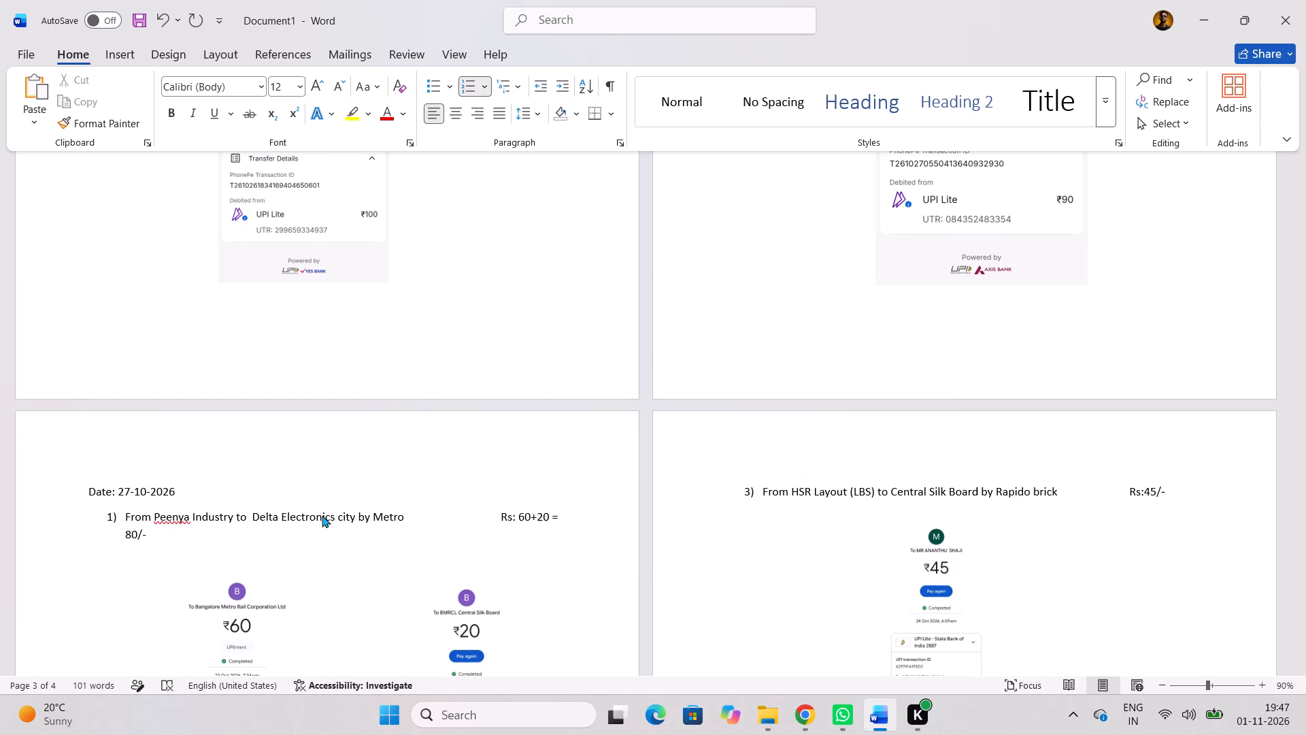
{"action": "left_click", "coordinate": [251, 520]}
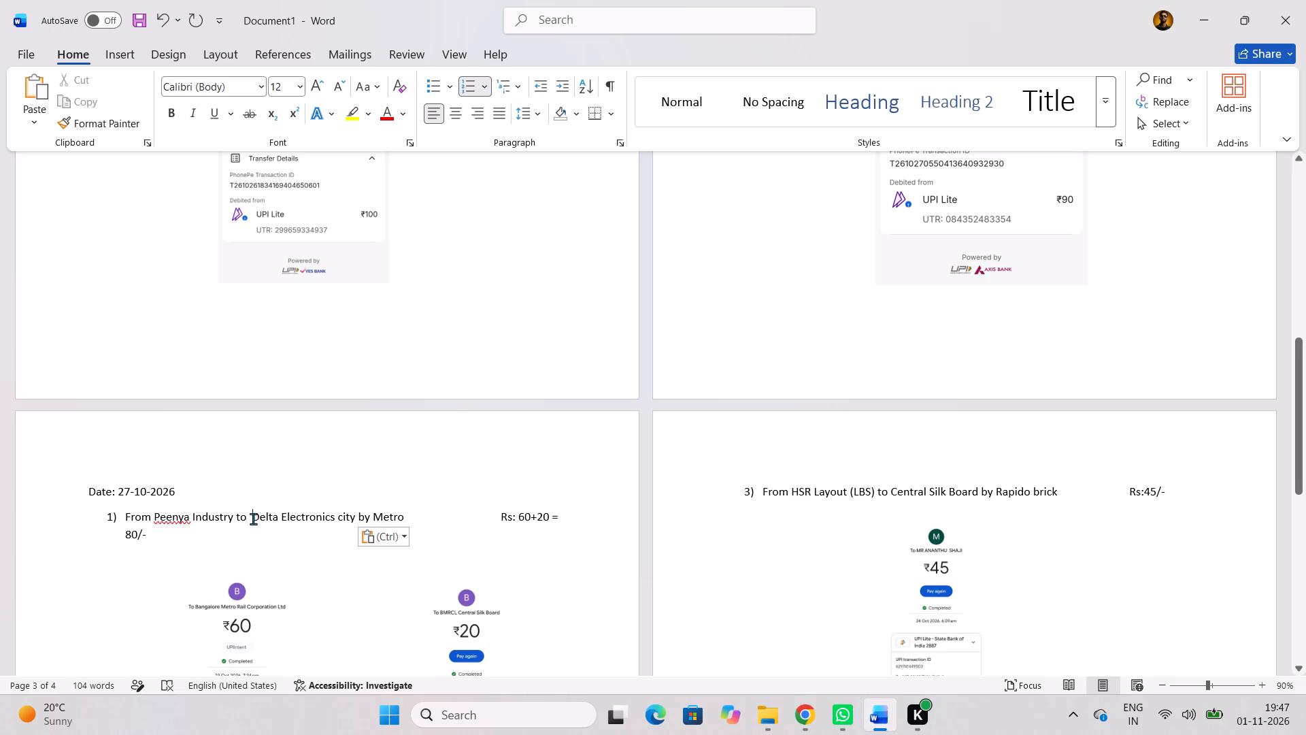
{"action": "key", "text": "BackSpace"}
Delete the old amount after Rs: in the Peenya Industry to Delta Electronics city entry under 27-10-2026.
{"action": "left_click", "coordinate": [201, 534]}
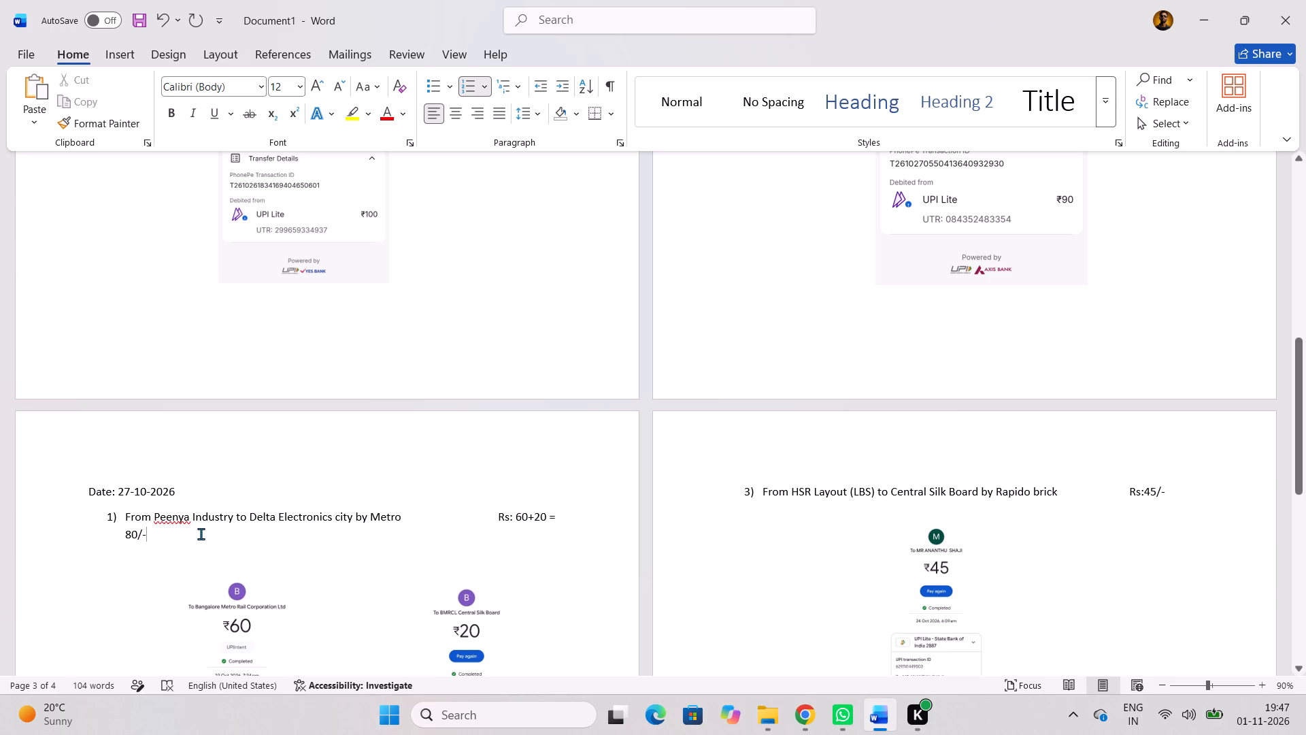
{"action": "key", "text": "BackSpace"}
{"action": "key", "text": "BackSpace"}
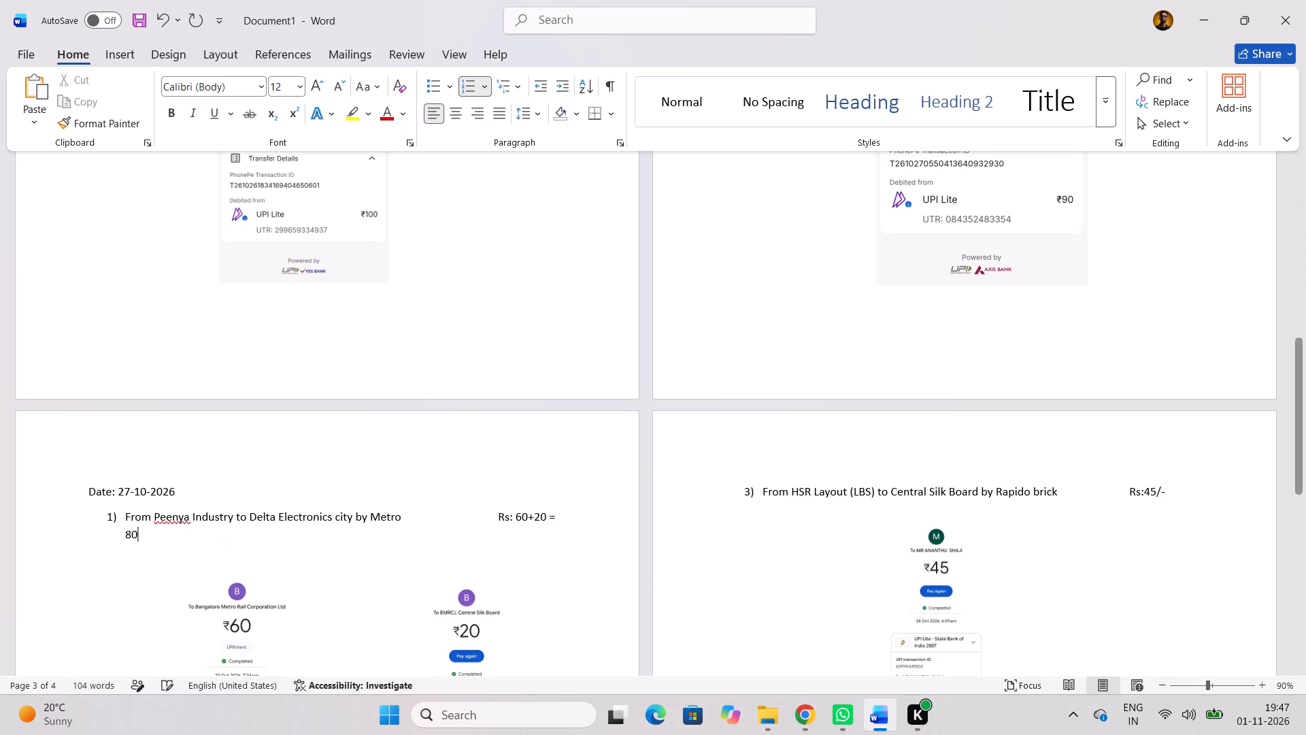
{"action": "key", "text": "BackSpace"}
{"action": "key", "text": "BackSpace"}
{"action": "key", "text": "BackSpace"}
{"action": "key", "text": "BackSpace"}
{"action": "key", "text": "BackSpace"}
{"action": "key", "text": "BackSpace"}
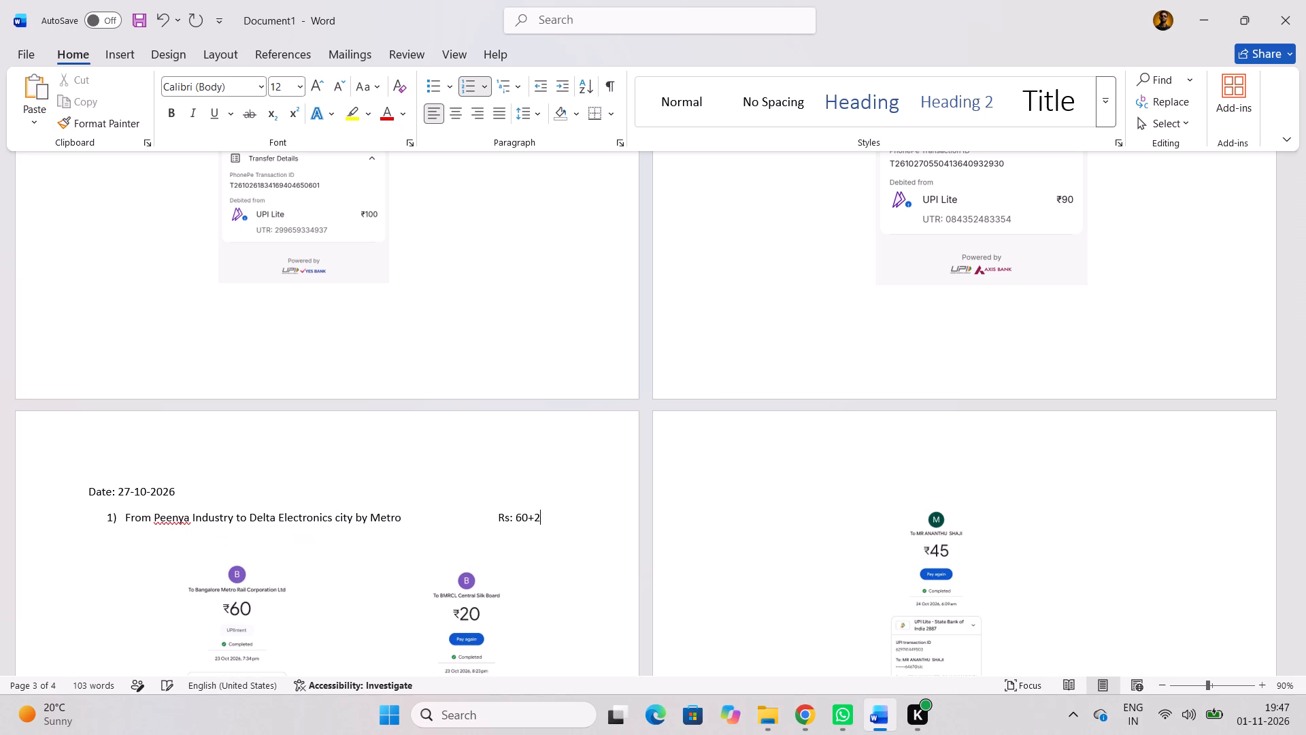
Set the amount of the Peenya Industry to Delta Electronics city entry under 27-10-2026 to 90/-.
{"action": "key", "text": "BackSpace"}
{"action": "key", "text": "BackSpace"}
{"action": "key", "text": "BackSpace"}
{"action": "key", "text": "BackSpace"}
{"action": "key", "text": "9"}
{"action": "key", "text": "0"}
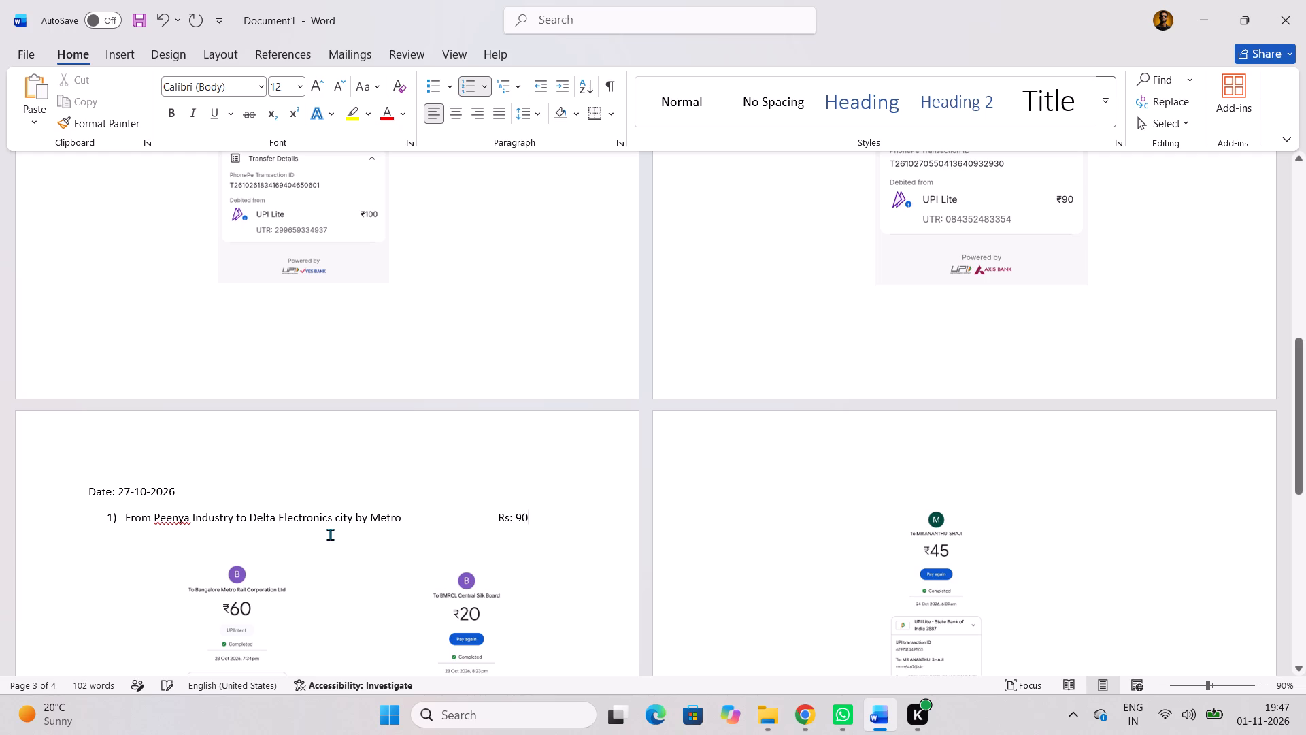
{"action": "scroll", "coordinate": [333, 535], "scroll_direction": "up", "scroll_amount": 4}
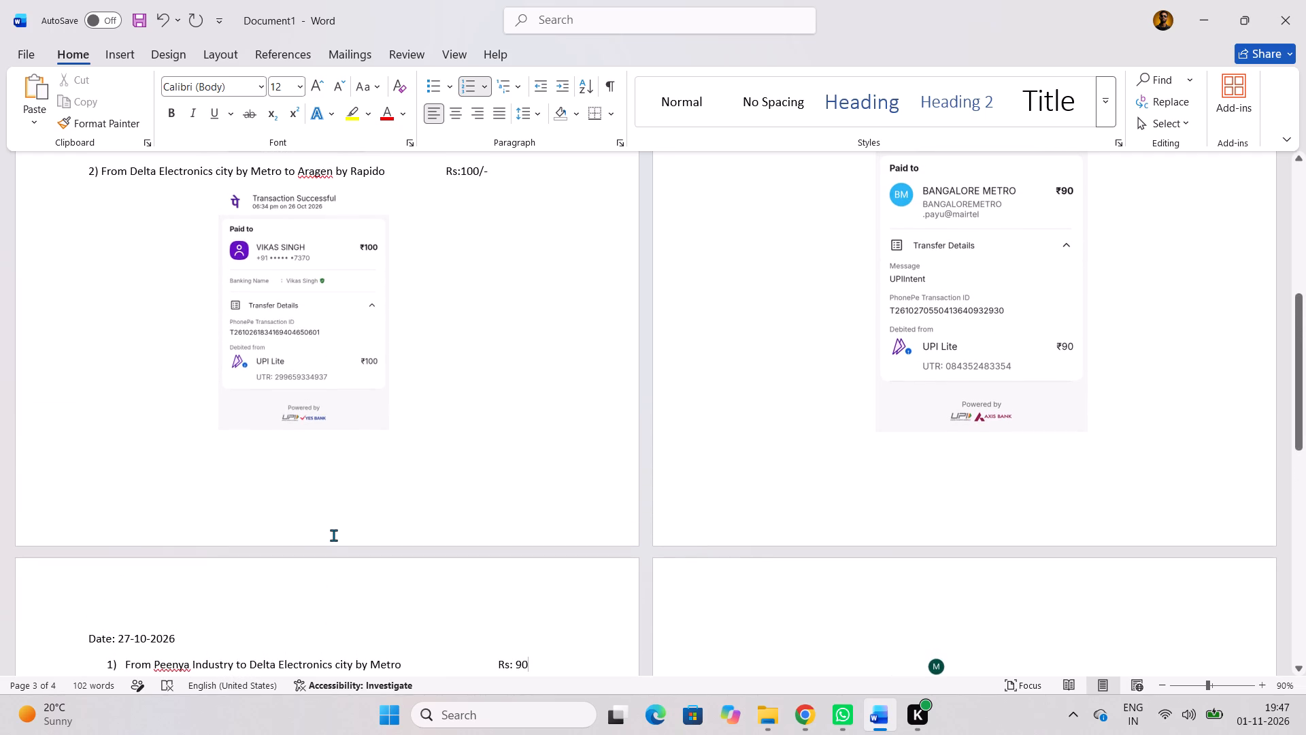
{"action": "scroll", "coordinate": [333, 535], "scroll_direction": "down", "scroll_amount": 1}
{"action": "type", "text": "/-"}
Delete the old ₹20 and ₹60 payment receipts beneath entry 1 under 27-10-2026.
{"action": "scroll", "coordinate": [333, 535], "scroll_direction": "down", "scroll_amount": 2}
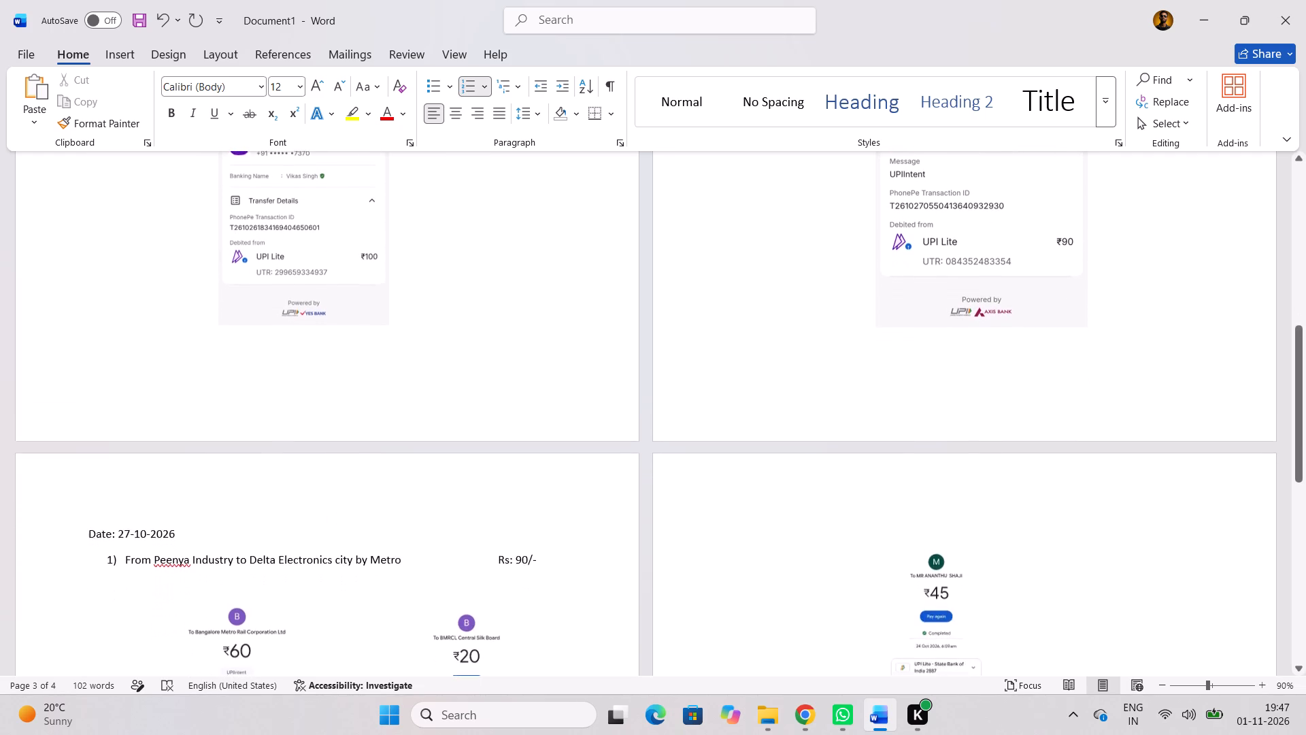
{"action": "scroll", "coordinate": [333, 535], "scroll_direction": "down", "scroll_amount": 4}
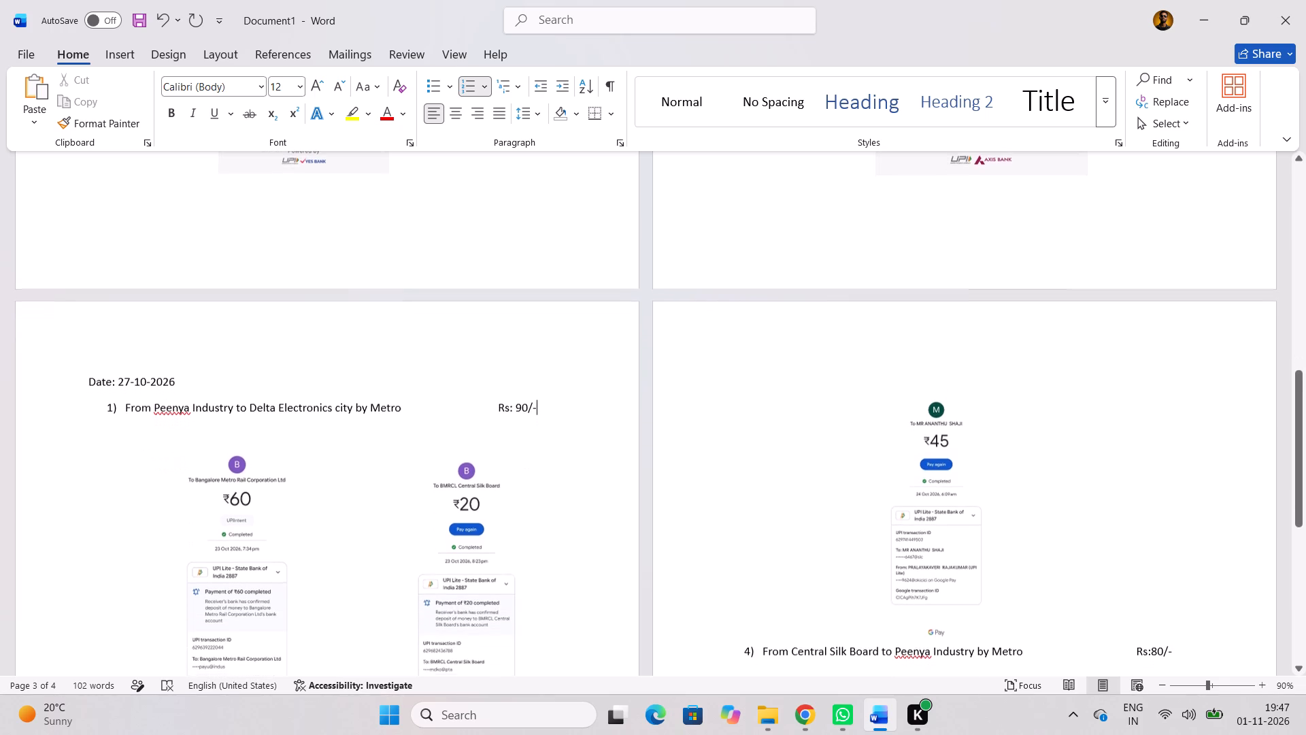
{"action": "scroll", "coordinate": [312, 574], "scroll_direction": "down", "scroll_amount": 2}
{"action": "left_click", "coordinate": [528, 593]}
{"action": "left_click", "coordinate": [515, 594]}
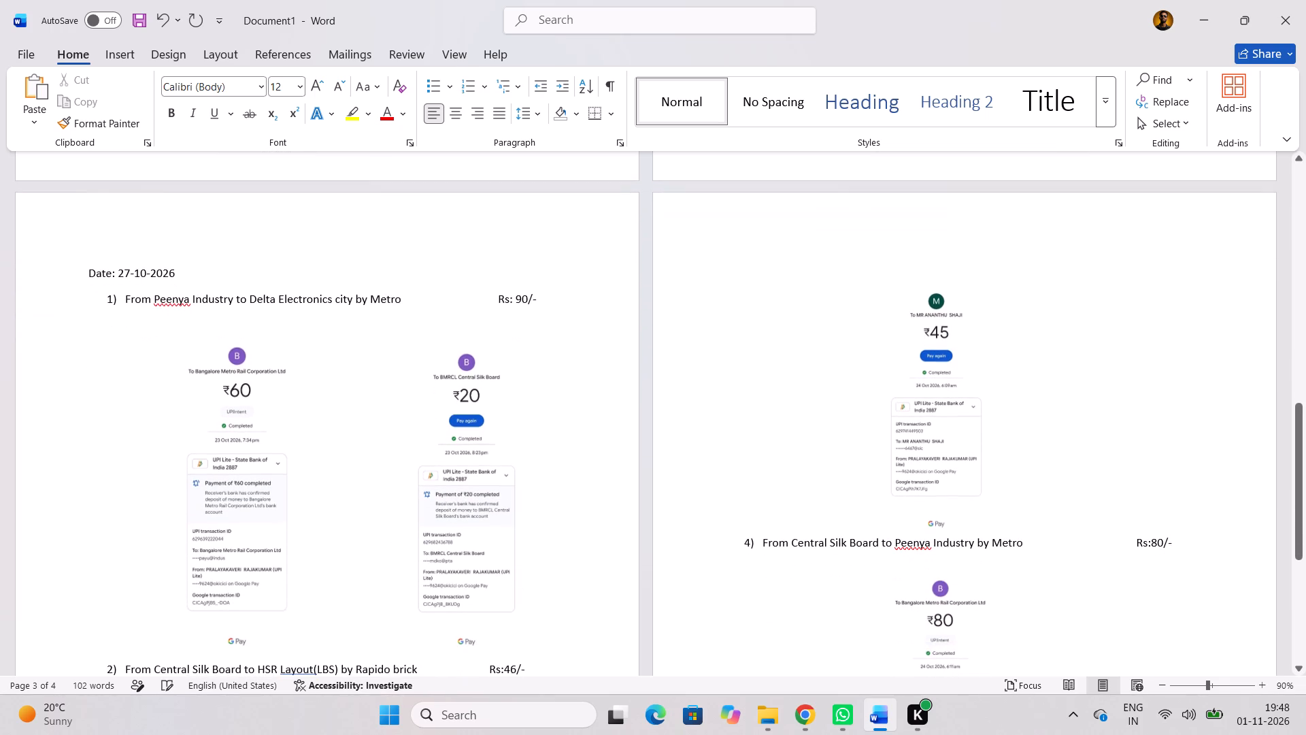
{"action": "key", "text": "BackSpace"}
{"action": "left_click", "coordinate": [234, 526]}
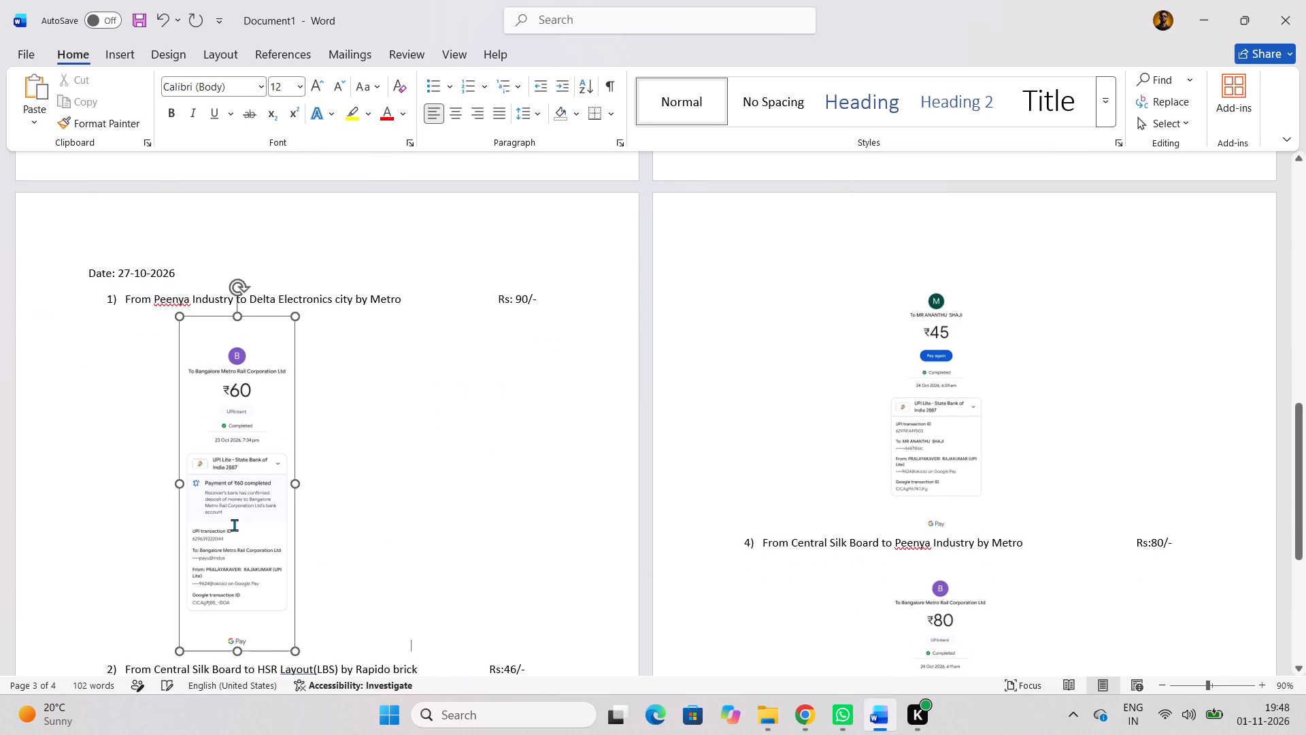
{"action": "key", "text": "BackSpace"}
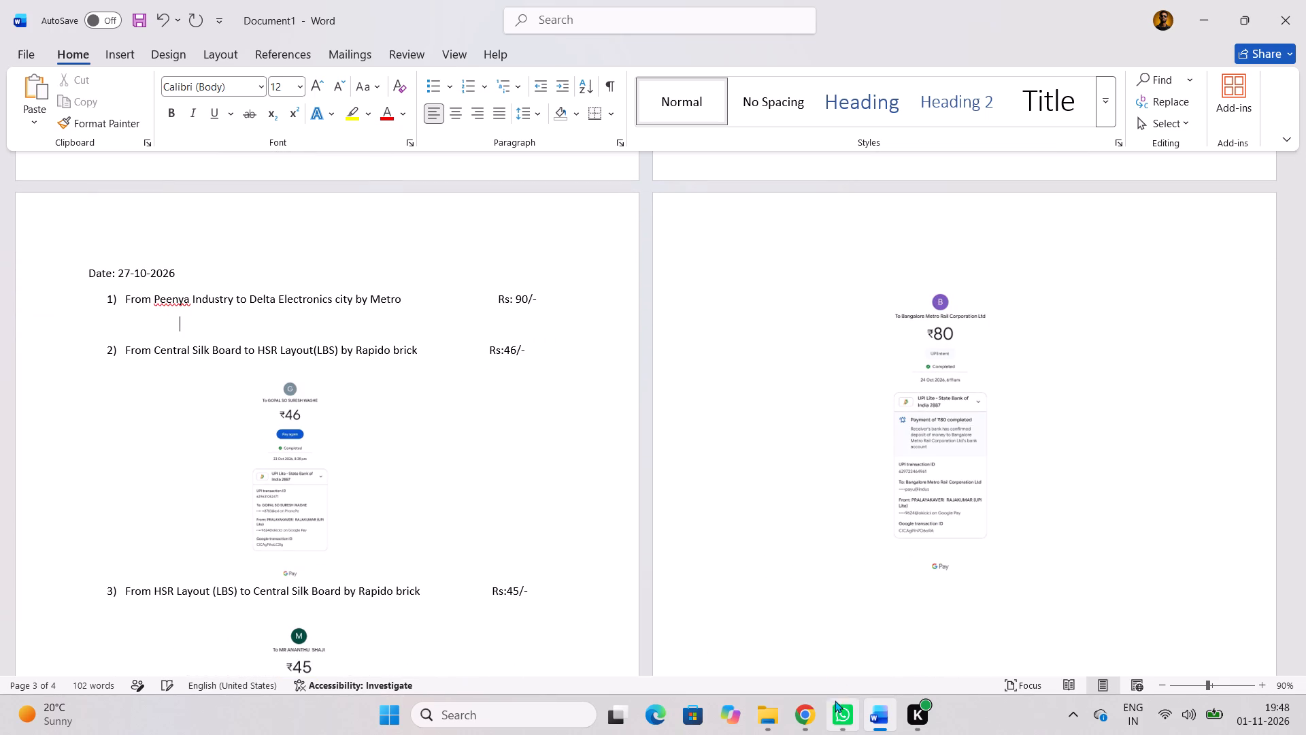
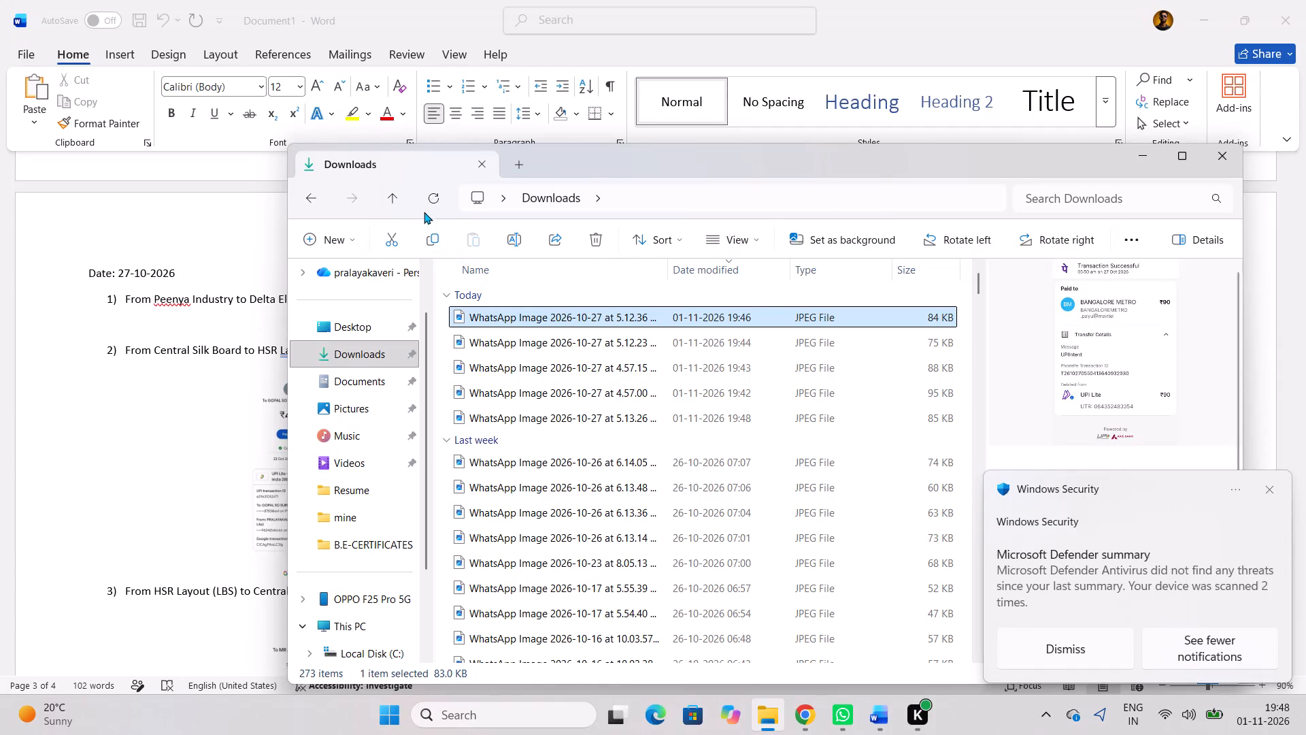
Copy the newly downloaded WhatsApp Image 2026-10-27 at 5.13.26 from Downloads and paste it beneath entry 1 under 27-10-2026 in Word.
{"action": "left_click", "coordinate": [429, 201]}
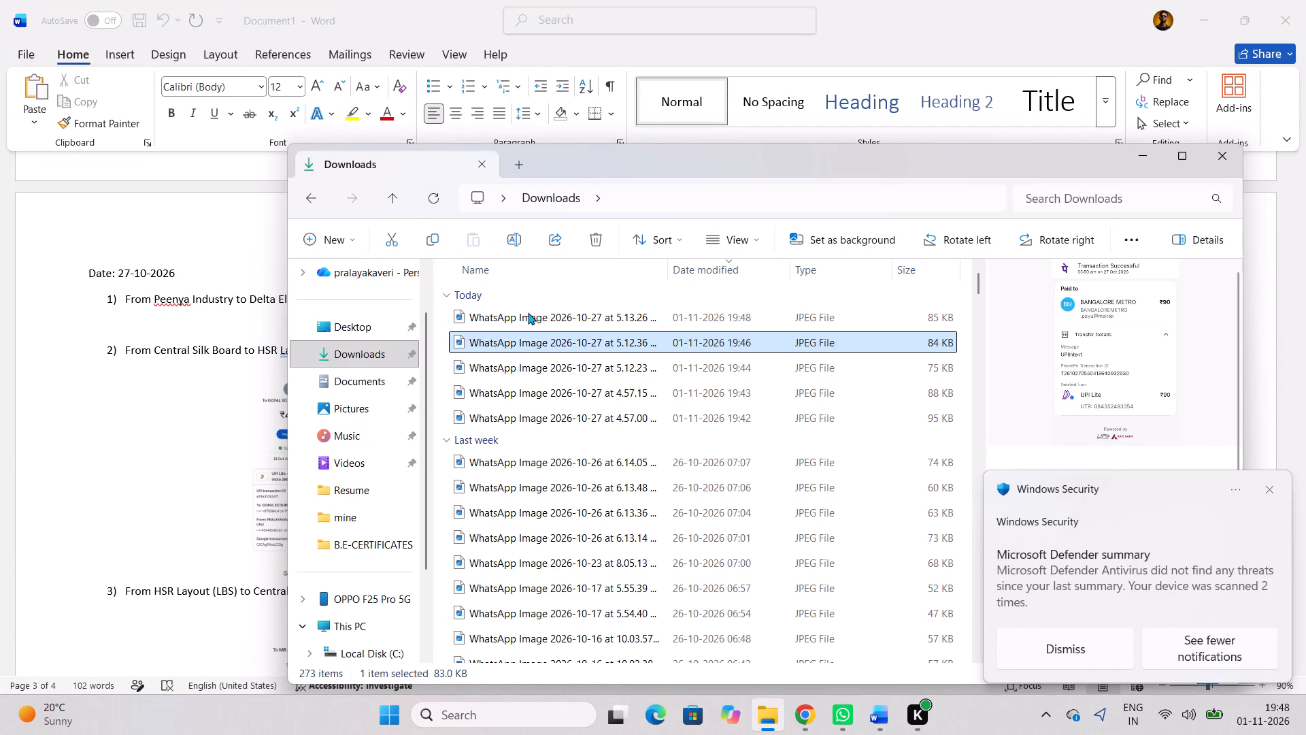
{"action": "left_click", "coordinate": [528, 312]}
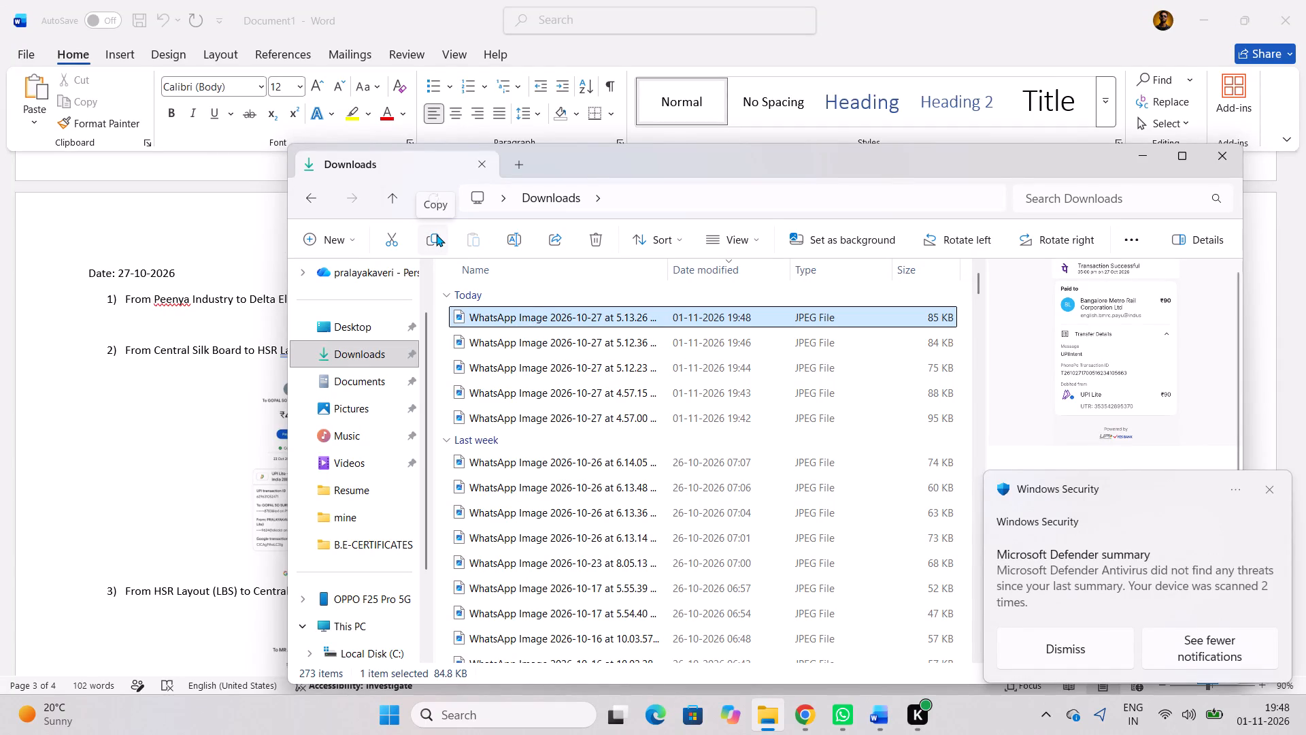
{"action": "left_click", "coordinate": [435, 232]}
{"action": "left_click", "coordinate": [158, 440]}
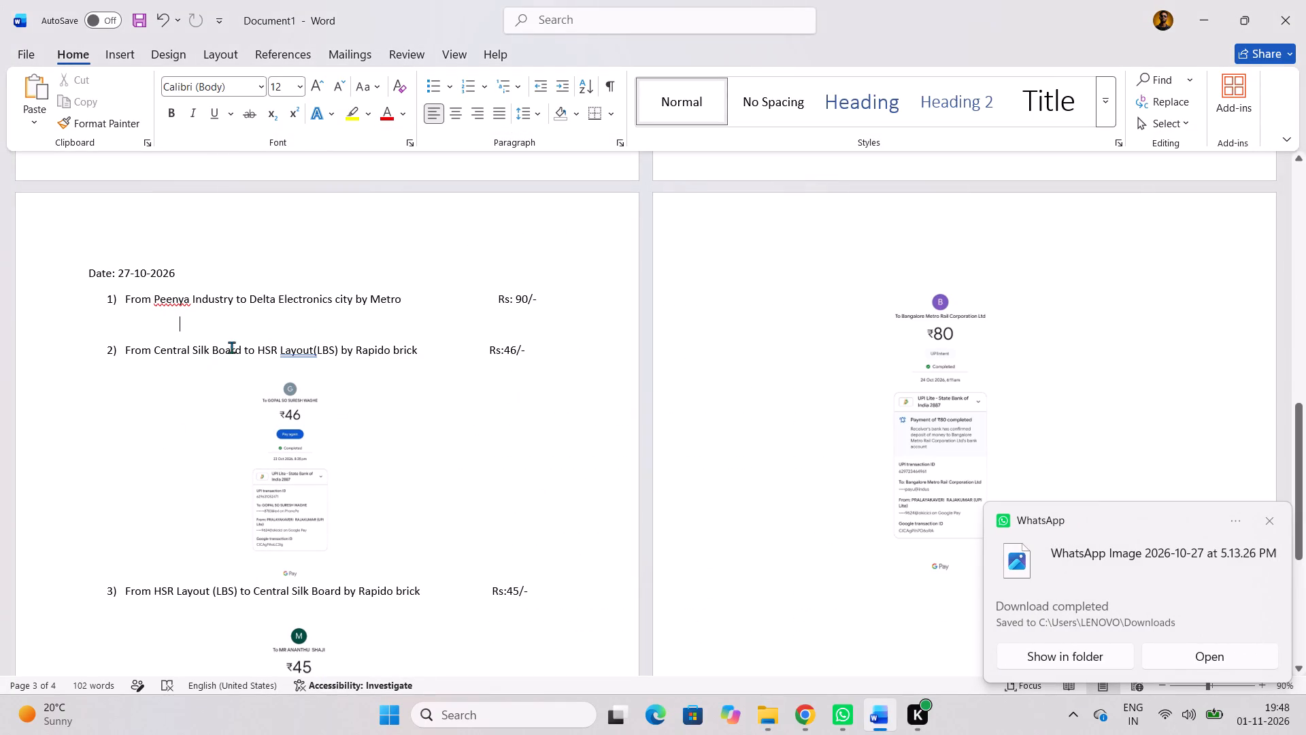
{"action": "left_click", "coordinate": [258, 324]}
{"action": "left_click", "coordinate": [220, 327]}
{"action": "key", "text": "ctrl+v"}
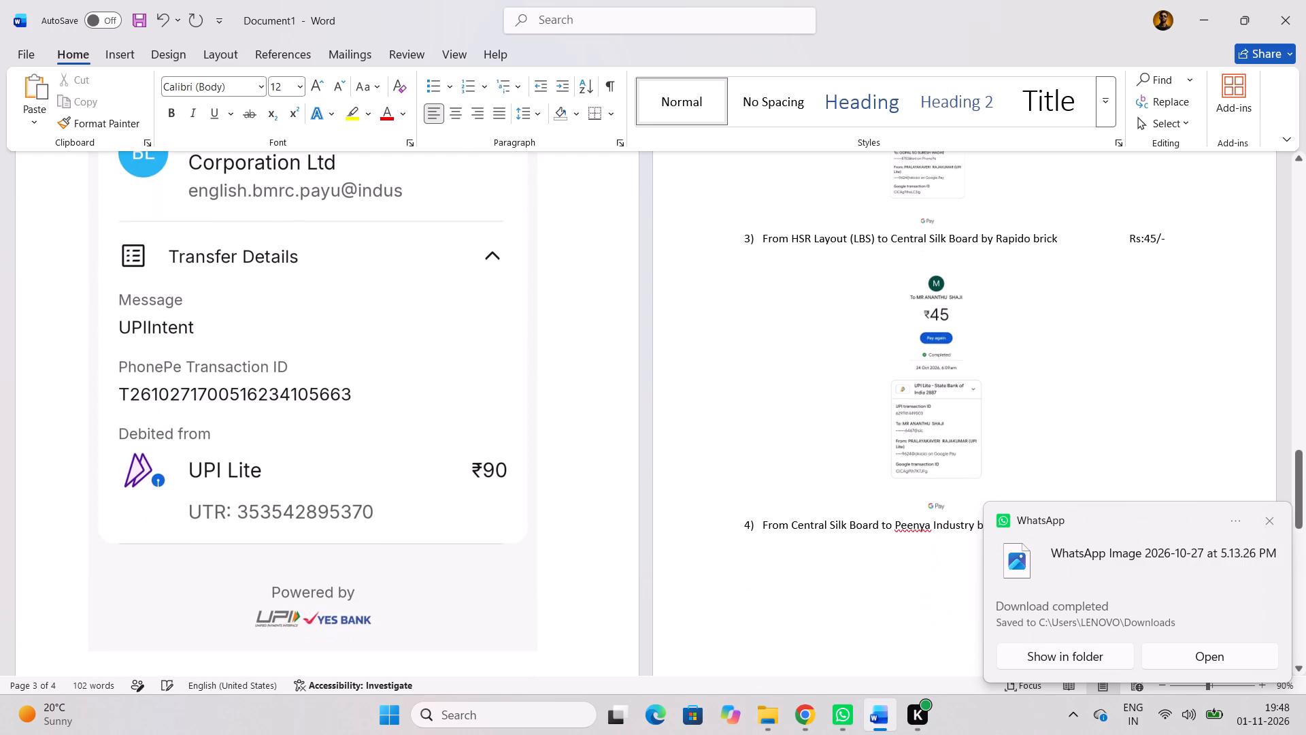
Shrink the ₹90 payment receipt beneath entry 1 under 27-10-2026 proportionally to about a third of the text width.
{"action": "left_click", "coordinate": [410, 499]}
{"action": "left_click_drag", "start_coordinate": [541, 656], "coordinate": [486, 544]}
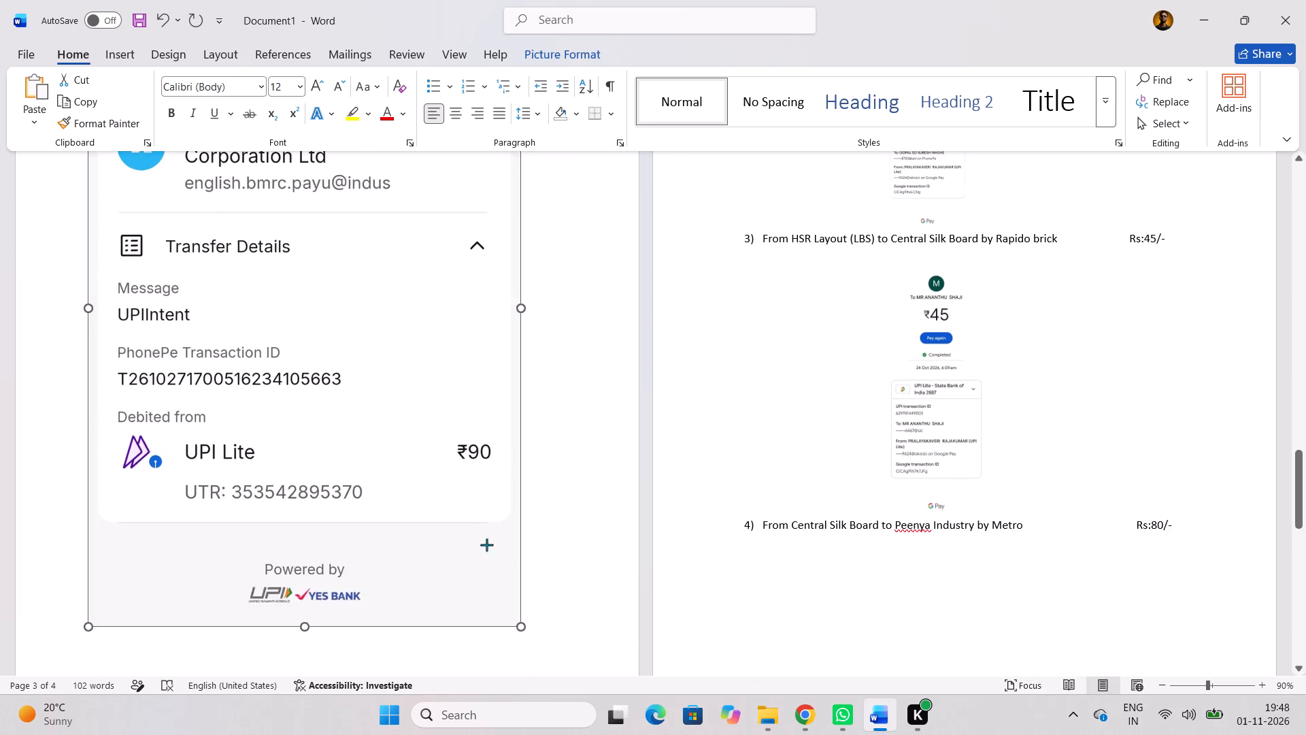
{"action": "left_click_drag", "start_coordinate": [486, 544], "coordinate": [335, 268]}
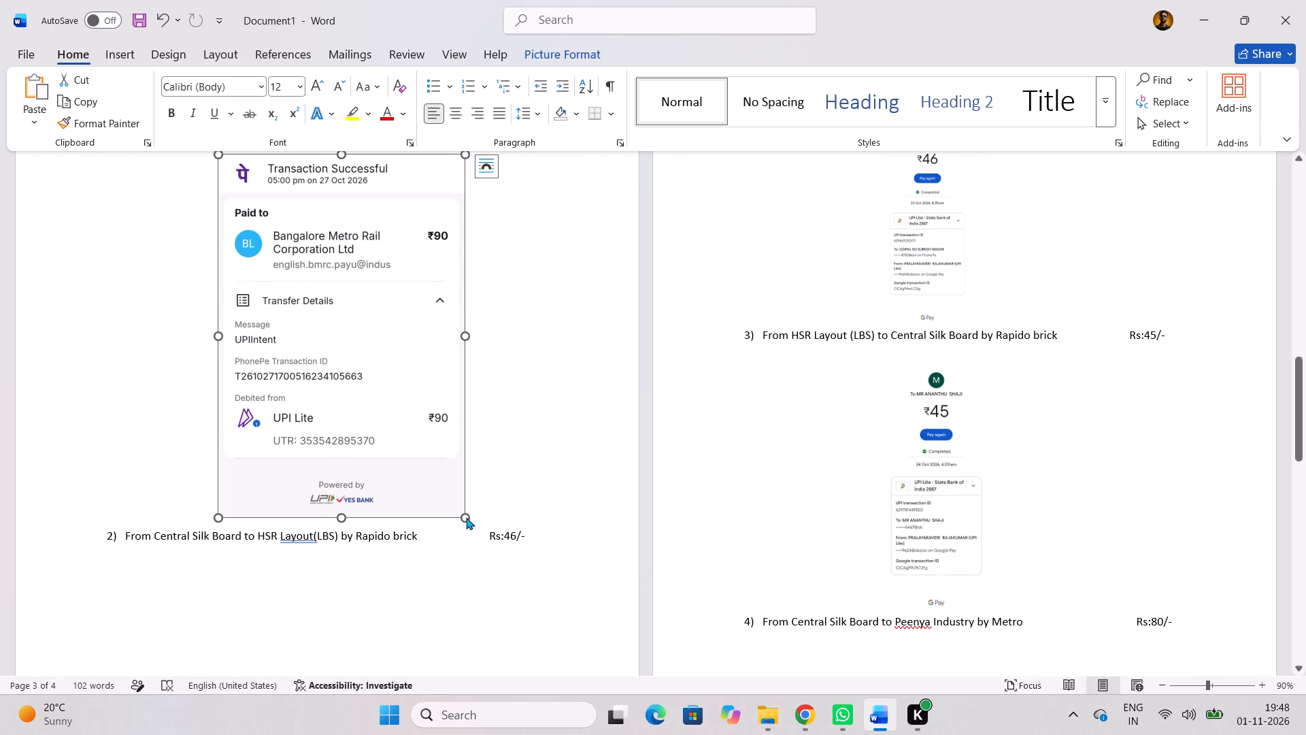
{"action": "left_click_drag", "start_coordinate": [466, 515], "coordinate": [373, 363]}
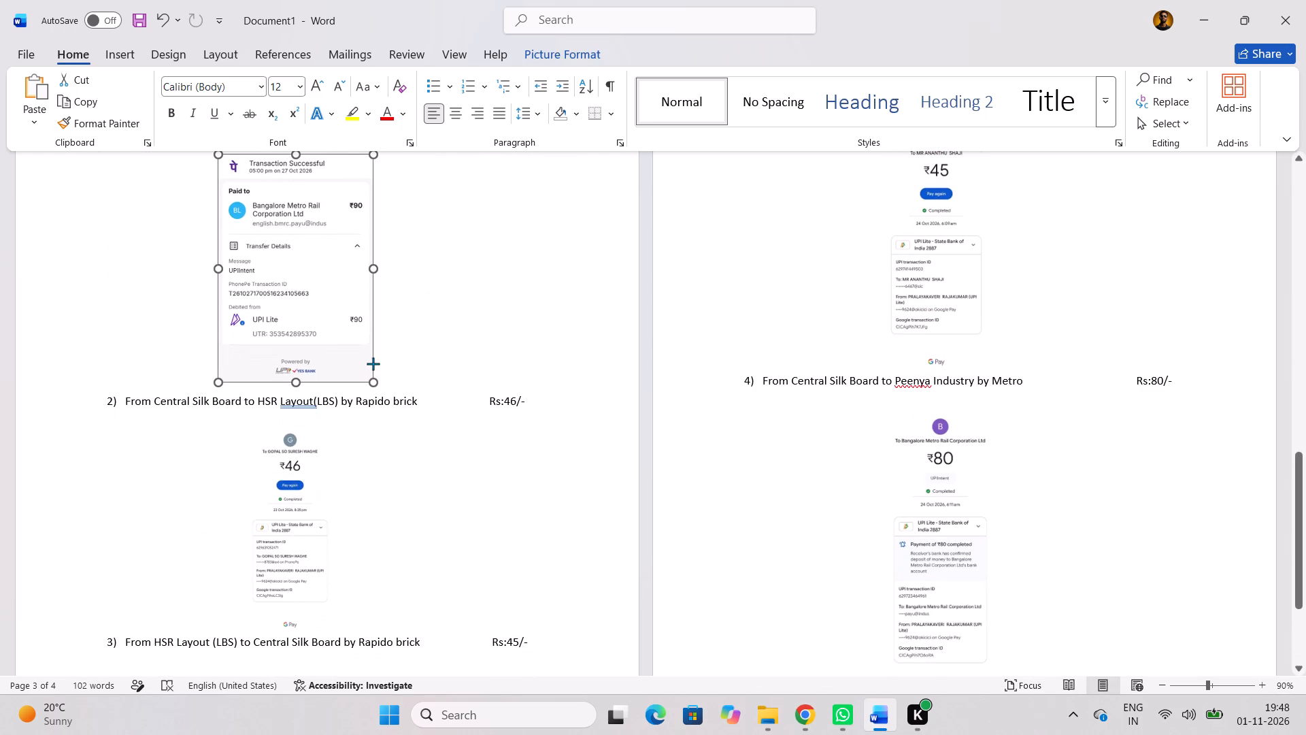
Resize the ₹90 receipt beneath entry 1 under 27-10-2026 proportionally until it is slightly wider than the ₹100 receipt on page 1.
{"action": "left_click_drag", "start_coordinate": [373, 363], "coordinate": [384, 382]}
{"action": "scroll", "coordinate": [421, 496], "scroll_direction": "down", "scroll_amount": 2}
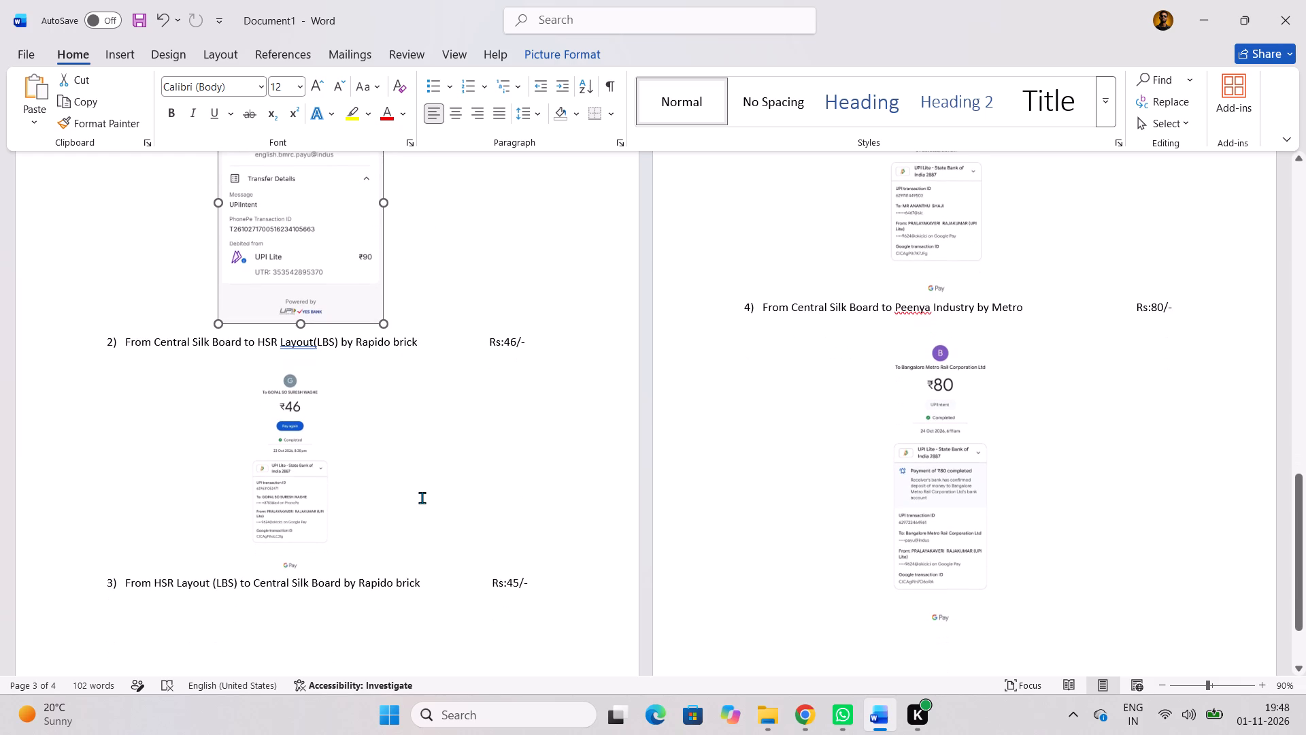
{"action": "scroll", "coordinate": [422, 497], "scroll_direction": "up", "scroll_amount": 1}
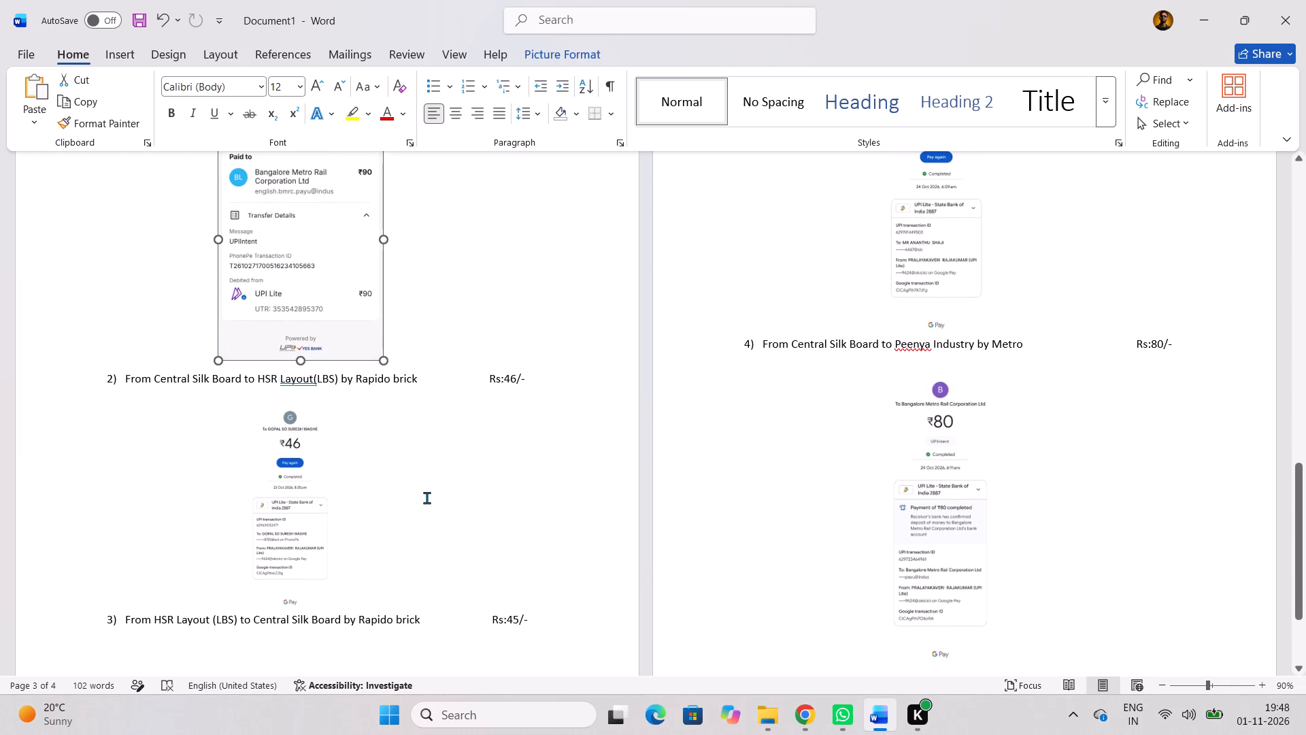
{"action": "scroll", "coordinate": [429, 497], "scroll_direction": "up", "scroll_amount": 4}
{"action": "scroll", "coordinate": [429, 497], "scroll_direction": "down", "scroll_amount": 3}
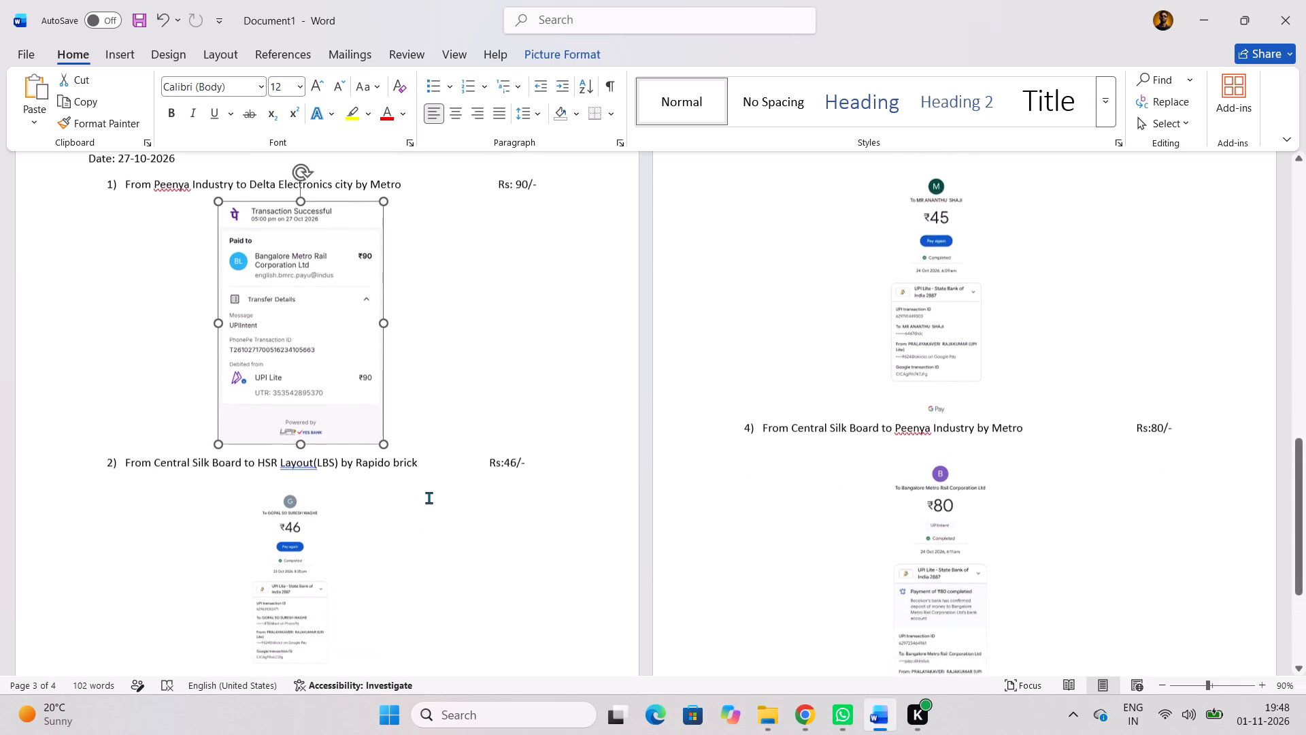
{"action": "scroll", "coordinate": [429, 497], "scroll_direction": "down", "scroll_amount": 2}
{"action": "scroll", "coordinate": [429, 497], "scroll_direction": "up", "scroll_amount": 2}
{"action": "scroll", "coordinate": [429, 497], "scroll_direction": "down", "scroll_amount": 5}
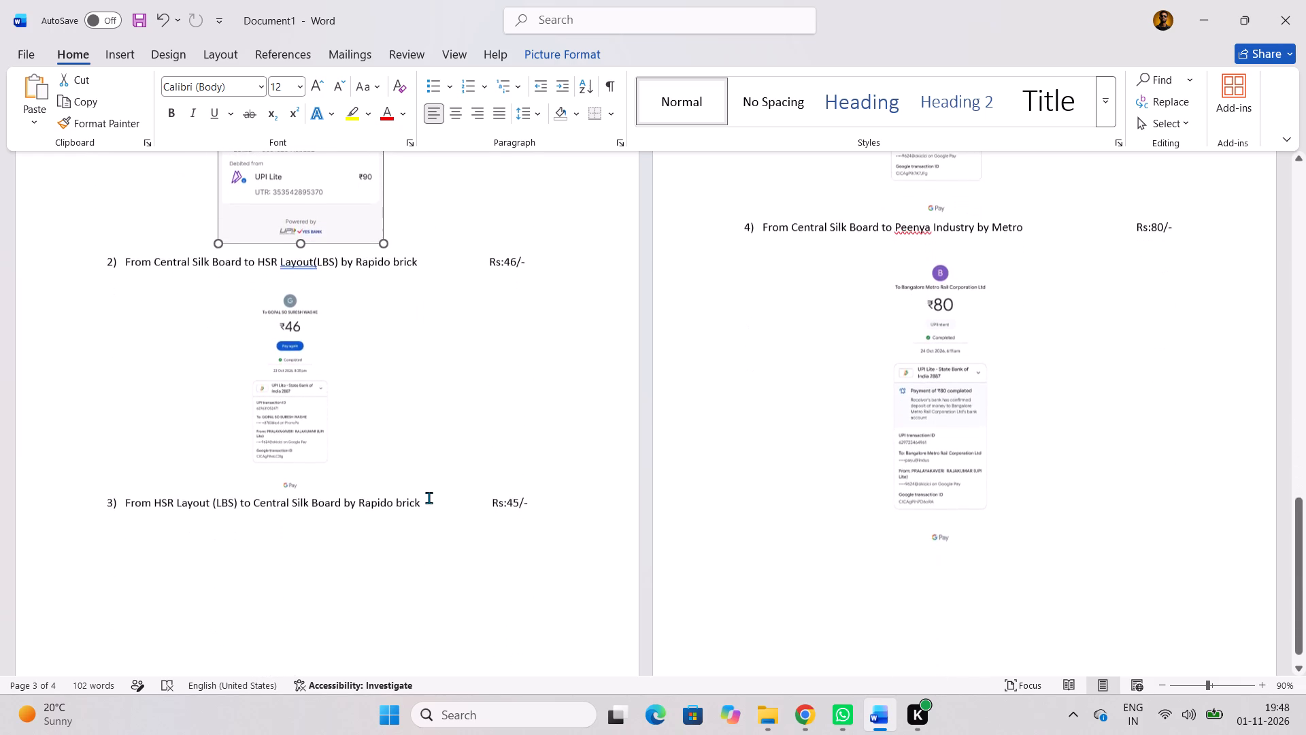
{"action": "scroll", "coordinate": [429, 497], "scroll_direction": "down", "scroll_amount": 2}
{"action": "scroll", "coordinate": [429, 497], "scroll_direction": "up", "scroll_amount": 3}
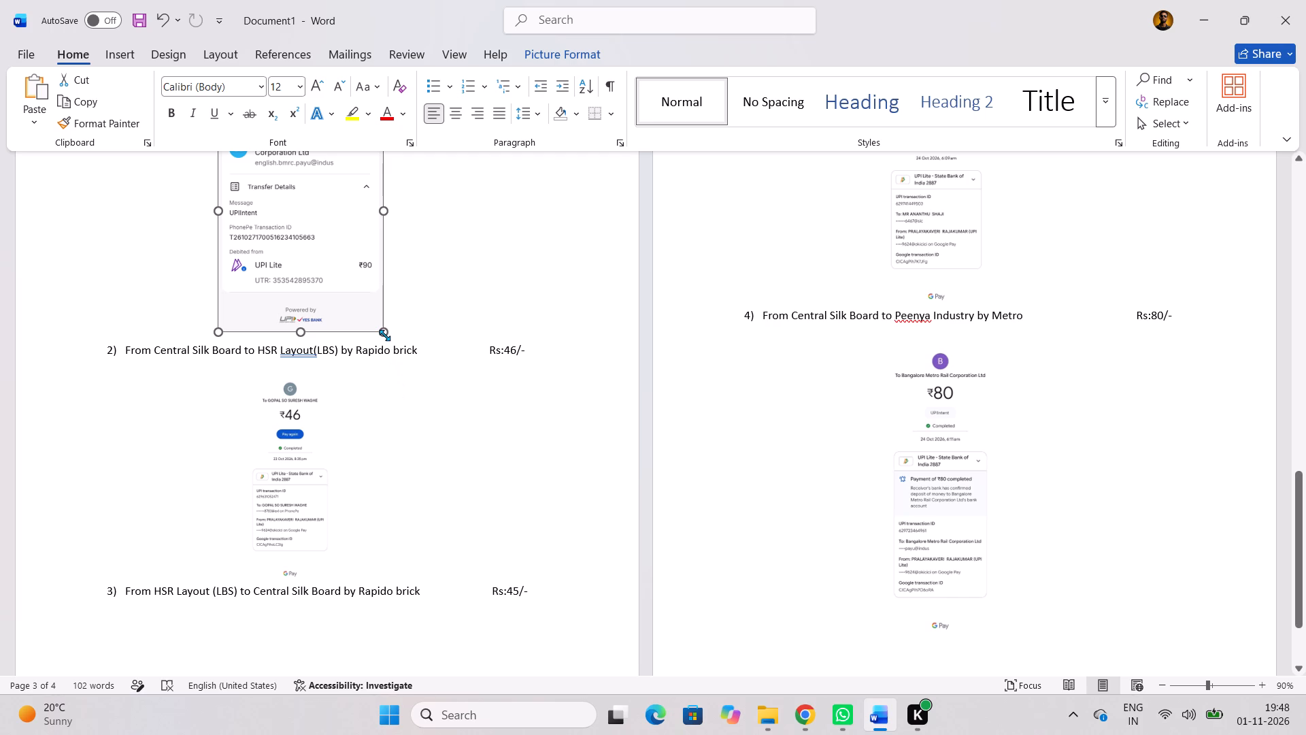
{"action": "left_click_drag", "start_coordinate": [384, 334], "coordinate": [337, 243]}
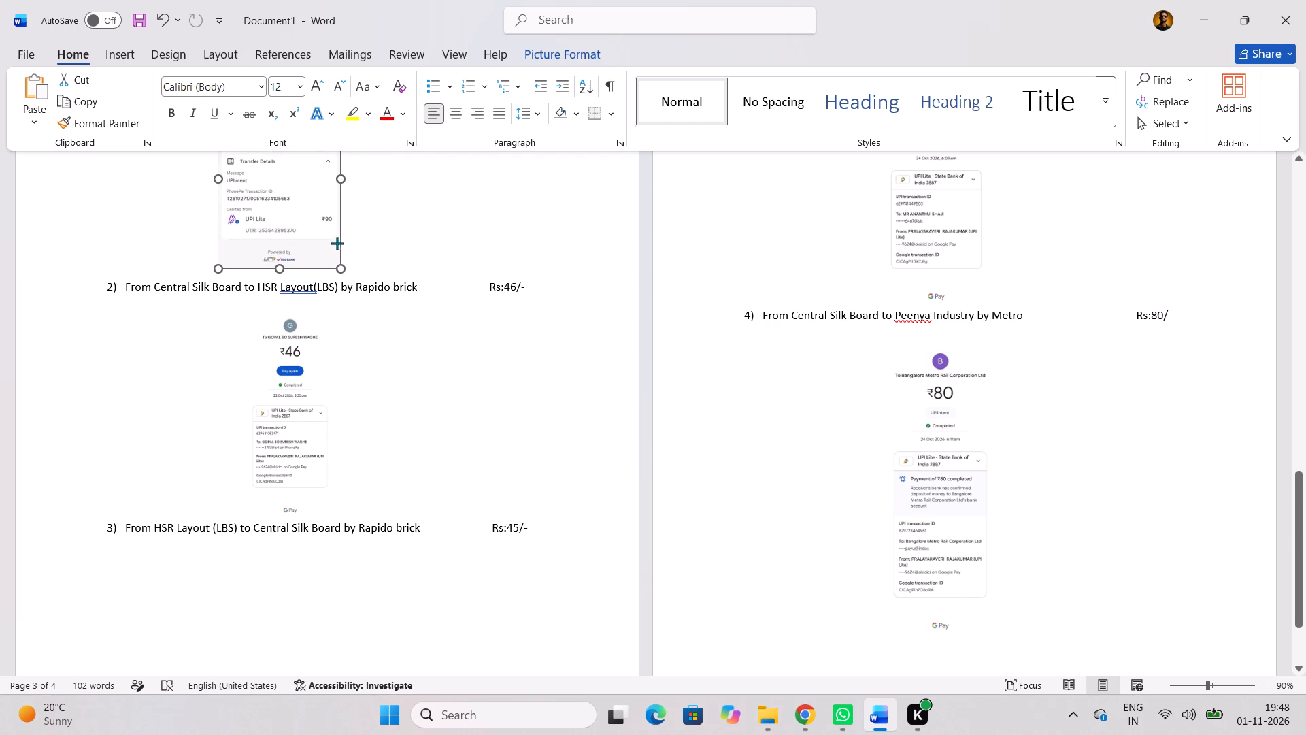
{"action": "left_click_drag", "start_coordinate": [337, 243], "coordinate": [316, 181]}
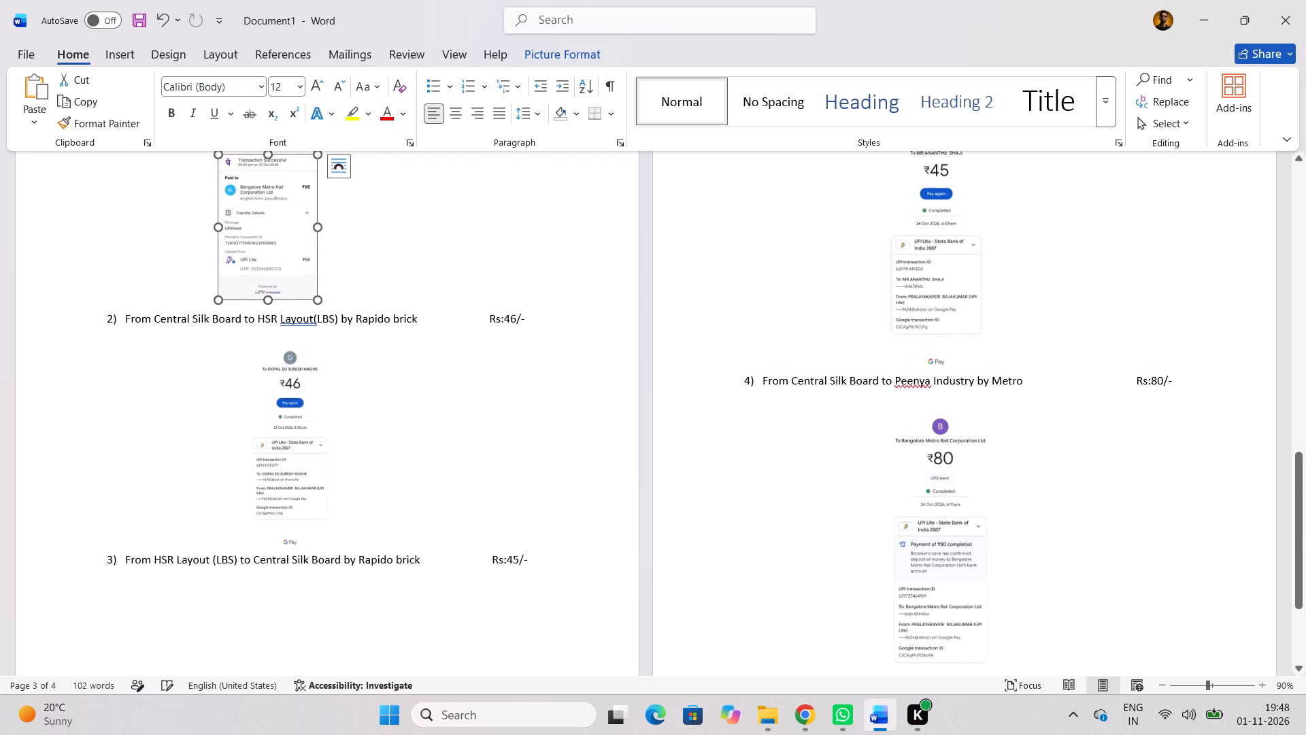
{"action": "scroll", "coordinate": [365, 365], "scroll_direction": "up", "scroll_amount": 2}
{"action": "left_click_drag", "start_coordinate": [316, 372], "coordinate": [320, 377]}
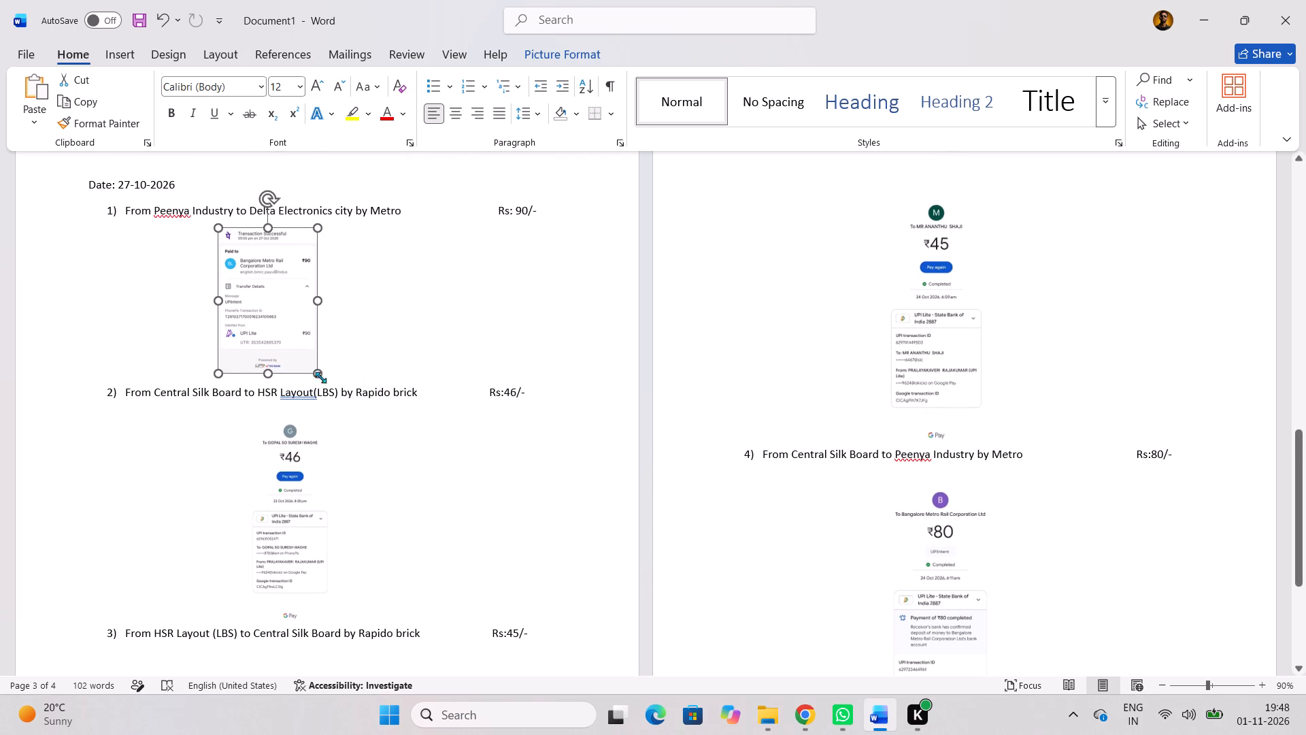
{"action": "left_click_drag", "start_coordinate": [320, 377], "coordinate": [371, 488]}
{"action": "scroll", "coordinate": [388, 572], "scroll_direction": "down", "scroll_amount": 3}
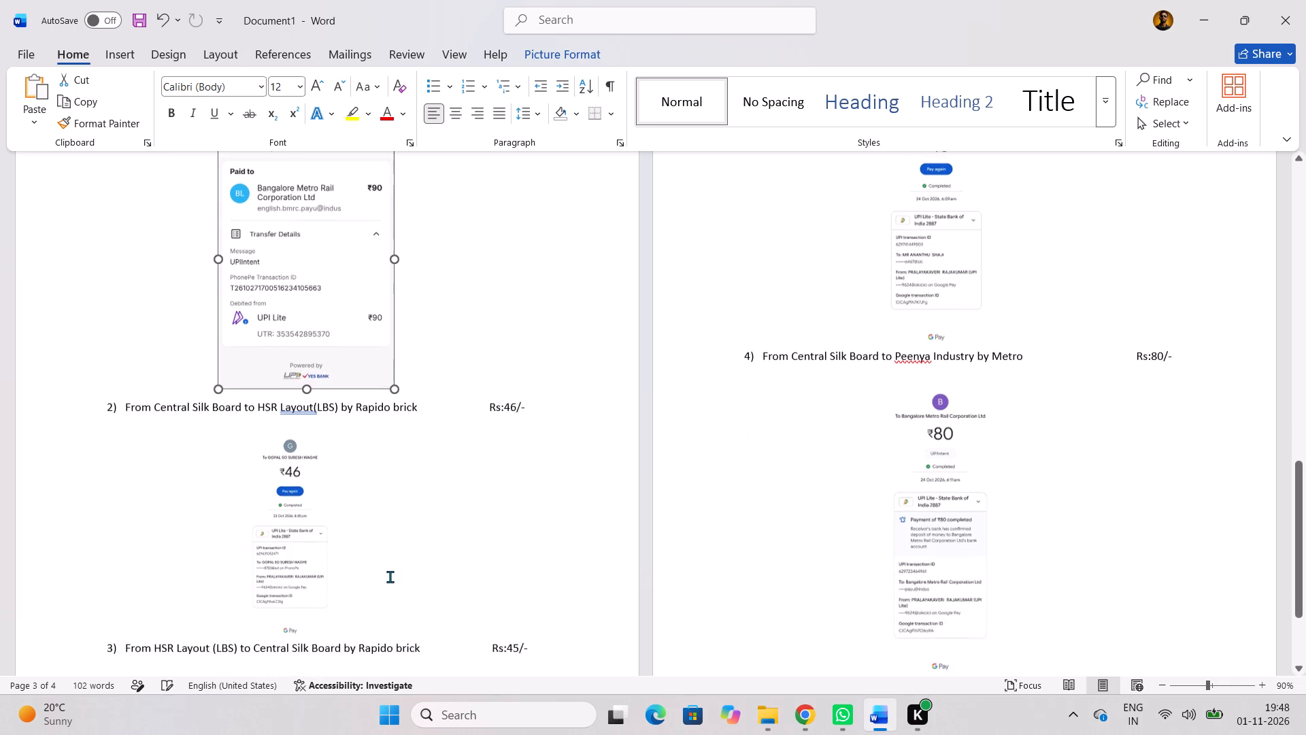
{"action": "scroll", "coordinate": [390, 576], "scroll_direction": "down", "scroll_amount": 3}
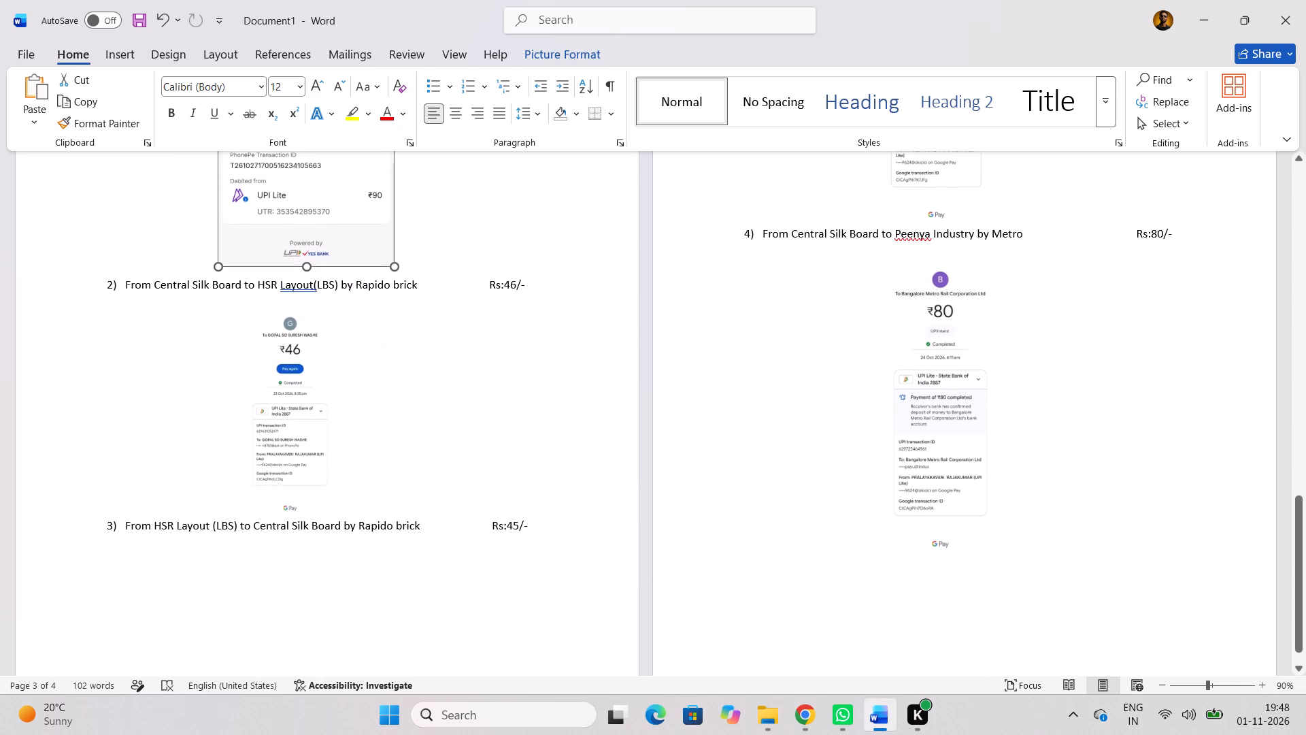
{"action": "scroll", "coordinate": [312, 415], "scroll_direction": "up", "scroll_amount": 6}
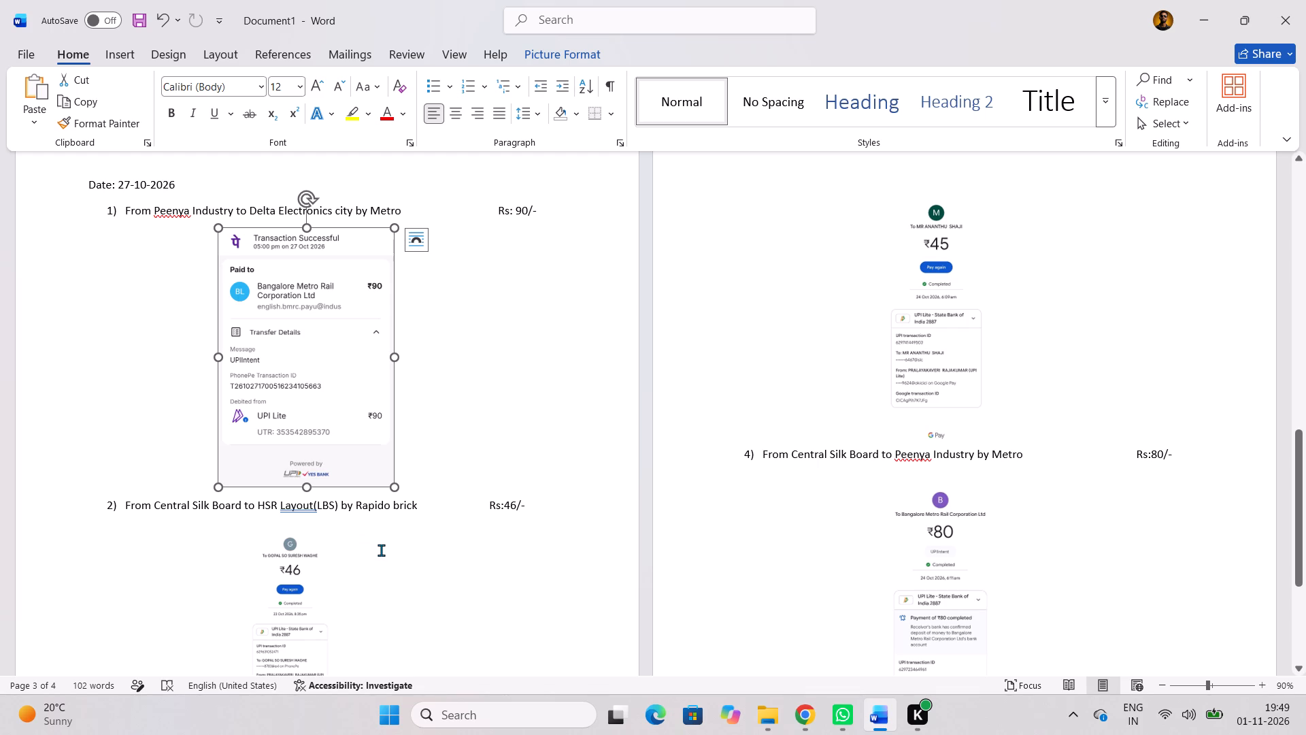
Copy the text Delta Electronics city by Metro to Aragen by Rapido from entry 2 on page 1 and return to the 27-10-2026 entries.
{"action": "scroll", "coordinate": [416, 551], "scroll_direction": "up", "scroll_amount": 14}
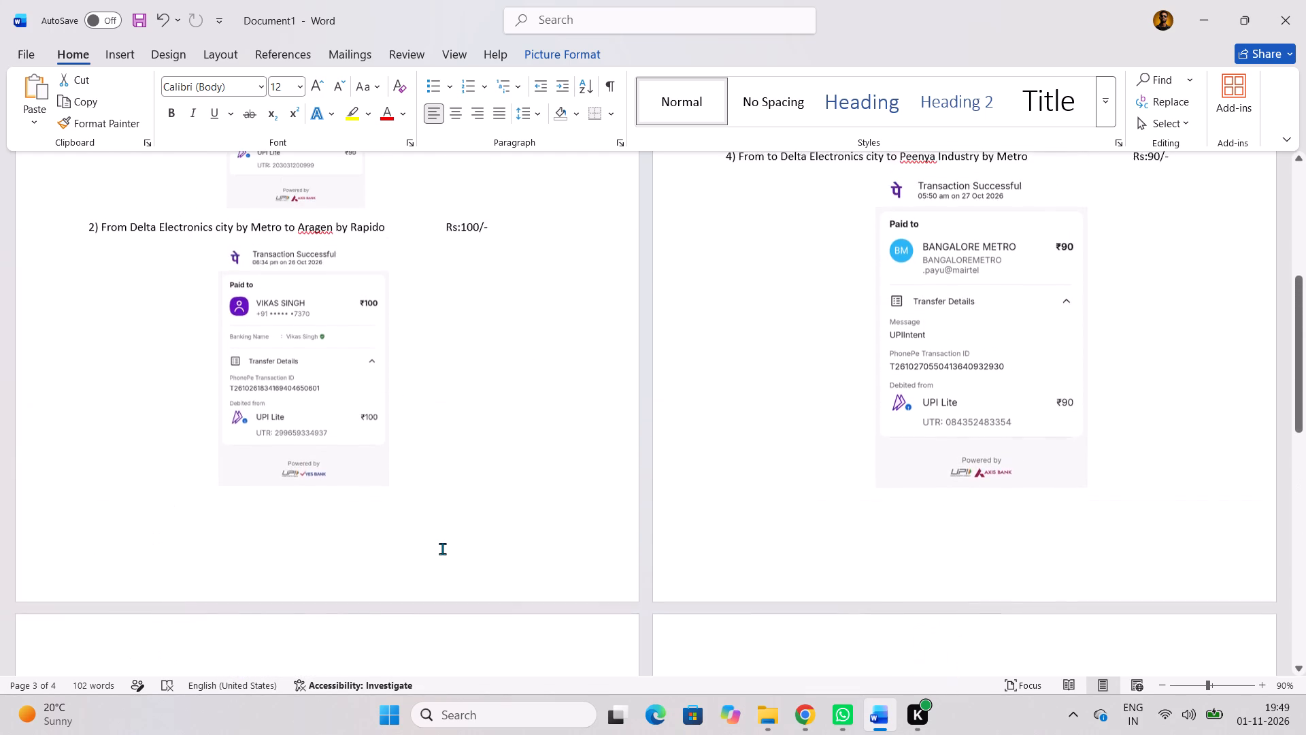
{"action": "scroll", "coordinate": [442, 549], "scroll_direction": "up", "scroll_amount": 3}
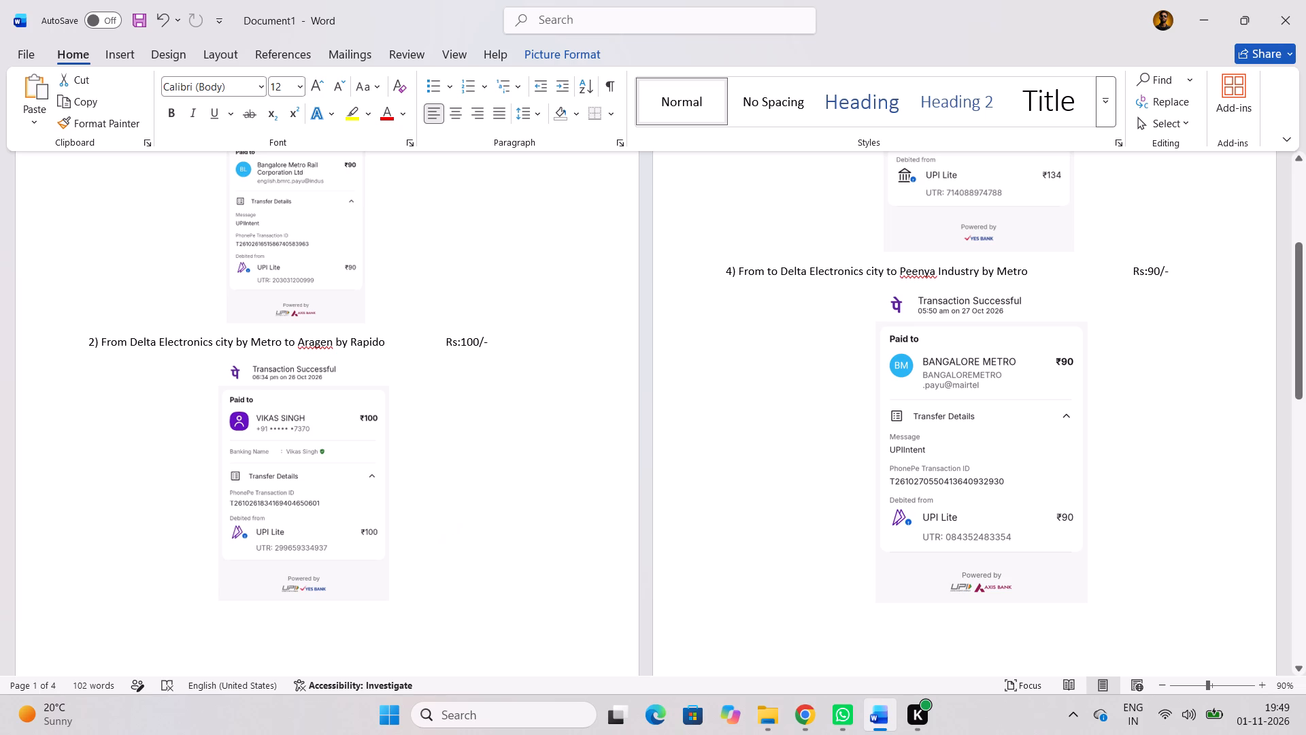
{"action": "left_click_drag", "start_coordinate": [387, 339], "coordinate": [356, 336]}
{"action": "left_click_drag", "start_coordinate": [356, 336], "coordinate": [248, 338]}
{"action": "left_click", "coordinate": [249, 340]}
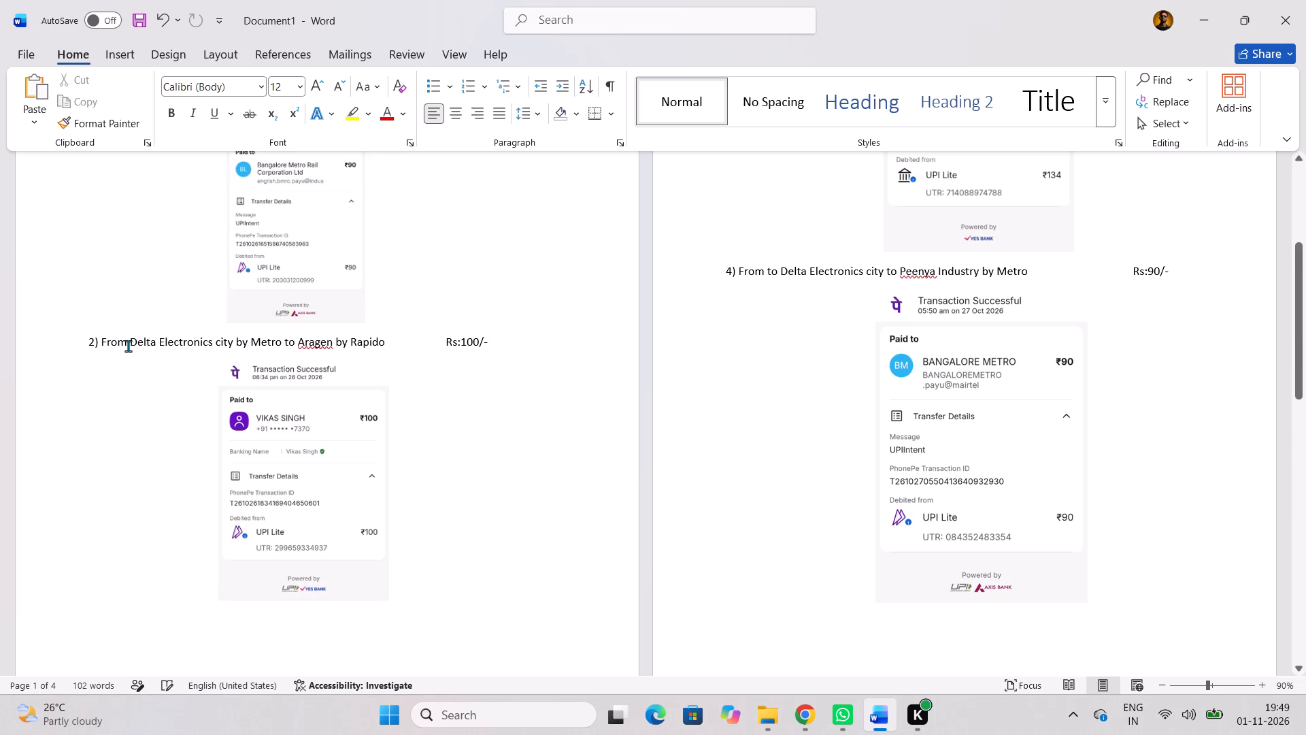
{"action": "left_click_drag", "start_coordinate": [130, 340], "coordinate": [206, 342]}
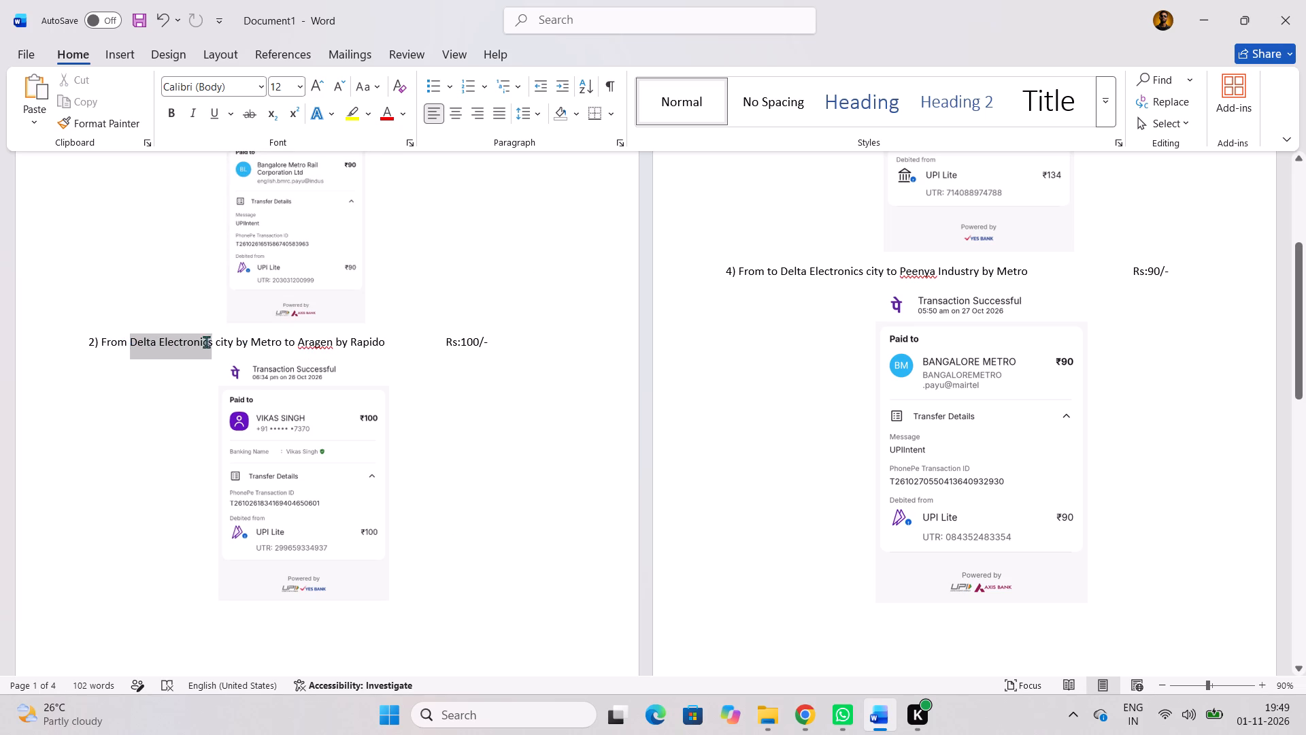
{"action": "left_click_drag", "start_coordinate": [206, 342], "coordinate": [382, 341]}
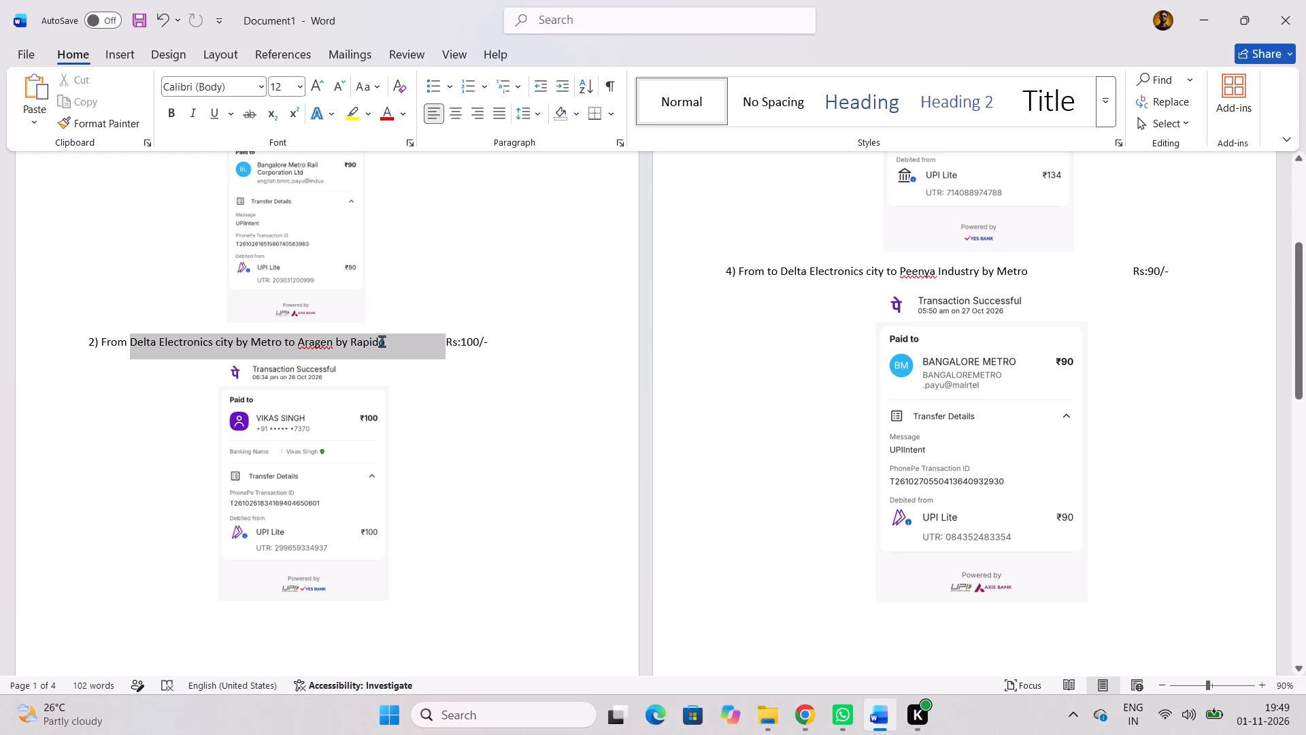
{"action": "left_click_drag", "start_coordinate": [382, 341], "coordinate": [382, 351]}
{"action": "key", "text": "ctrl+c"}
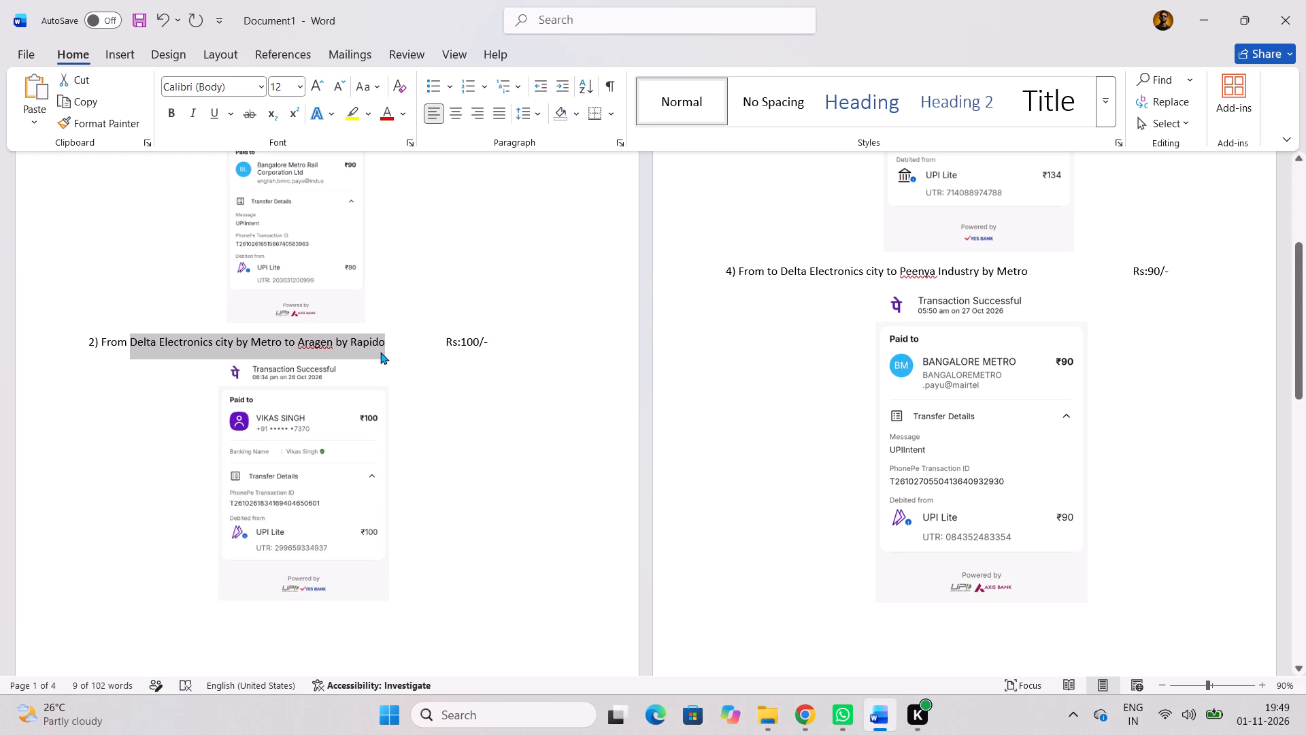
{"action": "scroll", "coordinate": [380, 352], "scroll_direction": "down", "scroll_amount": 15}
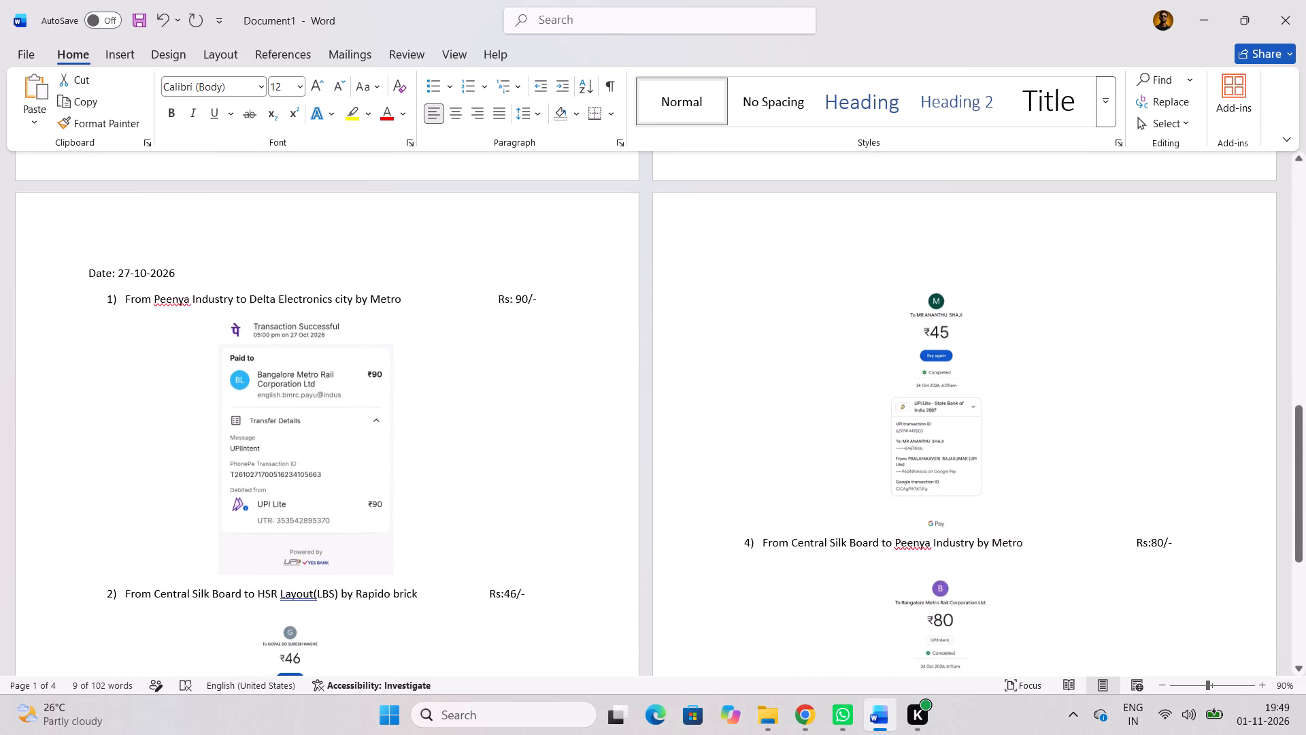
Replace the route text after From in entry 2 under 27-10-2026 with the copied Delta Electronics city by Metro to Aragen by Rapido.
{"action": "scroll", "coordinate": [380, 353], "scroll_direction": "down", "scroll_amount": 6}
{"action": "left_click", "coordinate": [370, 379]}
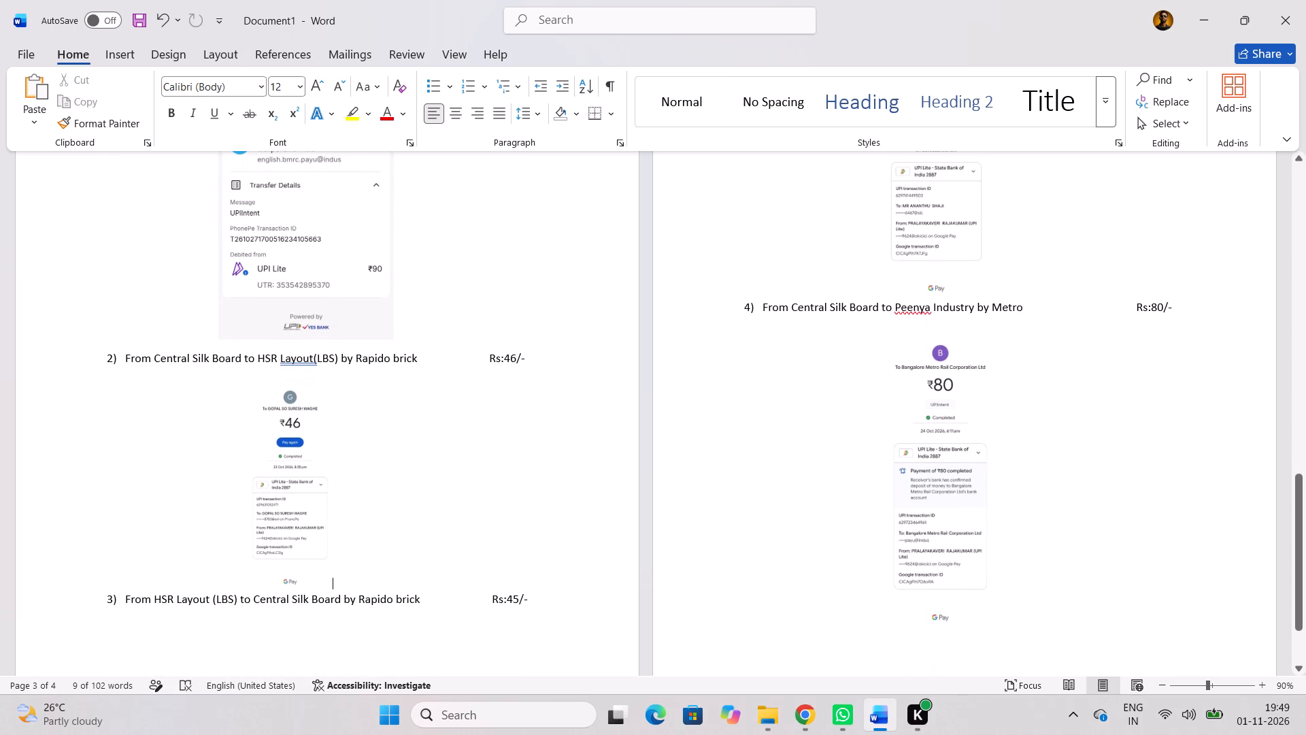
{"action": "left_click_drag", "start_coordinate": [156, 358], "coordinate": [344, 362]}
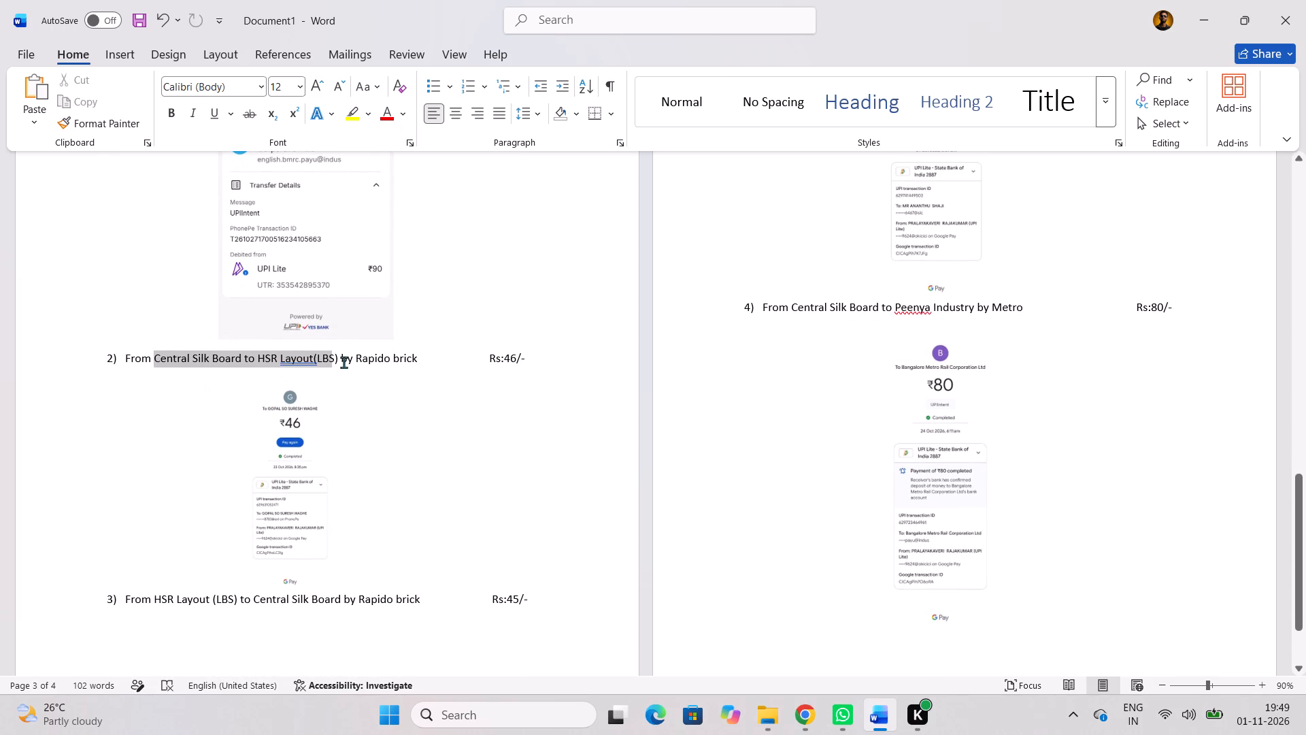
{"action": "left_click_drag", "start_coordinate": [344, 362], "coordinate": [399, 357]}
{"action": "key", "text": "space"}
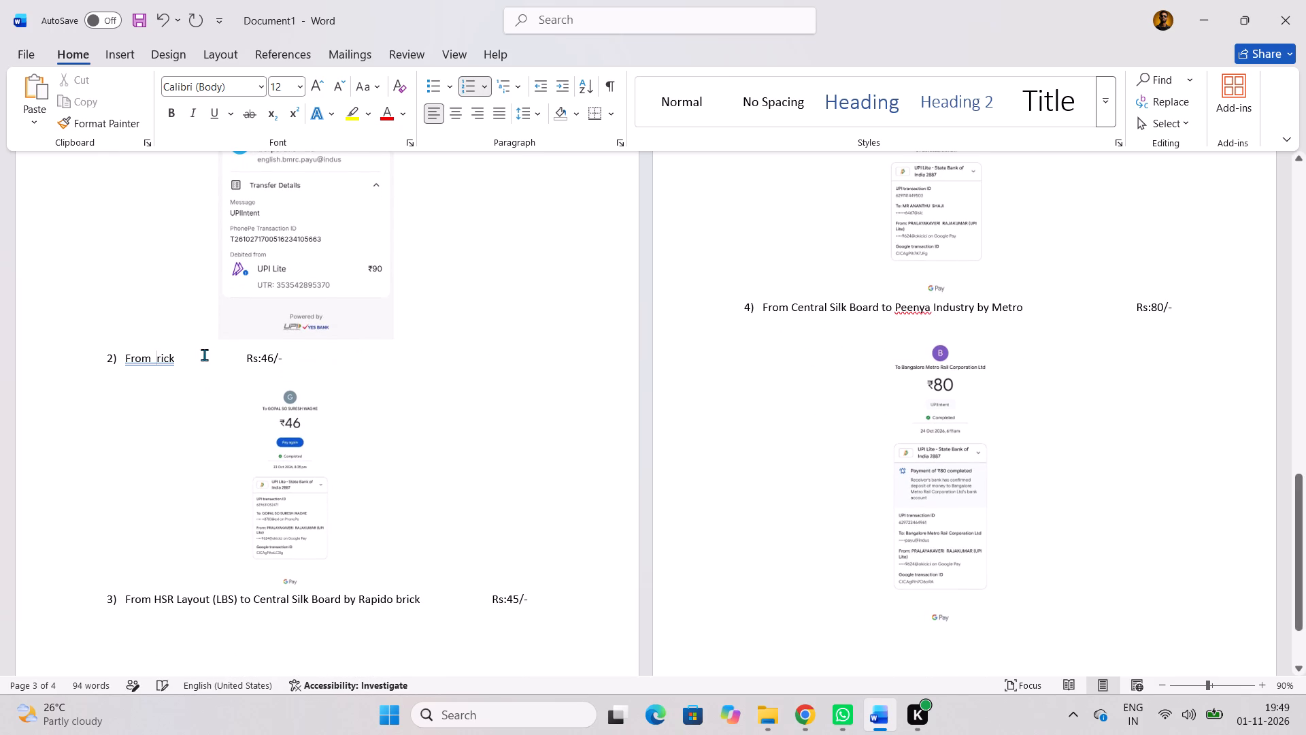
{"action": "left_click", "coordinate": [177, 363]}
{"action": "key", "text": "BackSpace"}
{"action": "key", "text": "BackSpace"}
{"action": "key", "text": "BackSpace"}
{"action": "key", "text": "BackSpace"}
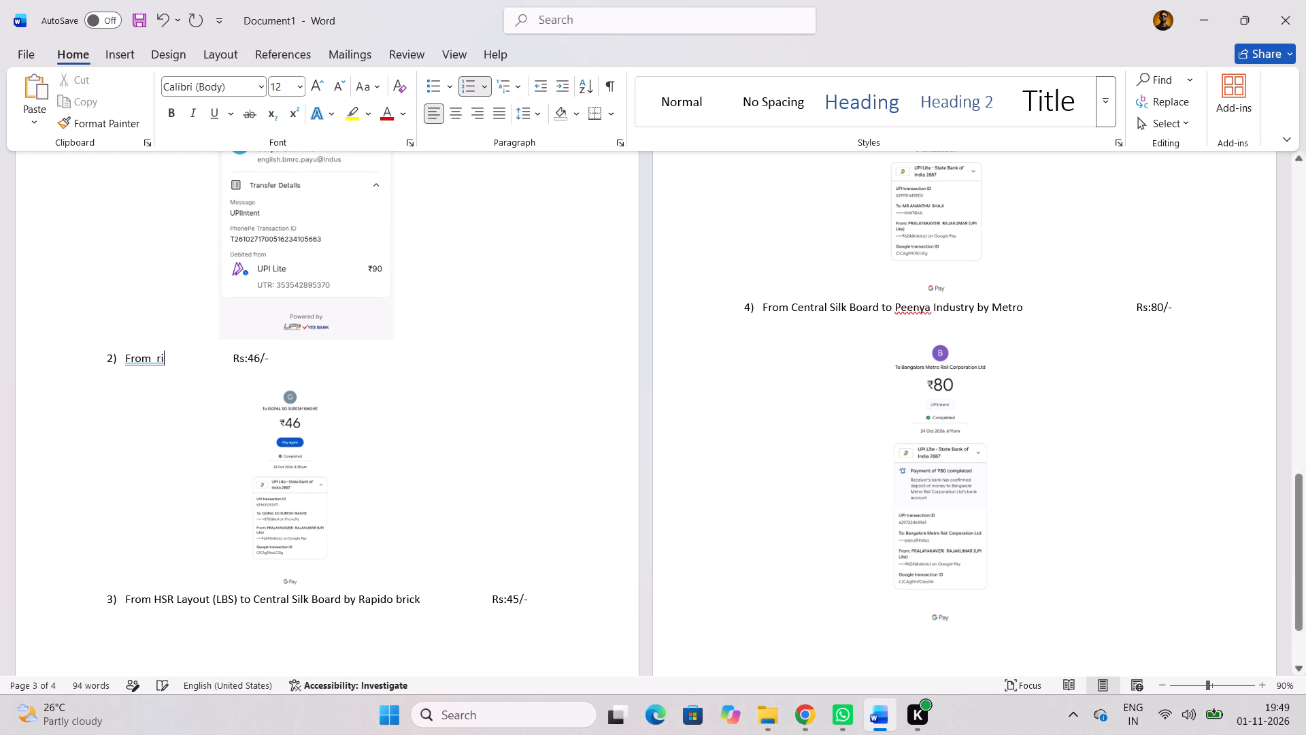
{"action": "key", "text": "BackSpace"}
{"action": "key", "text": "ctrl+v"}
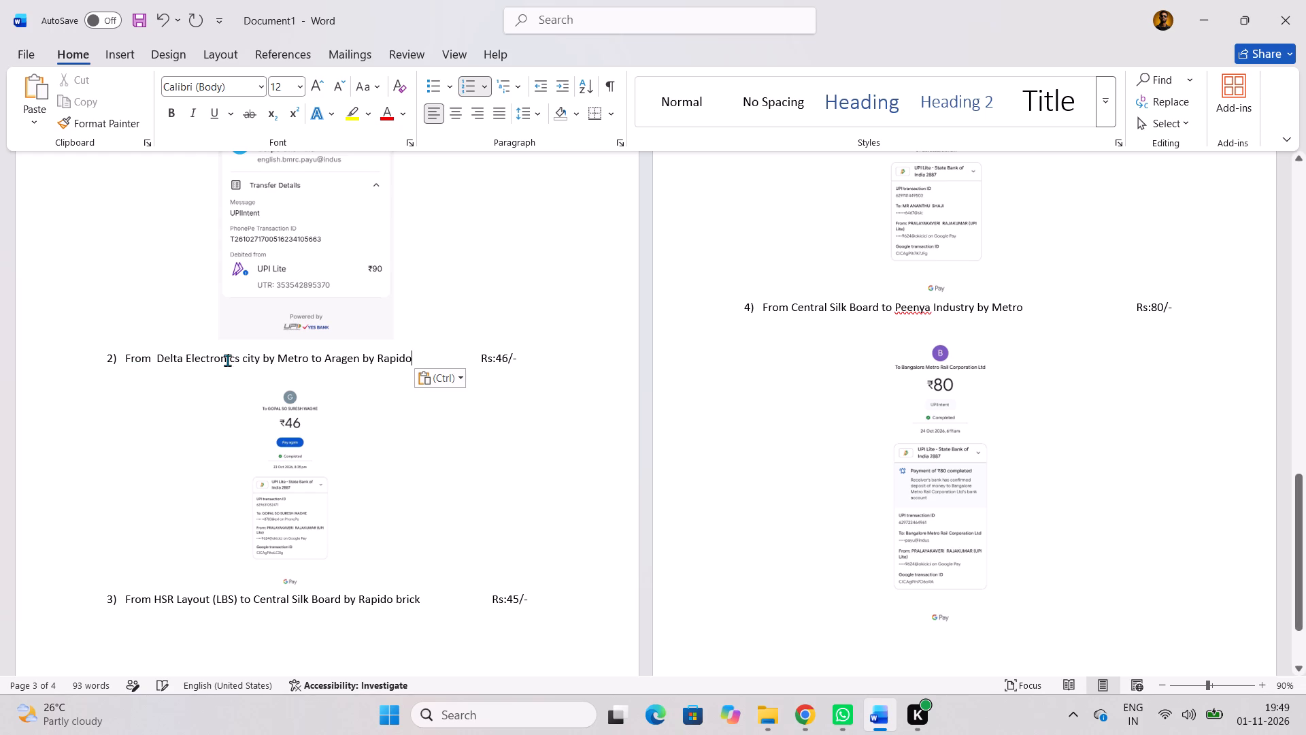
Add four spaces after Rapido in entry 2 to shift its Rs amount in line with the other entries.
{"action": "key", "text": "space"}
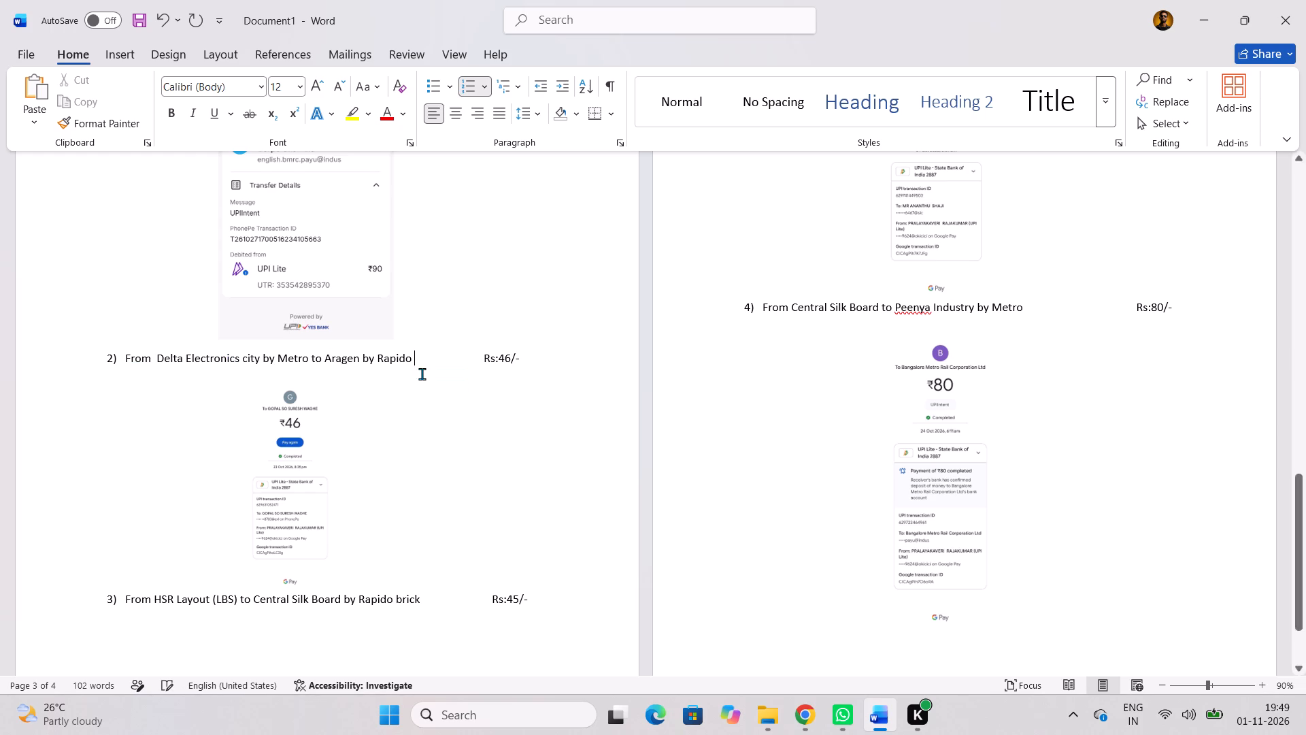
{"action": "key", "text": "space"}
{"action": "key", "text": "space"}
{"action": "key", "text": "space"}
Delete the old ₹46 receipt image beneath entry 2 under 27-10-2026.
{"action": "left_click", "coordinate": [305, 502]}
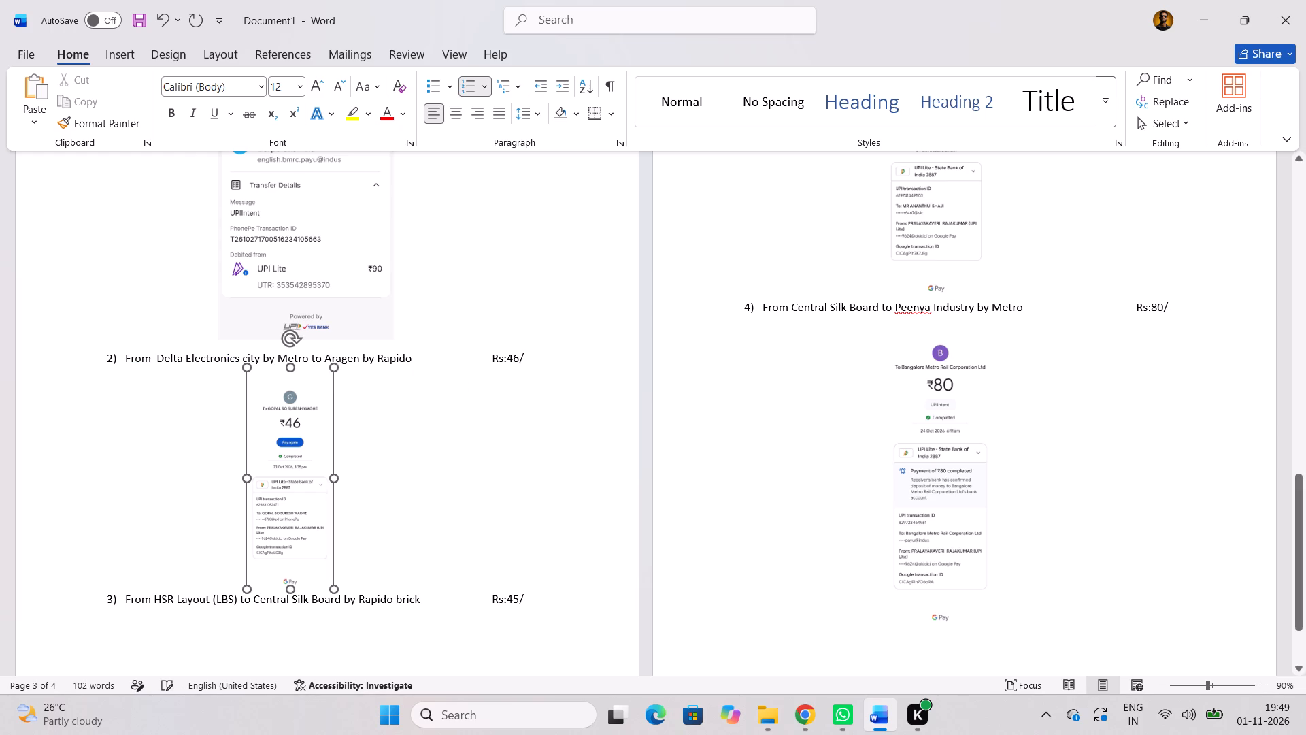
{"action": "key", "text": "BackSpace"}
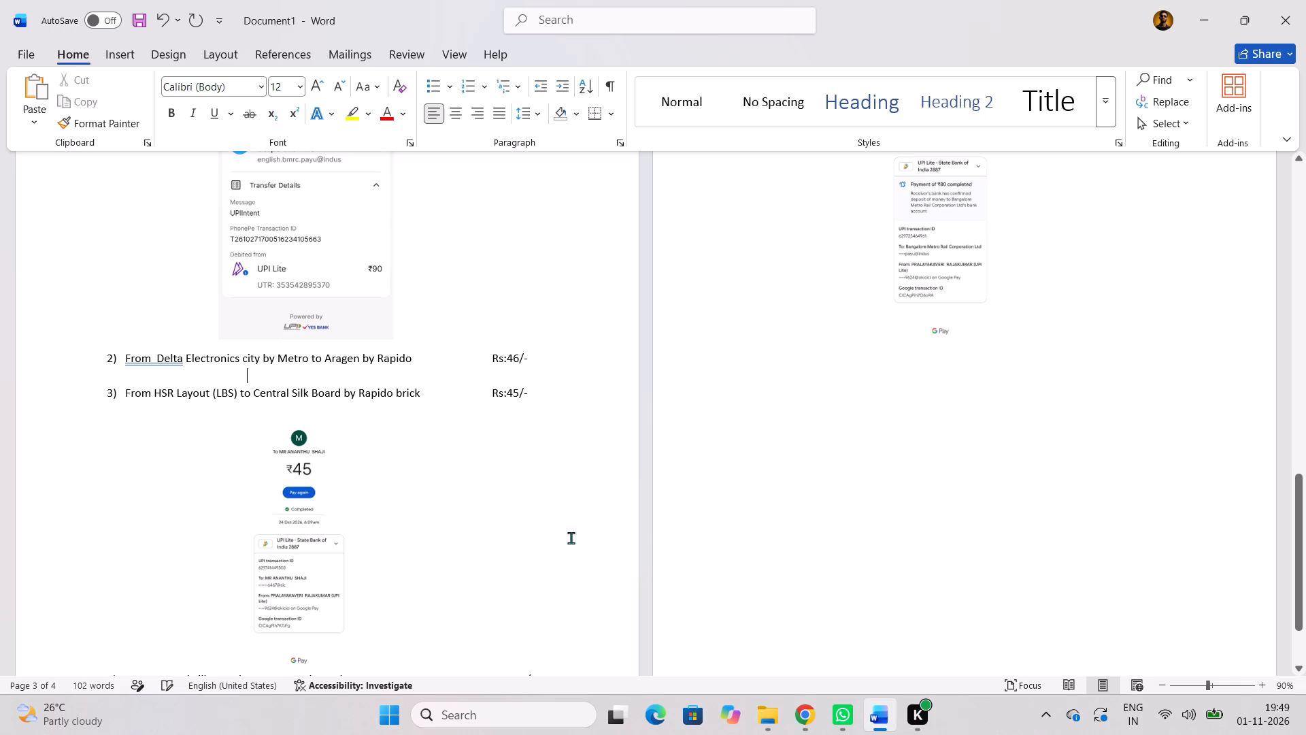
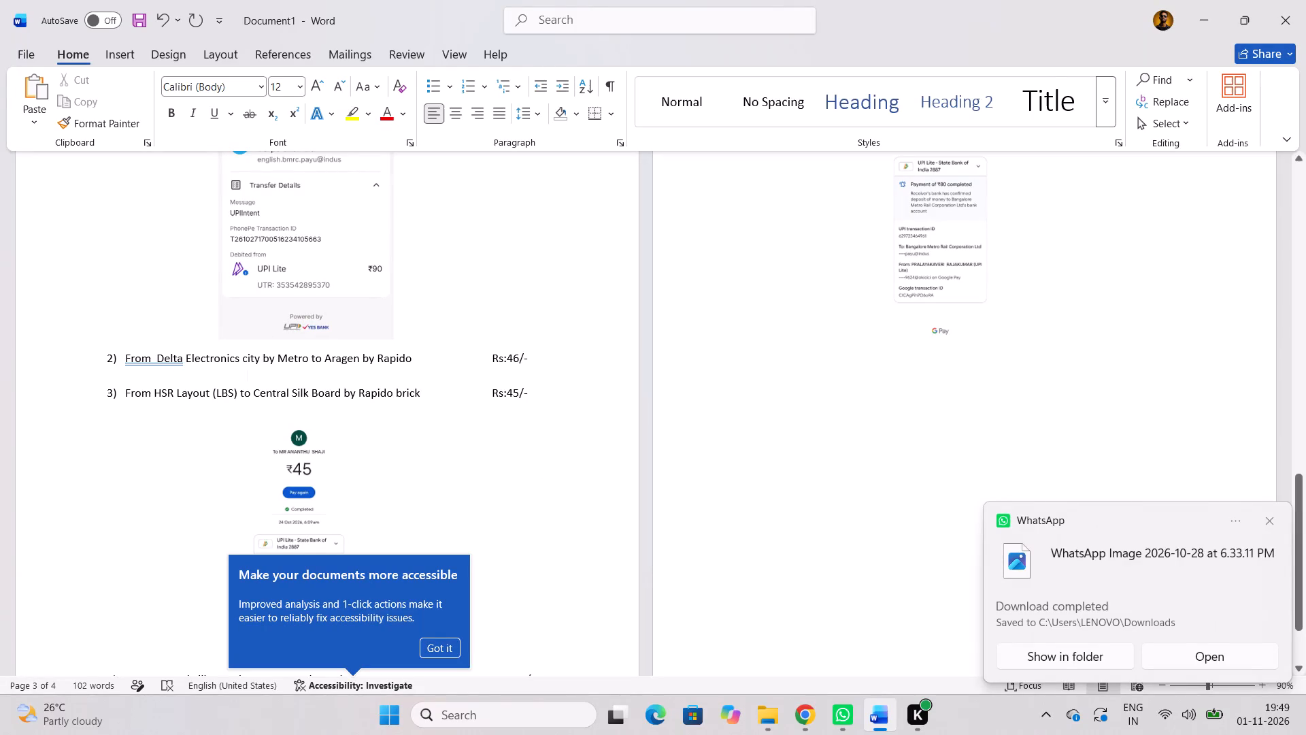
Copy the image WhatsApp Image 2026-10-28 at 6.33.11 PM from Downloads and paste it beneath entry 2 under 27-10-2026.
{"action": "left_click", "coordinate": [760, 733]}
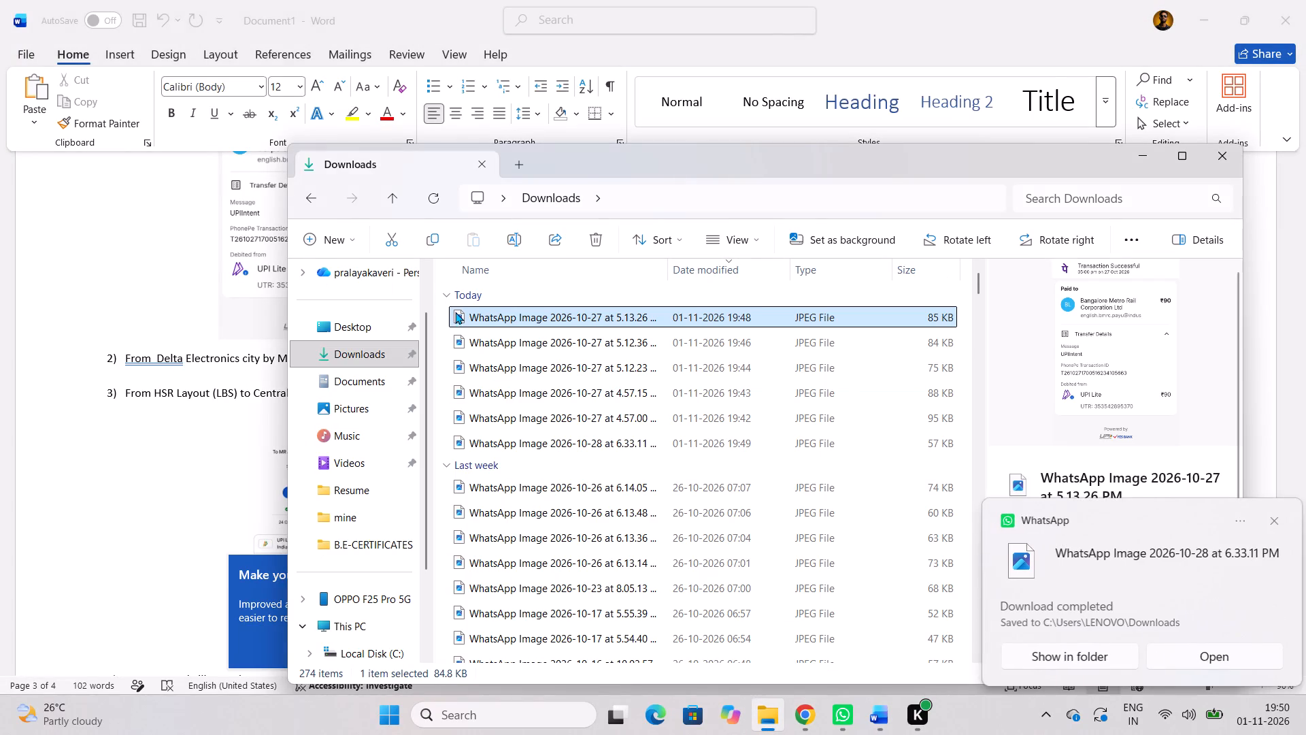
{"action": "left_click", "coordinate": [430, 199]}
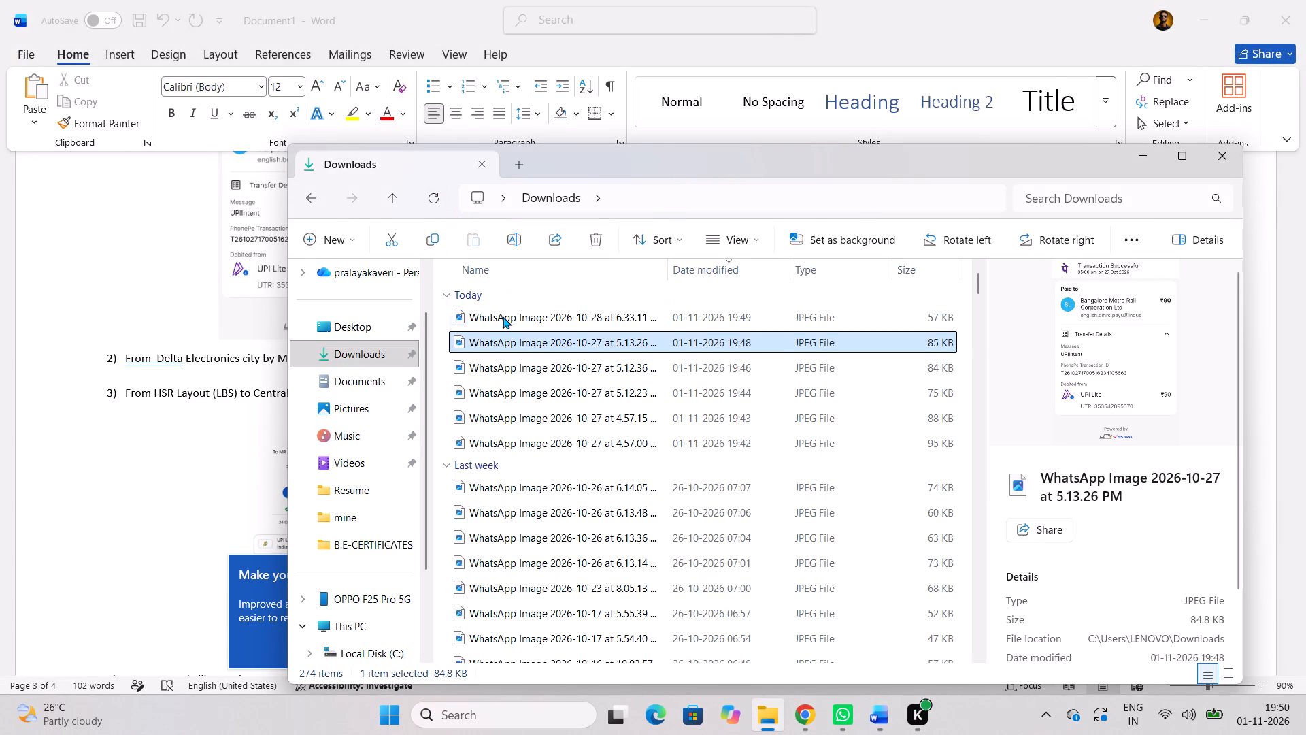
{"action": "left_click", "coordinate": [503, 316]}
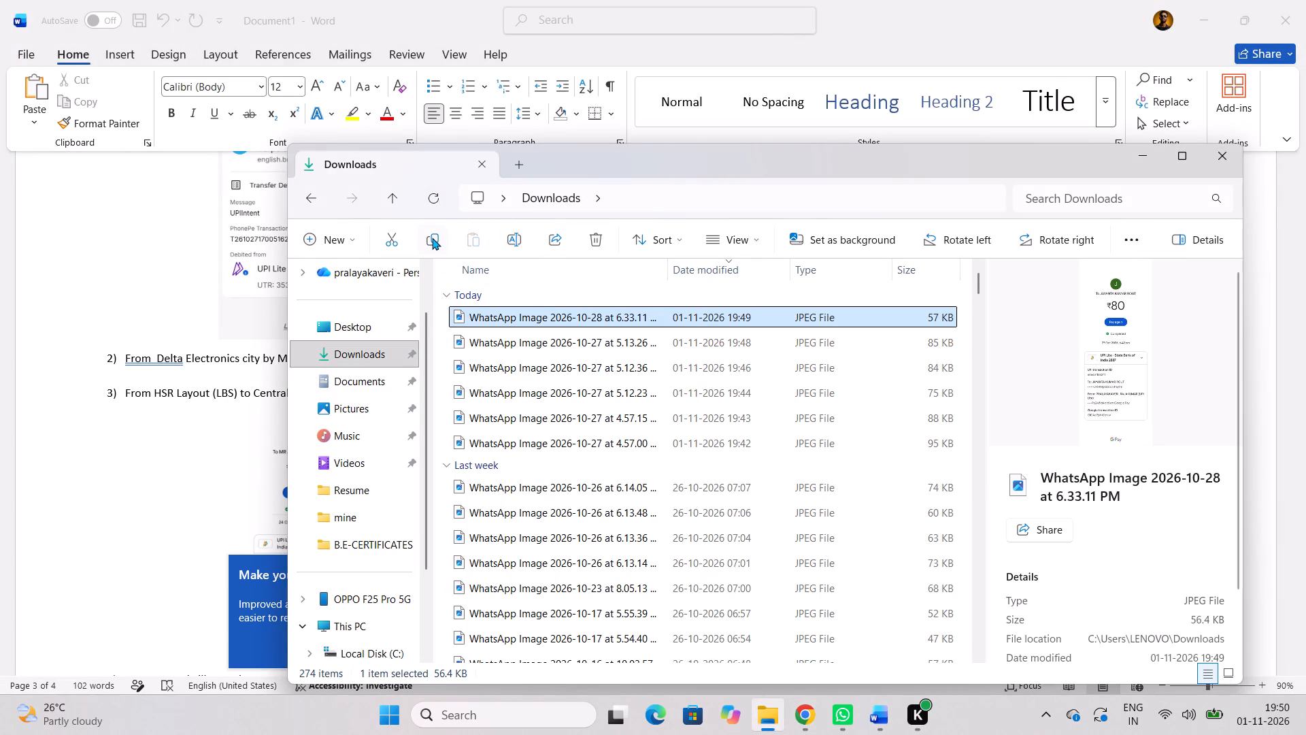
{"action": "left_click", "coordinate": [432, 237]}
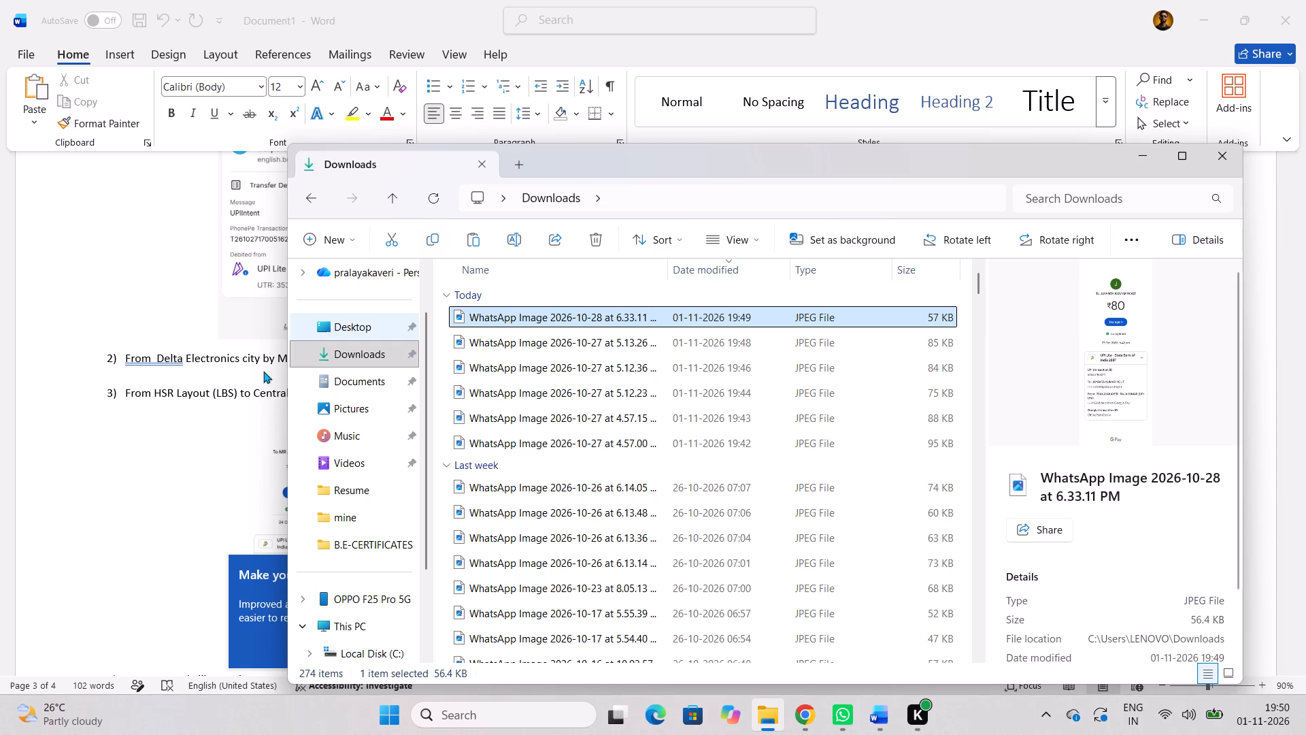
{"action": "left_click", "coordinate": [105, 313]}
{"action": "key", "text": "ctrl+v"}
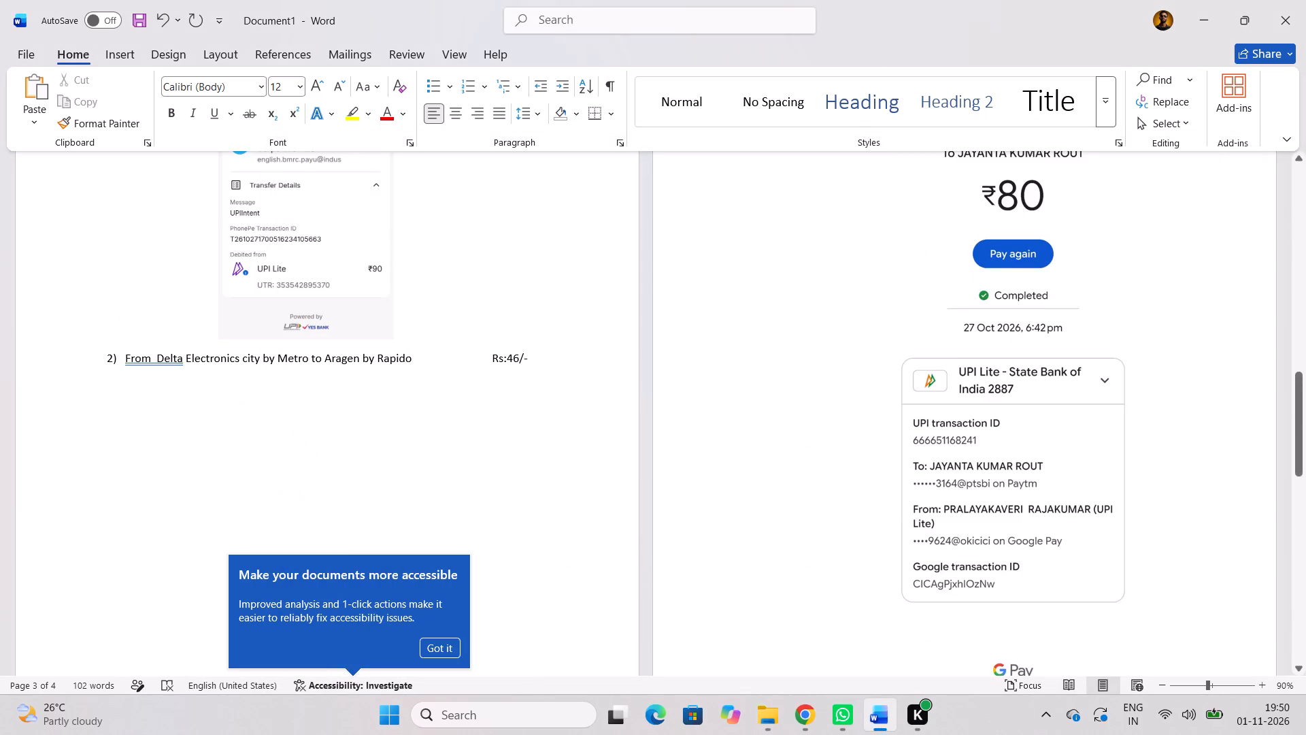
Shrink the ₹80 receipt of entry 2 under 27-10-2026 proportionally to about the size of the ₹45 receipt beneath entry 3.
{"action": "scroll", "coordinate": [419, 433], "scroll_direction": "down", "scroll_amount": 3}
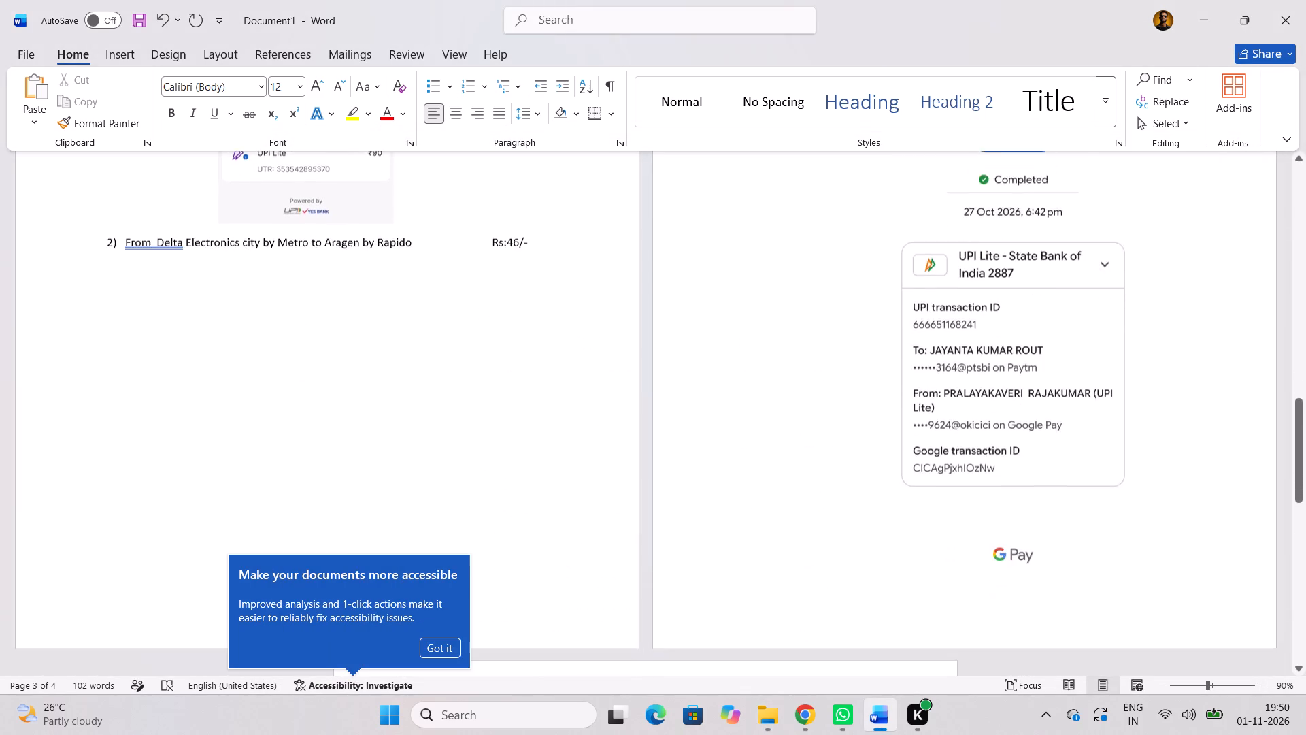
{"action": "scroll", "coordinate": [419, 433], "scroll_direction": "up", "scroll_amount": 4}
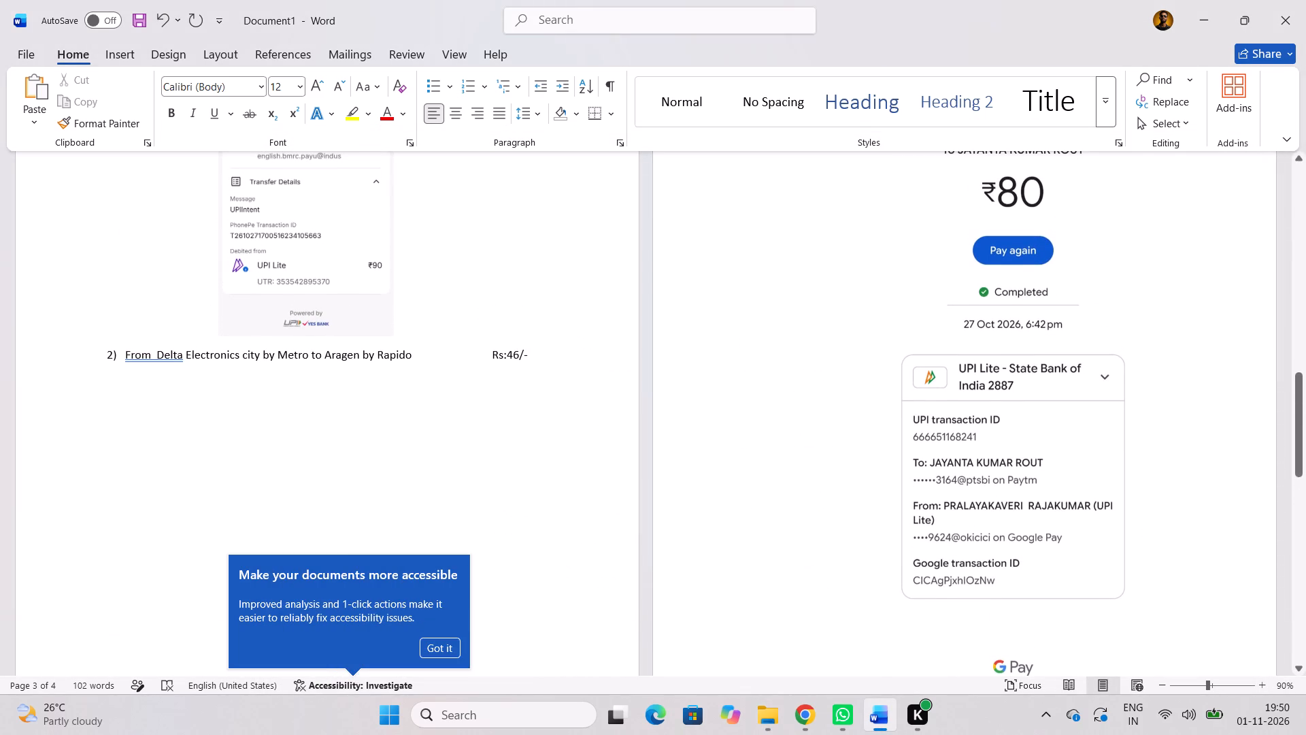
{"action": "left_click", "coordinate": [965, 474]}
{"action": "scroll", "coordinate": [1141, 628], "scroll_direction": "down", "scroll_amount": 4}
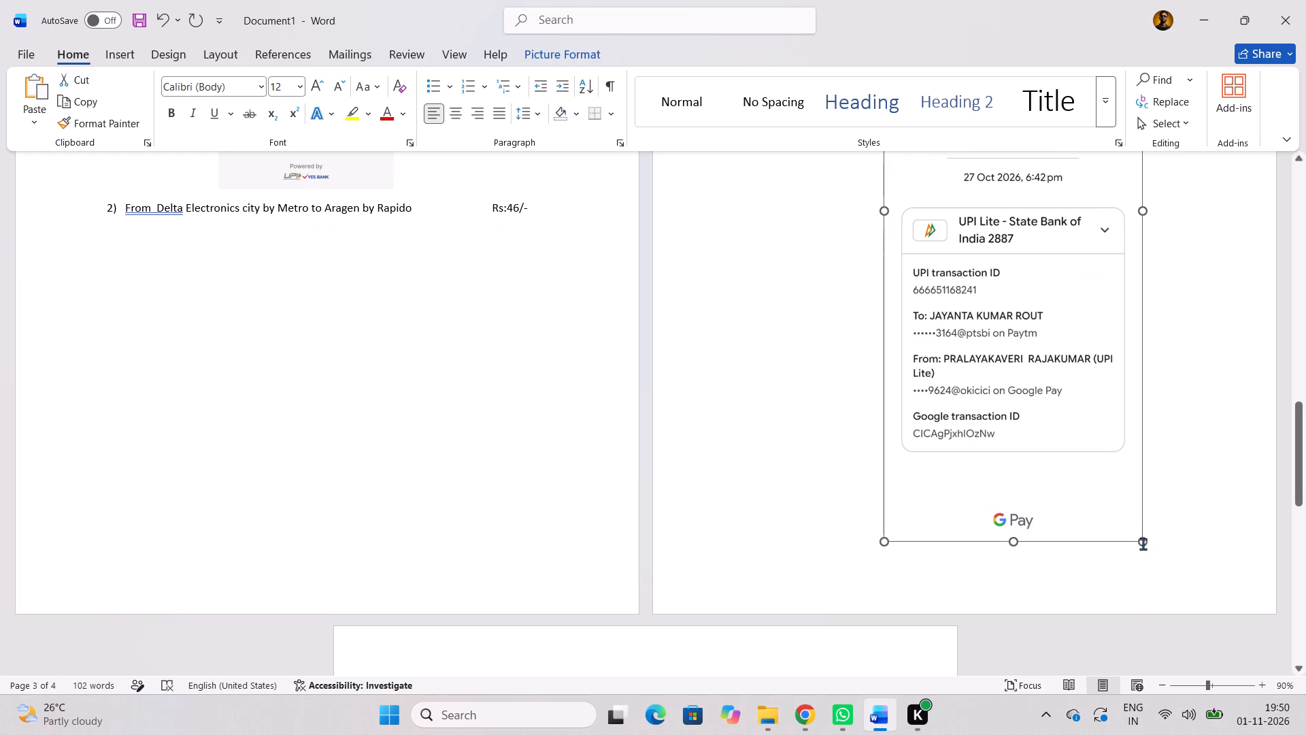
{"action": "left_click_drag", "start_coordinate": [1141, 542], "coordinate": [973, 251]}
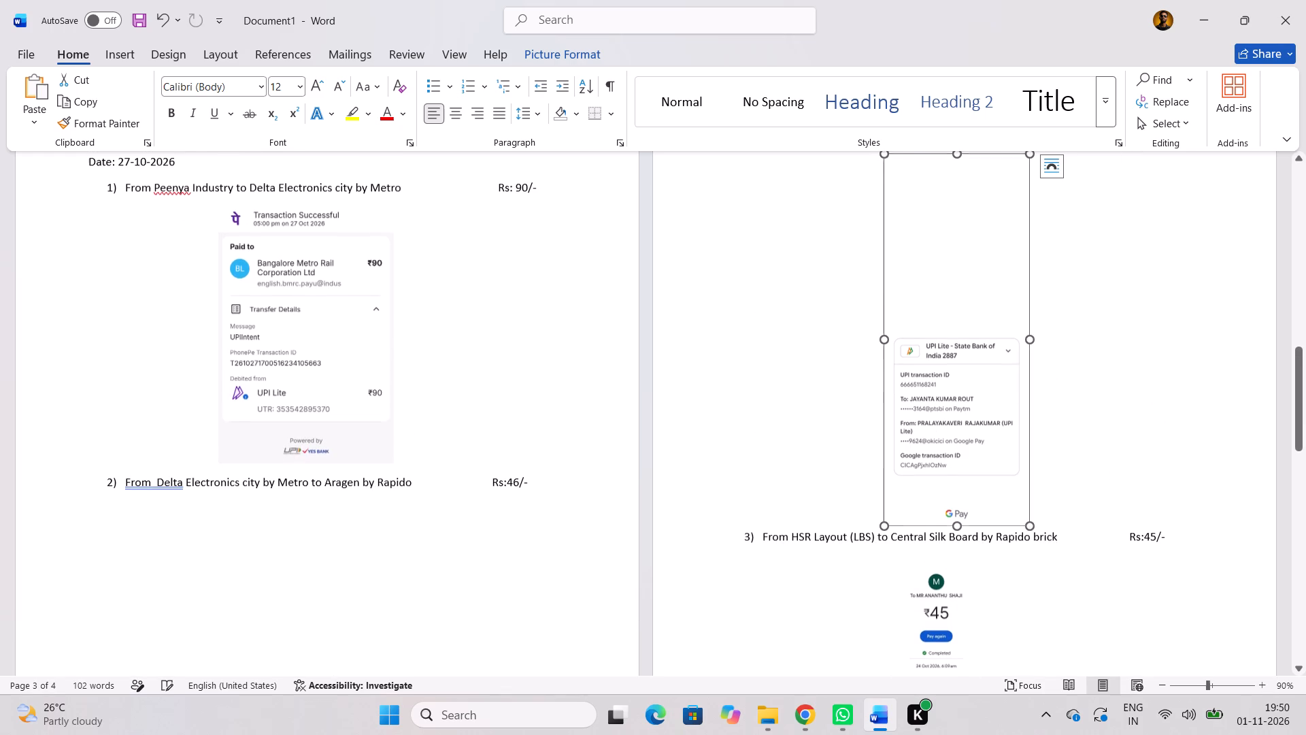
{"action": "left_click_drag", "start_coordinate": [1032, 527], "coordinate": [964, 378]}
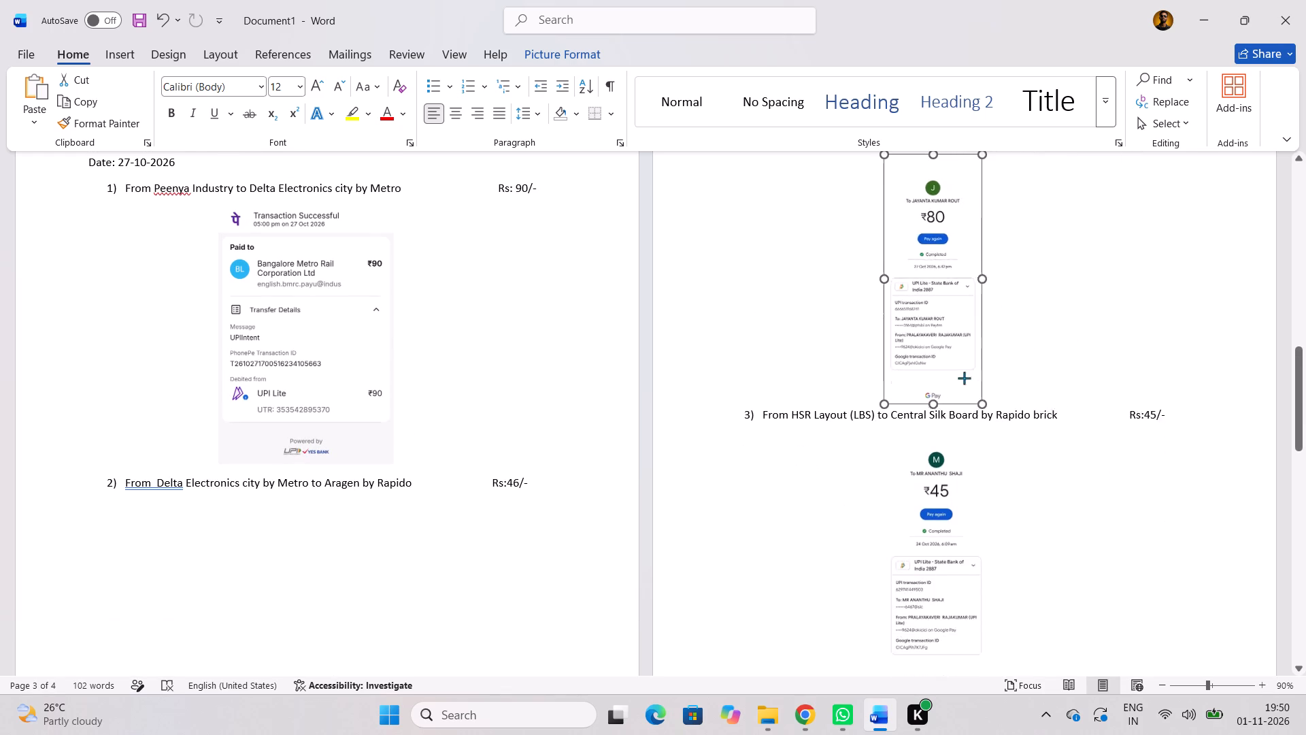
Shrink the ₹80 receipt of entry 2 under 27-10-2026 proportionally until it fits beneath its entry on page 3.
{"action": "left_click_drag", "start_coordinate": [964, 378], "coordinate": [956, 346]}
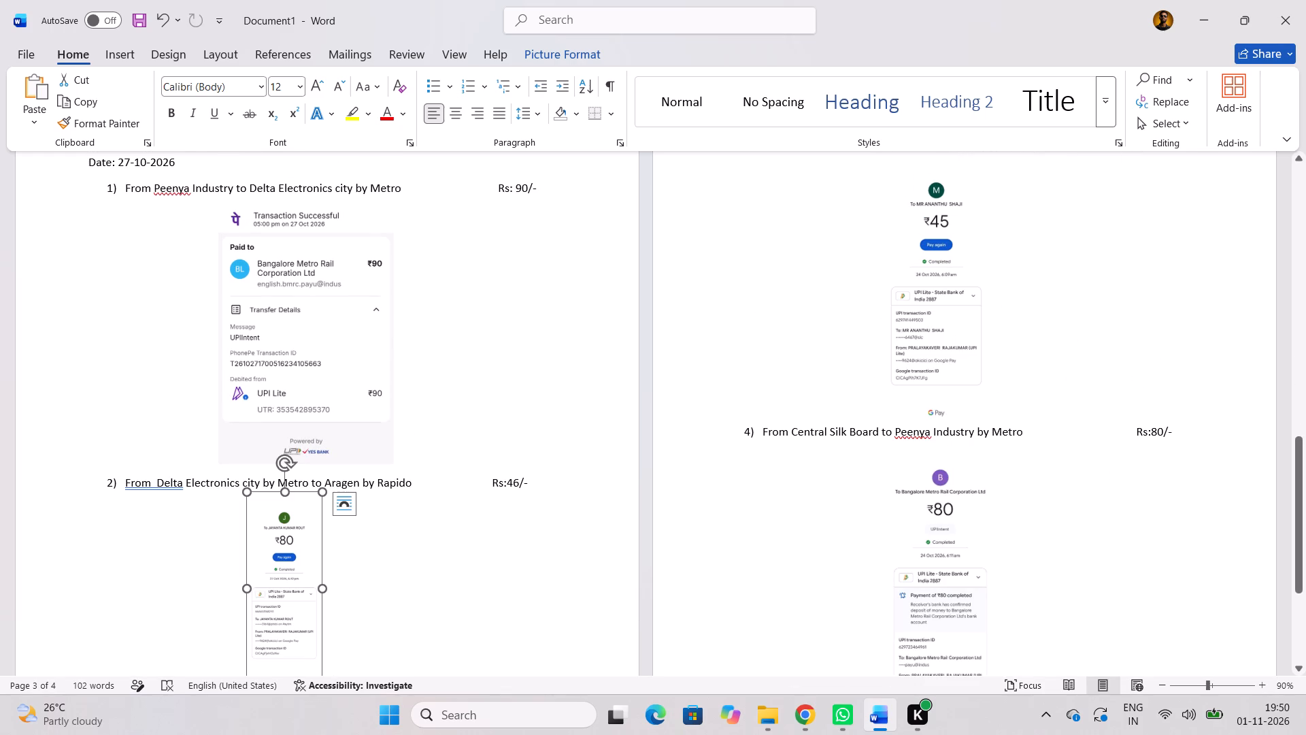
Set the amount of entry 2 under 27-10-2026 to Rs:80/-.
{"action": "left_click", "coordinate": [516, 483]}
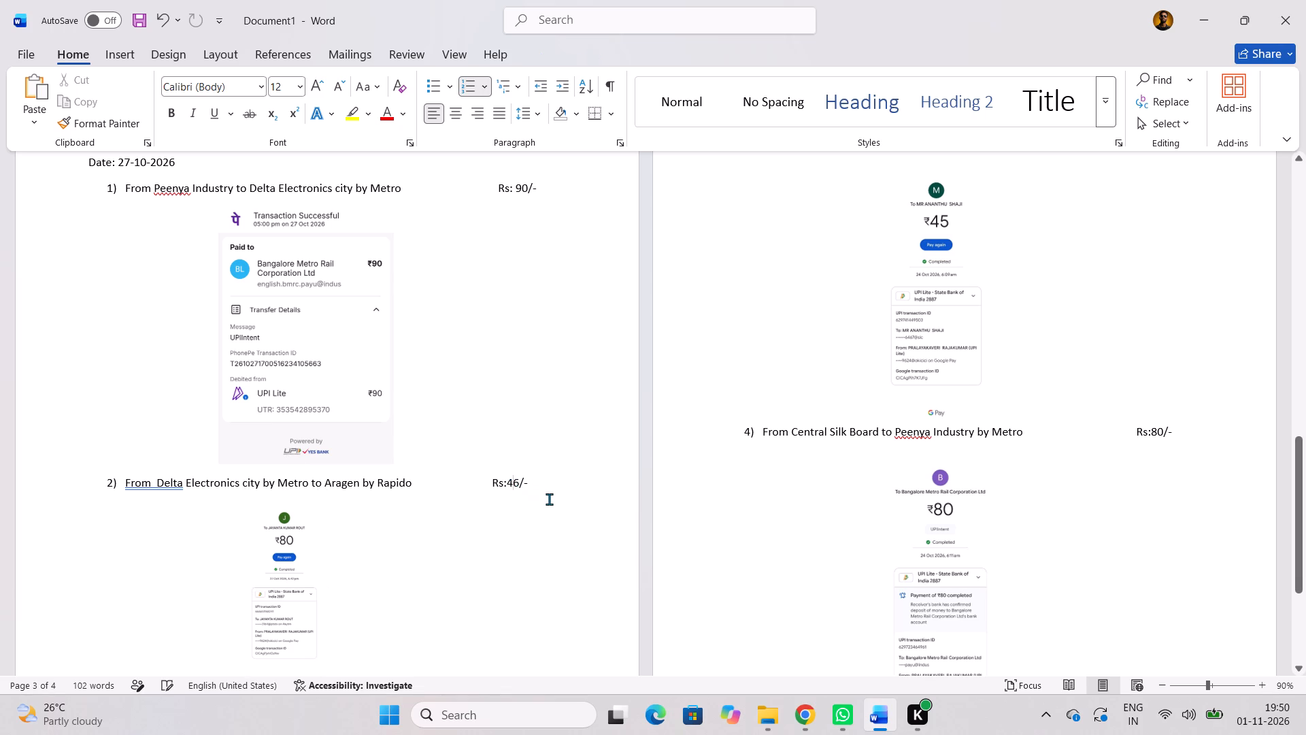
{"action": "key", "text": "Right"}
{"action": "key", "text": "BackSpace"}
{"action": "key", "text": "BackSpace"}
{"action": "key", "text": "8"}
{"action": "key", "text": "0"}
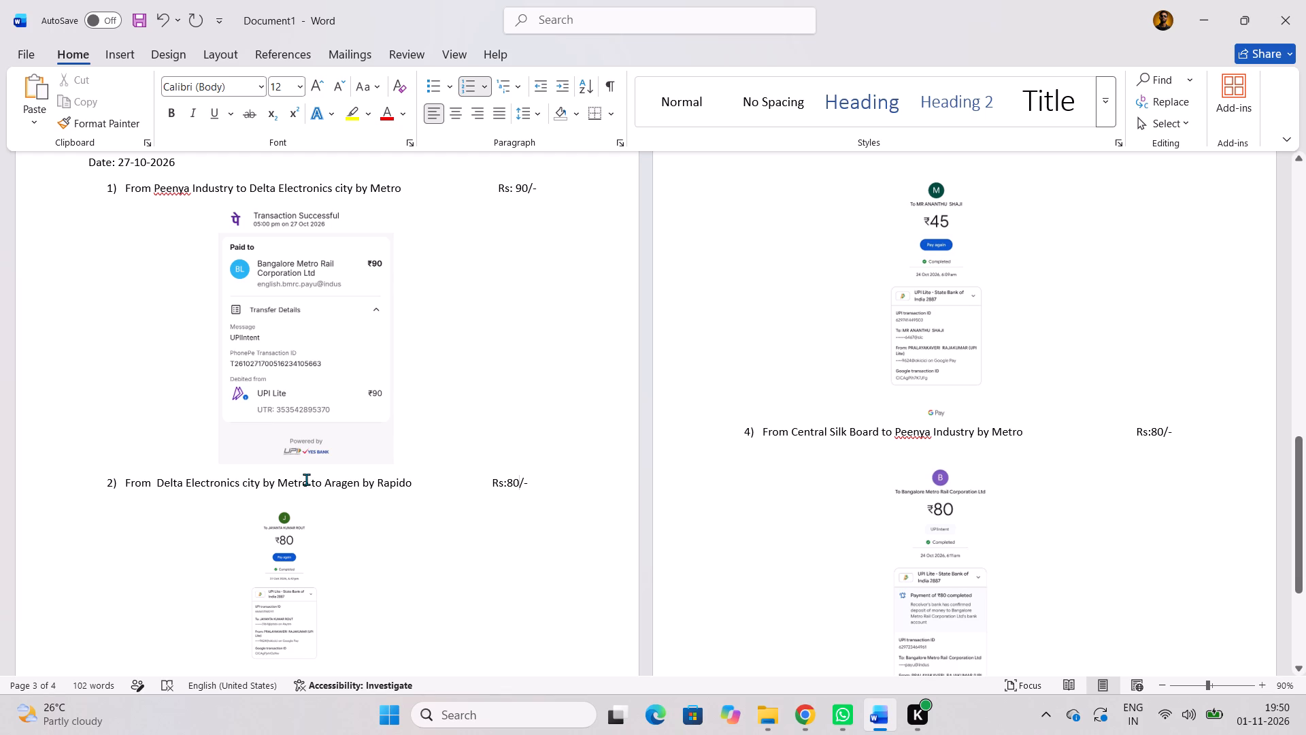
Delete the words by Metro from entry 2 under 27-10-2026 so it reads From Delta Electronics city to Aragen by Rapido.
{"action": "left_click", "coordinate": [307, 483]}
{"action": "key", "text": "BackSpace"}
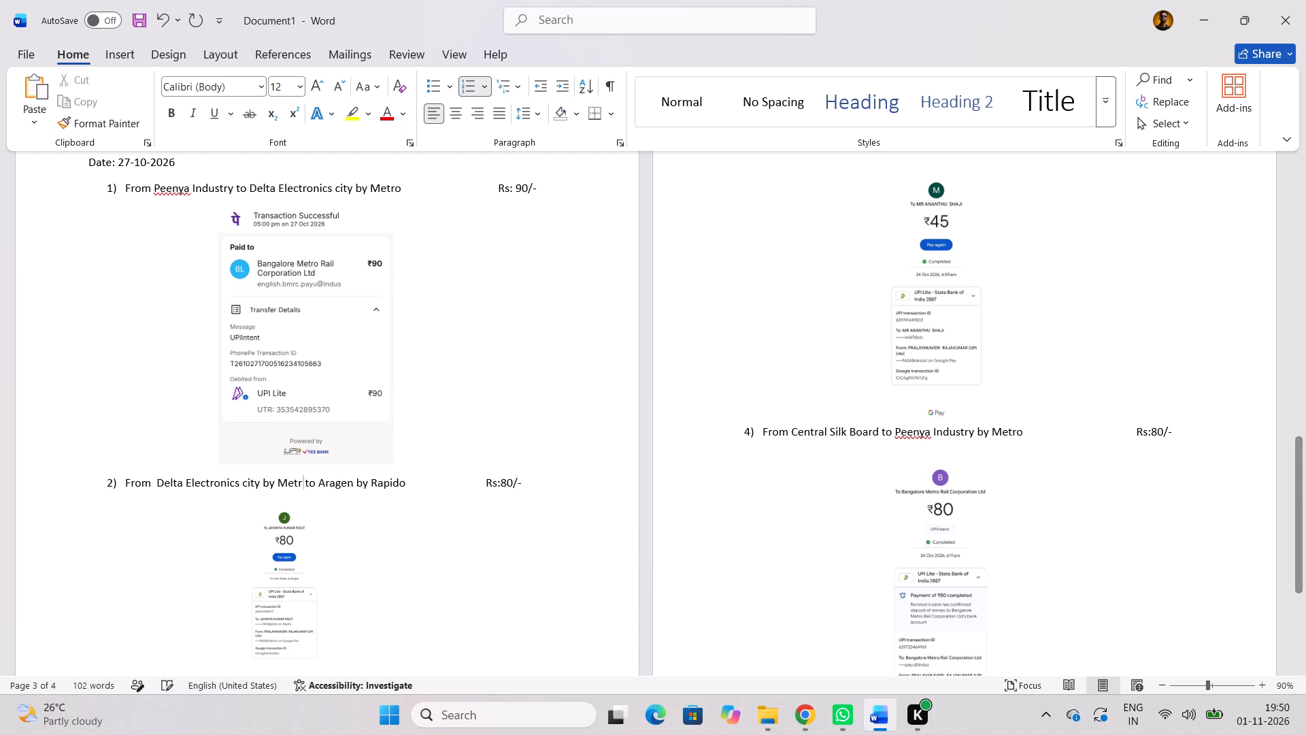
{"action": "key", "text": "BackSpace"}
{"action": "key", "text": "BackSpace"}
{"action": "key", "text": "BackSpace"}
{"action": "key", "text": "BackSpace"}
{"action": "key", "text": "BackSpace"}
{"action": "key", "text": "BackSpace"}
{"action": "key", "text": "BackSpace"}
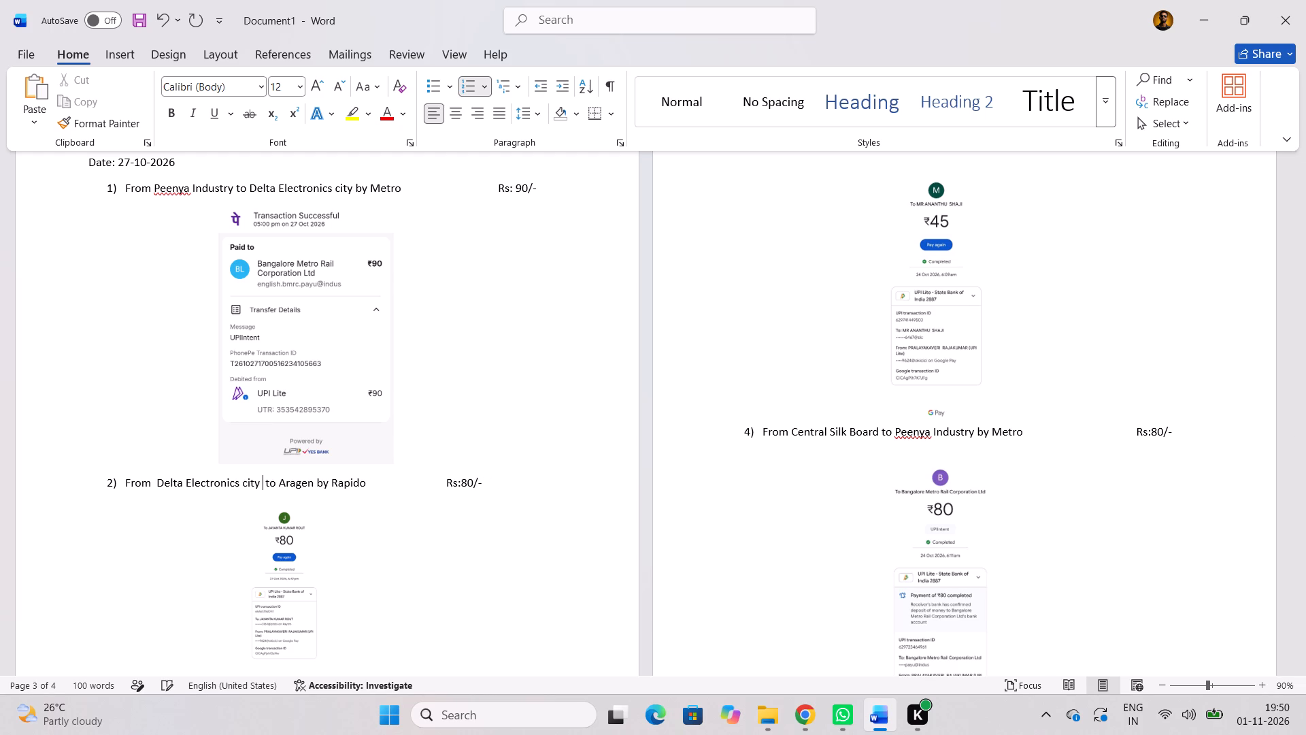
{"action": "key", "text": "BackSpace"}
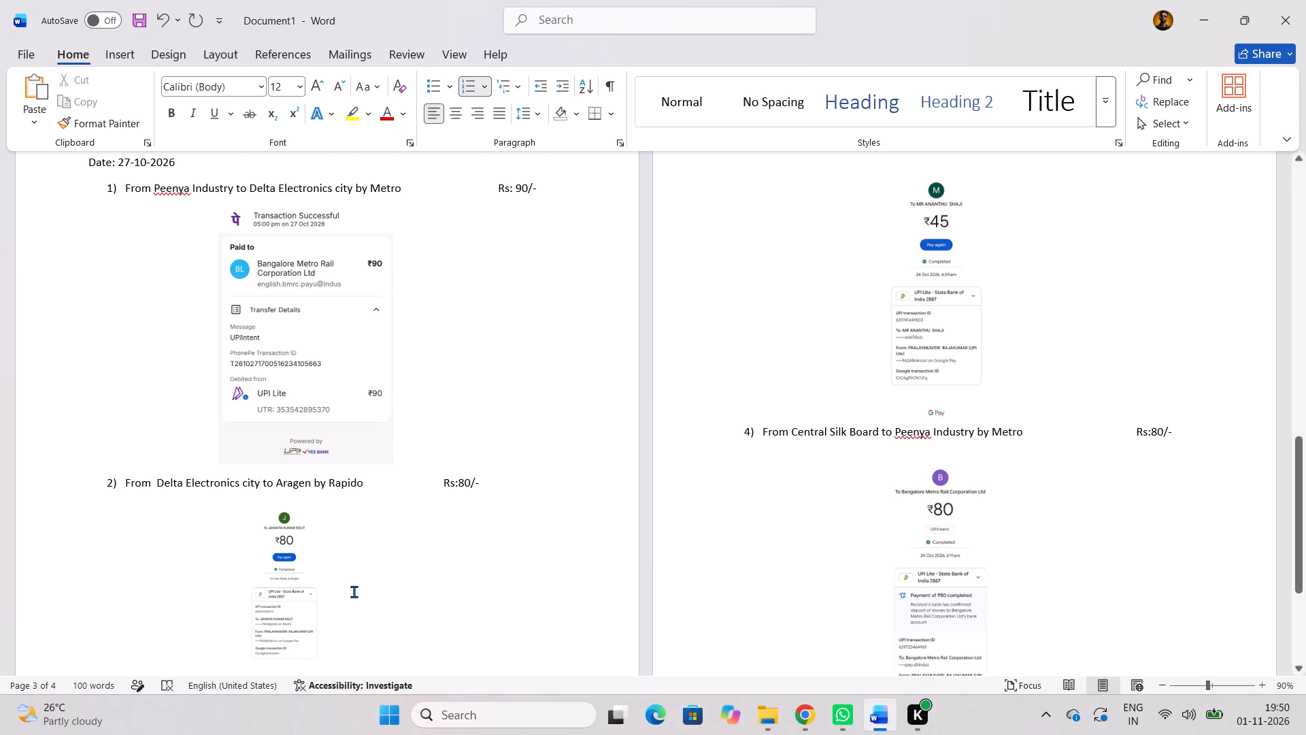
Enlarge the ₹80 receipt beneath entry 2 proportionally to fill the space below the entry while keeping it on page 3.
{"action": "scroll", "coordinate": [354, 591], "scroll_direction": "down", "scroll_amount": 3}
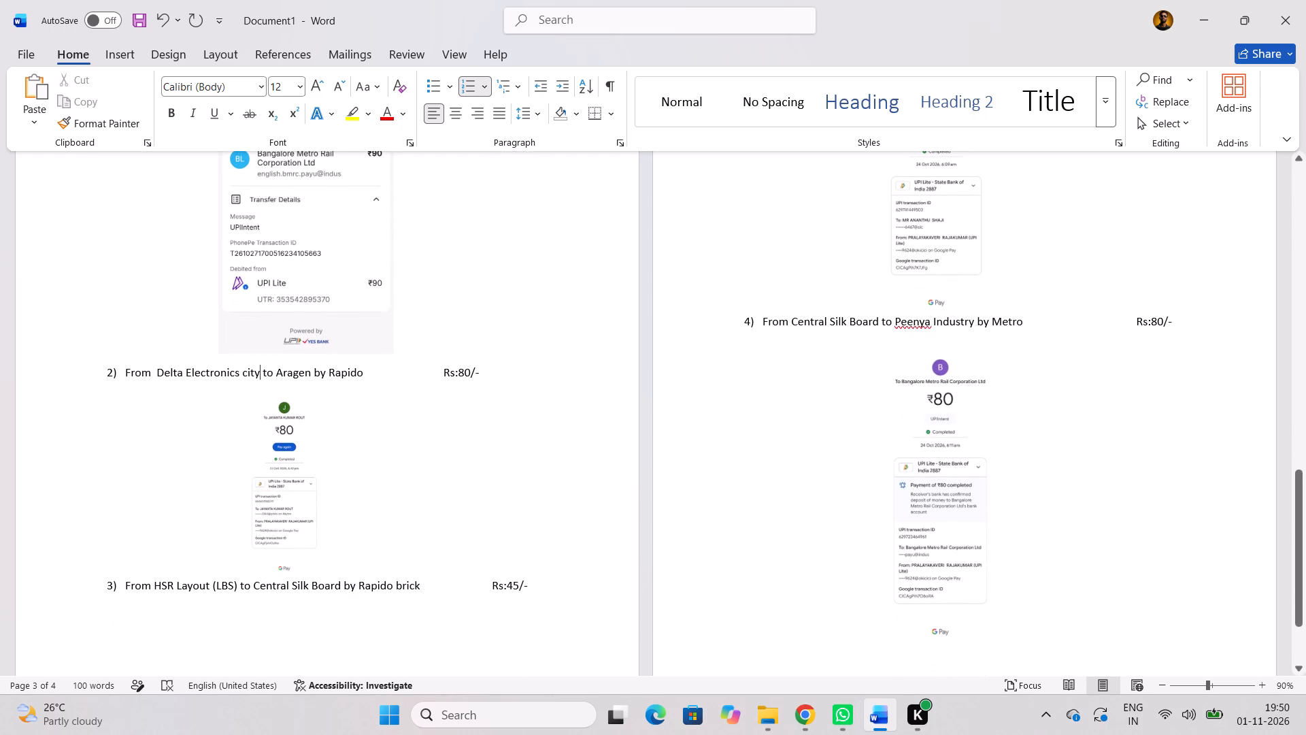
{"action": "scroll", "coordinate": [298, 493], "scroll_direction": "up", "scroll_amount": 4}
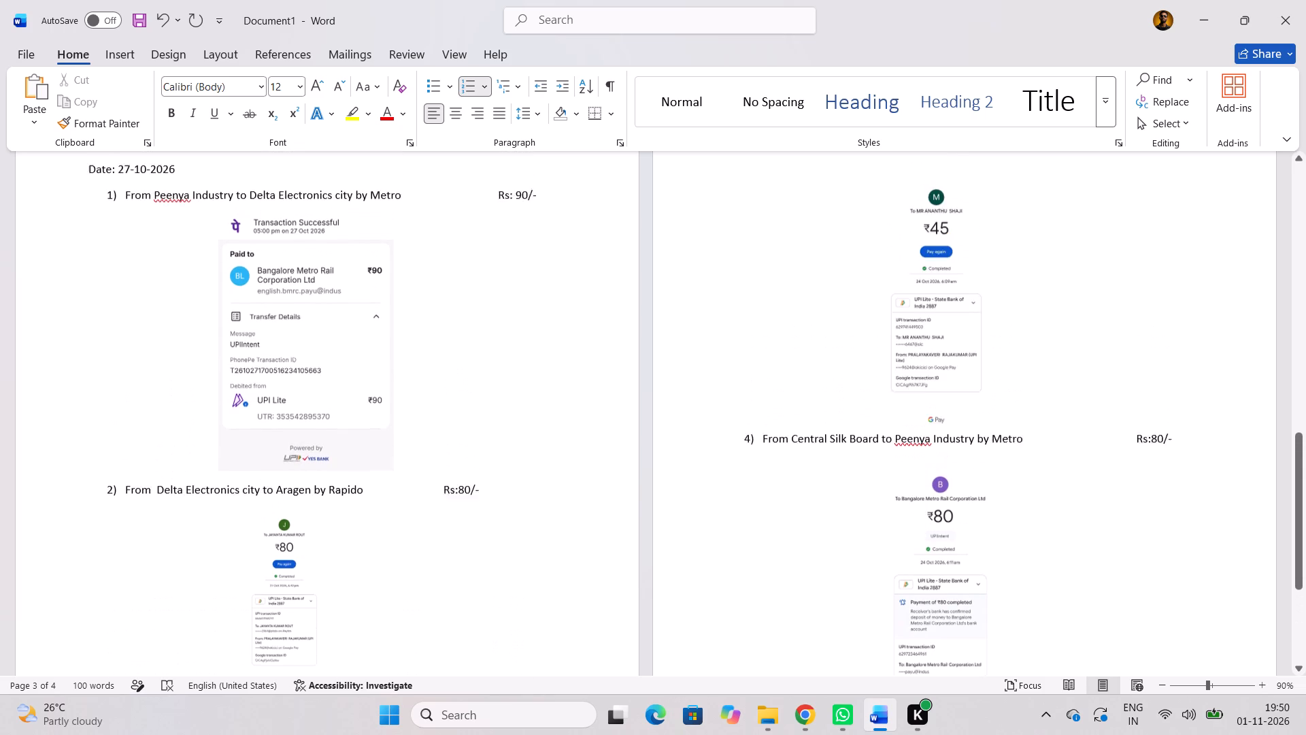
{"action": "scroll", "coordinate": [298, 494], "scroll_direction": "down", "scroll_amount": 4}
{"action": "left_click", "coordinate": [295, 497]}
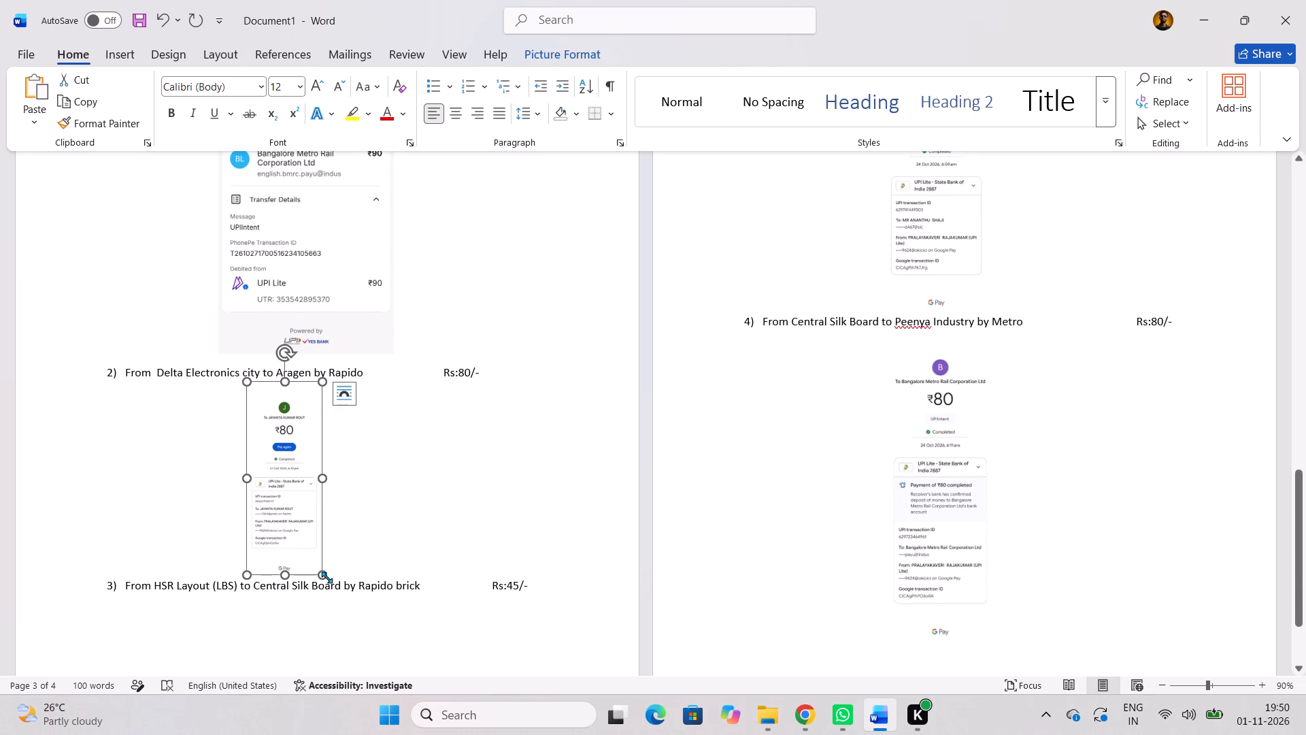
{"action": "left_click_drag", "start_coordinate": [324, 575], "coordinate": [365, 631]}
{"action": "scroll", "coordinate": [373, 598], "scroll_direction": "down", "scroll_amount": 2}
{"action": "left_click_drag", "start_coordinate": [366, 608], "coordinate": [374, 614]}
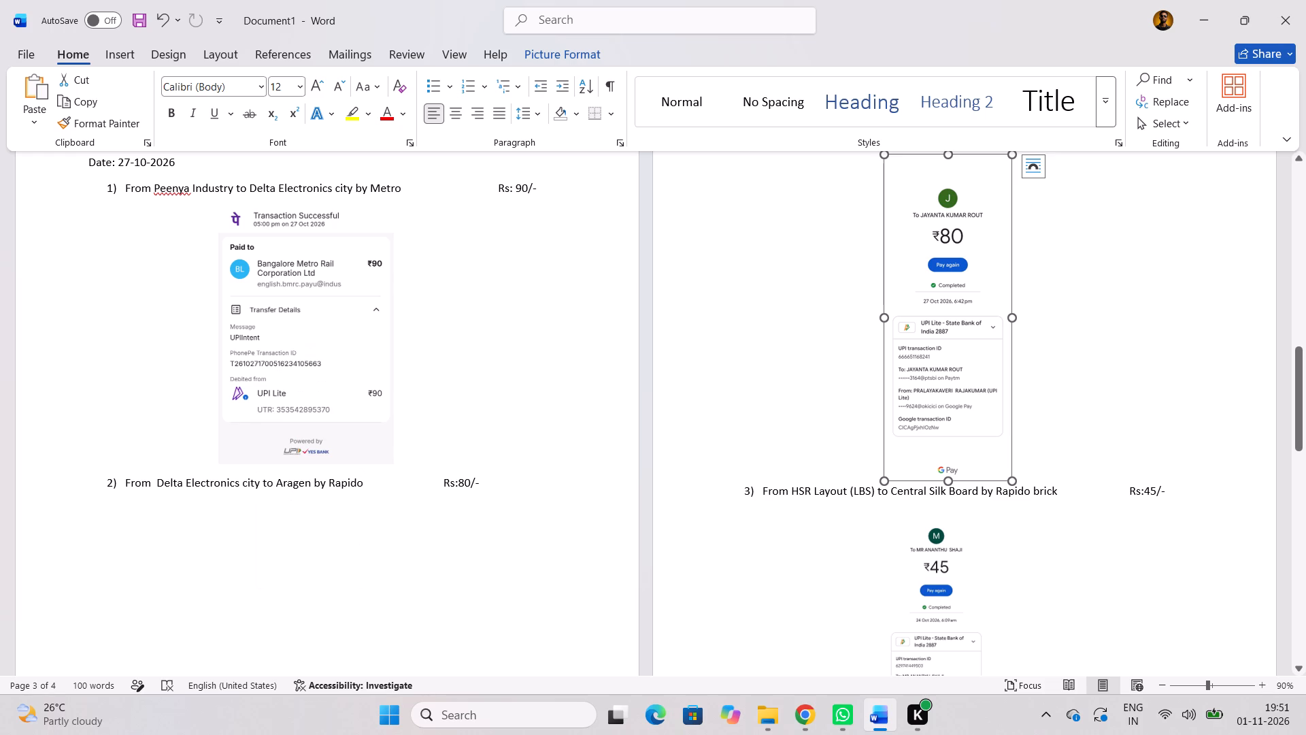
{"action": "key", "text": "ctrl+z"}
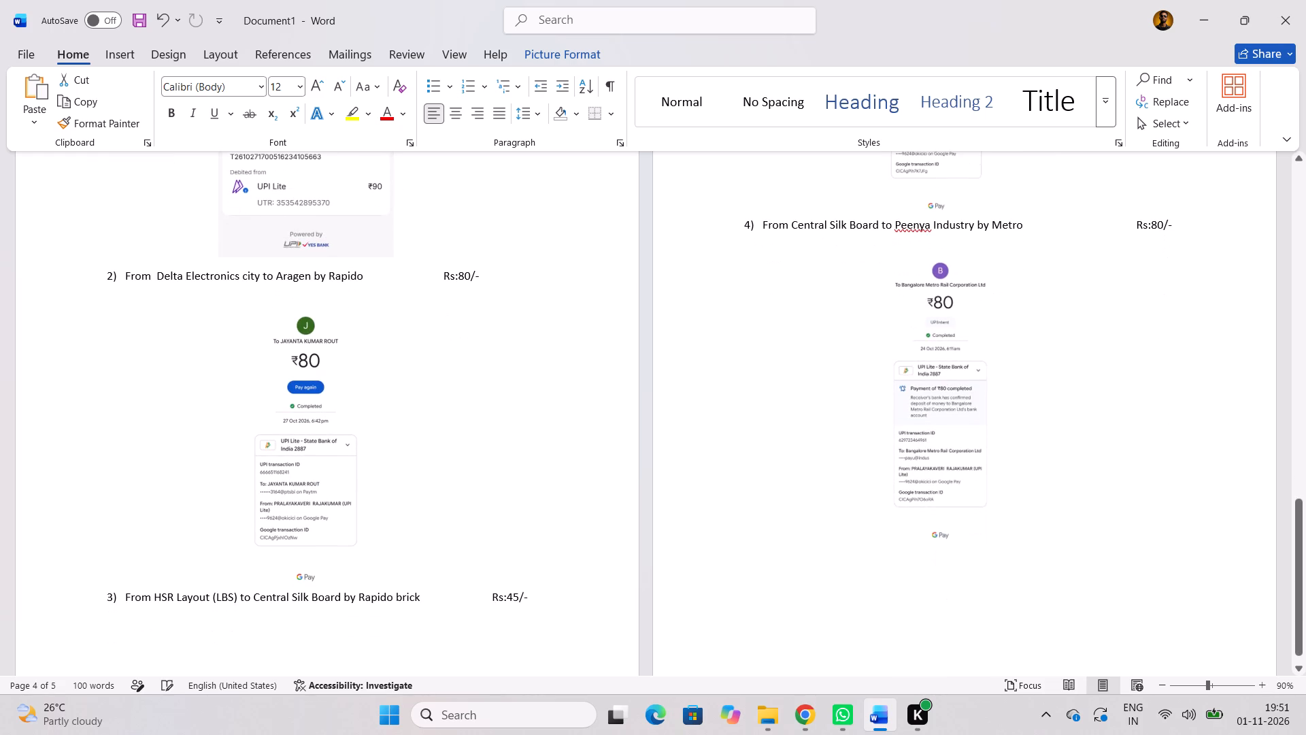
{"action": "left_click", "coordinate": [319, 512]}
{"action": "left_click_drag", "start_coordinate": [363, 586], "coordinate": [365, 586]}
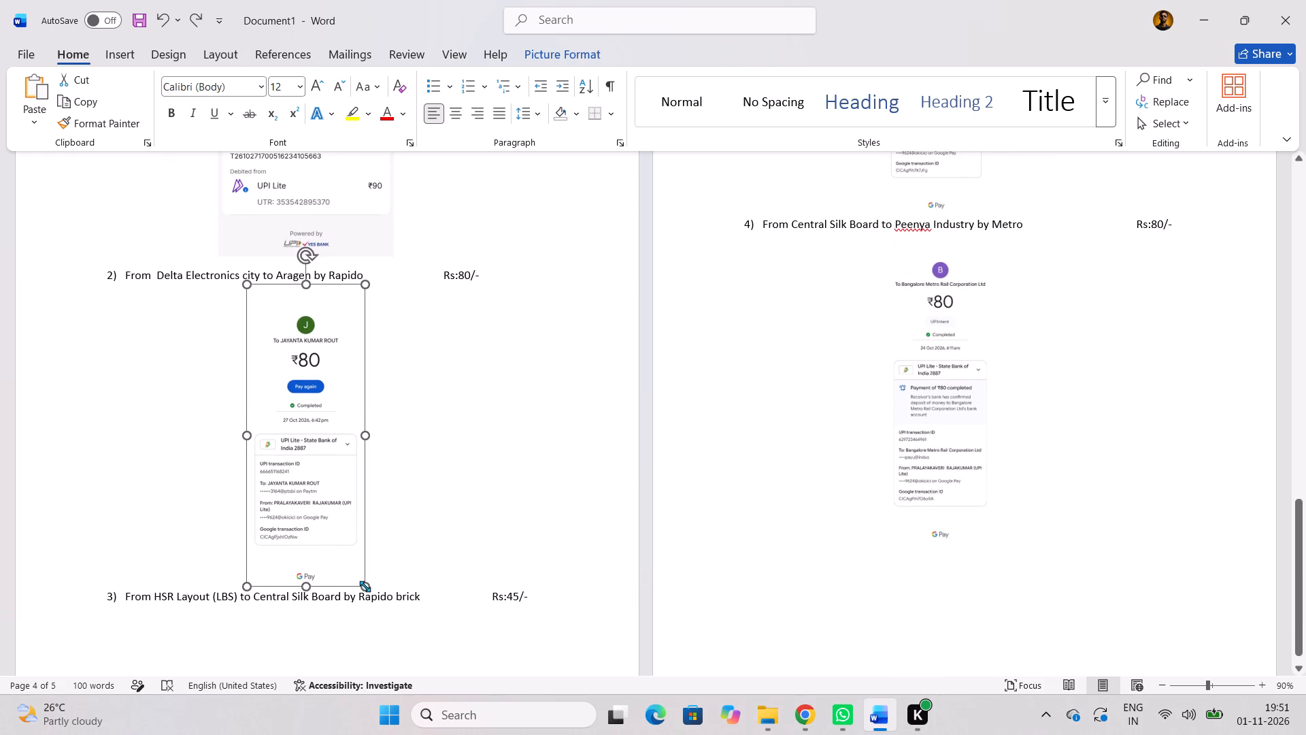
{"action": "left_click_drag", "start_coordinate": [365, 586], "coordinate": [369, 590]}
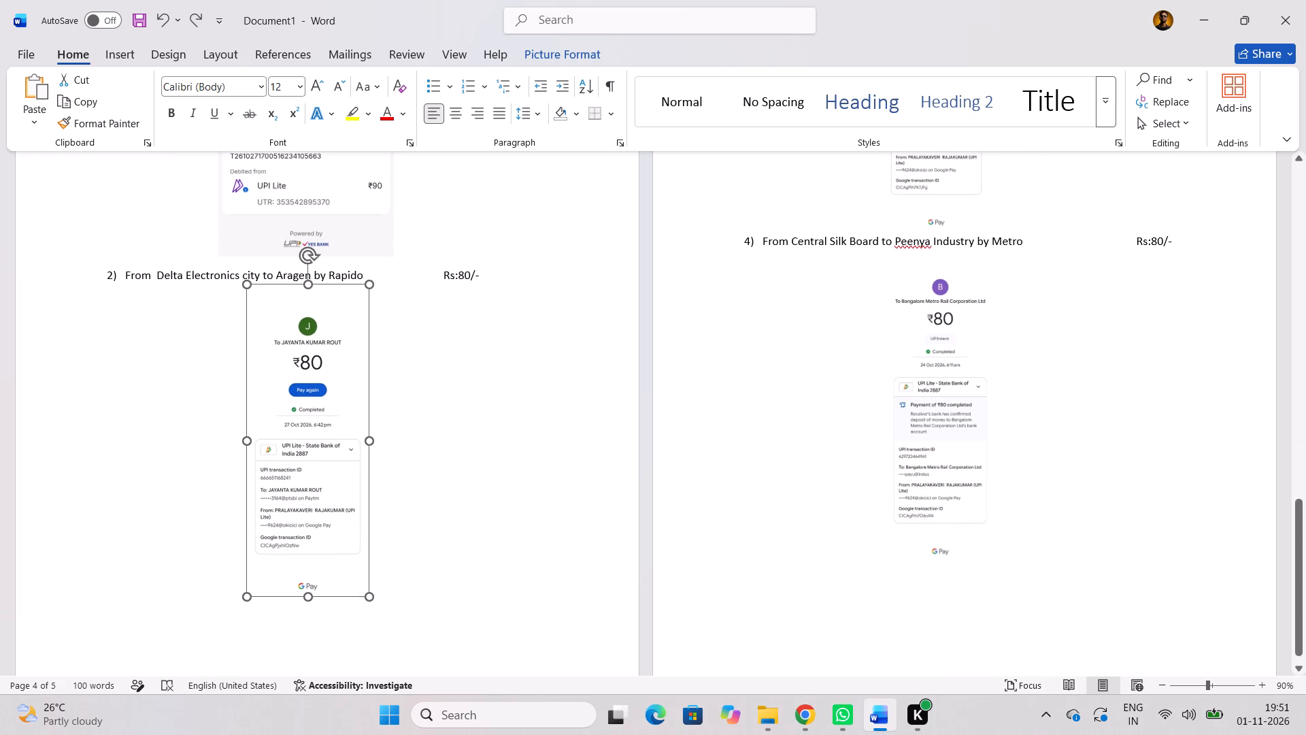
{"action": "scroll", "coordinate": [481, 578], "scroll_direction": "down", "scroll_amount": 3}
Copy the text Aragen to Delta Electronics city Metro by Rapido auto from entry 3 on page 2.
{"action": "scroll", "coordinate": [745, 621], "scroll_direction": "up", "scroll_amount": 3}
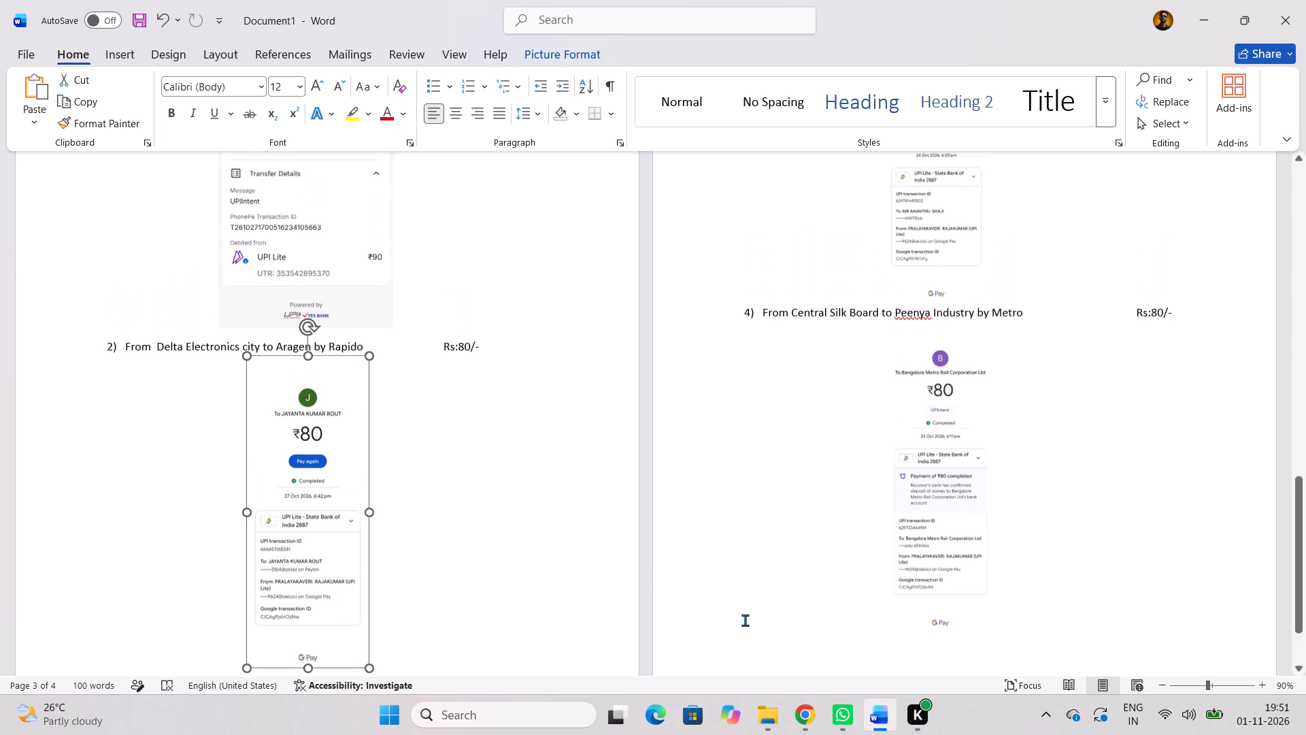
{"action": "scroll", "coordinate": [745, 620], "scroll_direction": "up", "scroll_amount": 2}
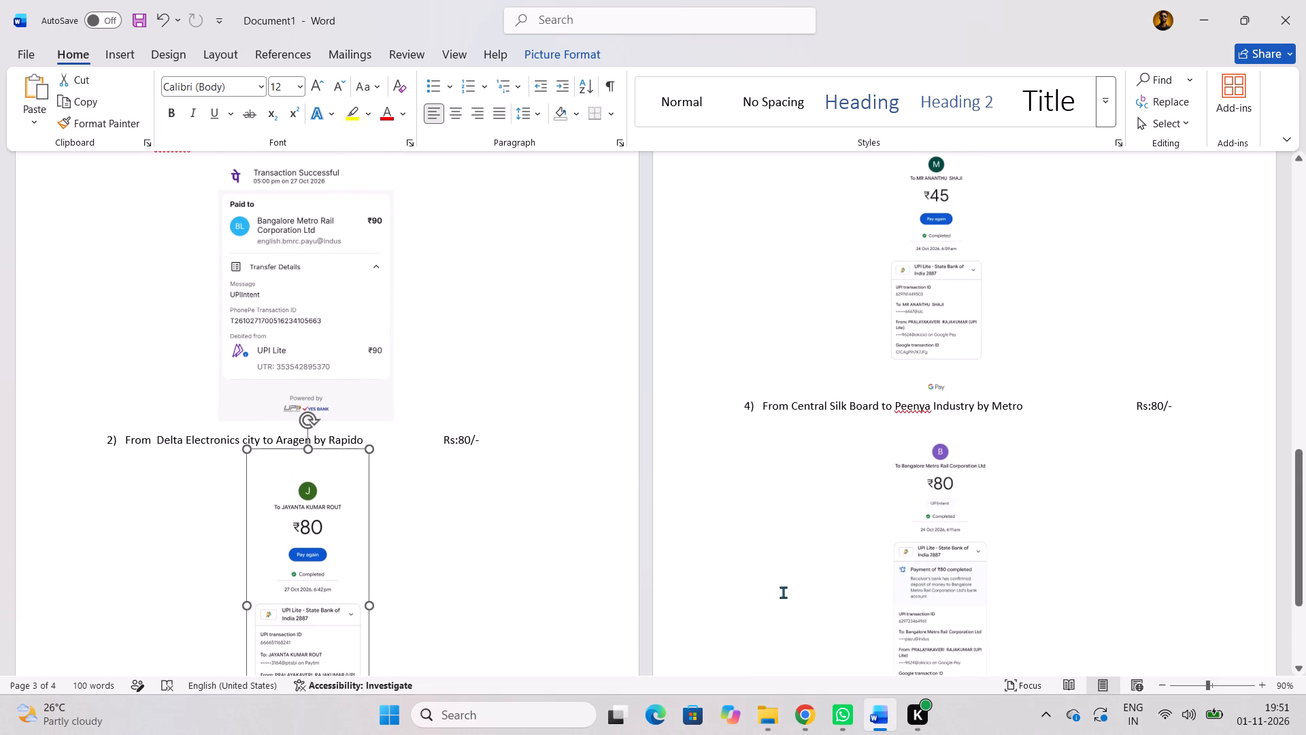
{"action": "scroll", "coordinate": [783, 591], "scroll_direction": "up", "scroll_amount": 3}
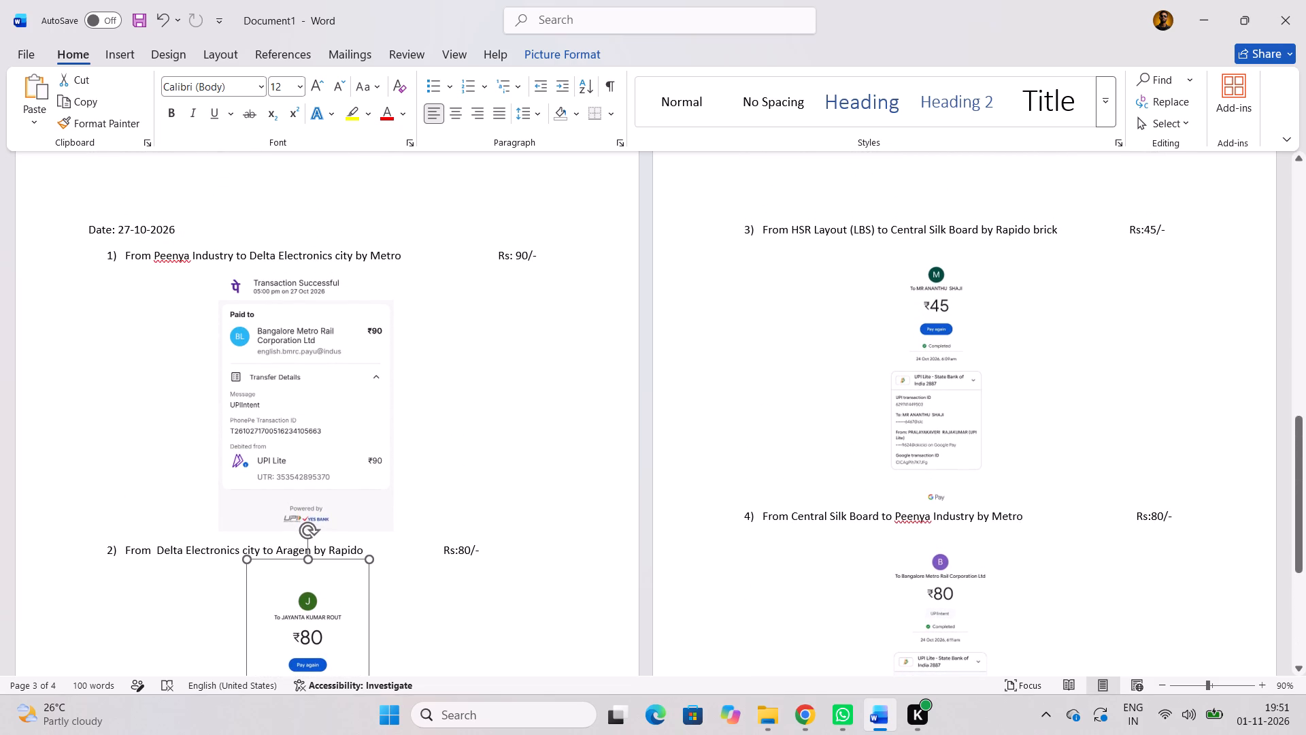
{"action": "scroll", "coordinate": [397, 489], "scroll_direction": "up", "scroll_amount": 8}
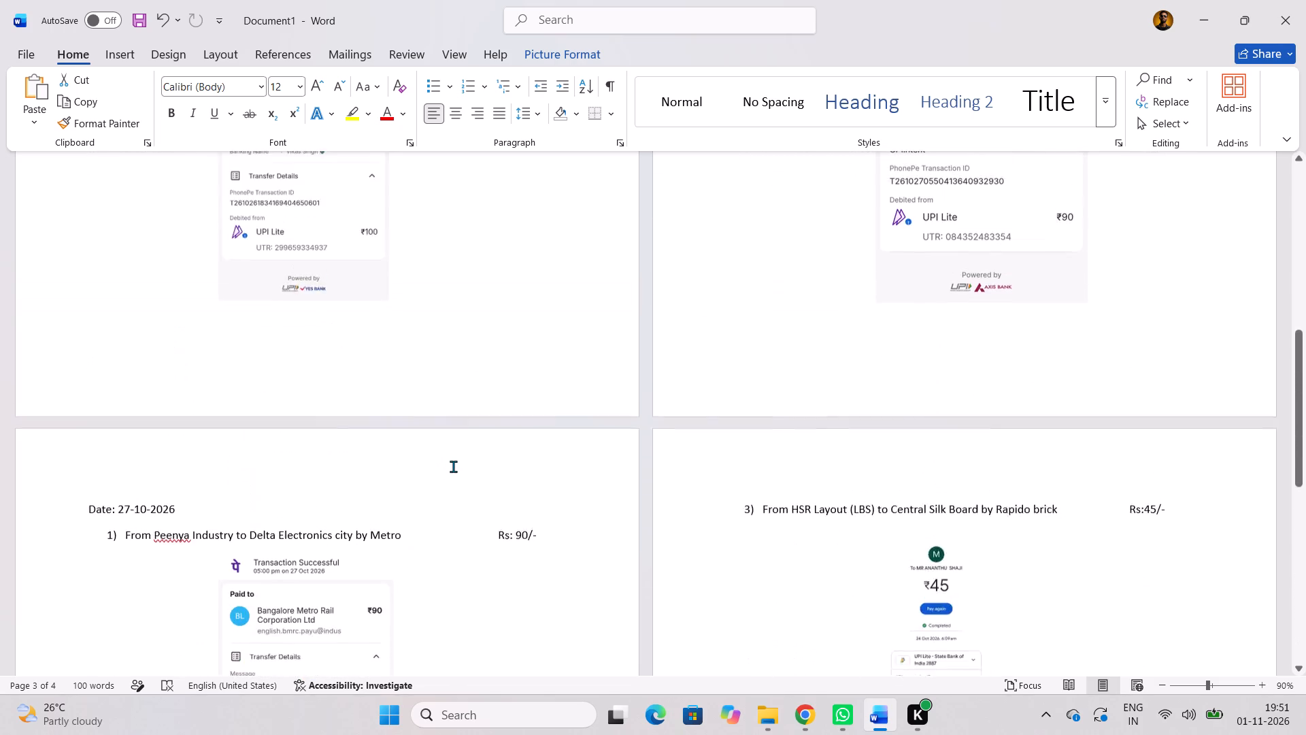
{"action": "scroll", "coordinate": [453, 466], "scroll_direction": "up", "scroll_amount": 7}
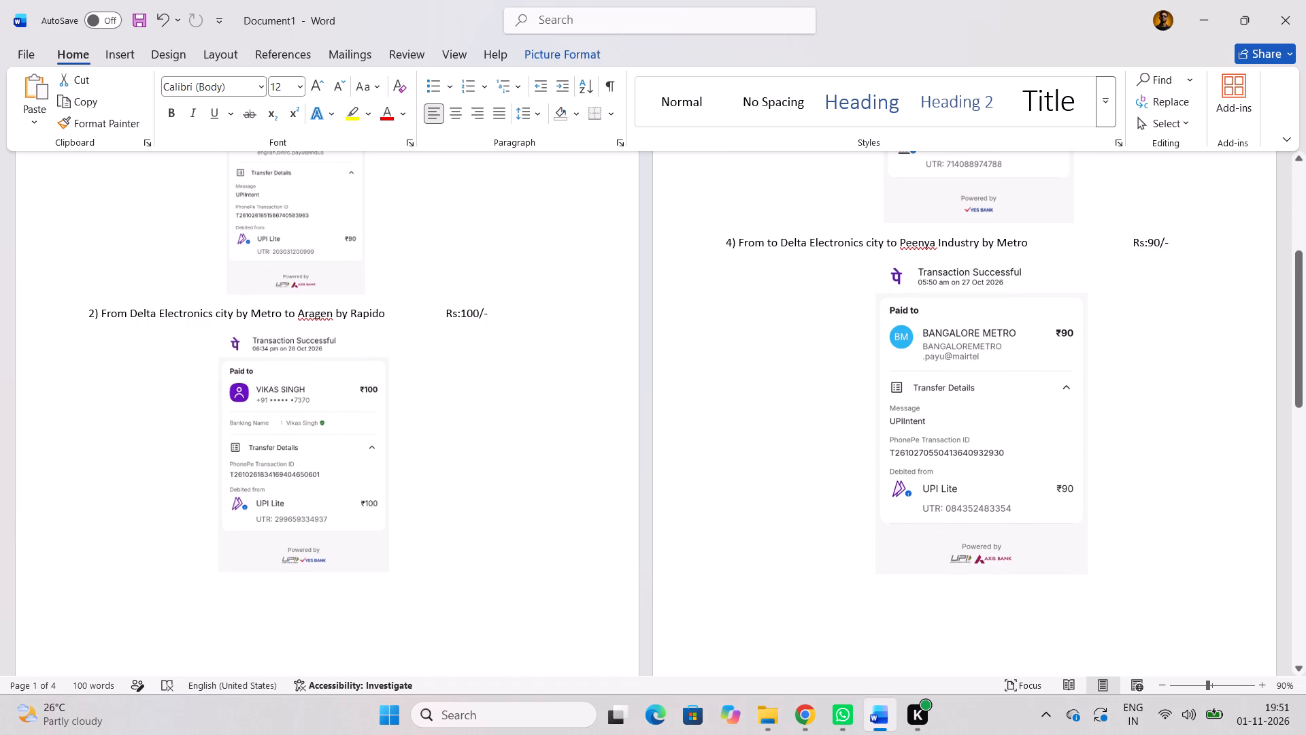
{"action": "scroll", "coordinate": [816, 440], "scroll_direction": "up", "scroll_amount": 7}
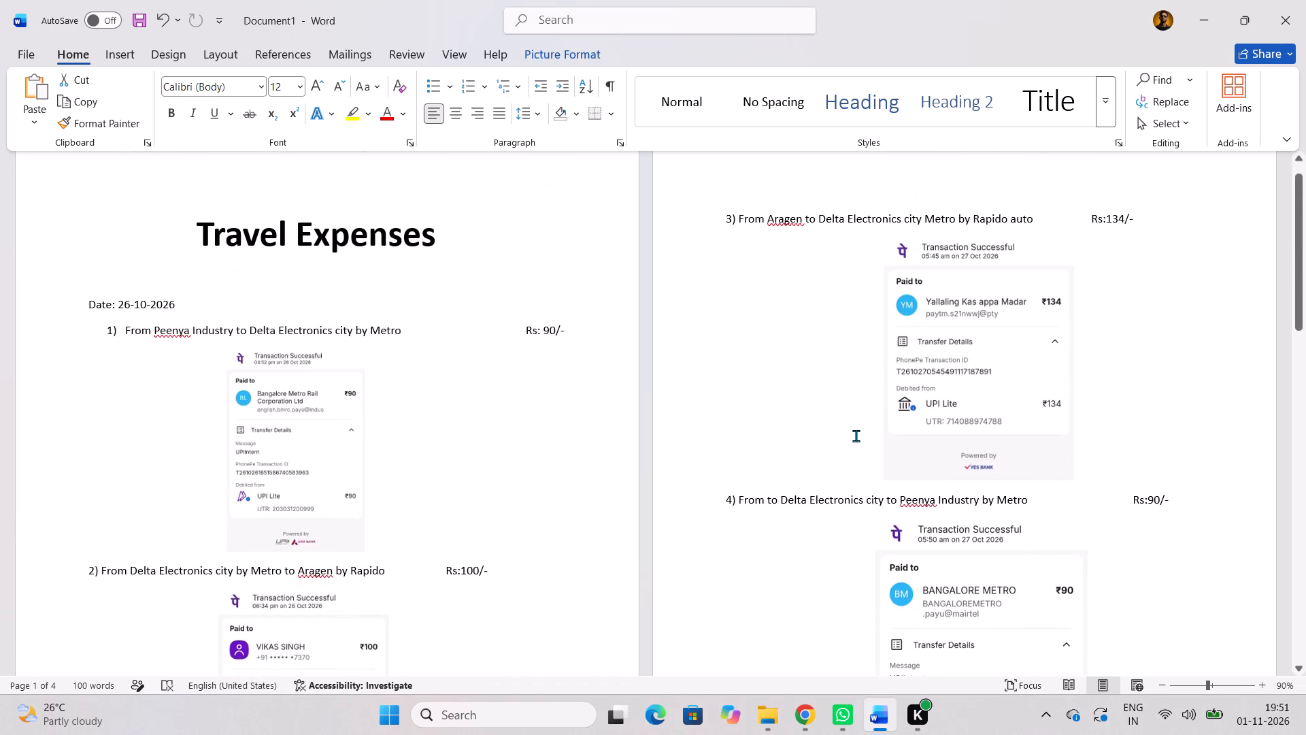
{"action": "scroll", "coordinate": [856, 436], "scroll_direction": "up", "scroll_amount": 2}
{"action": "left_click_drag", "start_coordinate": [768, 246], "coordinate": [950, 242]}
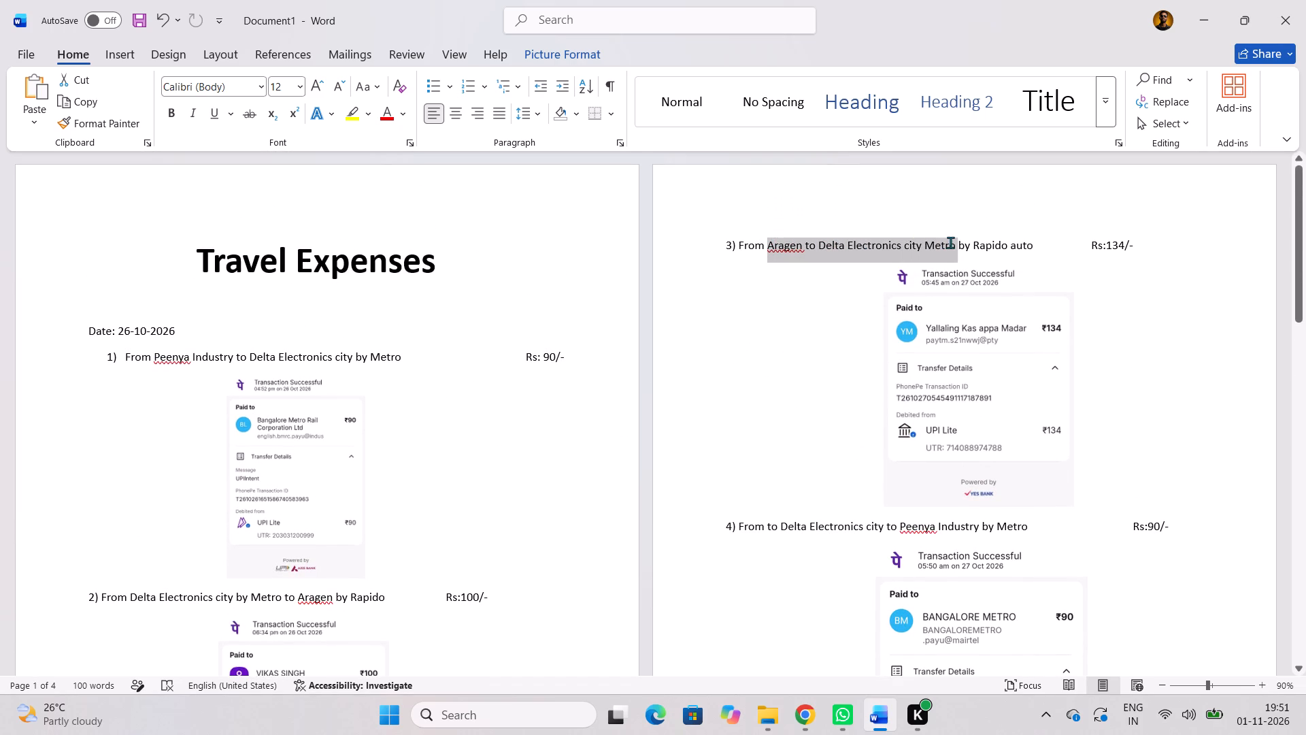
{"action": "left_click_drag", "start_coordinate": [950, 242], "coordinate": [958, 242]}
{"action": "left_click_drag", "start_coordinate": [958, 242], "coordinate": [958, 242]}
{"action": "left_click_drag", "start_coordinate": [958, 242], "coordinate": [1029, 244]}
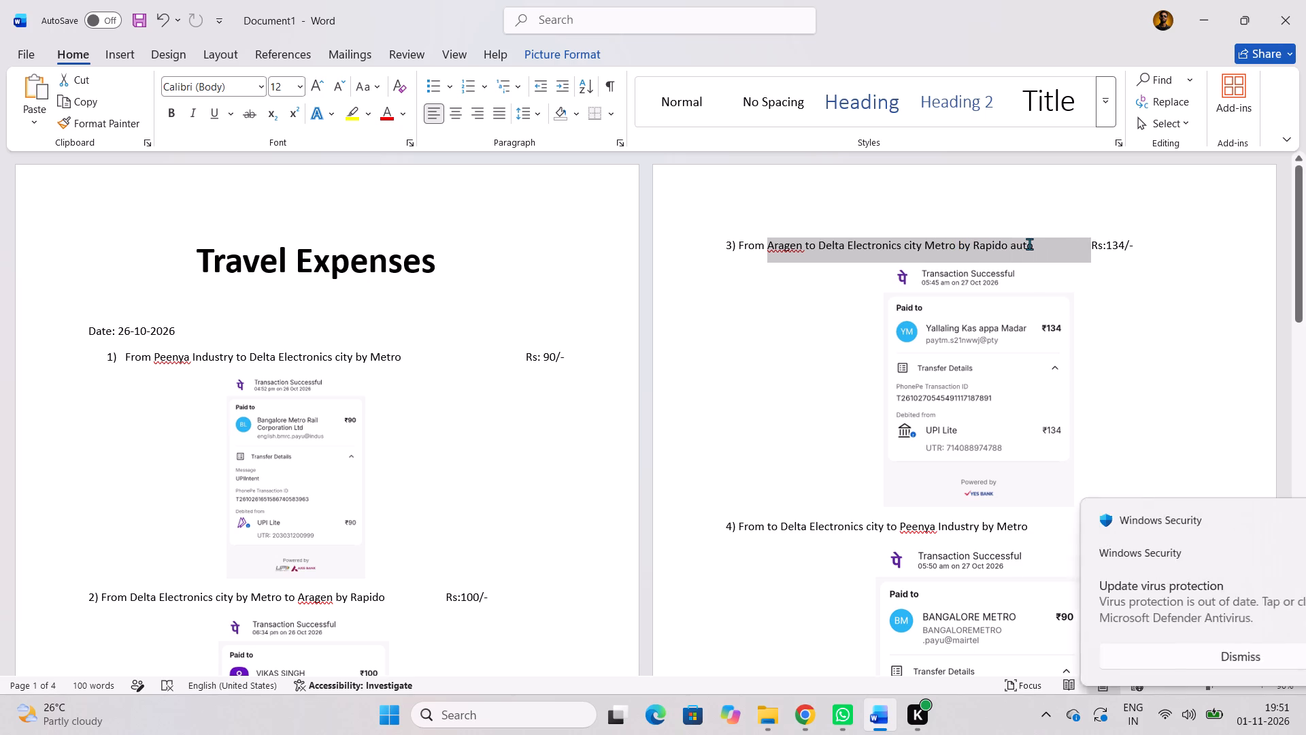
{"action": "left_click_drag", "start_coordinate": [1029, 244], "coordinate": [1026, 262]}
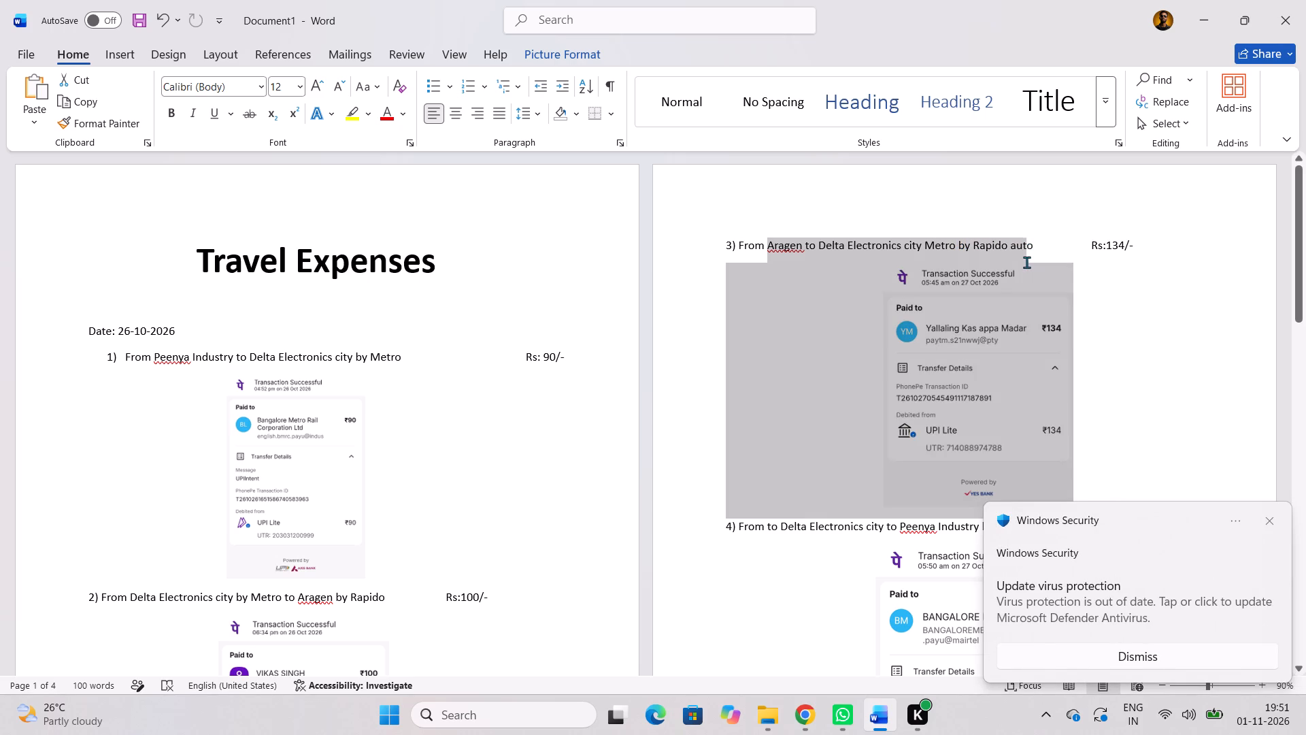
{"action": "left_click_drag", "start_coordinate": [1026, 262], "coordinate": [1028, 248]}
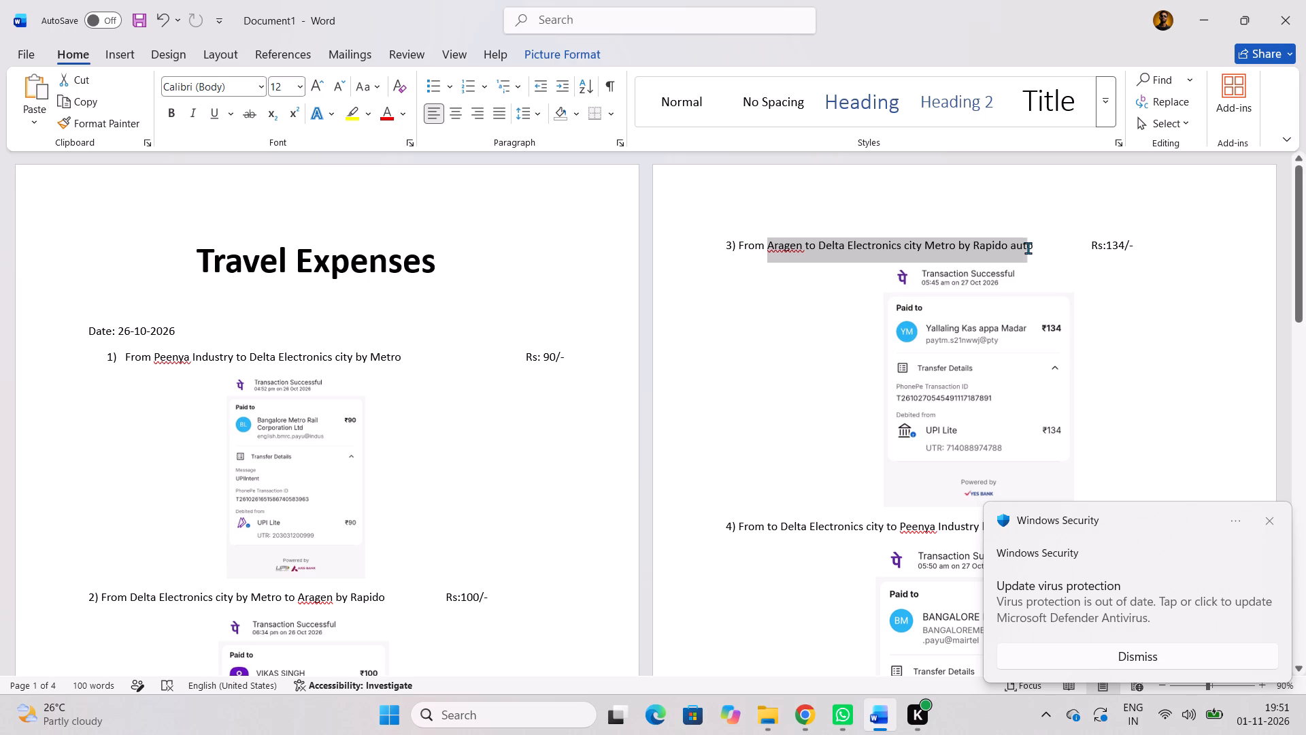
{"action": "left_click_drag", "start_coordinate": [1028, 248], "coordinate": [1028, 247]}
{"action": "key", "text": "ctrl+c"}
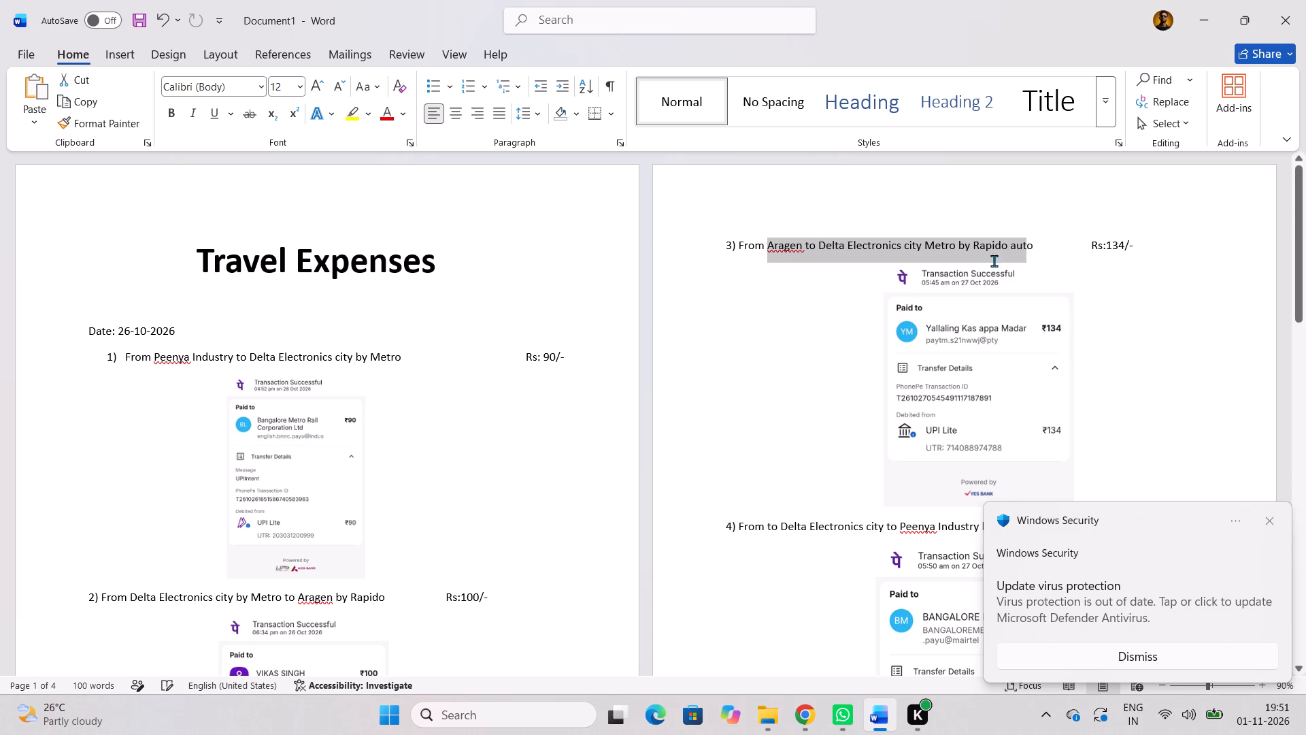
Select the text HSR Layout (LBS) to Central Silk Board by Rapido brick in entry 3 under 27-10-2026.
{"action": "scroll", "coordinate": [768, 354], "scroll_direction": "down", "scroll_amount": 20}
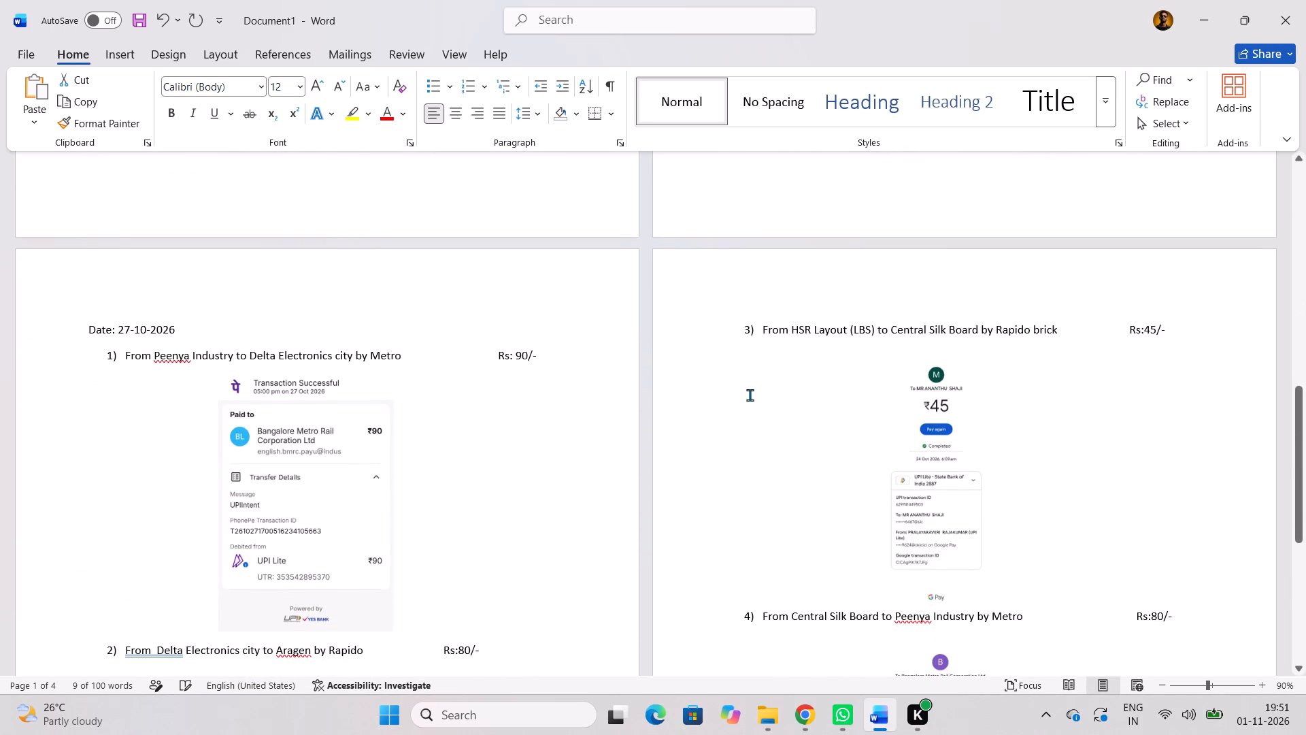
{"action": "scroll", "coordinate": [750, 395], "scroll_direction": "down", "scroll_amount": 3}
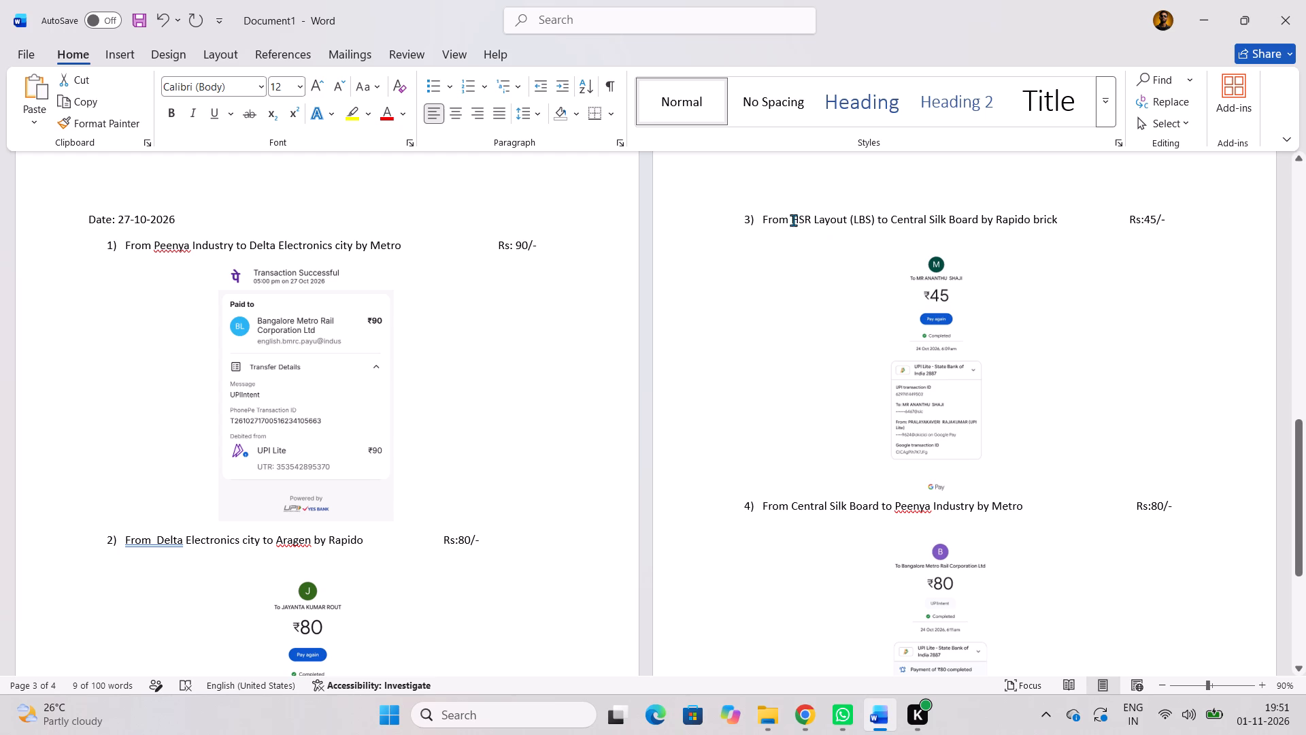
{"action": "left_click_drag", "start_coordinate": [792, 220], "coordinate": [1047, 212]}
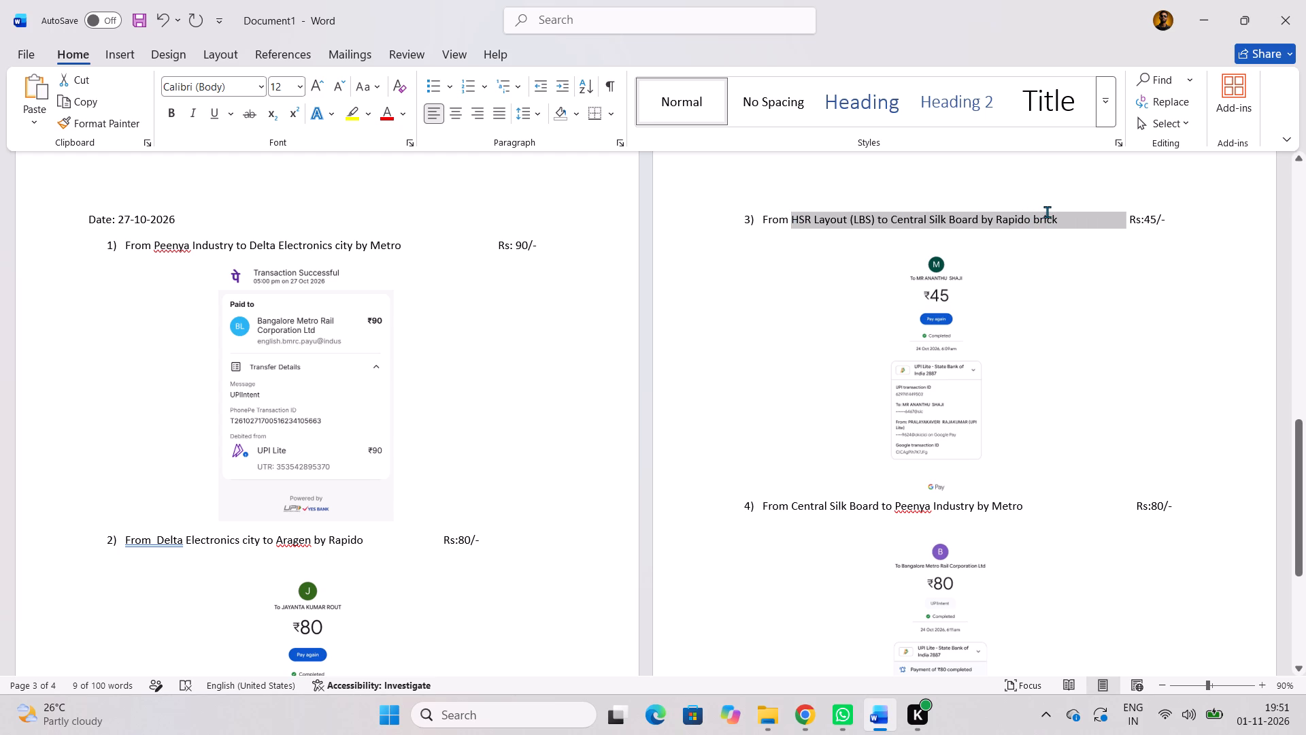
Replace the selected route in entry 3 with the copied text, completed as Aragen to Delta Electronics city Metro by Rapido auto.
{"action": "left_click_drag", "start_coordinate": [1047, 212], "coordinate": [1045, 214]}
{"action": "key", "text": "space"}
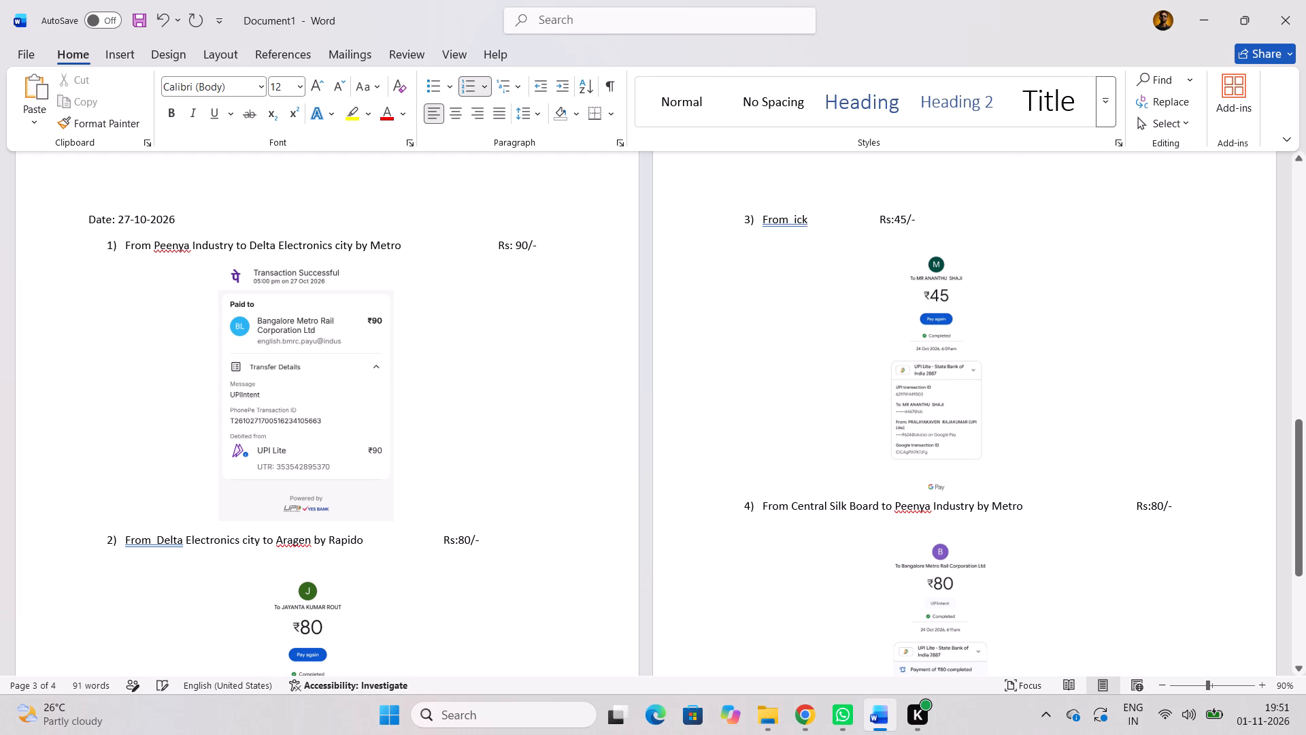
{"action": "key", "text": "Right"}
{"action": "key", "text": "Right"}
{"action": "key", "text": "Right"}
{"action": "key", "text": "BackSpace"}
{"action": "key", "text": "BackSpace"}
{"action": "key", "text": "BackSpace"}
{"action": "key", "text": "ctrl+v"}
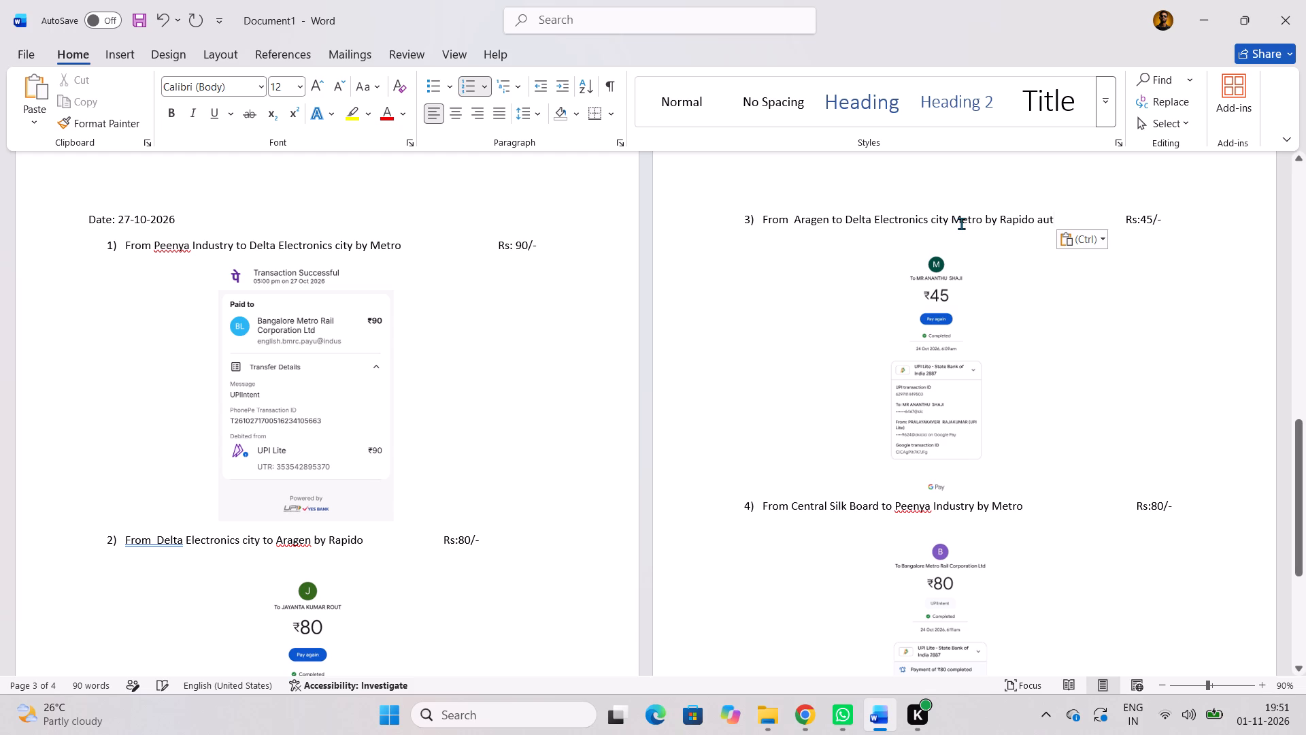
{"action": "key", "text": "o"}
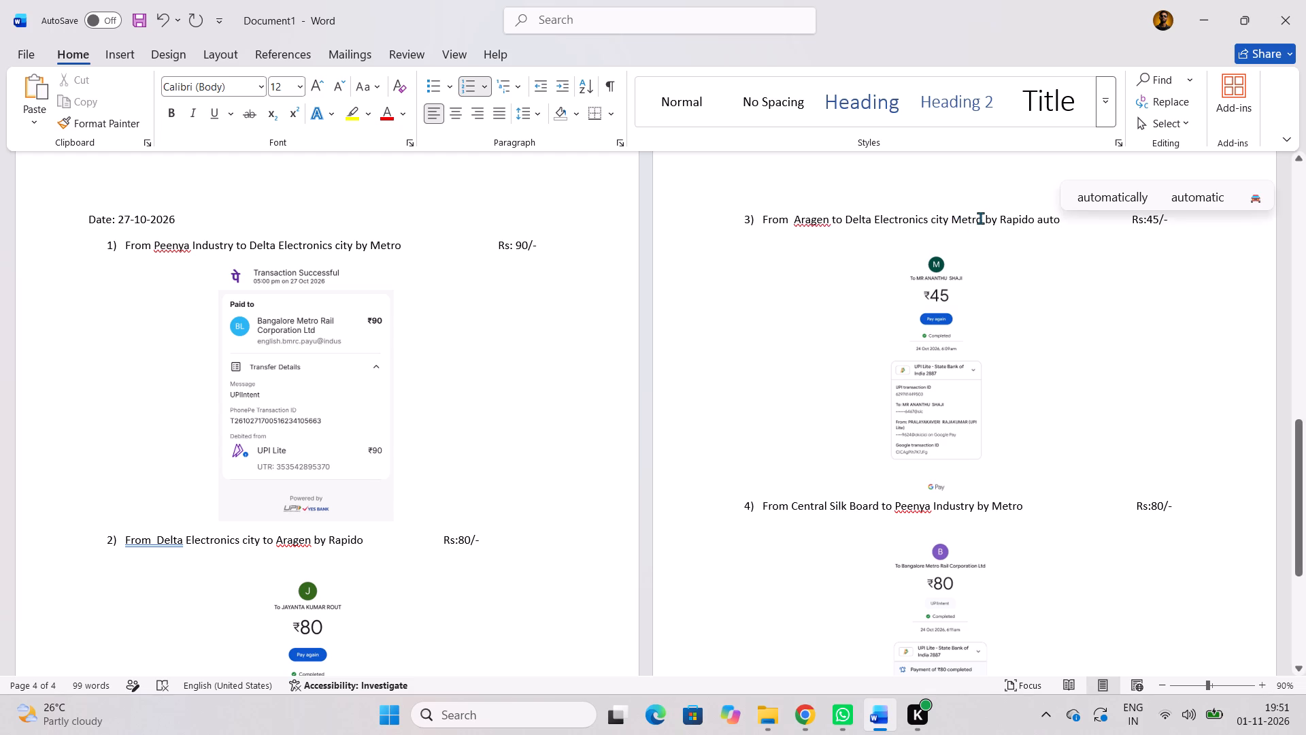
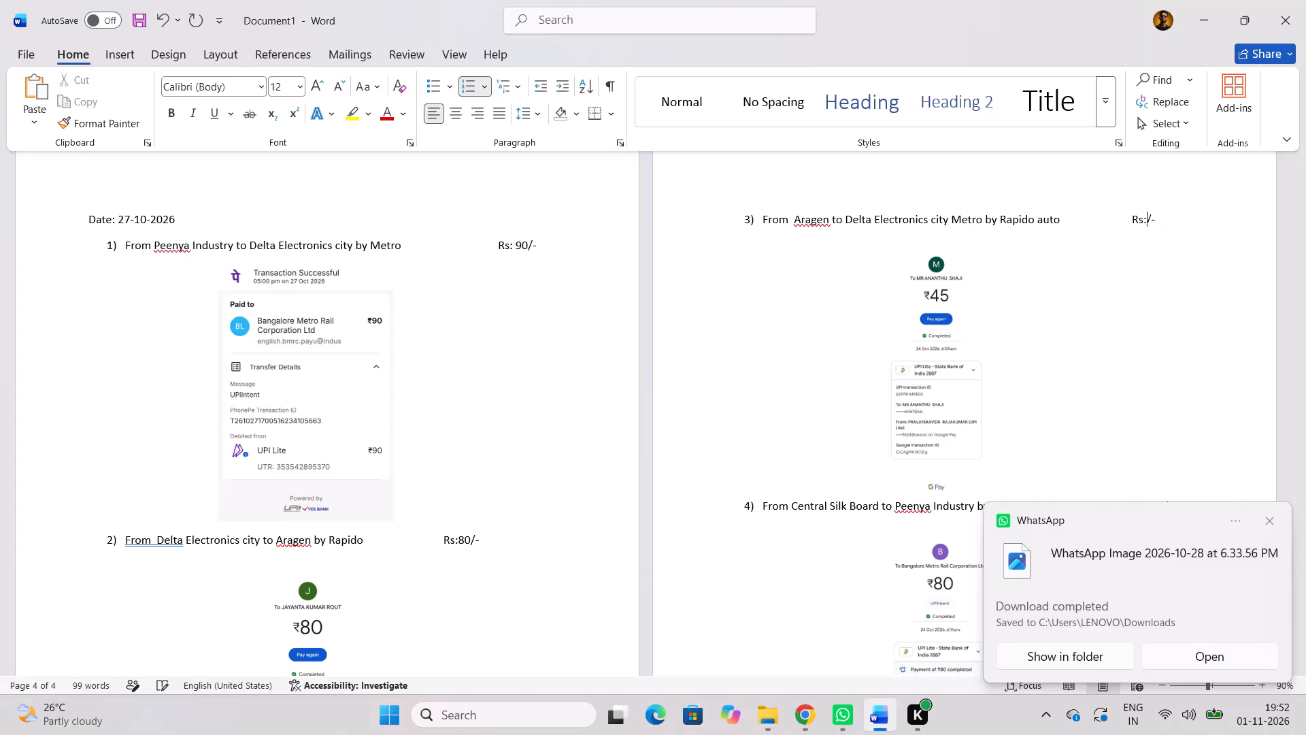
Enter 131 as the rupee amount for entry 3, Aragen to Delta Electronics city Metro by Rapido auto.
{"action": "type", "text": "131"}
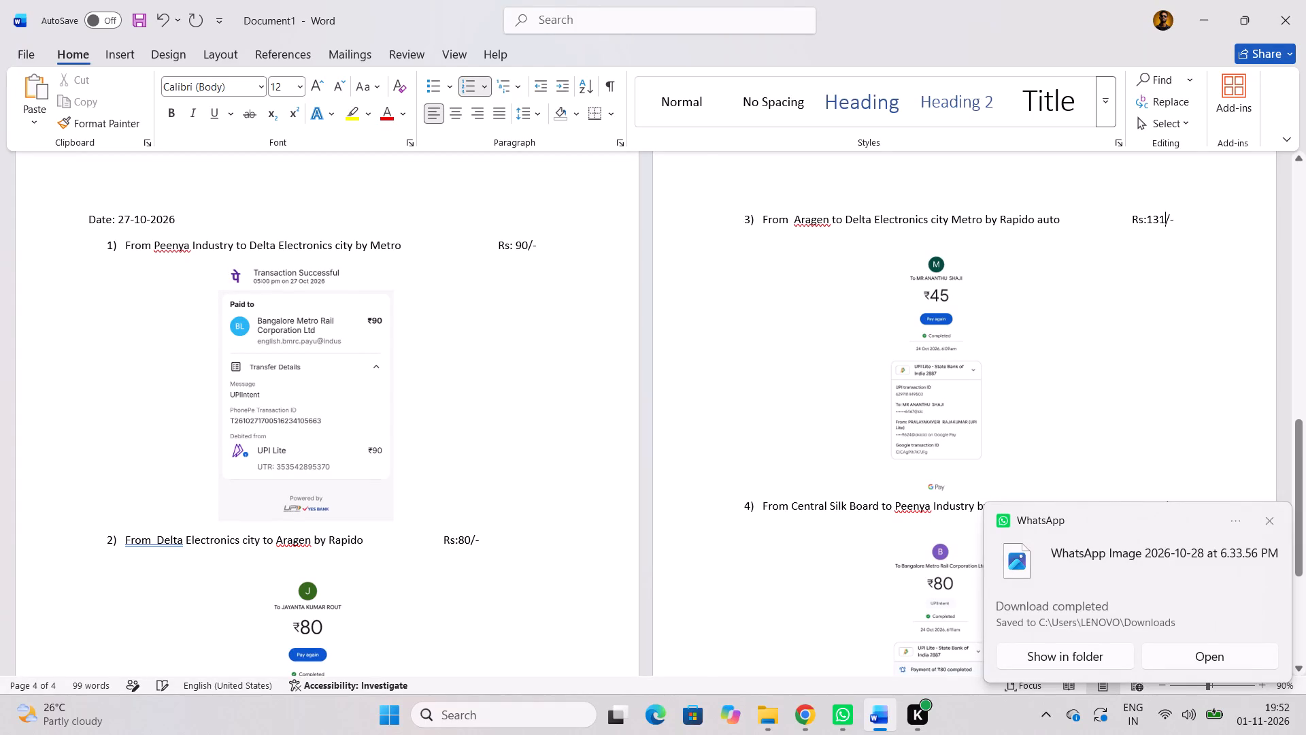
Replace the ₹45 receipt beneath entry 3 with a copy of the WhatsApp image 2026-10-28 at 6.33.56 from the Downloads folder.
{"action": "left_click", "coordinate": [775, 721]}
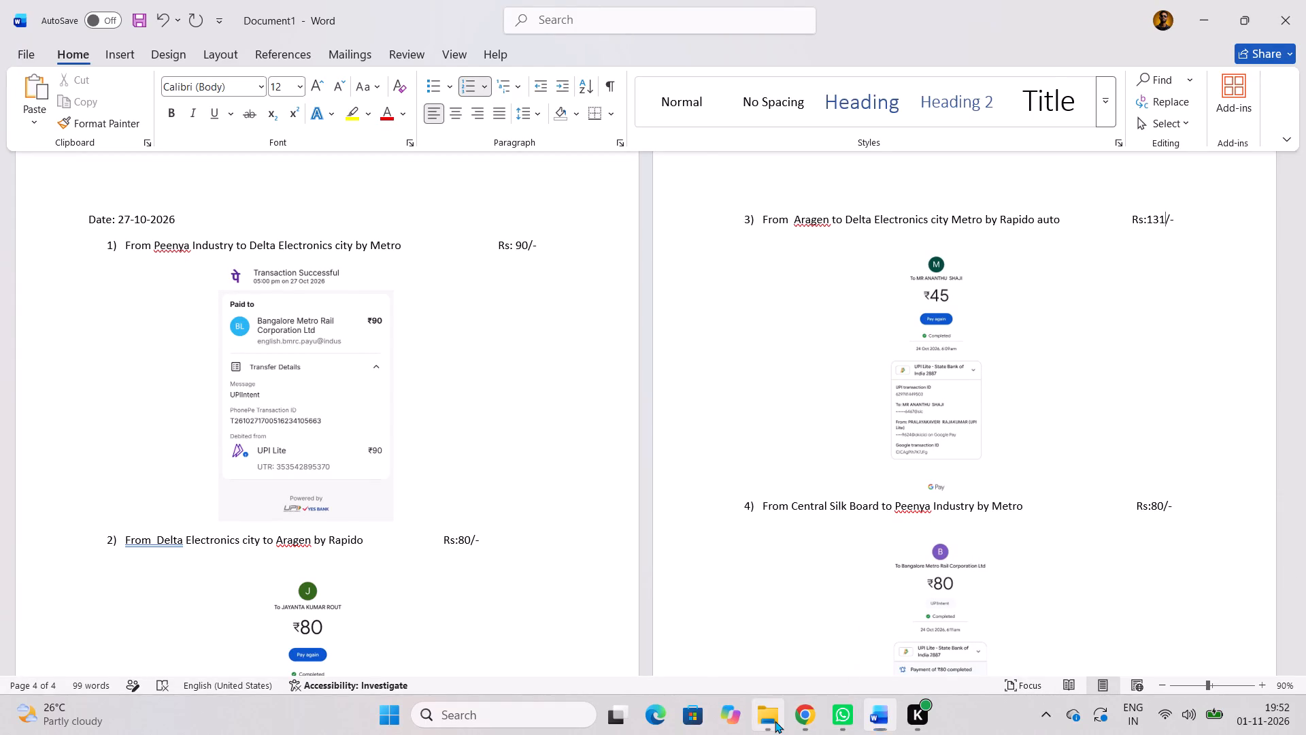
{"action": "left_click", "coordinate": [434, 195]}
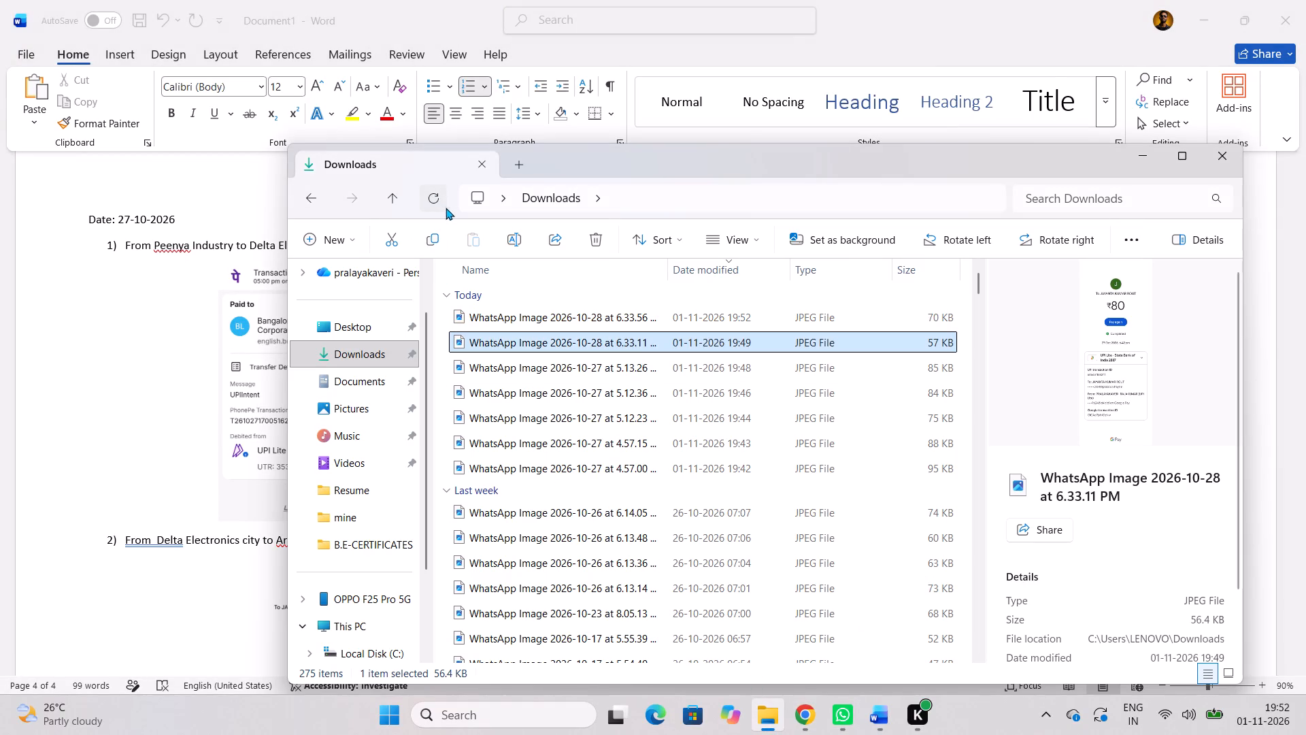
{"action": "left_click", "coordinate": [491, 312]}
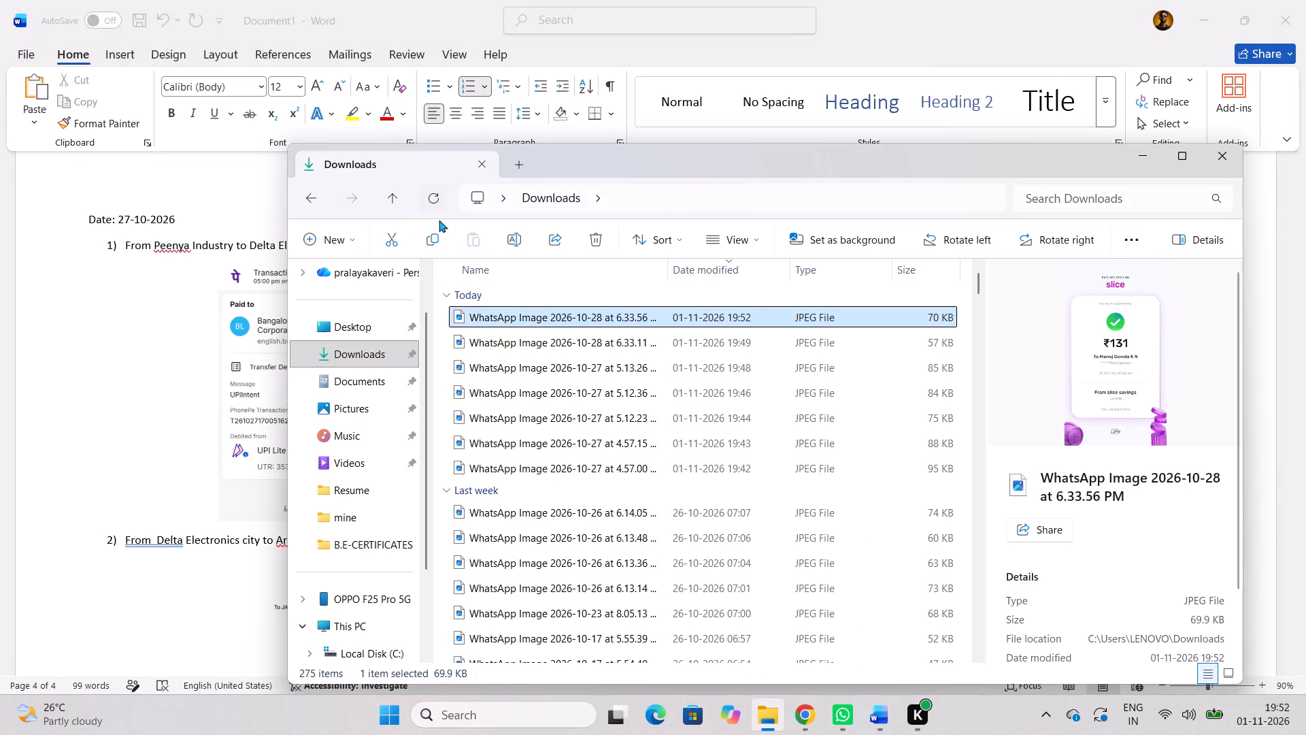
{"action": "left_click", "coordinate": [439, 231]}
{"action": "left_click", "coordinate": [1253, 398]}
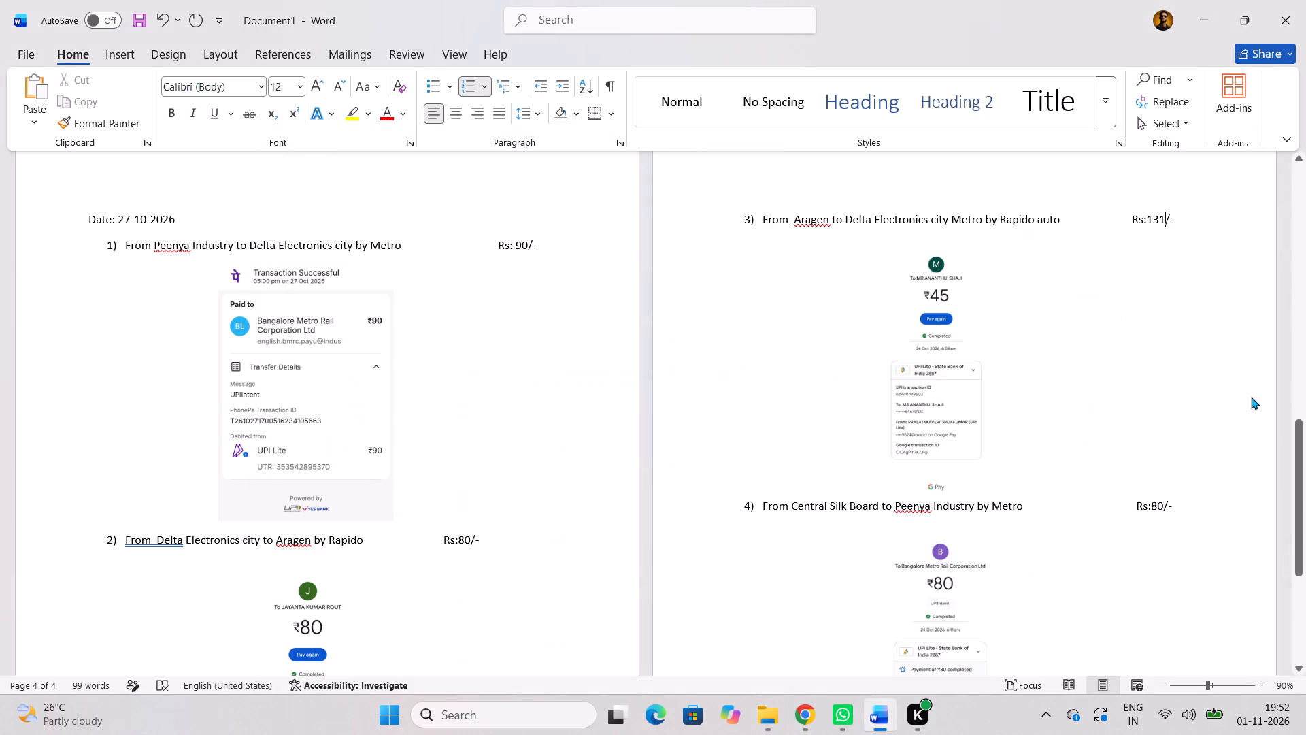
{"action": "left_click", "coordinate": [973, 332]}
{"action": "key", "text": "BackSpace"}
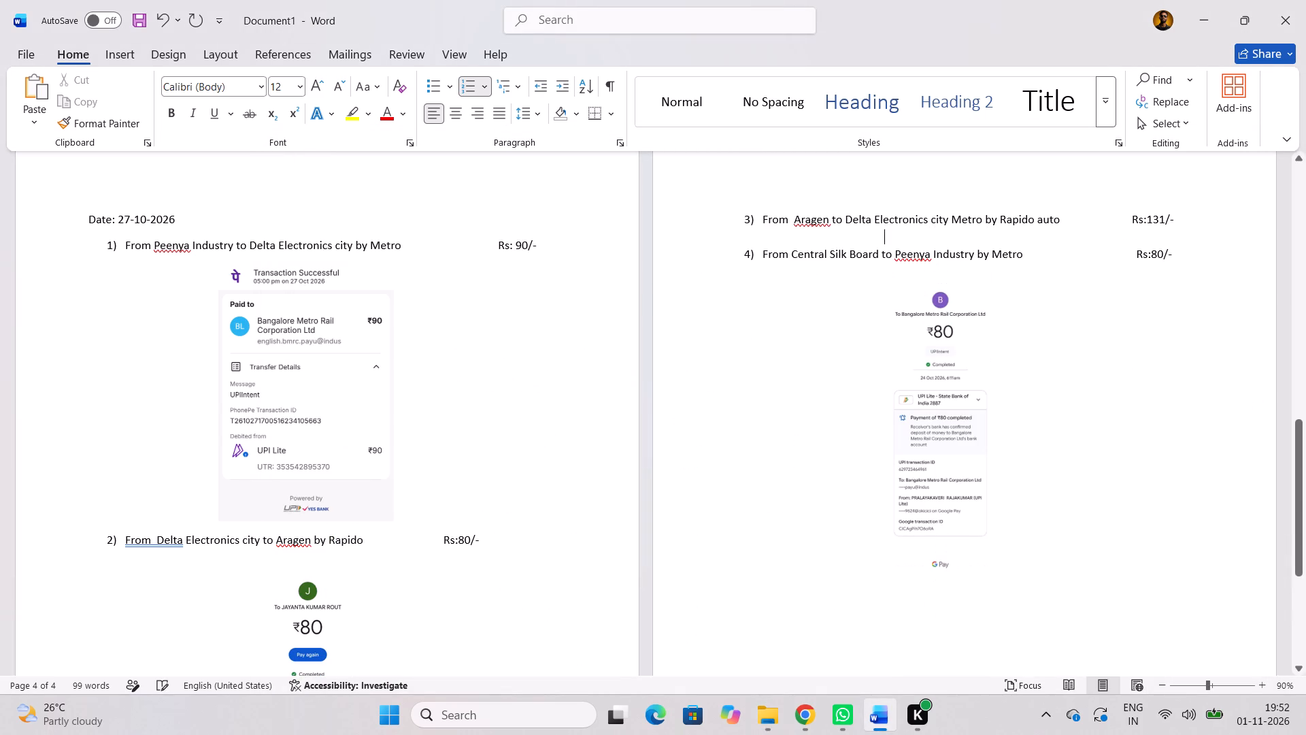
{"action": "key", "text": "ctrl+v"}
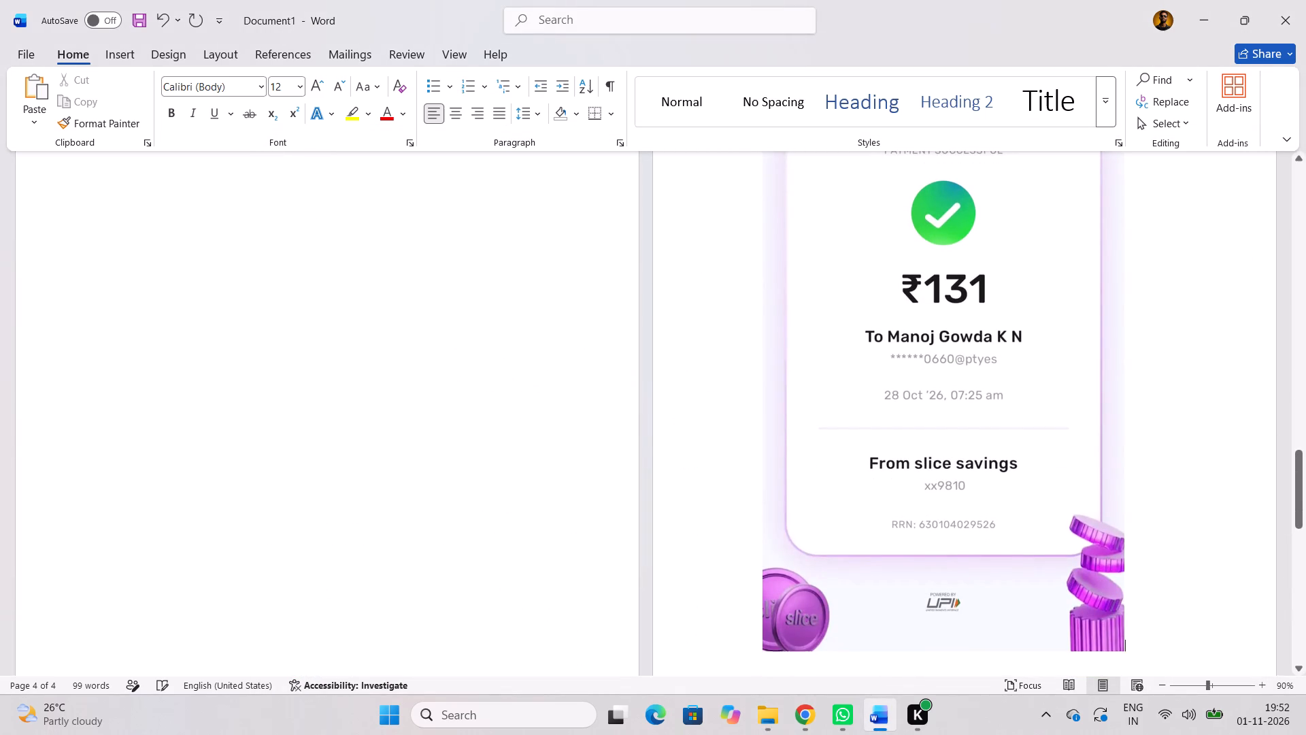
Shrink the ₹131 receipt beneath entry 3 proportionally to about half its size so entry 4 fits below it on the same page.
{"action": "left_click", "coordinate": [973, 335]}
{"action": "scroll", "coordinate": [1036, 517], "scroll_direction": "down", "scroll_amount": 1}
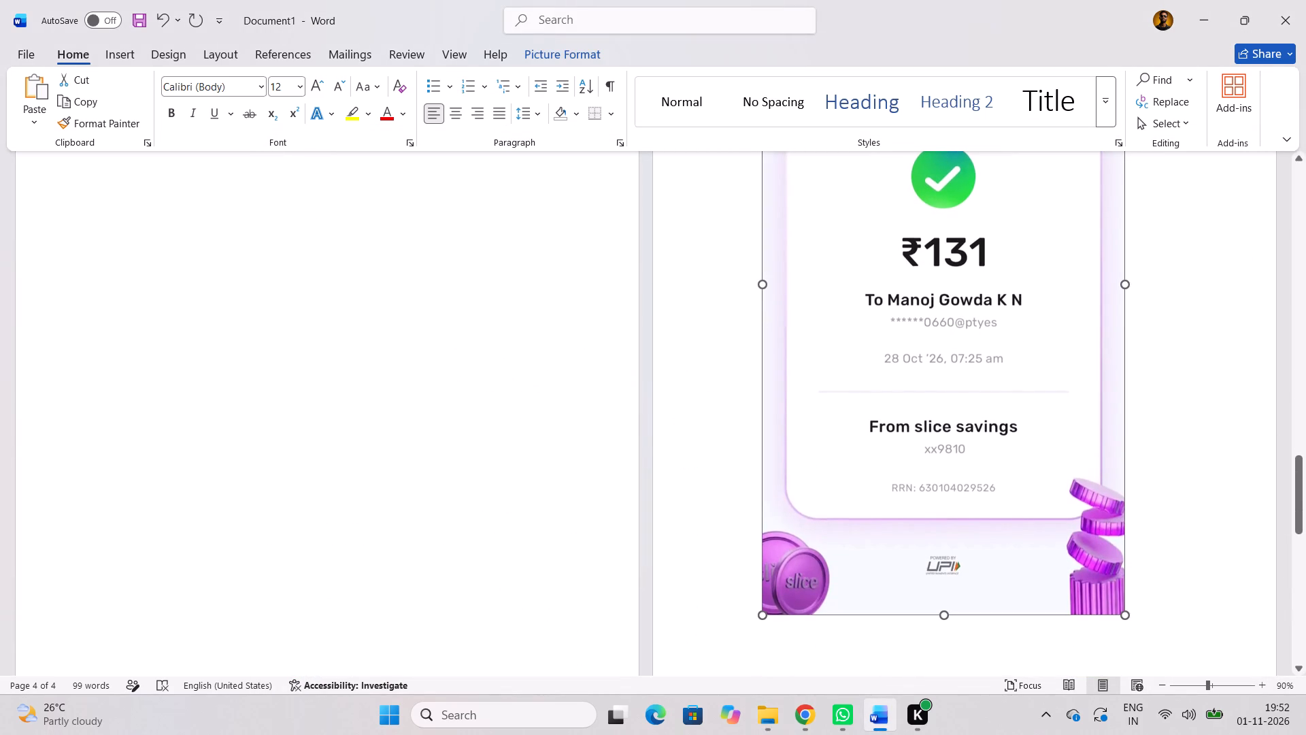
{"action": "left_click_drag", "start_coordinate": [1128, 617], "coordinate": [1023, 438]}
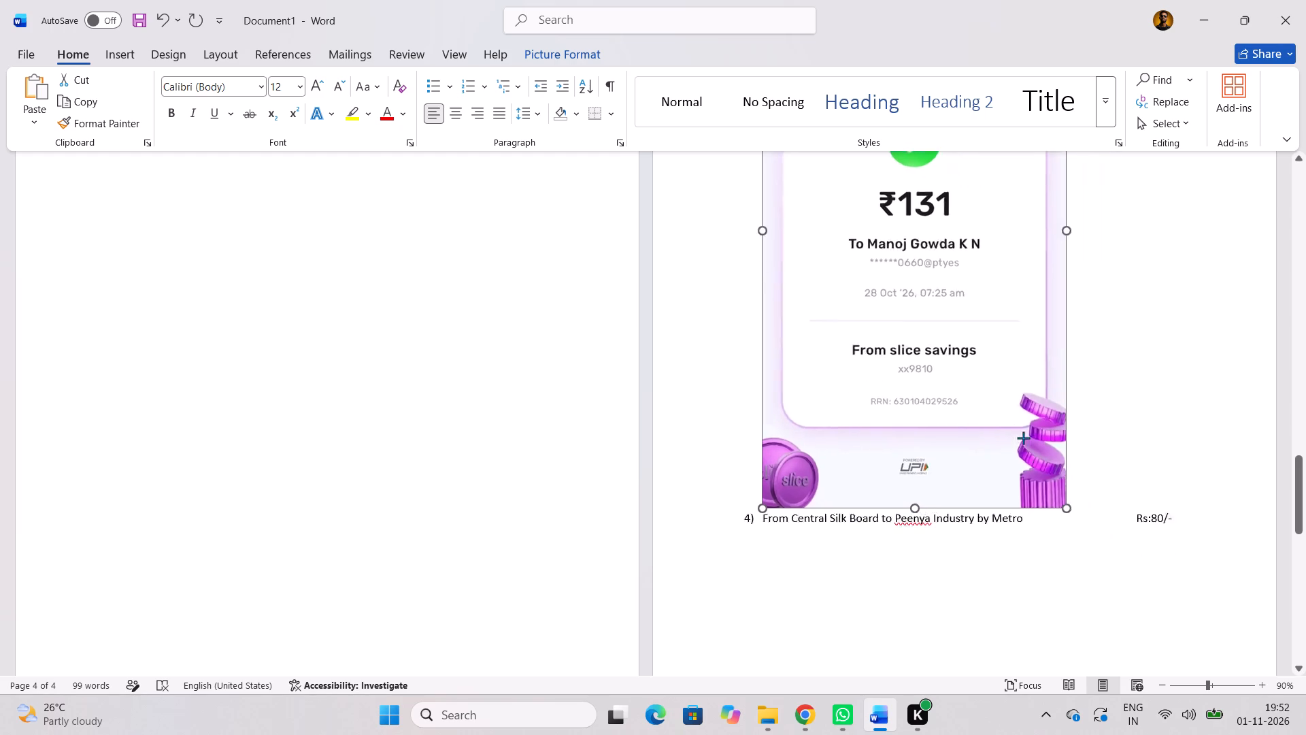
{"action": "left_click_drag", "start_coordinate": [1023, 438], "coordinate": [924, 270]}
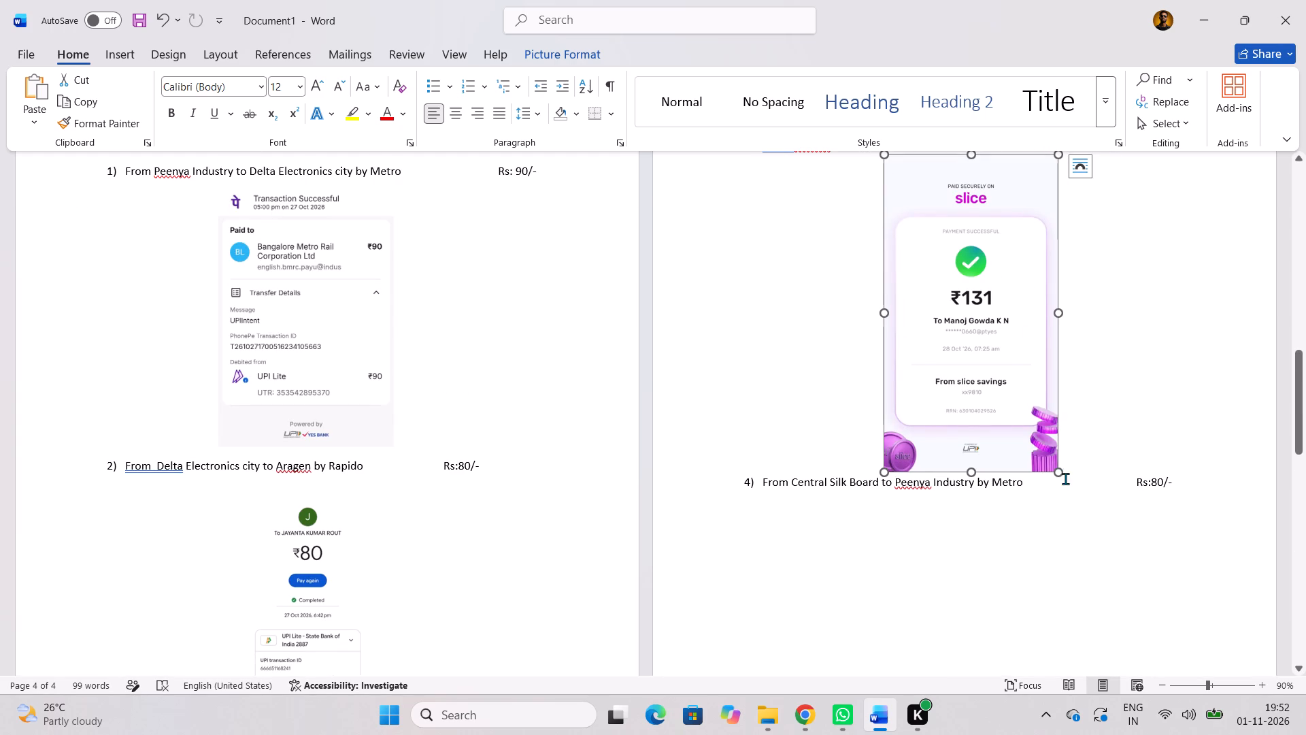
Shrink the ₹131 slice receipt beneath entry 3 proportionally so that entry 4 and its ₹80 receipt fit on page 4.
{"action": "left_click_drag", "start_coordinate": [1063, 471], "coordinate": [991, 385]}
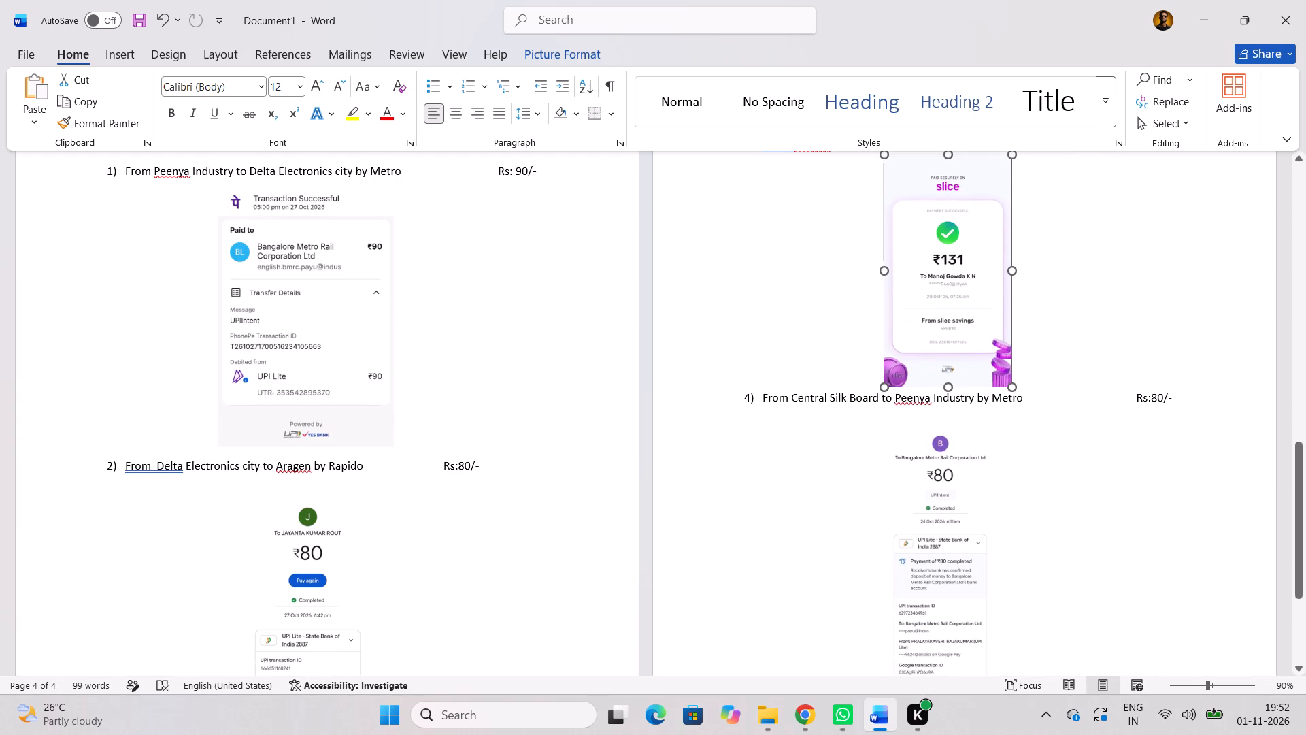
Copy the text From to Delta Electronics city to Peenya Industry by Metro from entry 4 on page 2.
{"action": "scroll", "coordinate": [1014, 466], "scroll_direction": "down", "scroll_amount": 2}
{"action": "scroll", "coordinate": [1016, 471], "scroll_direction": "up", "scroll_amount": 4}
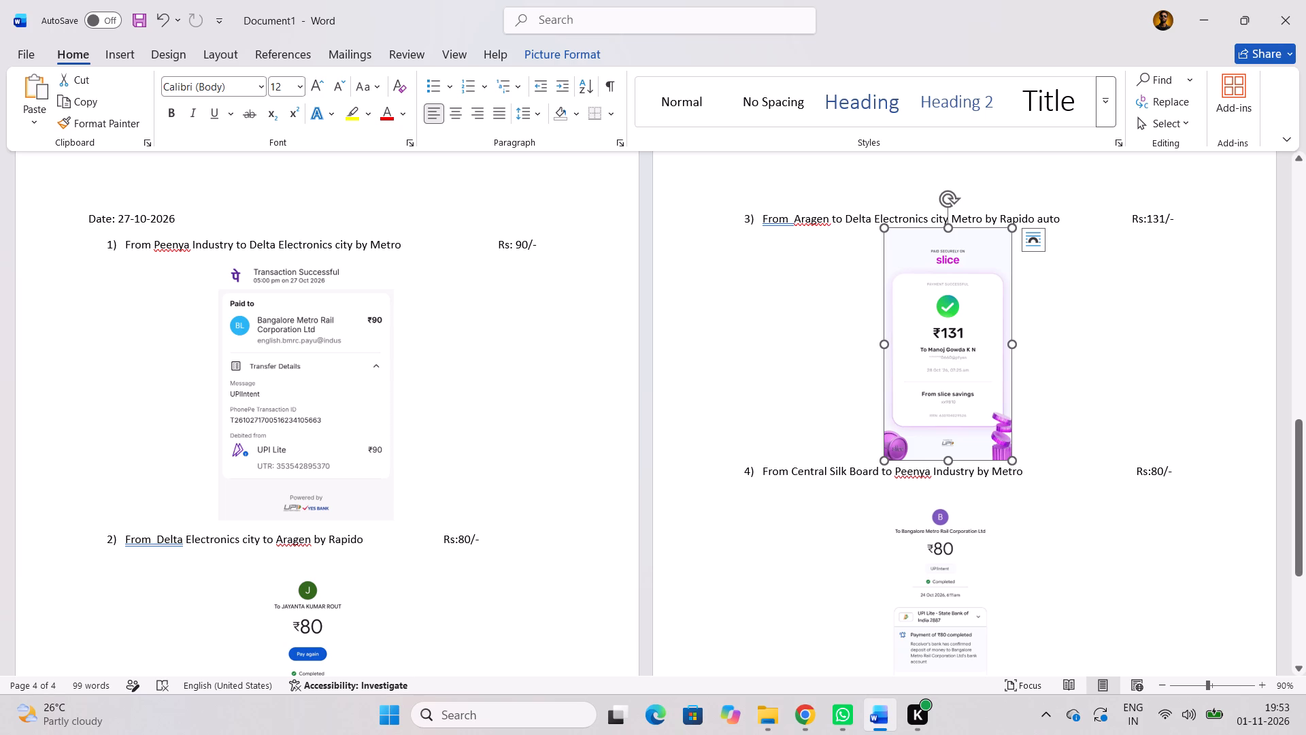
{"action": "scroll", "coordinate": [696, 454], "scroll_direction": "up", "scroll_amount": 3}
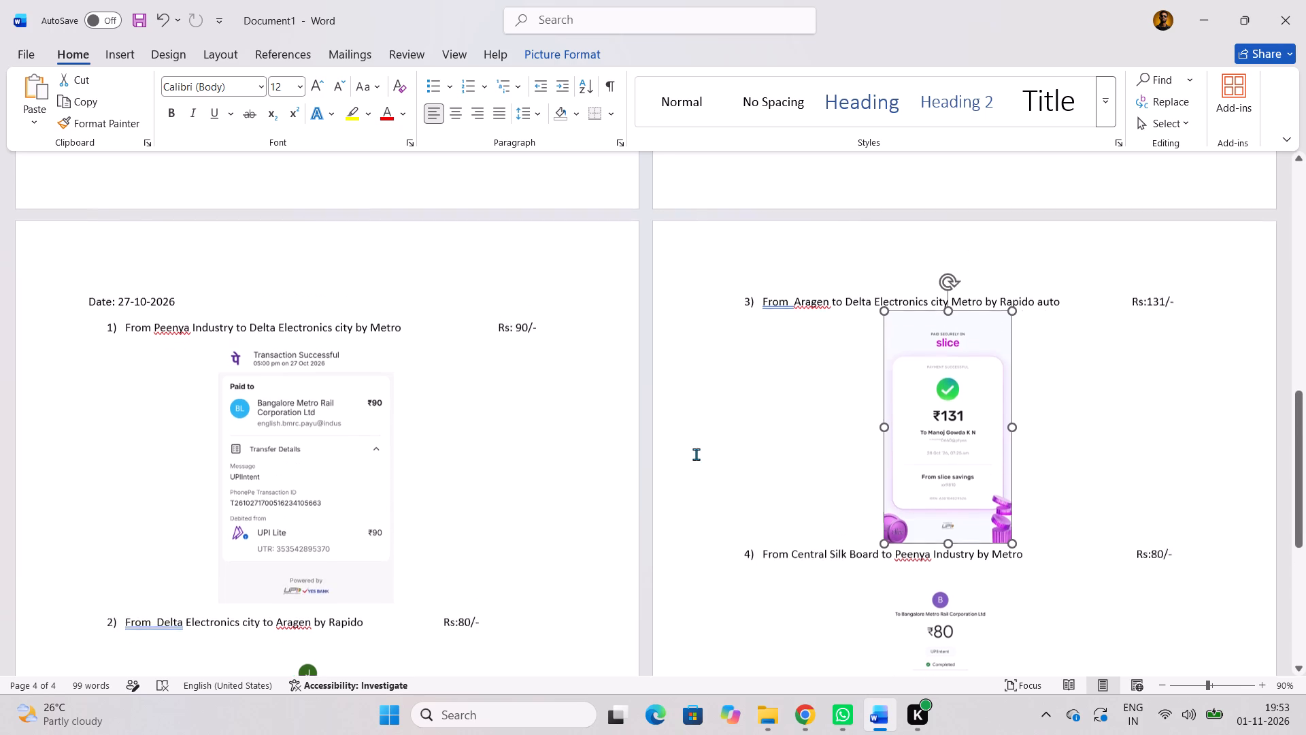
{"action": "scroll", "coordinate": [695, 454], "scroll_direction": "up", "scroll_amount": 14}
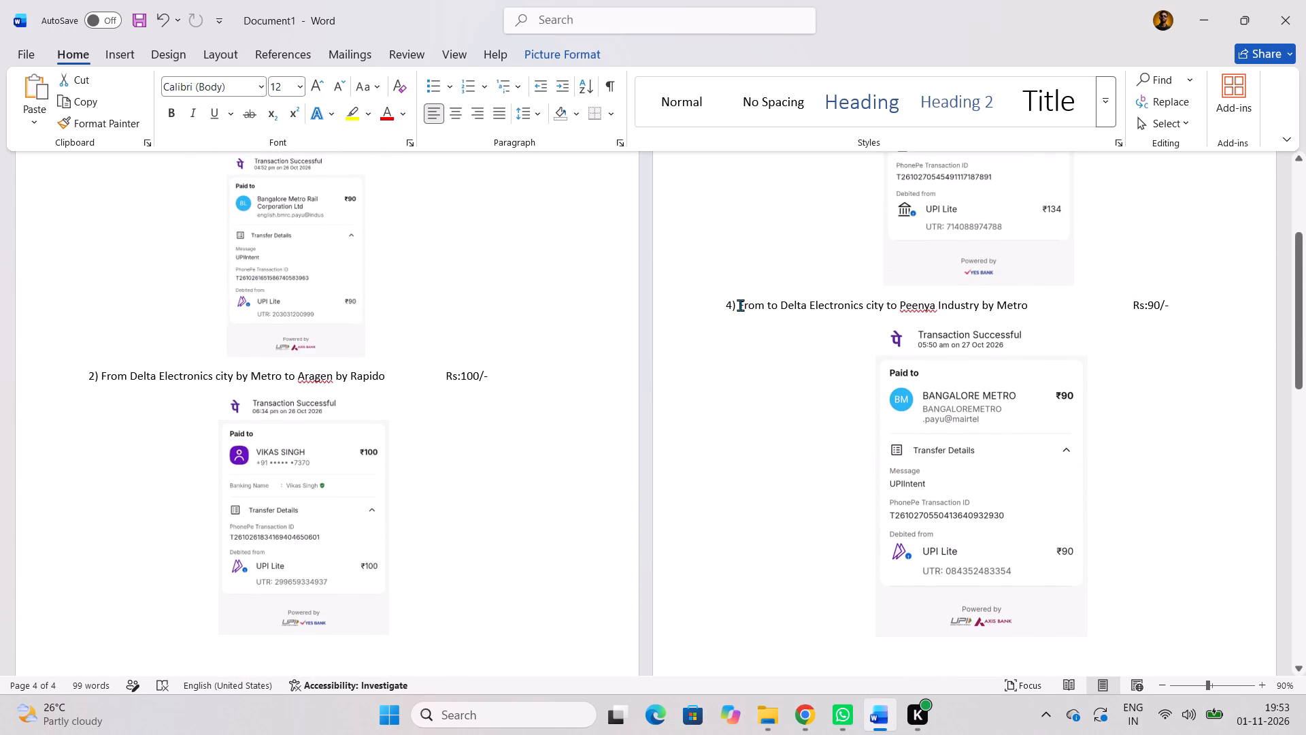
{"action": "left_click_drag", "start_coordinate": [740, 305], "coordinate": [1024, 304]}
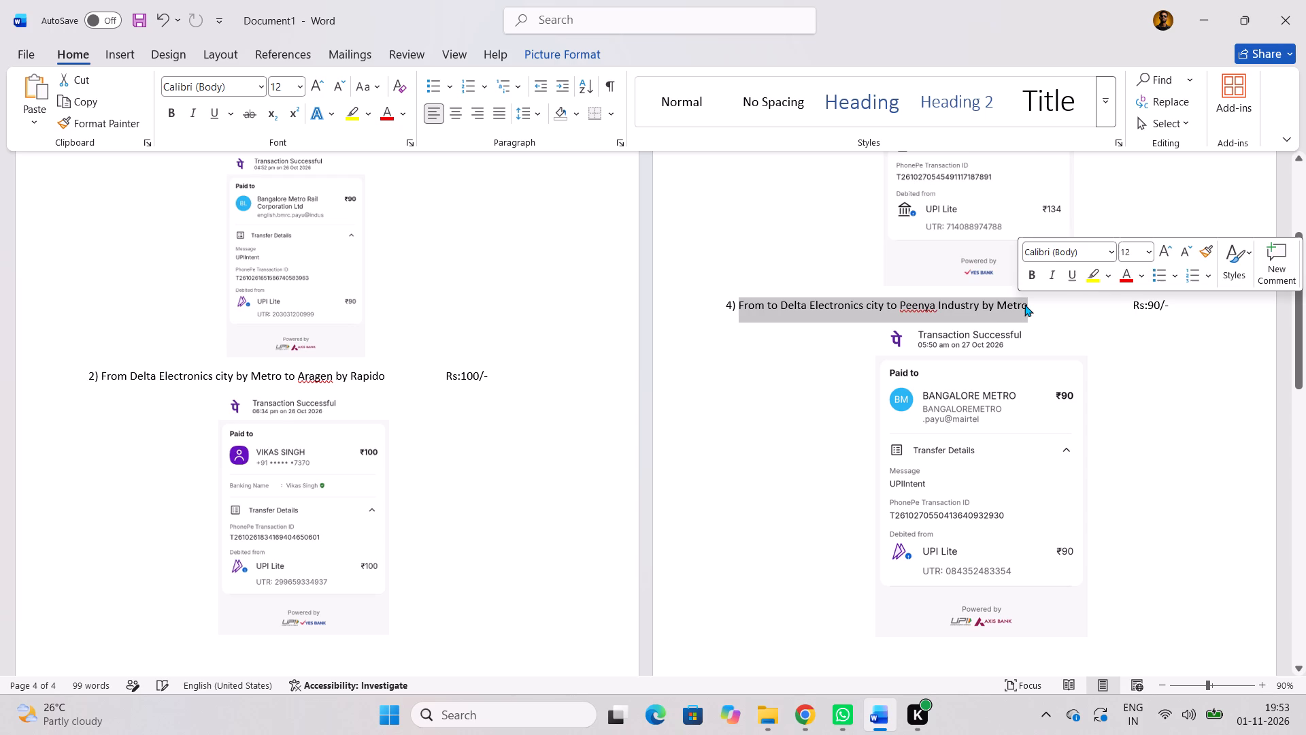
{"action": "key", "text": "ctrl+c"}
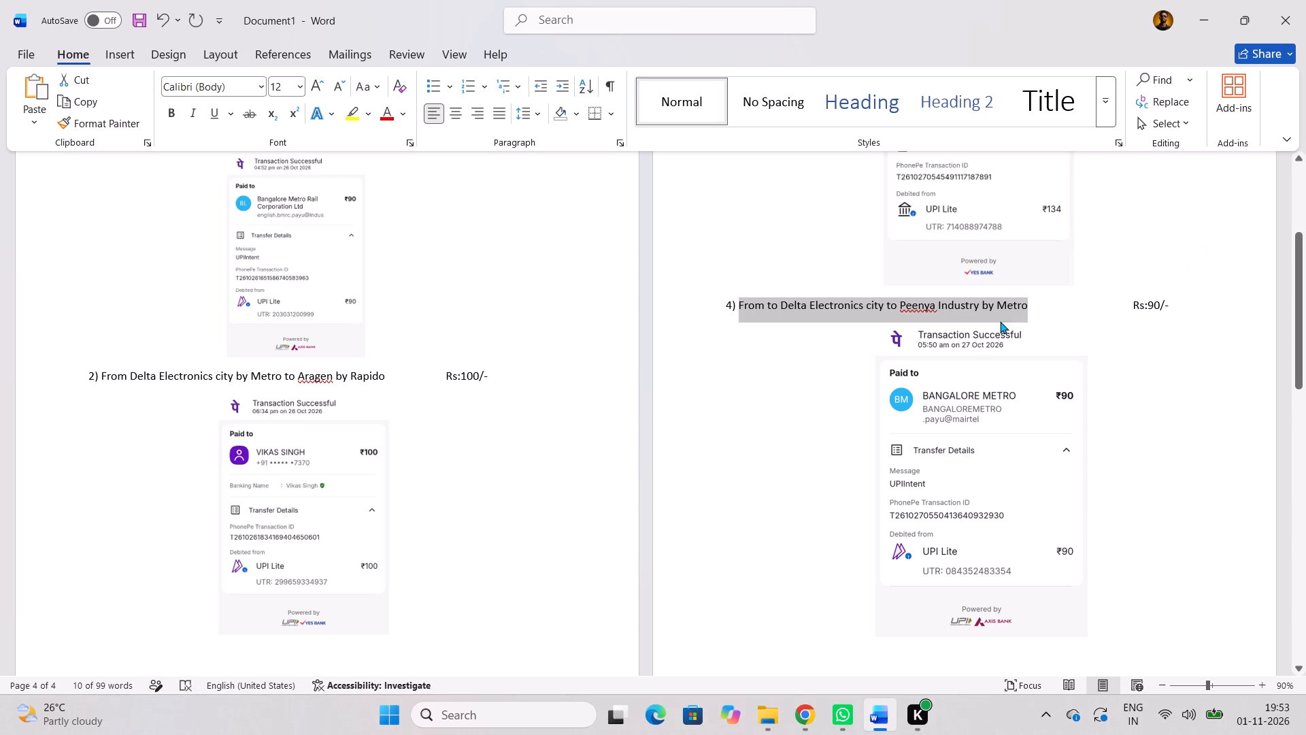
Delete the route text From Central Silk Board to Peenya Industry by Metro from entry 4 under 27-10-2026, keeping its amount.
{"action": "scroll", "coordinate": [916, 402], "scroll_direction": "down", "scroll_amount": 20}
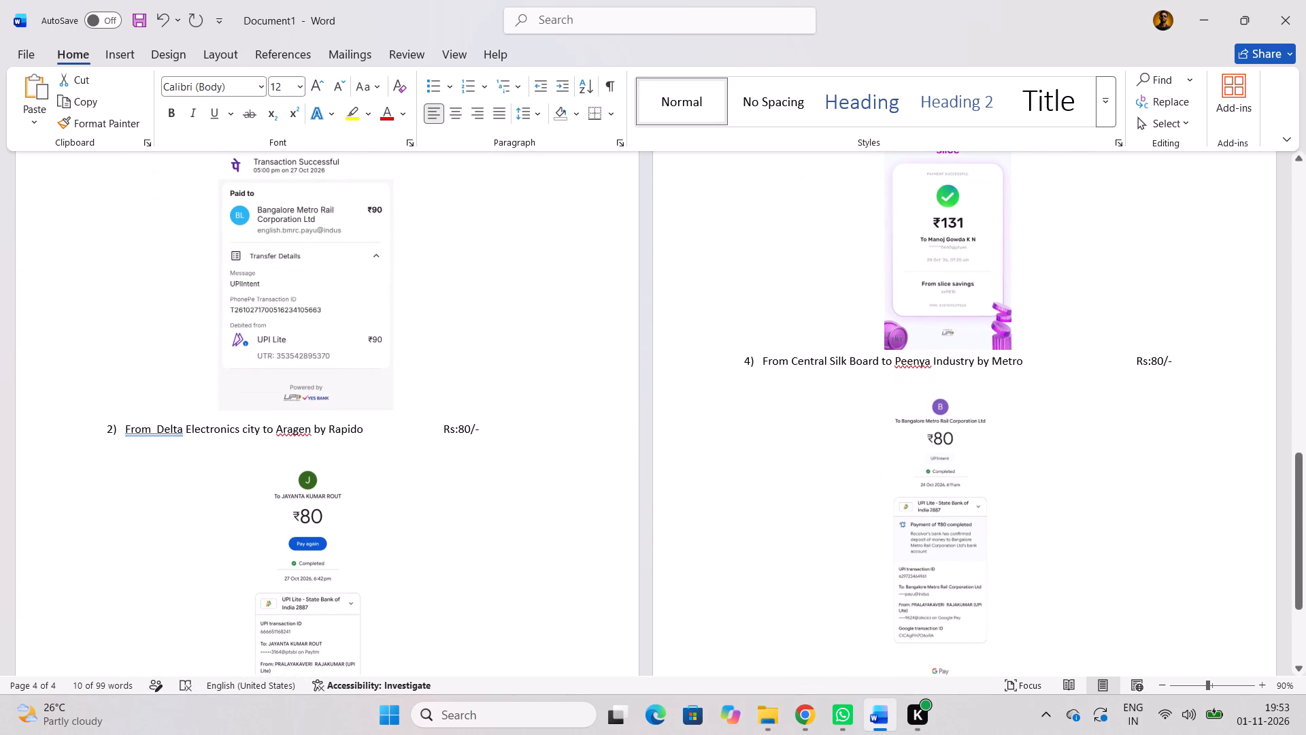
{"action": "left_click_drag", "start_coordinate": [765, 362], "coordinate": [860, 357]}
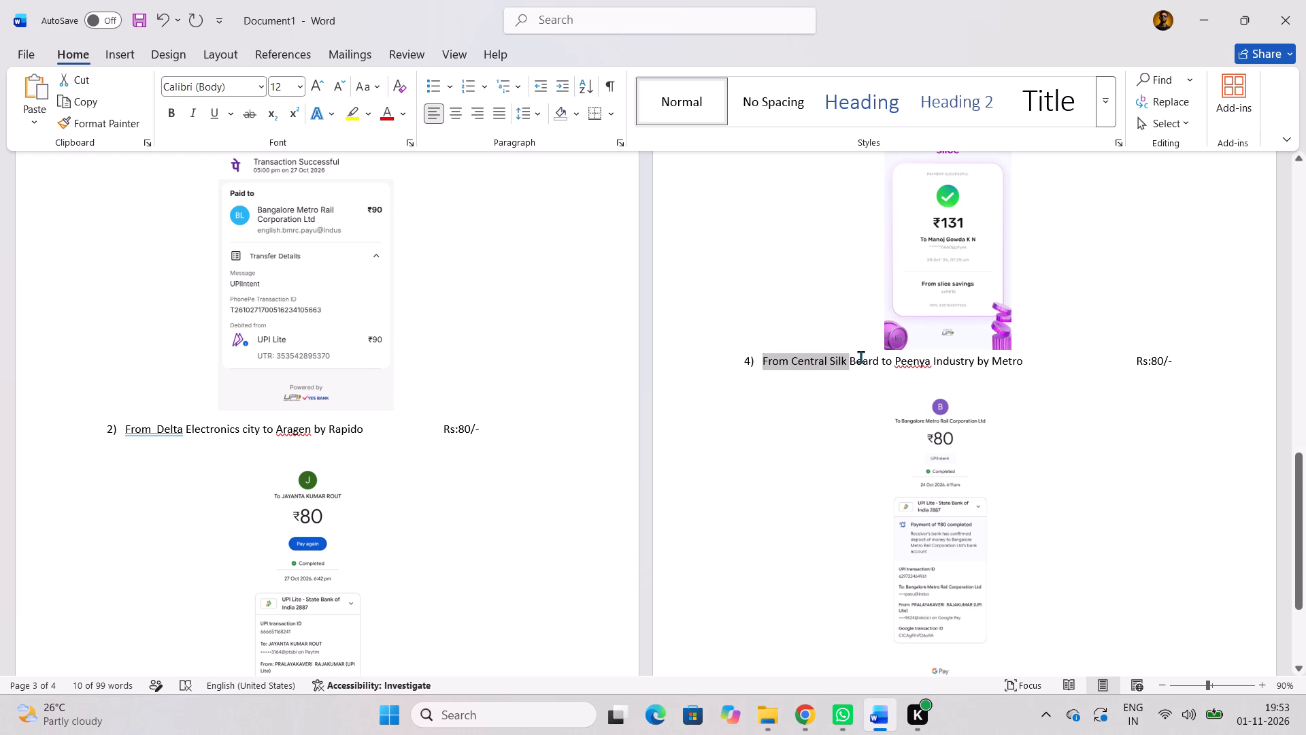
{"action": "left_click_drag", "start_coordinate": [860, 357], "coordinate": [1018, 365]}
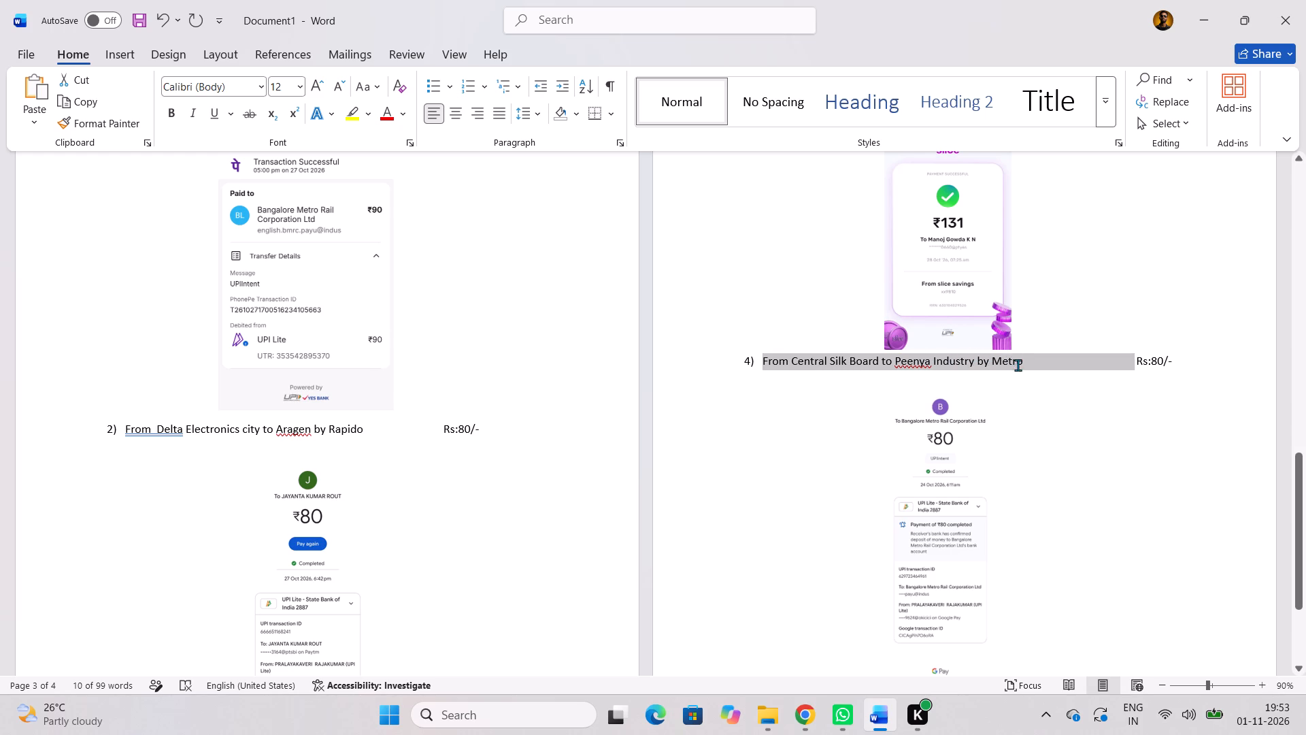
{"action": "left_click_drag", "start_coordinate": [1018, 365], "coordinate": [1014, 364]}
{"action": "key", "text": "space"}
{"action": "key", "text": "Right"}
{"action": "key", "text": "BackSpace"}
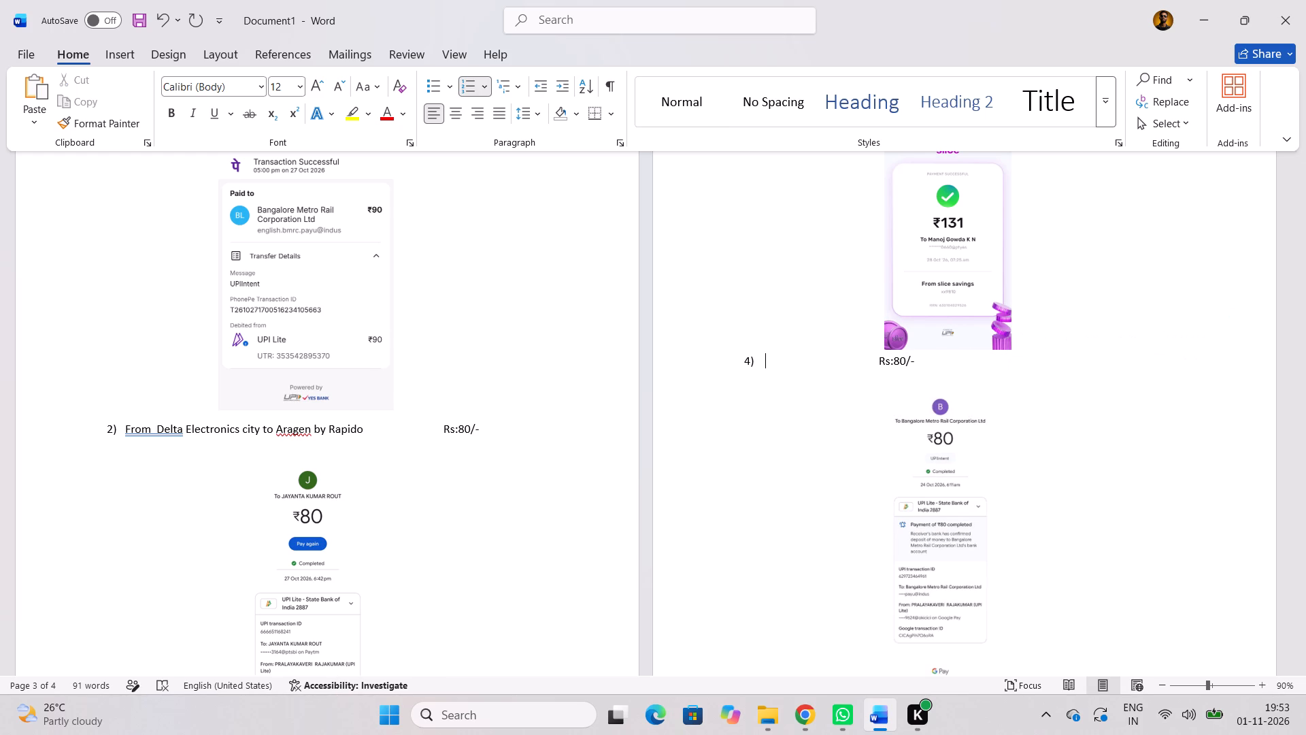
Paste the route From to Delta Electronics city to Peenya Industry by Metro into entry 4, trimming extra spaces so its amount fits on the same line.
{"action": "key", "text": "ctrl+v"}
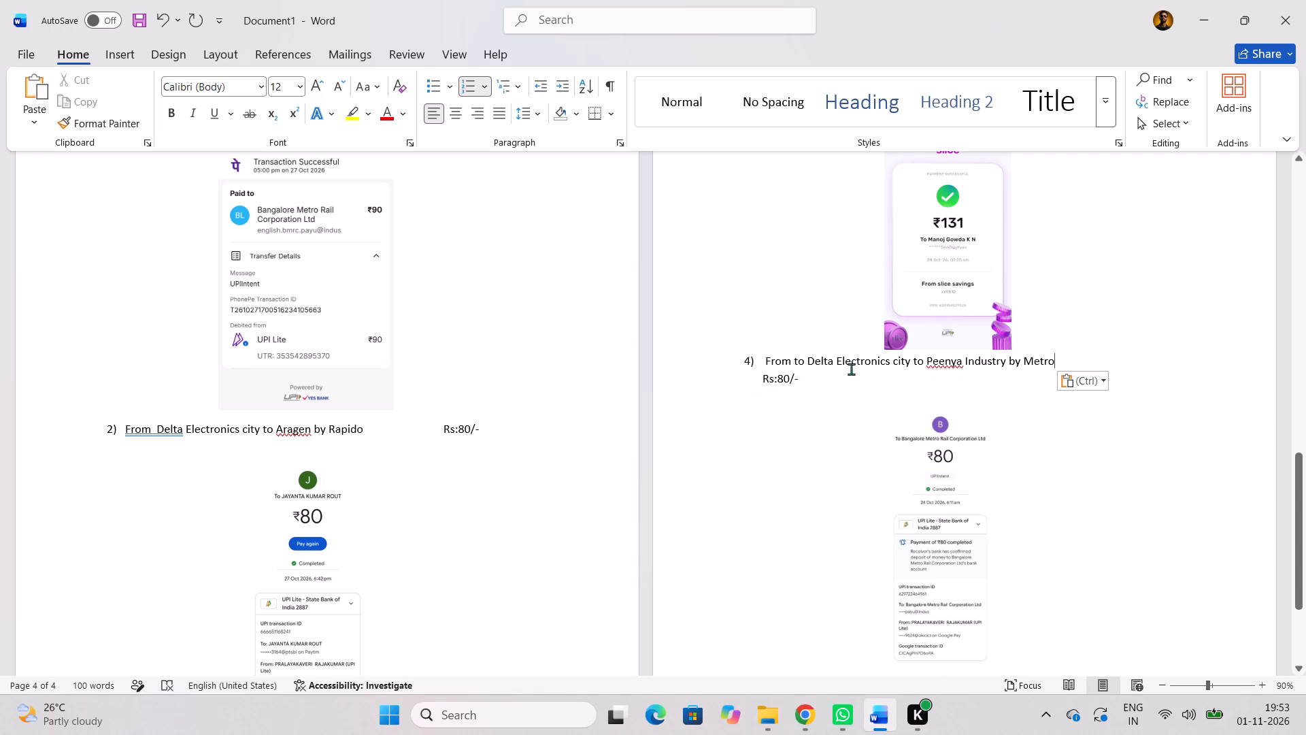
{"action": "left_click", "coordinate": [1114, 359]}
{"action": "key", "text": "BackSpace"}
{"action": "key", "text": "BackSpace"}
{"action": "key", "text": "BackSpace"}
{"action": "key", "text": "BackSpace"}
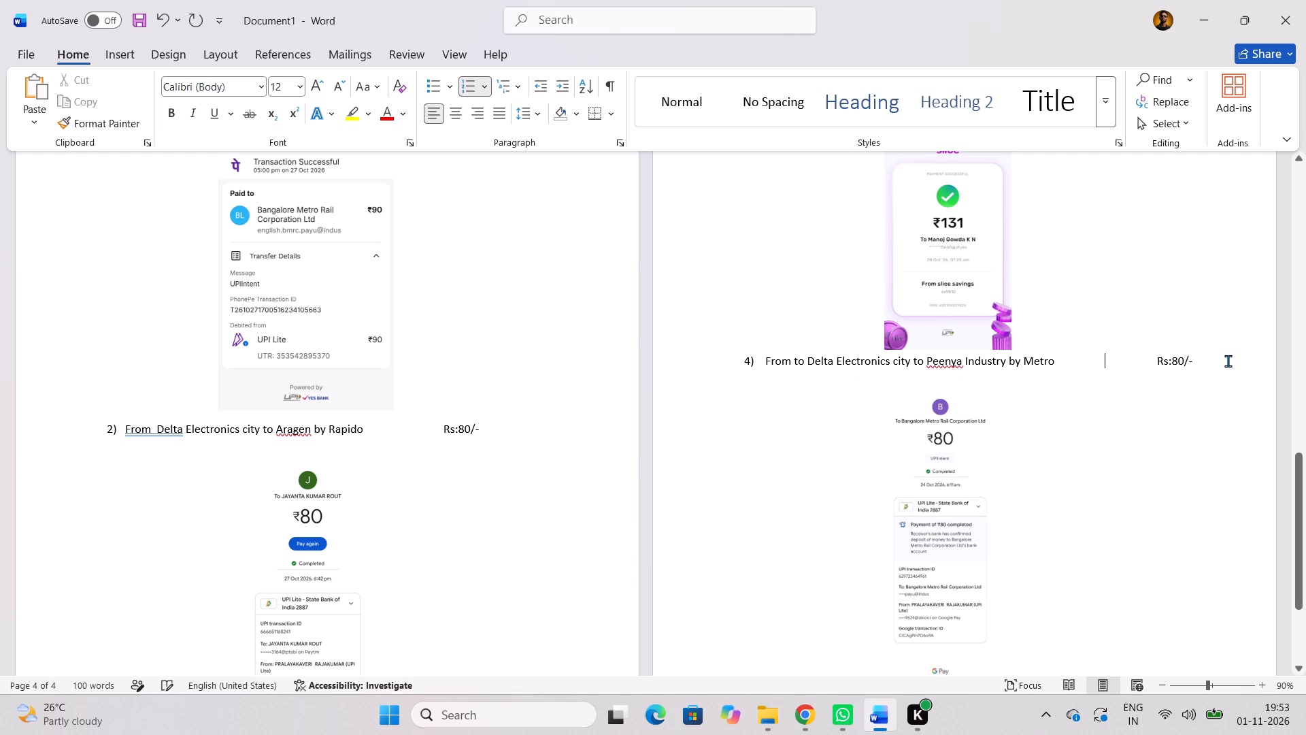
{"action": "key", "text": "BackSpace"}
Change the amount of entry 4, the Peenya Industry metro trip under 27-10-2026, to Rs:90/-.
{"action": "left_click", "coordinate": [1174, 359]}
{"action": "key", "text": "BackSpace"}
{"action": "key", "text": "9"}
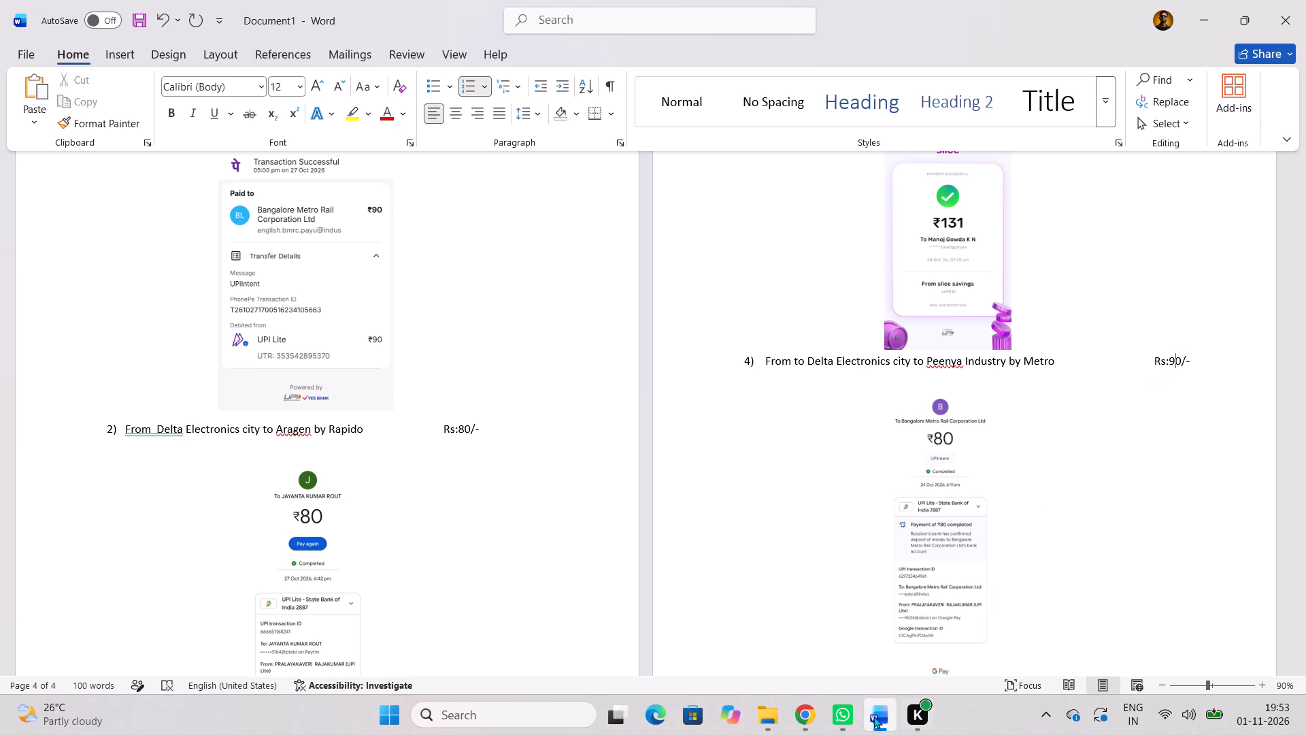
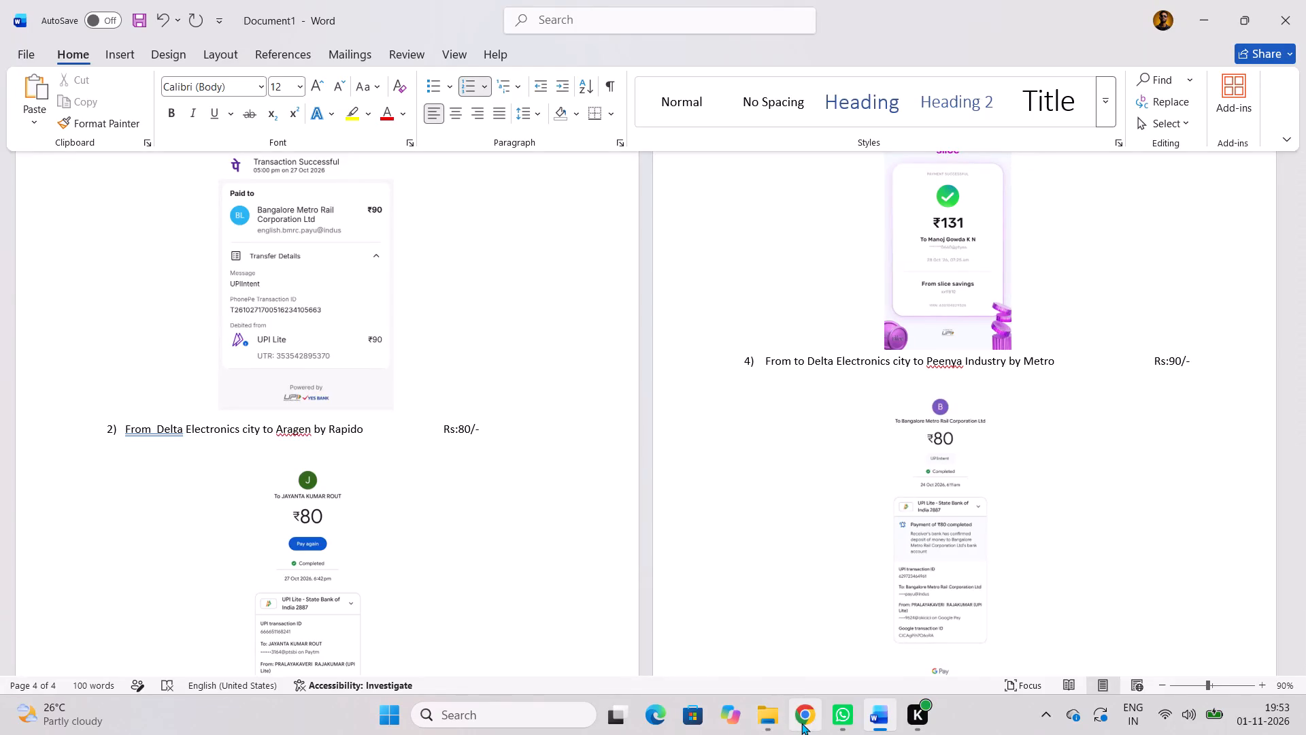
Switch to File Explorer, refresh the Downloads folder and copy the WhatsApp image dated 2026-10-28 at 6.34.13 PM.
{"action": "left_click", "coordinate": [767, 717]}
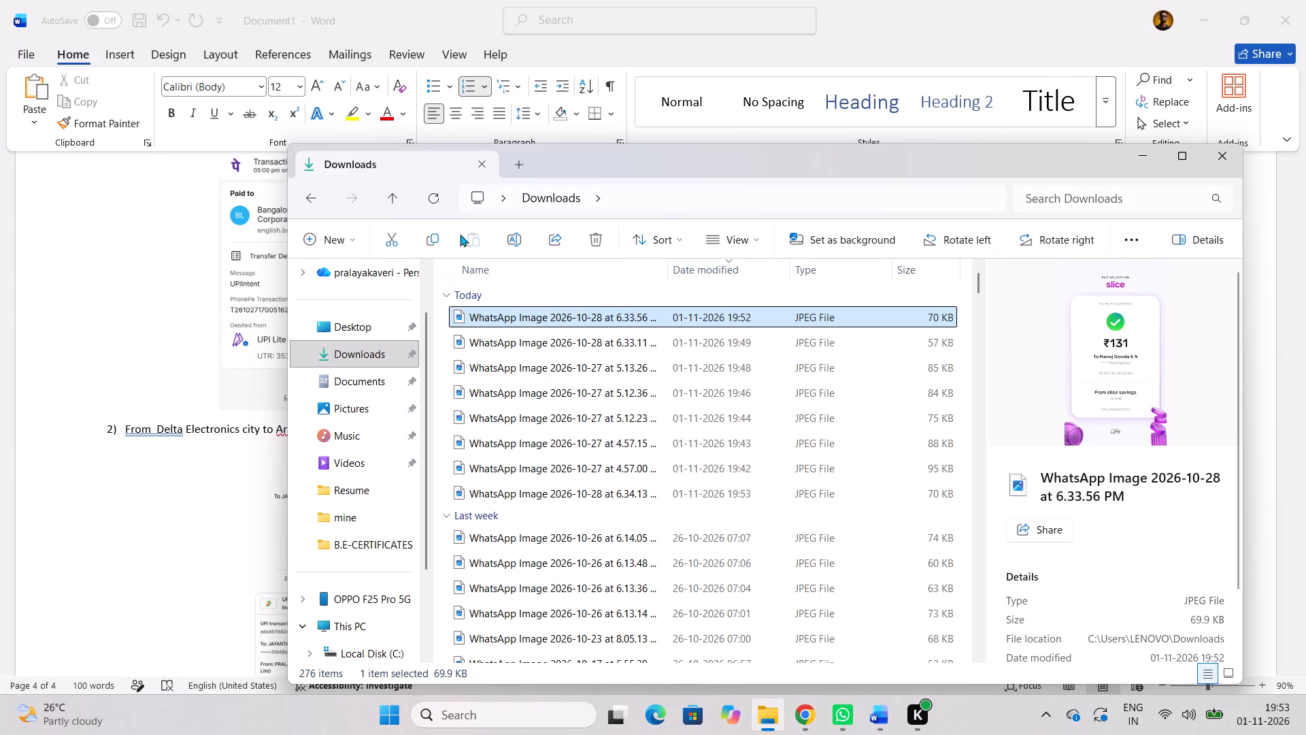
{"action": "left_click", "coordinate": [429, 196]}
{"action": "left_click", "coordinate": [522, 312]}
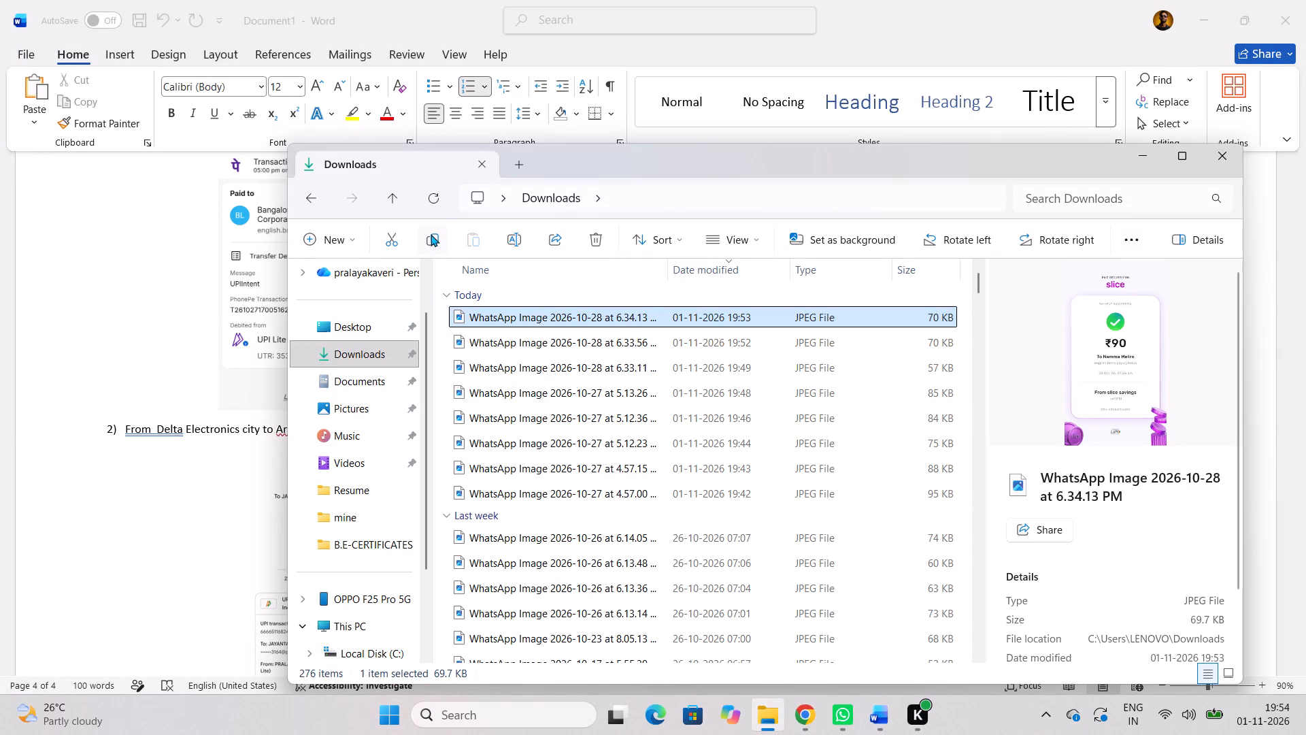
{"action": "left_click", "coordinate": [431, 233]}
Back in Word, replace the ₹80 Bangalore Metro receipt beneath entry 4 with the copied ₹90 slice receipt.
{"action": "left_click", "coordinate": [1267, 424]}
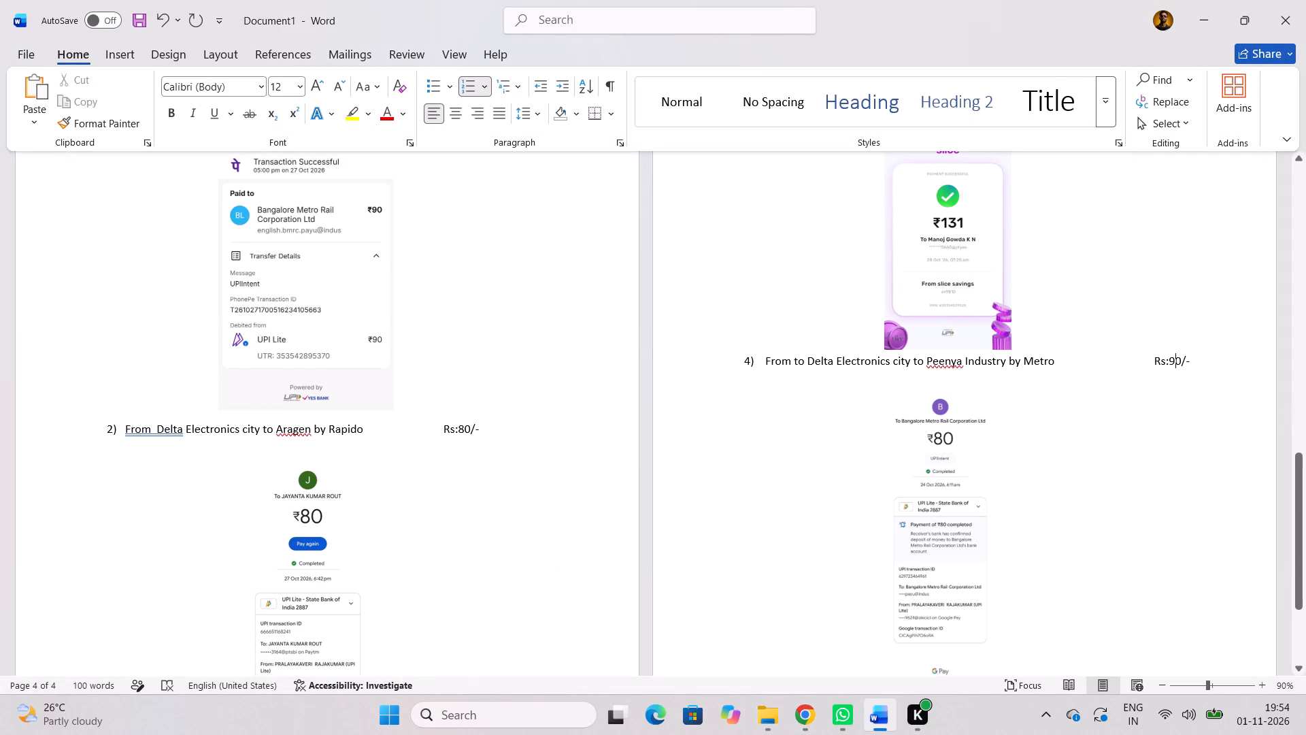
{"action": "left_click", "coordinate": [967, 533]}
{"action": "key", "text": "BackSpace"}
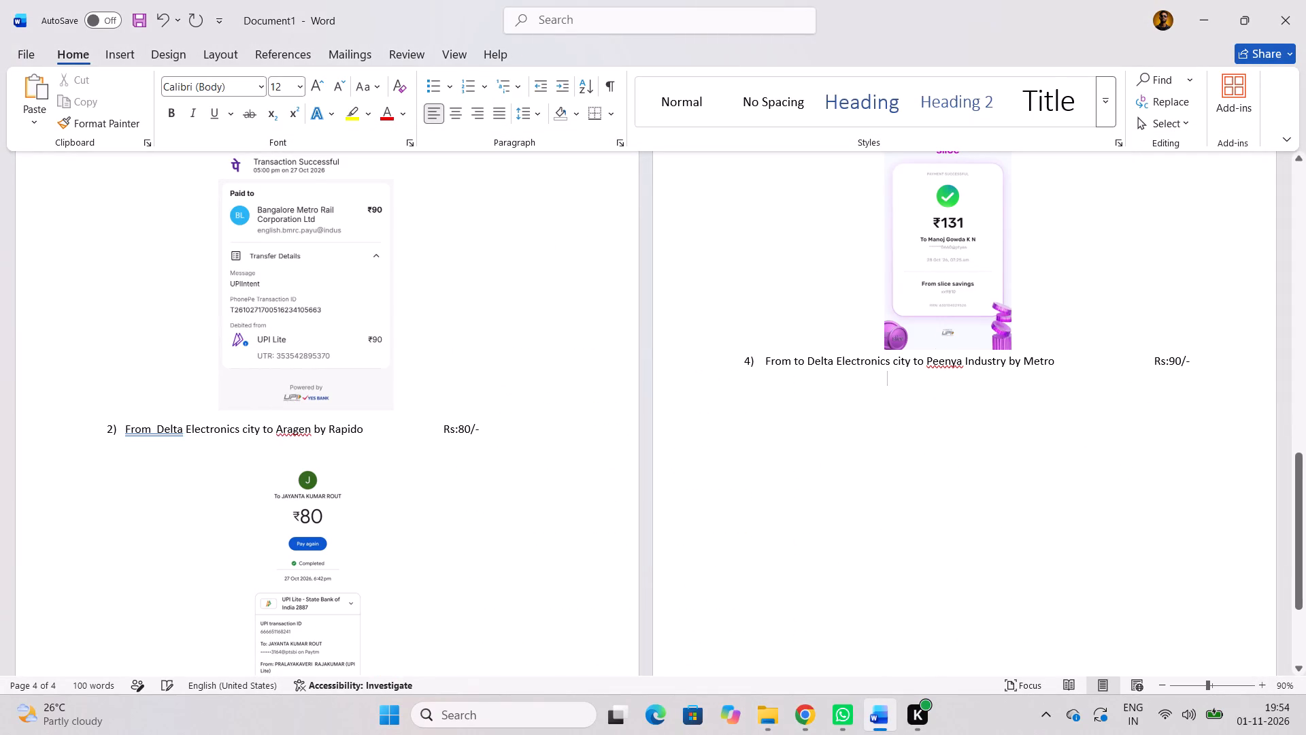
{"action": "key", "text": "ctrl+v"}
Shrink the ₹90 slice receipt proportionally to about half its size so it fits directly beneath entry 4.
{"action": "left_click", "coordinate": [948, 476]}
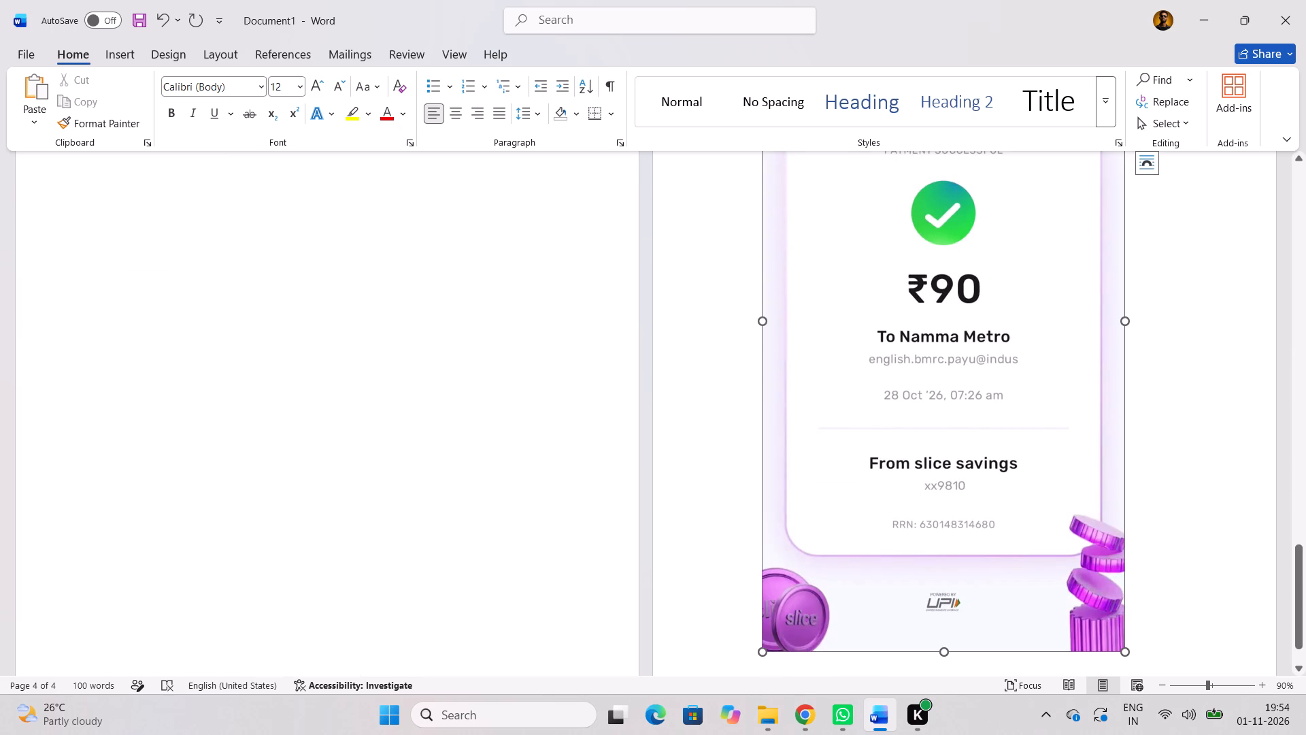
{"action": "left_click_drag", "start_coordinate": [1126, 653], "coordinate": [946, 272]}
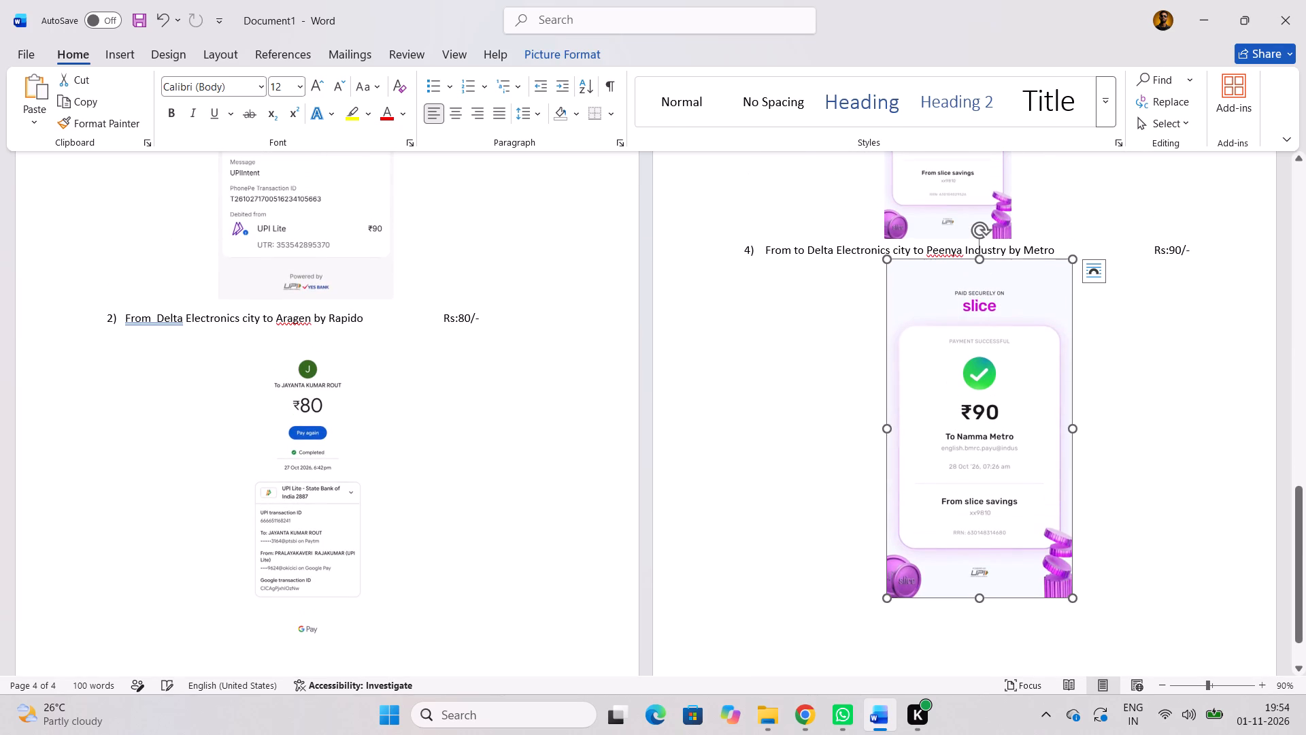
{"action": "left_click_drag", "start_coordinate": [990, 432], "coordinate": [982, 436]}
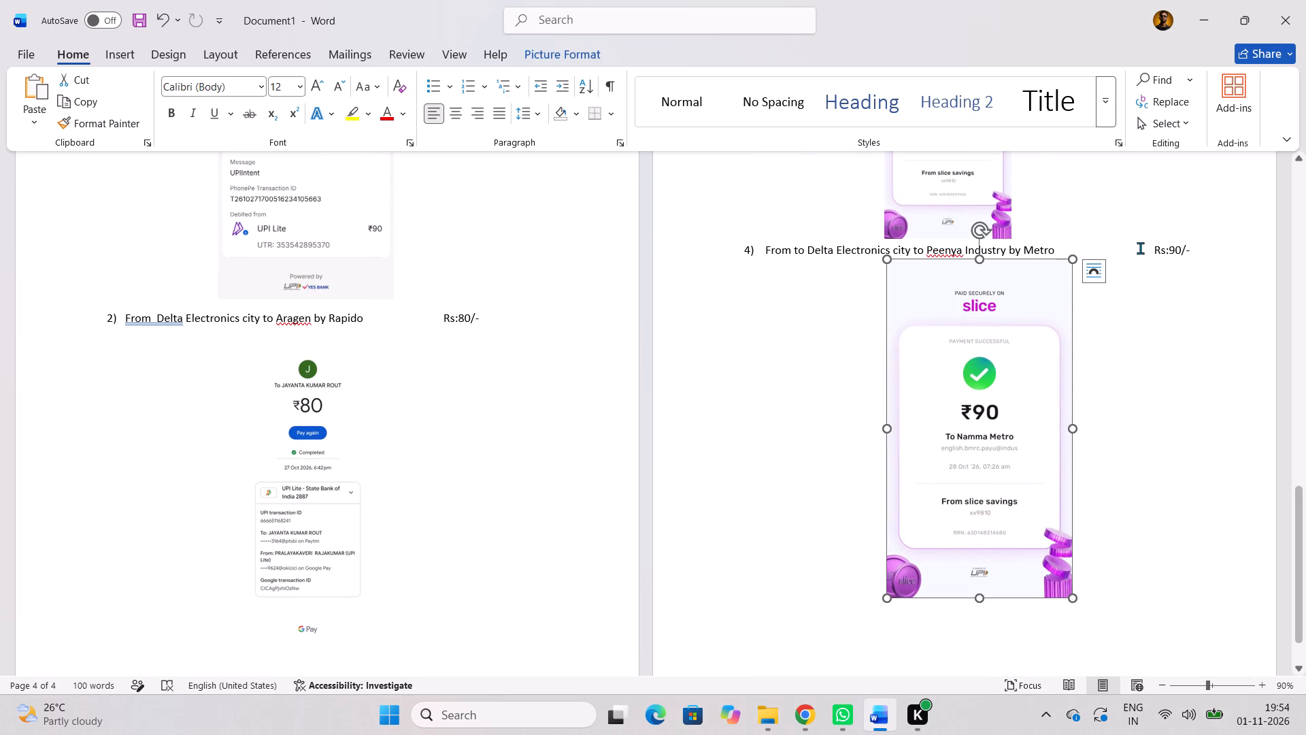
Insert blank line spacing between the entry 4 text and its ₹90 slice receipt on page 4.
{"action": "left_click", "coordinate": [1140, 246]}
{"action": "left_click", "coordinate": [1219, 247]}
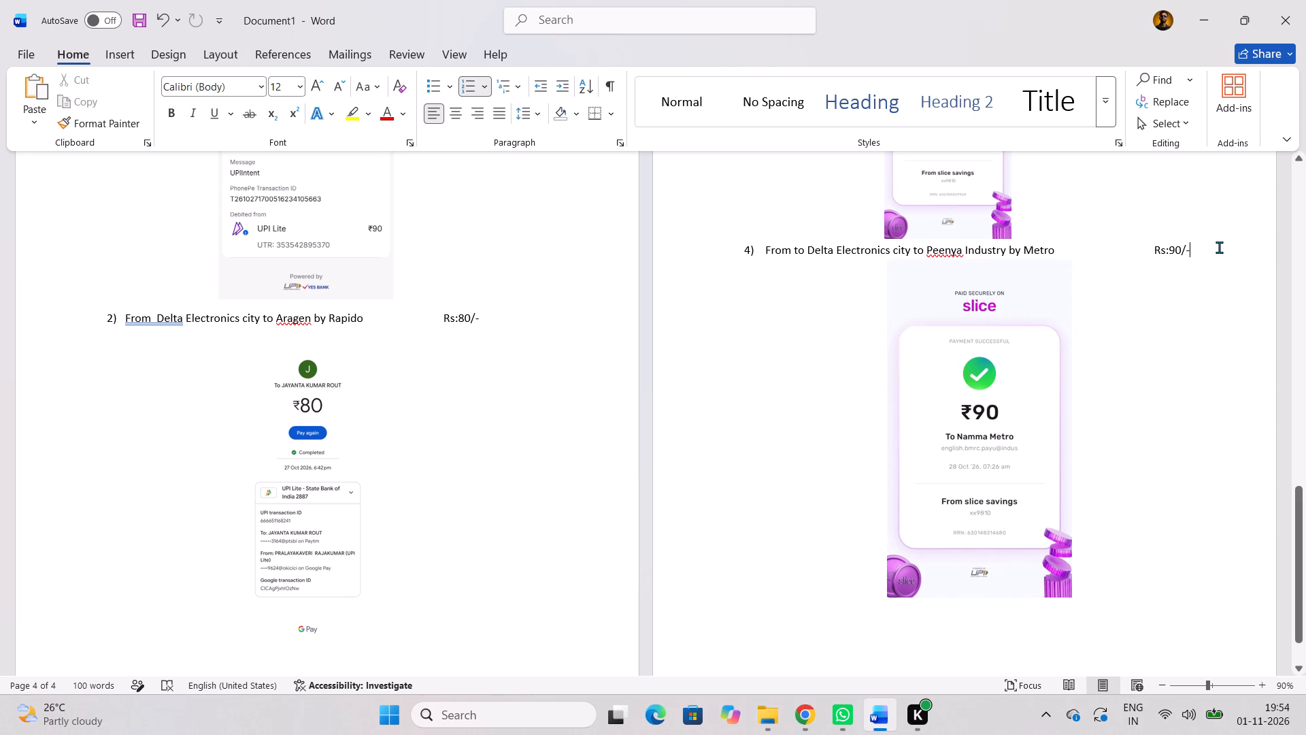
{"action": "key", "text": "Return"}
{"action": "key", "text": "Return"}
{"action": "key", "text": "Return"}
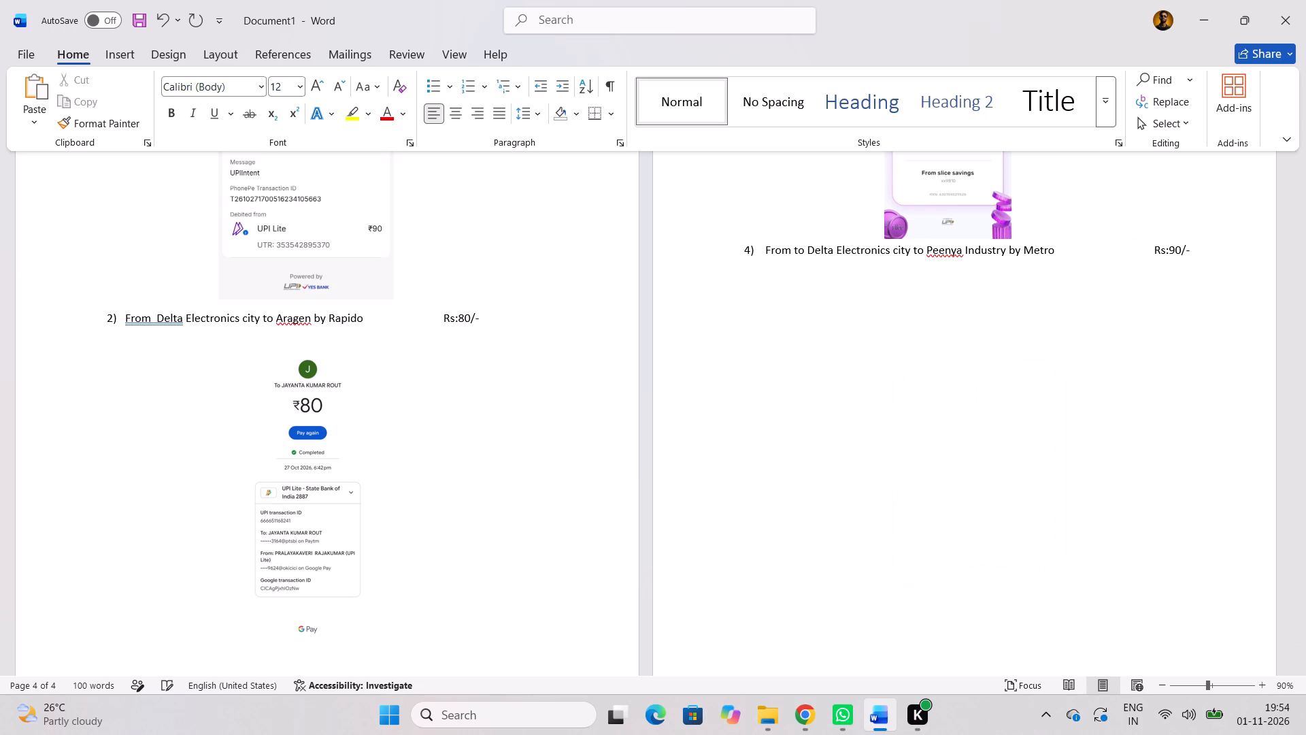
{"action": "key", "text": "BackSpace"}
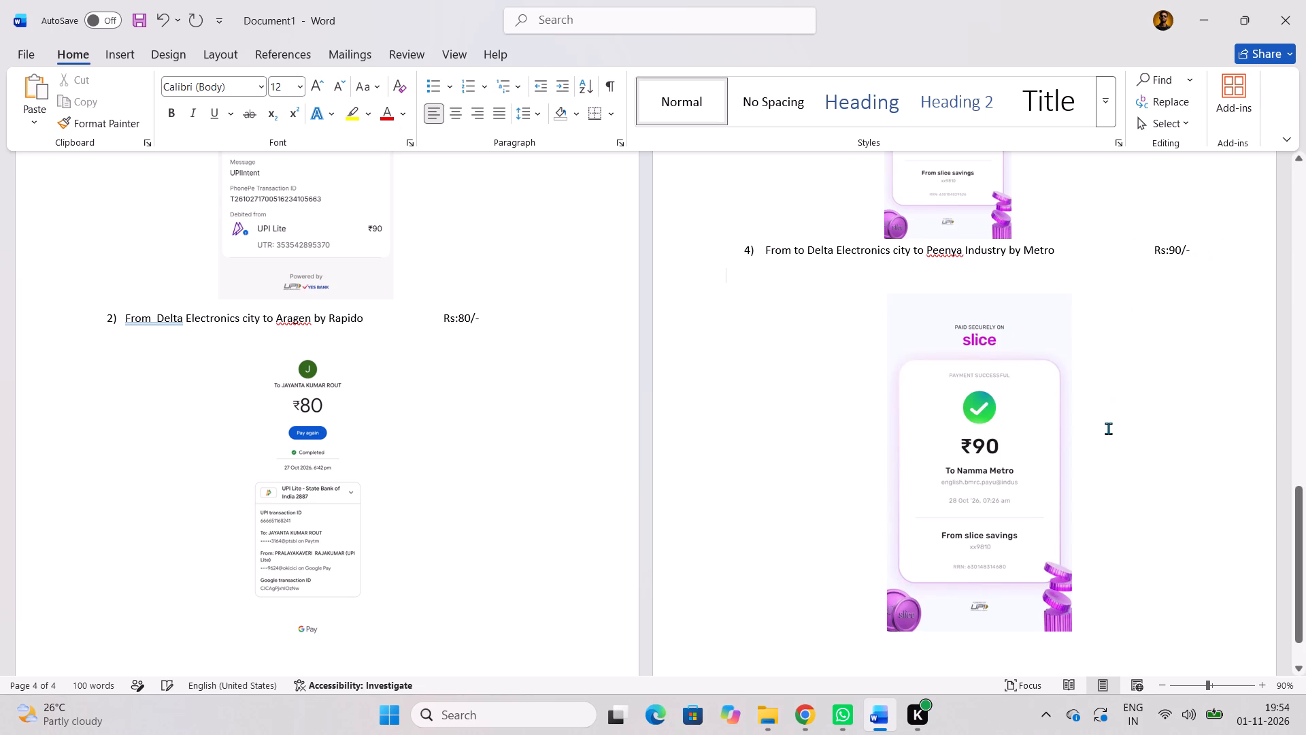
{"action": "left_click", "coordinate": [1108, 428]}
Review the dates, trip entries, amounts and receipts across all four pages.
{"action": "scroll", "coordinate": [1016, 491], "scroll_direction": "down", "scroll_amount": 1}
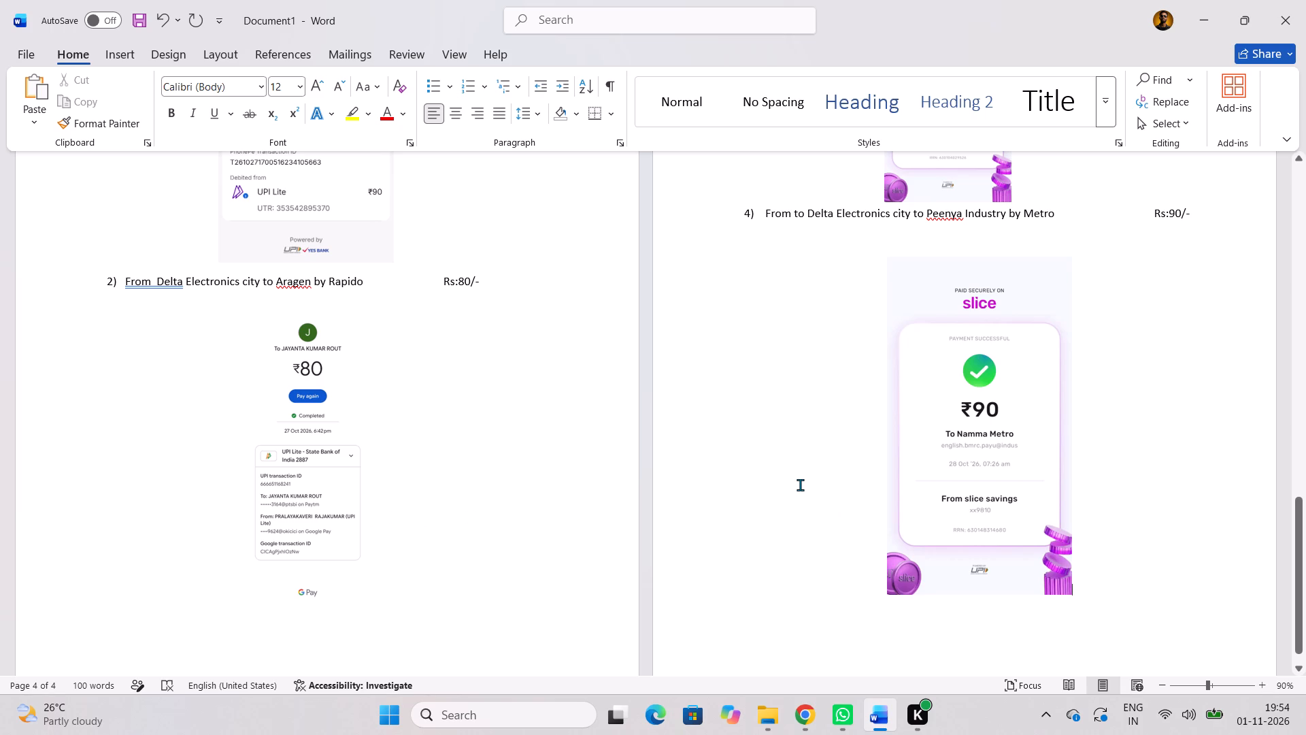
{"action": "scroll", "coordinate": [800, 485], "scroll_direction": "up", "scroll_amount": 4}
{"action": "scroll", "coordinate": [800, 485], "scroll_direction": "up", "scroll_amount": 20}
{"action": "scroll", "coordinate": [800, 485], "scroll_direction": "up", "scroll_amount": 1}
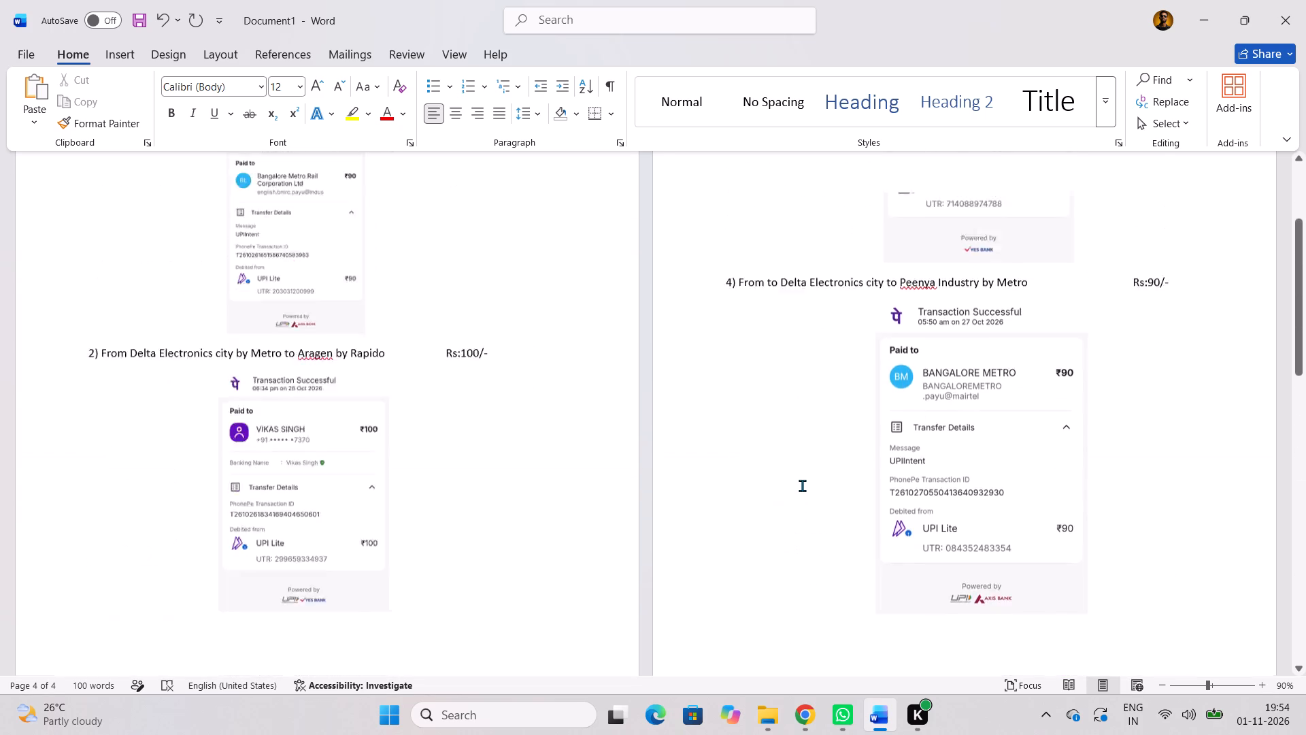
{"action": "scroll", "coordinate": [802, 485], "scroll_direction": "up", "scroll_amount": 18}
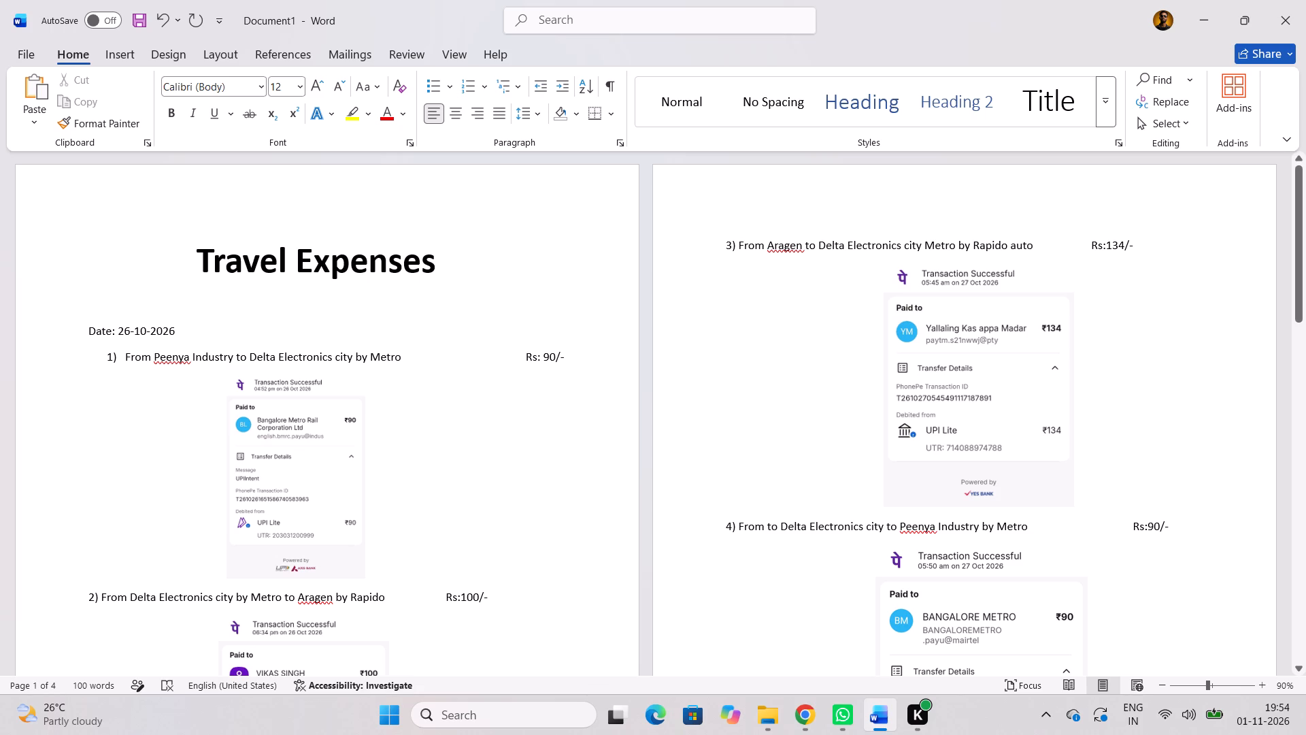
{"action": "scroll", "coordinate": [296, 448], "scroll_direction": "down", "scroll_amount": 3}
{"action": "scroll", "coordinate": [296, 448], "scroll_direction": "up", "scroll_amount": 2}
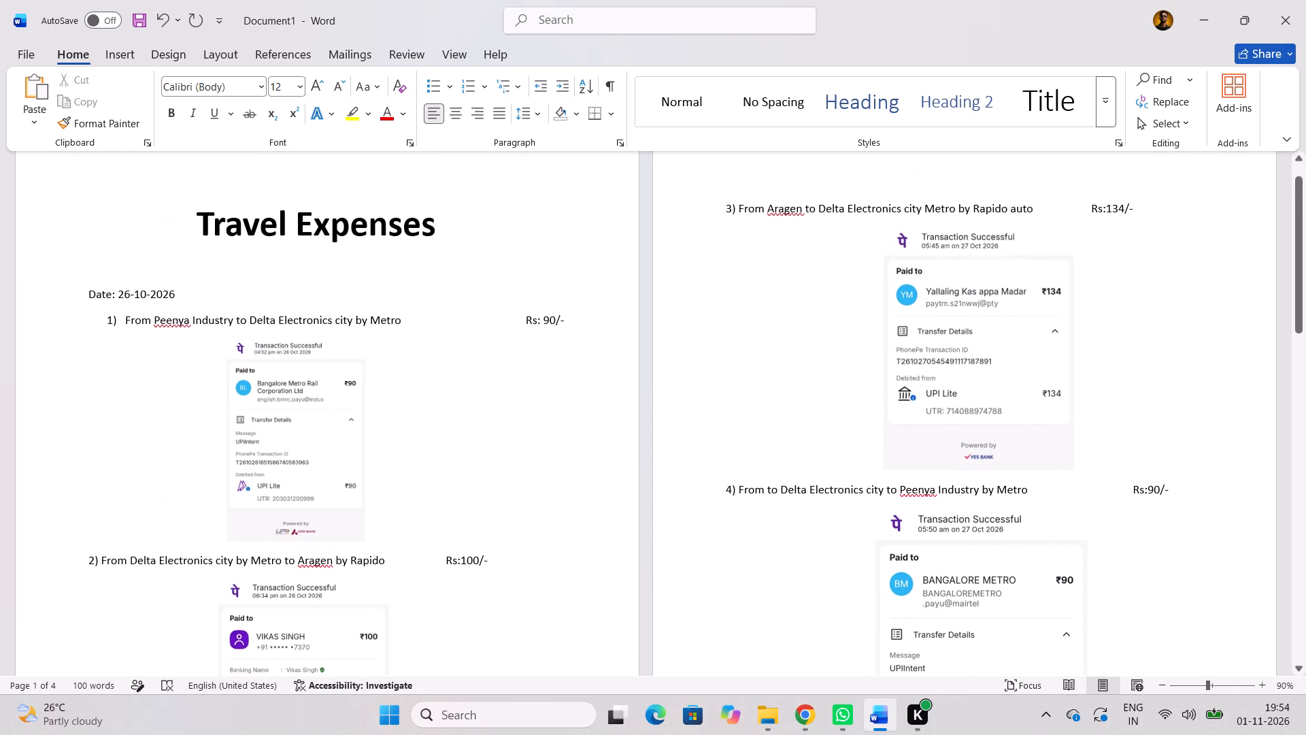
{"action": "scroll", "coordinate": [296, 448], "scroll_direction": "down", "scroll_amount": 11}
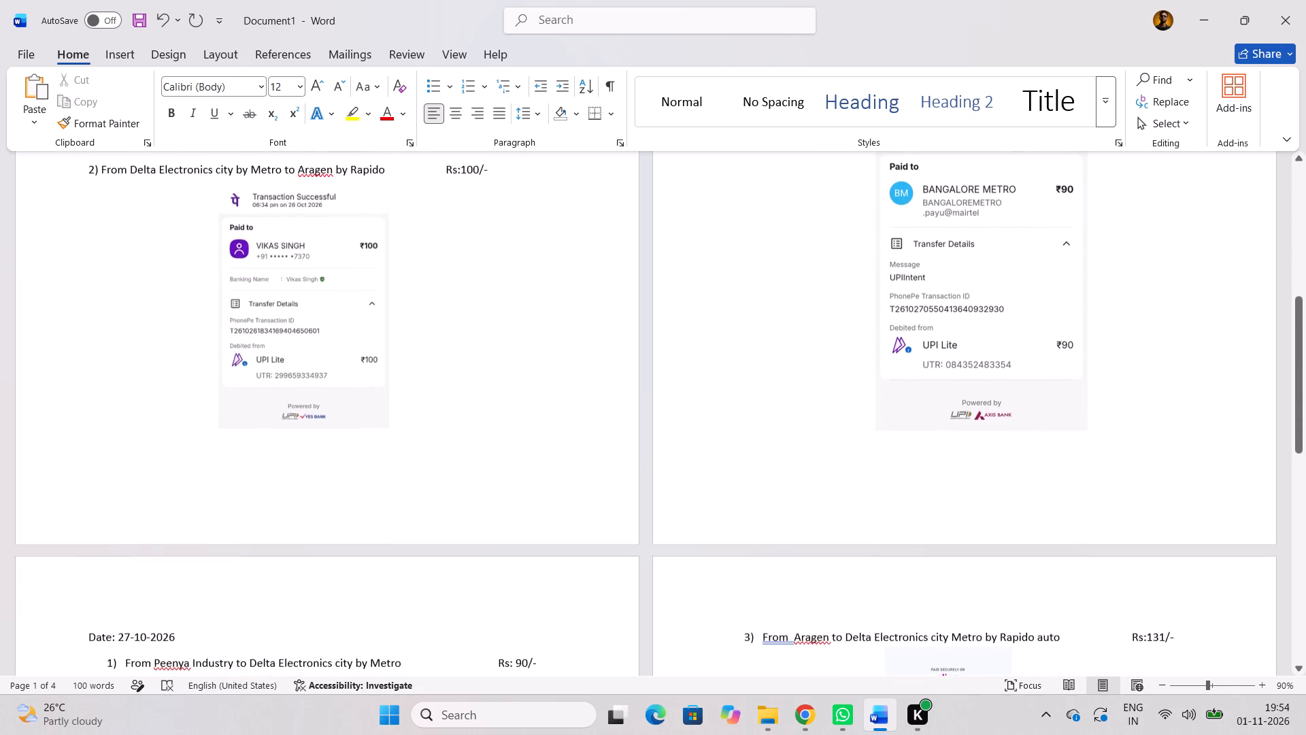
{"action": "scroll", "coordinate": [296, 448], "scroll_direction": "down", "scroll_amount": 11}
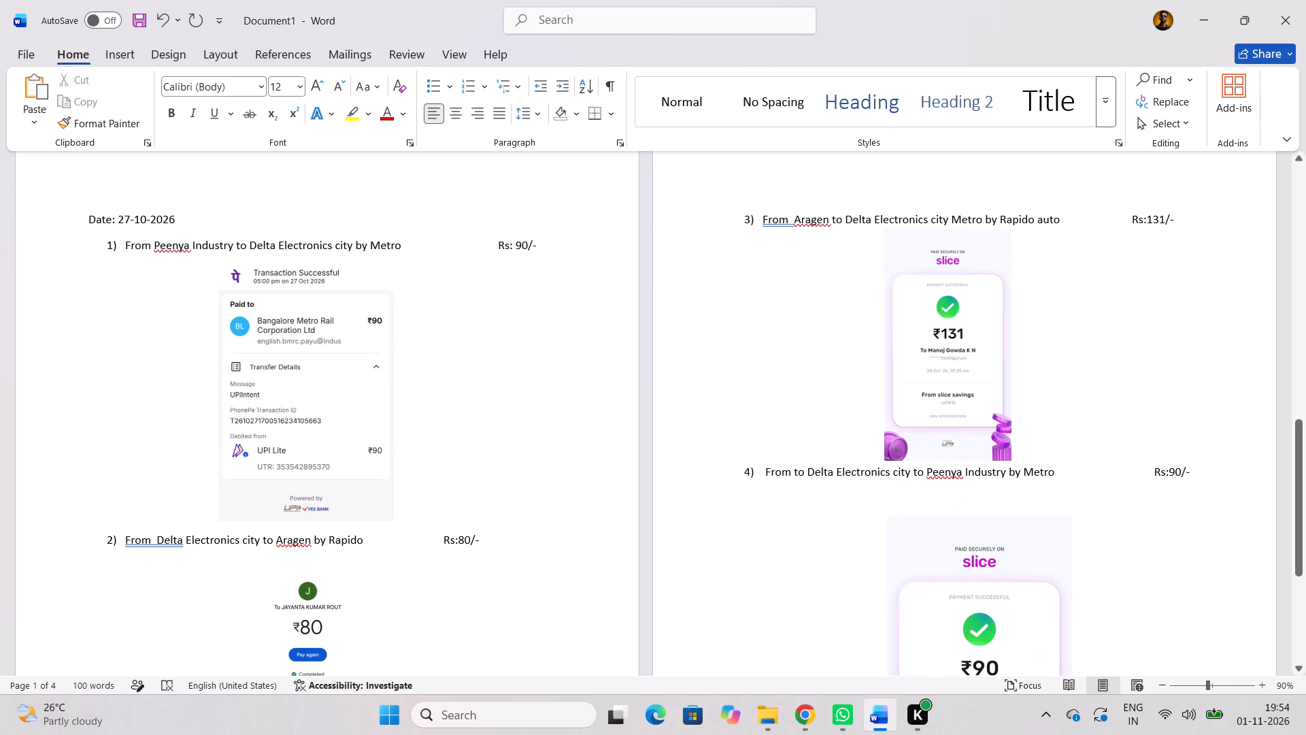
{"action": "scroll", "coordinate": [297, 446], "scroll_direction": "down", "scroll_amount": 2}
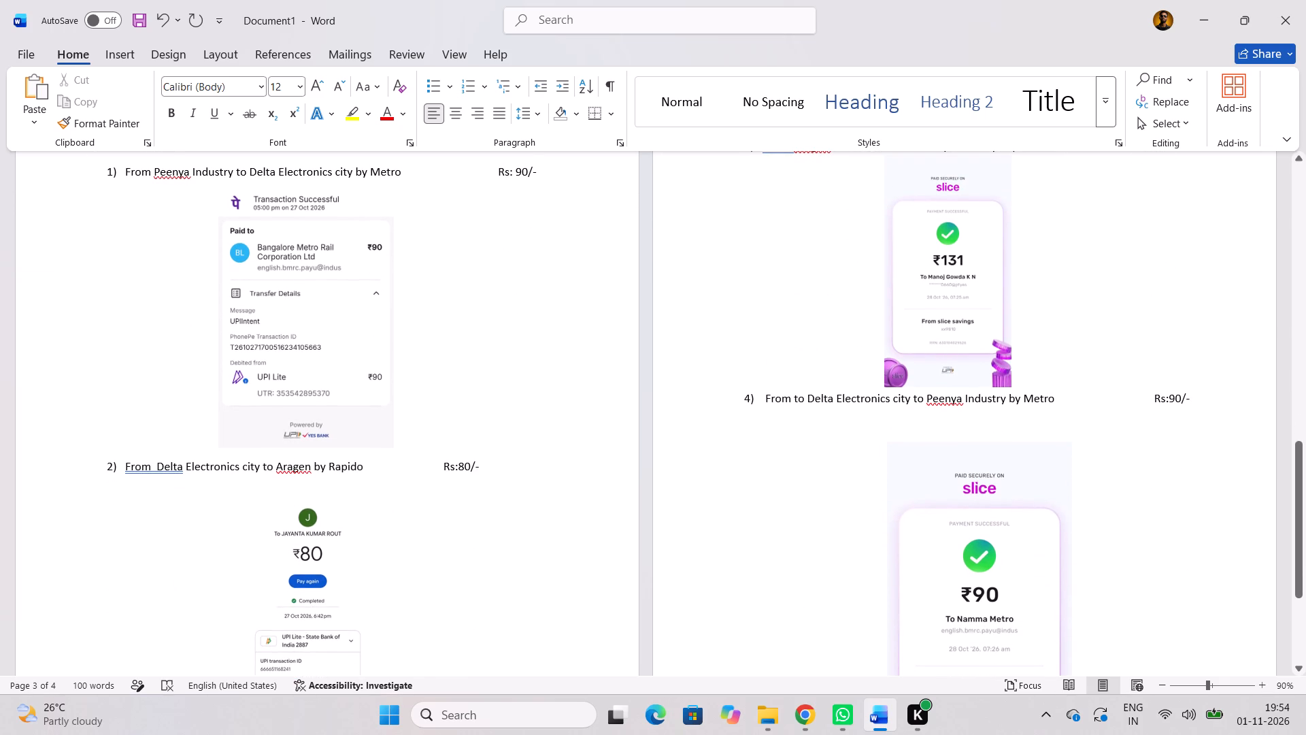
{"action": "scroll", "coordinate": [297, 446], "scroll_direction": "up", "scroll_amount": 18}
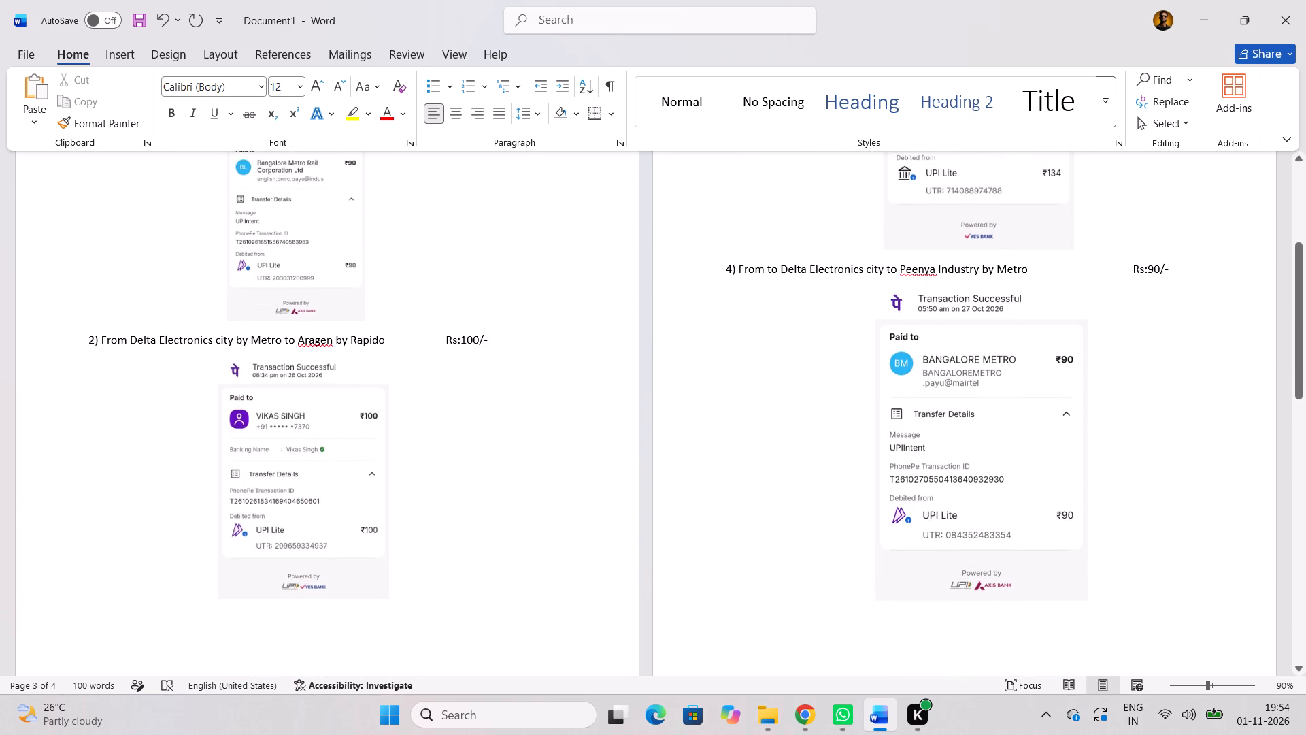
{"action": "scroll", "coordinate": [297, 446], "scroll_direction": "down", "scroll_amount": 8}
{"action": "scroll", "coordinate": [297, 446], "scroll_direction": "up", "scroll_amount": 1}
{"action": "scroll", "coordinate": [297, 446], "scroll_direction": "down", "scroll_amount": 11}
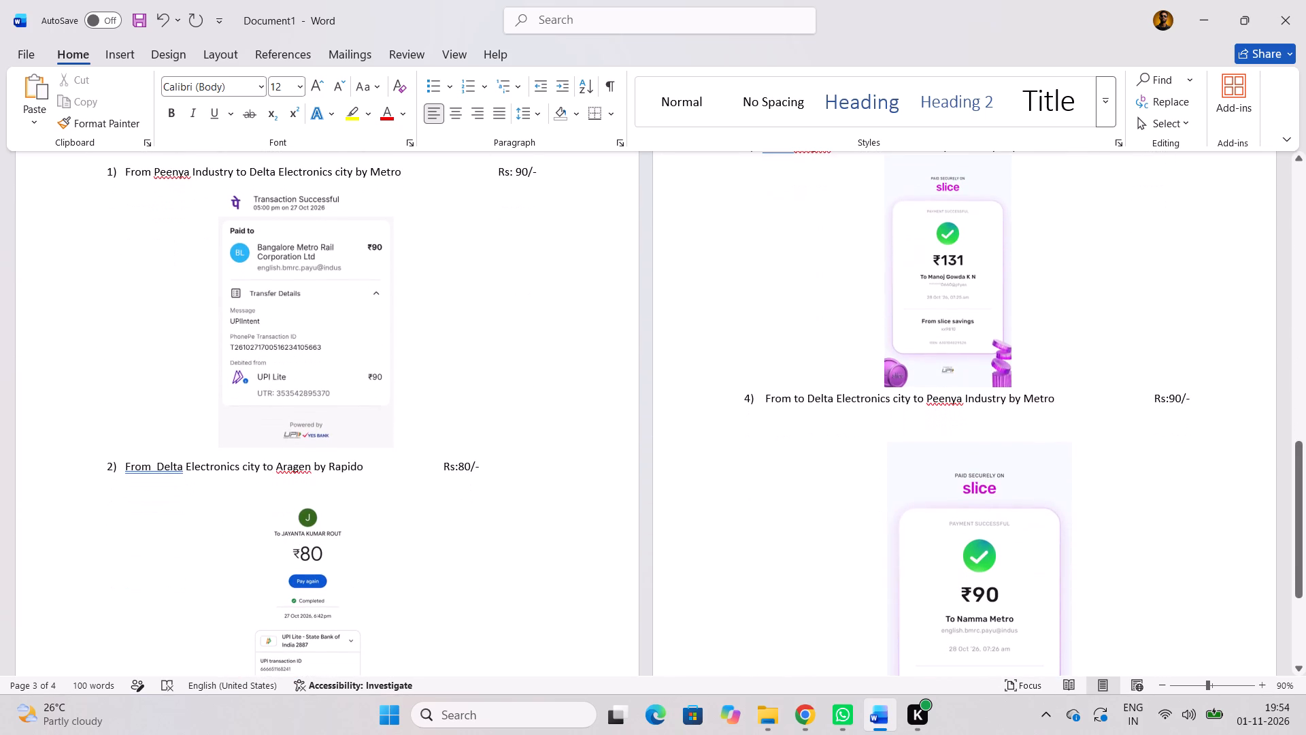
{"action": "scroll", "coordinate": [298, 446], "scroll_direction": "down", "scroll_amount": 1}
{"action": "scroll", "coordinate": [298, 446], "scroll_direction": "up", "scroll_amount": 3}
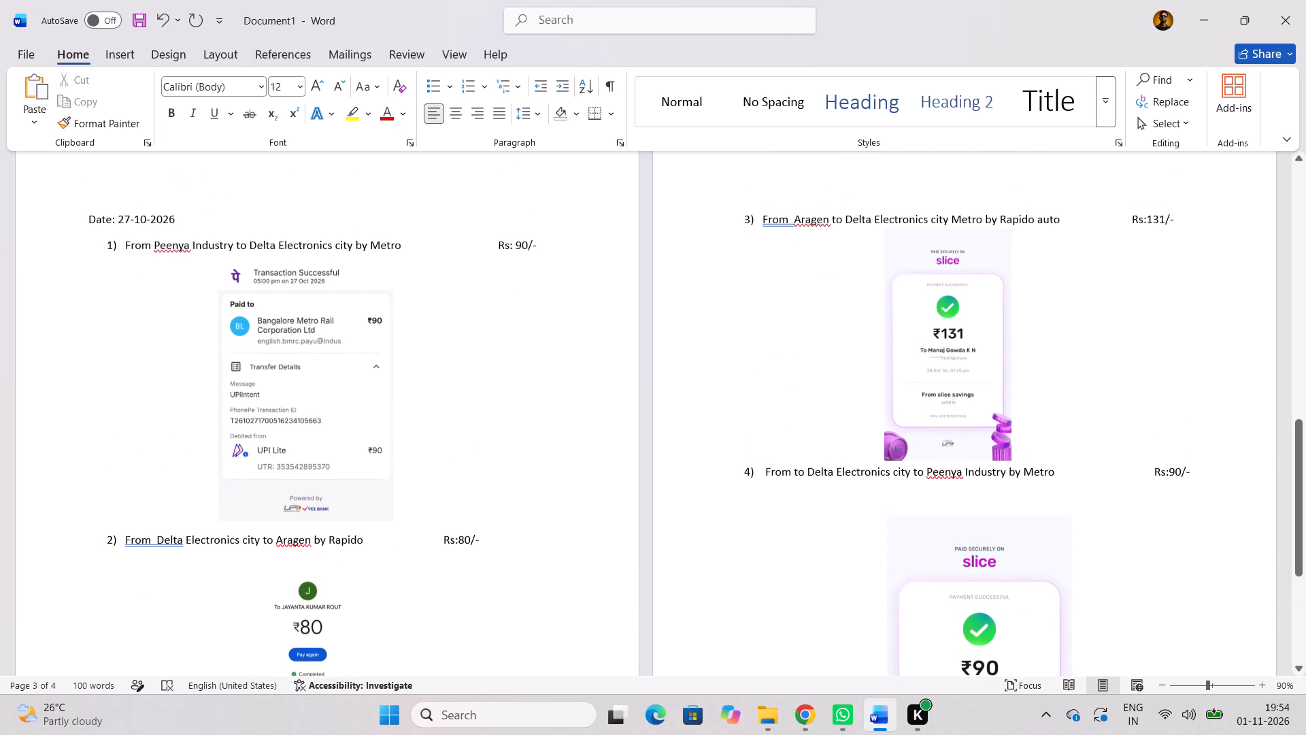
{"action": "scroll", "coordinate": [298, 446], "scroll_direction": "down", "scroll_amount": 2}
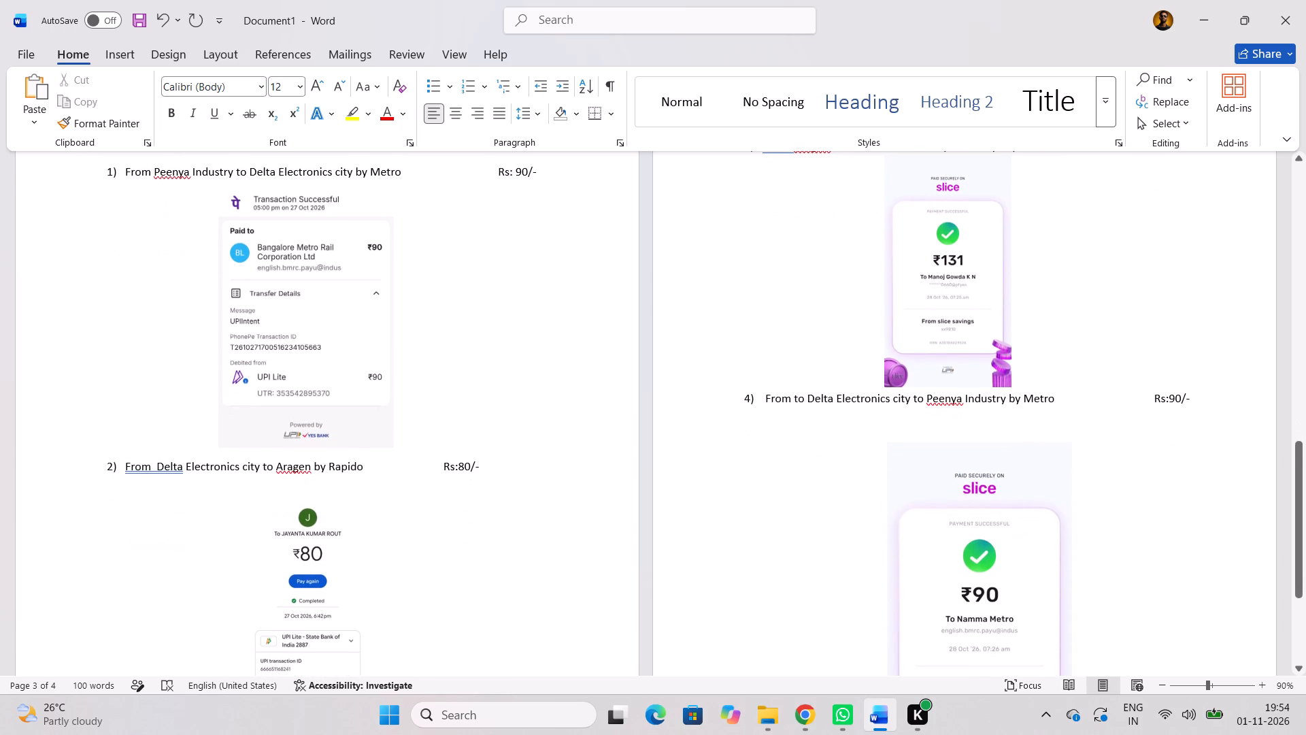
{"action": "scroll", "coordinate": [298, 446], "scroll_direction": "down", "scroll_amount": 14}
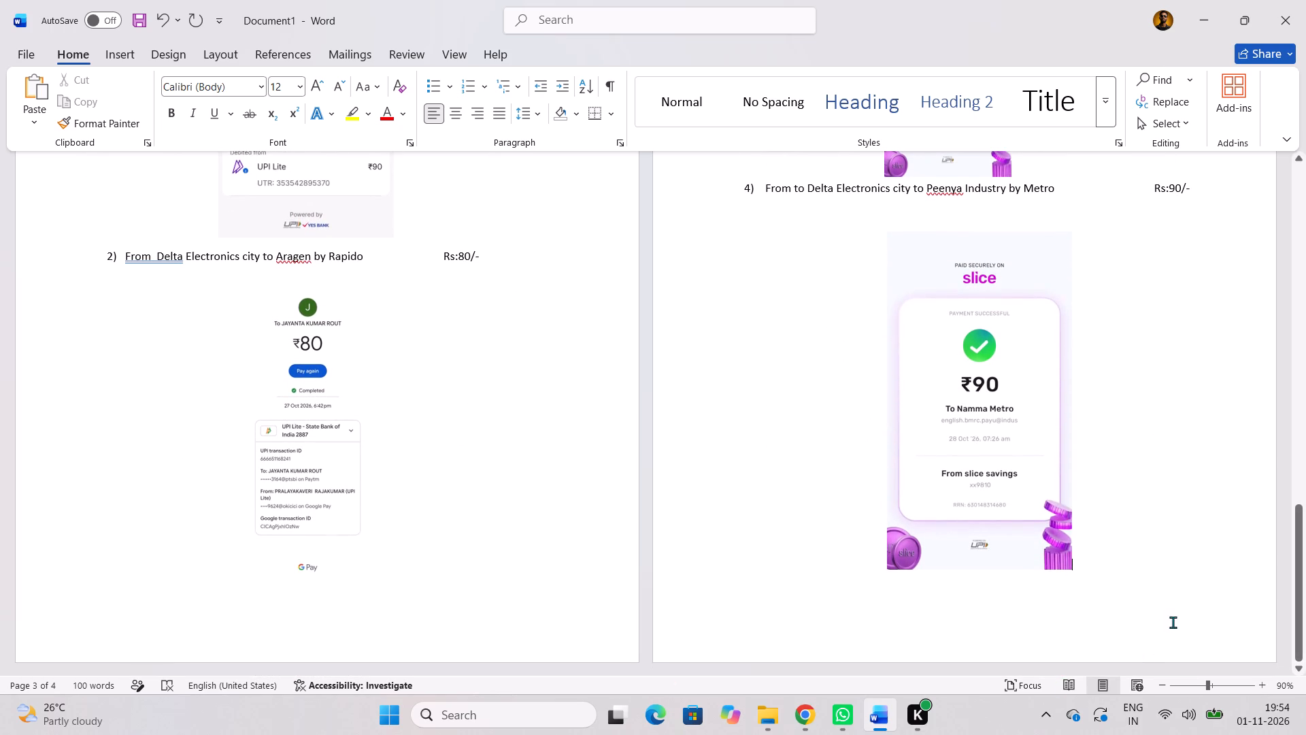
Start a fifth page after the ₹90 slice receipt and add the heading line Date:28-10-2026.
{"action": "left_click", "coordinate": [1161, 608]}
{"action": "key", "text": "Return"}
{"action": "key", "text": "Return"}
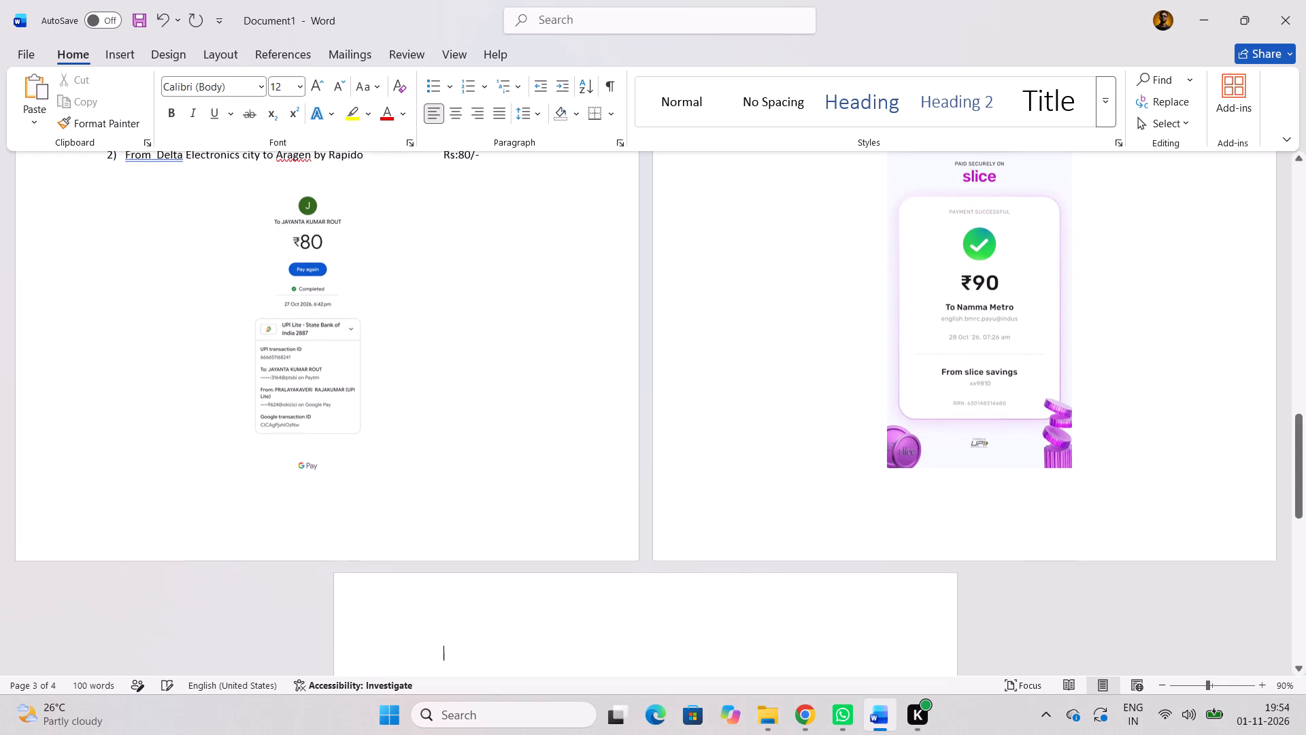
{"action": "scroll", "coordinate": [741, 608], "scroll_direction": "up", "scroll_amount": 5}
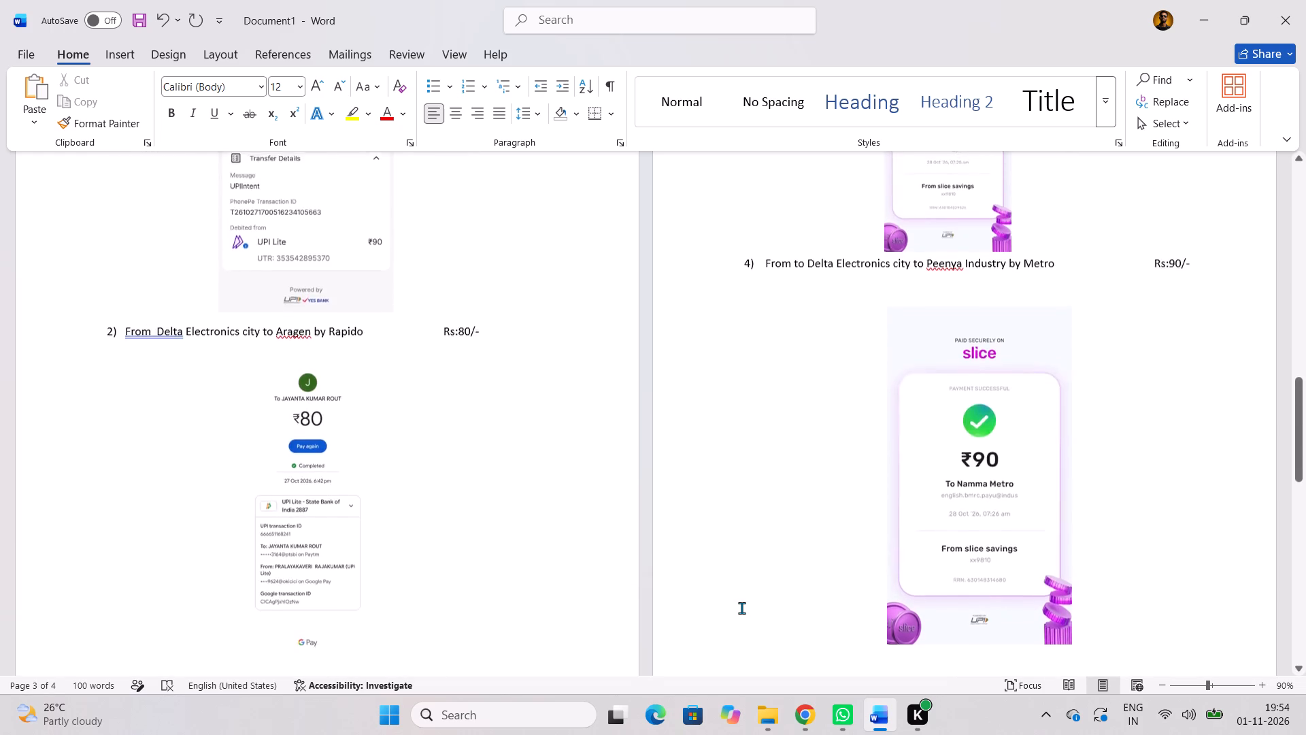
{"action": "scroll", "coordinate": [741, 608], "scroll_direction": "up", "scroll_amount": 8}
{"action": "scroll", "coordinate": [740, 607], "scroll_direction": "down", "scroll_amount": 3}
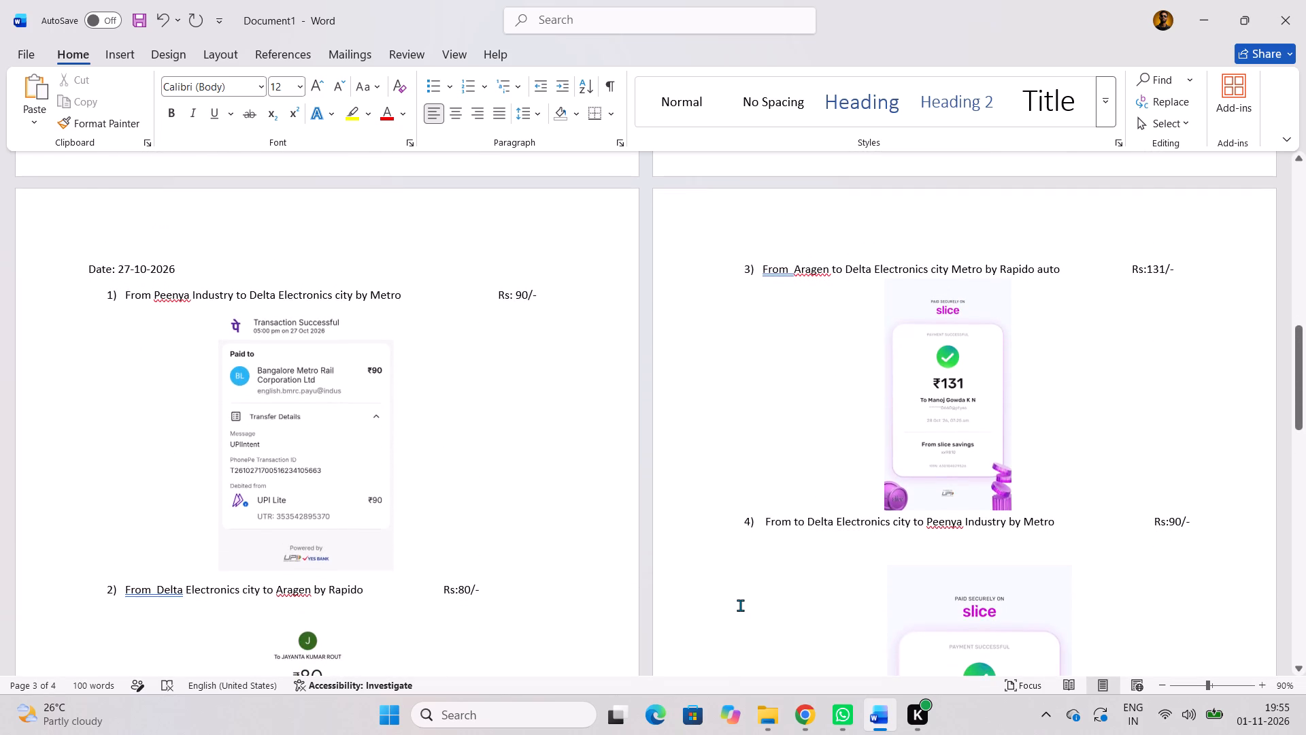
{"action": "scroll", "coordinate": [740, 605], "scroll_direction": "down", "scroll_amount": 13}
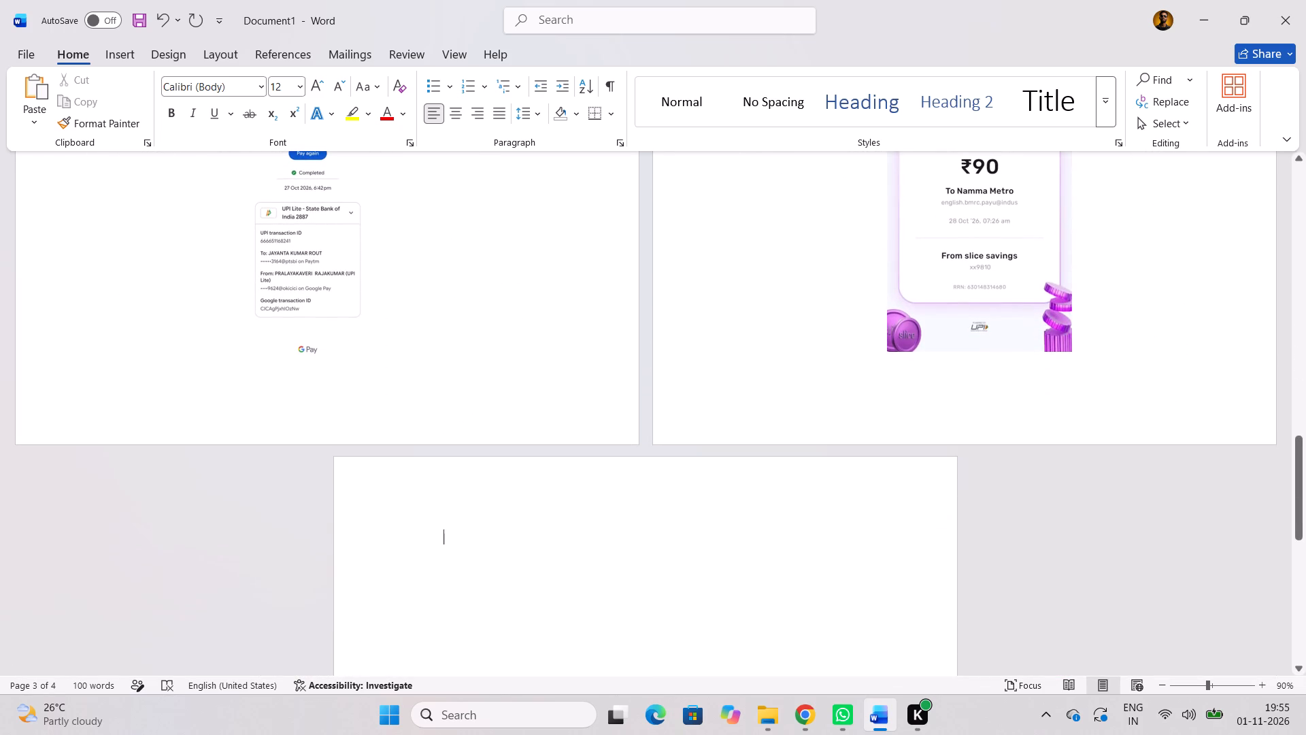
{"action": "type", "text": "Da"}
{"action": "type", "text": "te"}
{"action": "key", "text": "shift+colon"}
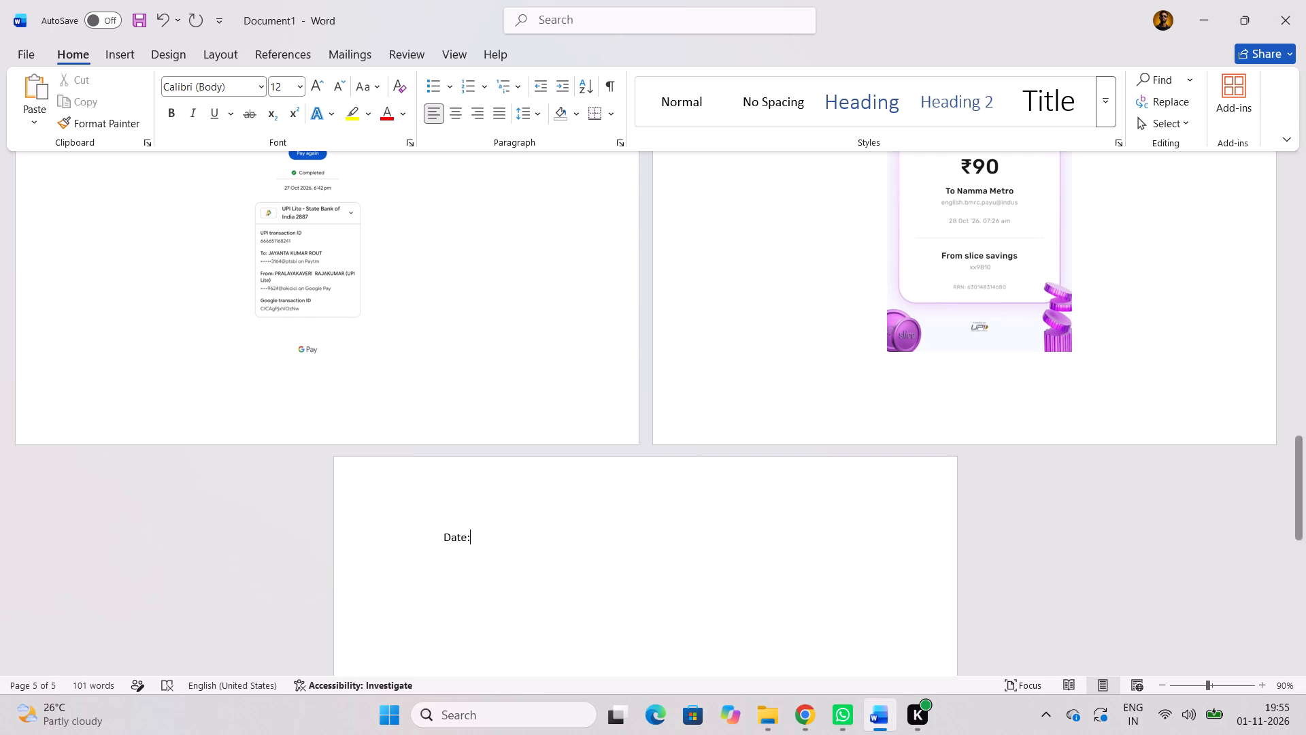
{"action": "type", "text": "28"}
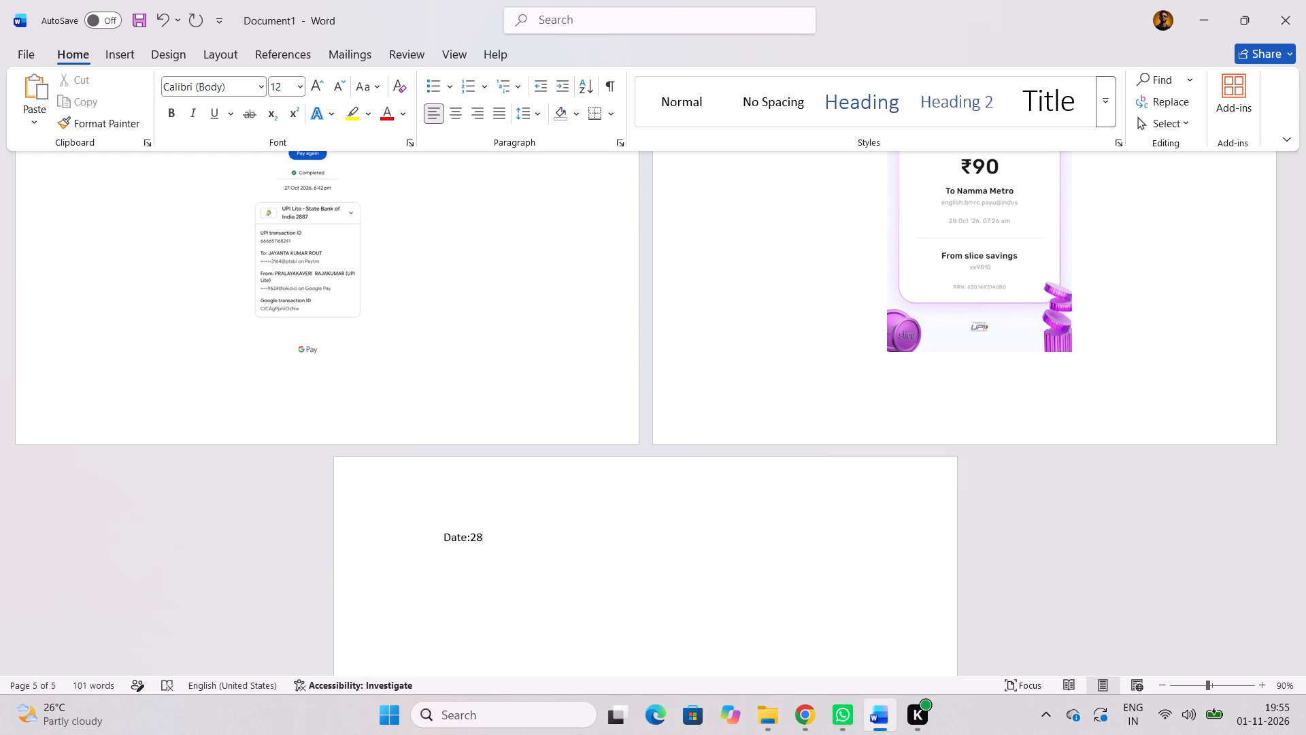
{"action": "type", "text": "-10-2026"}
{"action": "key", "text": "Return"}
Begin a numbered entry 1) beneath the Date:28-10-2026 line on page 5.
{"action": "key", "text": "1"}
{"action": "key", "text": "shift+parenright"}
{"action": "key", "text": "Return"}
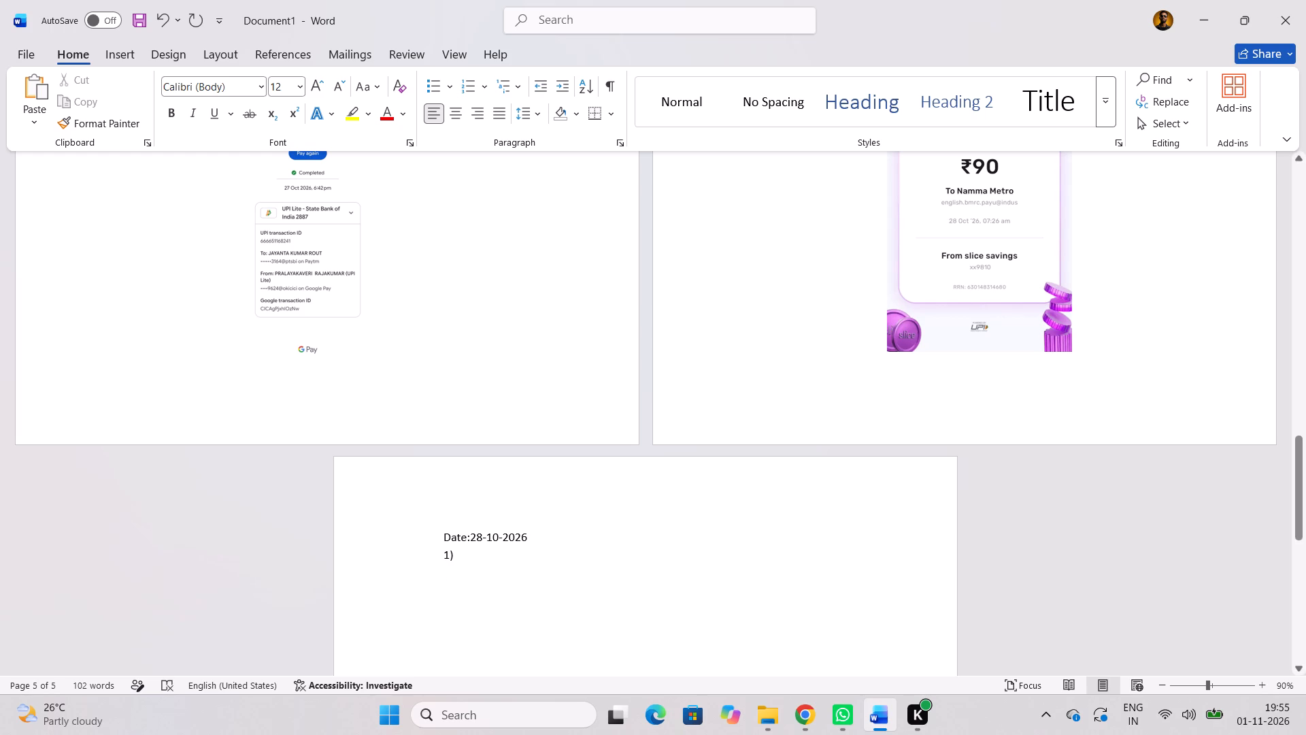
{"action": "left_click", "coordinate": [471, 559]}
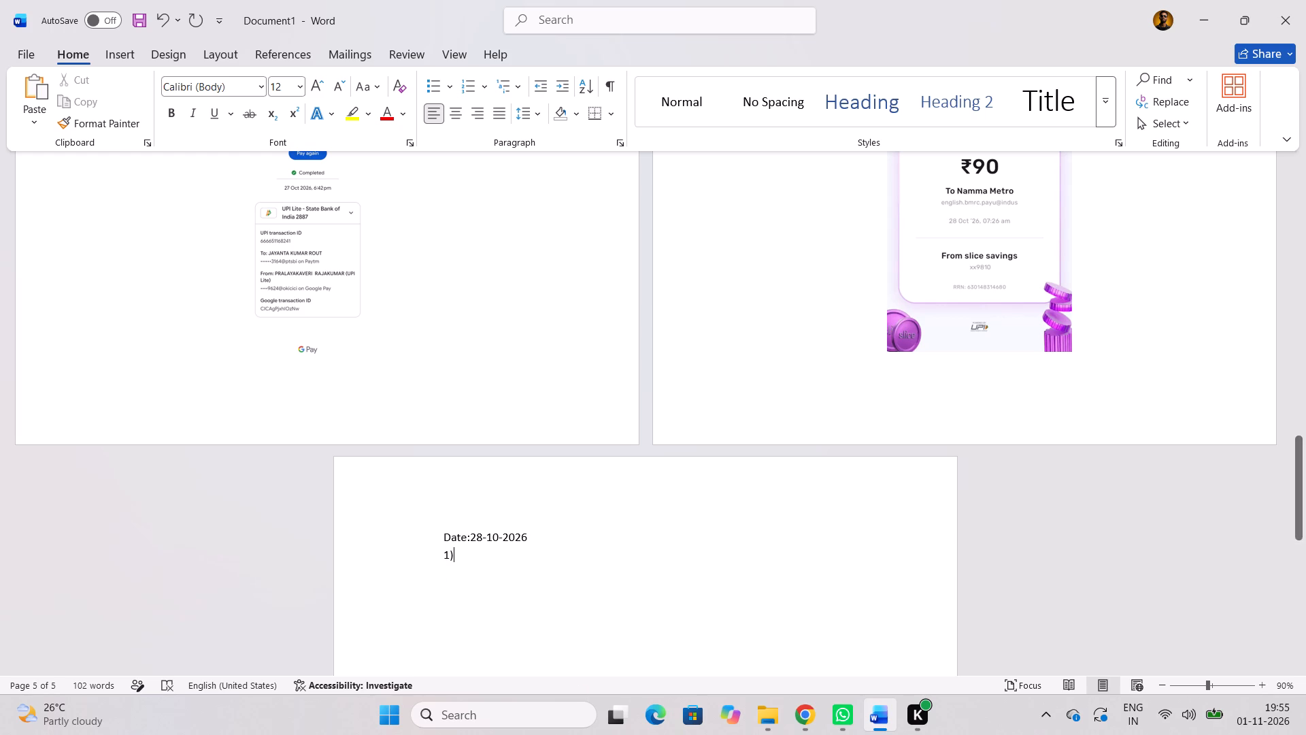
{"action": "key", "text": "space"}
{"action": "scroll", "coordinate": [438, 556], "scroll_direction": "up", "scroll_amount": 4}
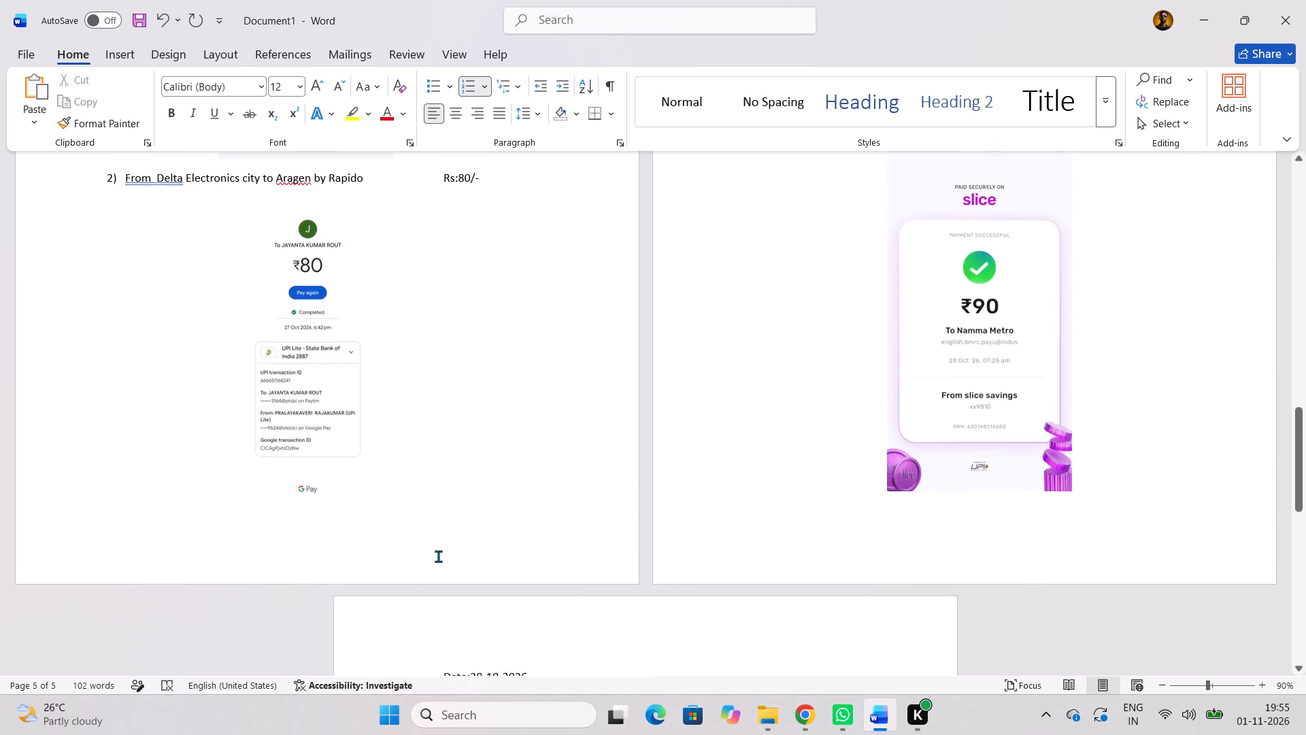
{"action": "scroll", "coordinate": [438, 556], "scroll_direction": "up", "scroll_amount": 16}
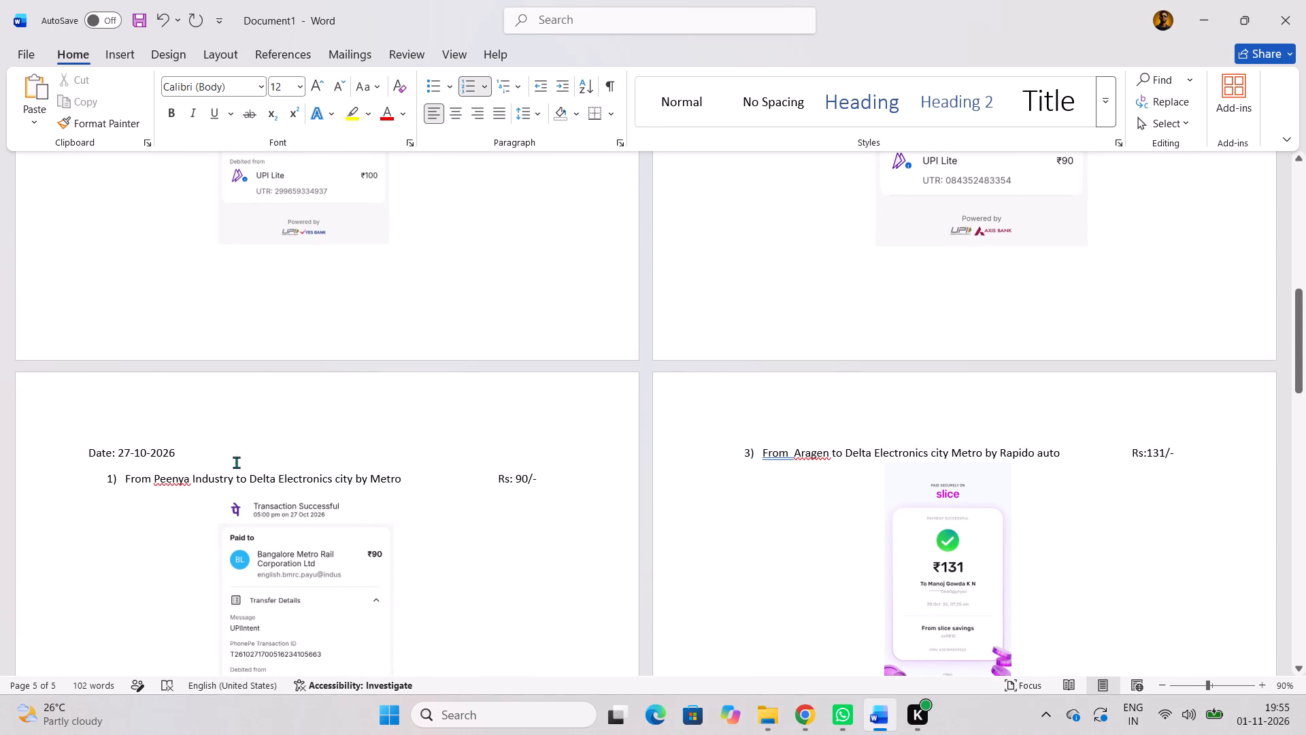
Copy the 27-10-2026 entry 1 line, Peenya Industry to Delta Electronics city by Metro, Rs: 90/-, into entry 1 under Date:28-10-2026.
{"action": "left_click_drag", "start_coordinate": [124, 479], "coordinate": [322, 469]}
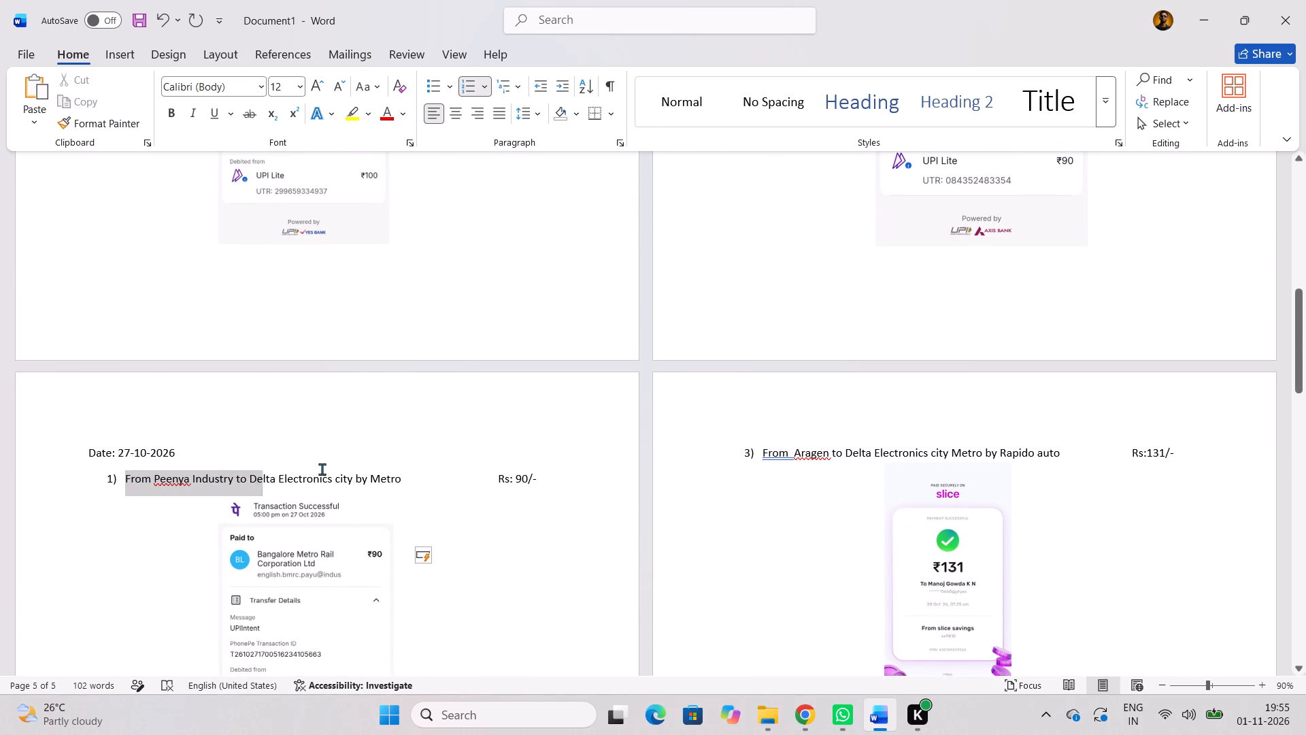
{"action": "left_click_drag", "start_coordinate": [322, 469], "coordinate": [404, 476]}
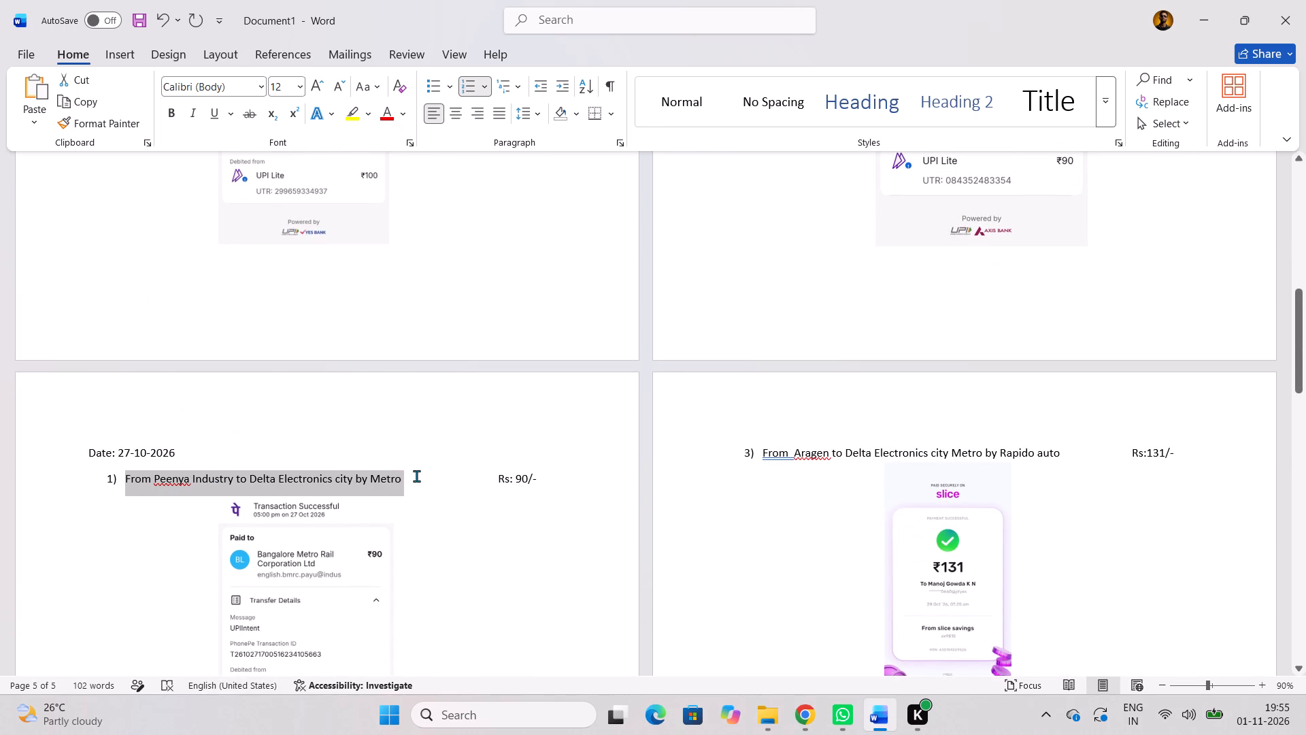
{"action": "left_click", "coordinate": [418, 476]}
{"action": "left_click_drag", "start_coordinate": [542, 478], "coordinate": [250, 486]}
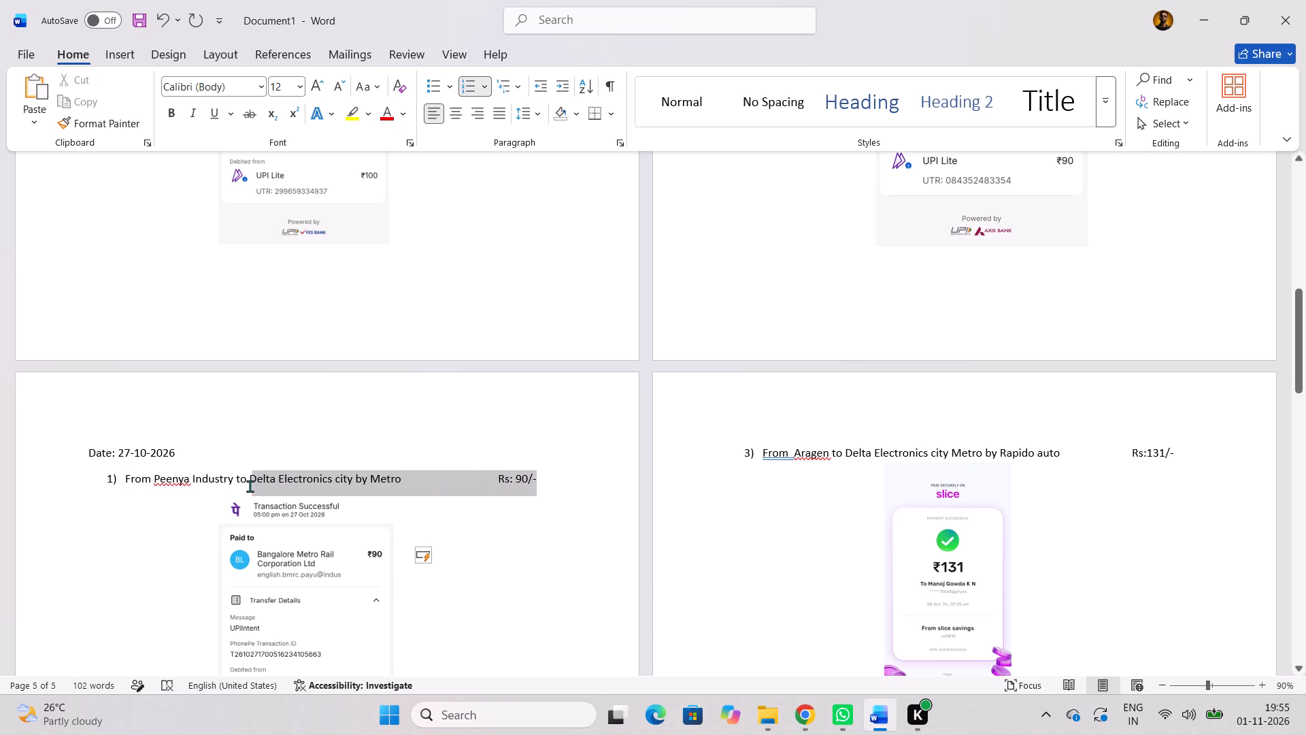
{"action": "left_click_drag", "start_coordinate": [250, 486], "coordinate": [127, 488]}
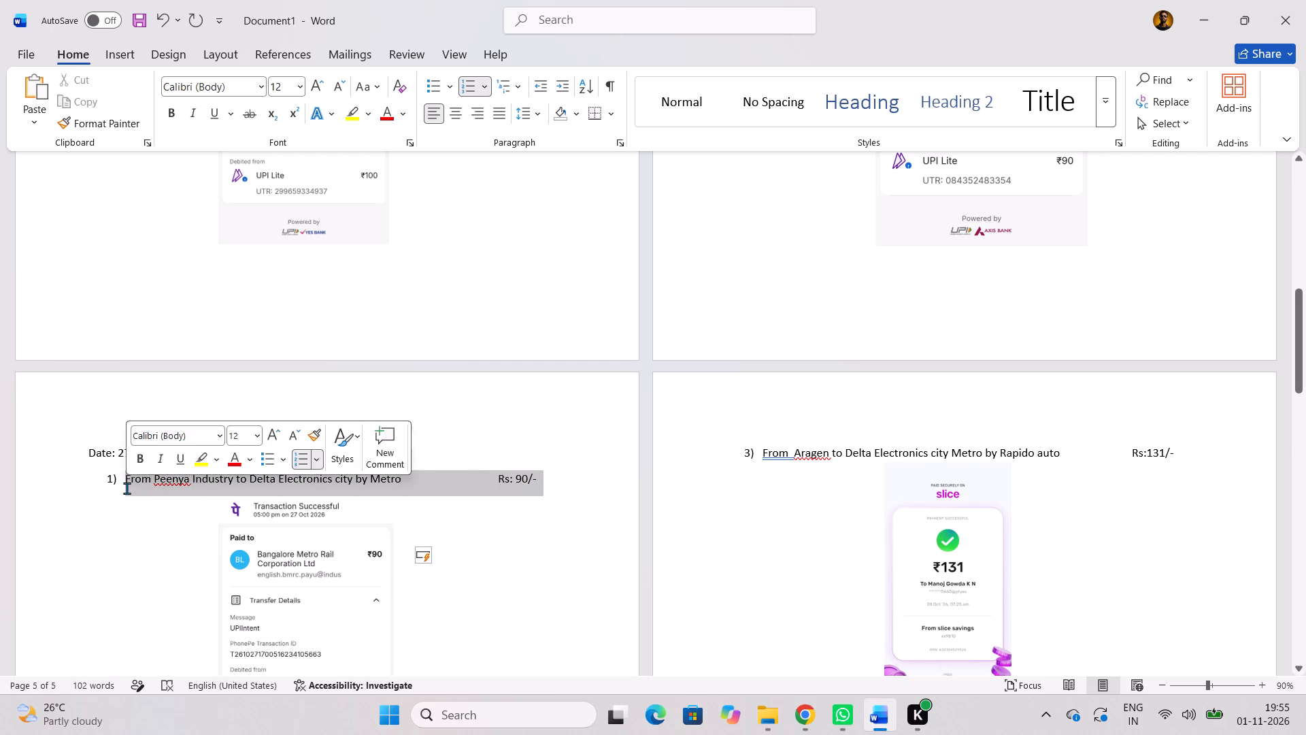
{"action": "key", "text": "ctrl+c"}
{"action": "scroll", "coordinate": [369, 504], "scroll_direction": "down", "scroll_amount": 17}
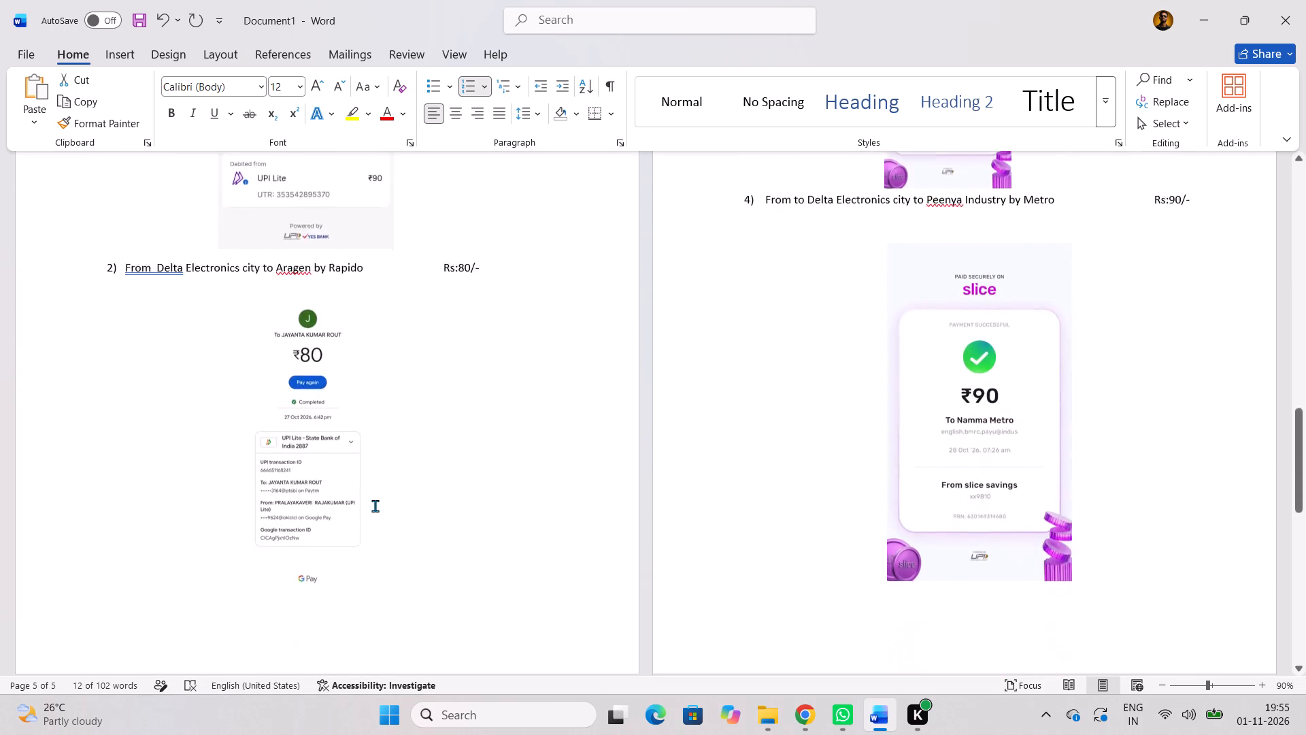
{"action": "scroll", "coordinate": [375, 506], "scroll_direction": "down", "scroll_amount": 7}
{"action": "left_click", "coordinate": [478, 412]}
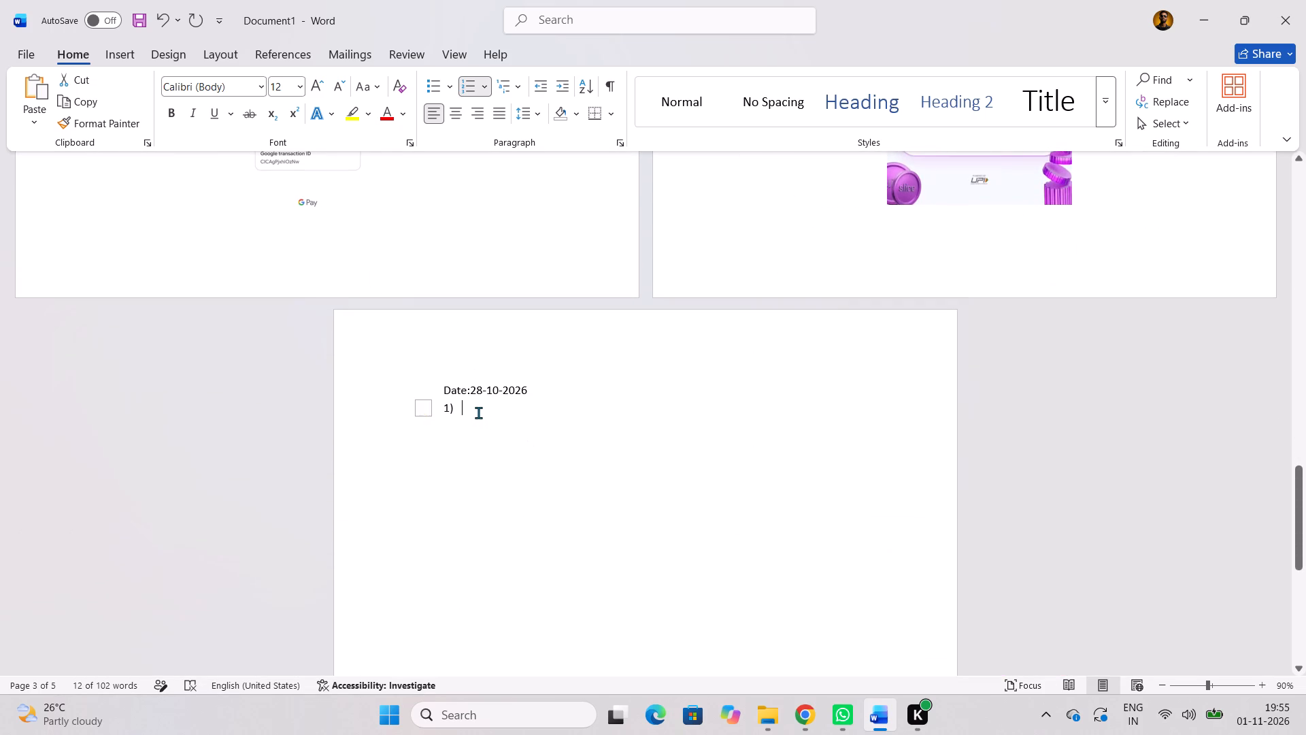
{"action": "key", "text": "ctrl+v"}
Remove the empty 2) numbering below the new Metro entry on page 5, leaving a blank indented line.
{"action": "left_click", "coordinate": [495, 436]}
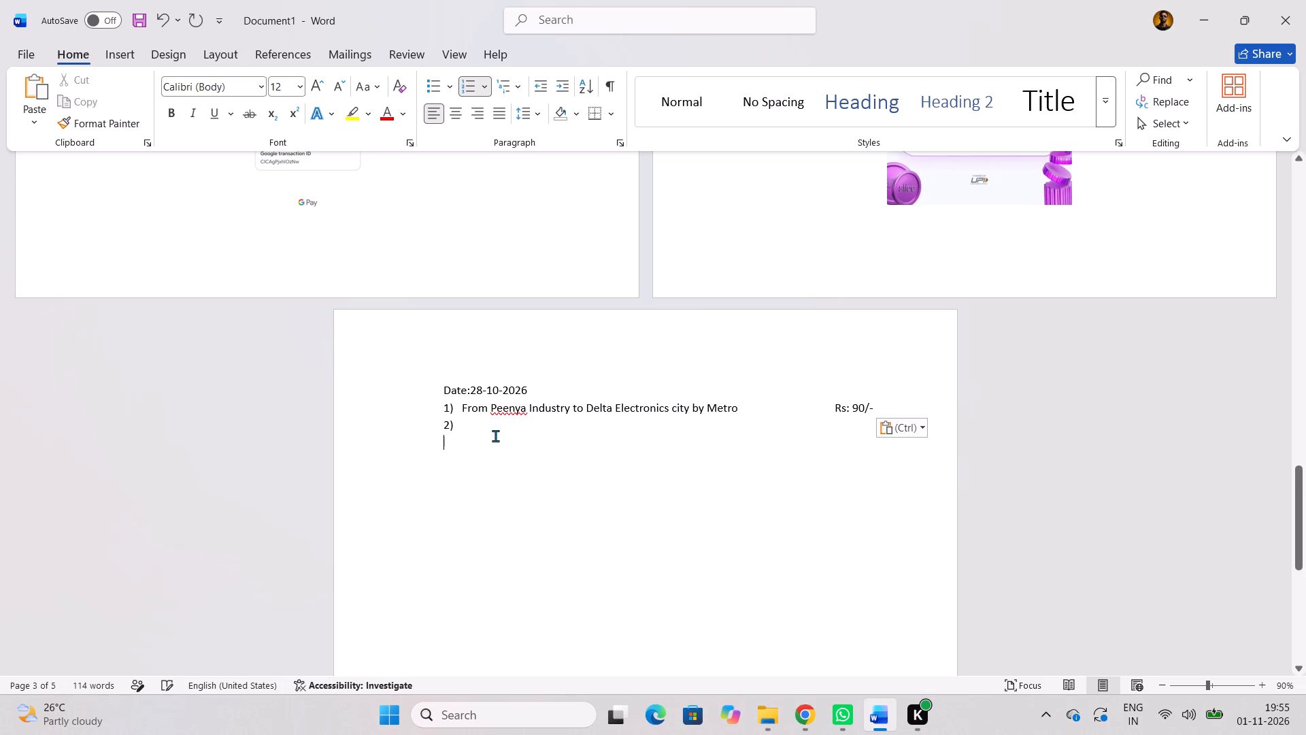
{"action": "left_click", "coordinate": [495, 436]}
{"action": "left_click", "coordinate": [506, 430]}
{"action": "key", "text": "BackSpace"}
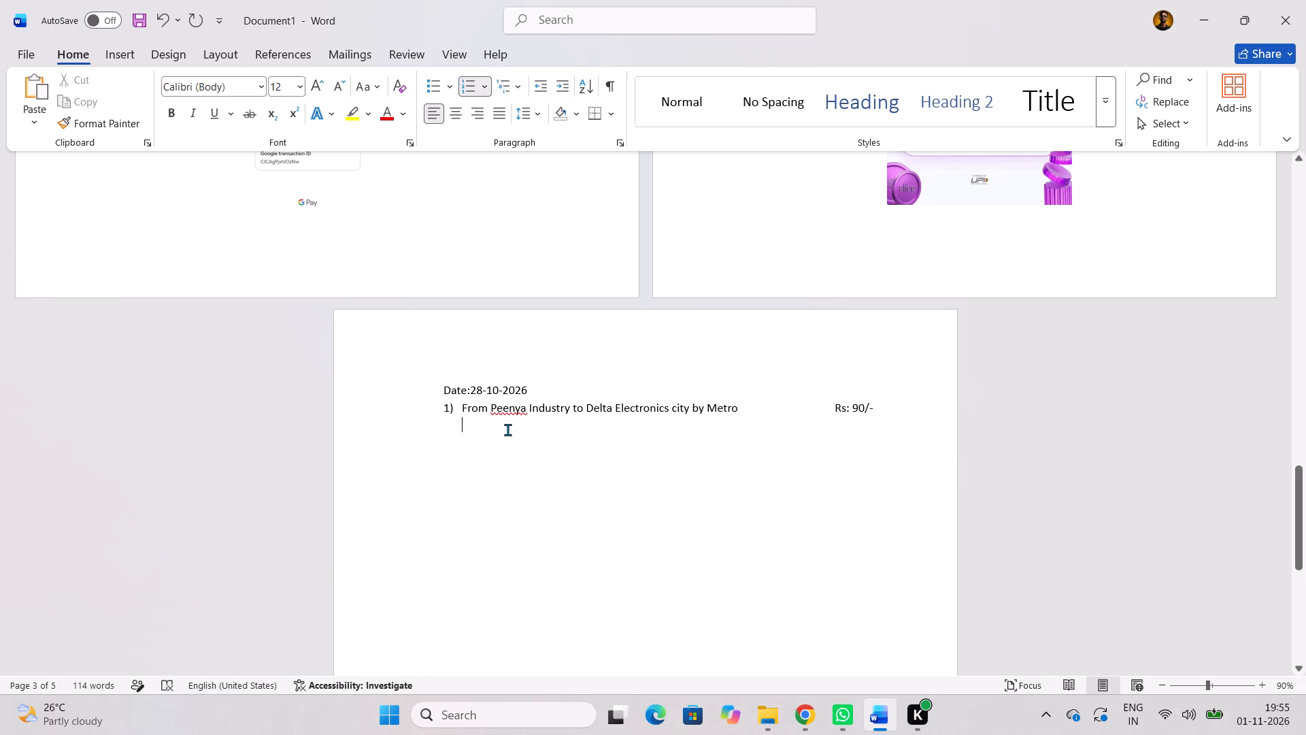
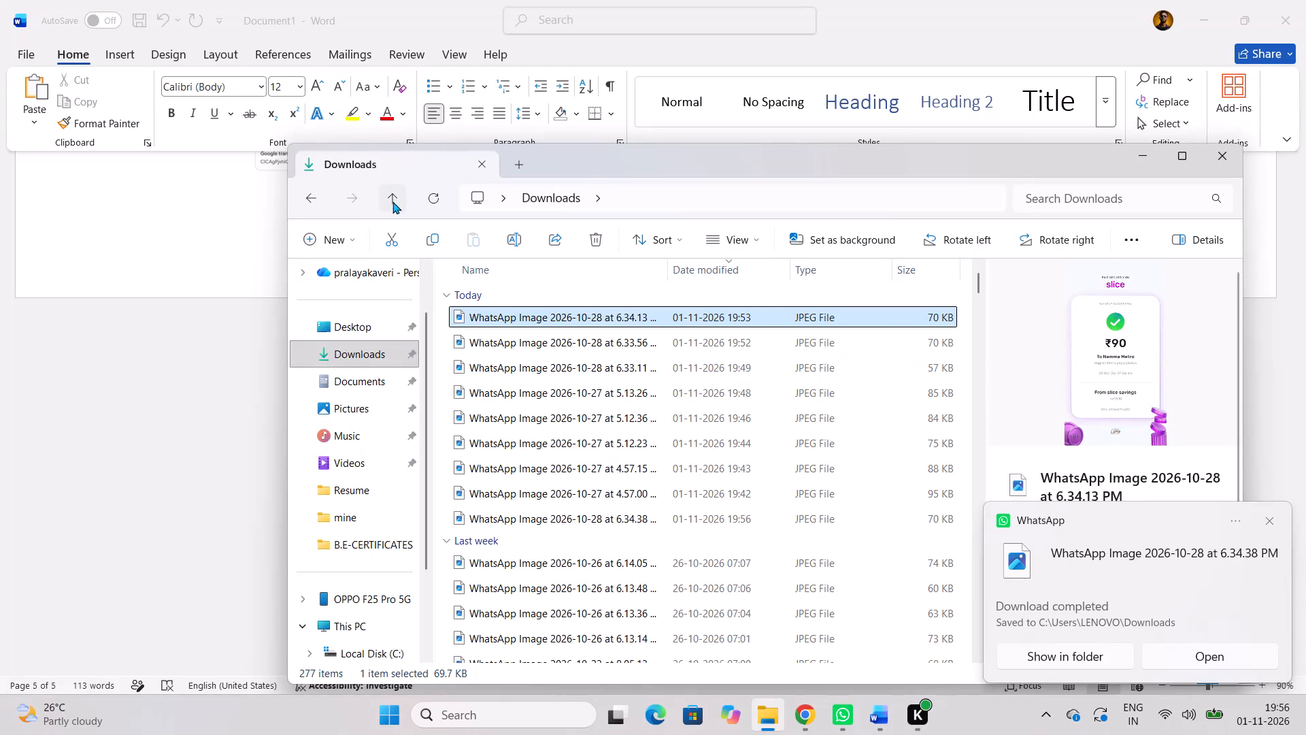
Copy the WhatsApp Image 2026-10-28 at 6.34.38 receipt from Downloads and paste it beneath entry 1 on page 5 in Word.
{"action": "left_click", "coordinate": [433, 204]}
{"action": "left_click", "coordinate": [490, 312]}
{"action": "left_click", "coordinate": [434, 244]}
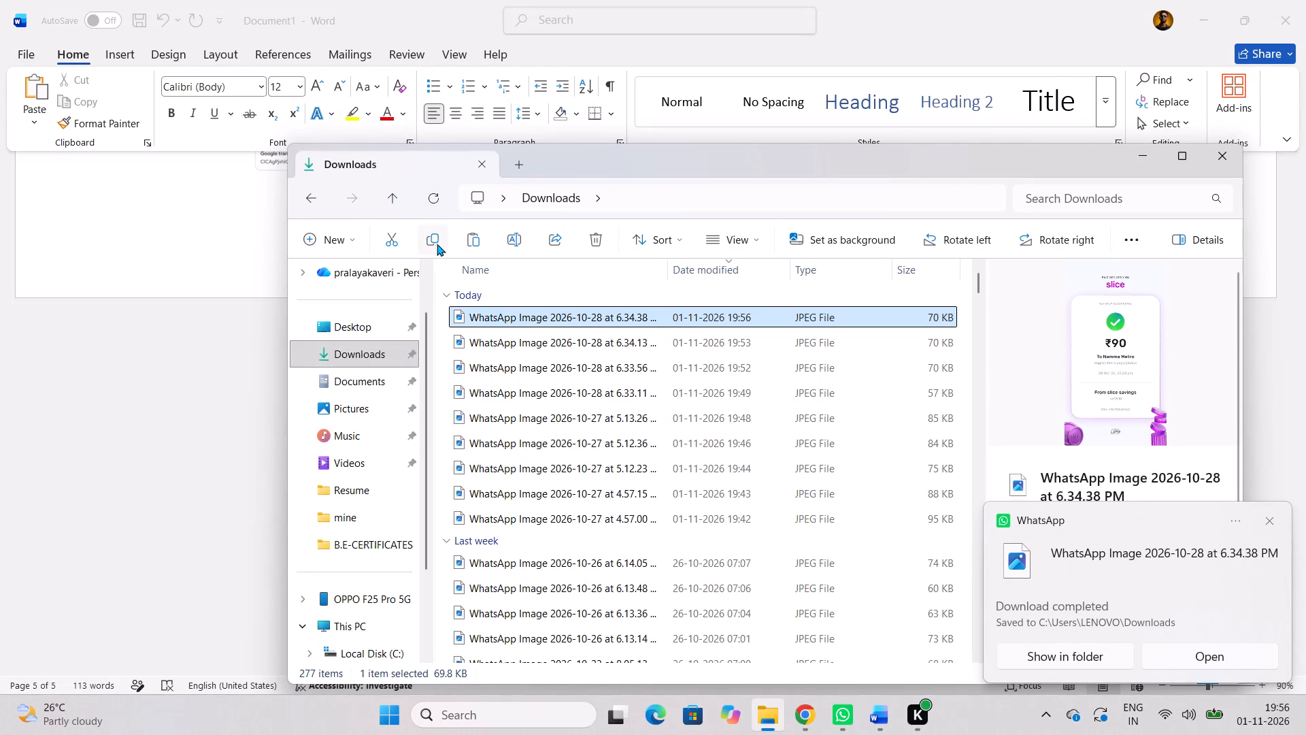
{"action": "left_click", "coordinate": [1258, 400]}
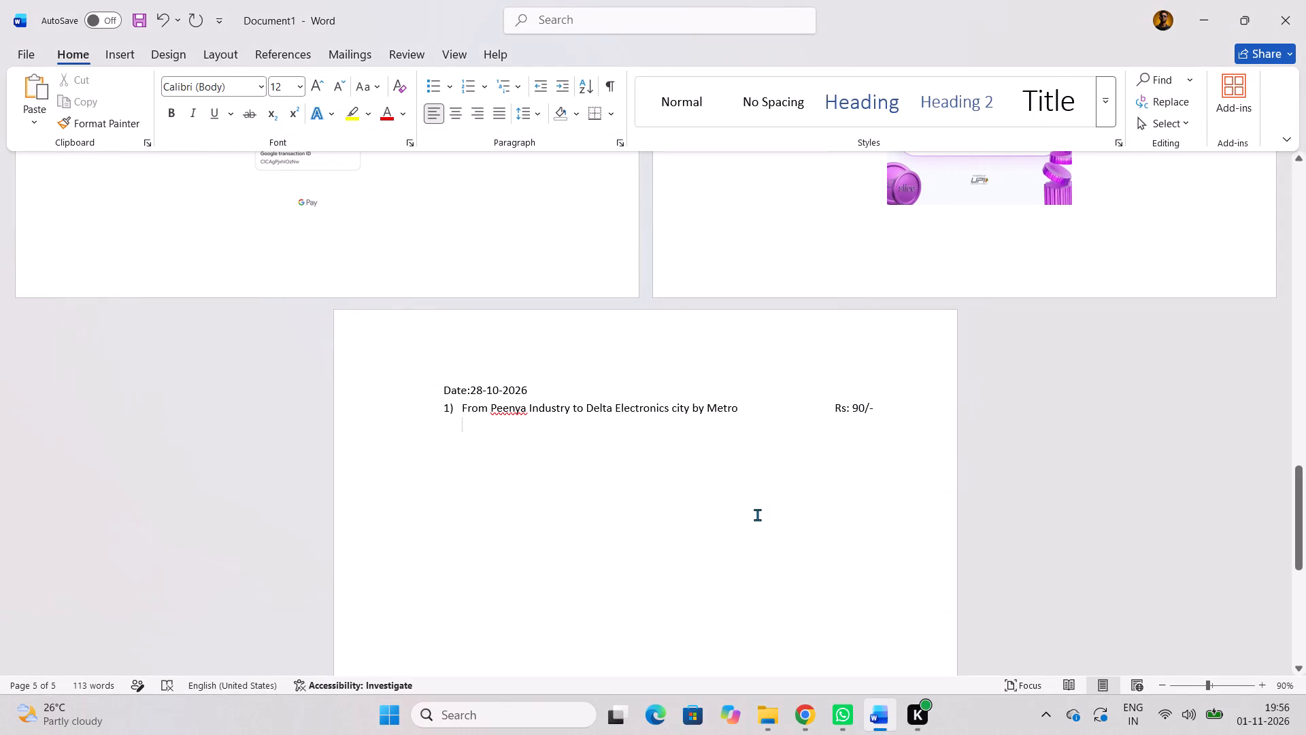
{"action": "key", "text": "ctrl+v"}
{"action": "left_click", "coordinate": [1002, 520]}
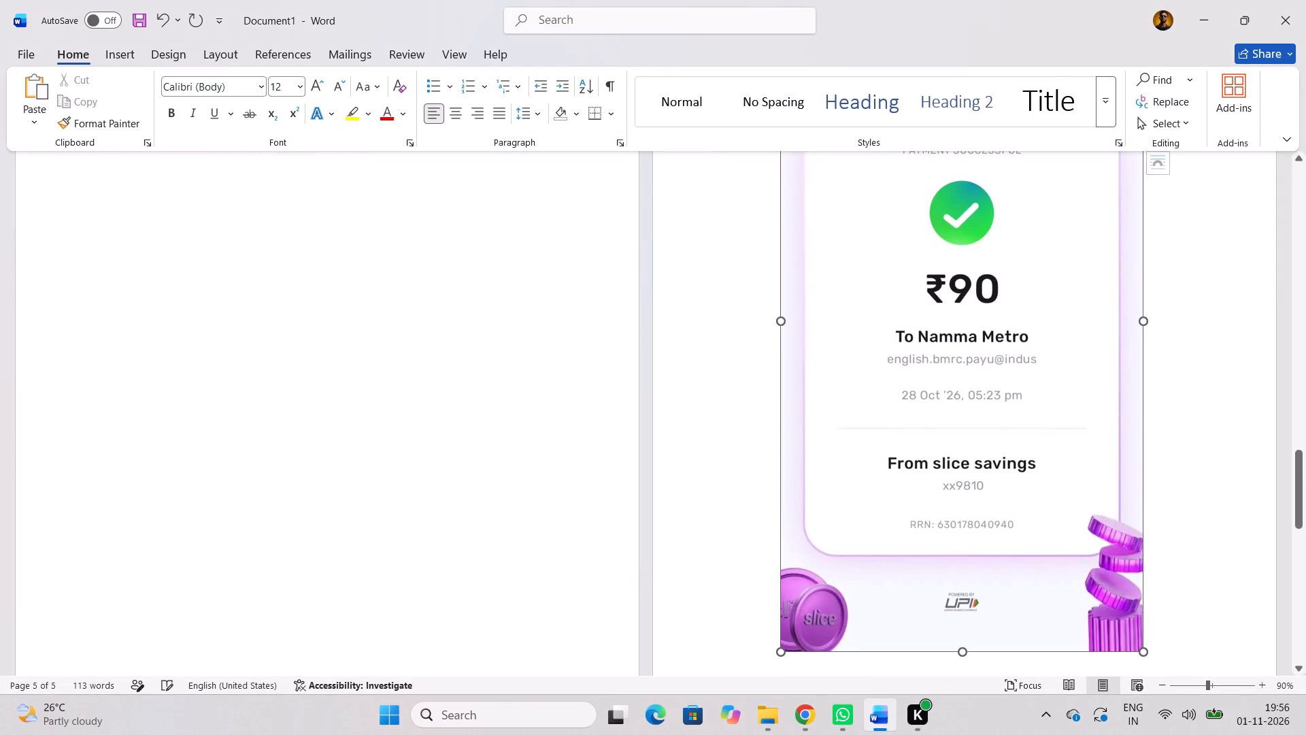
Shrink the pasted ₹90 slice receipt proportionally to a little over a third of its pasted width, beneath entry 1.
{"action": "left_click_drag", "start_coordinate": [1141, 654], "coordinate": [935, 341]}
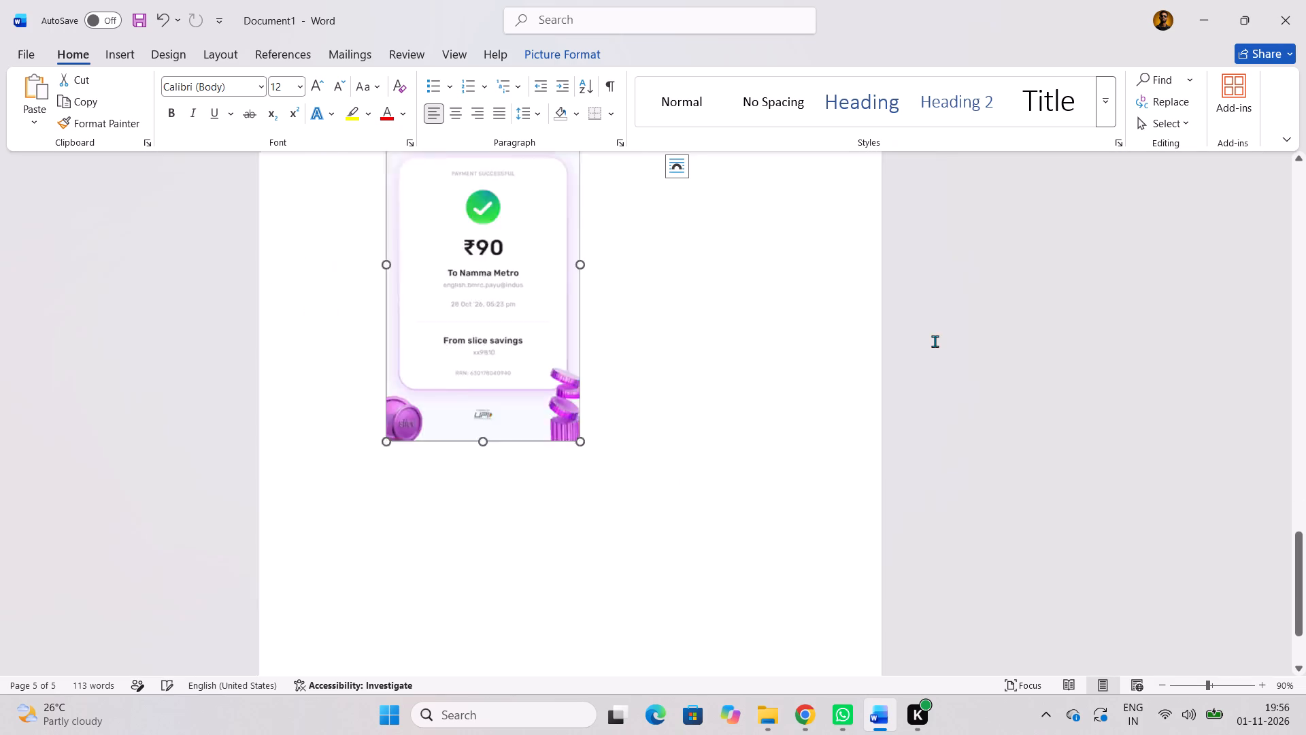
{"action": "left_click_drag", "start_coordinate": [655, 509], "coordinate": [649, 497]}
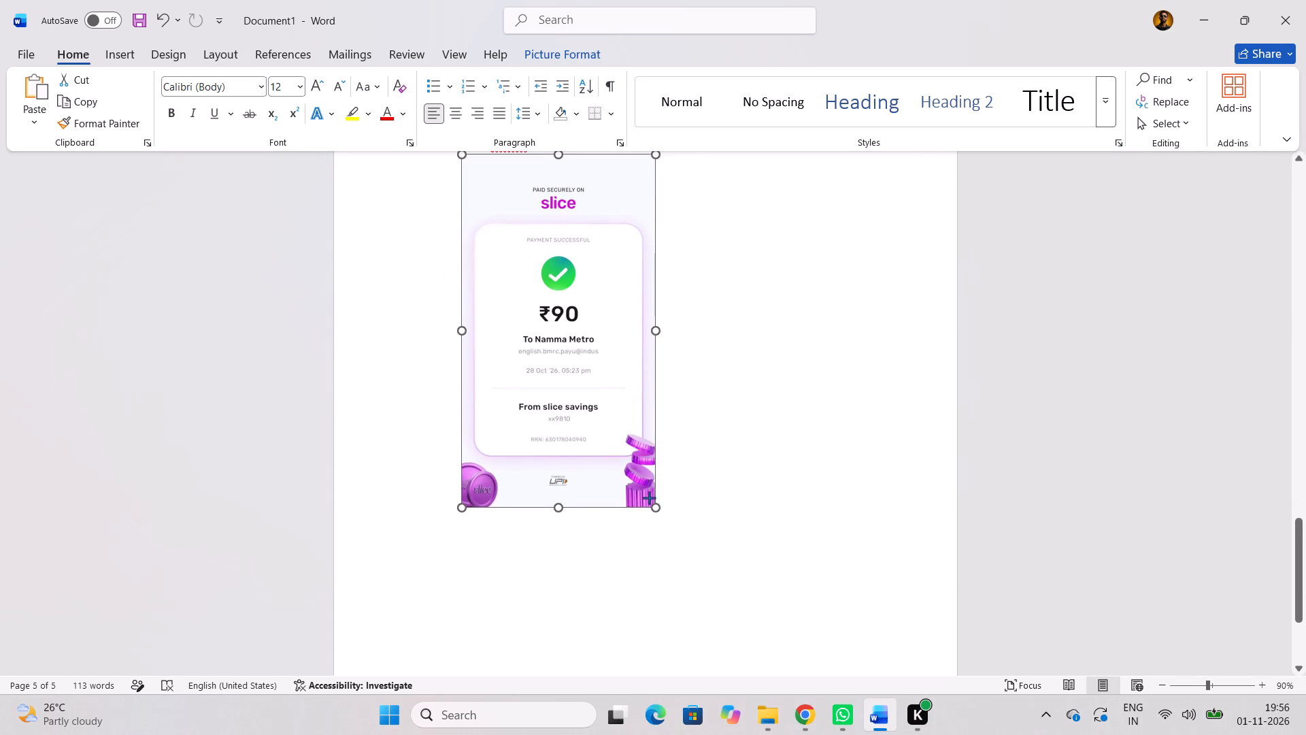
{"action": "left_click_drag", "start_coordinate": [649, 497], "coordinate": [586, 403]}
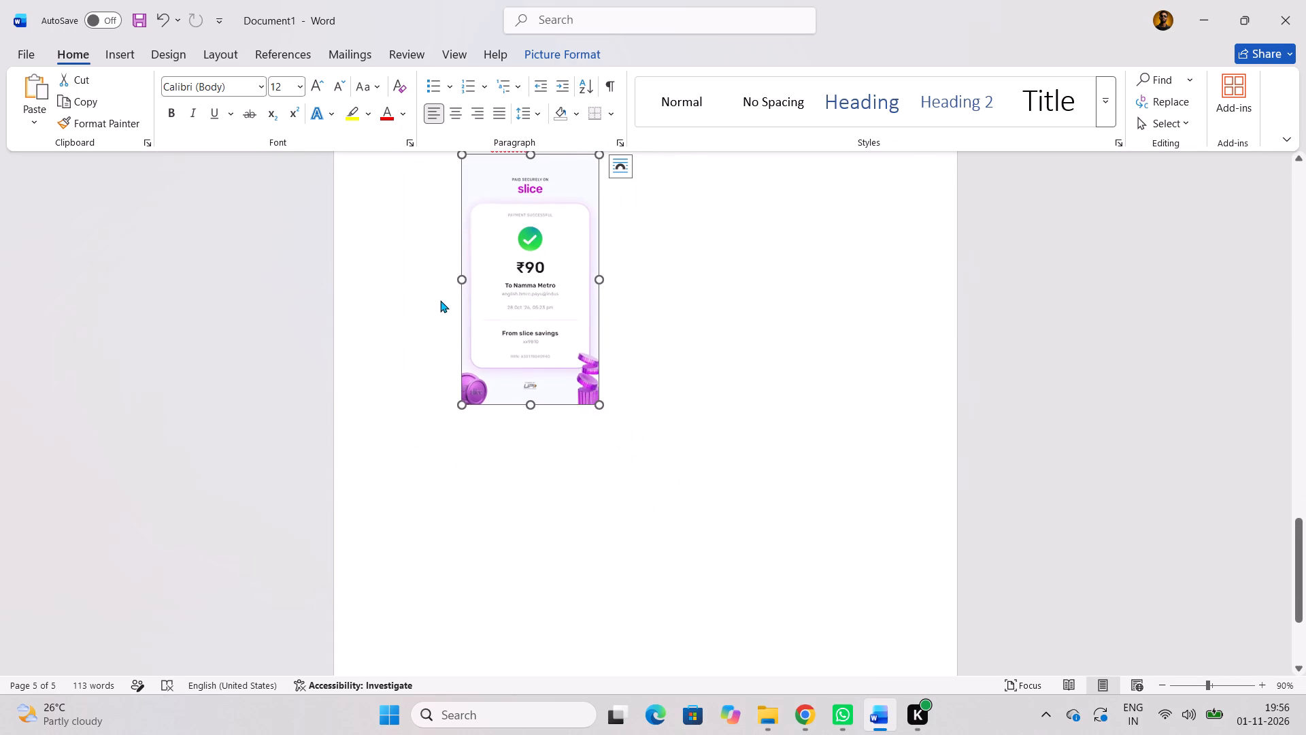
Insert a run of spaces before the ₹90 slice receipt on page 5 to shift it inward from the page margin.
{"action": "left_click", "coordinate": [437, 272]}
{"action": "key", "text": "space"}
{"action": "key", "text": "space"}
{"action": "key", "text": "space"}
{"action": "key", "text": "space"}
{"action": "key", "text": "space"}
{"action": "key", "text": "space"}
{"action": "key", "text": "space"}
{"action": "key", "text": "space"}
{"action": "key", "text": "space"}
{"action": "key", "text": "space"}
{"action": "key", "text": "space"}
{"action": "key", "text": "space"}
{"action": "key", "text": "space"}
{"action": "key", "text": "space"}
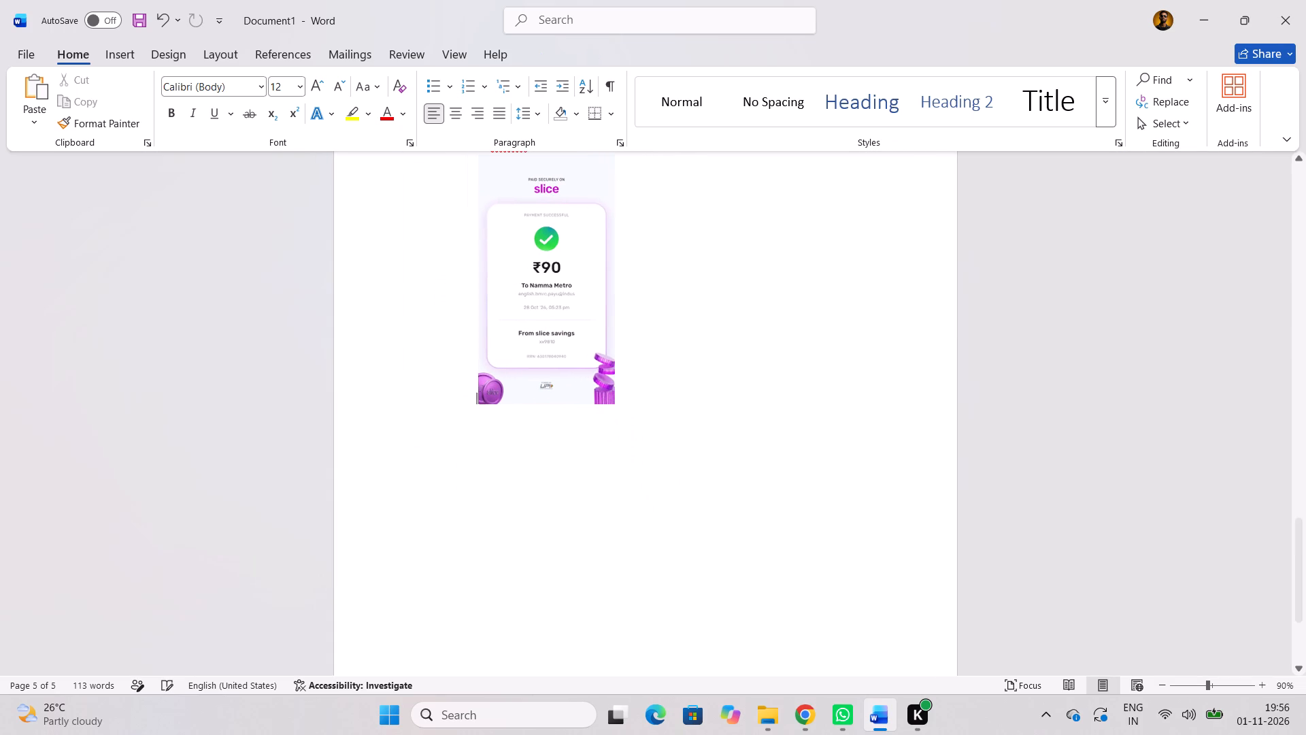
Indent the ₹90 slice receipt under entry 1) on page 5 with spaces so it sits near the page's centre.
{"action": "scroll", "coordinate": [704, 465], "scroll_direction": "up", "scroll_amount": 2}
{"action": "key", "text": "space"}
{"action": "key", "text": "space"}
{"action": "key", "text": "space"}
{"action": "key", "text": "space"}
{"action": "key", "text": "space"}
{"action": "key", "text": "space"}
{"action": "key", "text": "space"}
{"action": "key", "text": "space"}
{"action": "key", "text": "space"}
{"action": "key", "text": "space"}
{"action": "key", "text": "space"}
{"action": "key", "text": "space"}
{"action": "key", "text": "space"}
{"action": "key", "text": "space"}
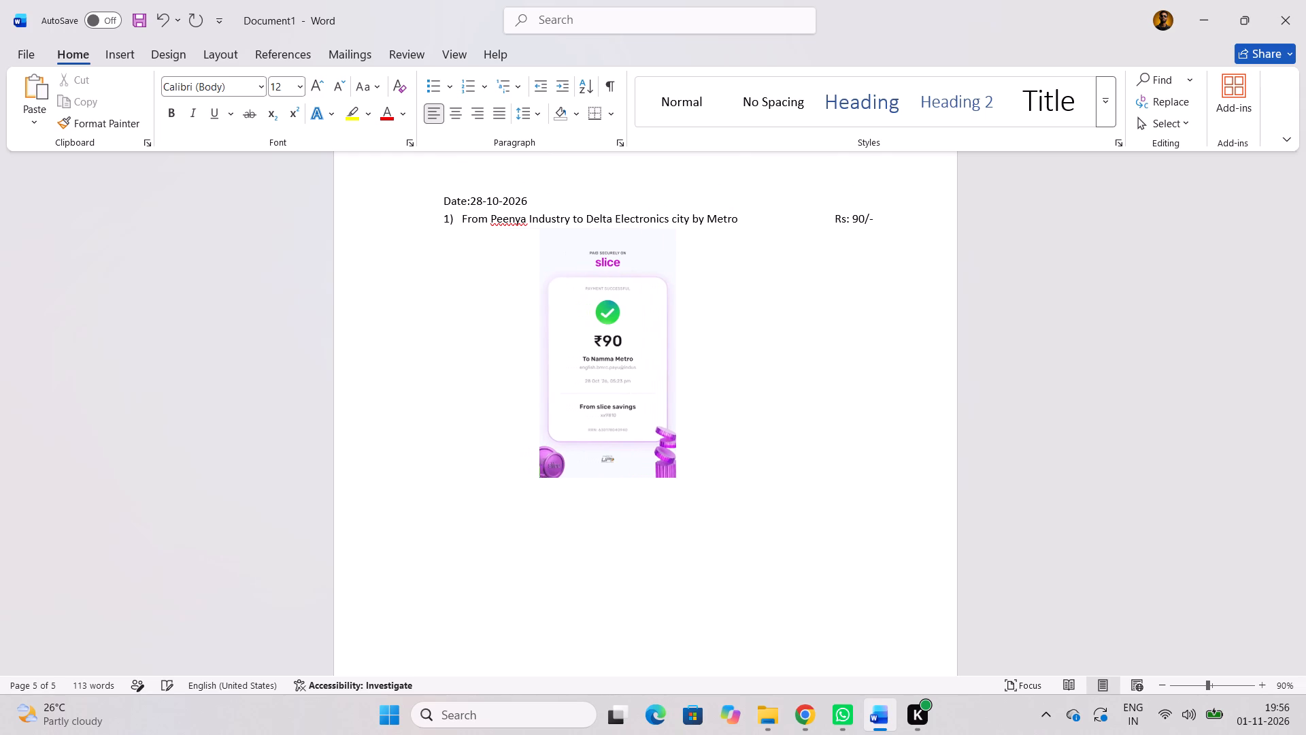
{"action": "key", "text": "space"}
{"action": "key", "text": "space"}
{"action": "key", "text": "space"}
{"action": "key", "text": "space"}
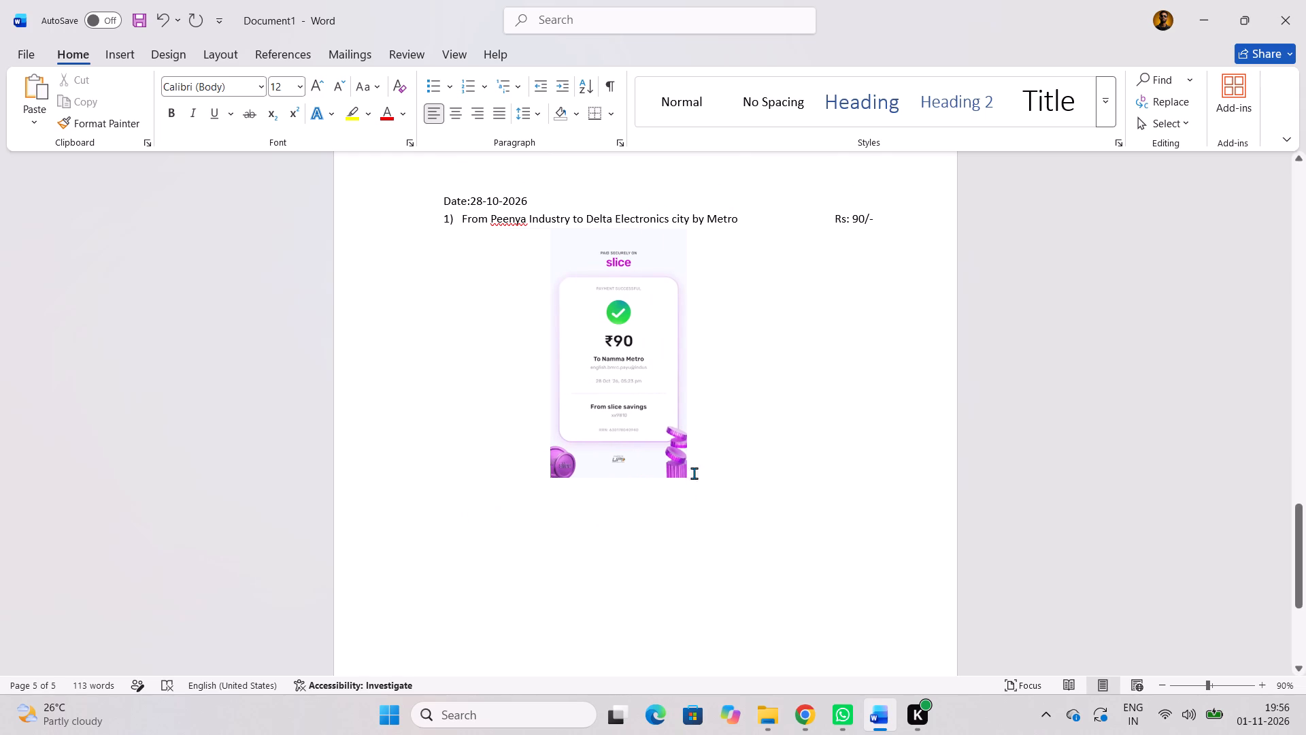
Begin a numbered entry 2) on a new line beneath the ₹90 slice receipt on page 5.
{"action": "left_click", "coordinate": [718, 463]}
{"action": "key", "text": "Return"}
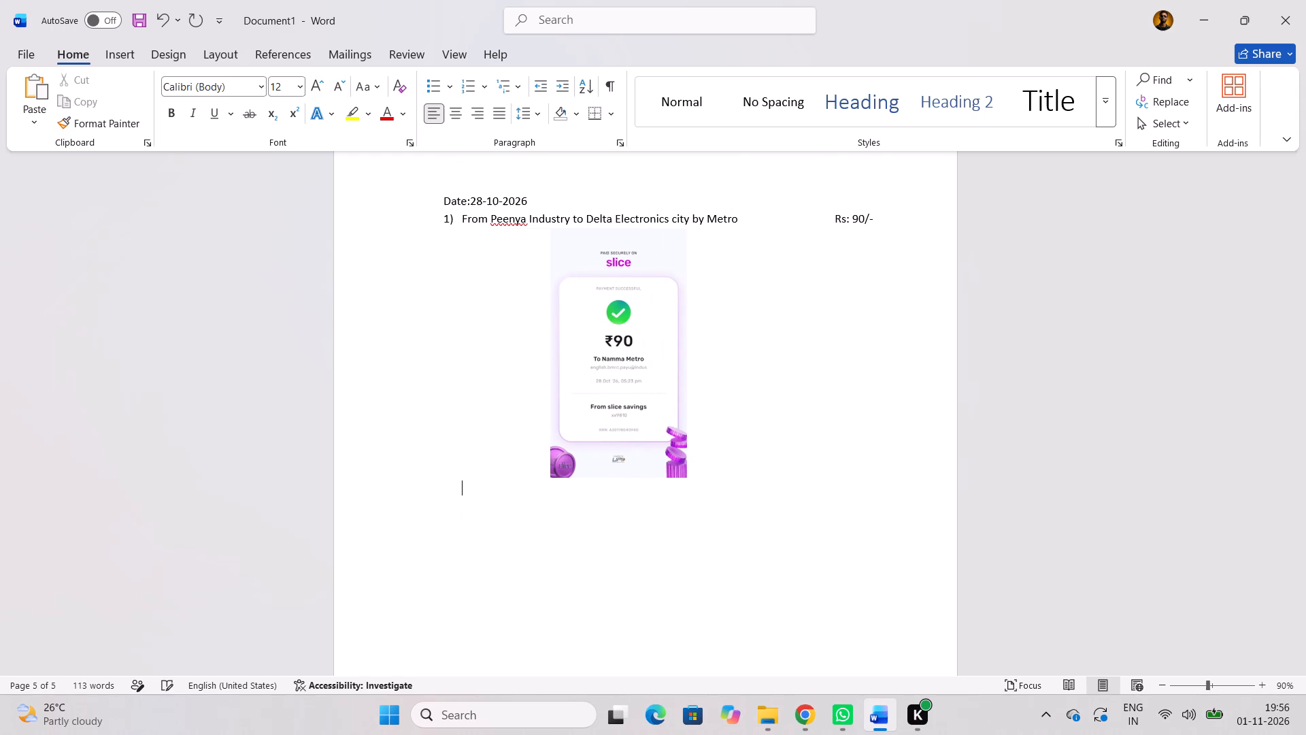
{"action": "key", "text": "2"}
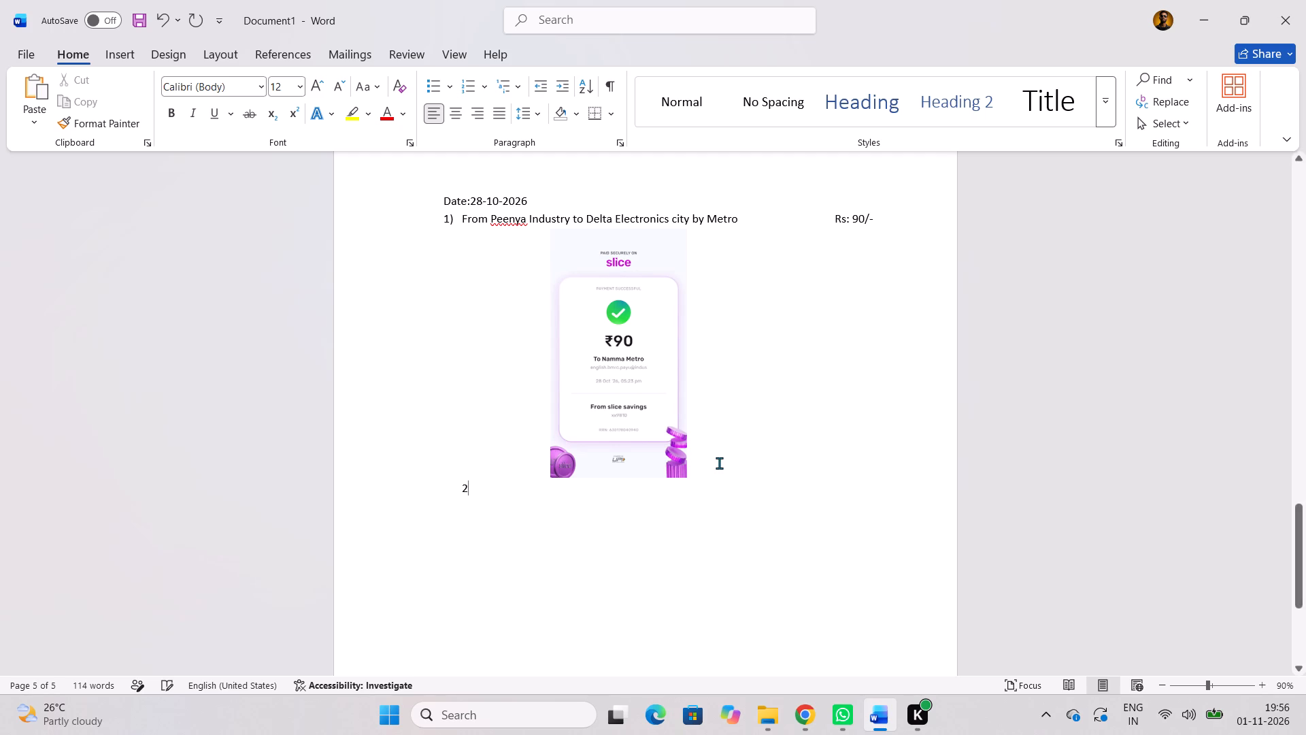
{"action": "key", "text": "shift+parenright"}
{"action": "key", "text": "space"}
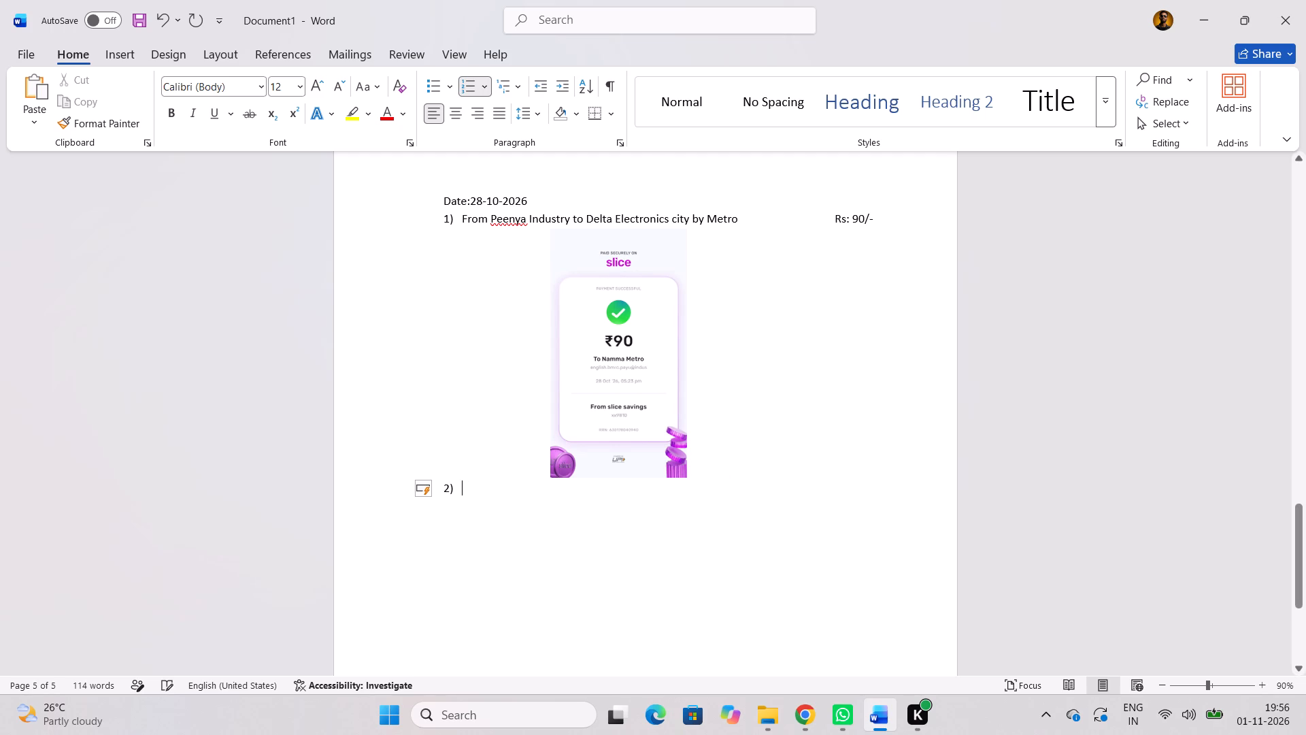
Look back at the trip entries on pages 3 and 4 for the wording of the new entry 2).
{"action": "scroll", "coordinate": [609, 485], "scroll_direction": "up", "scroll_amount": 13}
{"action": "scroll", "coordinate": [501, 495], "scroll_direction": "up", "scroll_amount": 5}
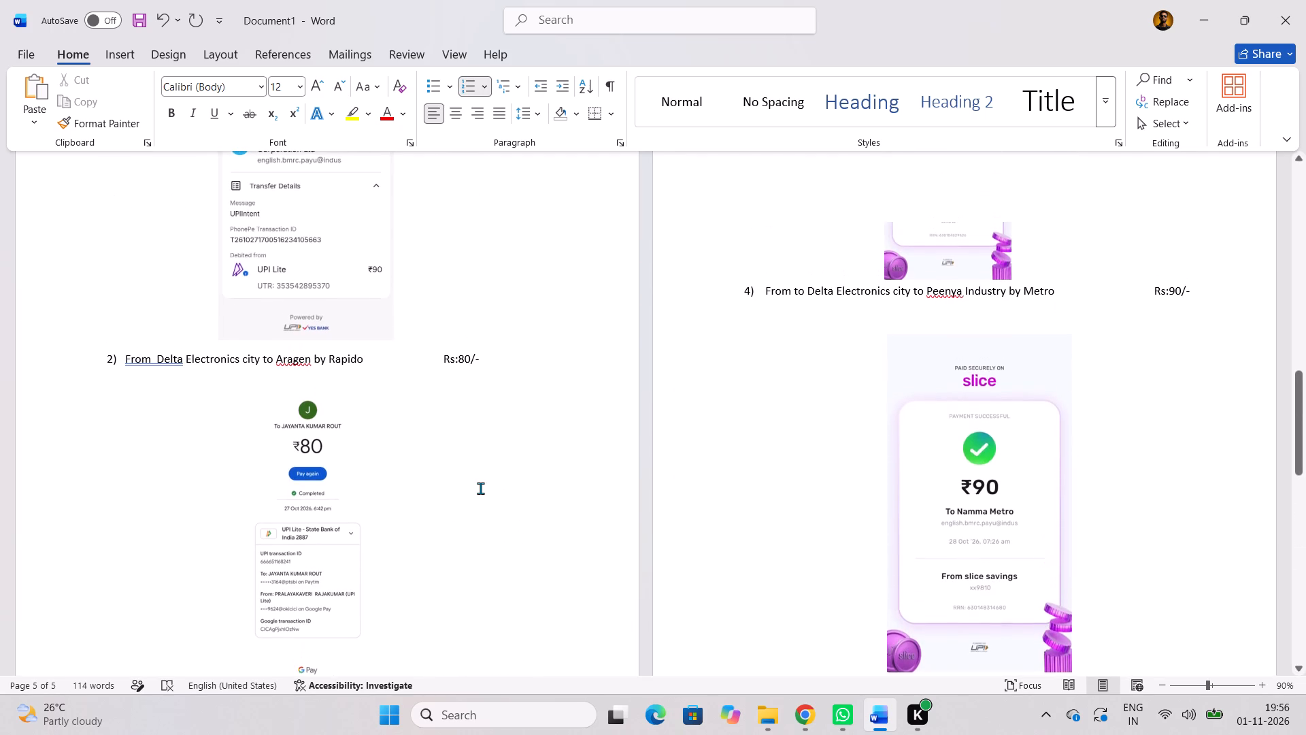
{"action": "scroll", "coordinate": [210, 411], "scroll_direction": "down", "scroll_amount": 6}
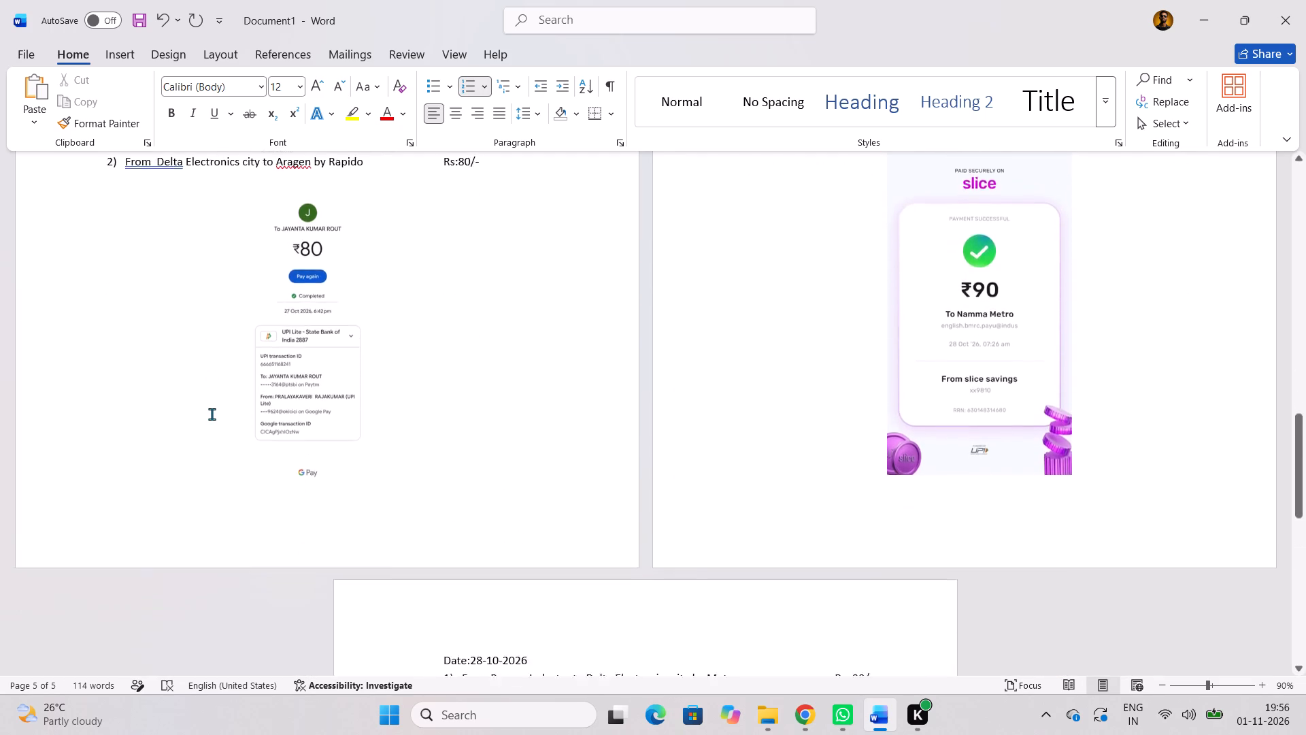
Copy the "From Delta Electronics city to Aragen by Rapido Rs:80/-" entry text on page 3 into the empty entry 2) on page 5.
{"action": "scroll", "coordinate": [212, 414], "scroll_direction": "down", "scroll_amount": 5}
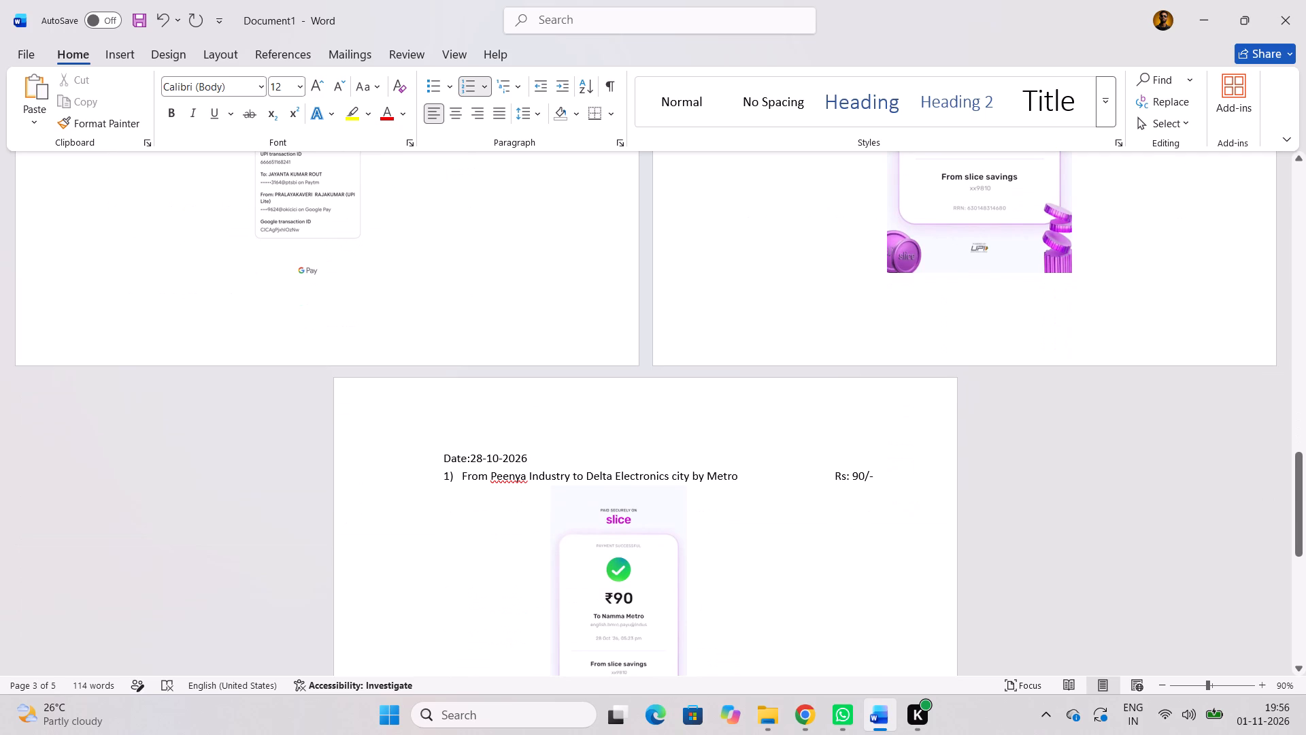
{"action": "scroll", "coordinate": [214, 417], "scroll_direction": "up", "scroll_amount": 5}
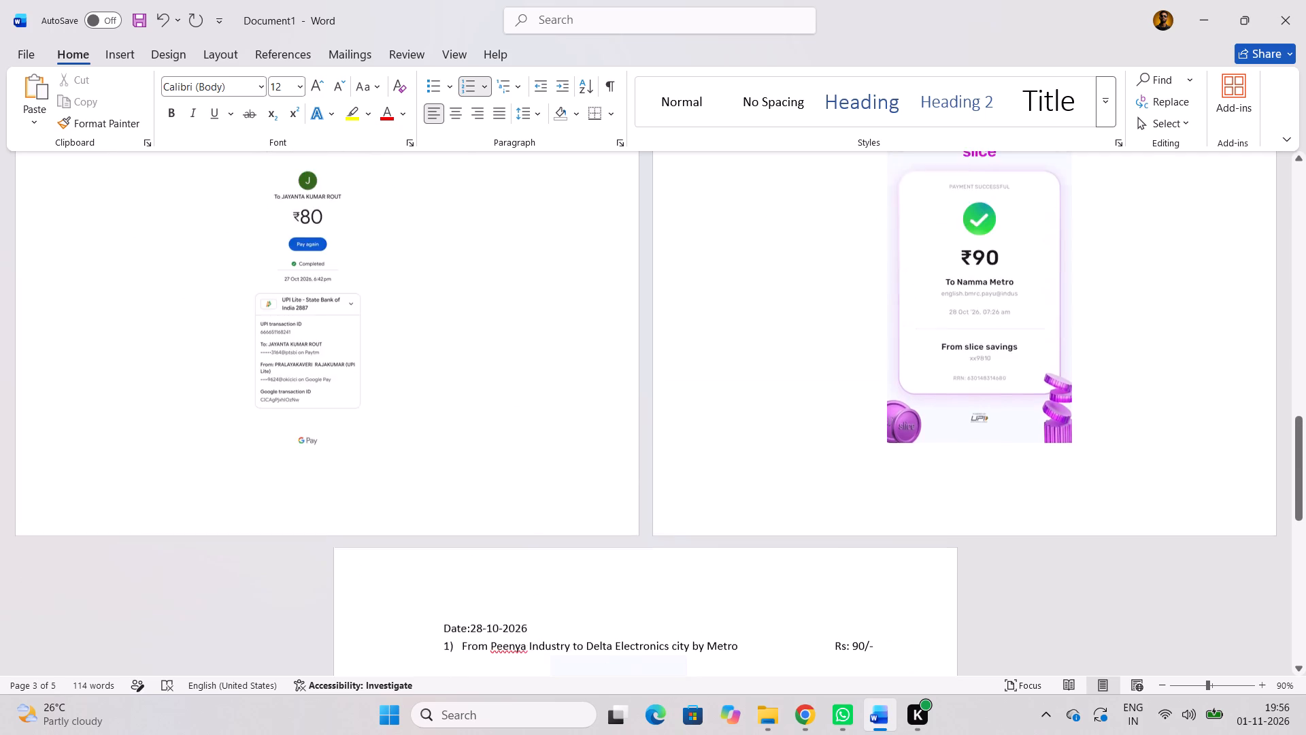
{"action": "scroll", "coordinate": [188, 413], "scroll_direction": "up", "scroll_amount": 5}
{"action": "left_click_drag", "start_coordinate": [123, 327], "coordinate": [124, 326]}
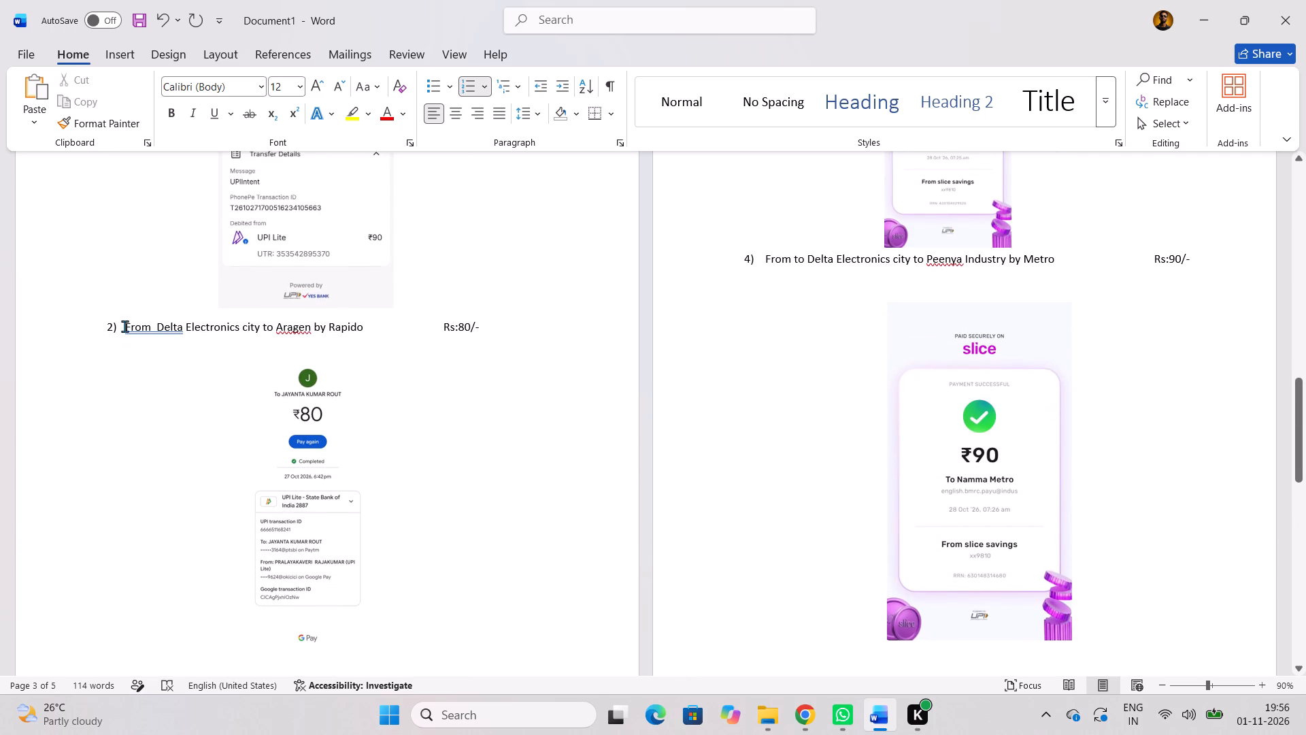
{"action": "left_click_drag", "start_coordinate": [124, 326], "coordinate": [475, 325]}
{"action": "key", "text": "ctrl+c"}
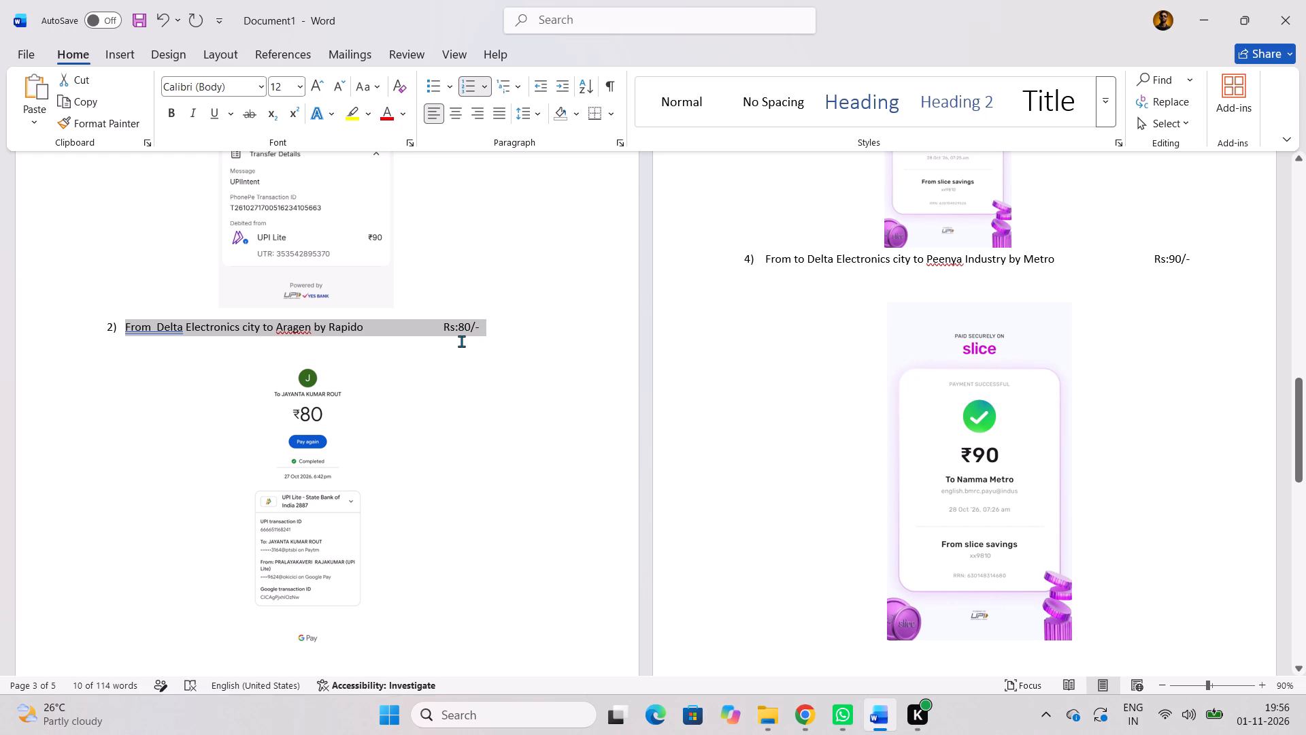
{"action": "scroll", "coordinate": [461, 341], "scroll_direction": "down", "scroll_amount": 15}
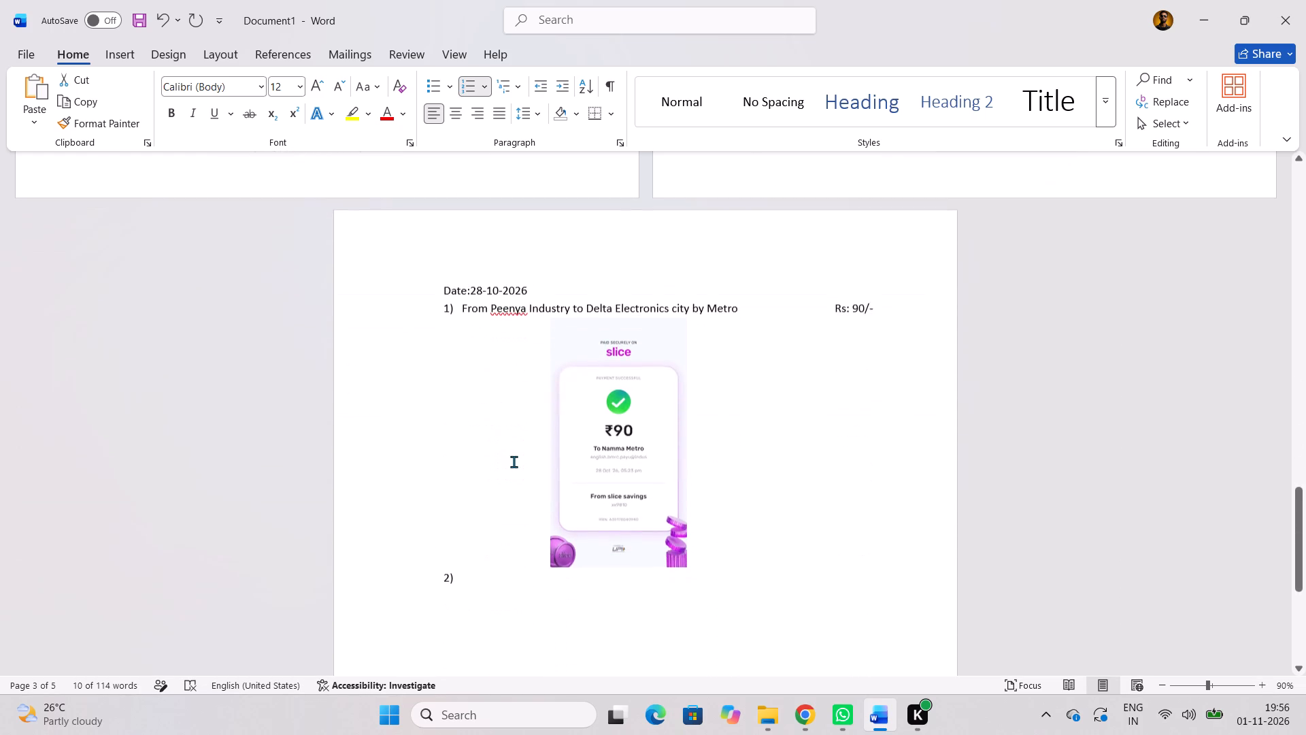
{"action": "scroll", "coordinate": [514, 464], "scroll_direction": "down", "scroll_amount": 2}
{"action": "left_click", "coordinate": [505, 489]}
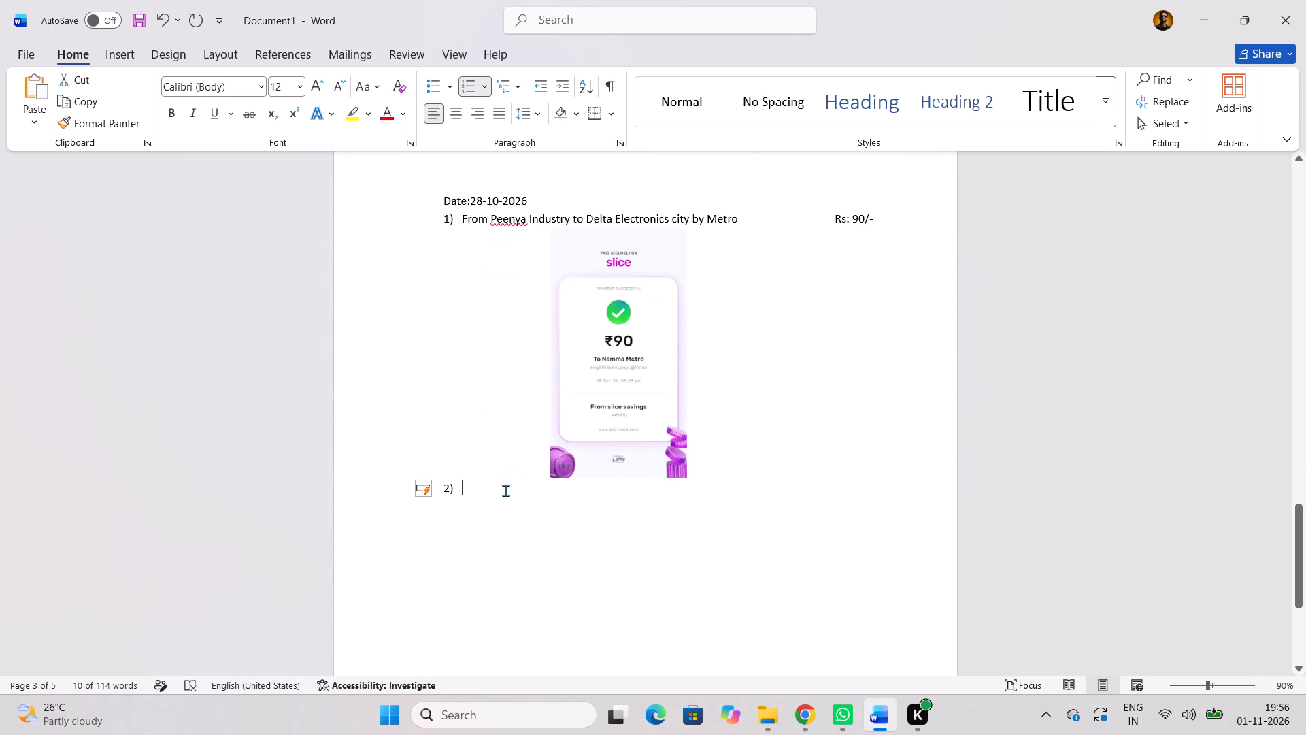
{"action": "key", "text": "ctrl+v"}
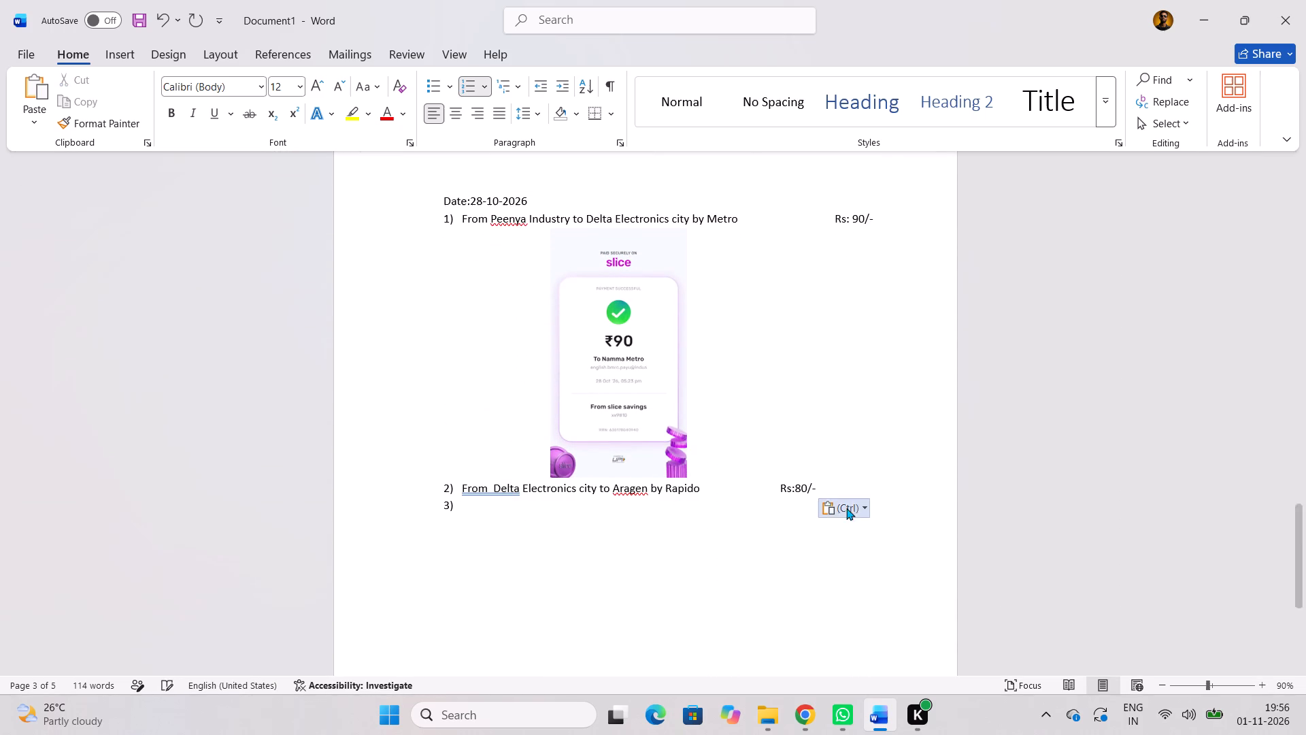
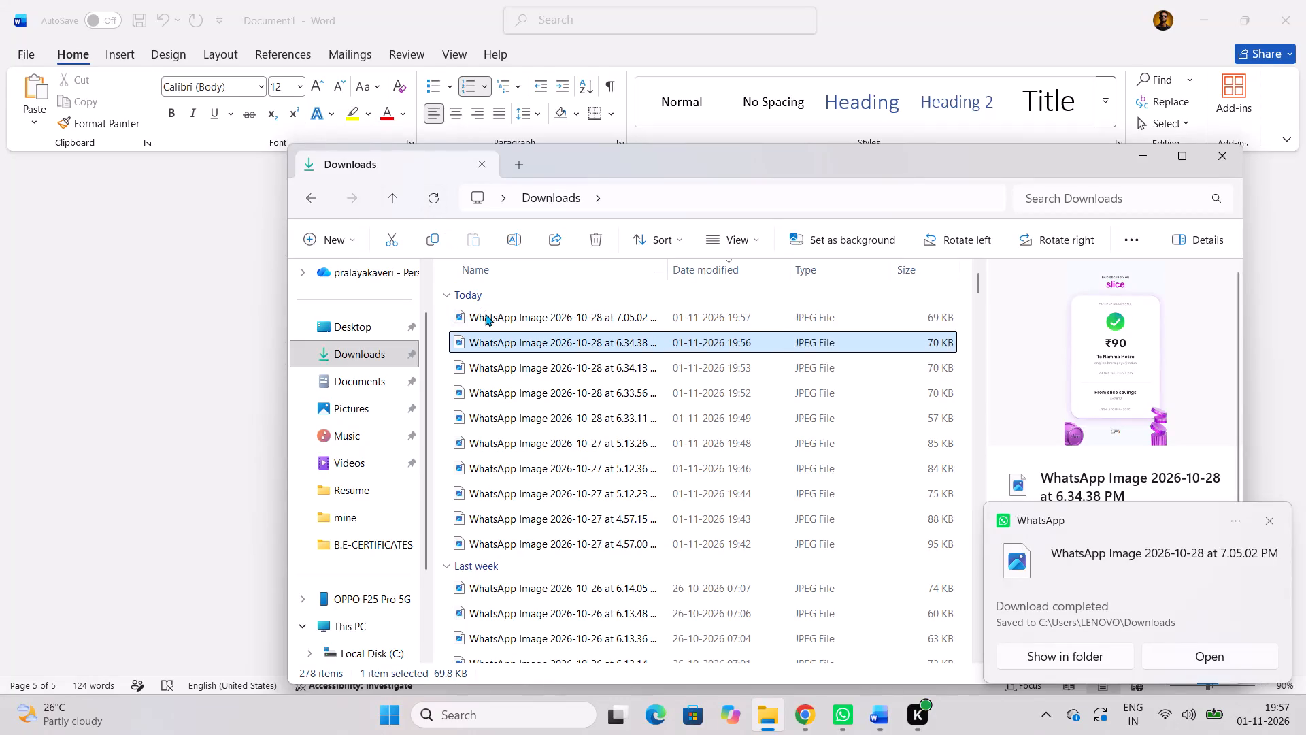
Copy the image WhatsApp Image 2026-10-28 at 7.05.02 PM from the Downloads folder.
{"action": "left_click", "coordinate": [485, 314]}
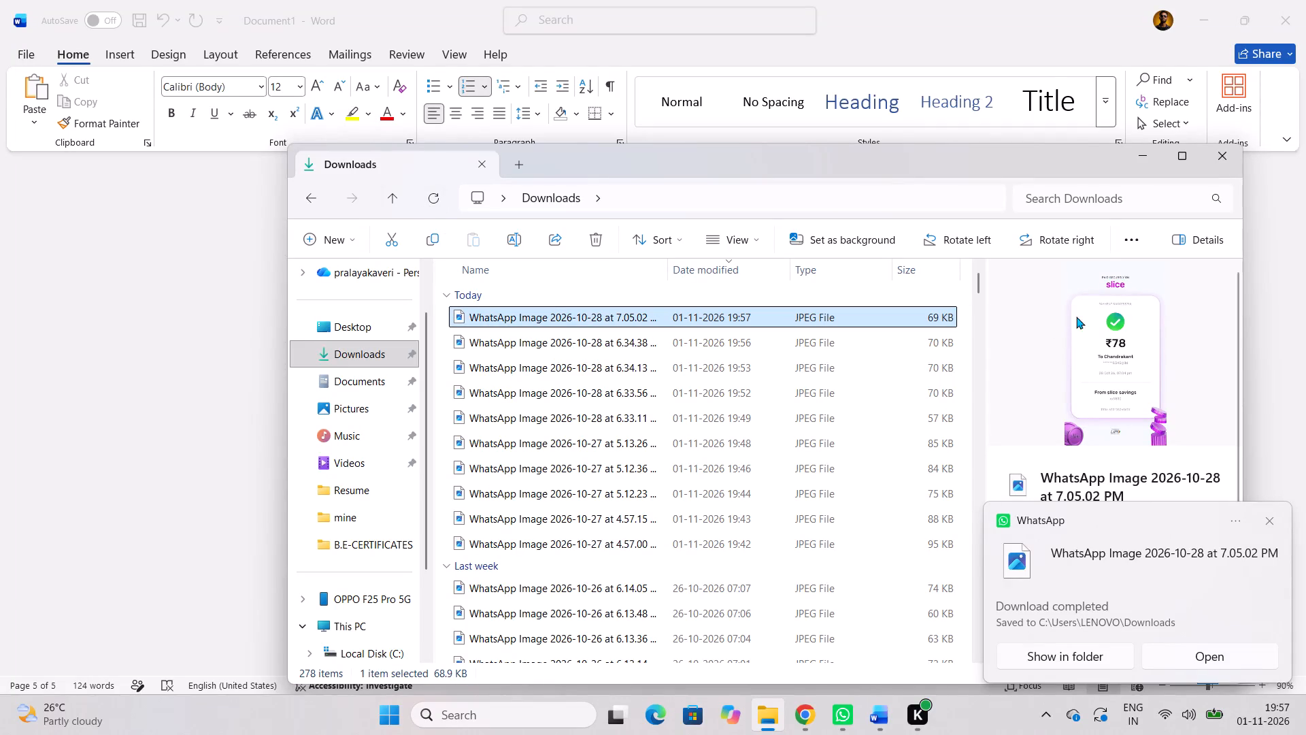
{"action": "left_click", "coordinate": [434, 242]}
In the Word document, set the amount of the Delta Electronics city to Aragen entry 2) on page 5 to Rs:78/-.
{"action": "left_click", "coordinate": [1278, 351]}
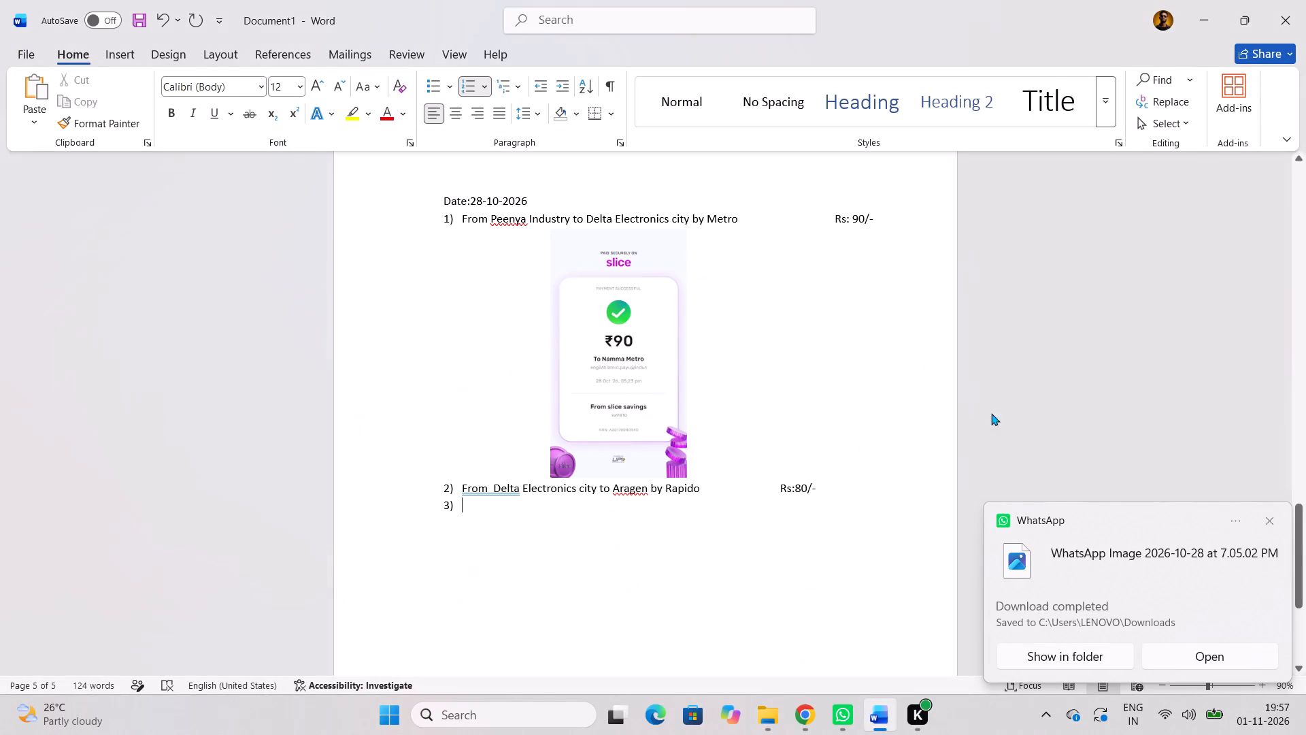
{"action": "left_click", "coordinate": [806, 485]}
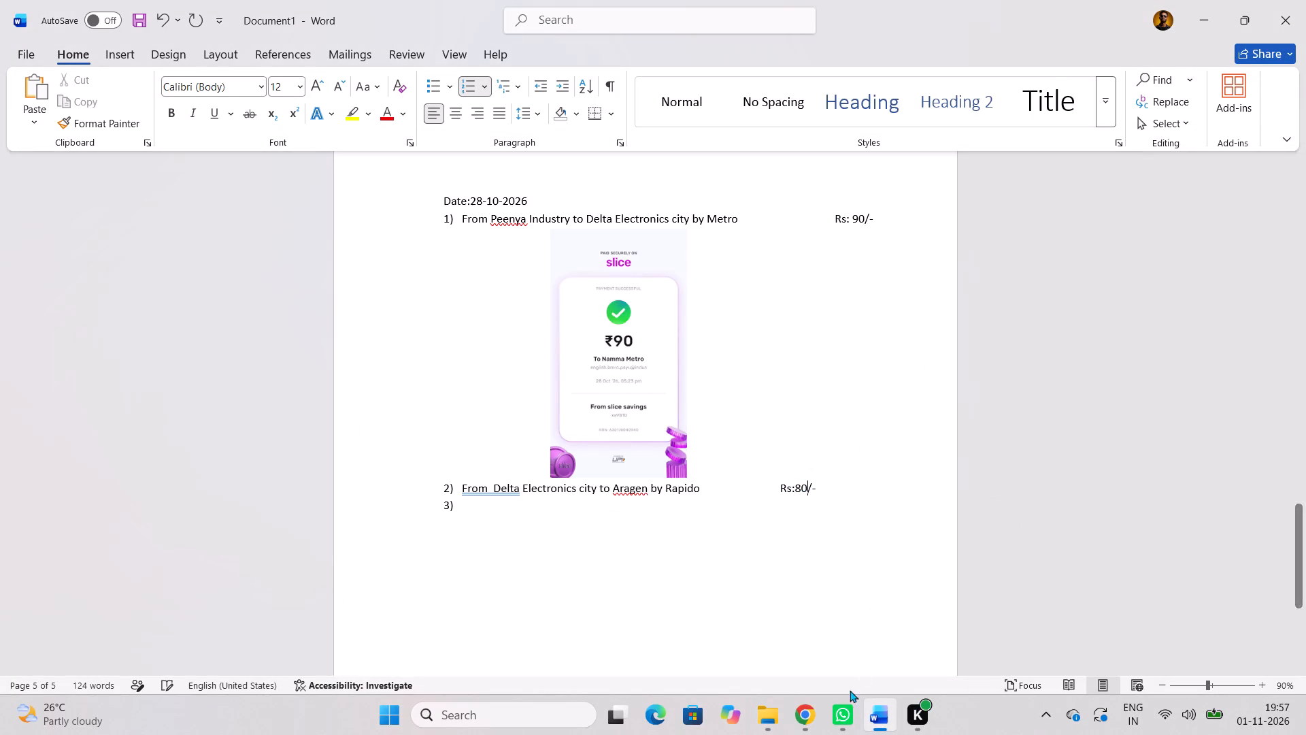
{"action": "left_click", "coordinate": [768, 725]}
{"action": "left_click", "coordinate": [1256, 411]}
{"action": "key", "text": "BackSpace"}
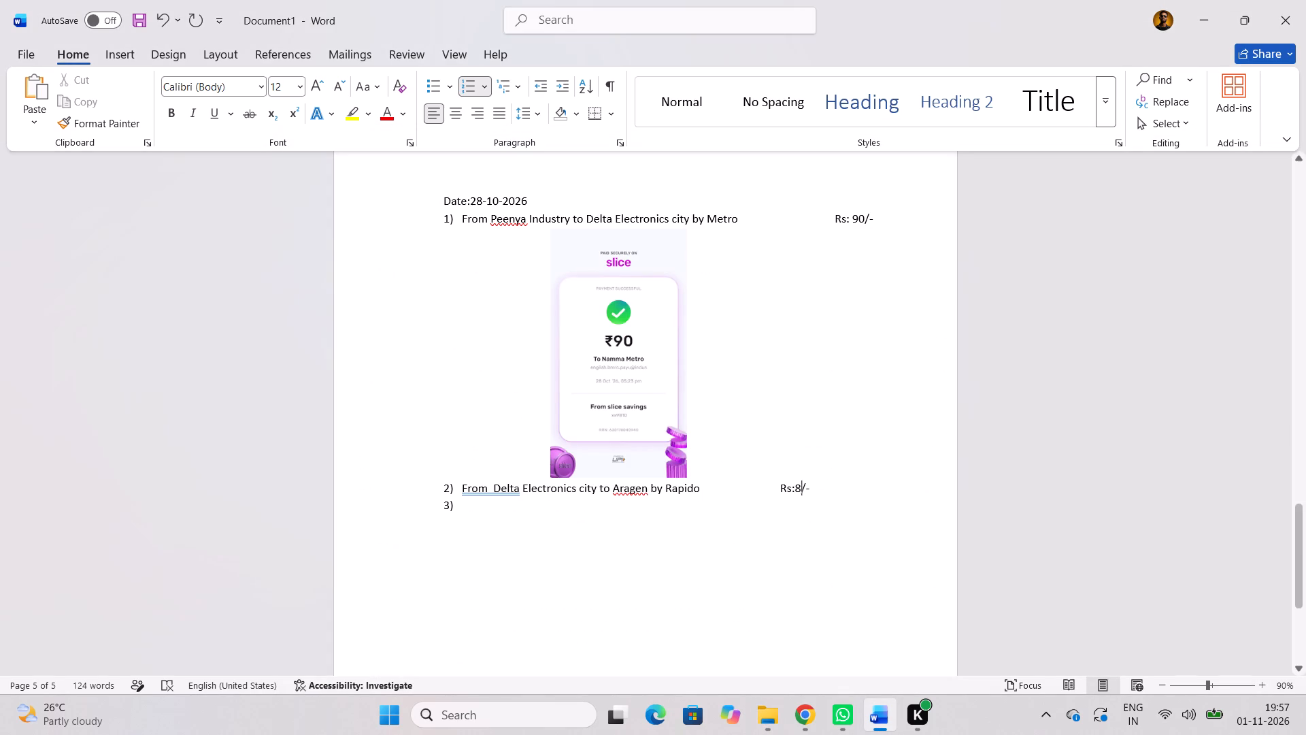
{"action": "key", "text": "BackSpace"}
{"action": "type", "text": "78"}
Remove the empty number 3) beneath entry 2) on page 5 and paste the copied slice receipt in its place.
{"action": "left_click", "coordinate": [507, 504]}
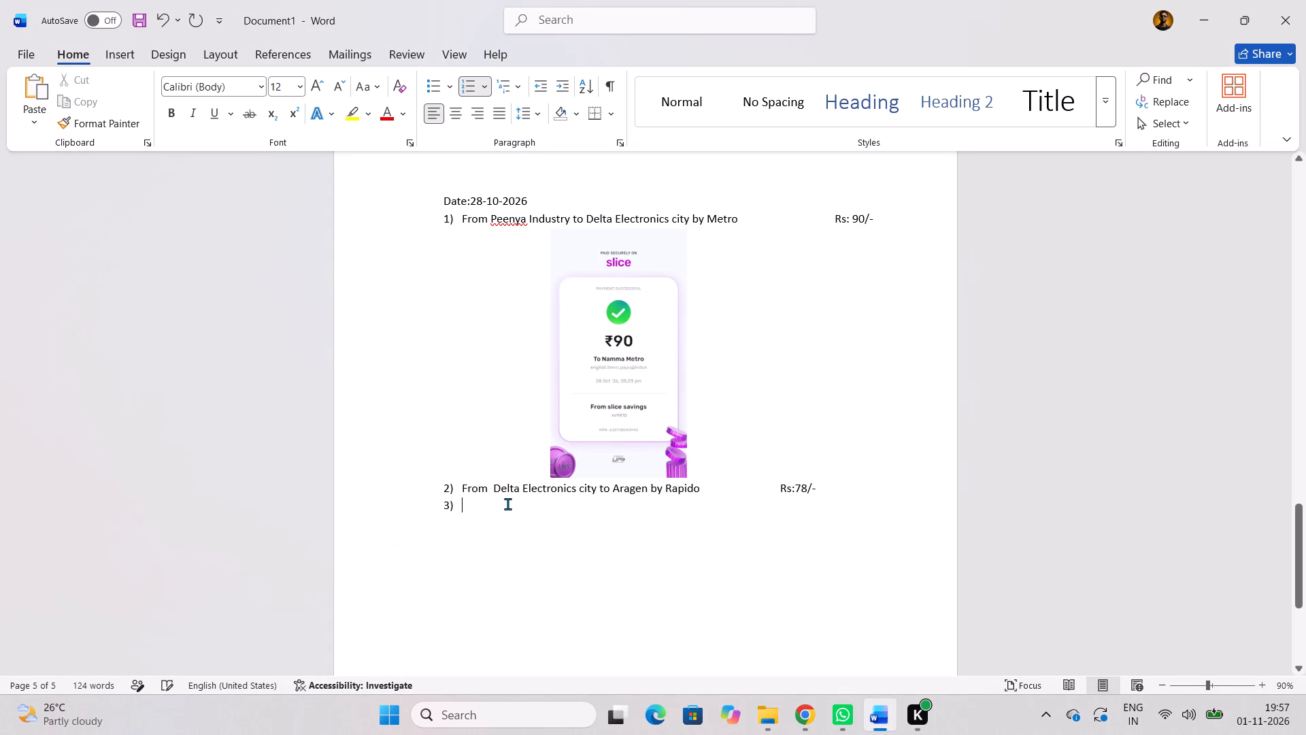
{"action": "key", "text": "BackSpace"}
{"action": "key", "text": "ctrl+v"}
Shrink the pasted ₹78 slice receipt proportionally so it fits beneath entry 2) on page 5.
{"action": "left_click", "coordinate": [1020, 509]}
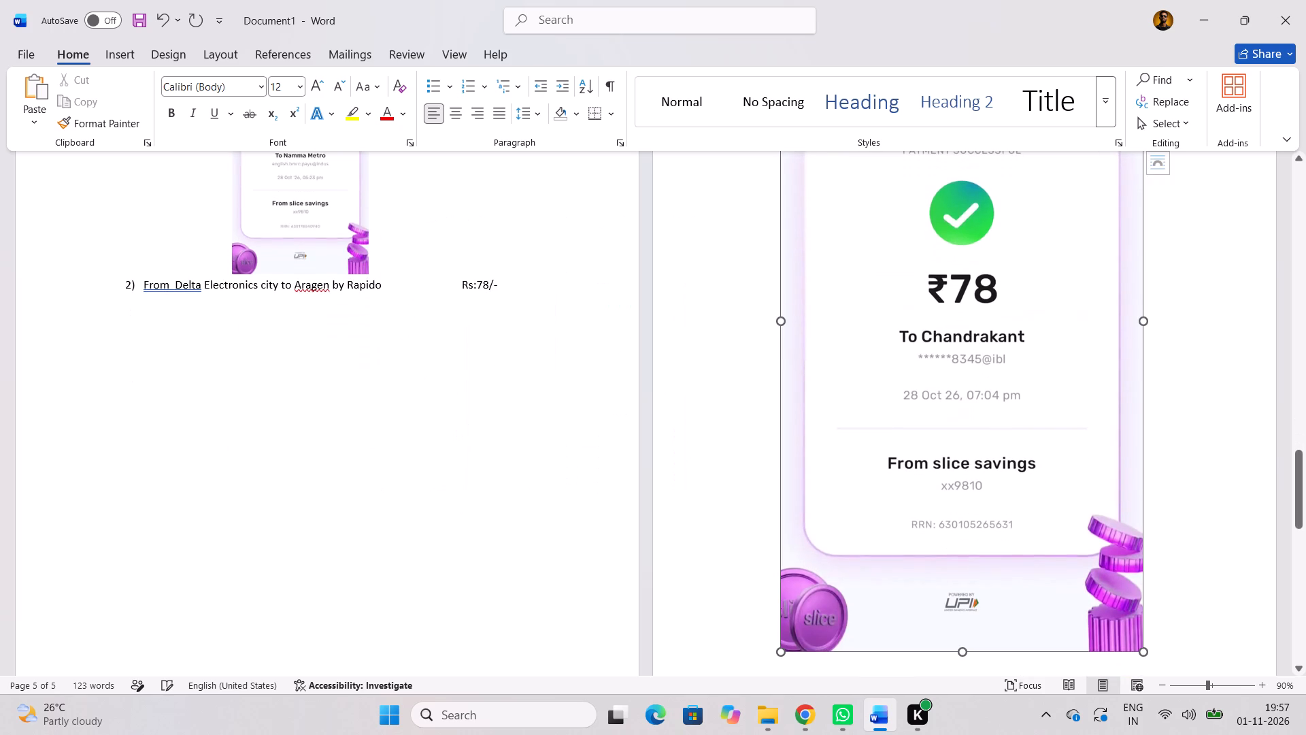
{"action": "left_click_drag", "start_coordinate": [1143, 655], "coordinate": [973, 321]}
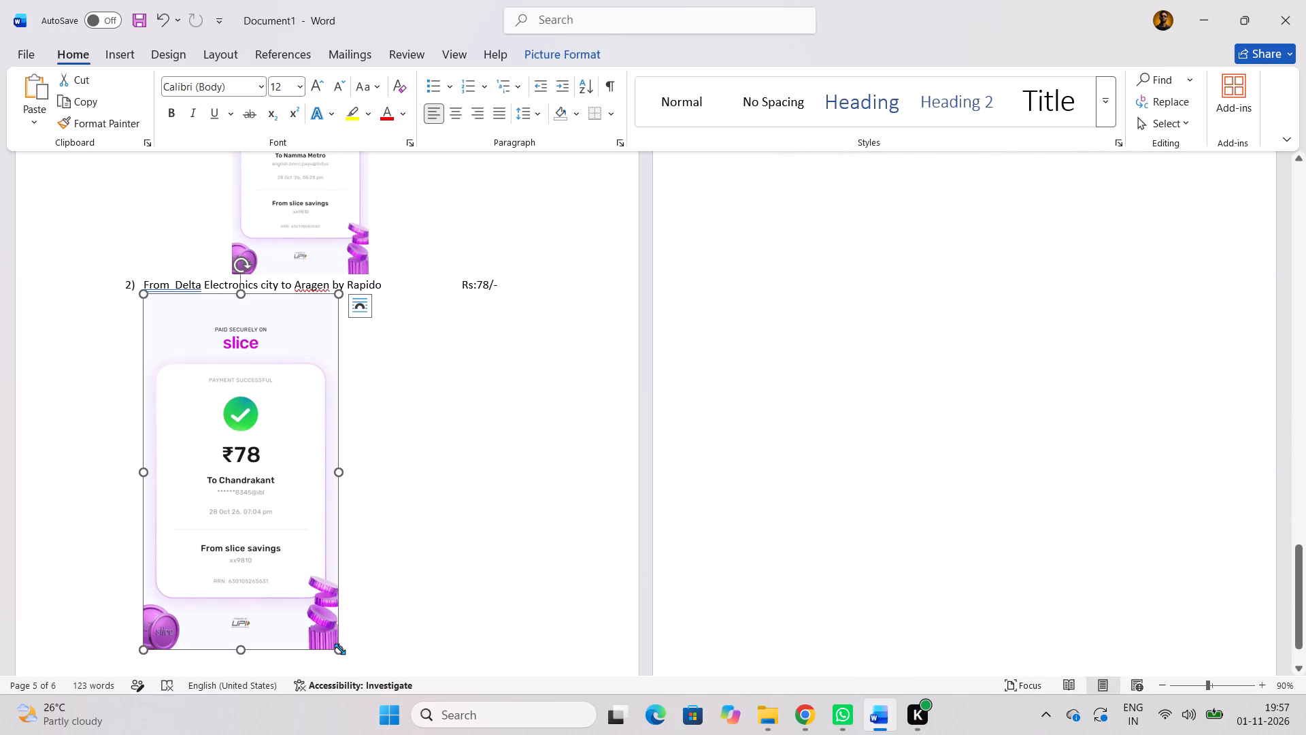
Shrink the ₹78 slice receipt under entry 2) on page 5 slightly, keeping its proportions.
{"action": "left_click_drag", "start_coordinate": [339, 649], "coordinate": [320, 608]}
{"action": "left_click", "coordinate": [325, 608]}
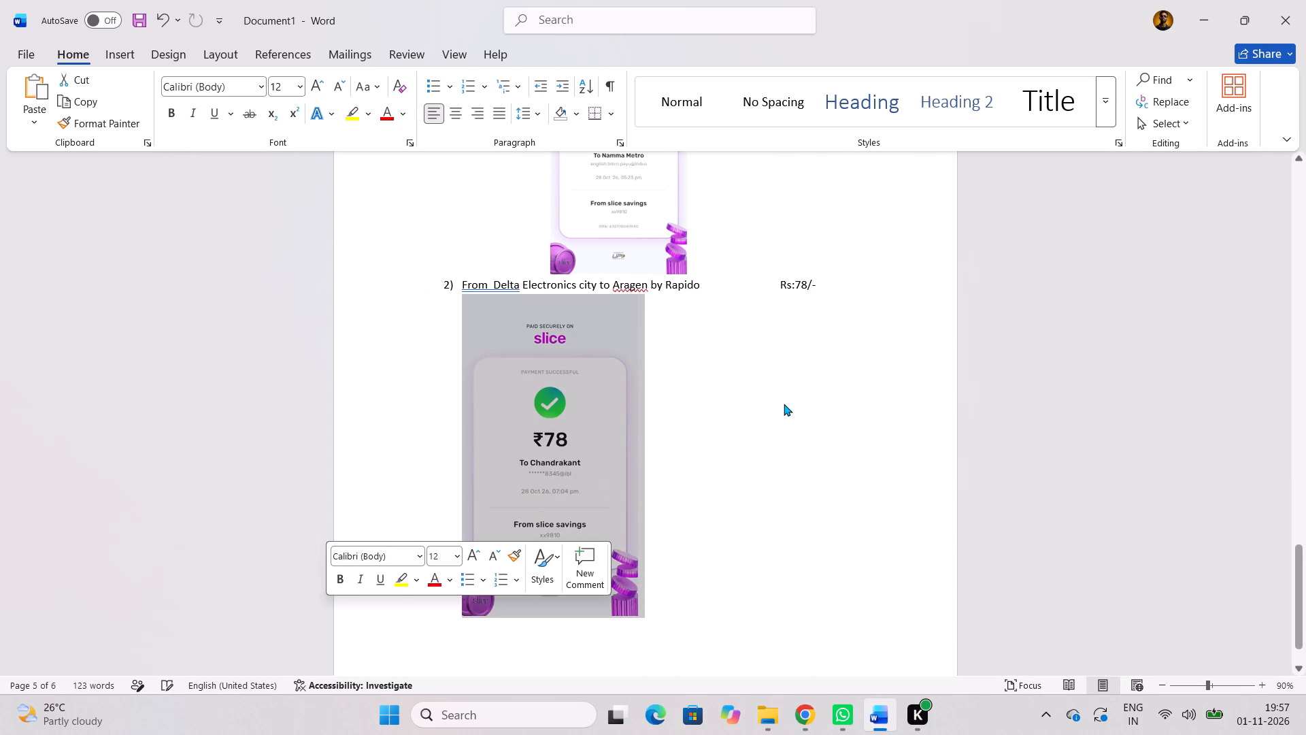
Indent the ₹78 slice receipt with spaces so it sits beneath the ₹90 receipt, near the page's centre.
{"action": "left_click", "coordinate": [784, 404]}
{"action": "key", "text": "space"}
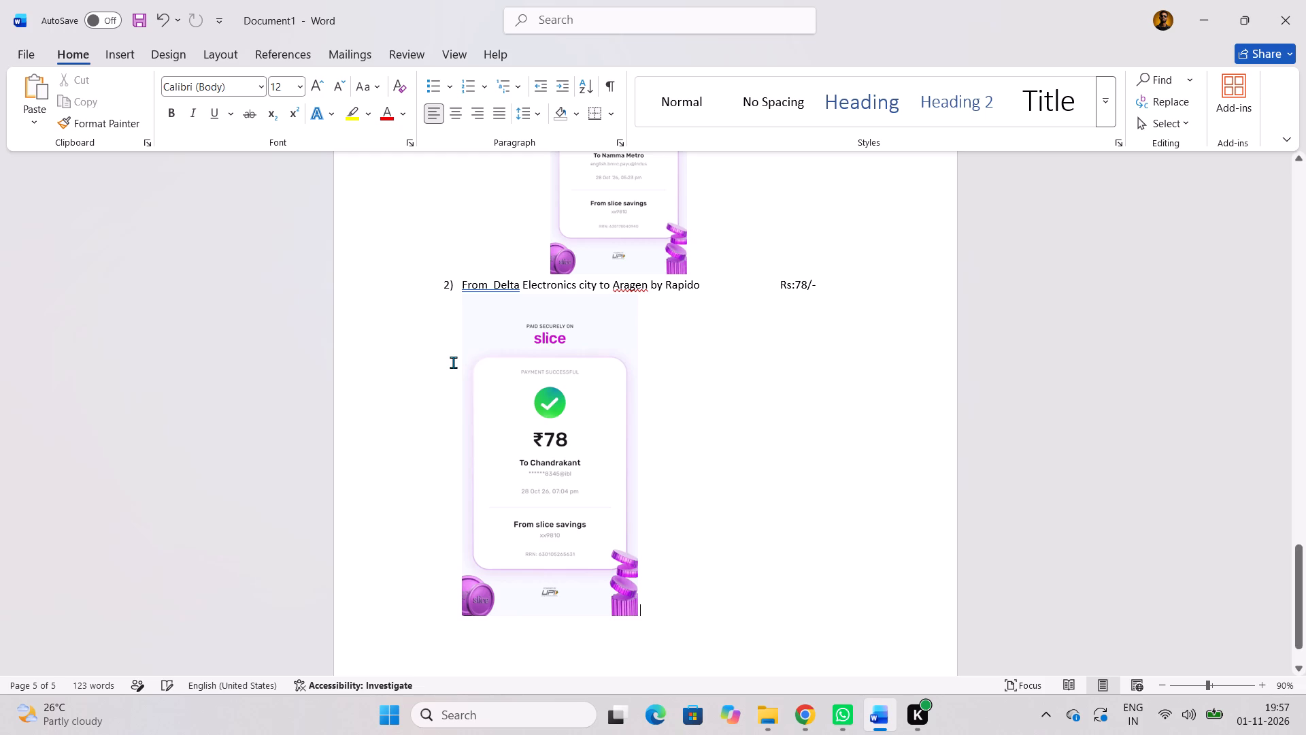
{"action": "left_click", "coordinate": [453, 362]}
{"action": "key", "text": "space"}
{"action": "key", "text": "space"}
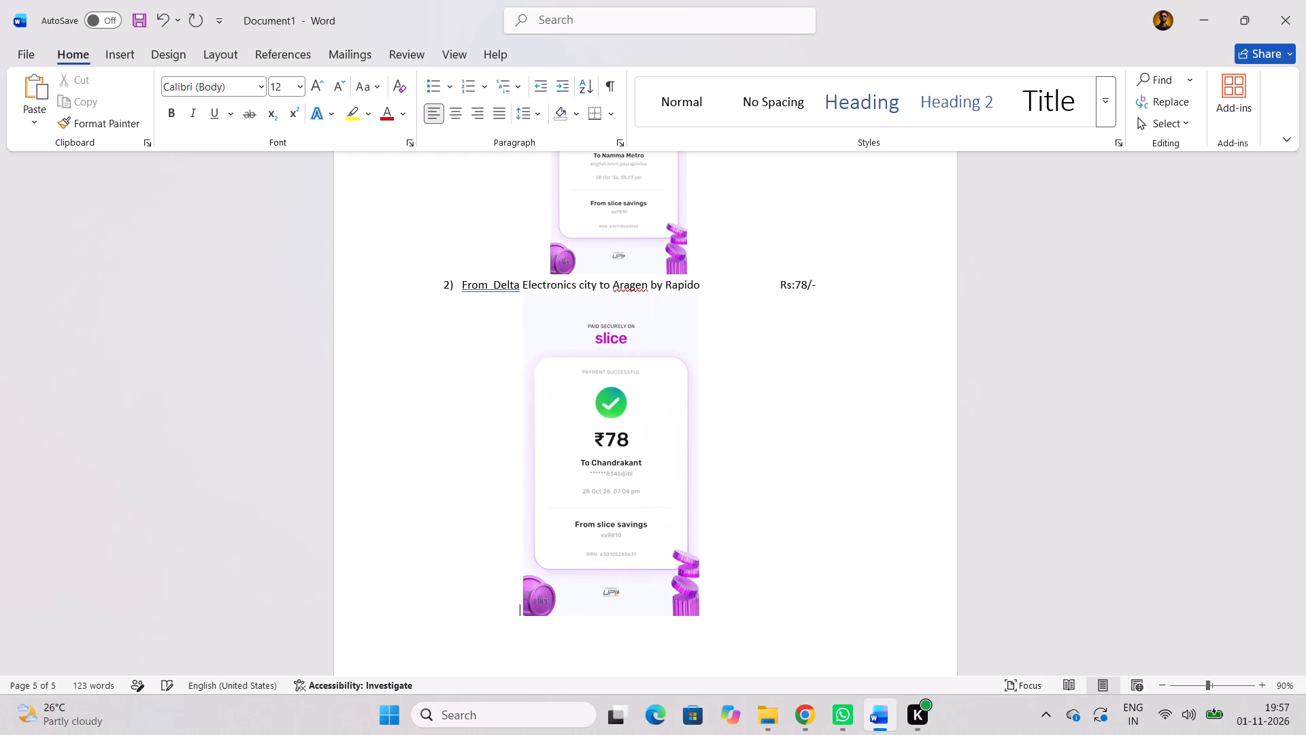
Enlarge the ₹90 slice receipt under entry 1) on page 5 slightly and check the page's layout.
{"action": "left_click", "coordinate": [650, 209]}
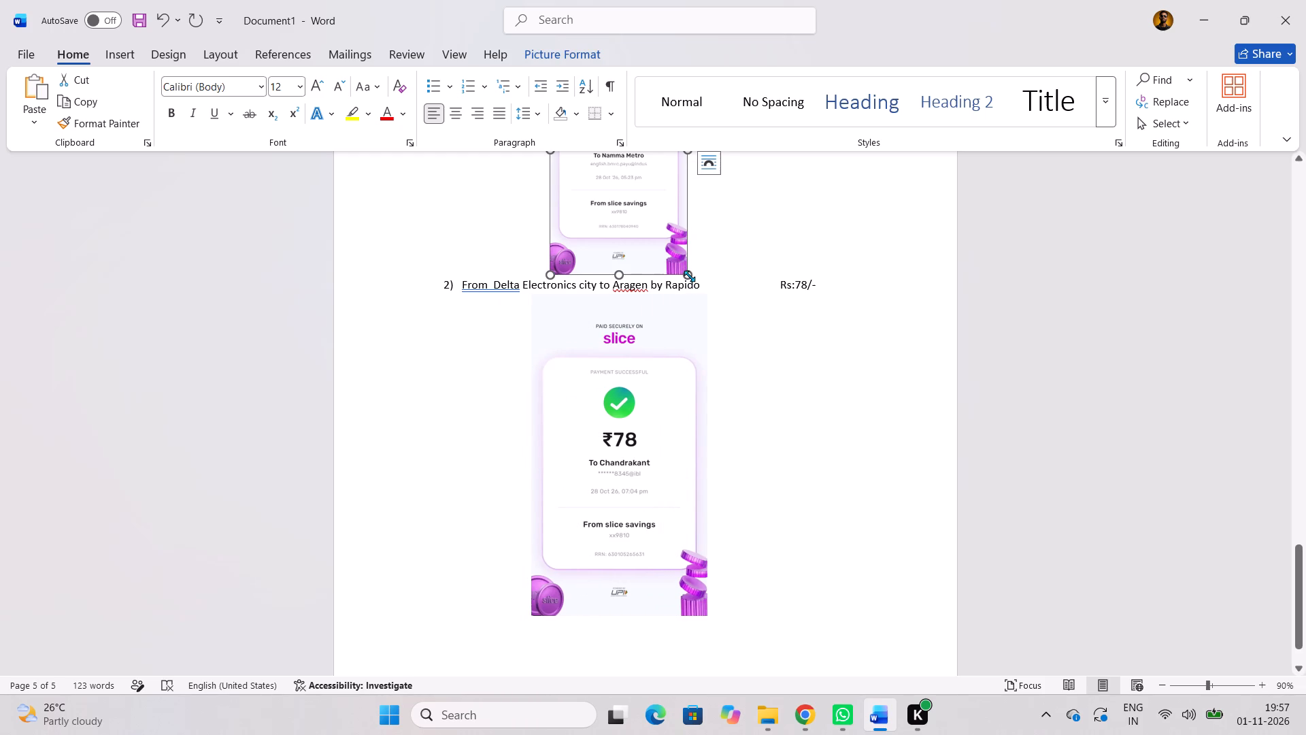
{"action": "left_click_drag", "start_coordinate": [688, 275], "coordinate": [697, 284]}
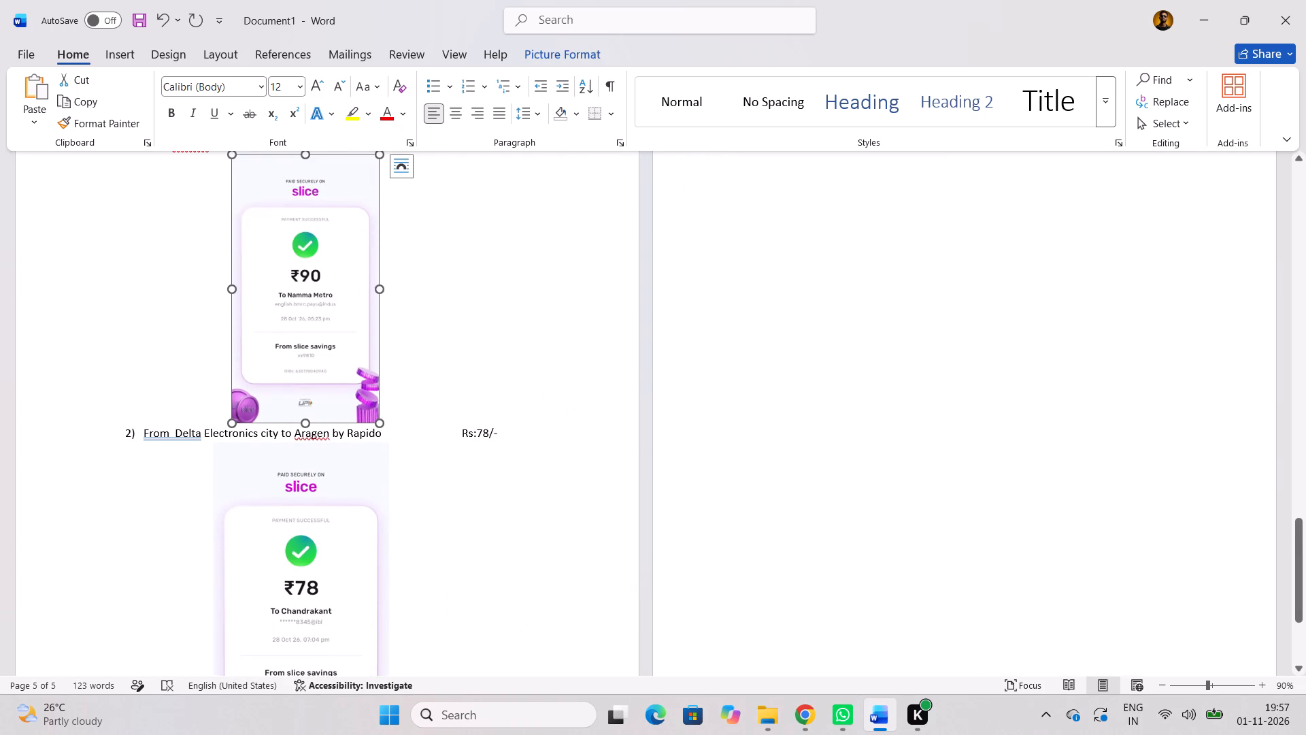
{"action": "scroll", "coordinate": [545, 363], "scroll_direction": "down", "scroll_amount": 4}
{"action": "scroll", "coordinate": [545, 365], "scroll_direction": "up", "scroll_amount": 9}
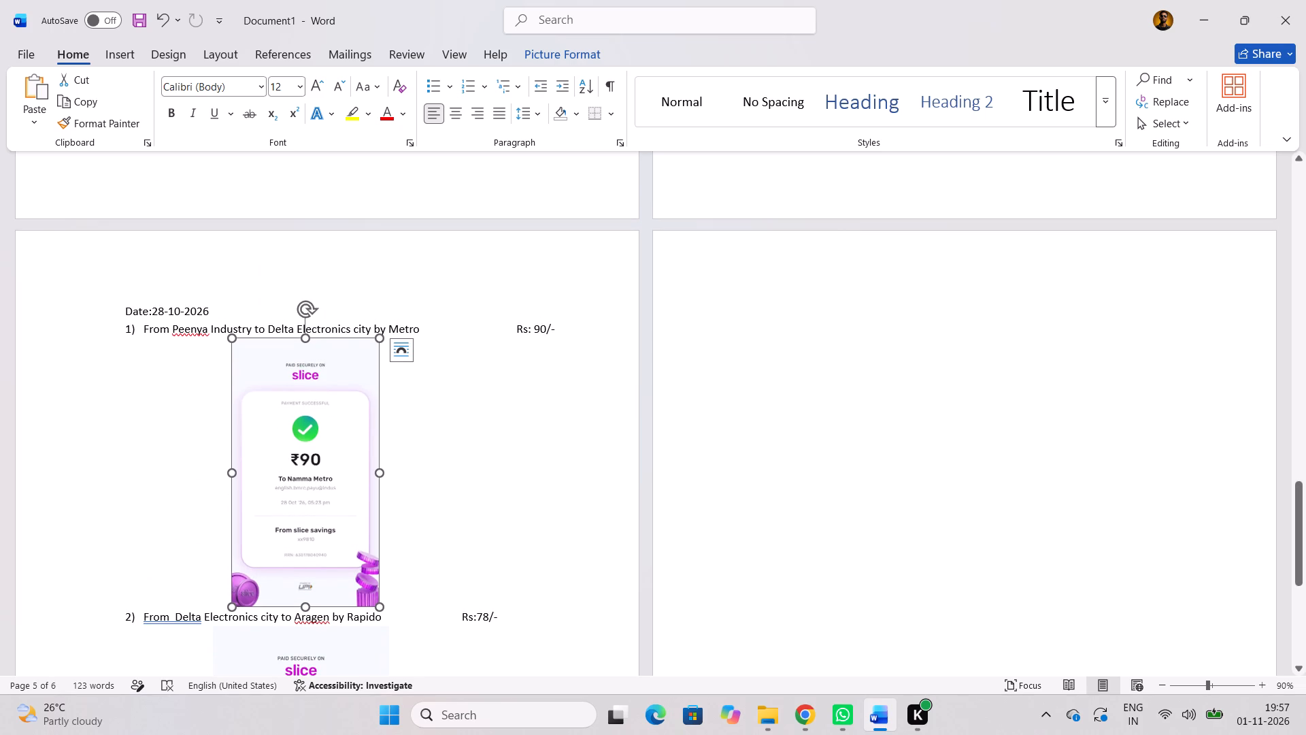
Copy the page 4 entry "From Aragen to Delta Electronics city Metro by Rapido auto Rs:131/-" to the top of page 6.
{"action": "scroll", "coordinate": [552, 400], "scroll_direction": "down", "scroll_amount": 6}
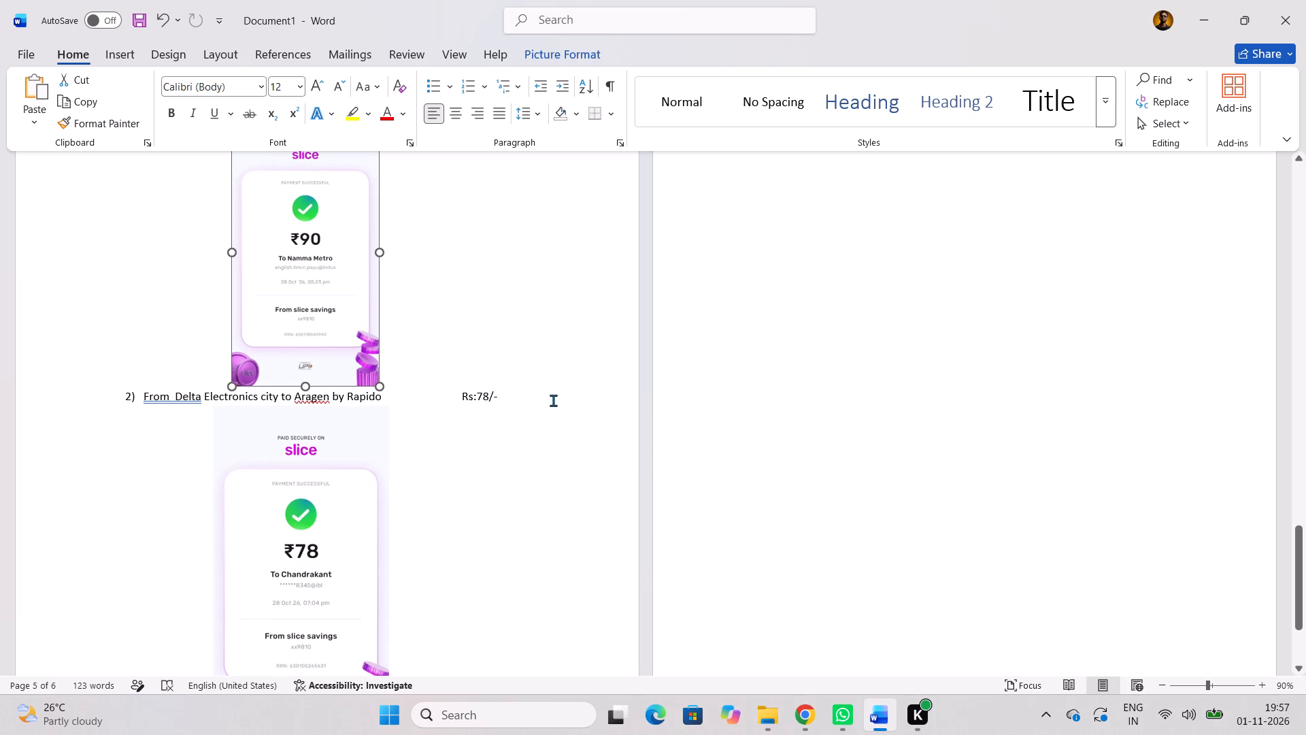
{"action": "scroll", "coordinate": [546, 406], "scroll_direction": "up", "scroll_amount": 7}
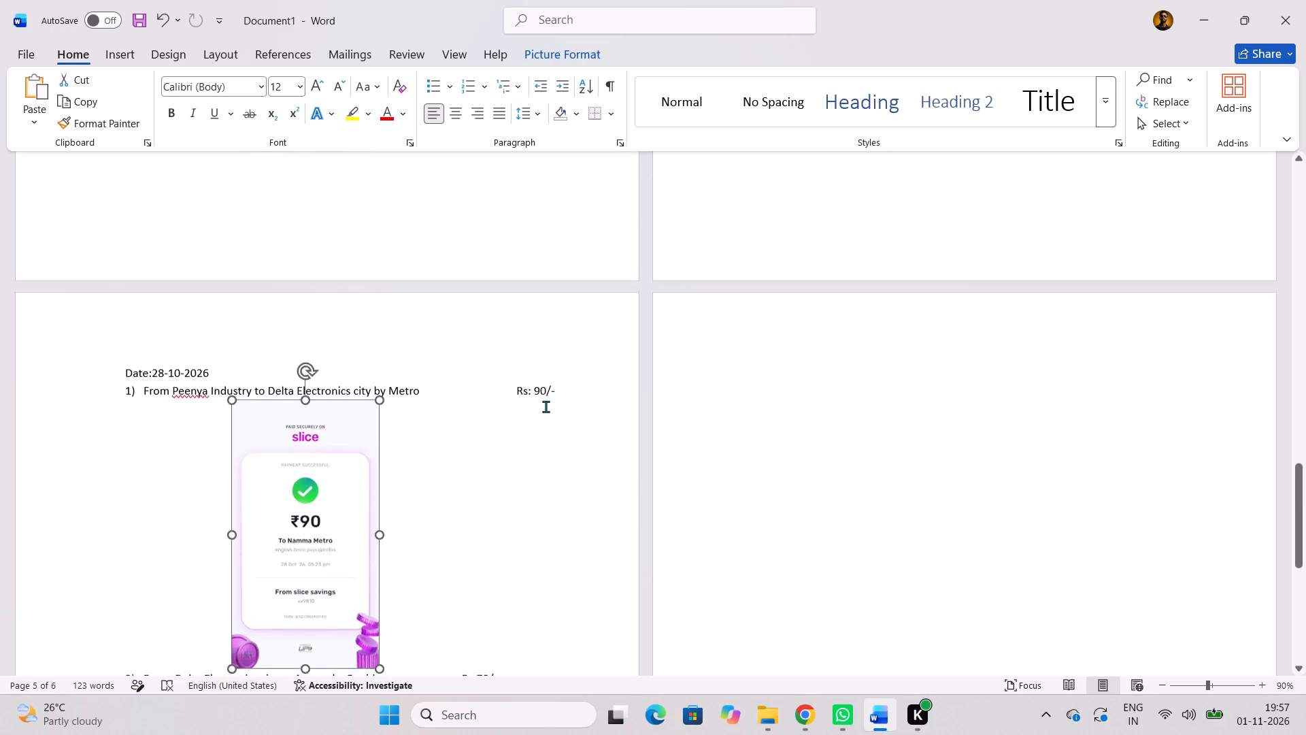
{"action": "scroll", "coordinate": [546, 406], "scroll_direction": "up", "scroll_amount": 20}
{"action": "scroll", "coordinate": [546, 406], "scroll_direction": "up", "scroll_amount": 2}
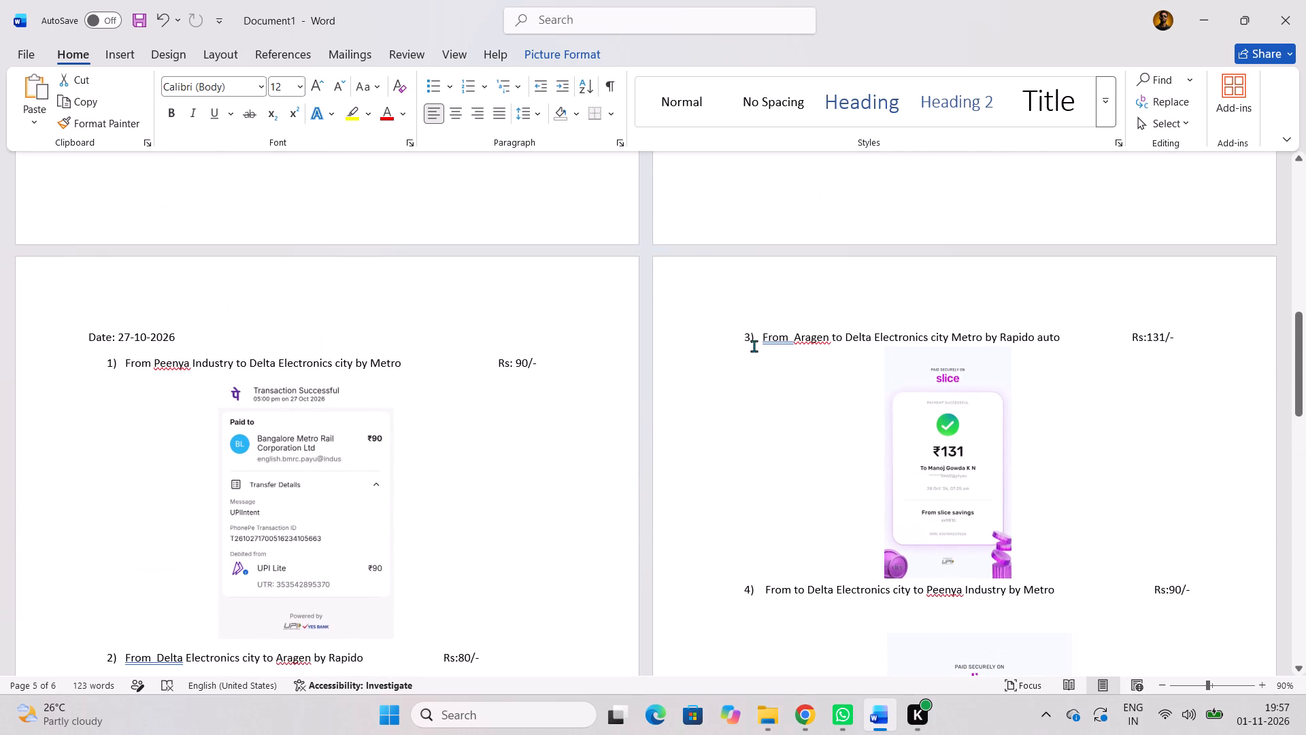
{"action": "left_click_drag", "start_coordinate": [758, 336], "coordinate": [1185, 335]}
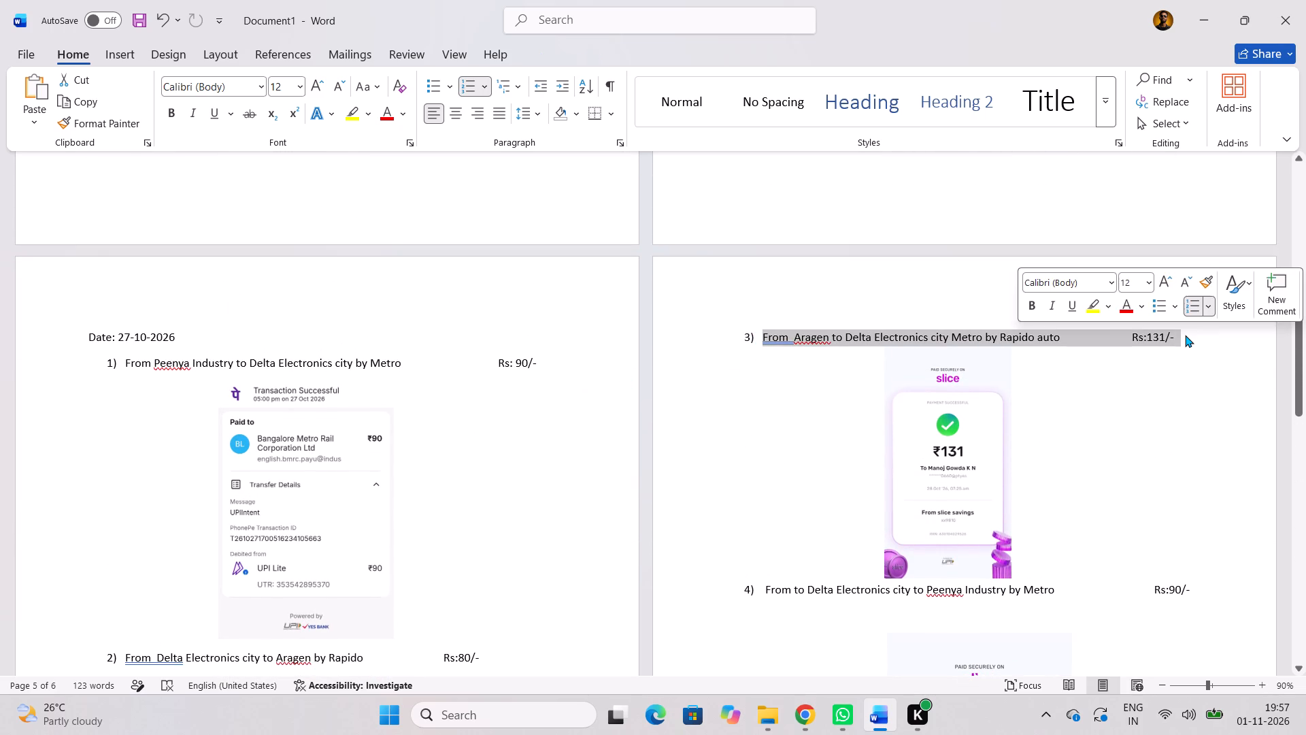
{"action": "key", "text": "ctrl+c"}
{"action": "scroll", "coordinate": [1059, 437], "scroll_direction": "down", "scroll_amount": 9}
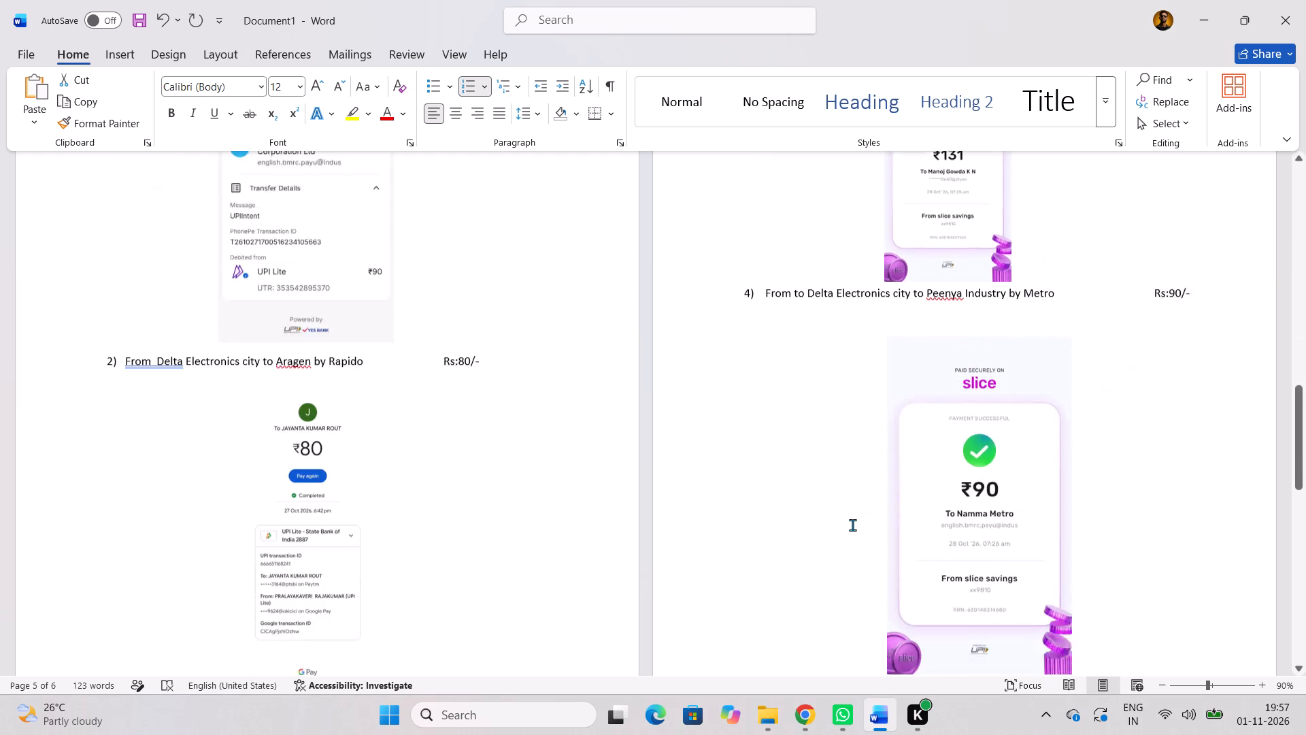
{"action": "scroll", "coordinate": [852, 525], "scroll_direction": "down", "scroll_amount": 12}
{"action": "left_click", "coordinate": [738, 389]}
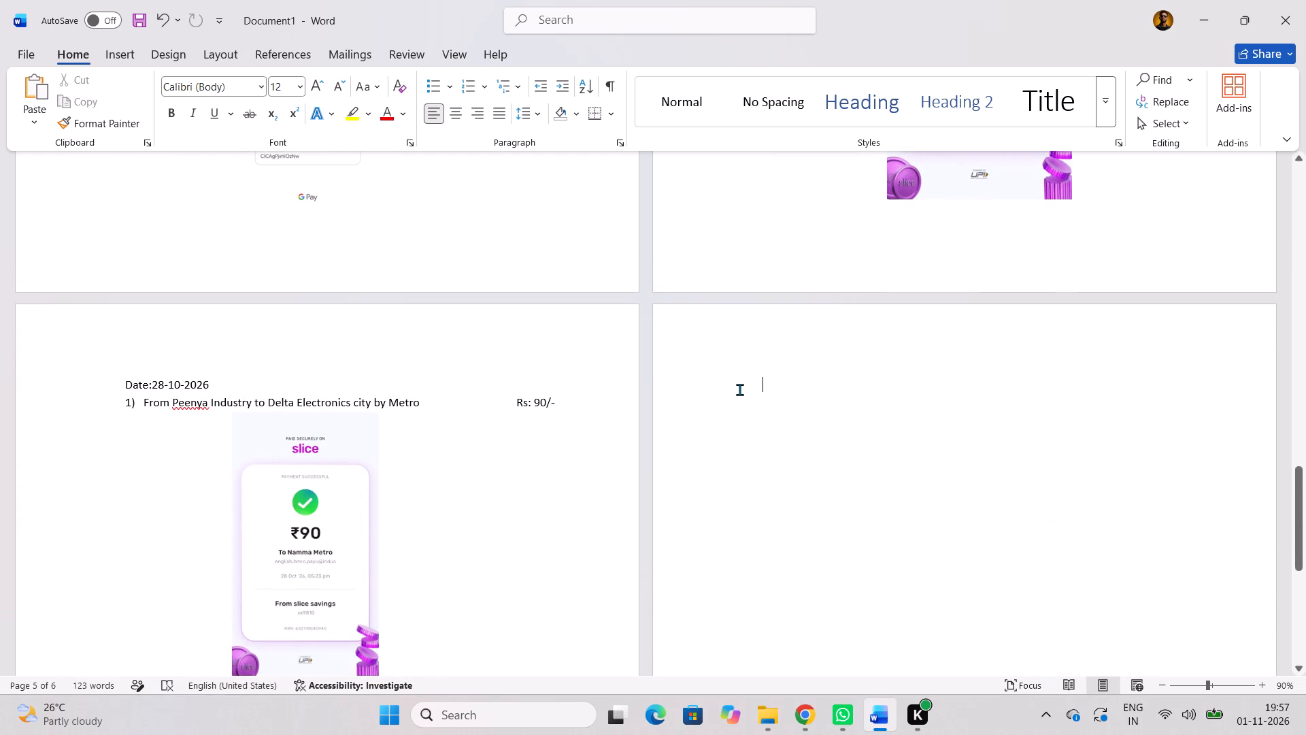
{"action": "key", "text": "ctrl+v"}
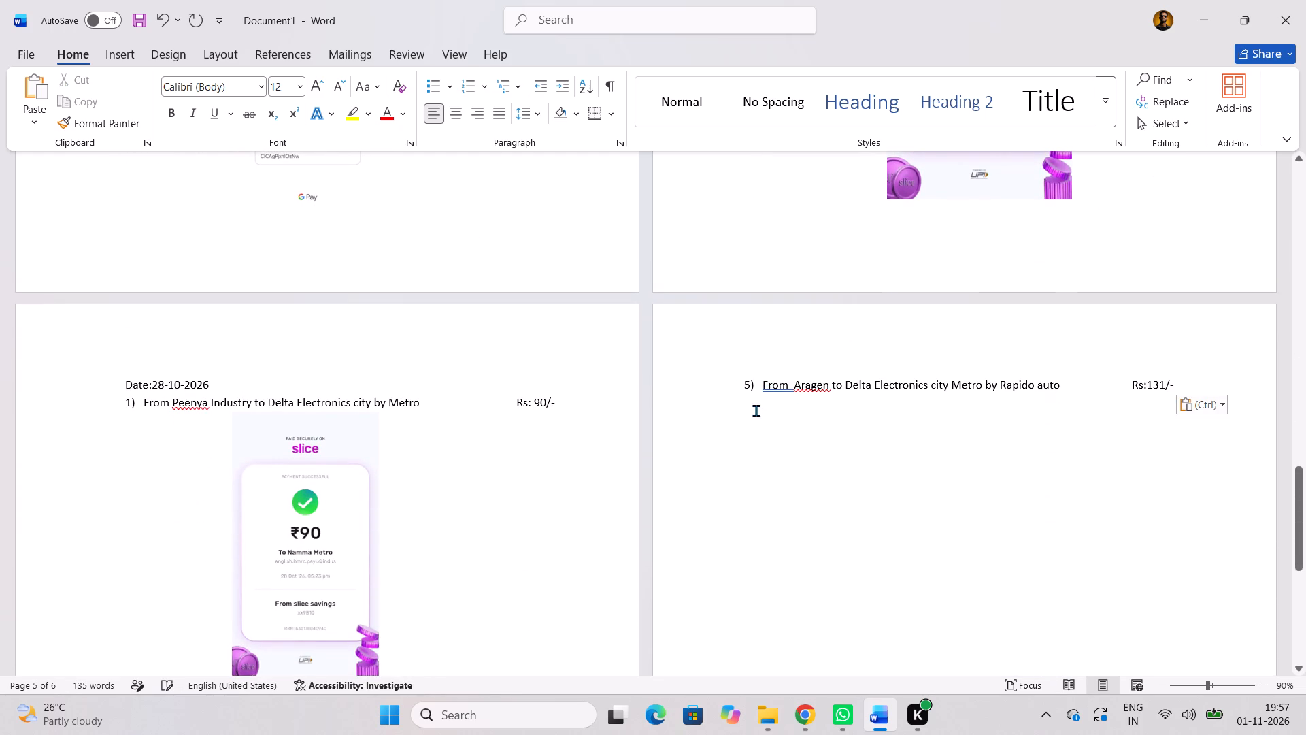
Renumber the copied Aragen to Delta Electronics city Metro entry on page 6 as 3).
{"action": "scroll", "coordinate": [758, 399], "scroll_direction": "down", "scroll_amount": 5}
{"action": "scroll", "coordinate": [758, 402], "scroll_direction": "up", "scroll_amount": 4}
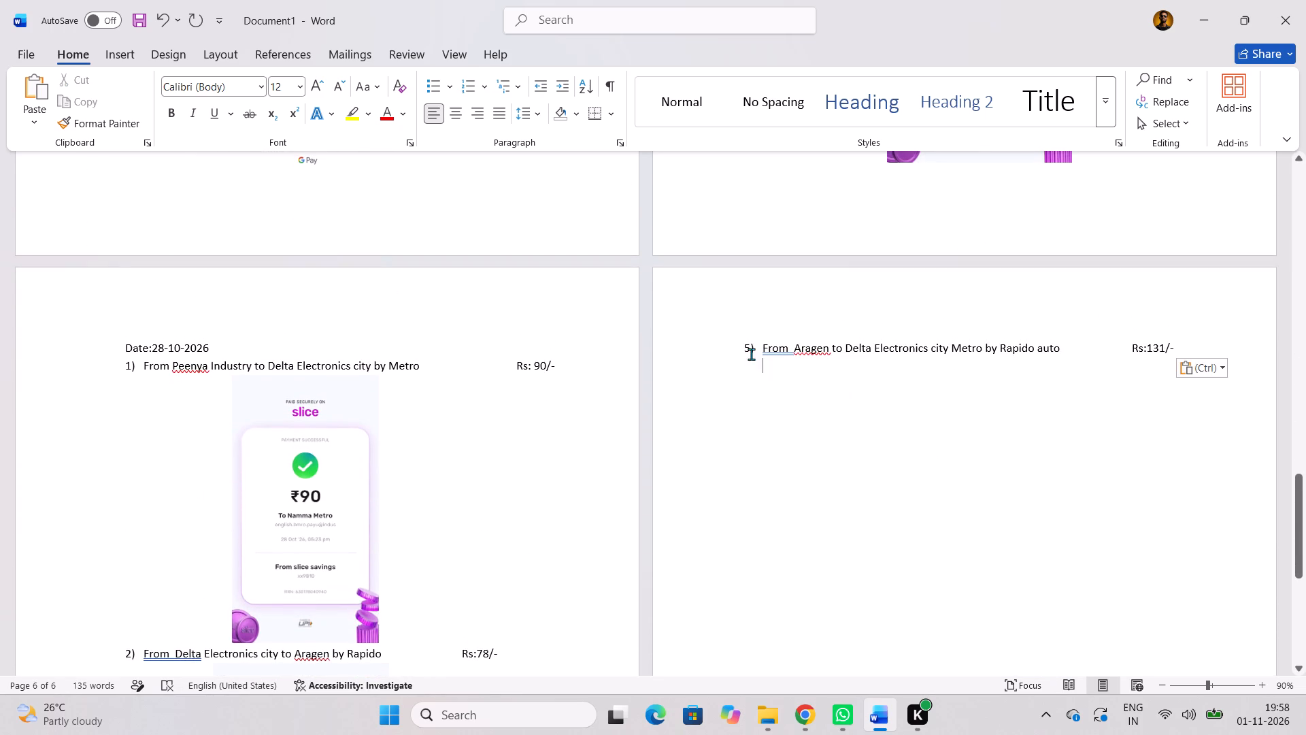
{"action": "left_click", "coordinate": [751, 350]}
{"action": "key", "text": "BackSpace"}
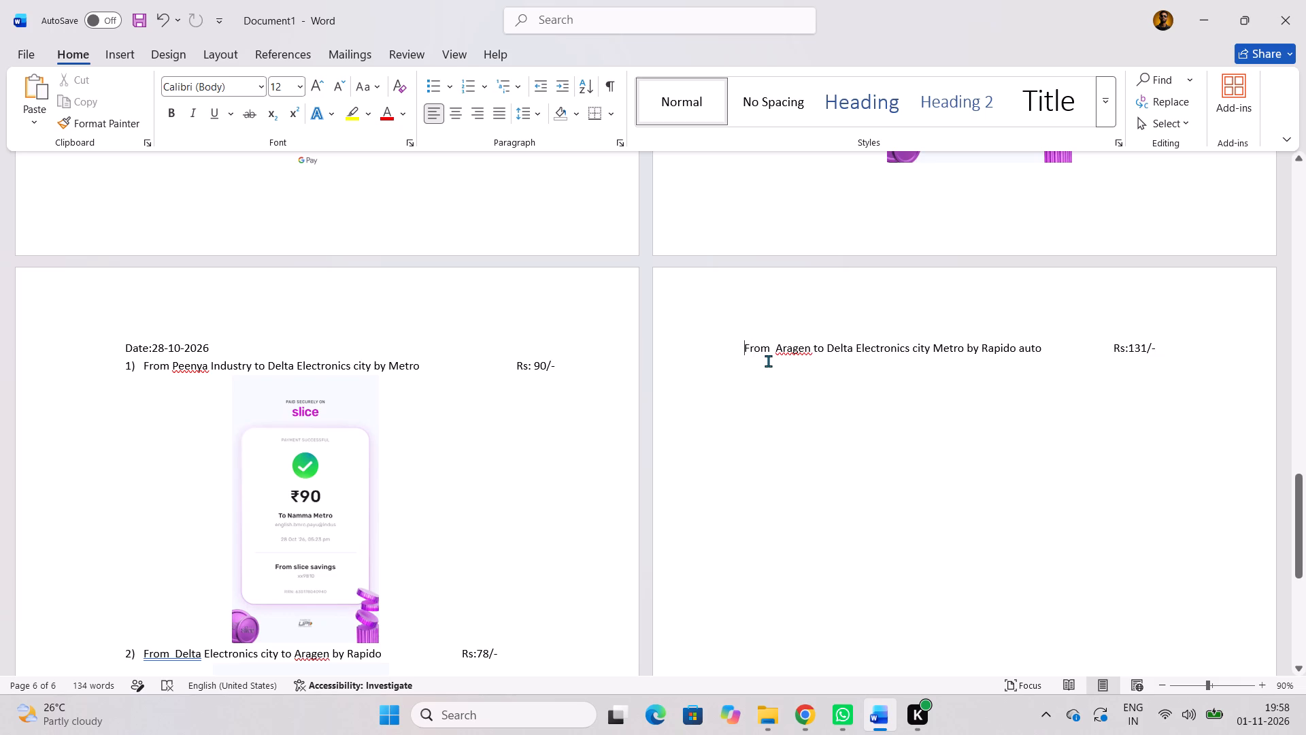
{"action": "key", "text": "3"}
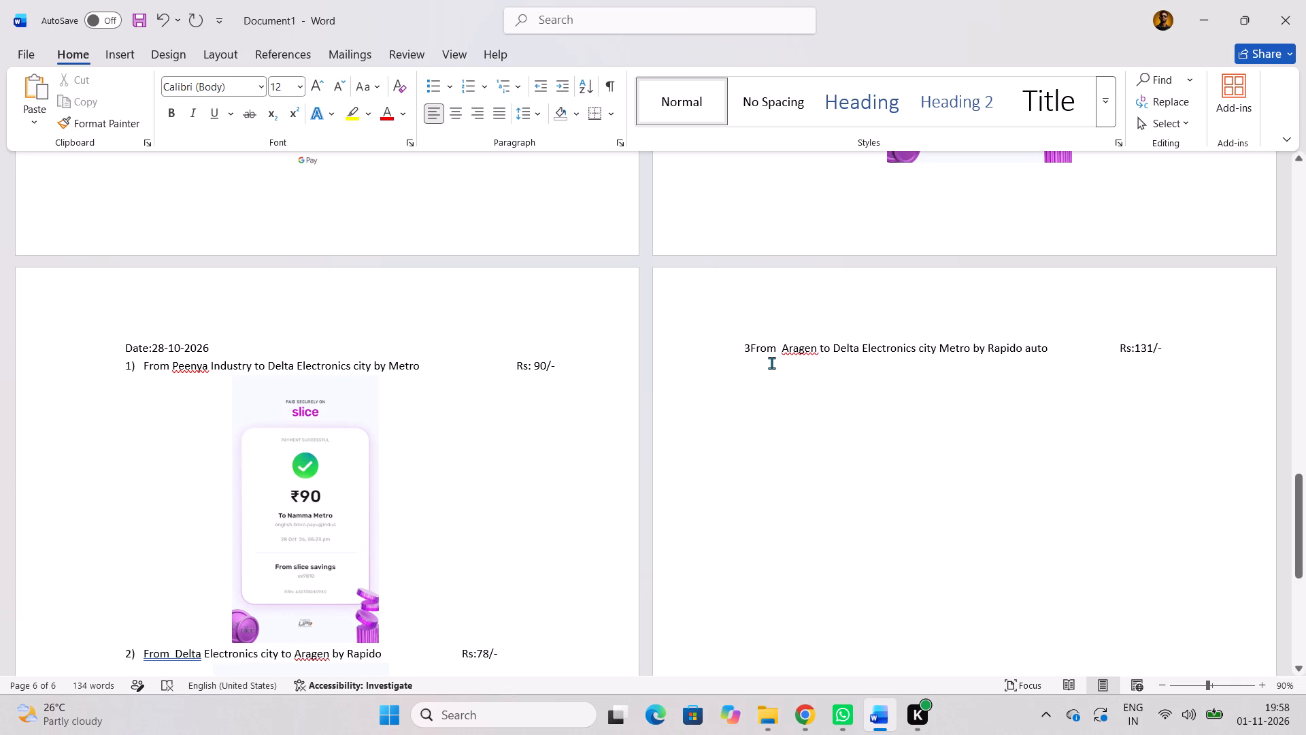
{"action": "key", "text": "shift+parenright"}
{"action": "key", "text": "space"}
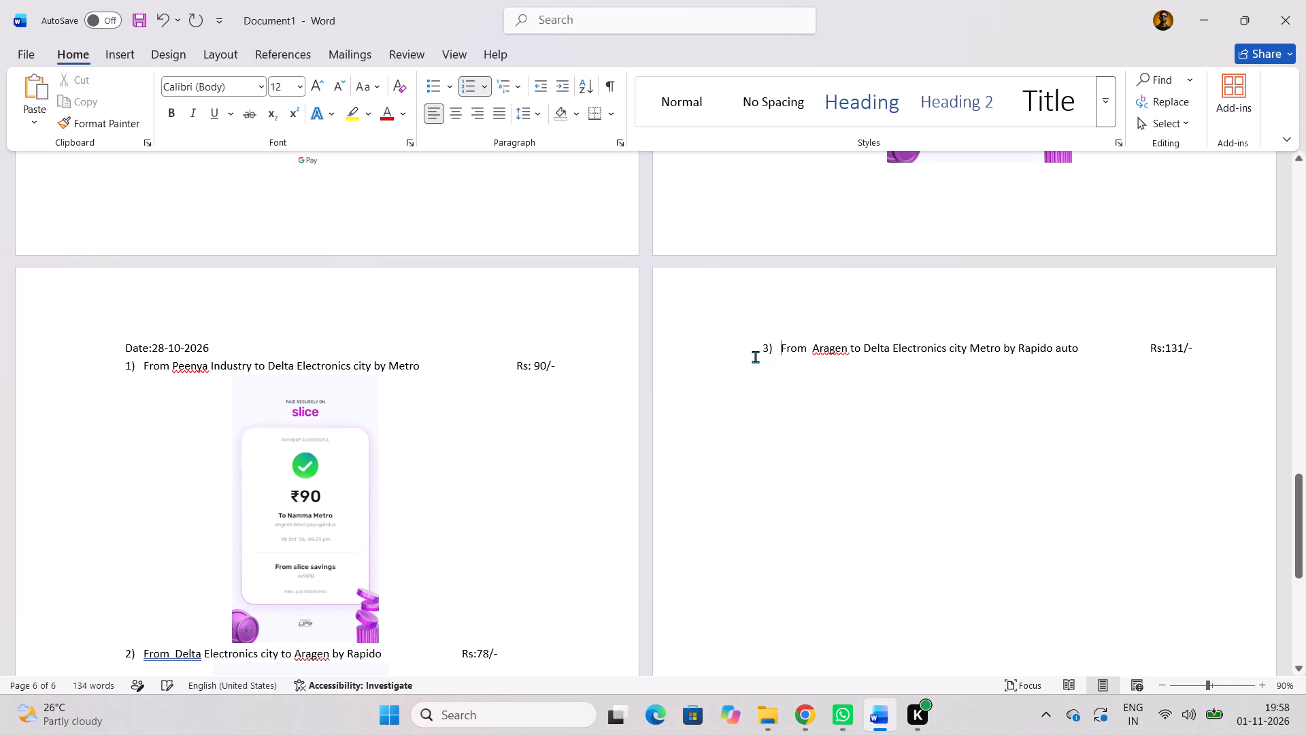
{"action": "left_click", "coordinate": [755, 353]}
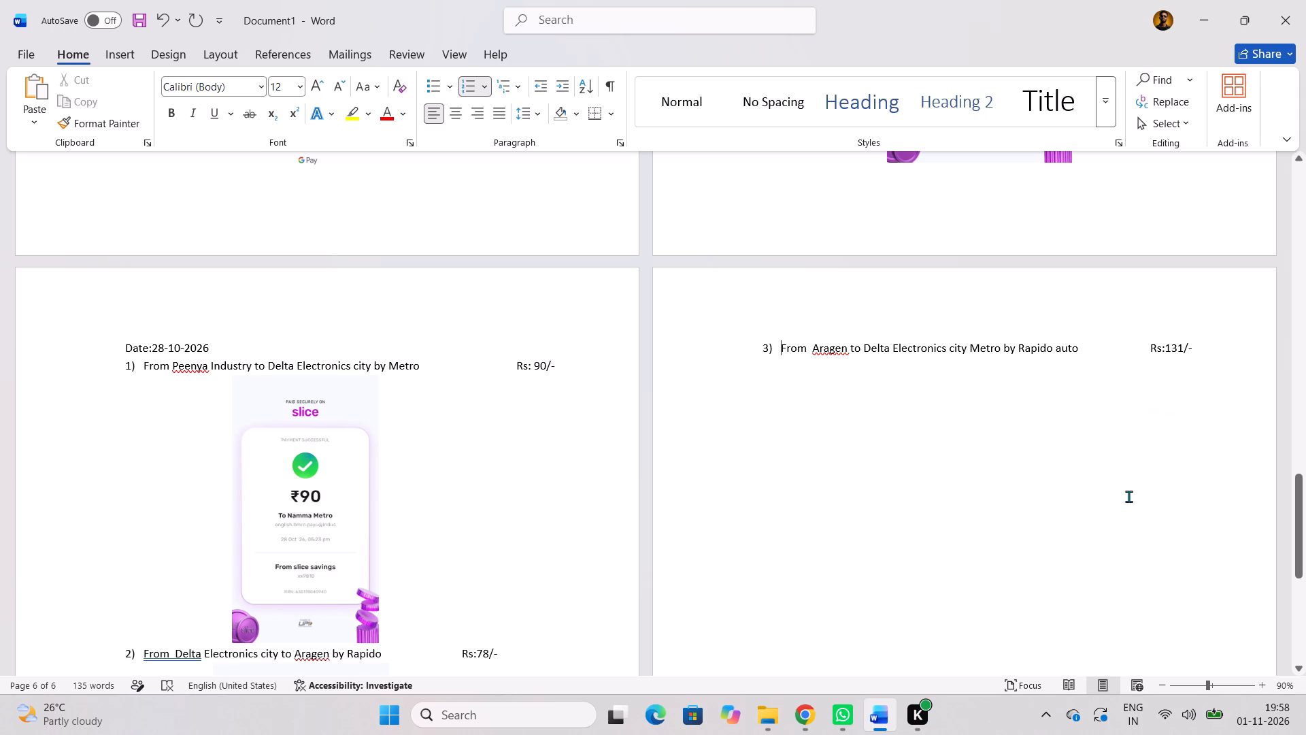
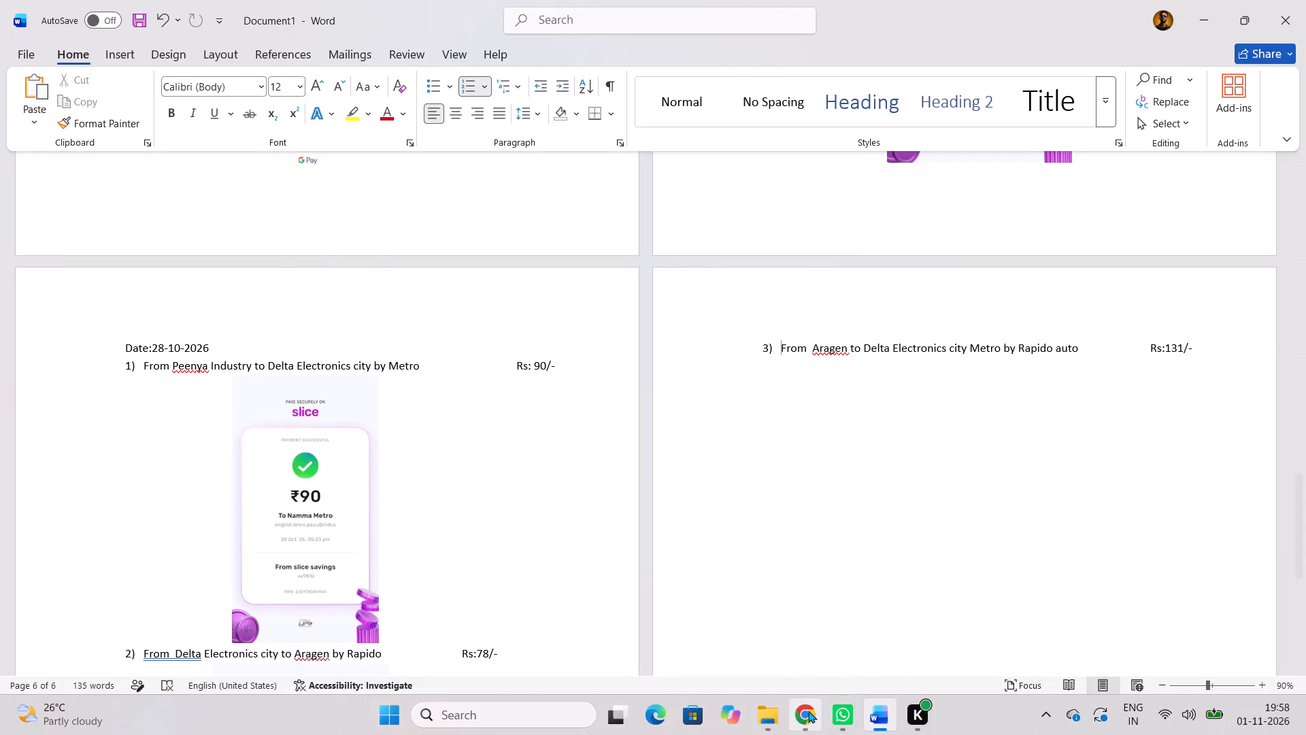
Copy the ₹131 slice receipt image dated 2026-10-29 from the Downloads folder in File Explorer and paste it beneath entry 3) in the Word document.
{"action": "left_click", "coordinate": [772, 719]}
{"action": "left_click", "coordinate": [428, 202]}
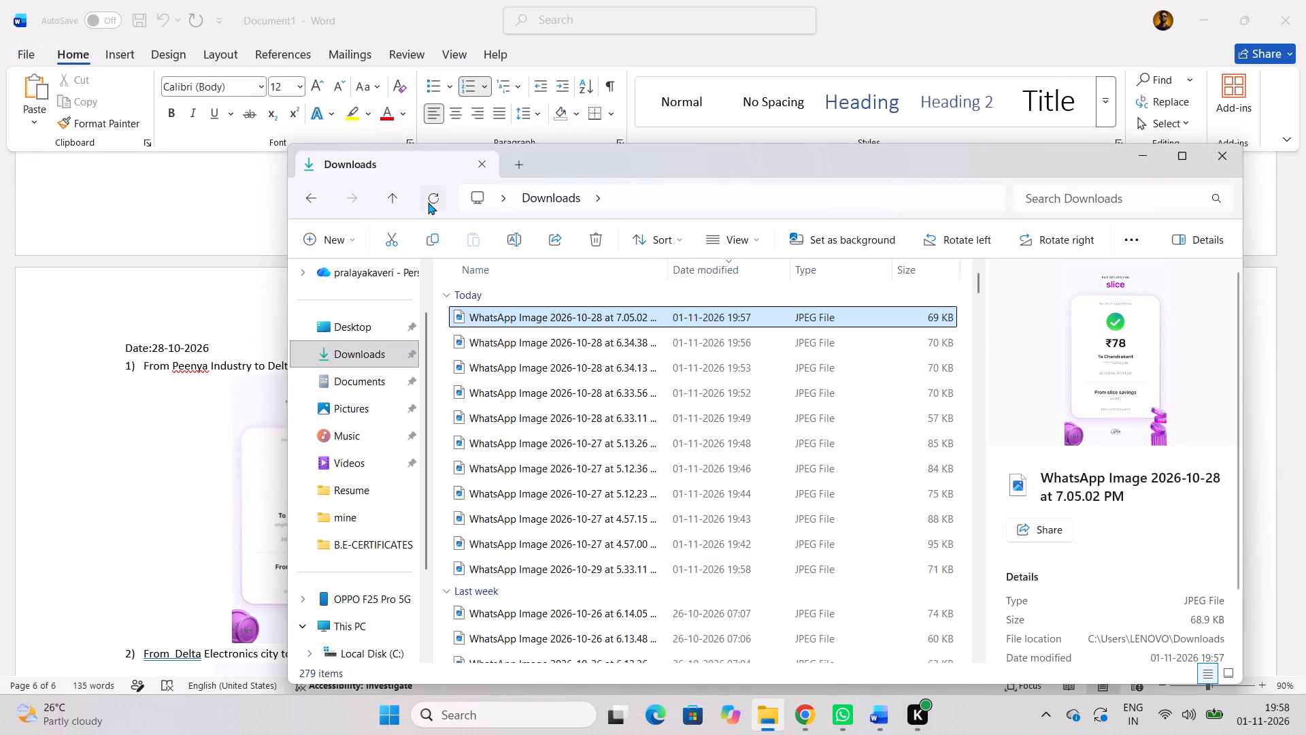
{"action": "left_click", "coordinate": [497, 313]}
{"action": "left_click", "coordinate": [436, 235]}
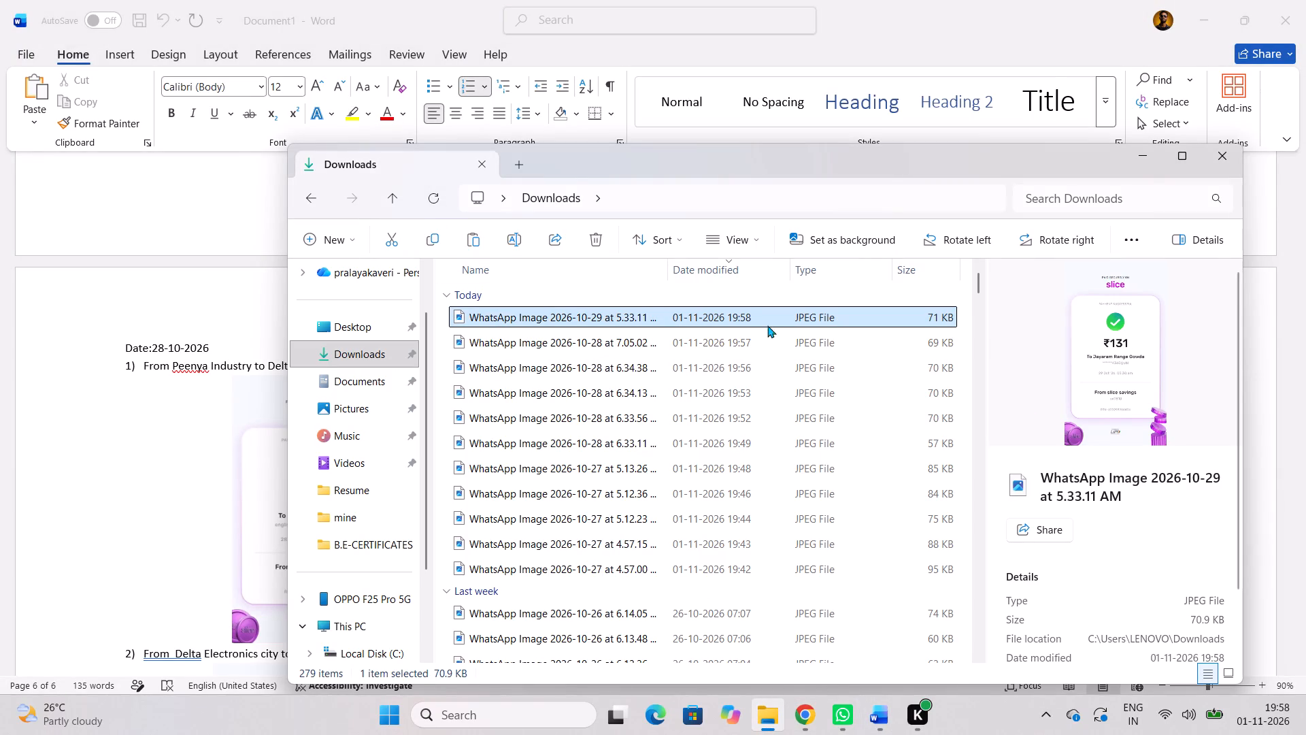
{"action": "left_click", "coordinate": [1269, 427]}
{"action": "left_click", "coordinate": [962, 380]}
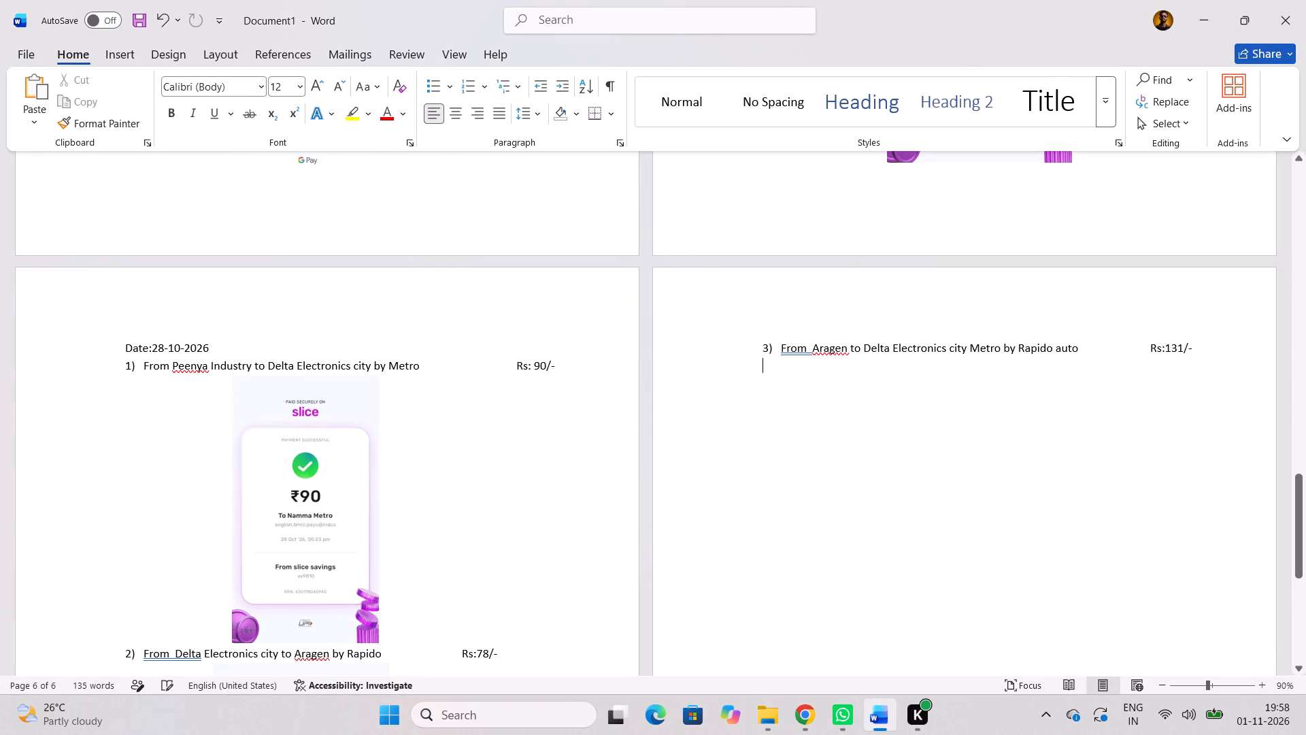
{"action": "key", "text": "ctrl+v"}
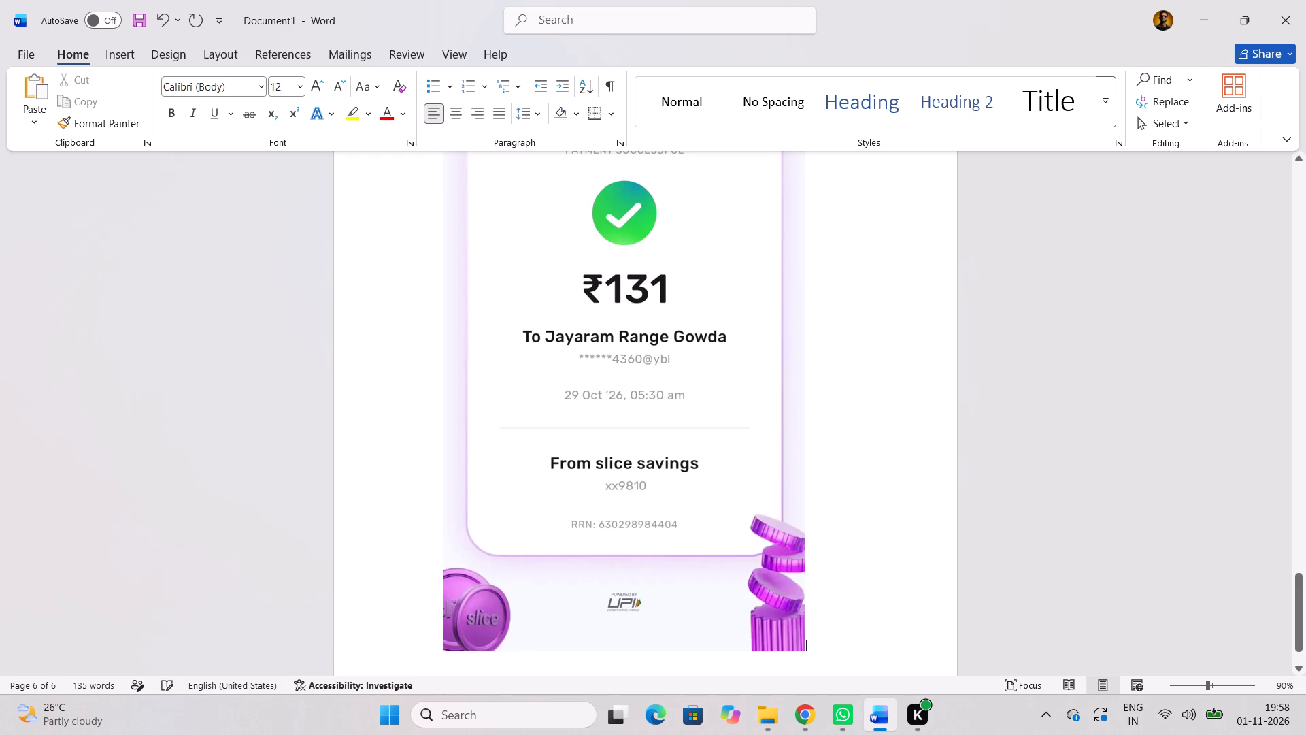
Shrink the ₹131 slice receipt under entry 3) proportionally to about the size of the ₹90 receipt on page 5.
{"action": "left_click", "coordinate": [669, 485]}
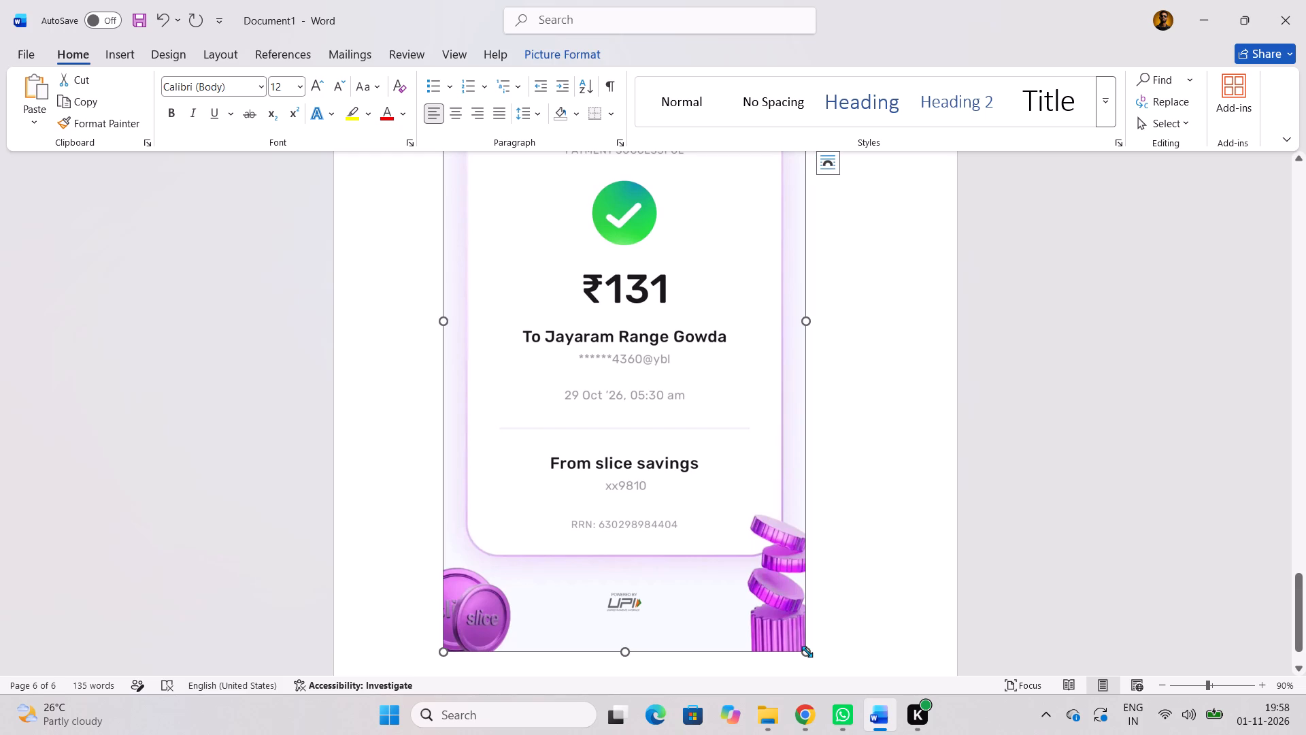
{"action": "left_click_drag", "start_coordinate": [807, 651], "coordinate": [684, 350]}
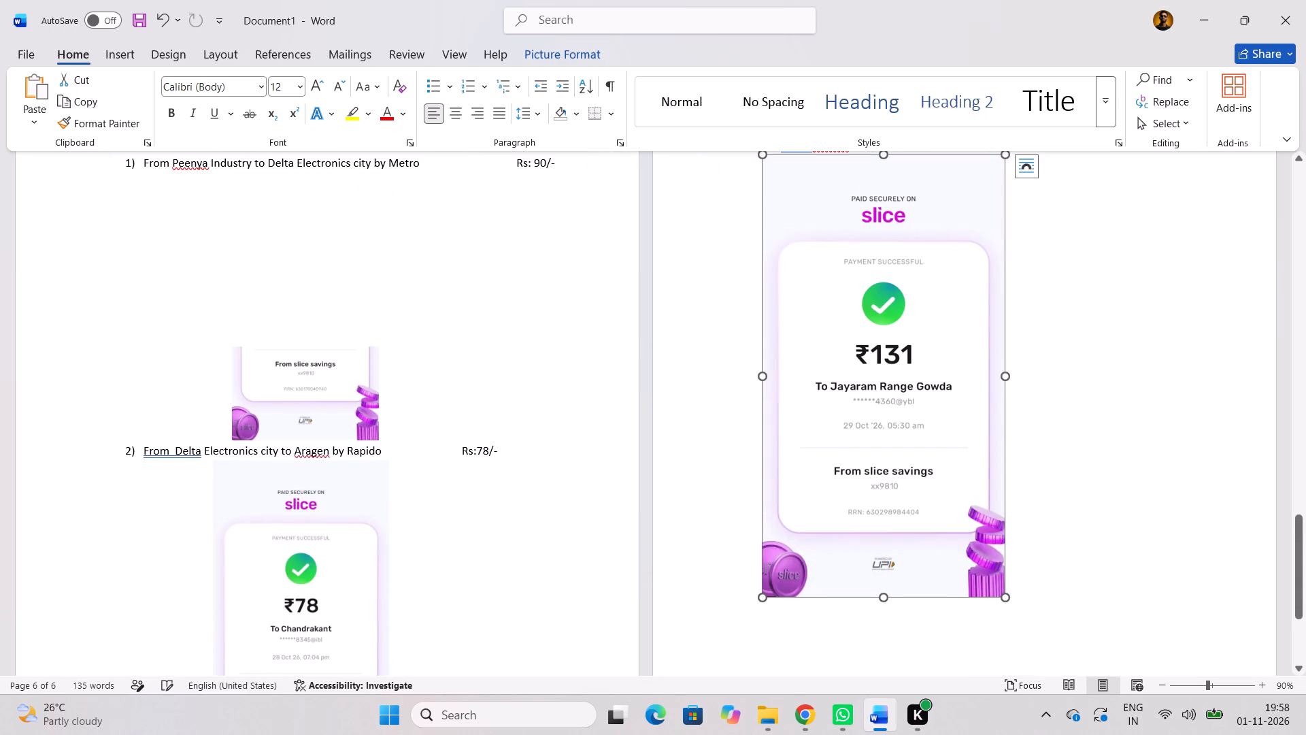
{"action": "left_click_drag", "start_coordinate": [1005, 601], "coordinate": [902, 429]}
Indent the ₹131 slice receipt with spaces so it sits nearer the page's centre under entry 3).
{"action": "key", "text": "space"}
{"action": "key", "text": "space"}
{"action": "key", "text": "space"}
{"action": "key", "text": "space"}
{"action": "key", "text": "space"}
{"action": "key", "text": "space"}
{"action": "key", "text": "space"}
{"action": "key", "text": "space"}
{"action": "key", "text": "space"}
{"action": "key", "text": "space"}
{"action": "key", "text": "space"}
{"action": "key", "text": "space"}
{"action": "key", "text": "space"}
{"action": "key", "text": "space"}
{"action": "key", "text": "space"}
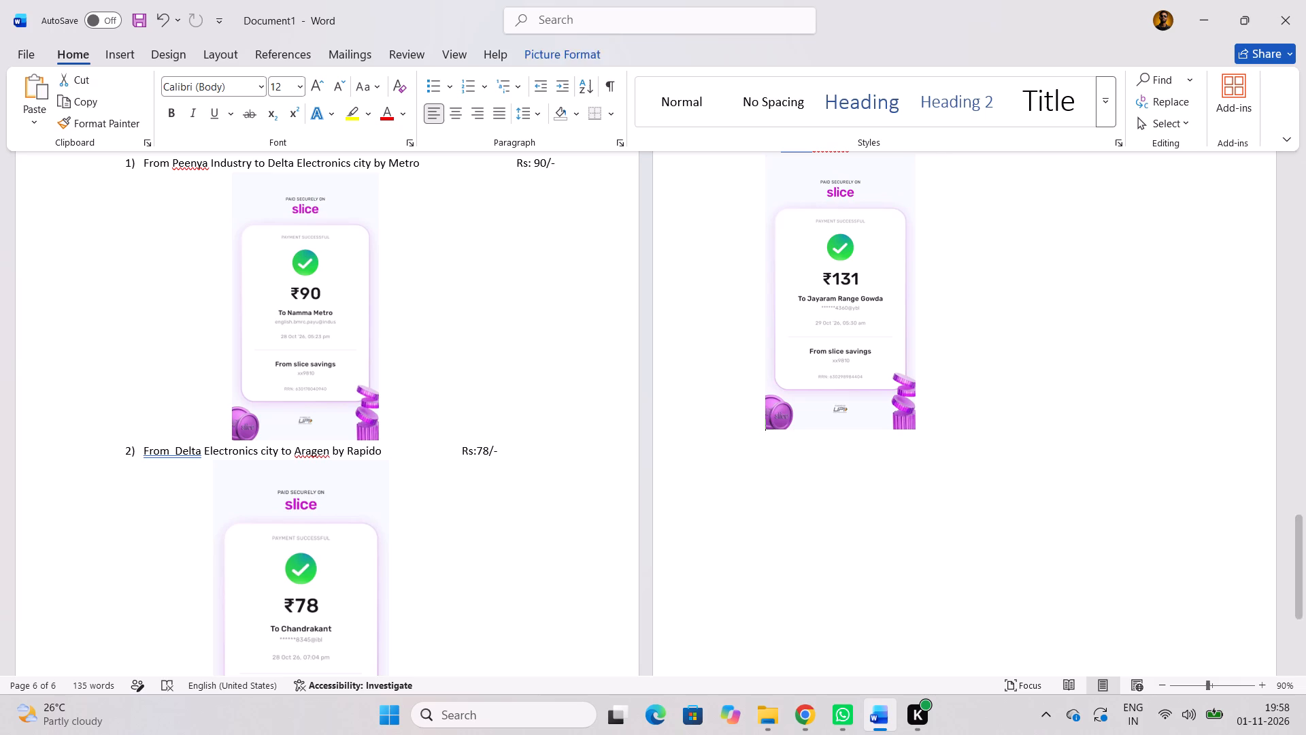
Indent the ₹131 slice receipt under entry 3) on page 6 with spaces so it sits near the page's centre.
{"action": "scroll", "coordinate": [995, 510], "scroll_direction": "up", "scroll_amount": 2}
{"action": "key", "text": "space"}
{"action": "key", "text": "space"}
{"action": "key", "text": "space"}
{"action": "key", "text": "space"}
{"action": "key", "text": "space"}
{"action": "key", "text": "space"}
{"action": "key", "text": "space"}
{"action": "key", "text": "space"}
{"action": "key", "text": "space"}
{"action": "key", "text": "space"}
{"action": "key", "text": "space"}
{"action": "key", "text": "space"}
{"action": "key", "text": "space"}
{"action": "key", "text": "space"}
{"action": "key", "text": "space"}
{"action": "key", "text": "space"}
{"action": "key", "text": "space"}
{"action": "key", "text": "space"}
{"action": "key", "text": "space"}
{"action": "key", "text": "space"}
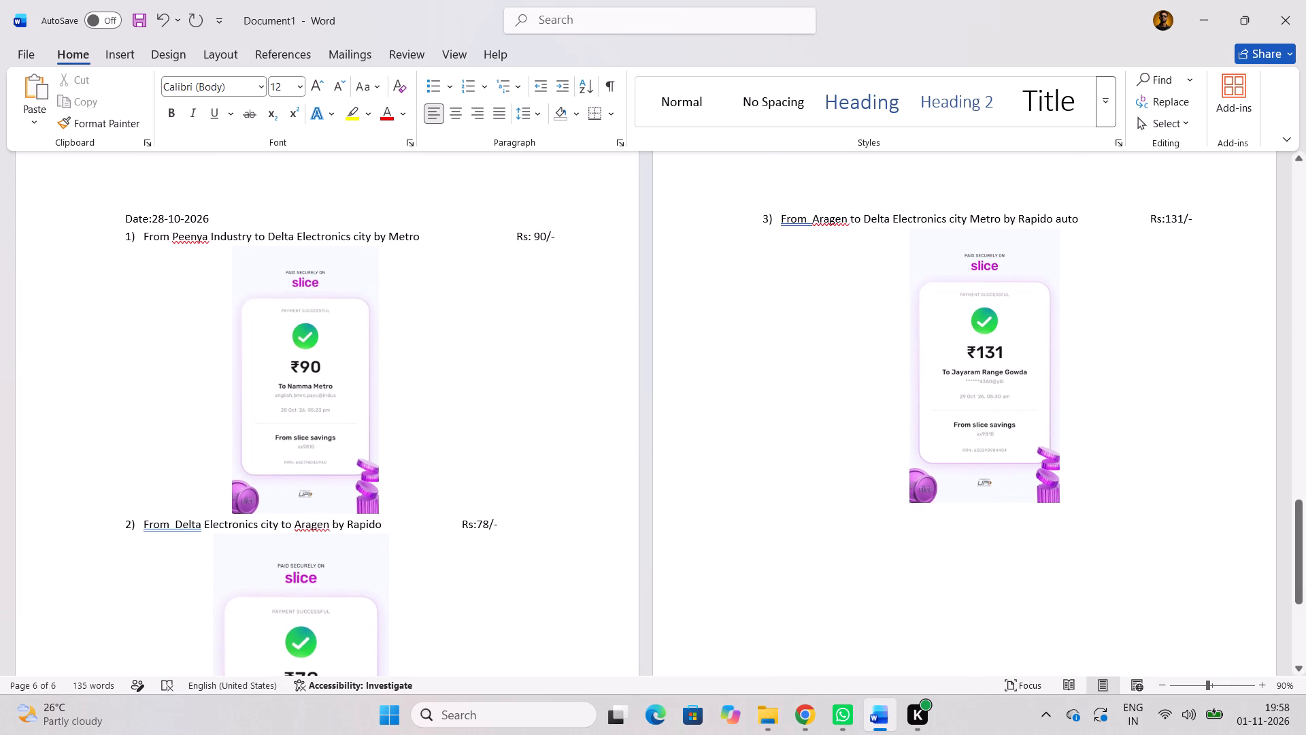
{"action": "key", "text": "BackSpace"}
{"action": "key", "text": "BackSpace"}
{"action": "key", "text": "BackSpace"}
{"action": "key", "text": "BackSpace"}
Copy the page 4 entry "From to Delta Electronics city to Peenya Industry by Metro Rs:90/-" to below the ₹131 receipt on page 6.
{"action": "scroll", "coordinate": [1073, 553], "scroll_direction": "up", "scroll_amount": 9}
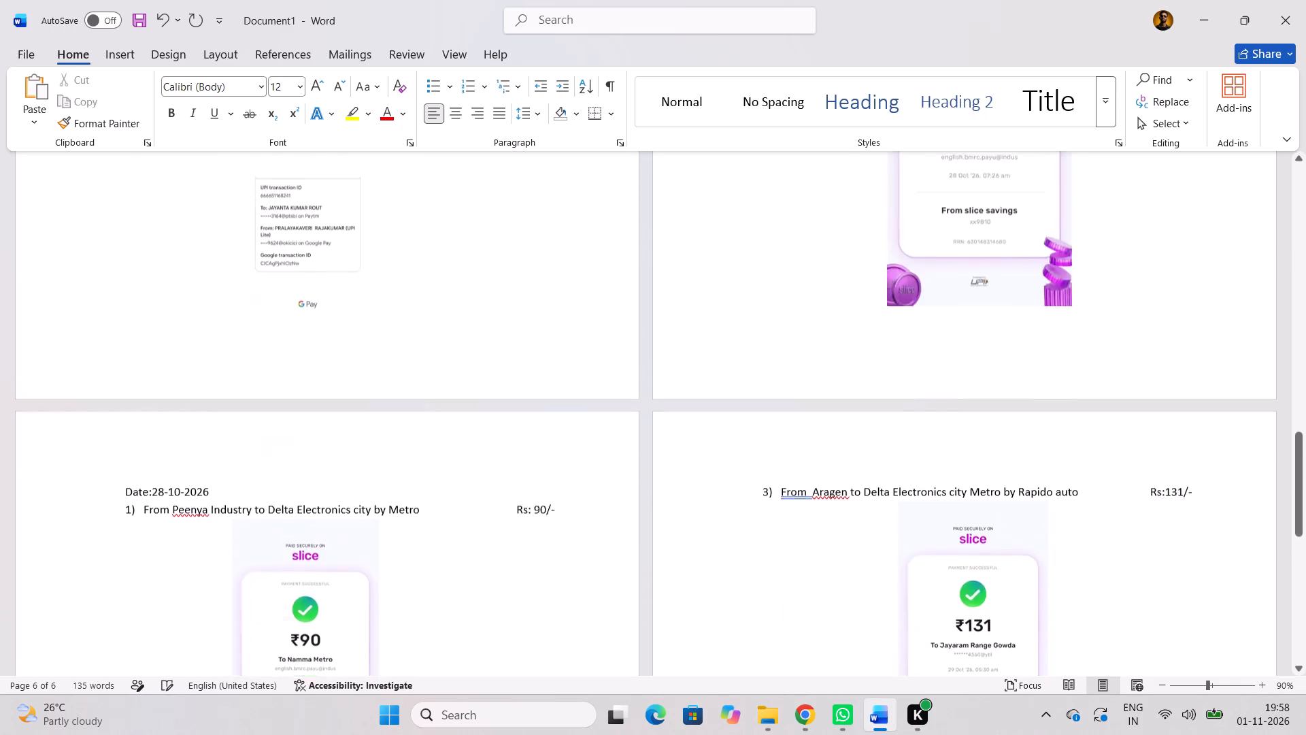
{"action": "scroll", "coordinate": [1073, 553], "scroll_direction": "up", "scroll_amount": 10}
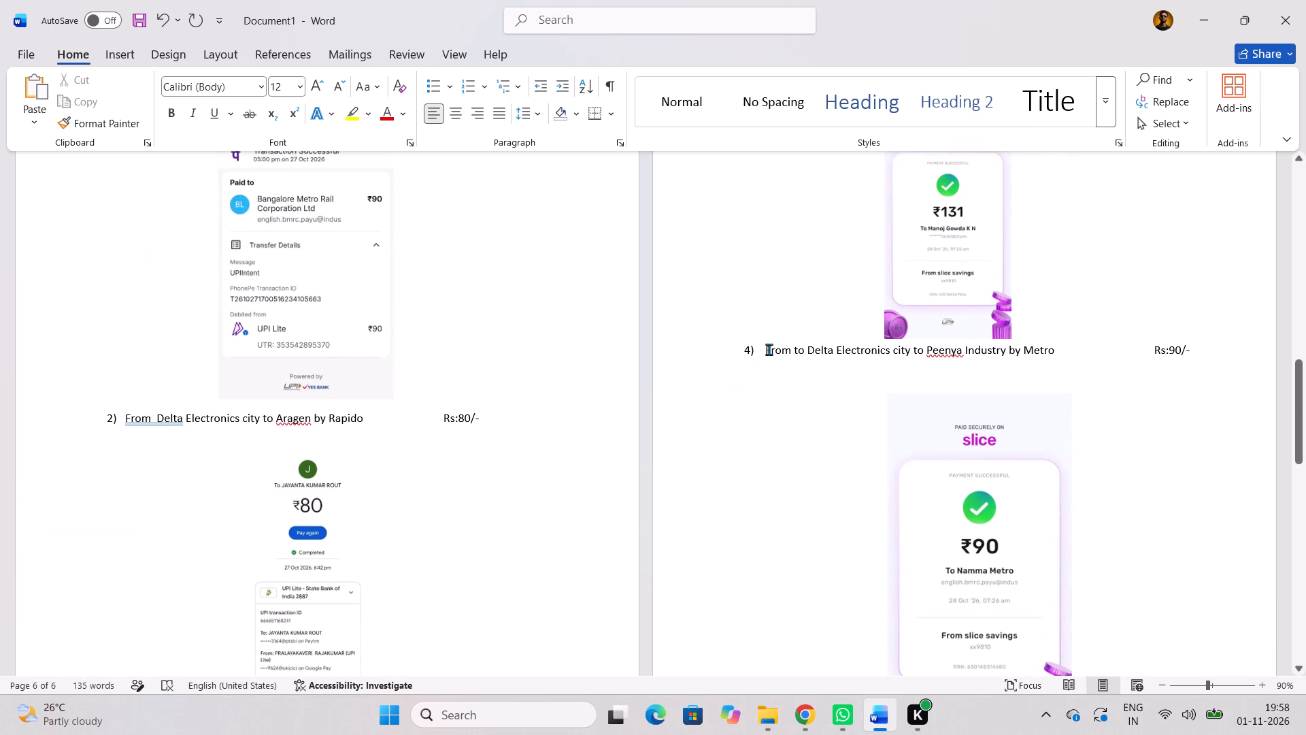
{"action": "left_click_drag", "start_coordinate": [767, 349], "coordinate": [1043, 357]}
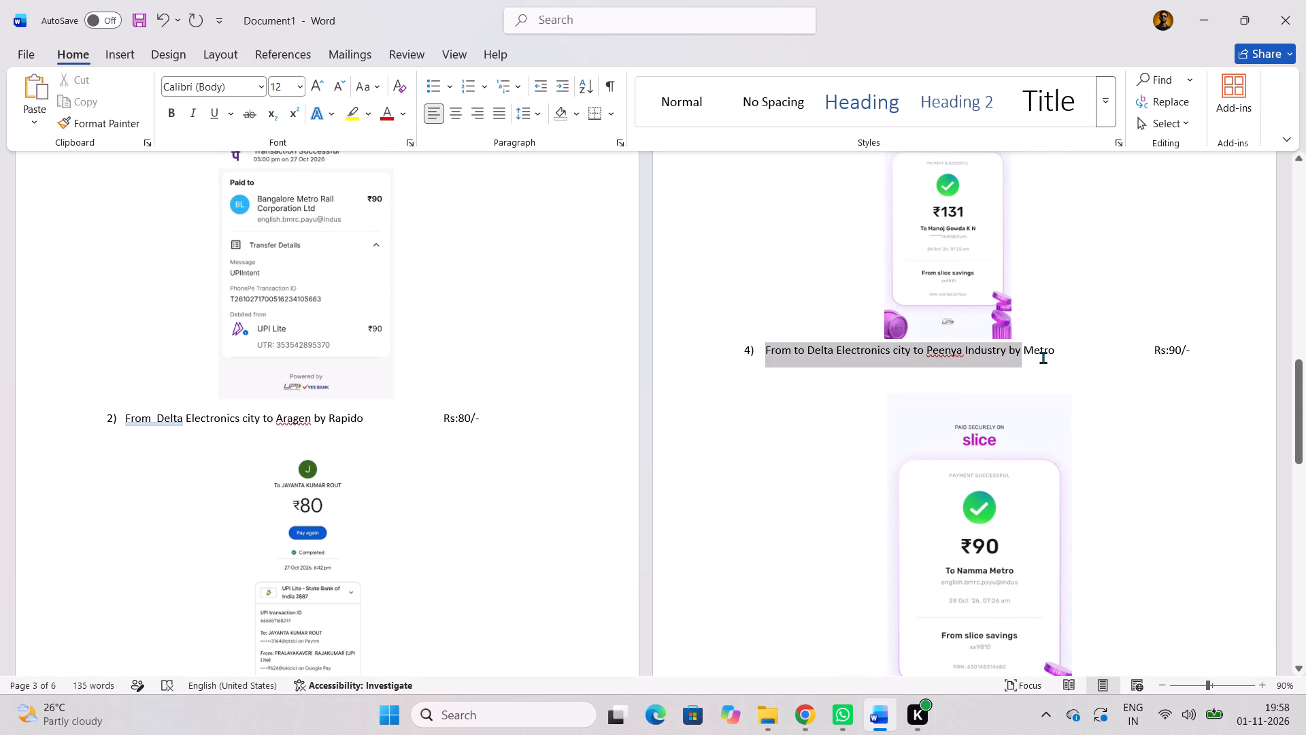
{"action": "left_click_drag", "start_coordinate": [1043, 357], "coordinate": [1189, 355]}
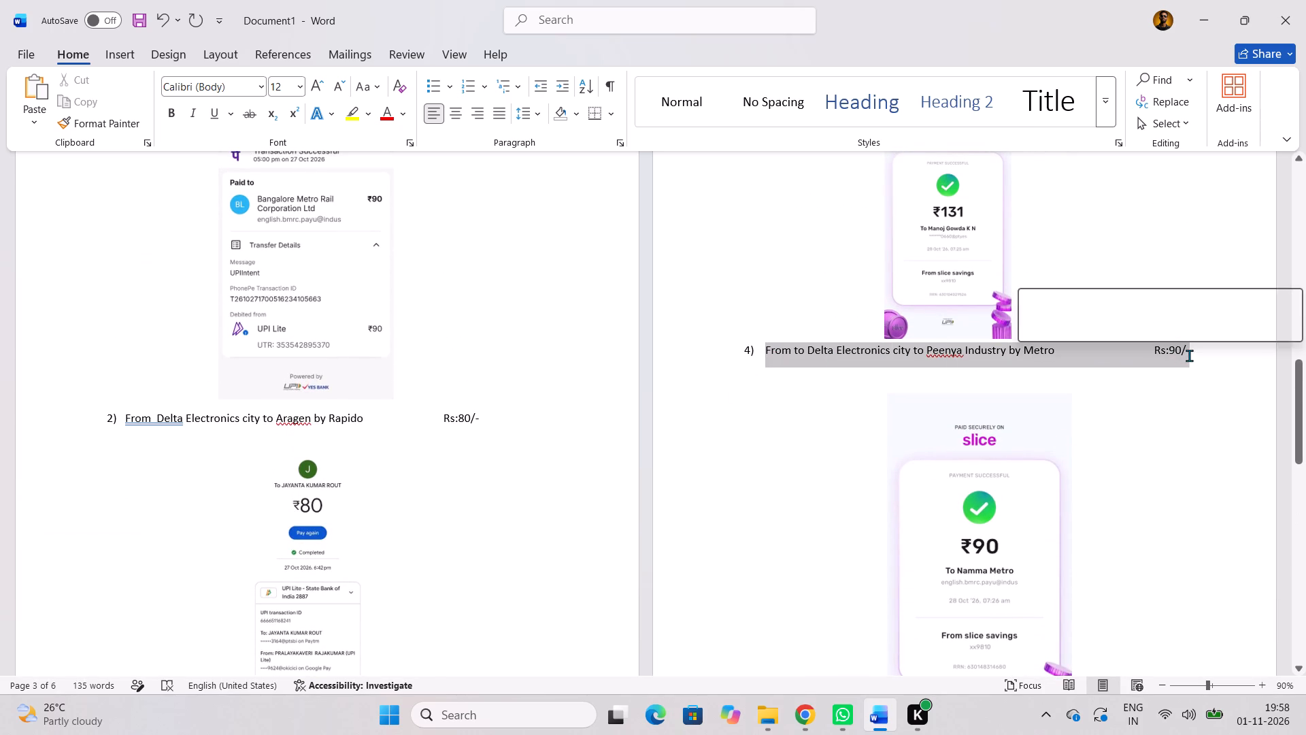
{"action": "key", "text": "ctrl+c"}
{"action": "scroll", "coordinate": [1019, 506], "scroll_direction": "down", "scroll_amount": 10}
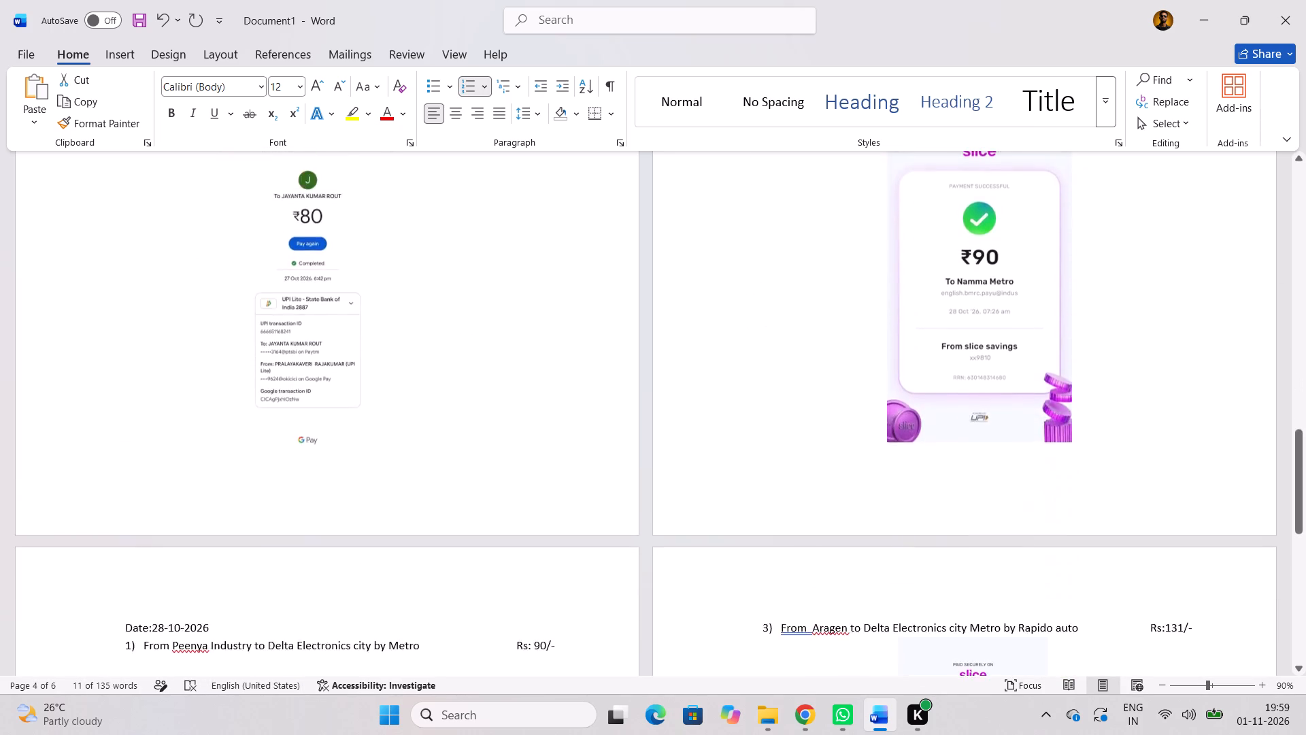
{"action": "scroll", "coordinate": [916, 595], "scroll_direction": "down", "scroll_amount": 5}
{"action": "scroll", "coordinate": [856, 634], "scroll_direction": "down", "scroll_amount": 2}
{"action": "left_click", "coordinate": [860, 628]}
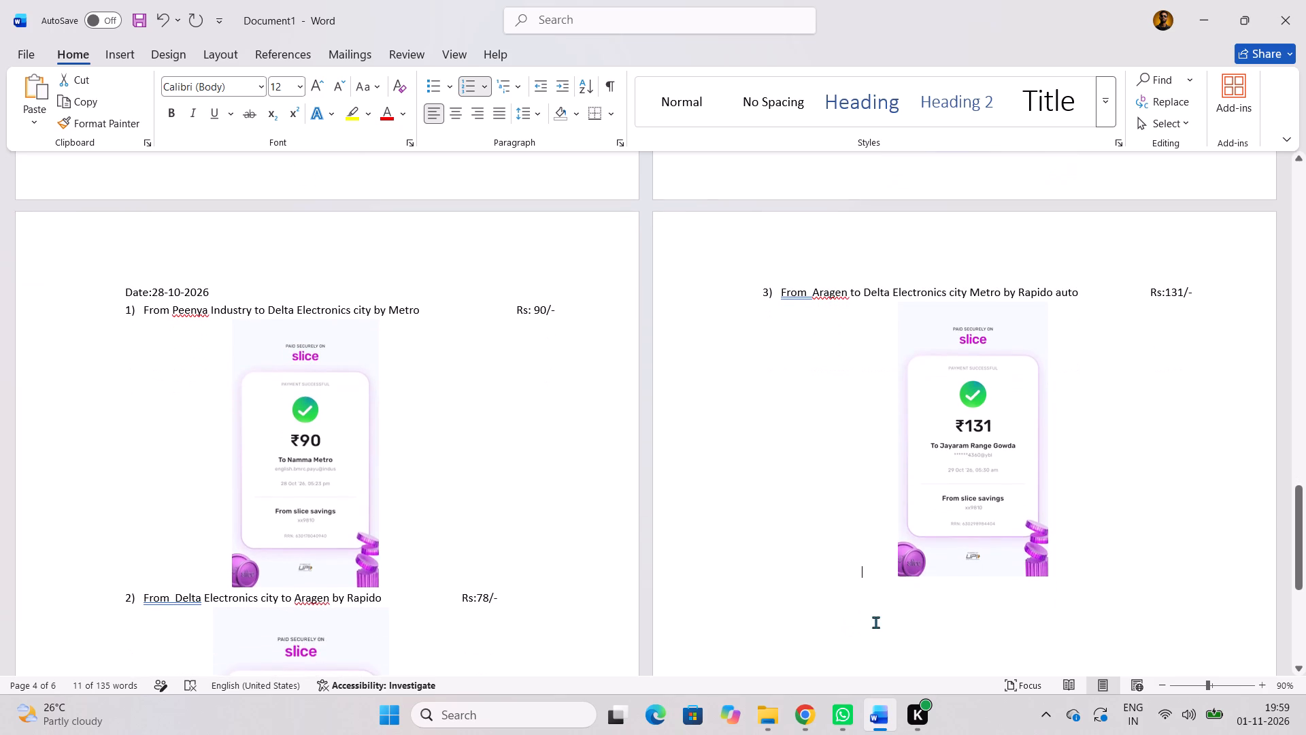
Paste the copied Delta Electronics city to Peenya Industry Metro entry on a new line below the ₹131 receipt and number it 4).
{"action": "left_click", "coordinate": [1085, 563]}
{"action": "key", "text": "Return"}
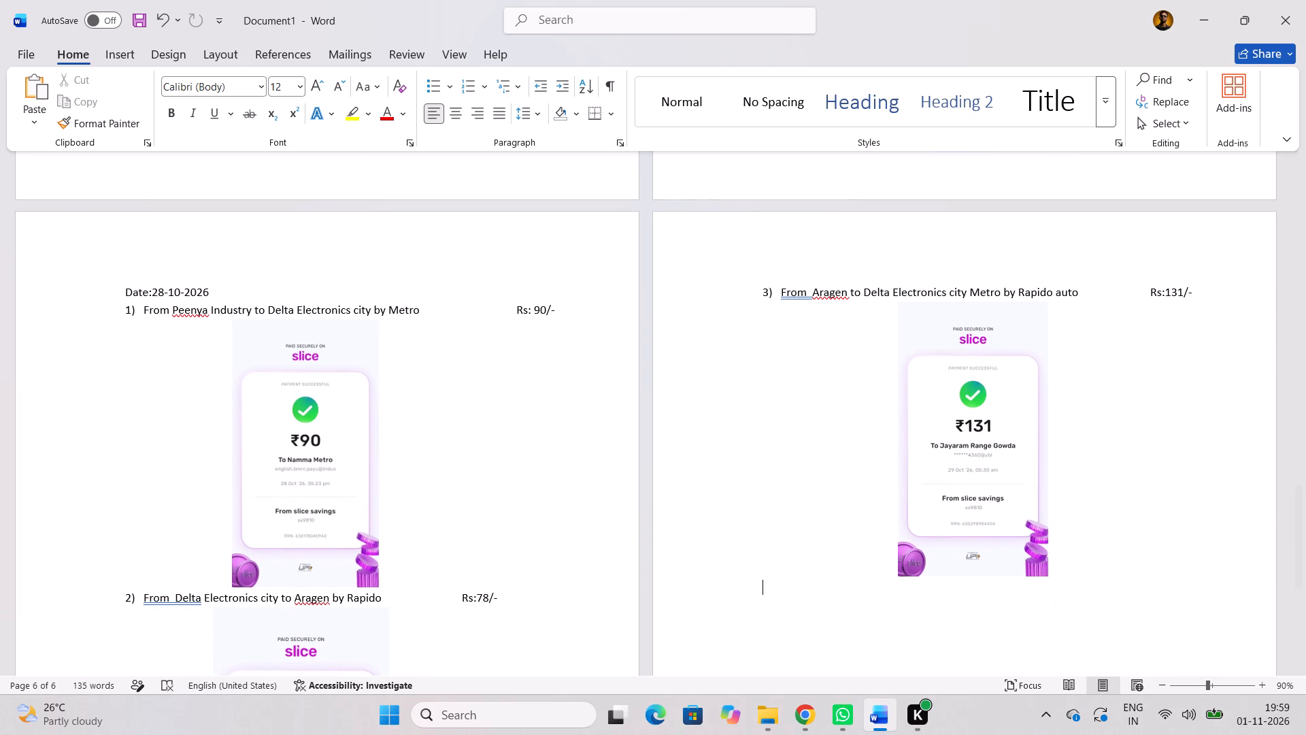
{"action": "key", "text": "ctrl+v"}
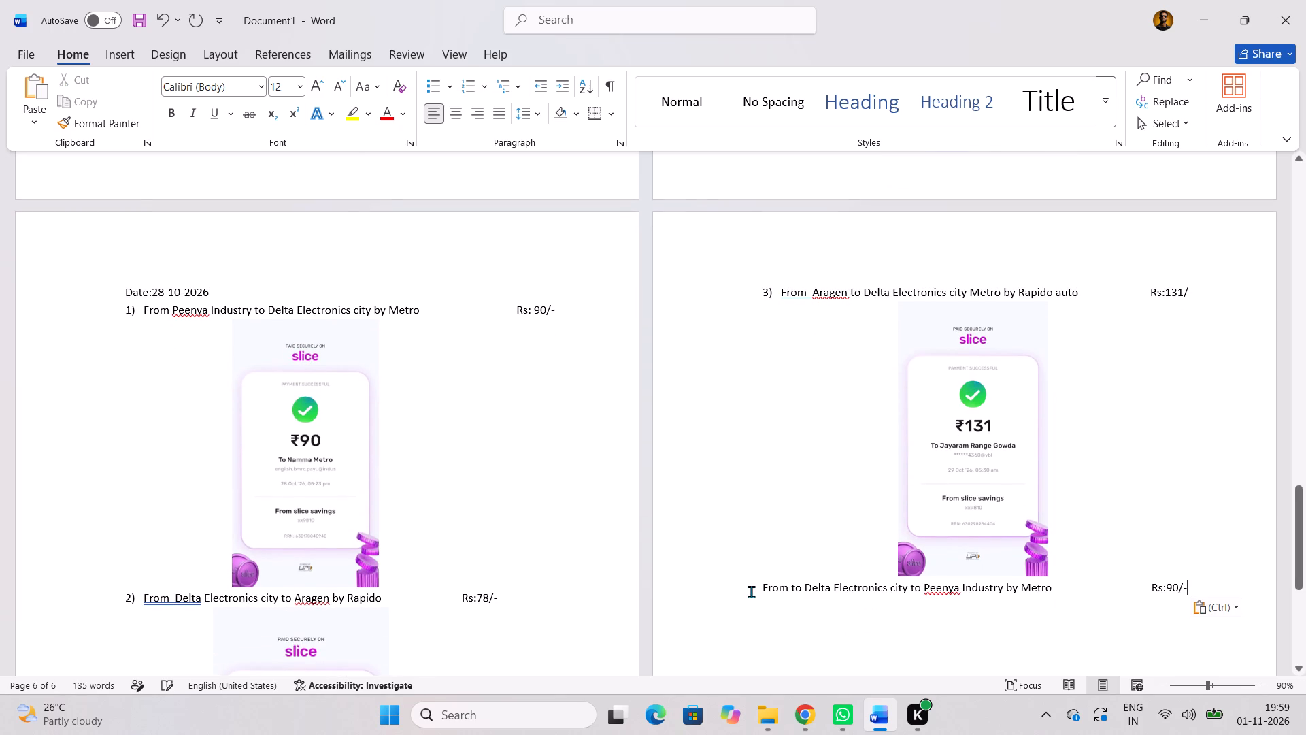
{"action": "left_click", "coordinate": [751, 591]}
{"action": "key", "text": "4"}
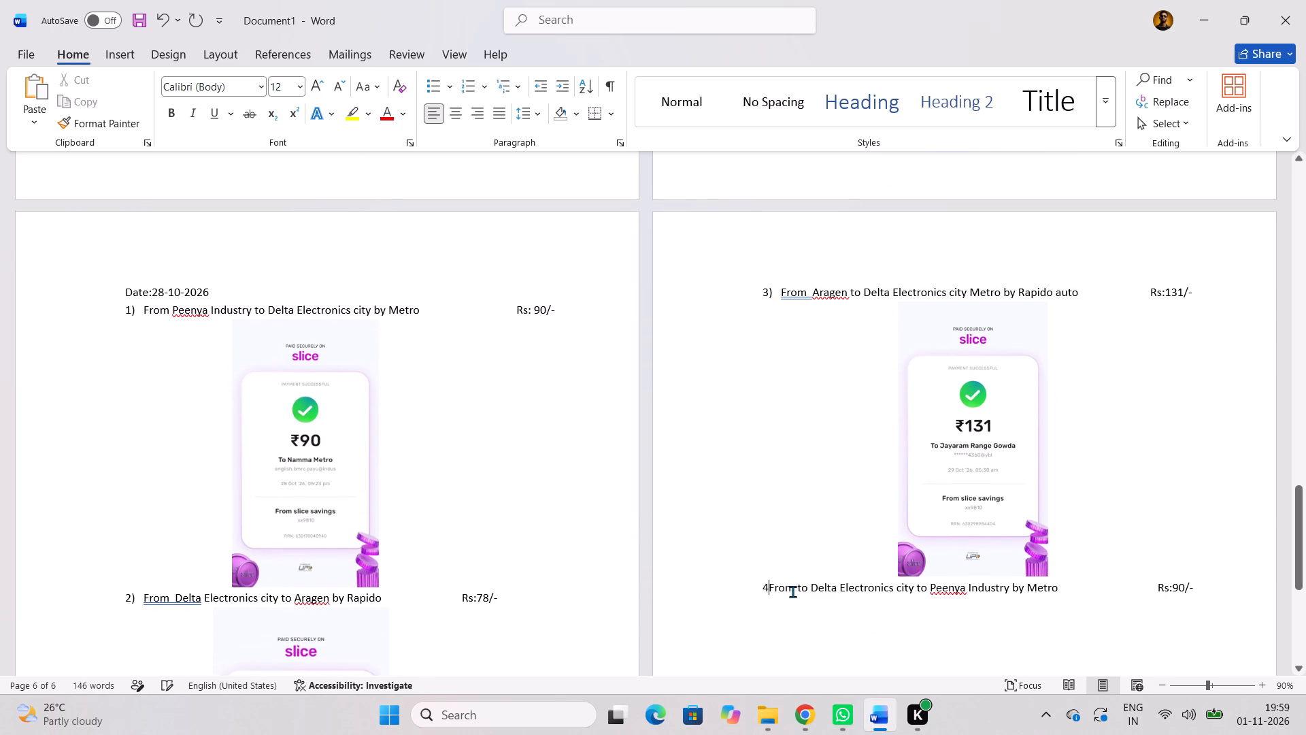
{"action": "key", "text": "shift+parenright"}
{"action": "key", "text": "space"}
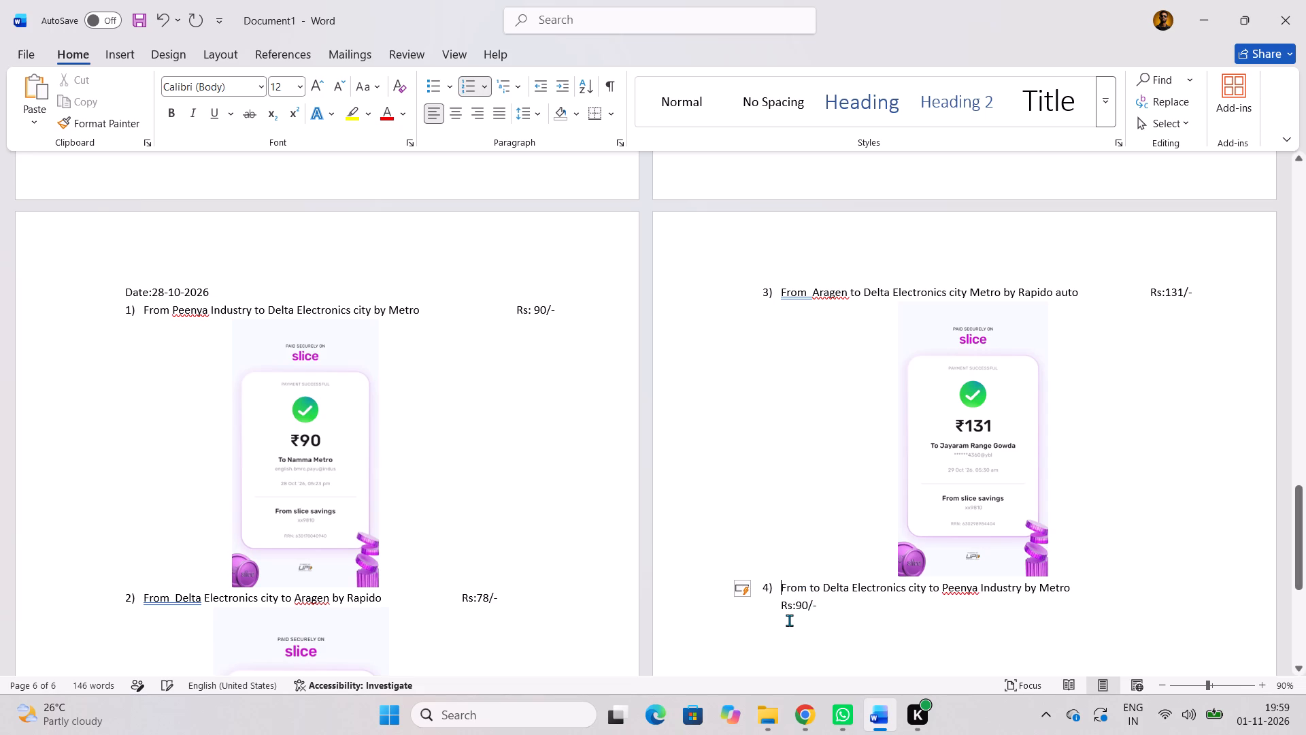
Remove four spaces before Rs:90/- in entry 4) so the amount fits on the same line as the route.
{"action": "left_click", "coordinate": [1143, 594]}
{"action": "key", "text": "BackSpace"}
{"action": "key", "text": "BackSpace"}
{"action": "key", "text": "BackSpace"}
{"action": "key", "text": "BackSpace"}
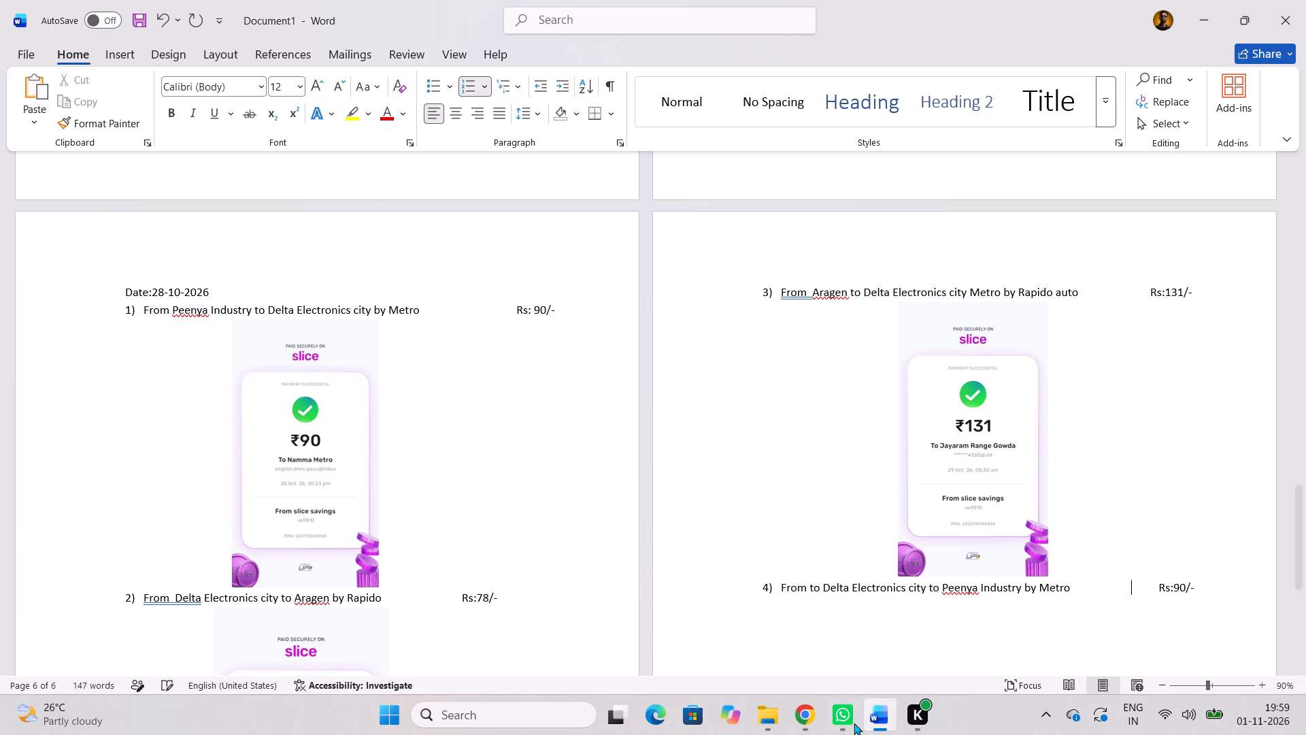
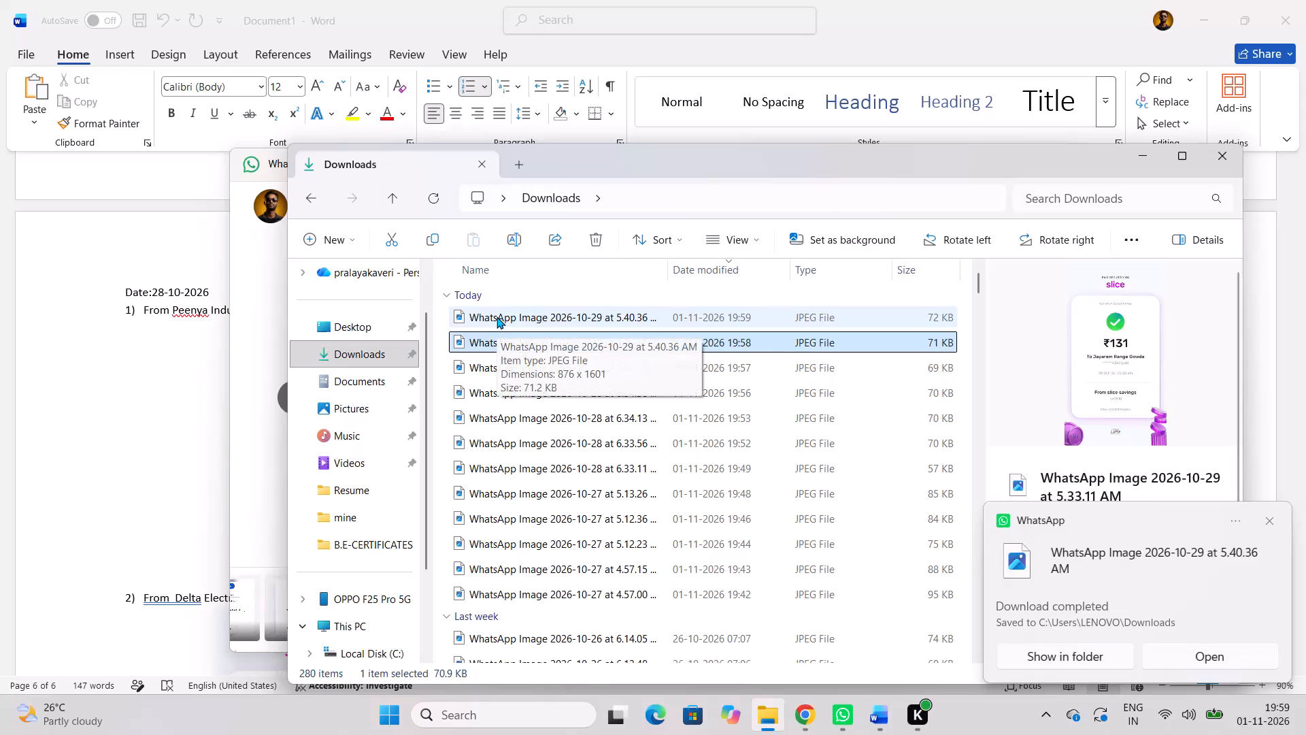
Copy the ₹90 slice receipt "WhatsApp Image 2026-10-29 at 5.40.36 AM" from Downloads and return to the Word document for entry 4).
{"action": "left_click", "coordinate": [497, 316]}
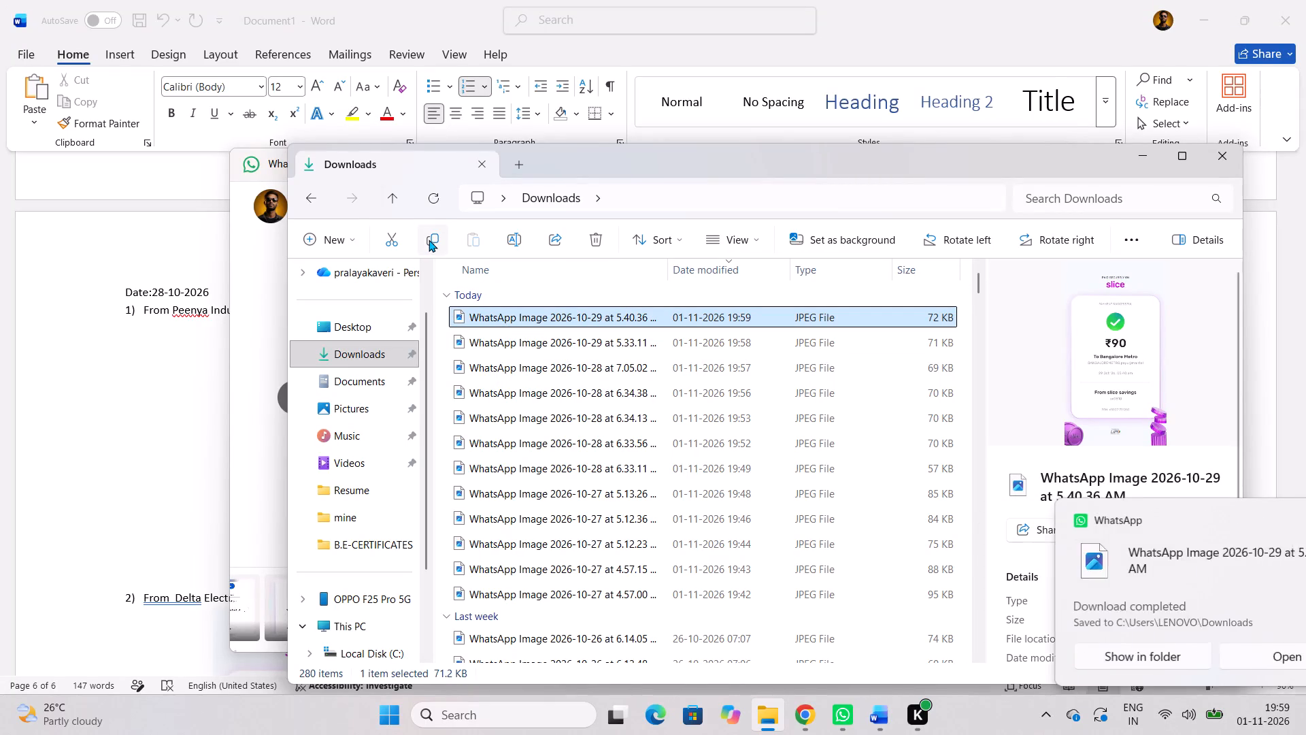
{"action": "left_click", "coordinate": [429, 239]}
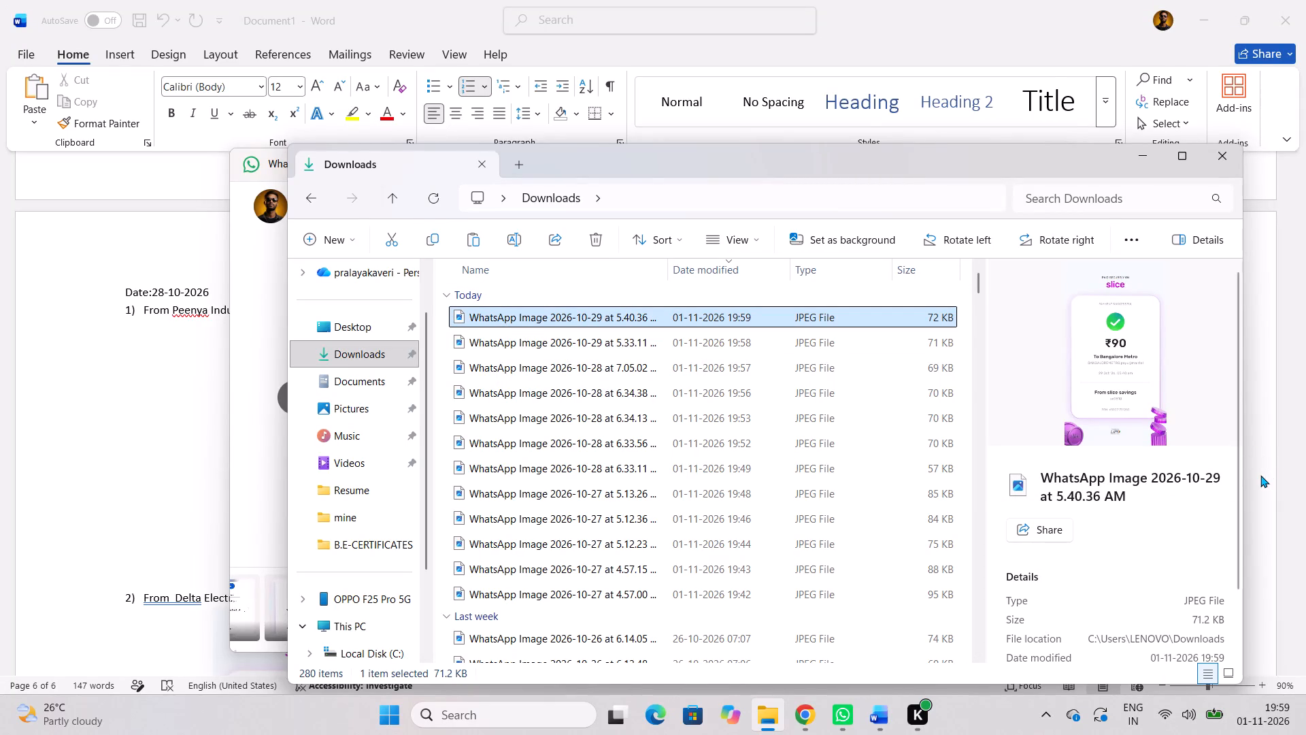
{"action": "left_click", "coordinate": [1260, 475]}
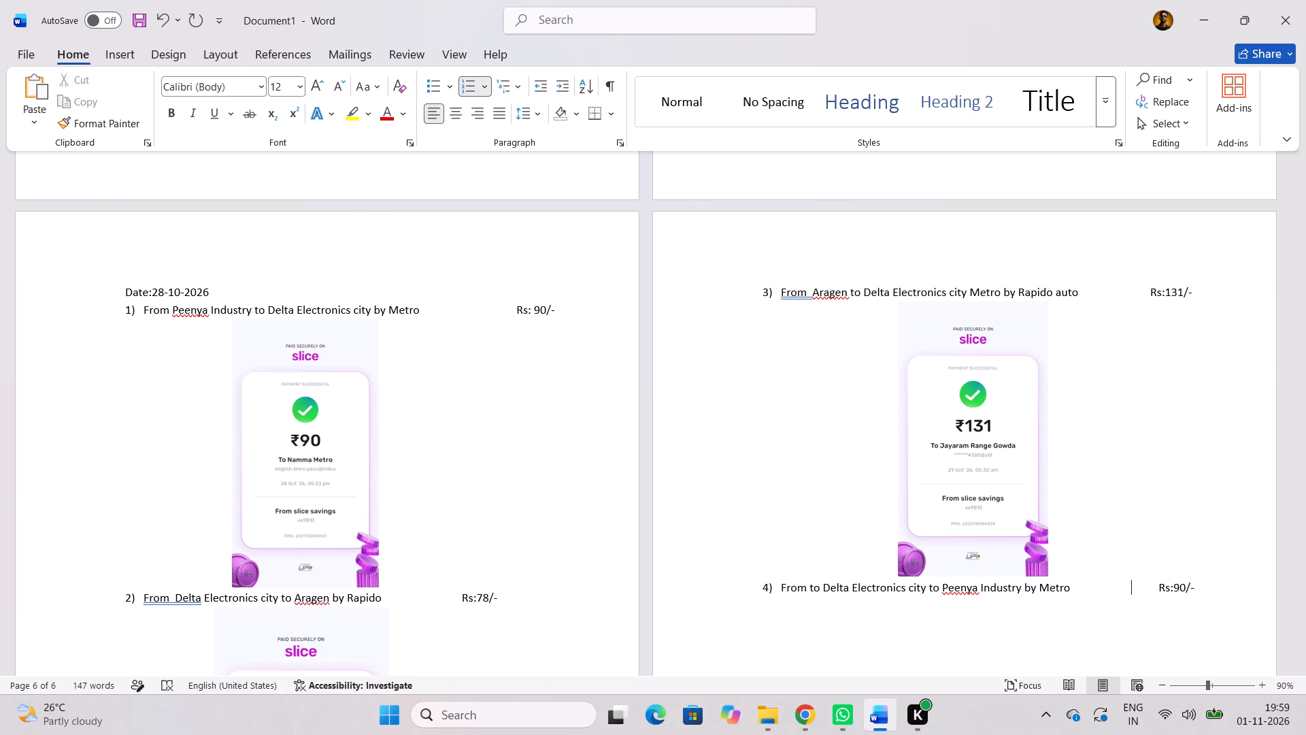
Paste the copied ₹90 Bangalore Metro slice receipt on an unnumbered line below entry 4) on page 6.
{"action": "scroll", "coordinate": [1056, 607], "scroll_direction": "down", "scroll_amount": 9}
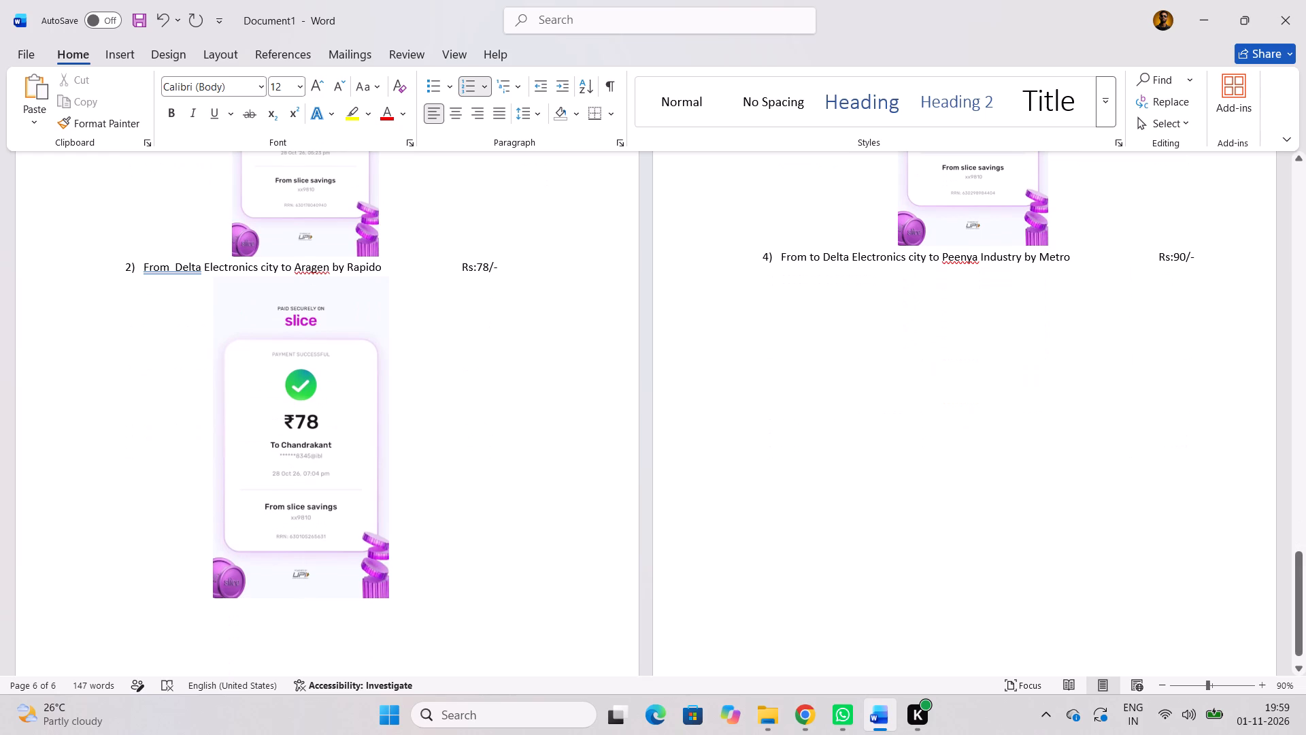
{"action": "left_click", "coordinate": [1220, 263]}
{"action": "key", "text": "Return"}
{"action": "key", "text": "BackSpace"}
{"action": "key", "text": "ctrl+v"}
Shrink the pasted ₹90 Bangalore Metro receipt so it fits on page 6 directly under entry 4).
{"action": "left_click", "coordinate": [724, 483]}
{"action": "scroll", "coordinate": [818, 549], "scroll_direction": "down", "scroll_amount": 2}
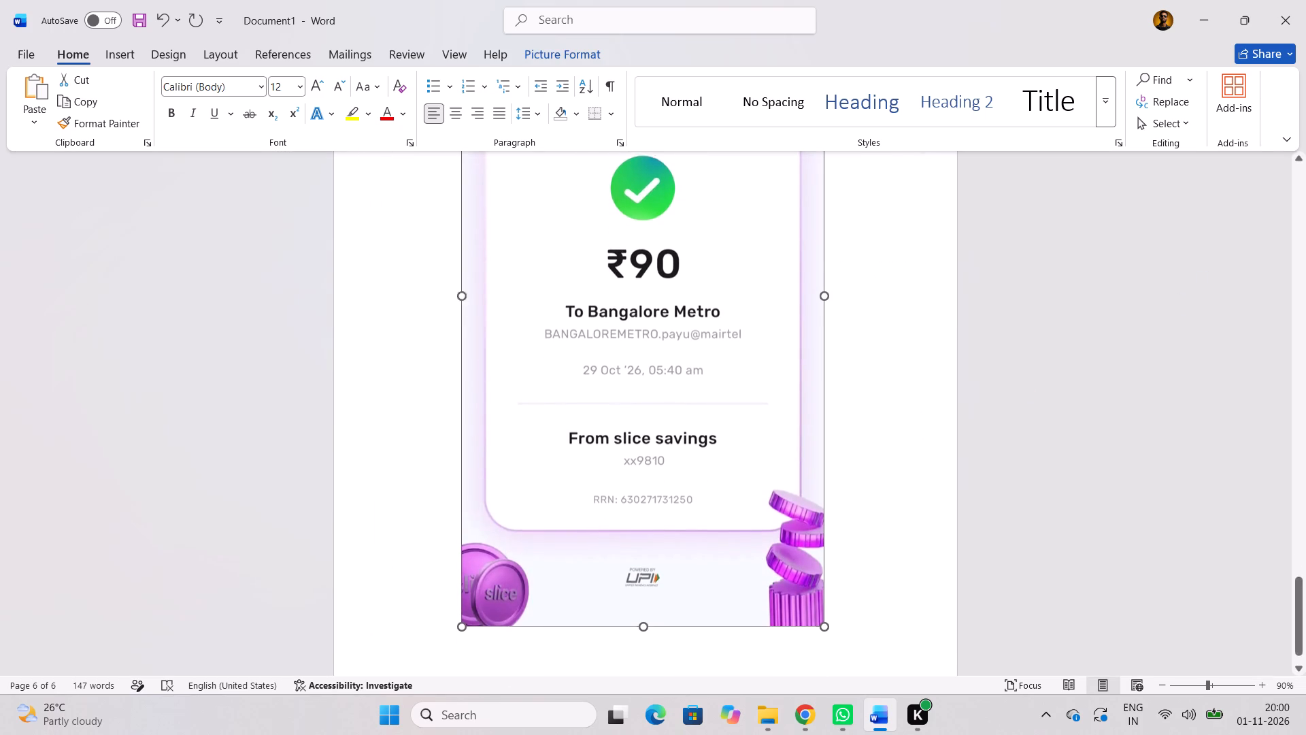
{"action": "left_click_drag", "start_coordinate": [824, 590], "coordinate": [703, 330]}
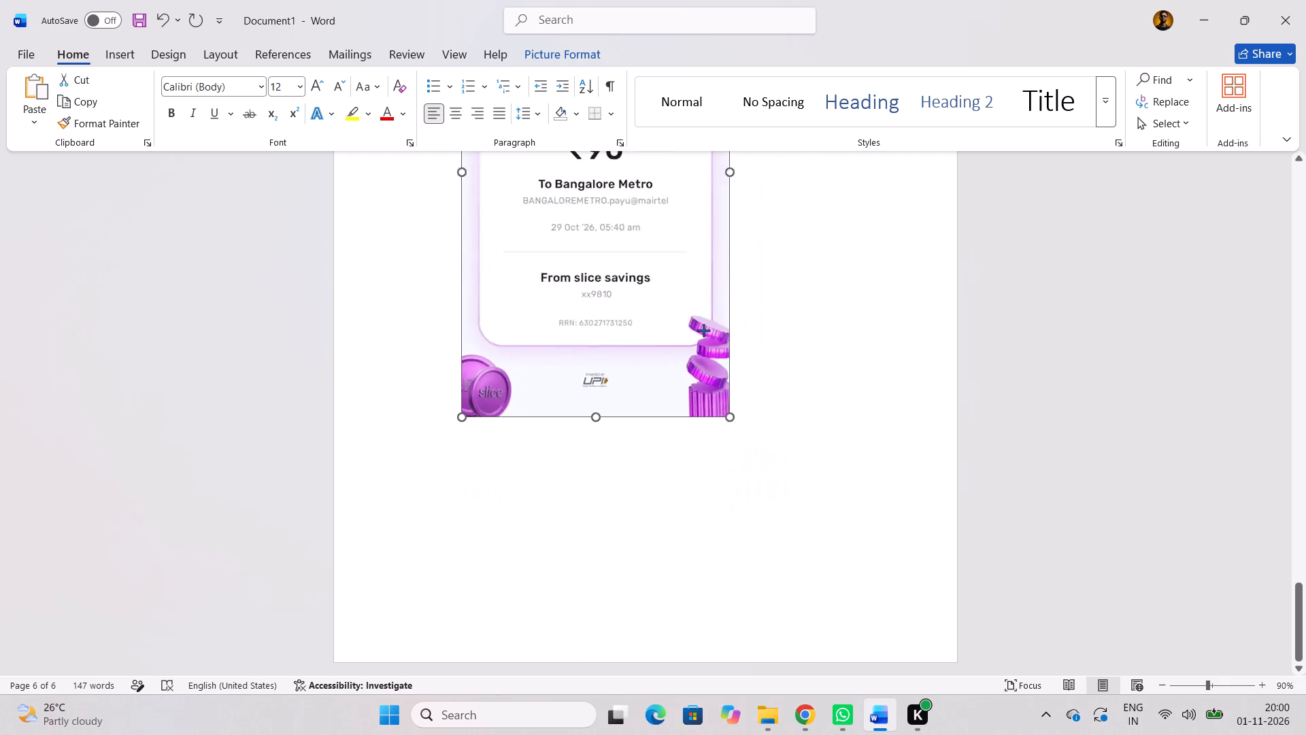
{"action": "left_click_drag", "start_coordinate": [703, 330], "coordinate": [673, 257]}
{"action": "left_click_drag", "start_coordinate": [674, 545], "coordinate": [643, 476]}
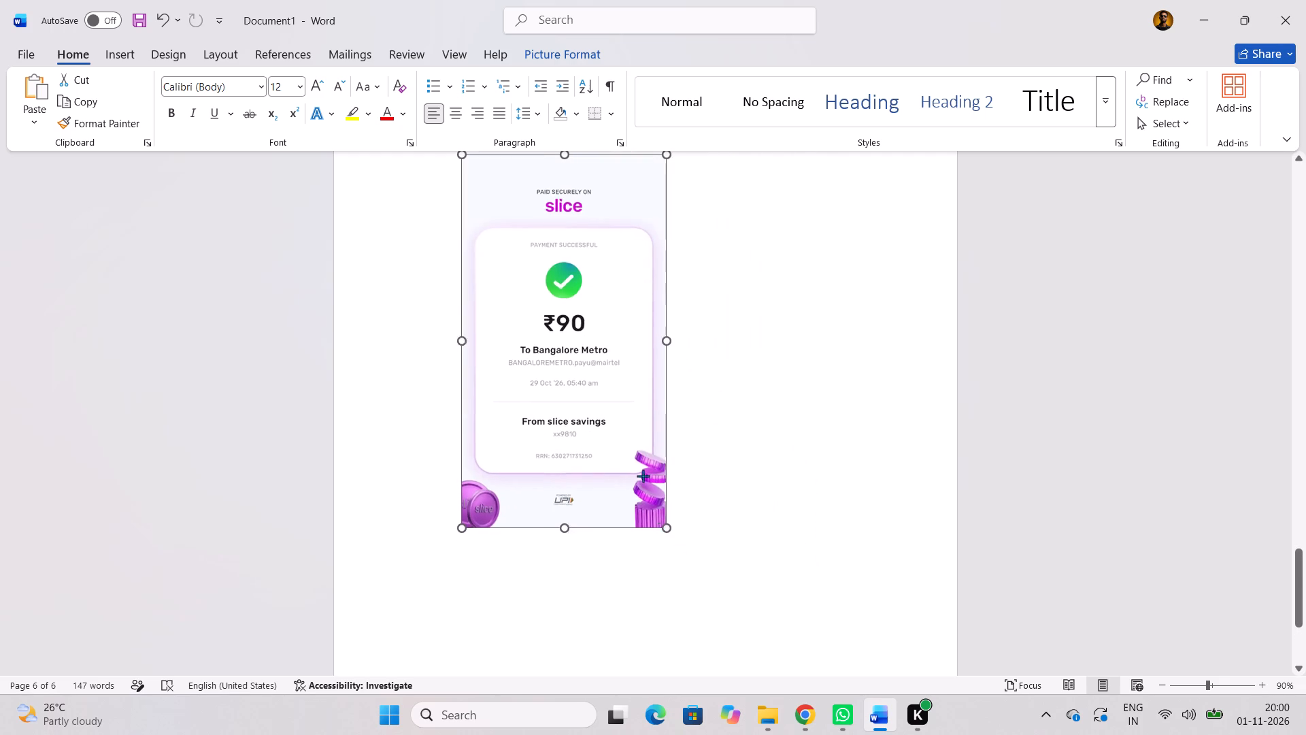
{"action": "left_click_drag", "start_coordinate": [643, 476], "coordinate": [607, 350]}
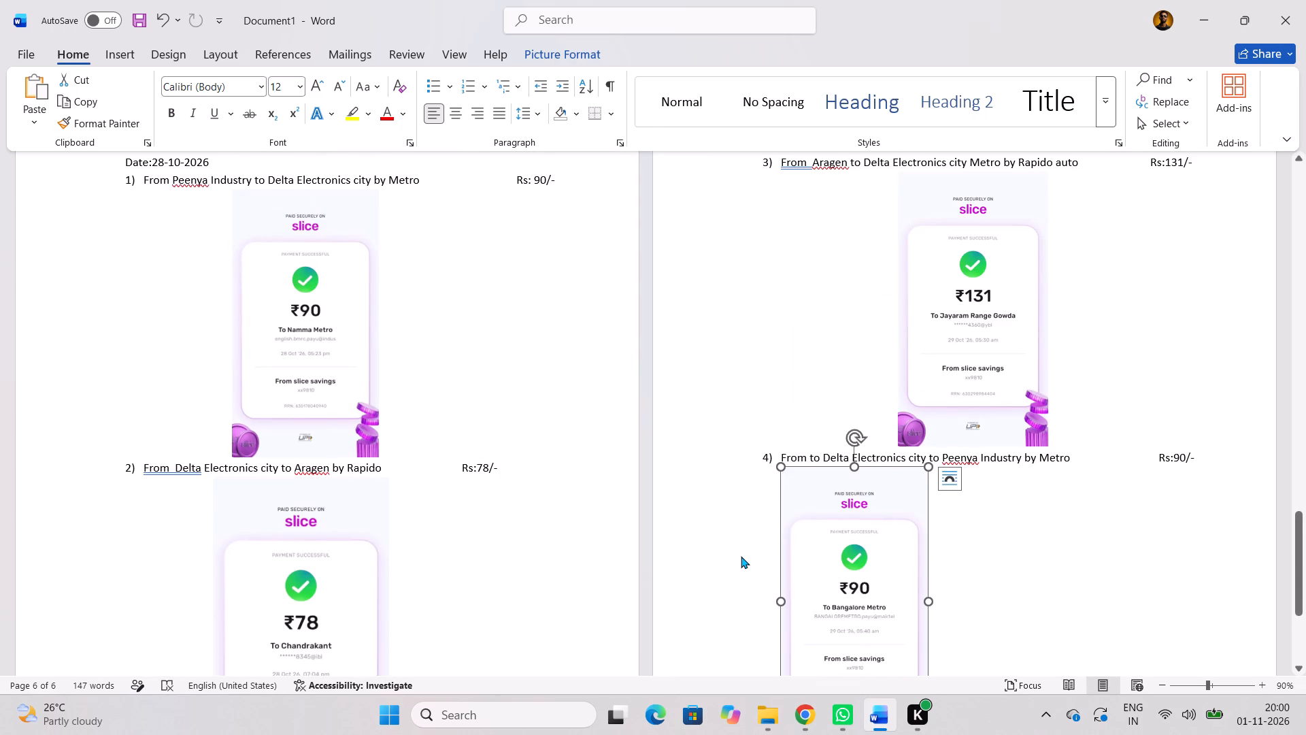
Indent the ₹90 Bangalore Metro receipt under entry 4) with spaces so it lines up beneath the ₹131 receipt.
{"action": "left_click", "coordinate": [741, 556]}
{"action": "left_click", "coordinate": [741, 557]}
{"action": "key", "text": "space"}
{"action": "key", "text": "space"}
{"action": "key", "text": "space"}
{"action": "key", "text": "space"}
{"action": "key", "text": "space"}
{"action": "key", "text": "space"}
{"action": "key", "text": "space"}
{"action": "key", "text": "space"}
{"action": "key", "text": "space"}
{"action": "key", "text": "space"}
{"action": "key", "text": "space"}
{"action": "key", "text": "space"}
{"action": "key", "text": "space"}
{"action": "key", "text": "space"}
{"action": "key", "text": "space"}
{"action": "key", "text": "space"}
{"action": "key", "text": "space"}
{"action": "key", "text": "space"}
{"action": "key", "text": "space"}
{"action": "key", "text": "space"}
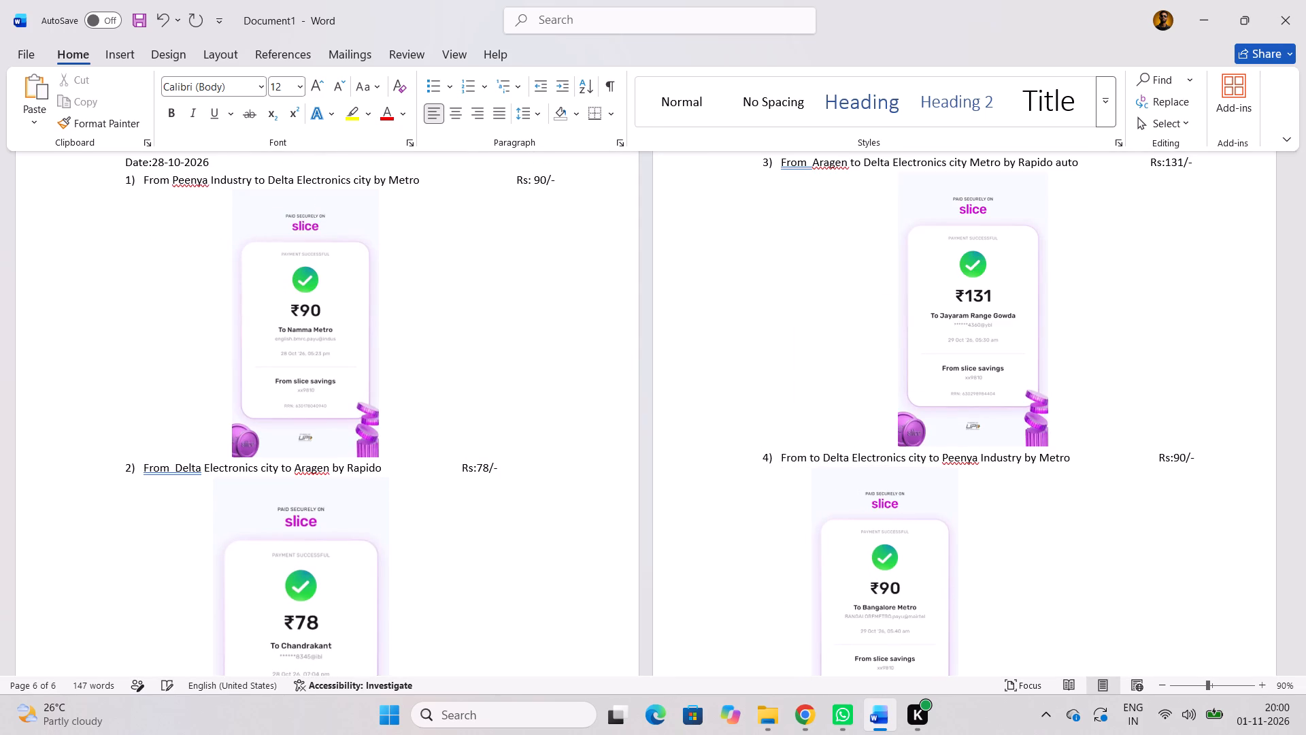
{"action": "key", "text": "space"}
Enlarge the ₹90 Bangalore Metro receipt slightly and remove five spaces before it to recentre it under entry 4).
{"action": "scroll", "coordinate": [895, 585], "scroll_direction": "down", "scroll_amount": 2}
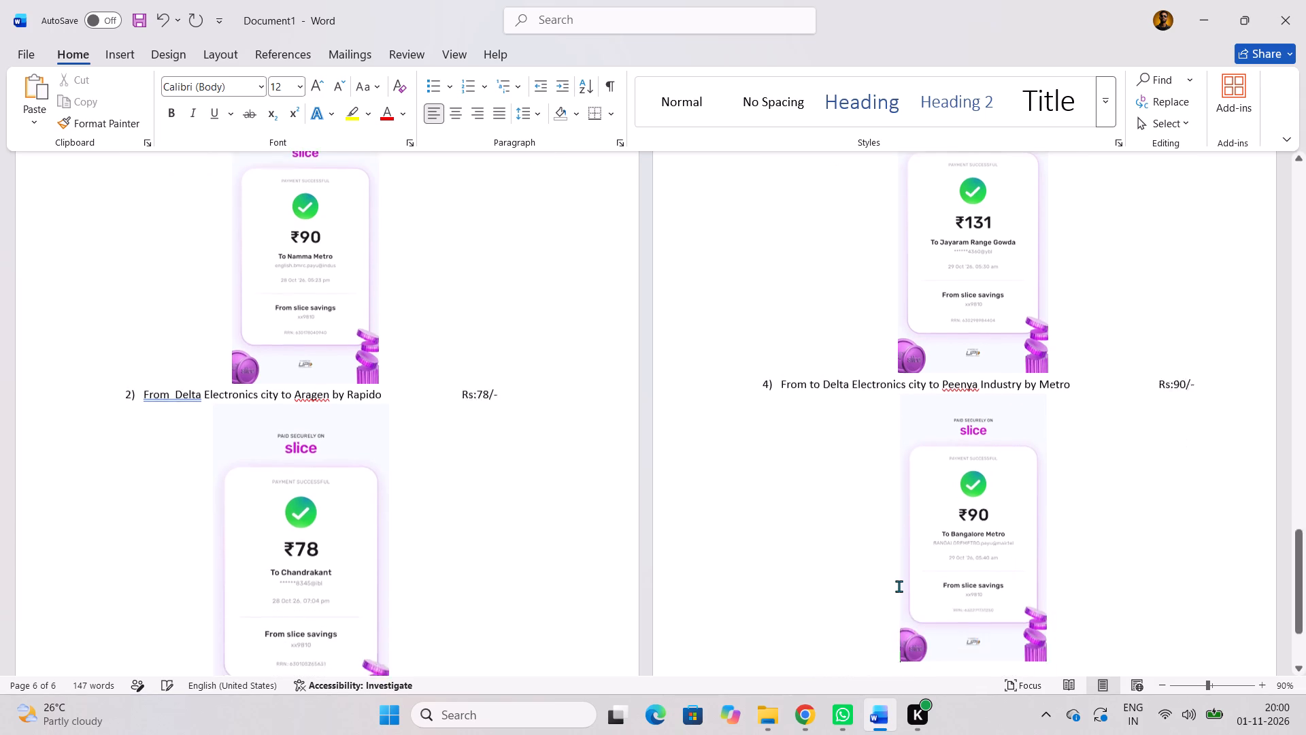
{"action": "scroll", "coordinate": [899, 586], "scroll_direction": "down", "scroll_amount": 4}
{"action": "left_click", "coordinate": [994, 485]}
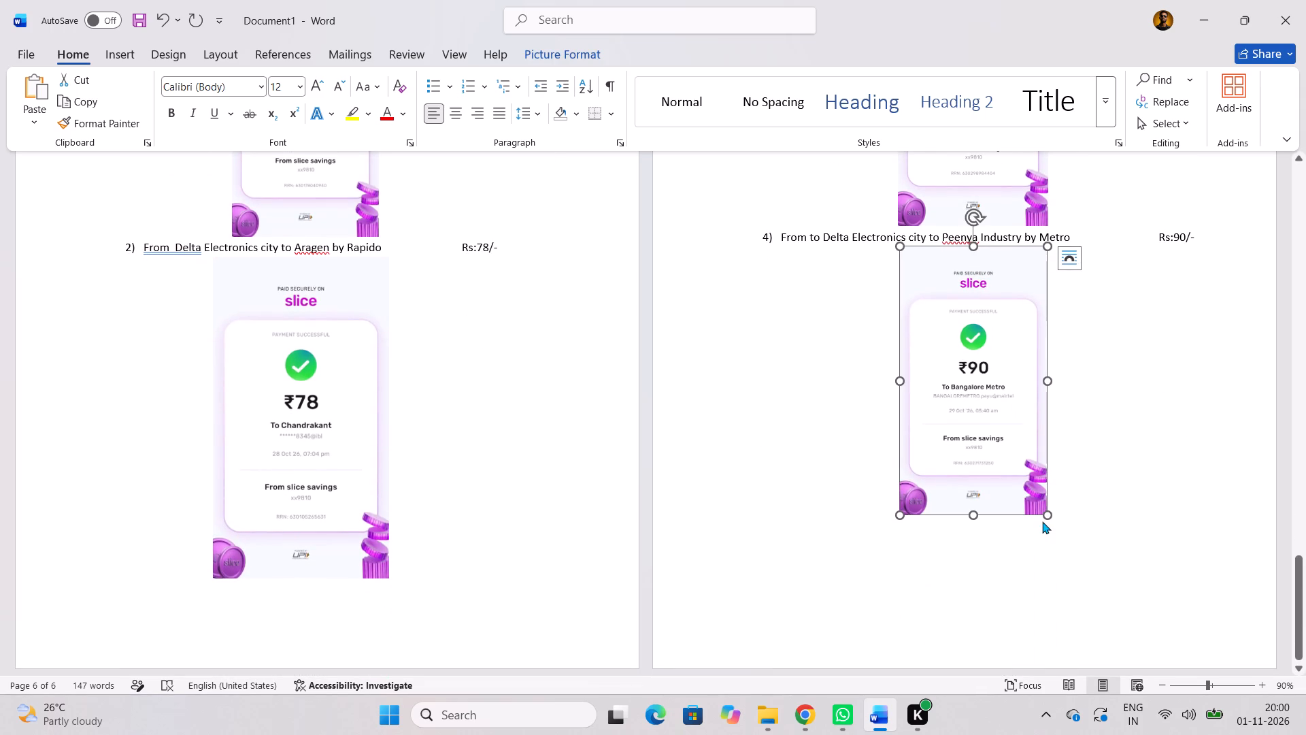
{"action": "left_click_drag", "start_coordinate": [1045, 517], "coordinate": [1058, 544]}
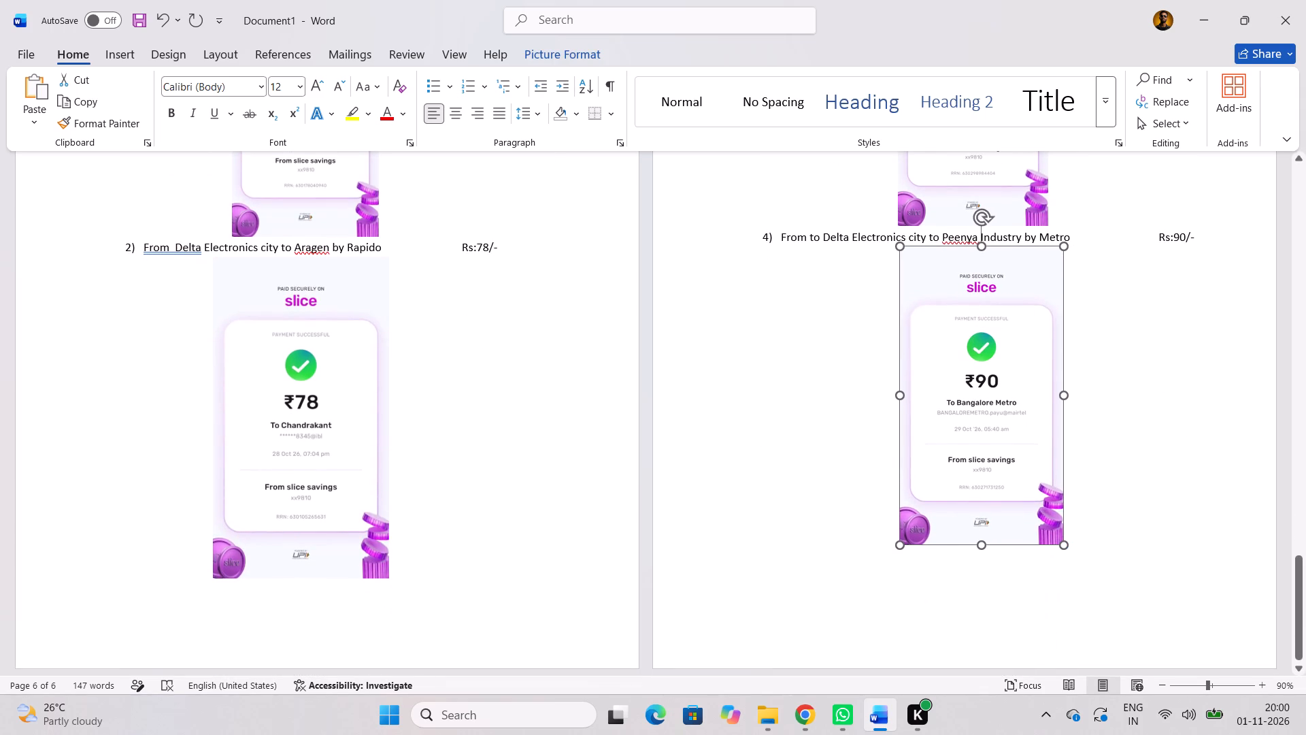
{"action": "left_click", "coordinate": [874, 395]}
{"action": "key", "text": "BackSpace"}
{"action": "key", "text": "BackSpace"}
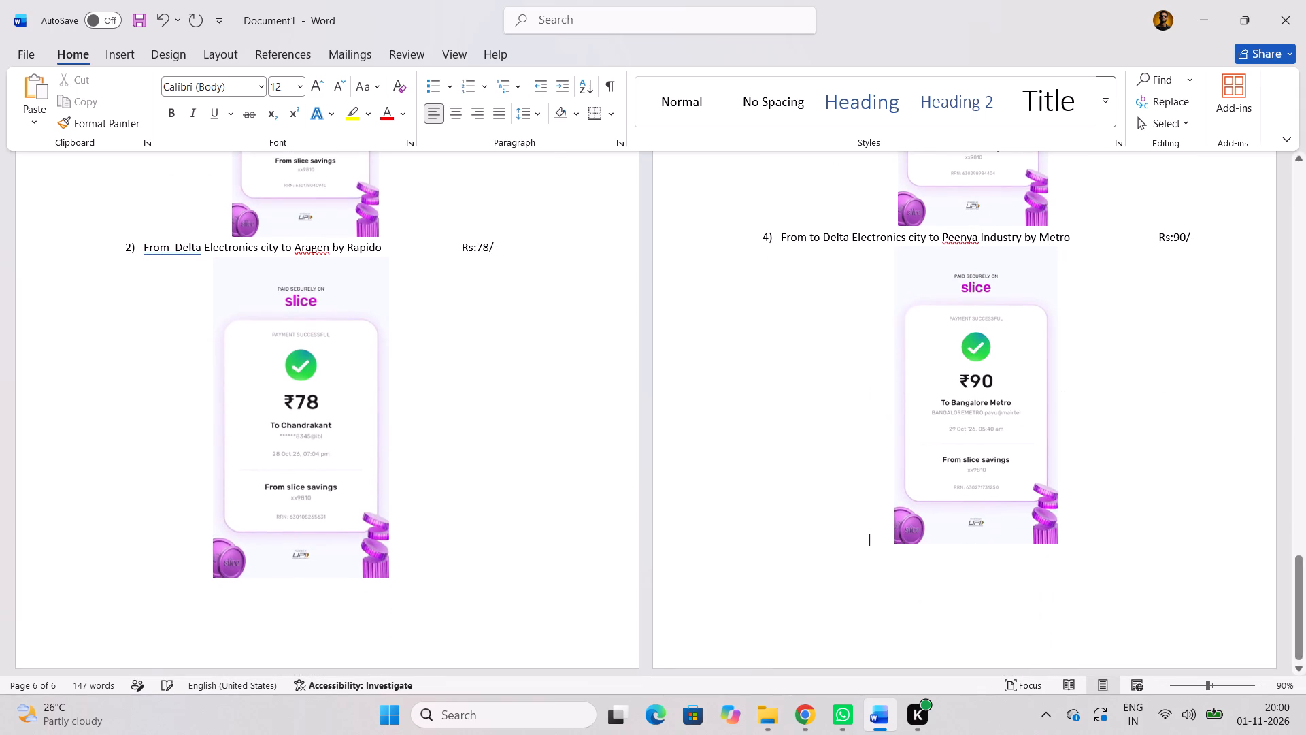
{"action": "key", "text": "BackSpace"}
{"action": "key", "text": "BackSpace"}
{"action": "key", "text": "BackSpace"}
Enlarge the ₹90 Bangalore Metro receipt a little more and adjust the spaces before it to keep it near the page's centre.
{"action": "left_click", "coordinate": [986, 492]}
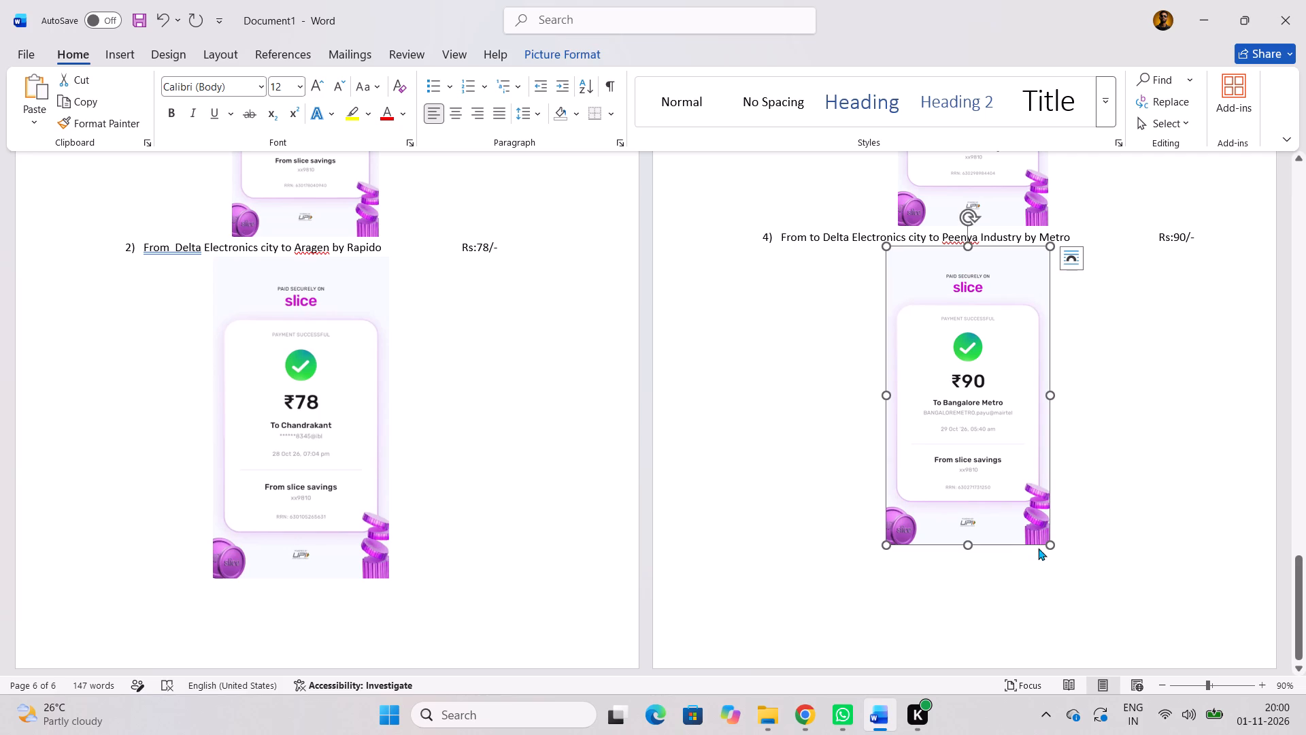
{"action": "left_click_drag", "start_coordinate": [1049, 543], "coordinate": [1058, 557]}
{"action": "left_click", "coordinate": [839, 399]}
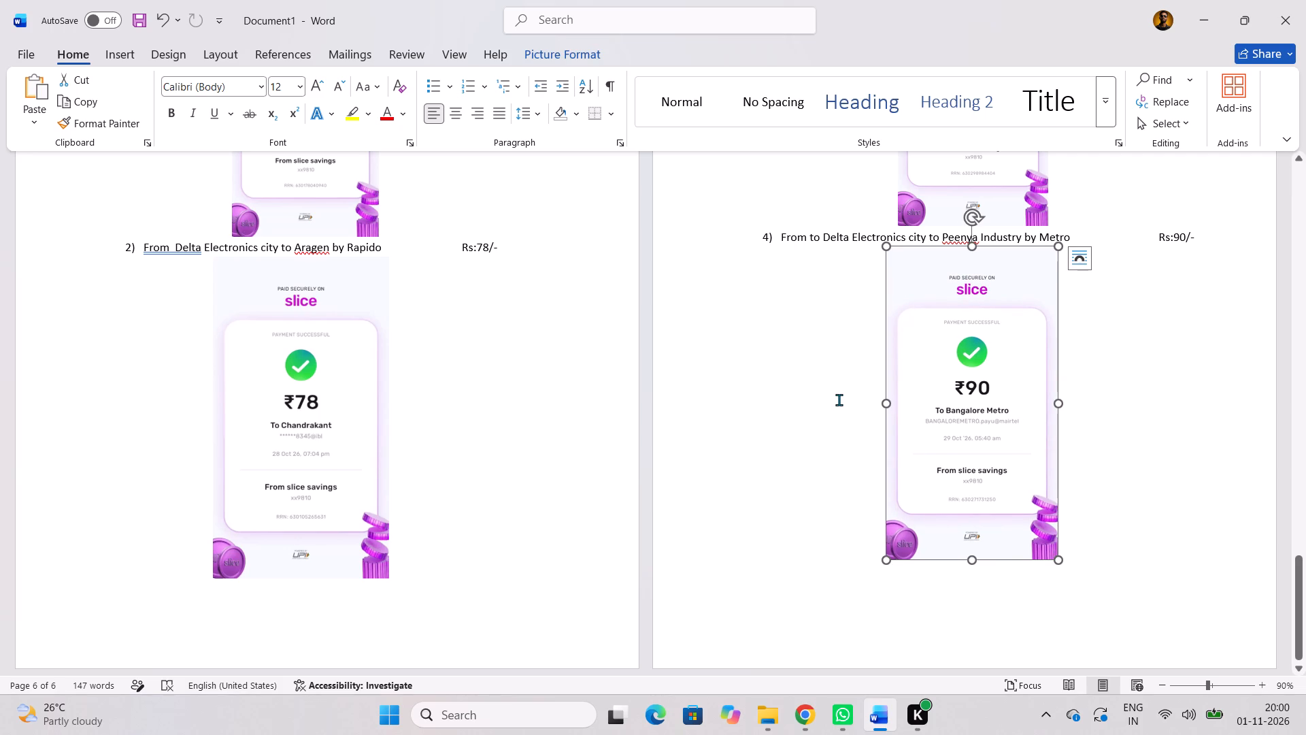
{"action": "left_click", "coordinate": [850, 389]}
{"action": "key", "text": "BackSpace"}
{"action": "key", "text": "BackSpace"}
{"action": "key", "text": "BackSpace"}
{"action": "key", "text": "BackSpace"}
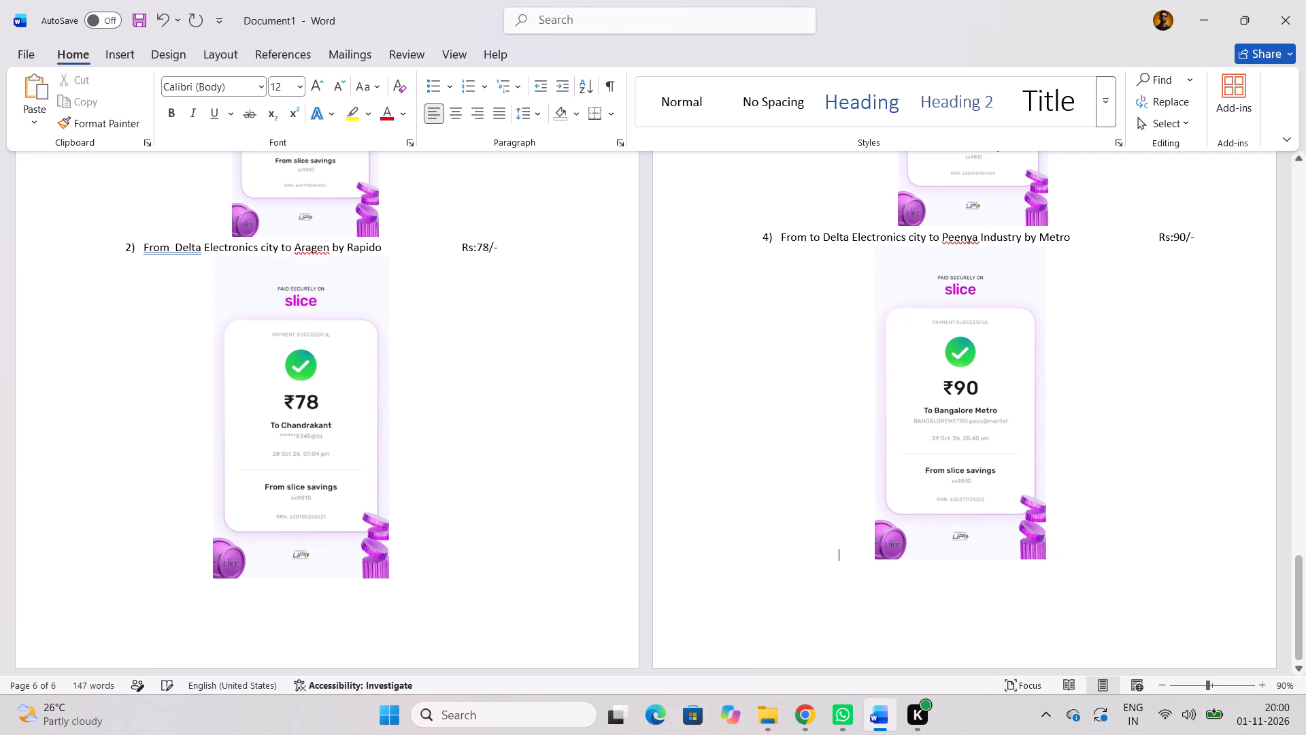
{"action": "key", "text": "space"}
{"action": "key", "text": "space"}
{"action": "key", "text": "space"}
{"action": "key", "text": "space"}
{"action": "key", "text": "space"}
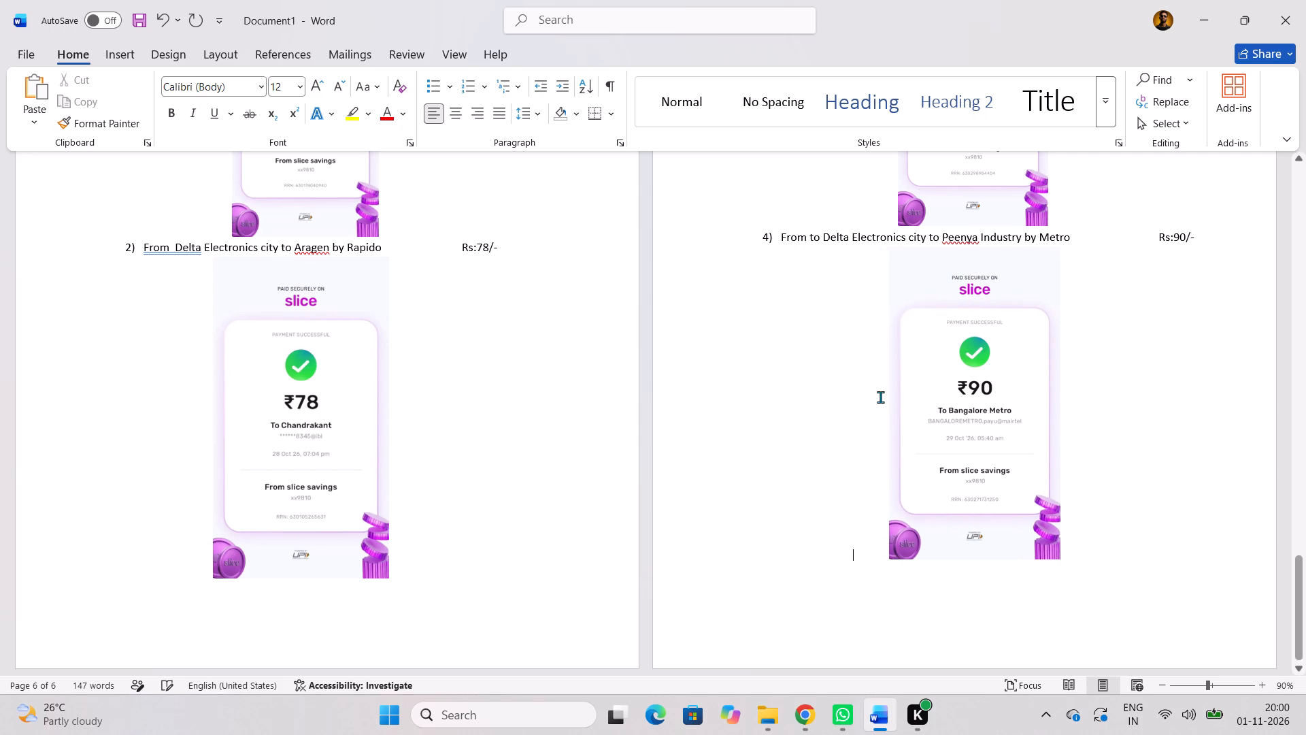
{"action": "key", "text": "space"}
Add blank lines after the ₹90 Bangalore Metro receipt to reach page 7 and enter the heading "Date:29-10-2026" there.
{"action": "scroll", "coordinate": [727, 513], "scroll_direction": "up", "scroll_amount": 4}
{"action": "scroll", "coordinate": [650, 510], "scroll_direction": "up", "scroll_amount": 4}
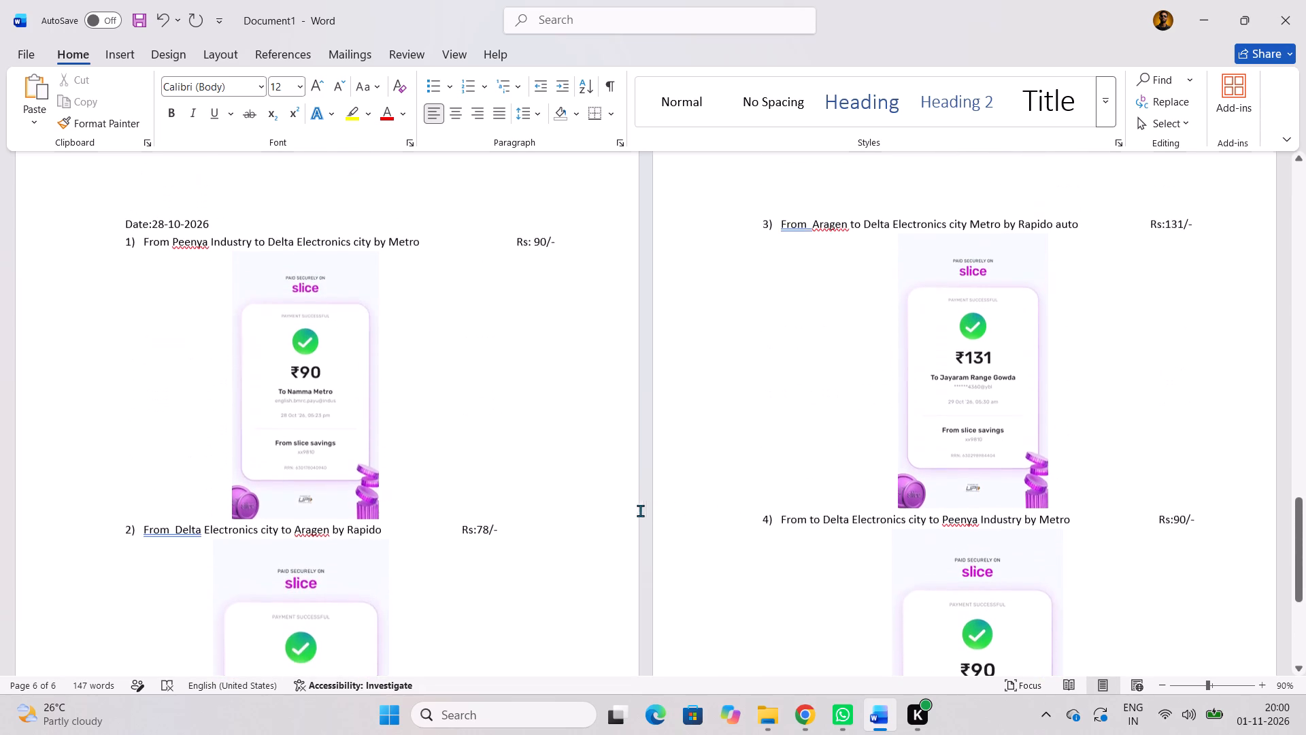
{"action": "scroll", "coordinate": [635, 510], "scroll_direction": "down", "scroll_amount": 12}
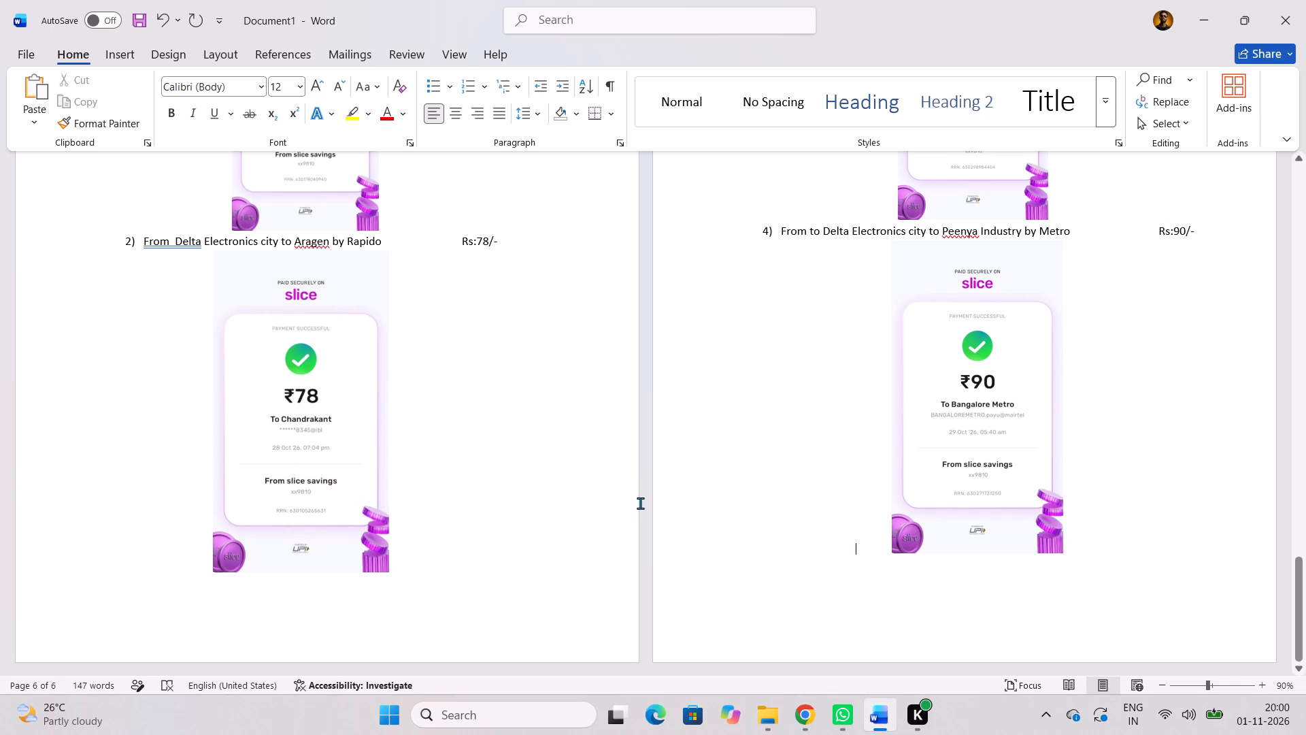
{"action": "scroll", "coordinate": [501, 558], "scroll_direction": "down", "scroll_amount": 4}
{"action": "left_click", "coordinate": [1111, 556]}
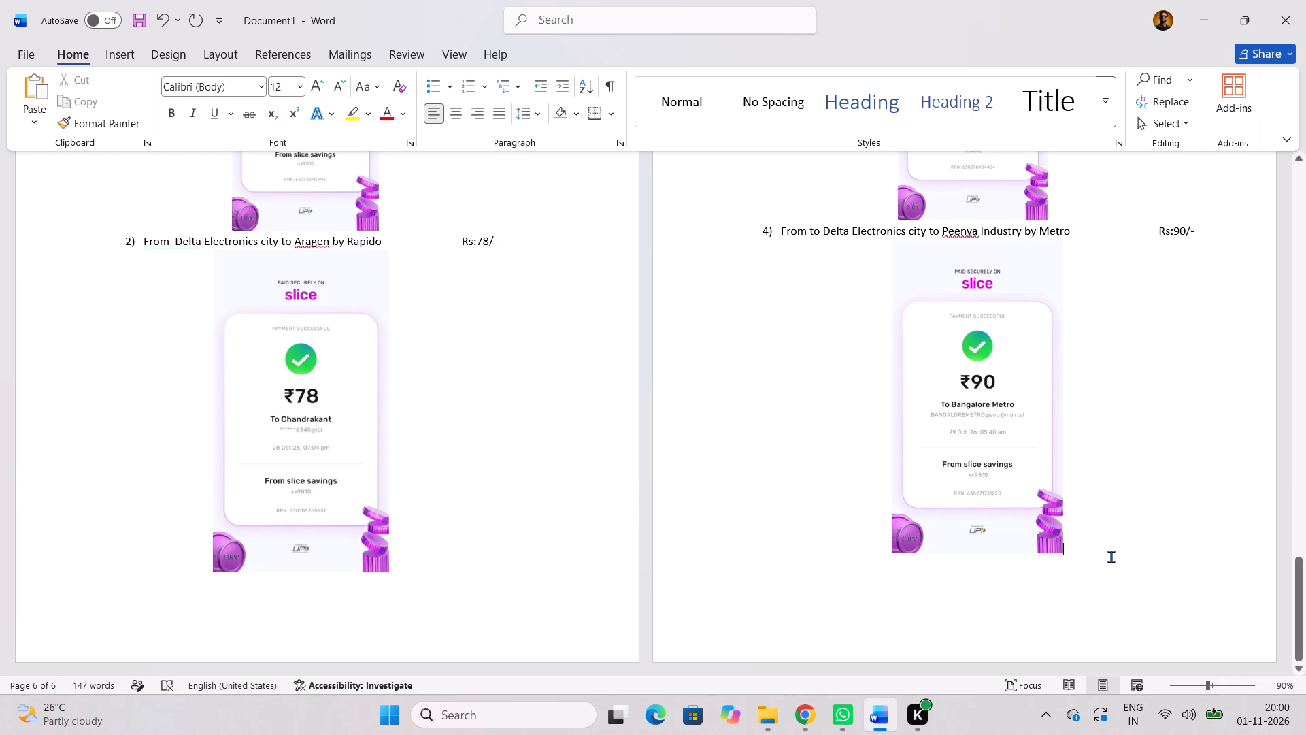
{"action": "key", "text": "Return"}
{"action": "key", "text": "Return"}
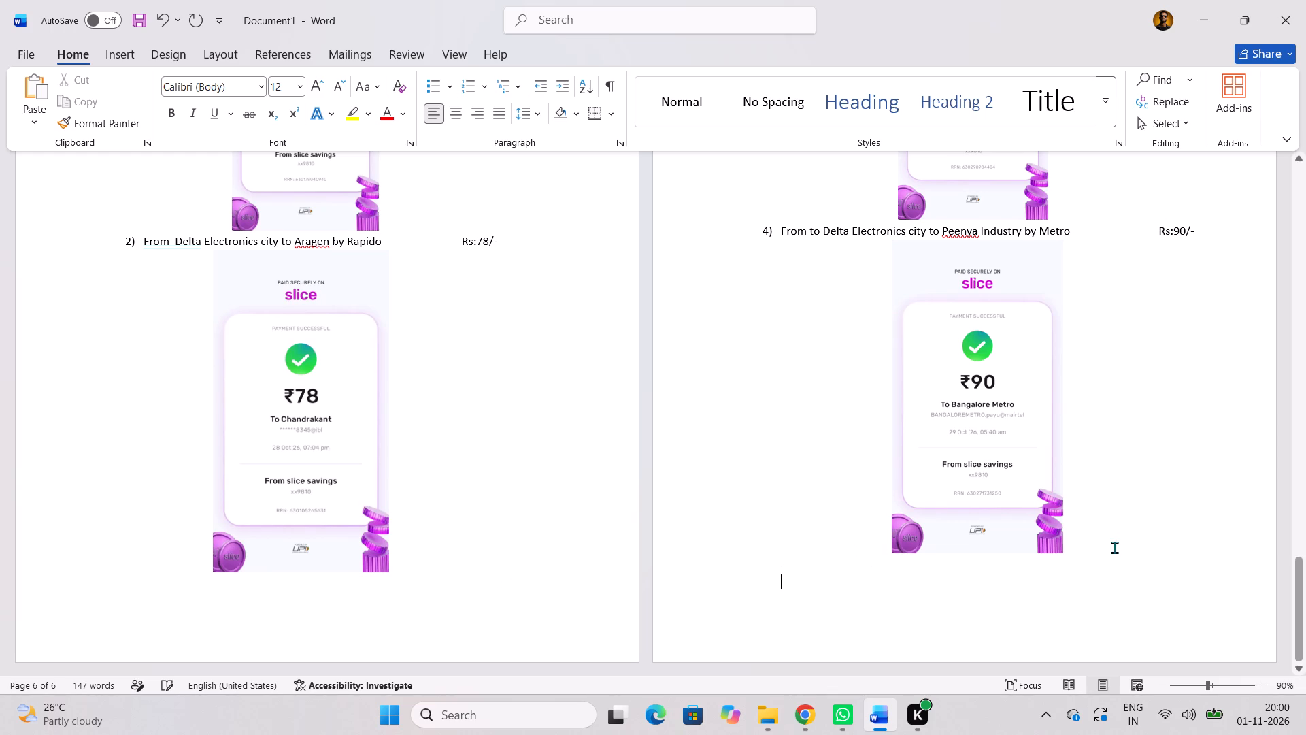
{"action": "key", "text": "Return"}
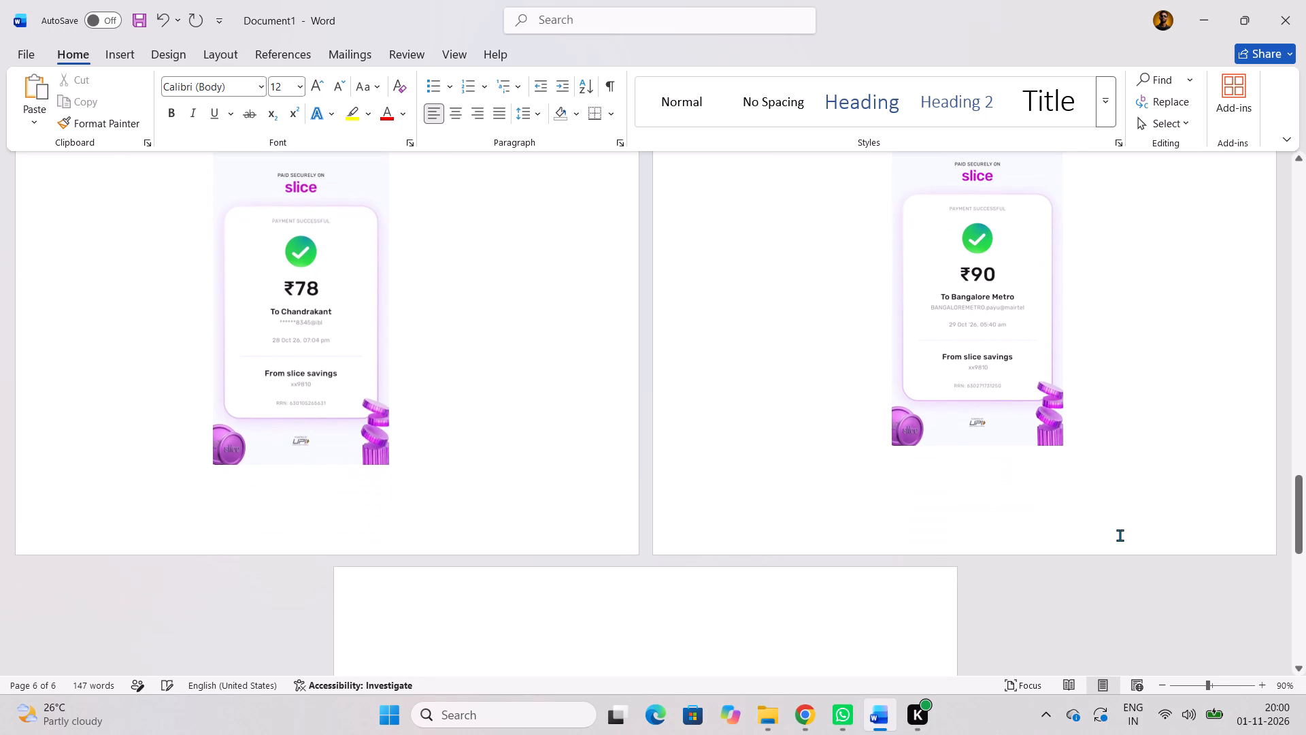
{"action": "key", "text": "shift+d"}
{"action": "type", "text": "ate"}
{"action": "key", "text": "shift+colon"}
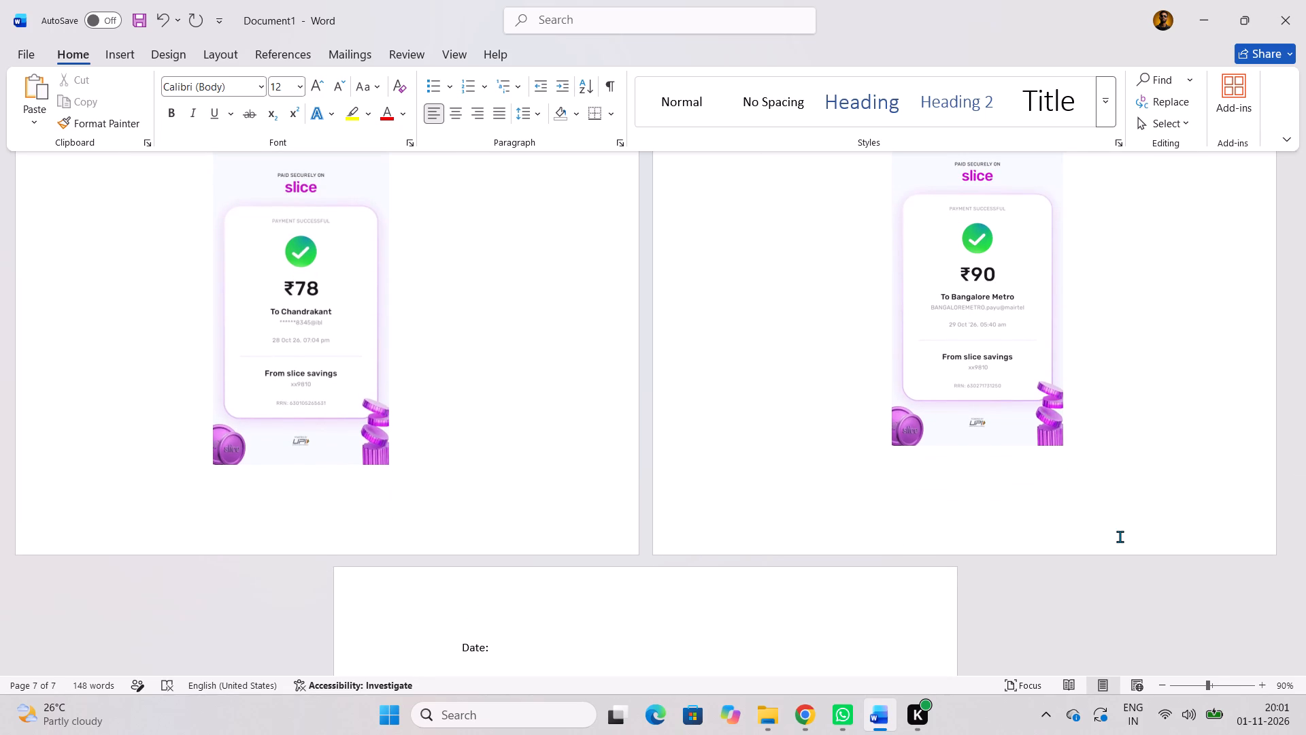
{"action": "type", "text": "29-10-2026"}
{"action": "key", "text": "Return"}
Start a numbered list with 1) below the 29-10-2026 date heading.
{"action": "key", "text": "1"}
{"action": "type", "text": ")"}
{"action": "key", "text": "space"}
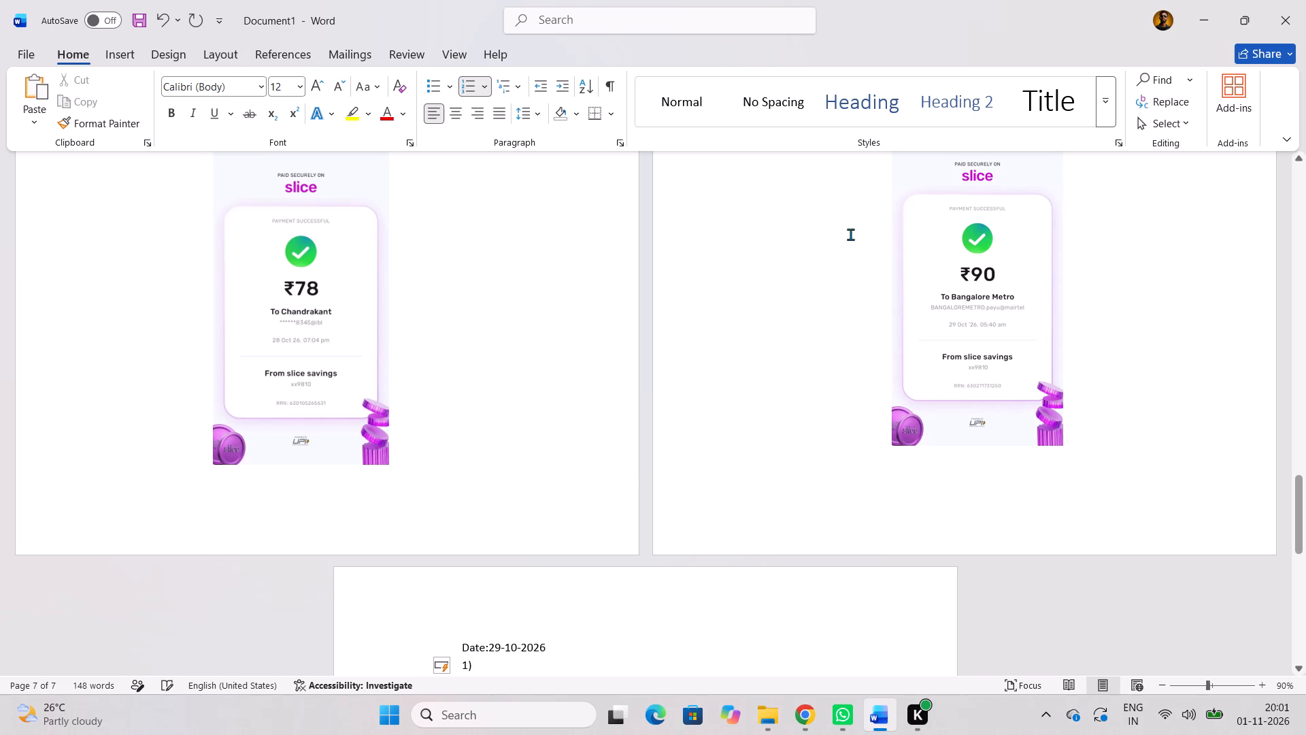
Copy the 28-10-2026 entry "From Peenya Industry to Delta Electronics city by Metro Rs: 90/-" to item 1) under the 29-10-2026 date.
{"action": "scroll", "coordinate": [530, 444], "scroll_direction": "up", "scroll_amount": 10}
{"action": "scroll", "coordinate": [407, 422], "scroll_direction": "up", "scroll_amount": 2}
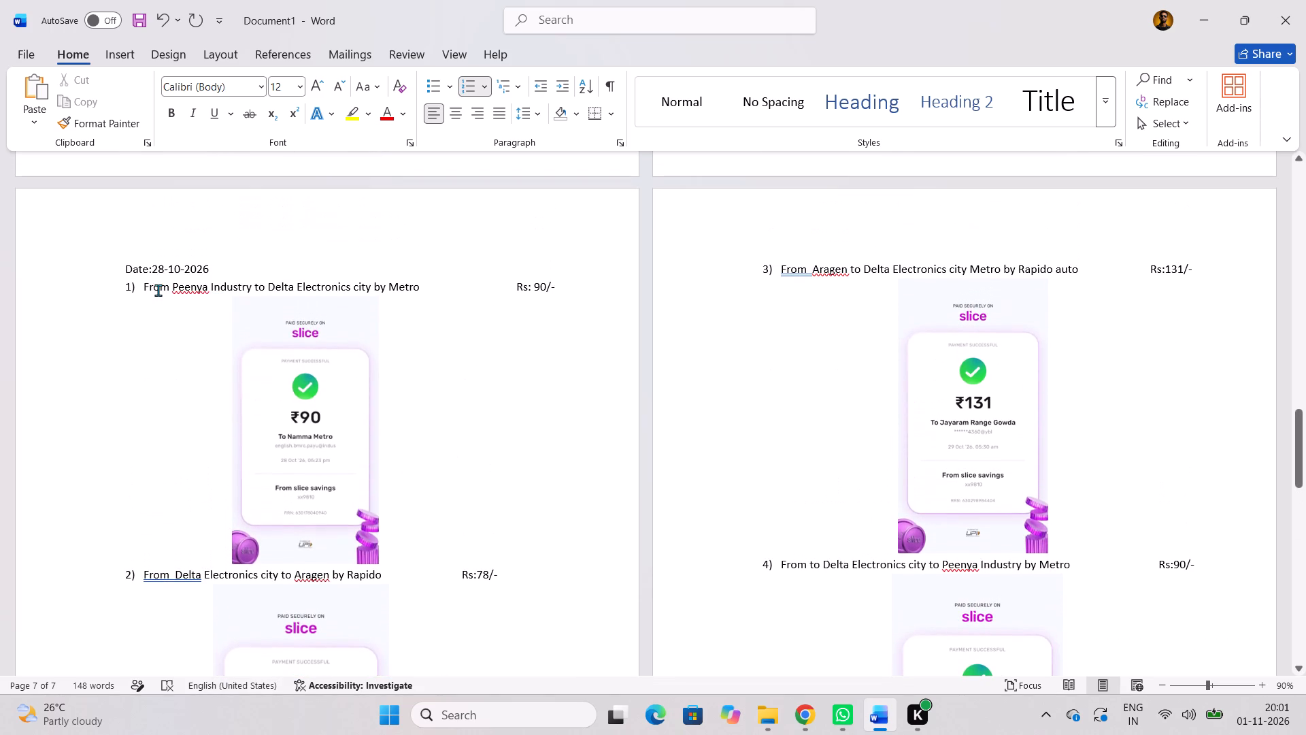
{"action": "left_click_drag", "start_coordinate": [142, 284], "coordinate": [552, 292]}
{"action": "key", "text": "ctrl+c"}
{"action": "scroll", "coordinate": [560, 338], "scroll_direction": "down", "scroll_amount": 12}
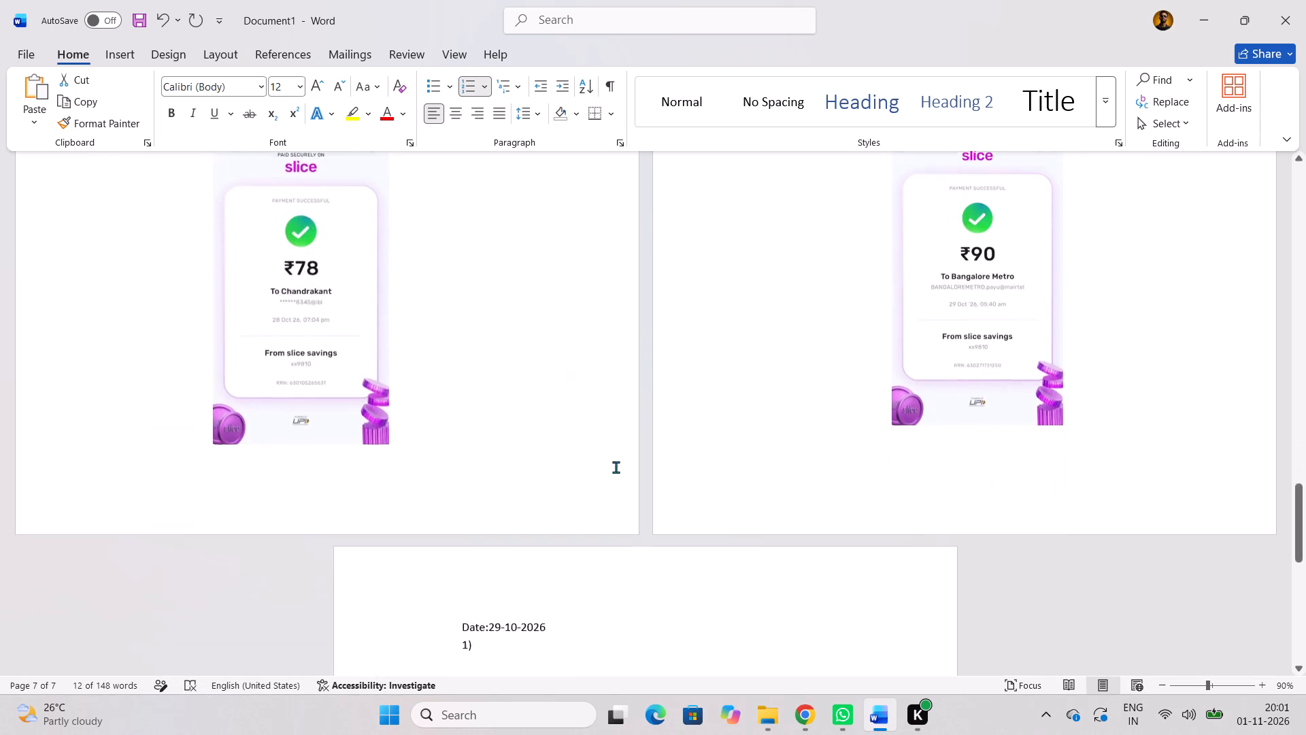
{"action": "scroll", "coordinate": [616, 467], "scroll_direction": "down", "scroll_amount": 7}
{"action": "left_click", "coordinate": [510, 406]}
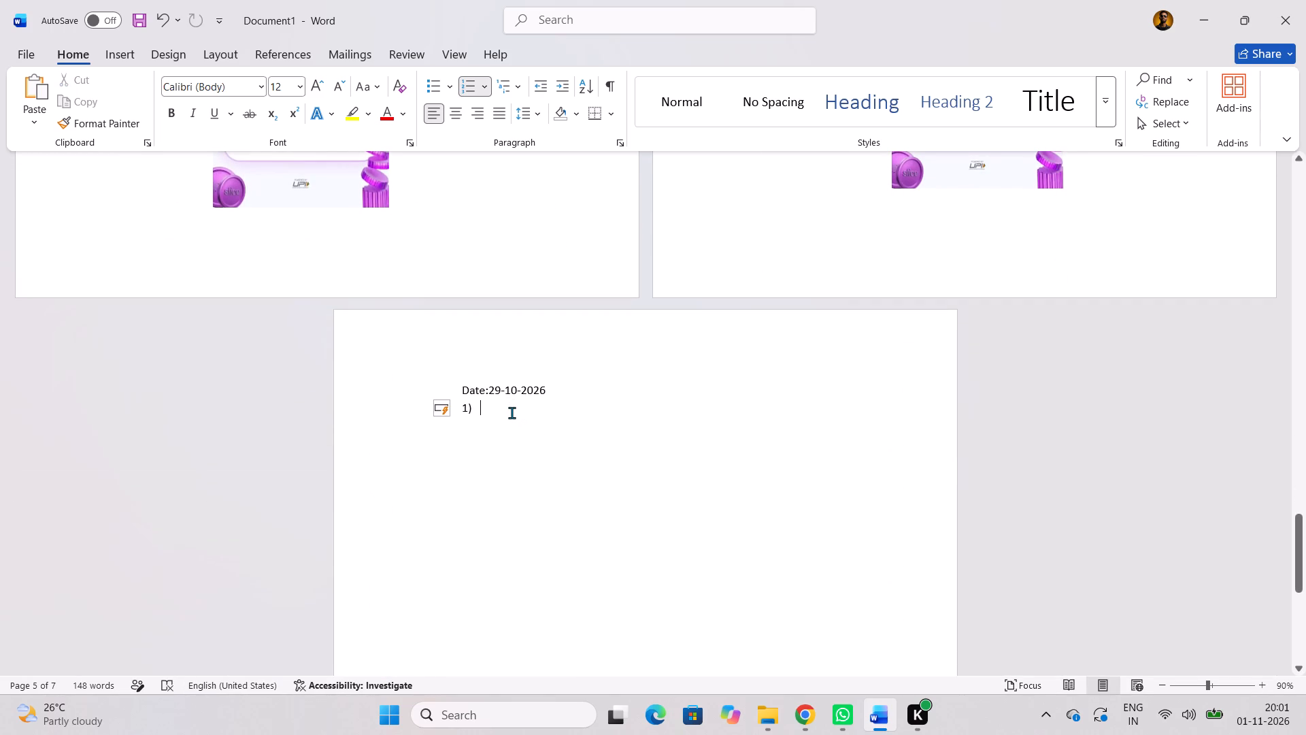
Paste the copied Peenya Industry to Delta Electronics city Metro entry under the 29-10-2026 date as the only list item, numbered 1).
{"action": "key", "text": "ctrl+v"}
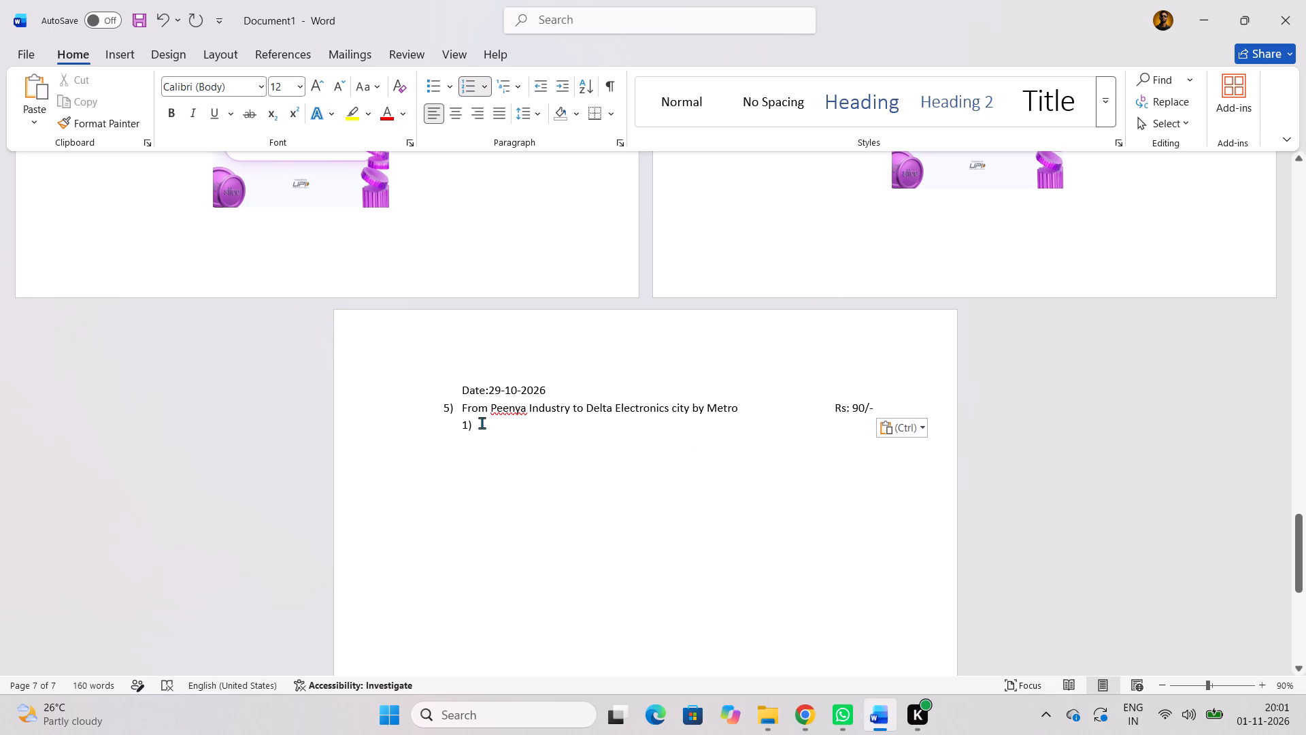
{"action": "left_click", "coordinate": [450, 409]}
{"action": "key", "text": "BackSpace"}
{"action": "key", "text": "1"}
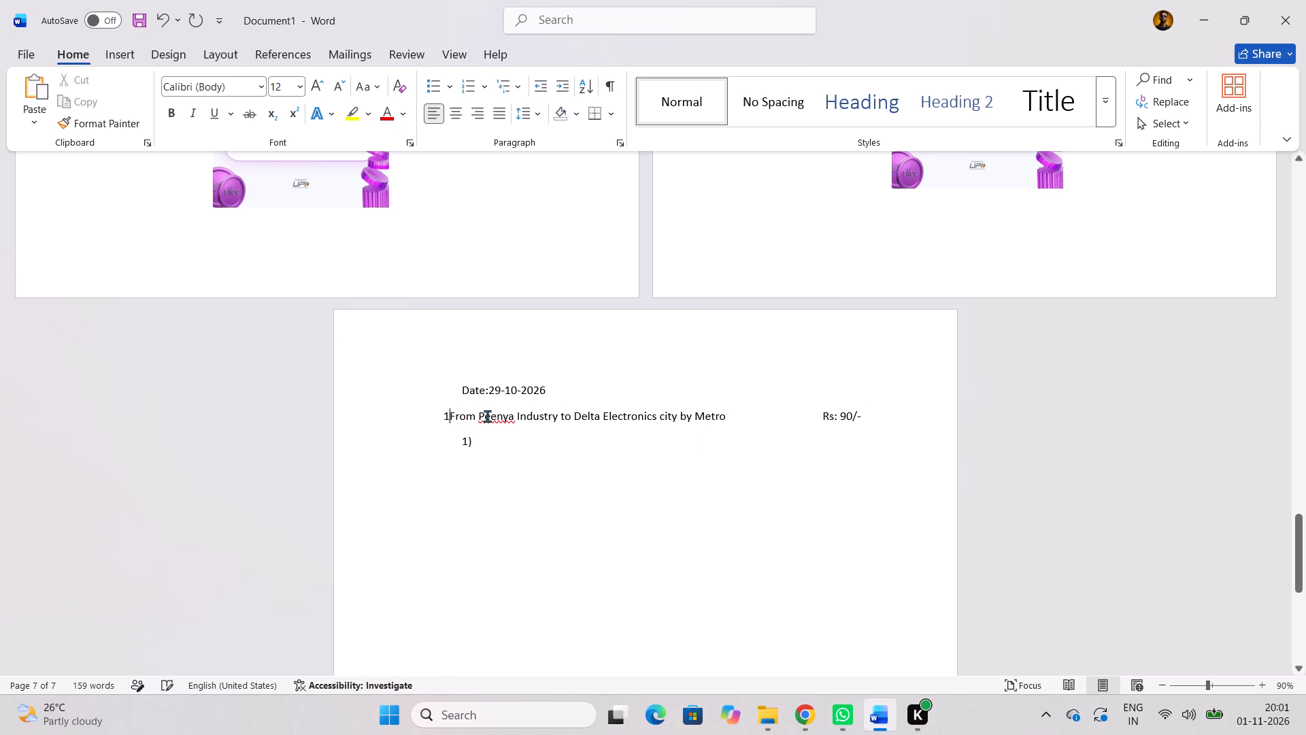
{"action": "key", "text": "shift+parenright"}
{"action": "left_click", "coordinate": [482, 441]}
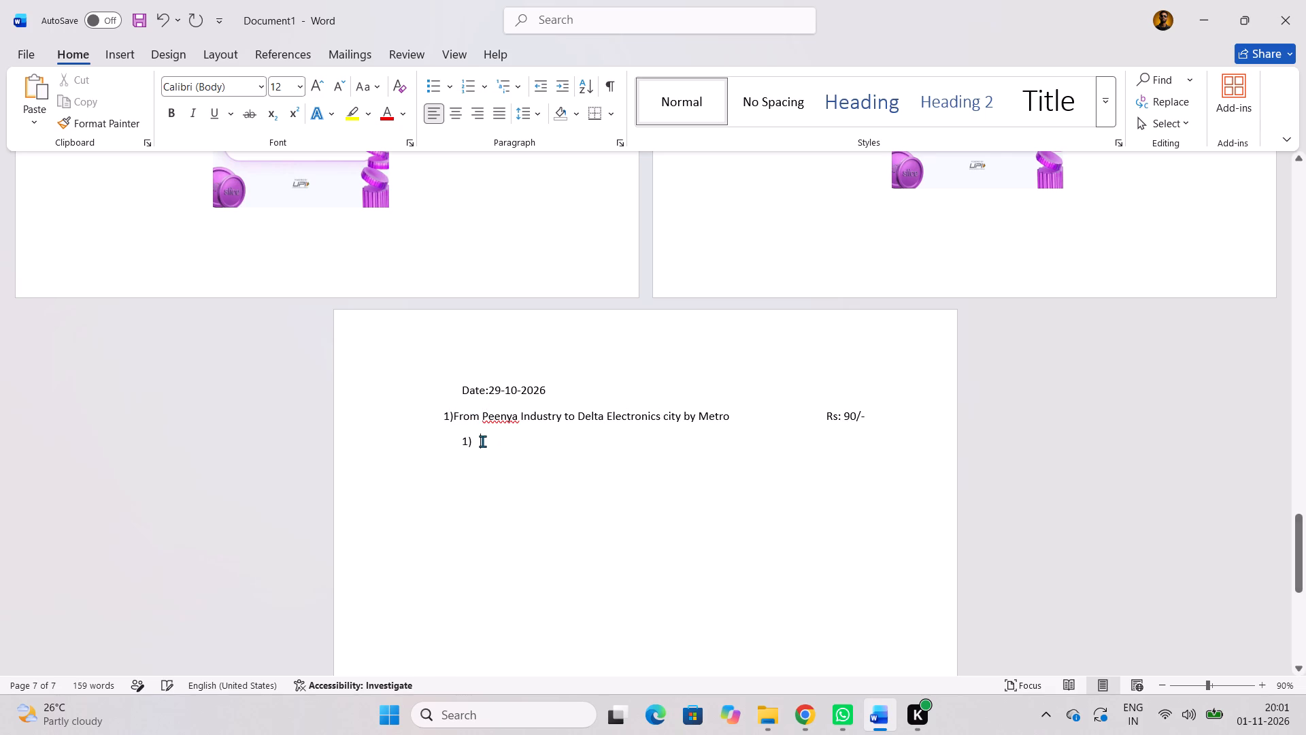
{"action": "key", "text": "BackSpace"}
{"action": "key", "text": "BackSpace"}
{"action": "left_click", "coordinate": [453, 421]}
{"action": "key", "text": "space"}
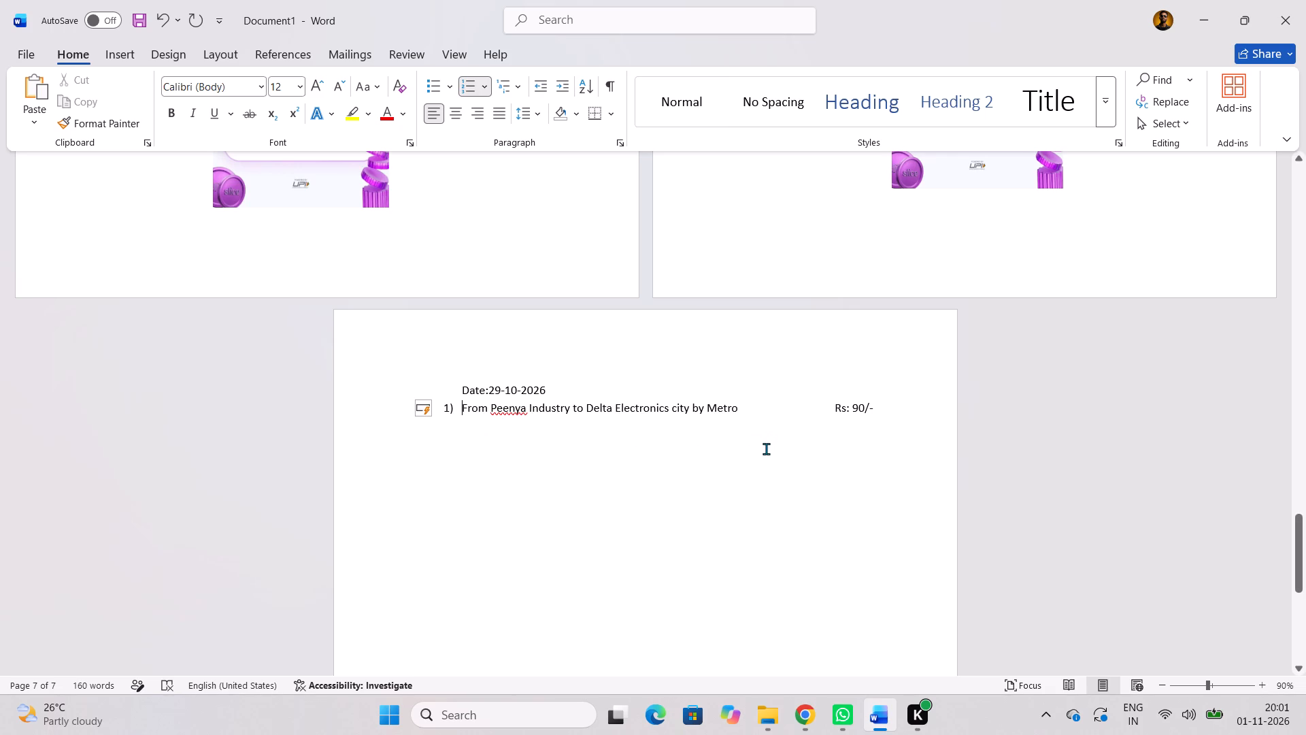
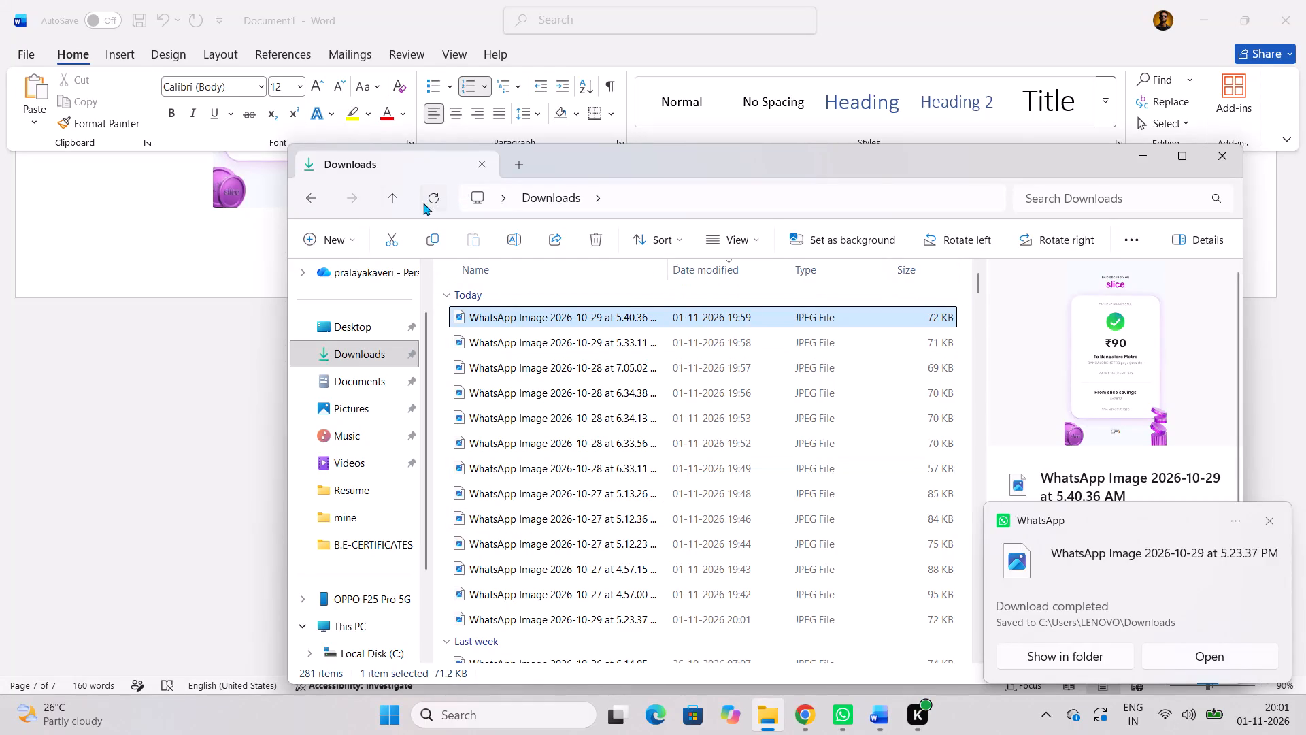
Copy the downloaded image "WhatsApp Image 2026-10-29 at 5.23.37 PM" and paste it on a new unnumbered line below item 1) under 29-10-2026.
{"action": "left_click", "coordinate": [434, 198]}
{"action": "left_click", "coordinate": [525, 313]}
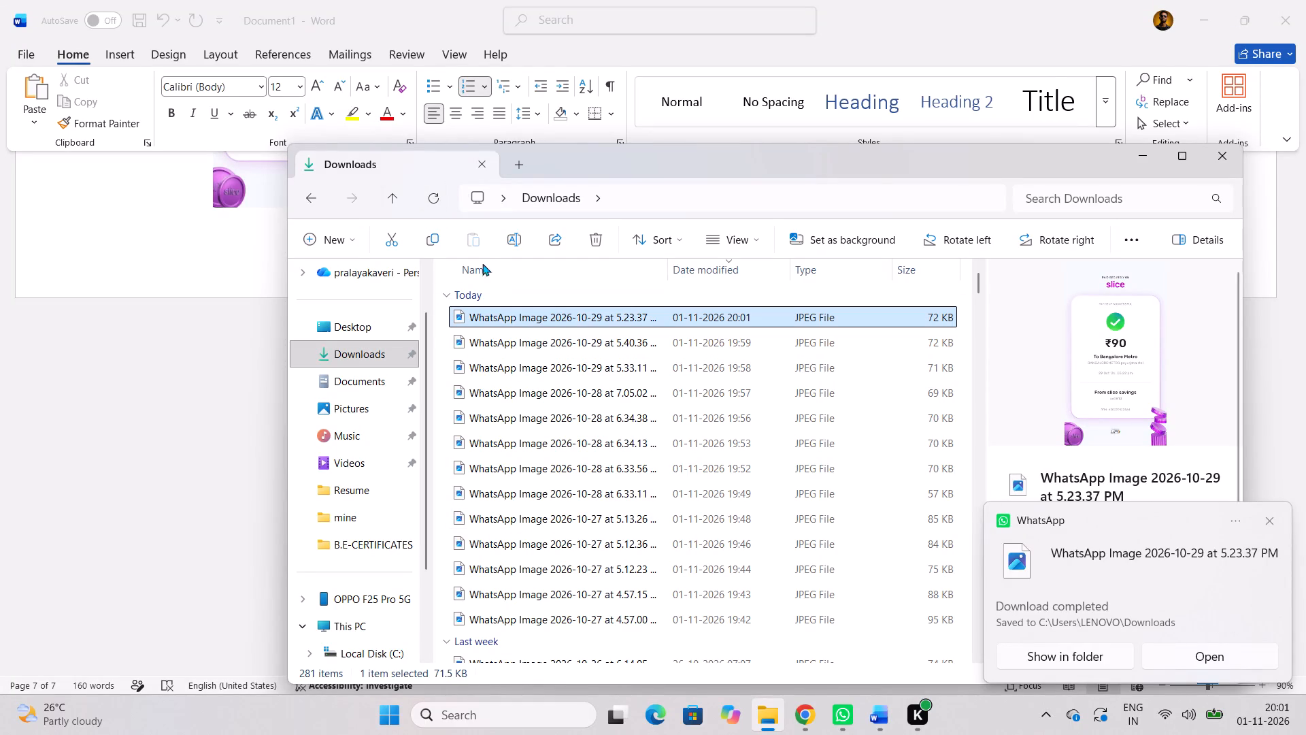
{"action": "left_click", "coordinate": [437, 235]}
{"action": "left_click", "coordinate": [239, 335]}
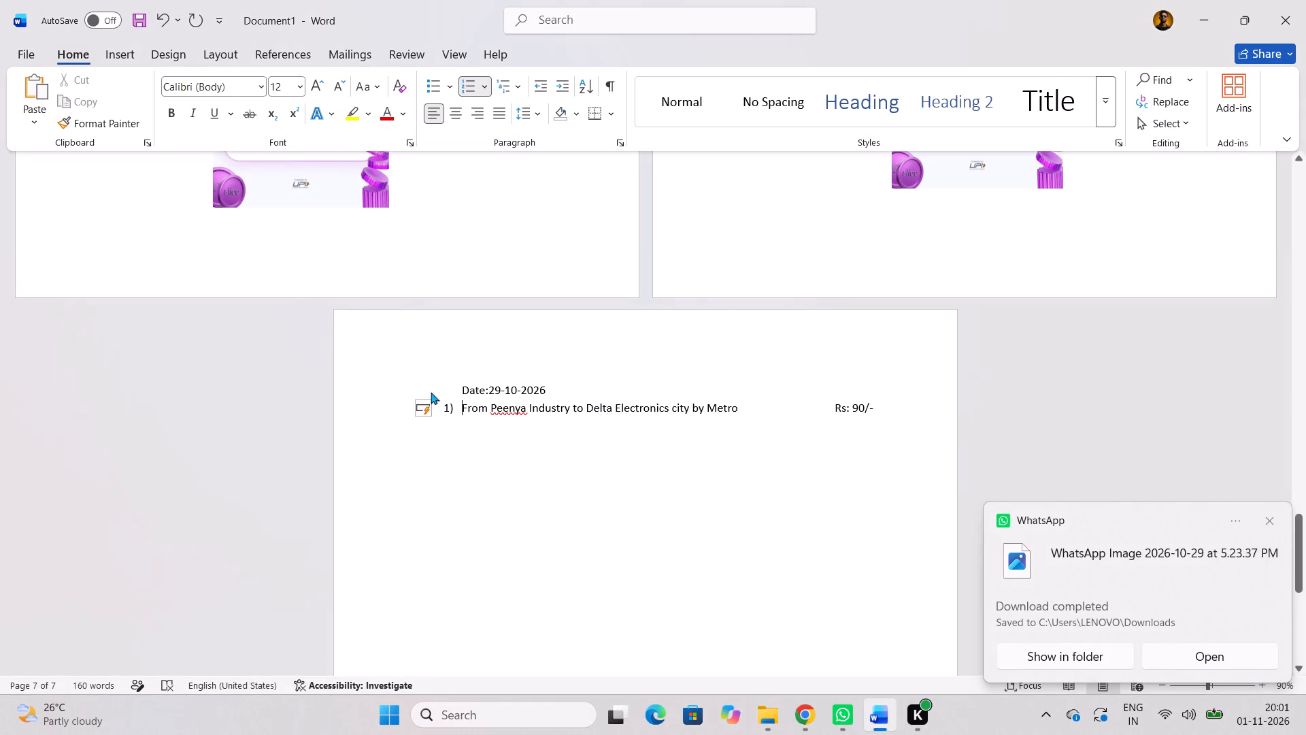
{"action": "left_click", "coordinate": [904, 409]}
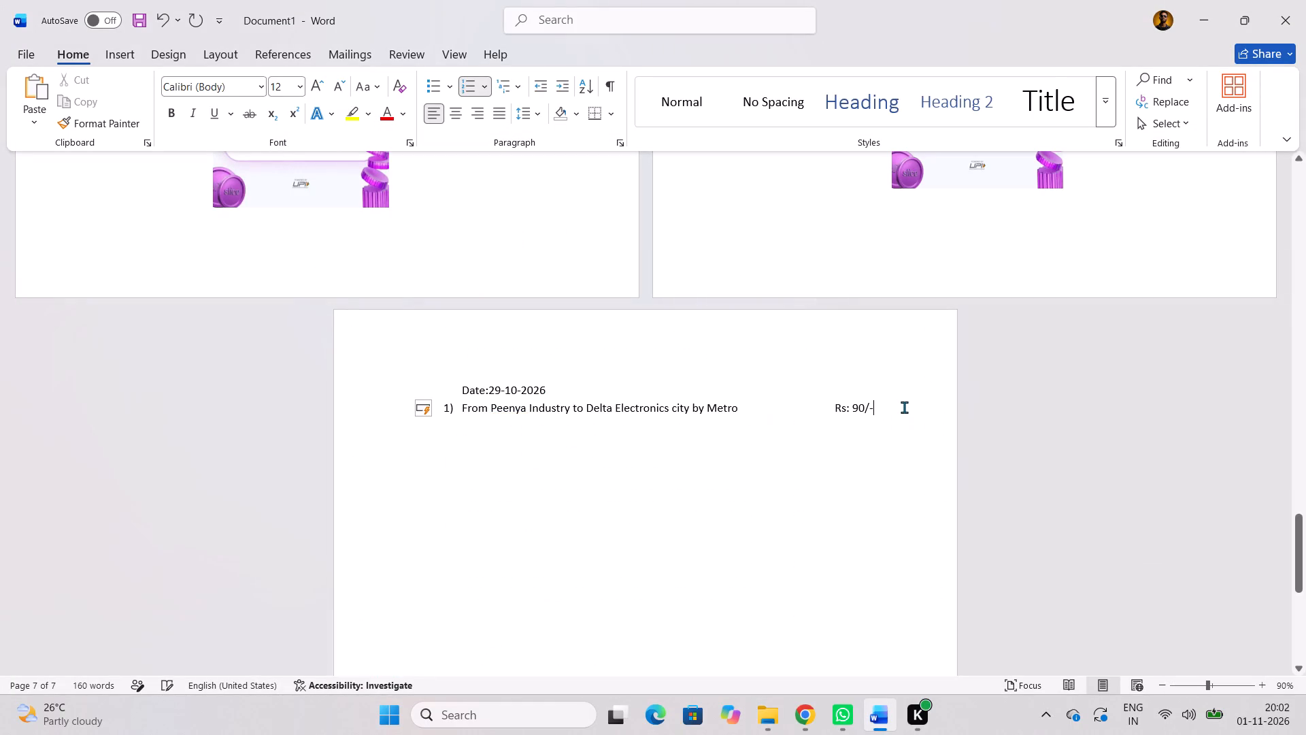
{"action": "key", "text": "Return"}
{"action": "key", "text": "BackSpace"}
{"action": "key", "text": "ctrl+v"}
Shrink the pasted ₹90 Bangalore Metro receipt proportionally to roughly a third of its width so it fits directly below item 1).
{"action": "scroll", "coordinate": [871, 493], "scroll_direction": "down", "scroll_amount": 2}
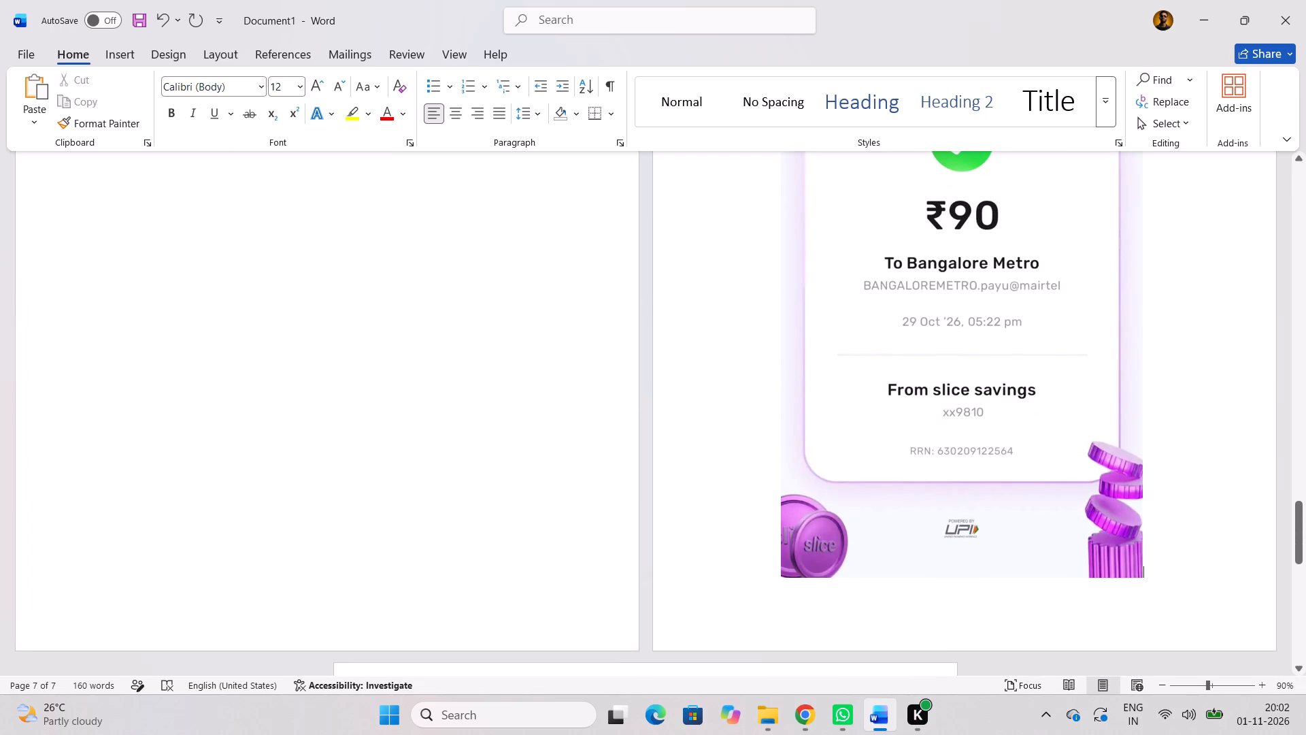
{"action": "left_click", "coordinate": [1092, 515]}
{"action": "left_click_drag", "start_coordinate": [1139, 583], "coordinate": [999, 355]}
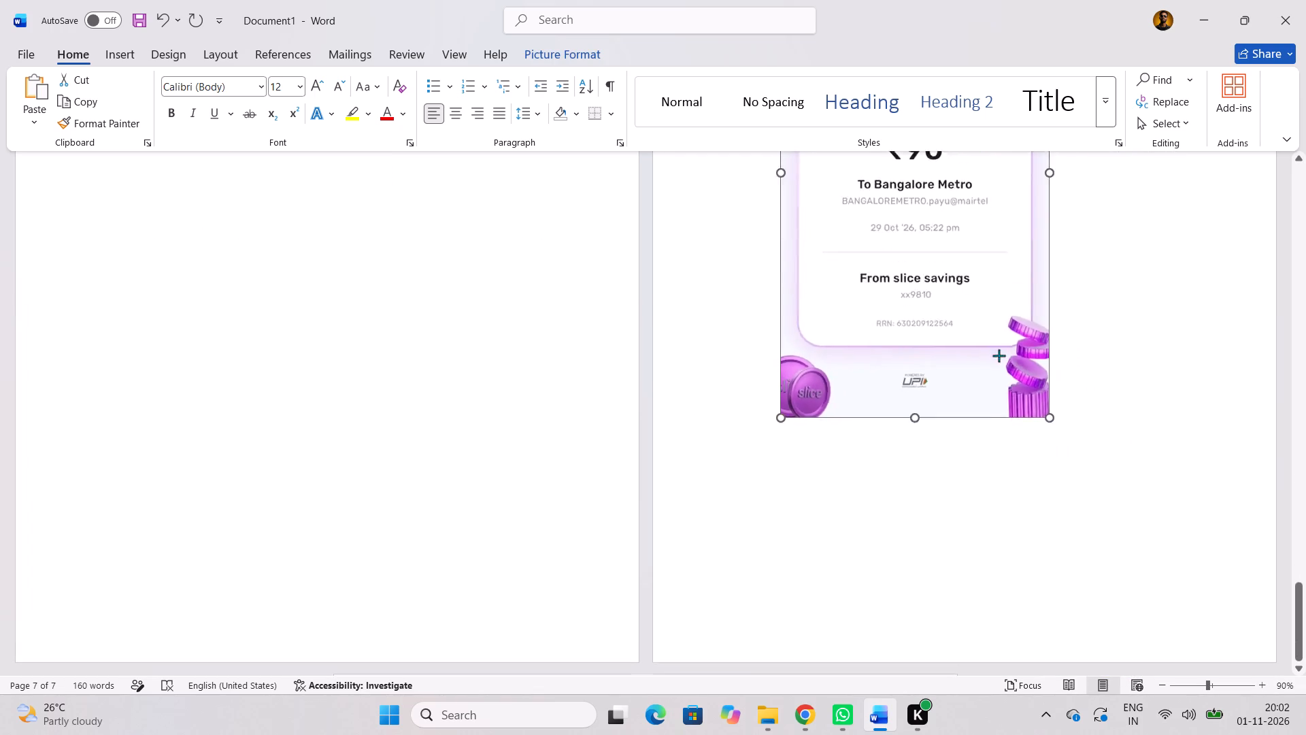
{"action": "left_click_drag", "start_coordinate": [999, 355], "coordinate": [986, 316]}
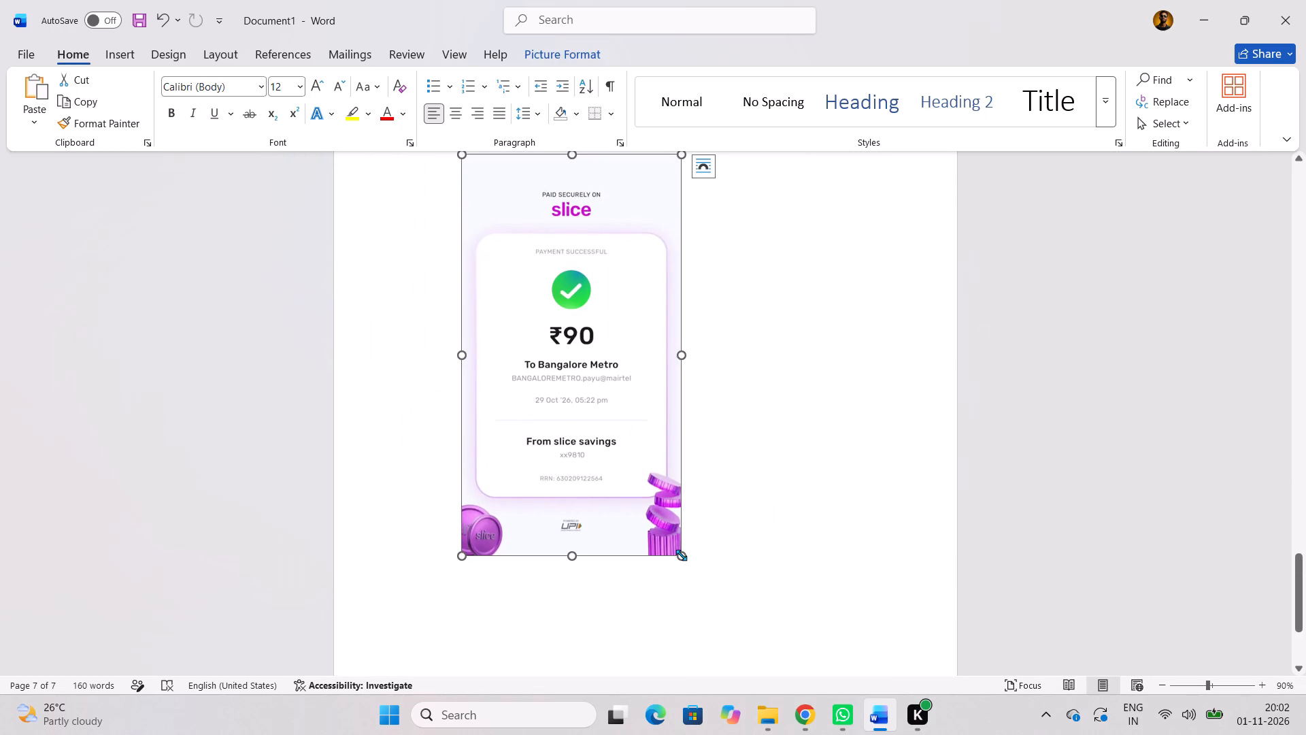
{"action": "left_click_drag", "start_coordinate": [681, 554], "coordinate": [639, 395]}
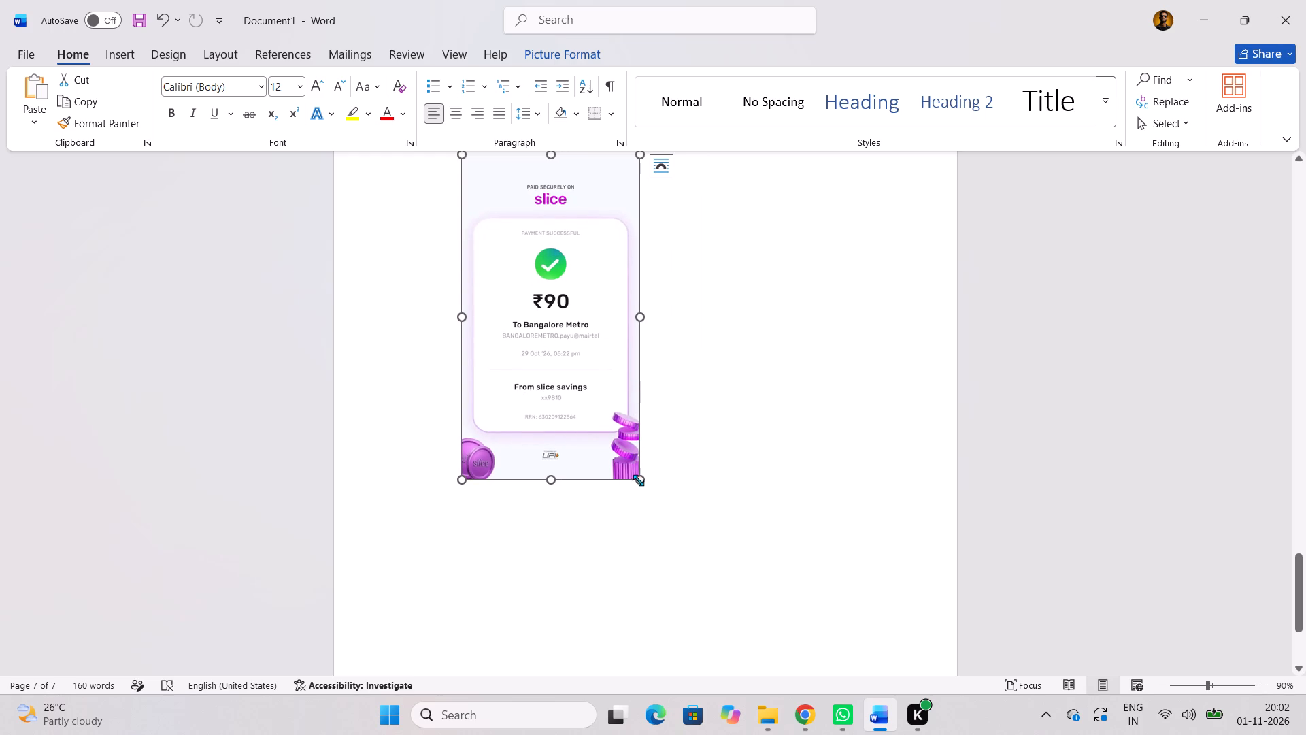
{"action": "left_click_drag", "start_coordinate": [634, 481], "coordinate": [609, 406]}
{"action": "left_click_drag", "start_coordinate": [638, 484], "coordinate": [592, 394]}
{"action": "scroll", "coordinate": [608, 396], "scroll_direction": "up", "scroll_amount": 1}
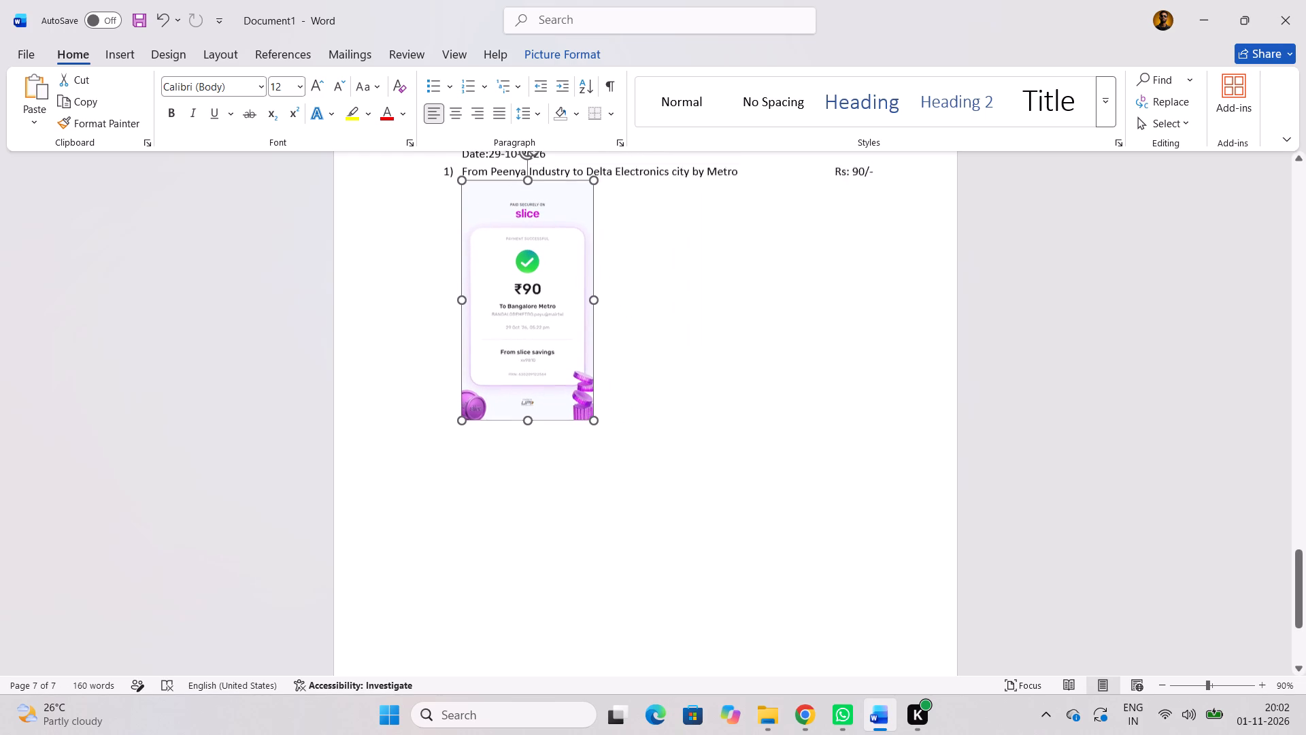
Insert spaces before the ₹90 Bangalore Metro receipt under item 1) of 29-10-2026 to shift it near the page's centre.
{"action": "scroll", "coordinate": [608, 396], "scroll_direction": "up", "scroll_amount": 1}
{"action": "left_click", "coordinate": [443, 322]}
{"action": "key", "text": "space"}
{"action": "key", "text": "space"}
{"action": "key", "text": "space"}
{"action": "key", "text": "space"}
{"action": "key", "text": "space"}
{"action": "key", "text": "space"}
{"action": "key", "text": "space"}
{"action": "key", "text": "space"}
{"action": "key", "text": "space"}
{"action": "key", "text": "space"}
{"action": "key", "text": "space"}
{"action": "key", "text": "space"}
{"action": "key", "text": "space"}
{"action": "key", "text": "space"}
{"action": "key", "text": "space"}
{"action": "key", "text": "space"}
{"action": "key", "text": "space"}
{"action": "key", "text": "space"}
{"action": "key", "text": "space"}
{"action": "key", "text": "space"}
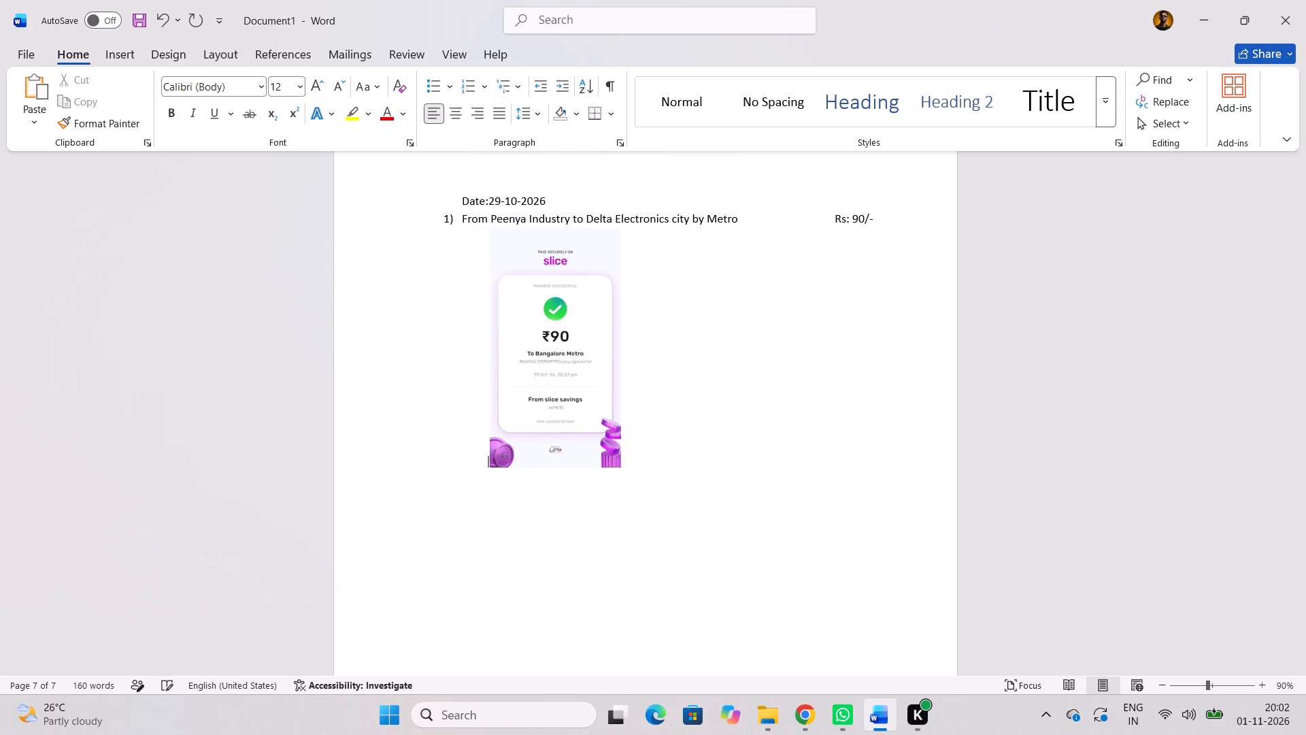
Return to the 28-10-2026 trip entries and receipts on the preceding pages for reference.
{"action": "scroll", "coordinate": [601, 360], "scroll_direction": "up", "scroll_amount": 5}
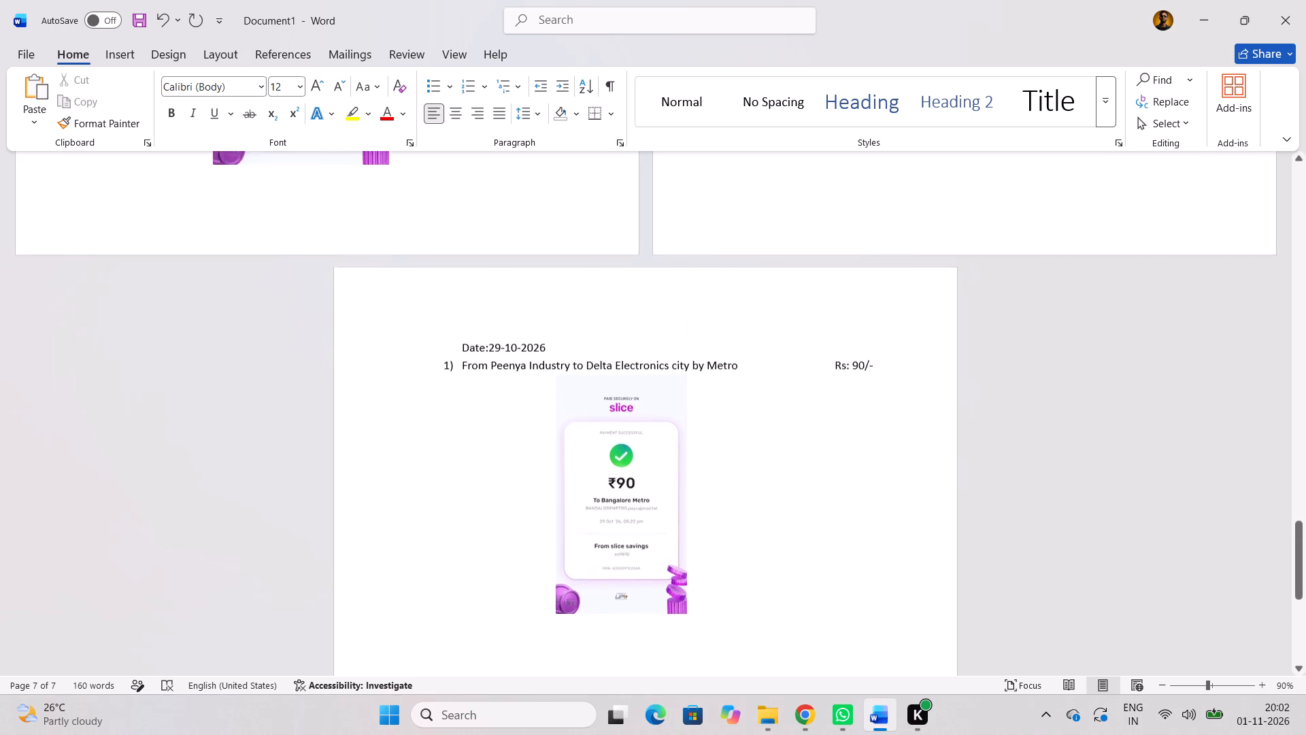
{"action": "scroll", "coordinate": [602, 361], "scroll_direction": "up", "scroll_amount": 11}
{"action": "scroll", "coordinate": [452, 386], "scroll_direction": "up", "scroll_amount": 3}
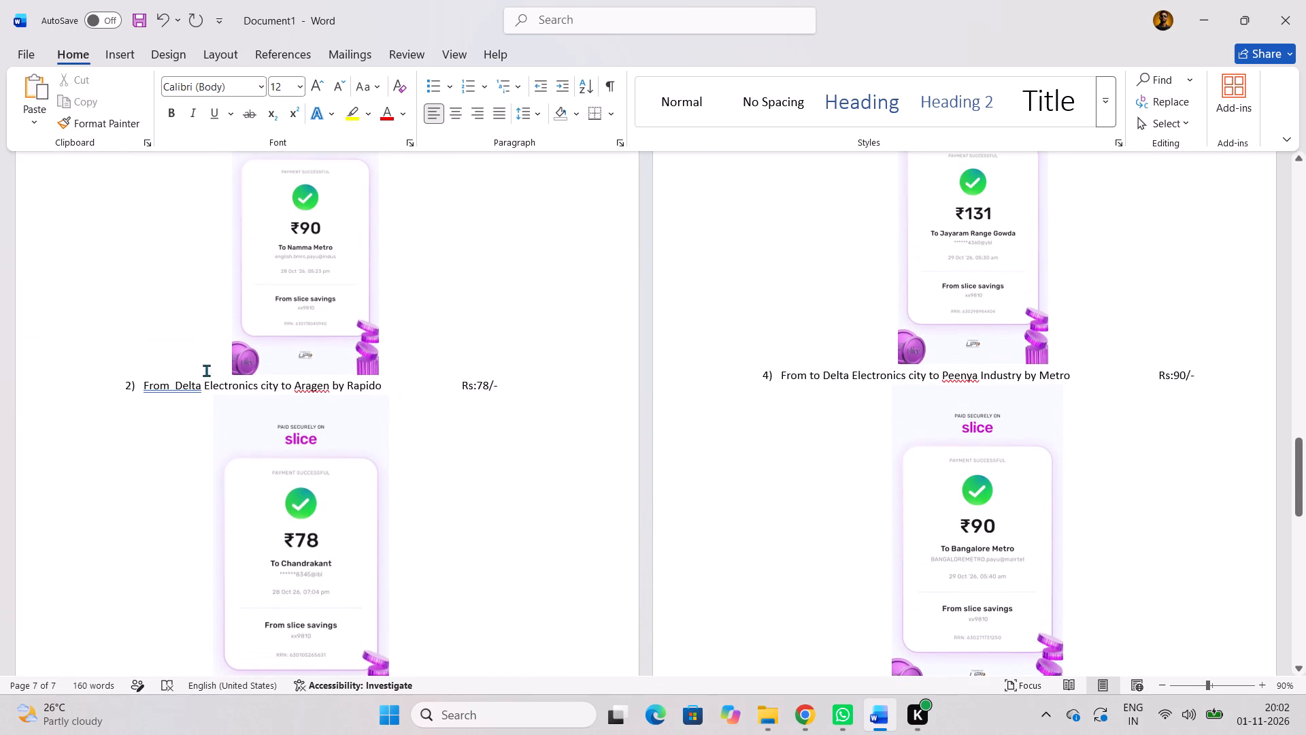
Copy the 28-10-2026 entry "From Delta Electronics city to Aragen by Rapido Rs:78/-" to a new line below the ₹90 receipt under 29-10-2026.
{"action": "left_click_drag", "start_coordinate": [143, 385], "coordinate": [369, 387]}
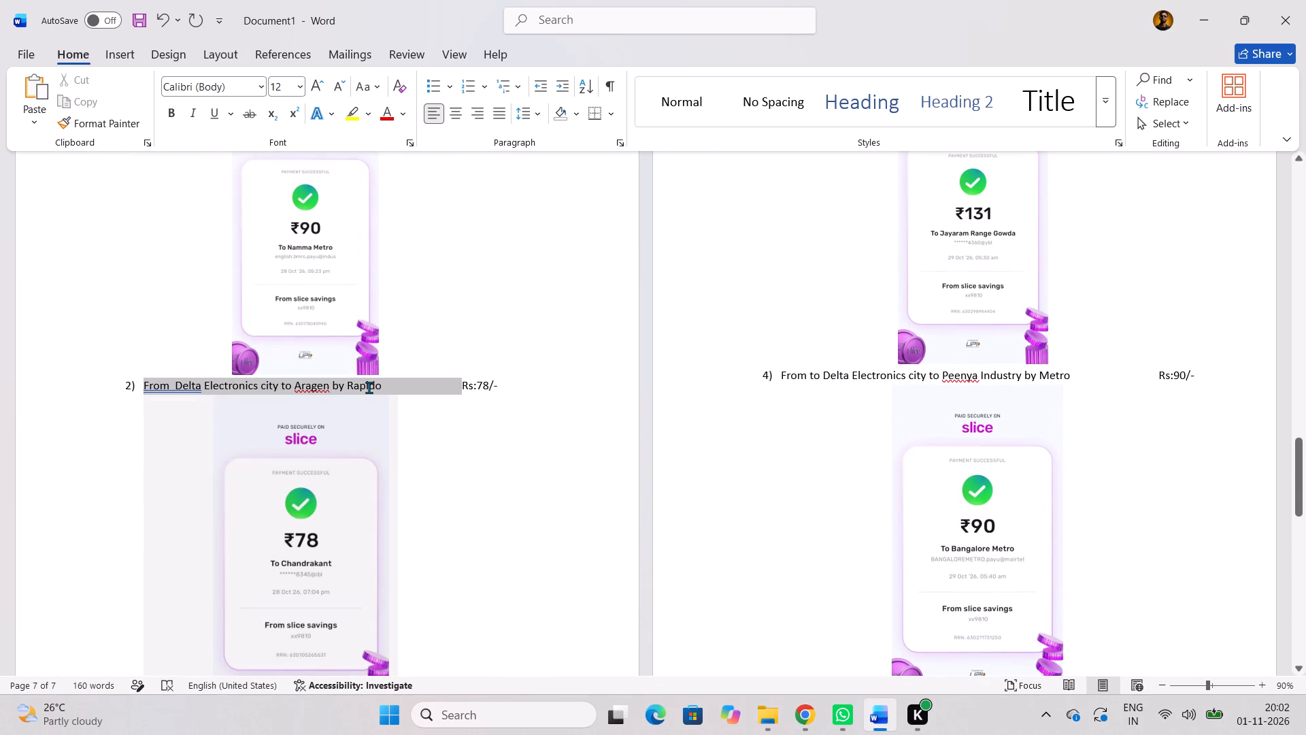
{"action": "left_click_drag", "start_coordinate": [369, 387], "coordinate": [505, 381]}
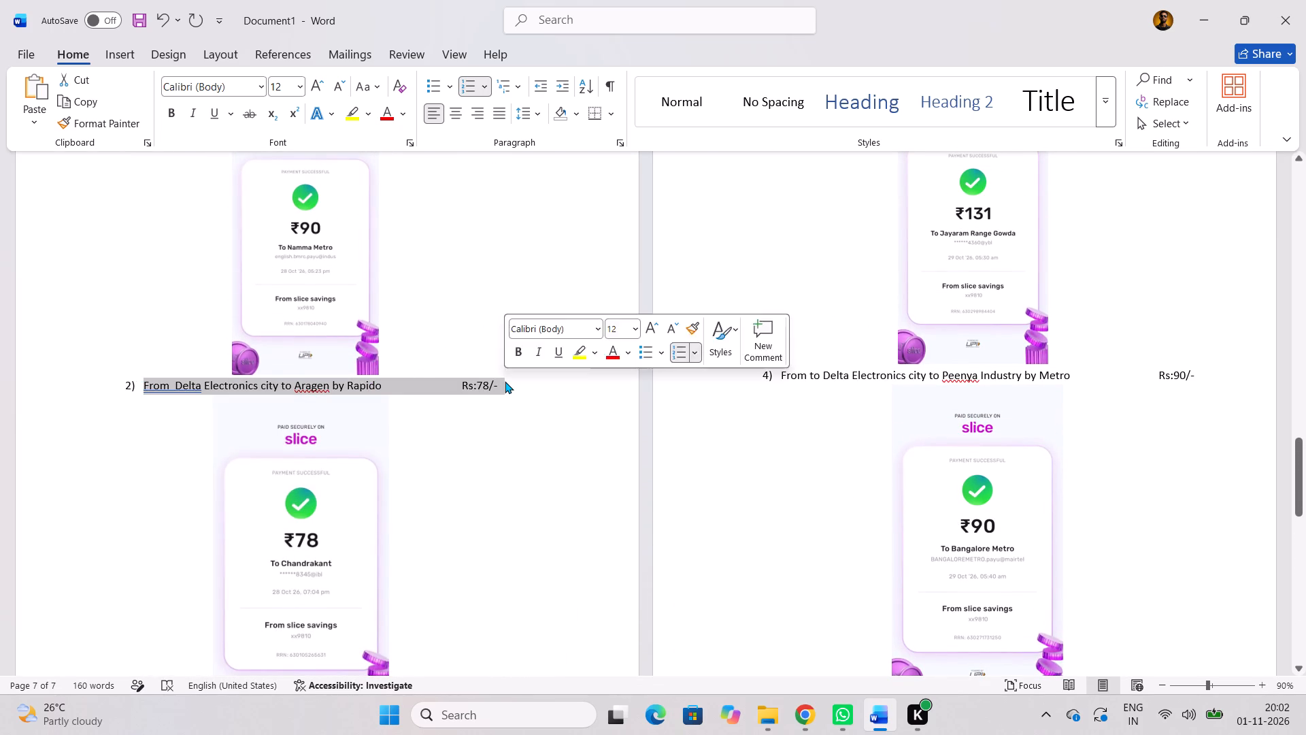
{"action": "key", "text": "ctrl+c"}
{"action": "scroll", "coordinate": [505, 382], "scroll_direction": "down", "scroll_amount": 17}
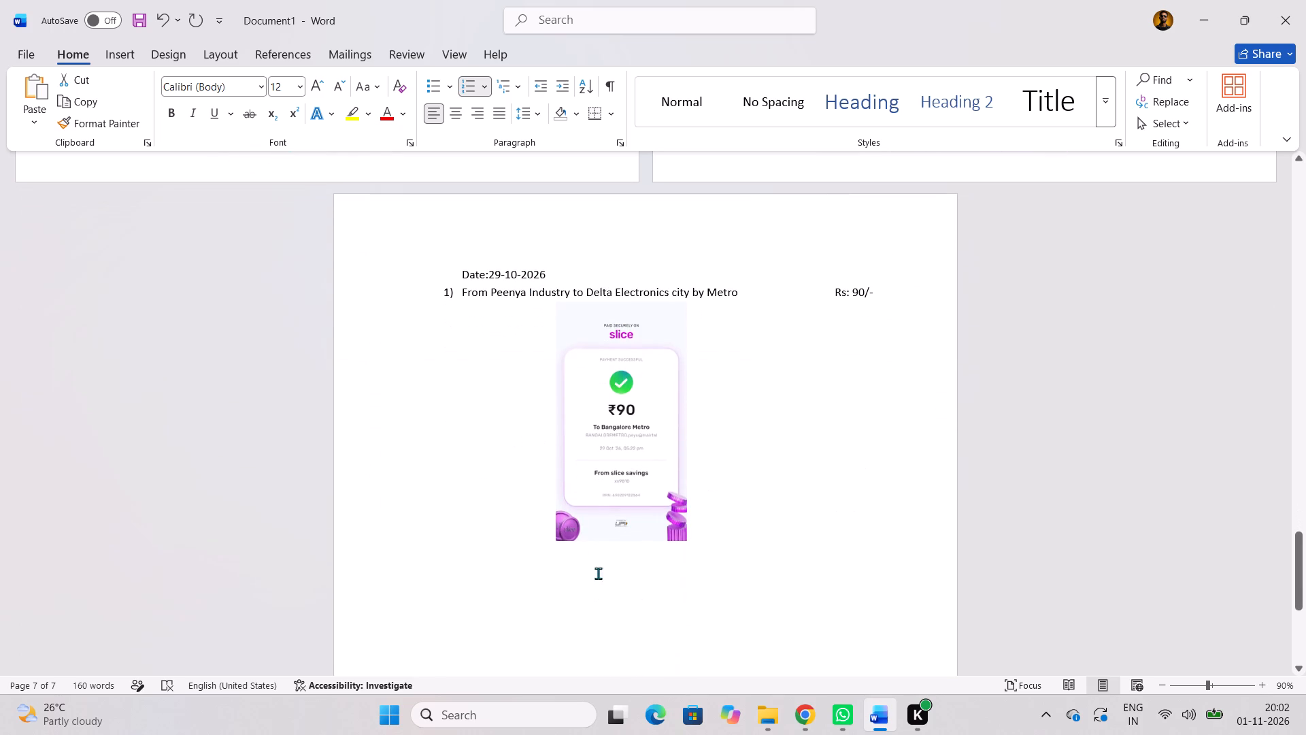
{"action": "left_click", "coordinate": [744, 523]}
{"action": "key", "text": "Return"}
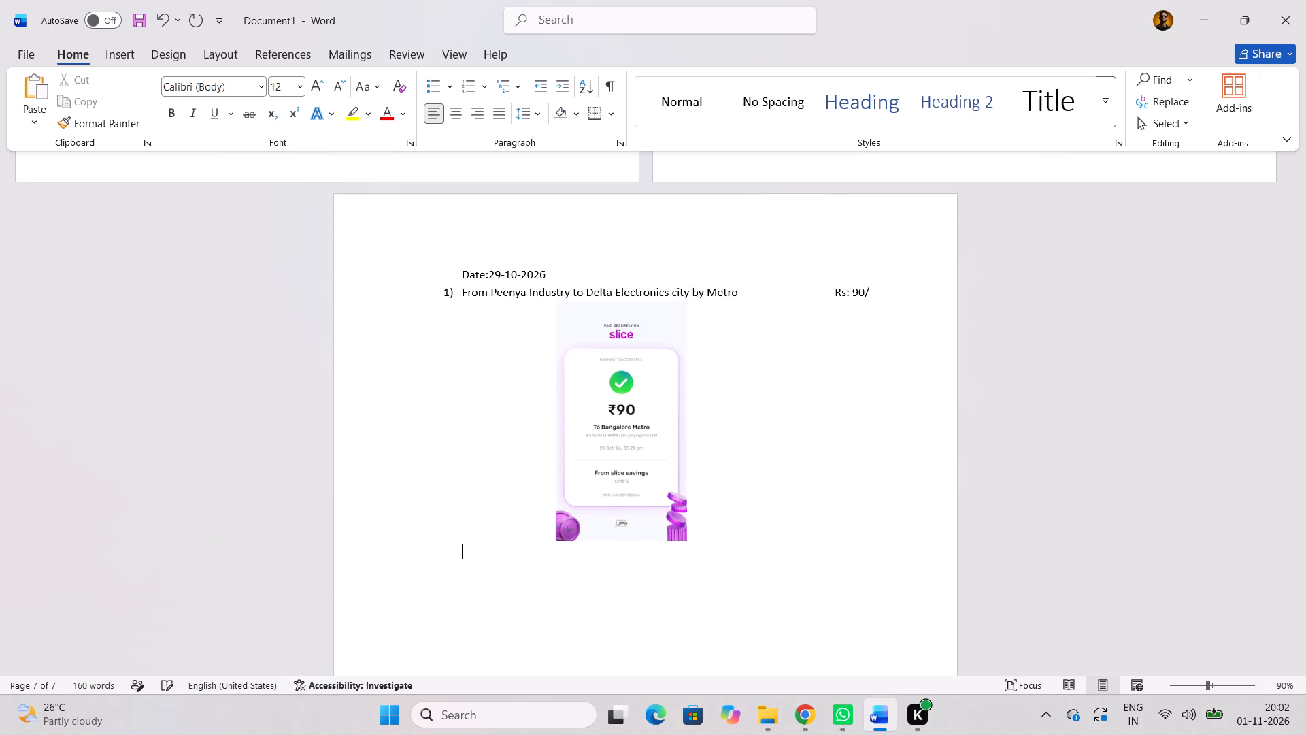
{"action": "key", "text": "ctrl+v"}
Renumber the copied Delta Electronics city to Aragen entry under 29-10-2026 as item 2).
{"action": "left_click", "coordinate": [446, 550]}
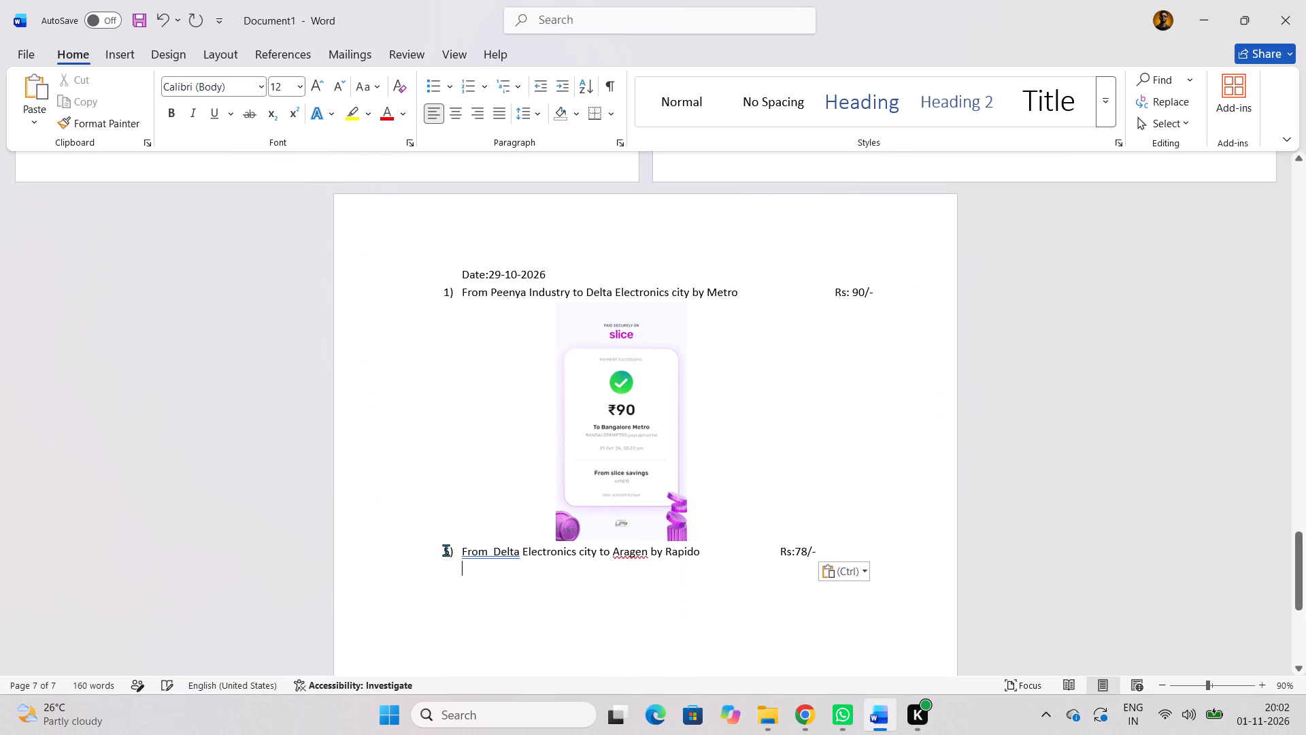
{"action": "left_click", "coordinate": [452, 553]}
{"action": "key", "text": "Left"}
{"action": "key", "text": "Left"}
{"action": "left_click", "coordinate": [448, 557]}
{"action": "left_click", "coordinate": [450, 557]}
{"action": "key", "text": "BackSpace"}
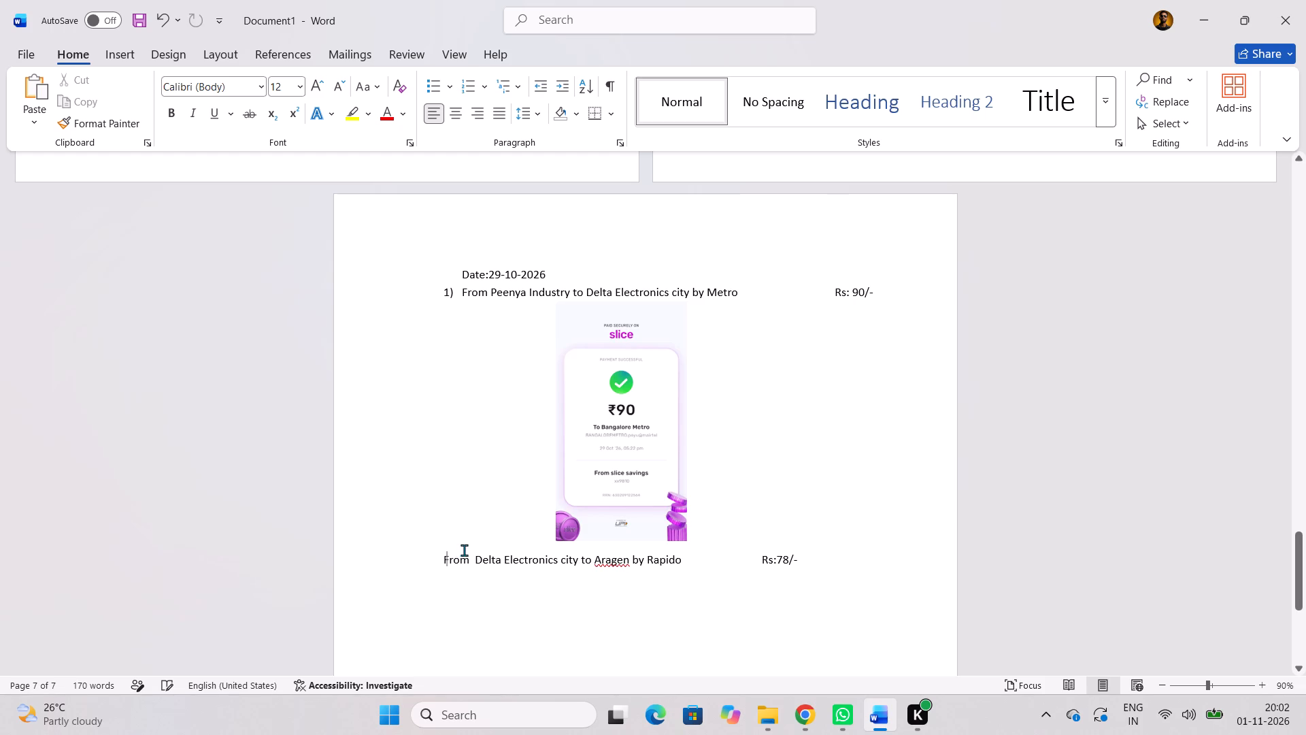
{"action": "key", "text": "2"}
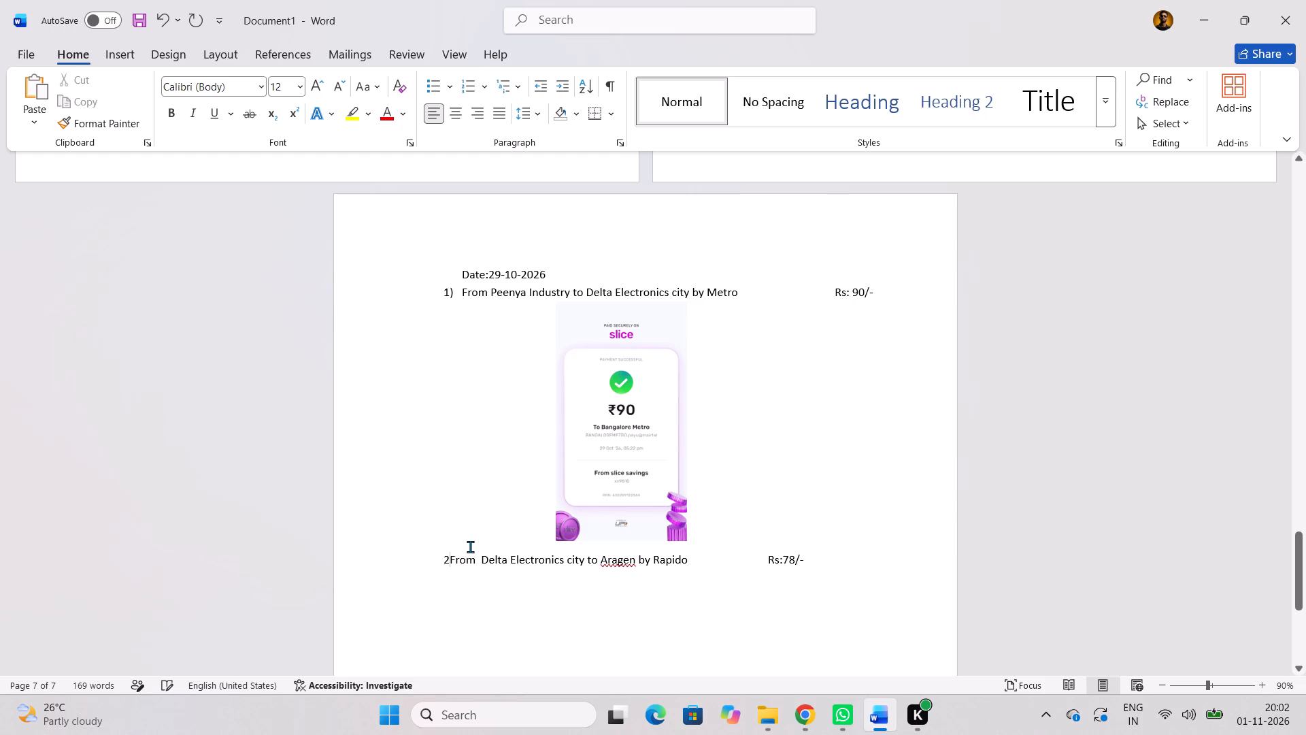
{"action": "key", "text": "shift+parenright"}
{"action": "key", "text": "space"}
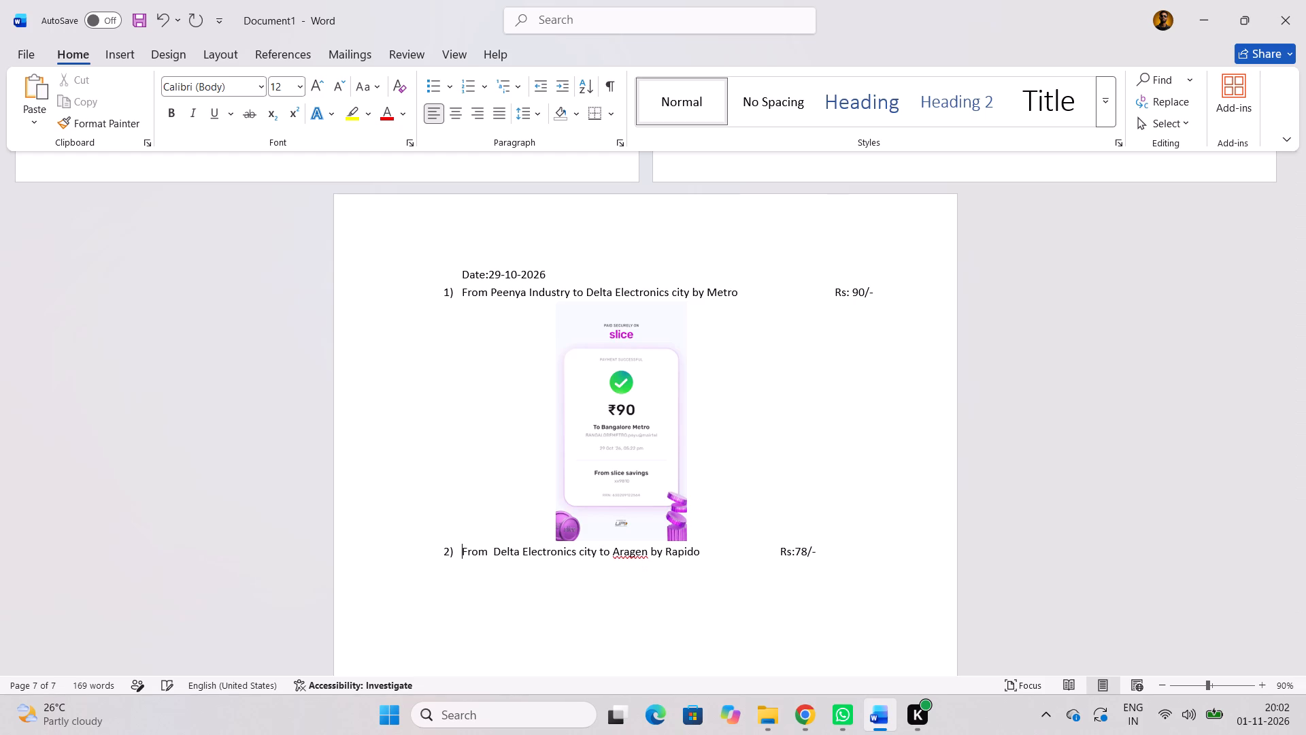
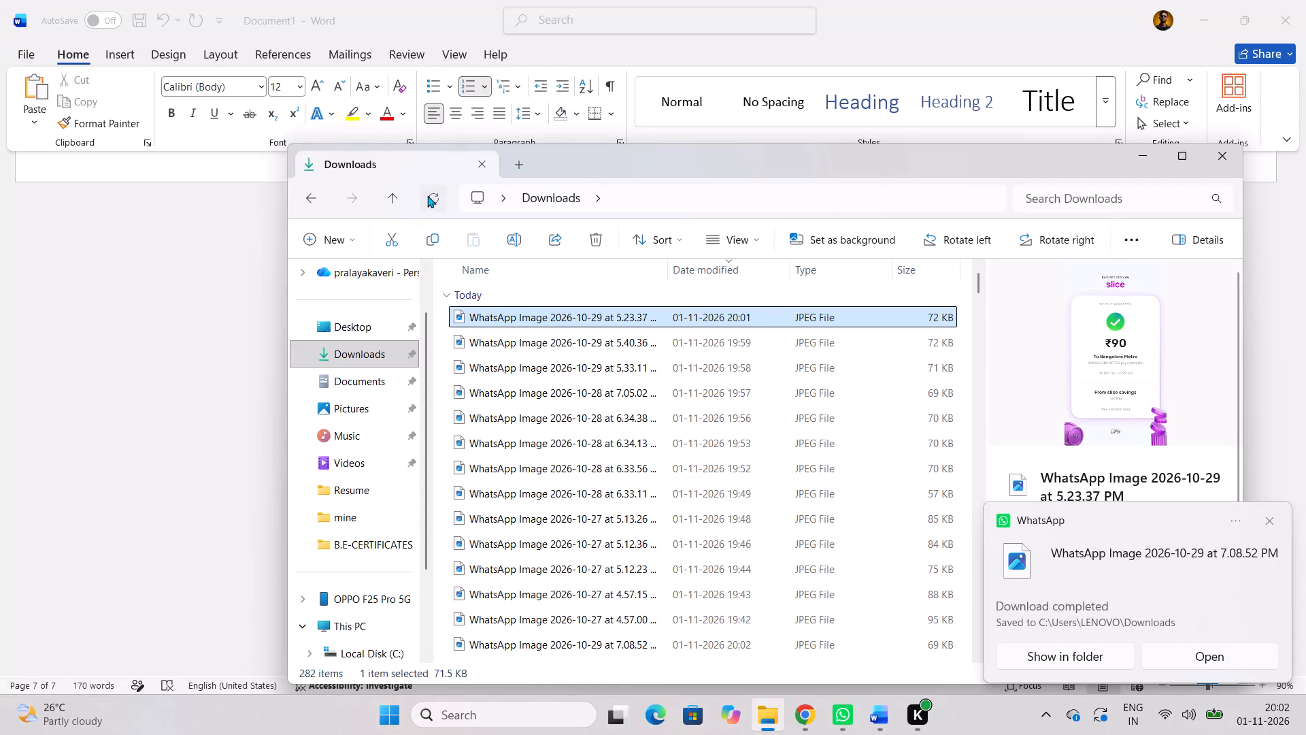
Copy the image "WhatsApp Image 2026-10-29 at 7.08.52" from Downloads into the Word document below item 2) of 29-10-2026.
{"action": "left_click", "coordinate": [501, 316]}
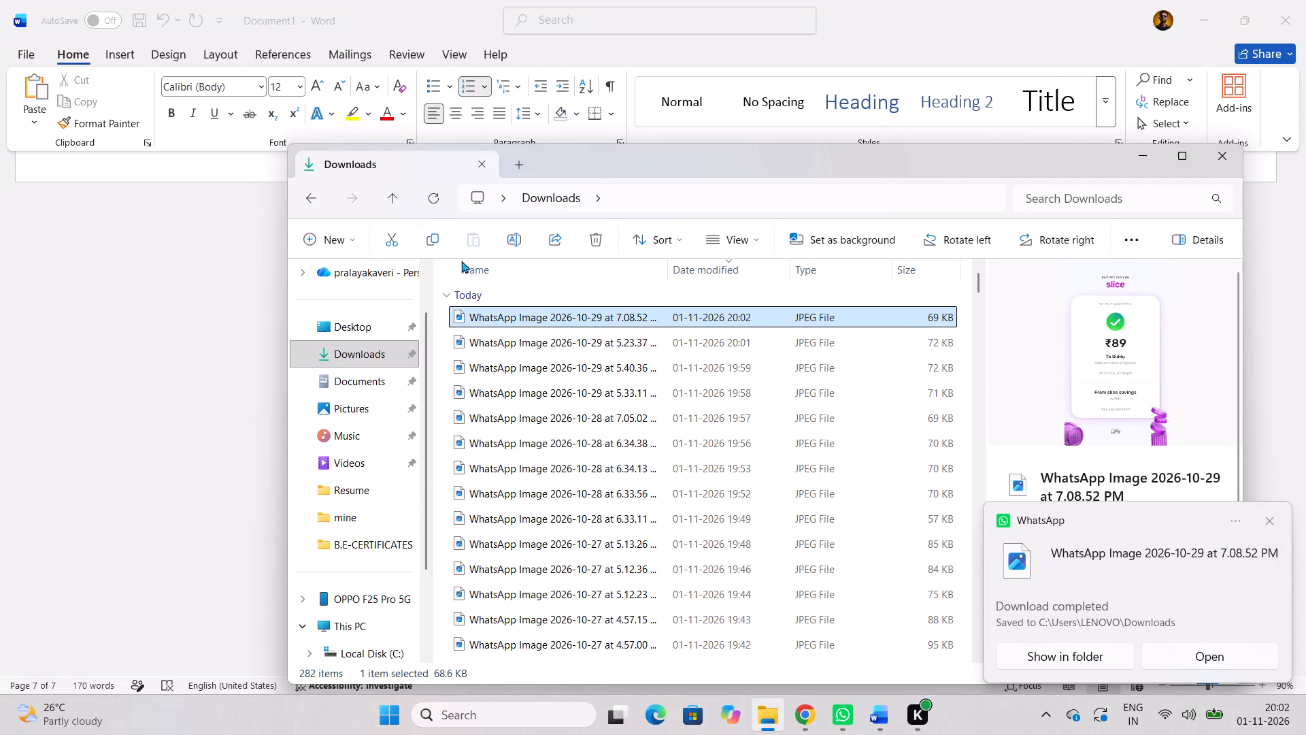
{"action": "left_click", "coordinate": [432, 234]}
{"action": "left_click", "coordinate": [245, 365]}
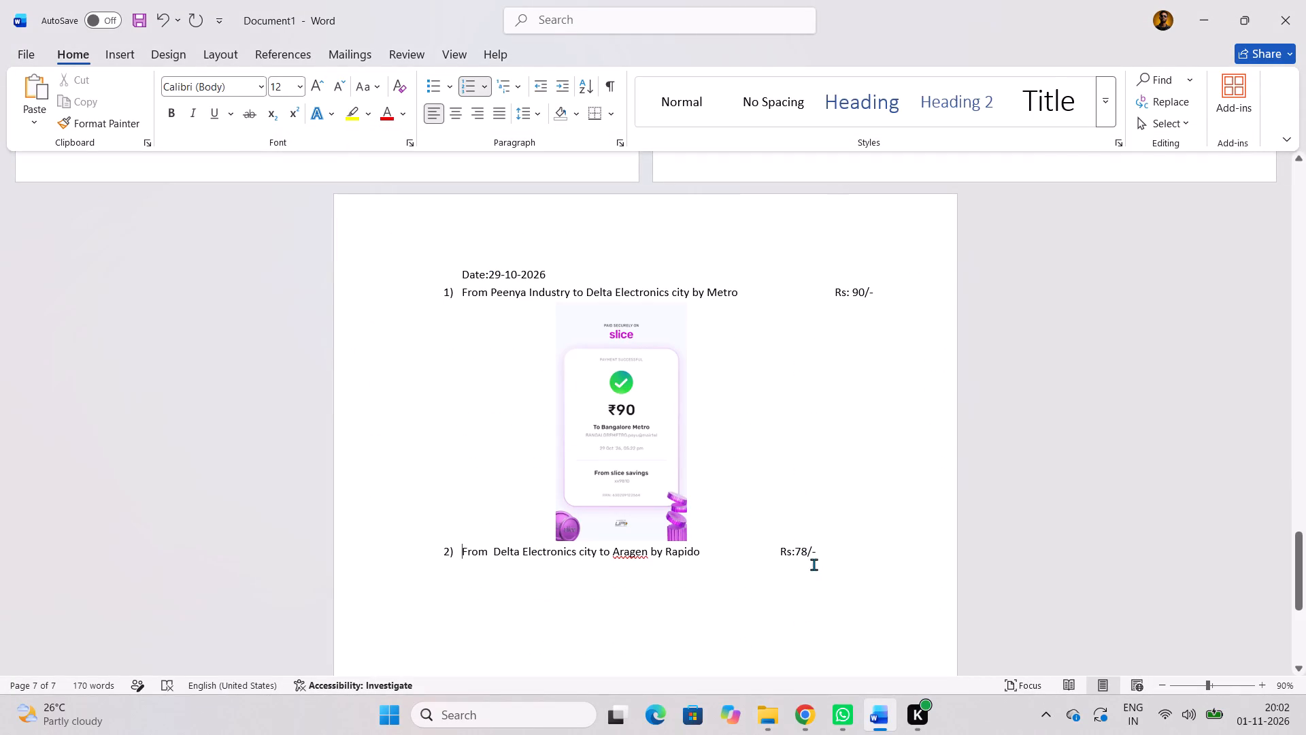
{"action": "left_click", "coordinate": [842, 559]}
{"action": "key", "text": "Return"}
{"action": "key", "text": "BackSpace"}
{"action": "key", "text": "ctrl+v"}
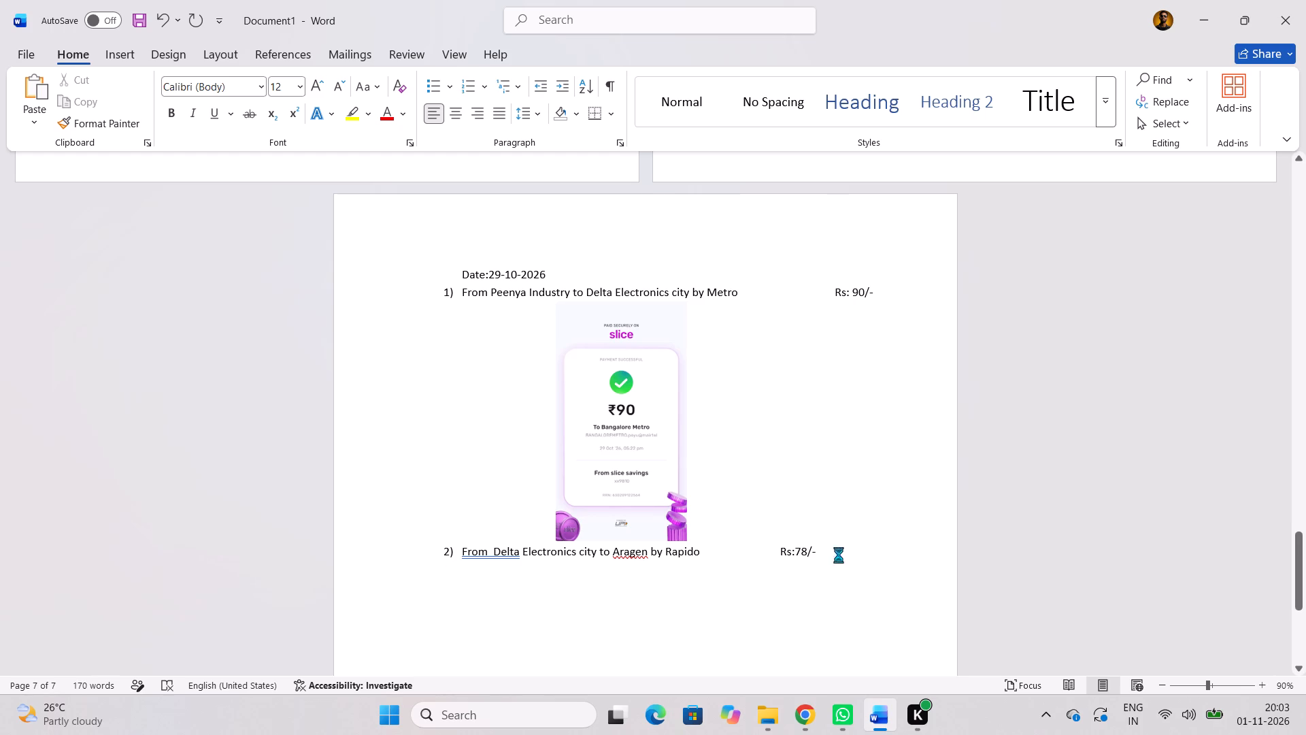
Change the Rapido fare of item 2) under 29-10-2026 to Rs:89/-.
{"action": "scroll", "coordinate": [568, 384], "scroll_direction": "up", "scroll_amount": 2}
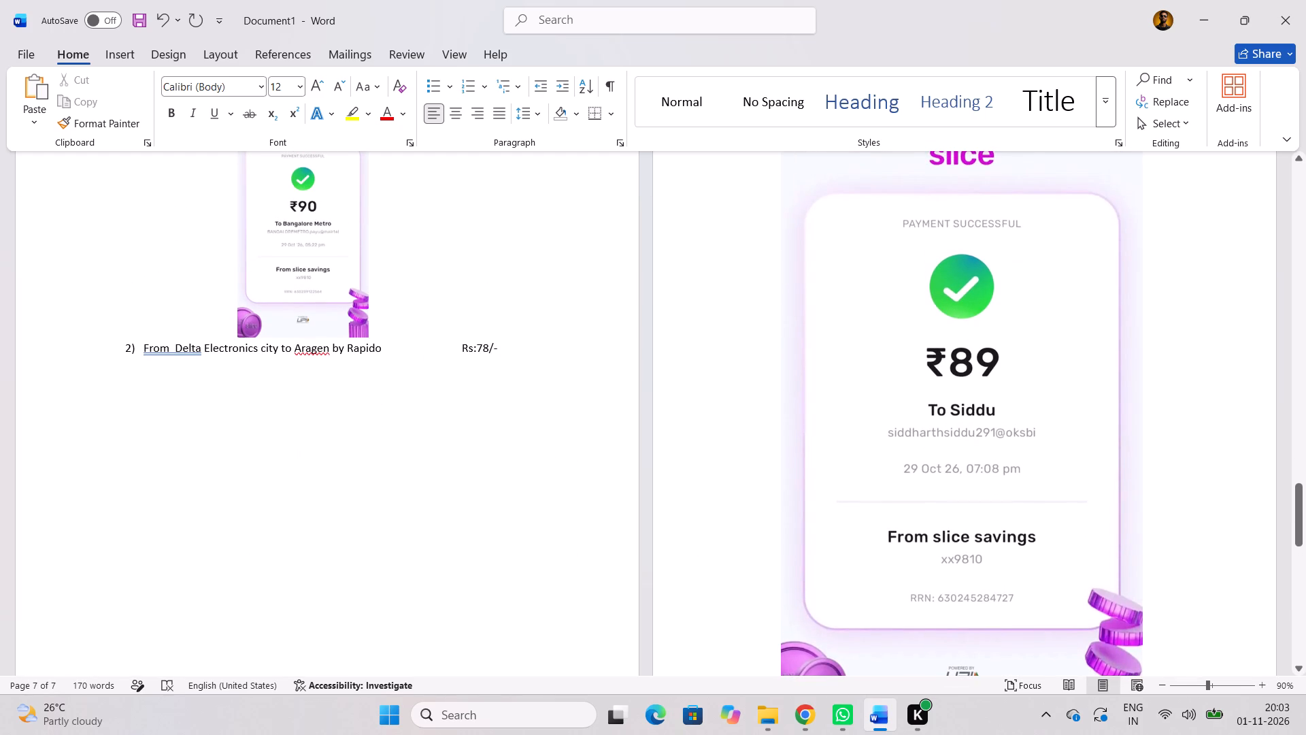
{"action": "left_click", "coordinate": [483, 346]}
{"action": "key", "text": "BackSpace"}
{"action": "key", "text": "Right"}
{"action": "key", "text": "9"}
Shrink the ₹89 payment receipt proportionally so it fits on the same page directly below item 2) of 29-10-2026.
{"action": "left_click", "coordinate": [992, 434]}
{"action": "scroll", "coordinate": [1030, 498], "scroll_direction": "down", "scroll_amount": 3}
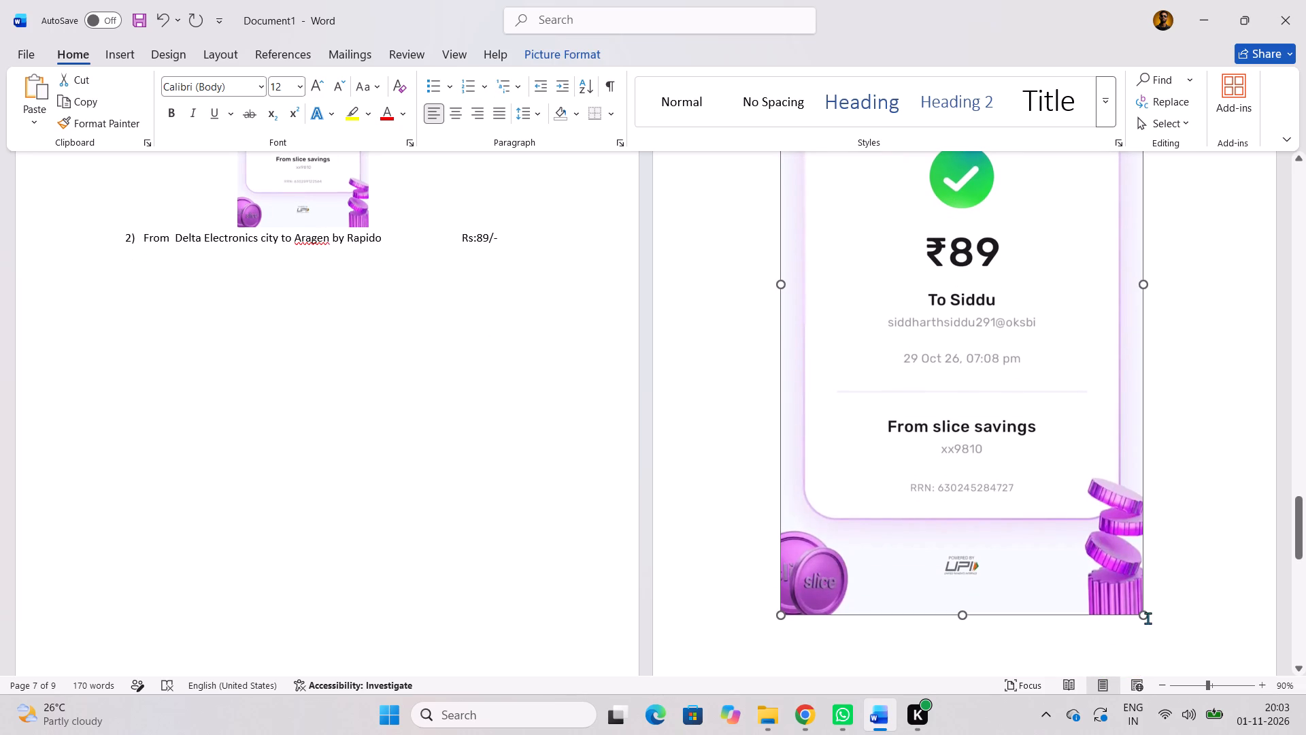
{"action": "left_click_drag", "start_coordinate": [1143, 616], "coordinate": [981, 355]}
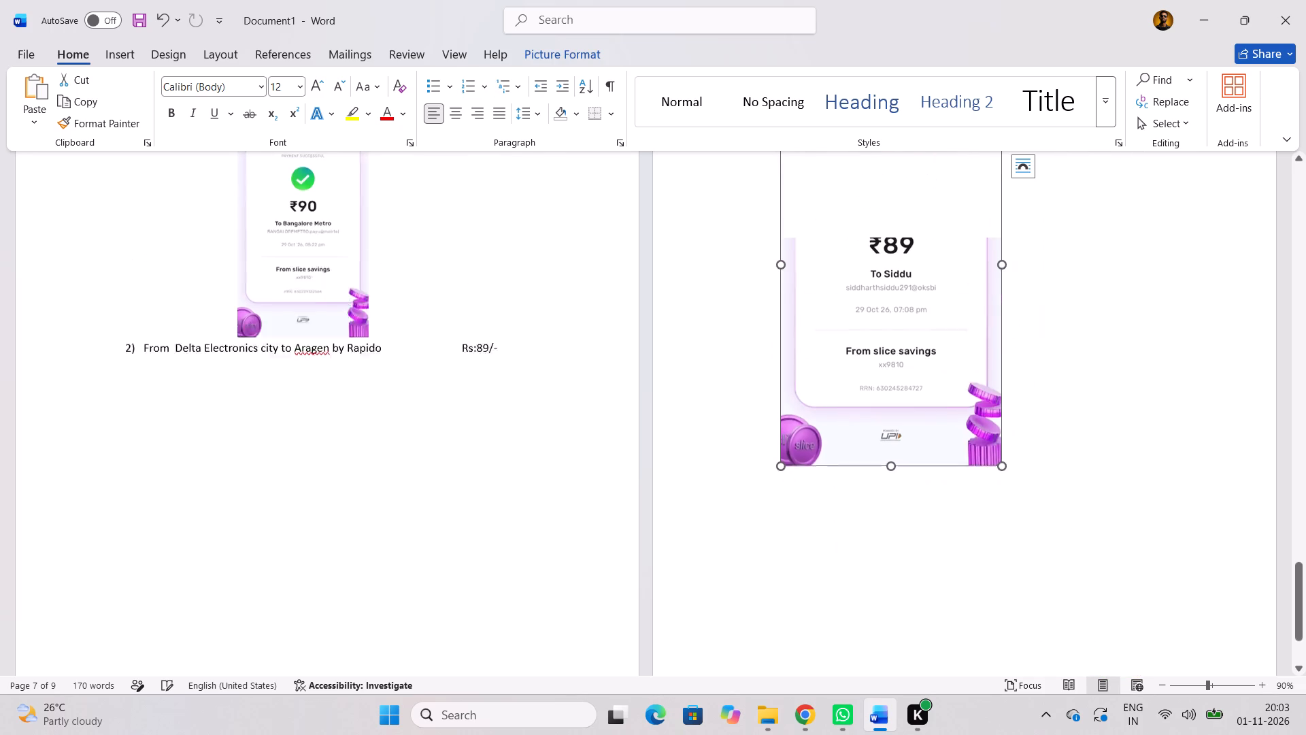
{"action": "left_click_drag", "start_coordinate": [1001, 558], "coordinate": [951, 463]}
{"action": "scroll", "coordinate": [598, 466], "scroll_direction": "up", "scroll_amount": 2}
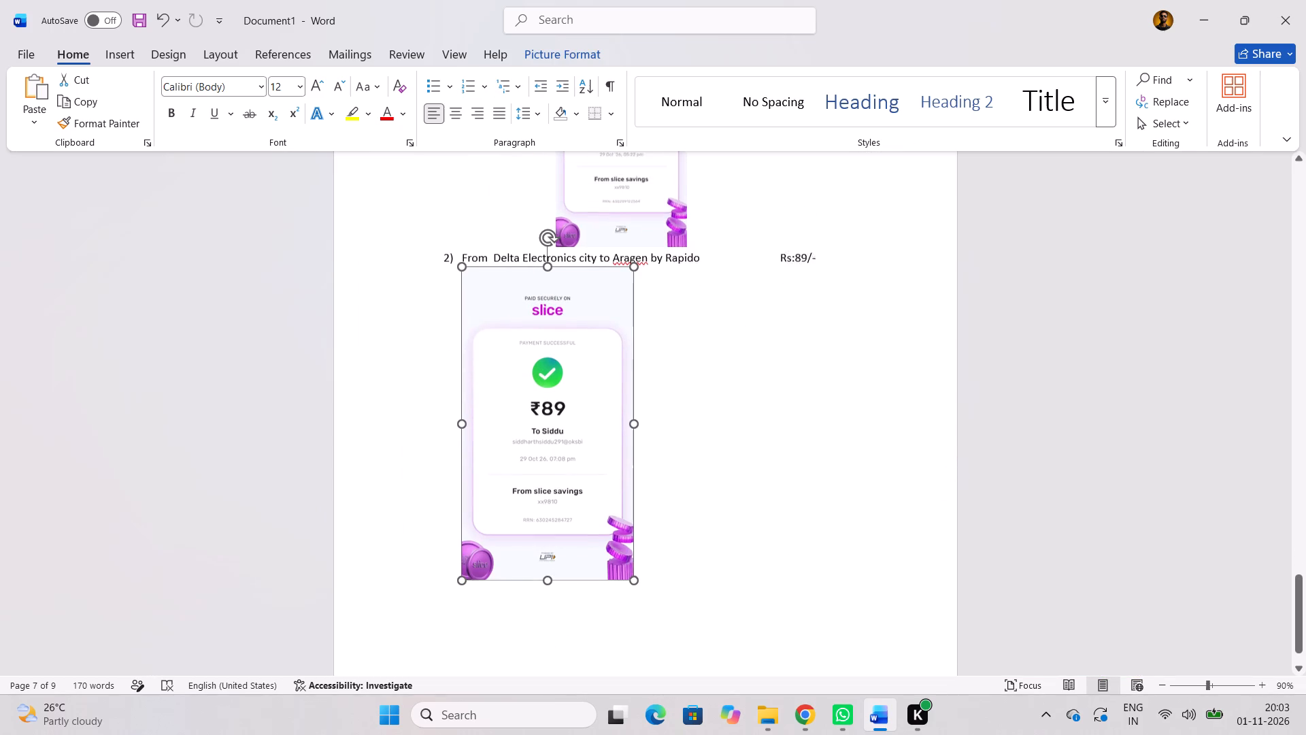
Enlarge the ₹90 Bangalore Metro receipt under item 1) of 29-10-2026 slightly.
{"action": "left_click", "coordinate": [629, 224]}
{"action": "left_click", "coordinate": [641, 212]}
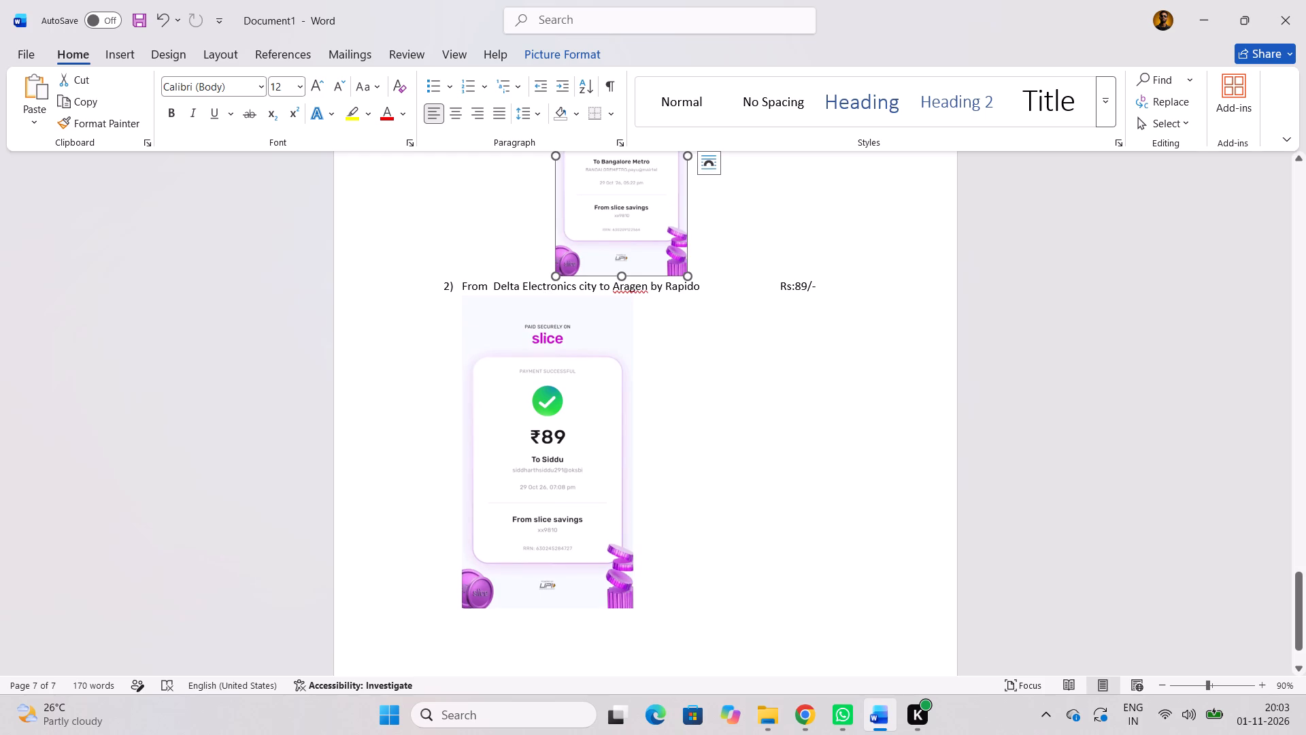
{"action": "left_click", "coordinate": [686, 280]}
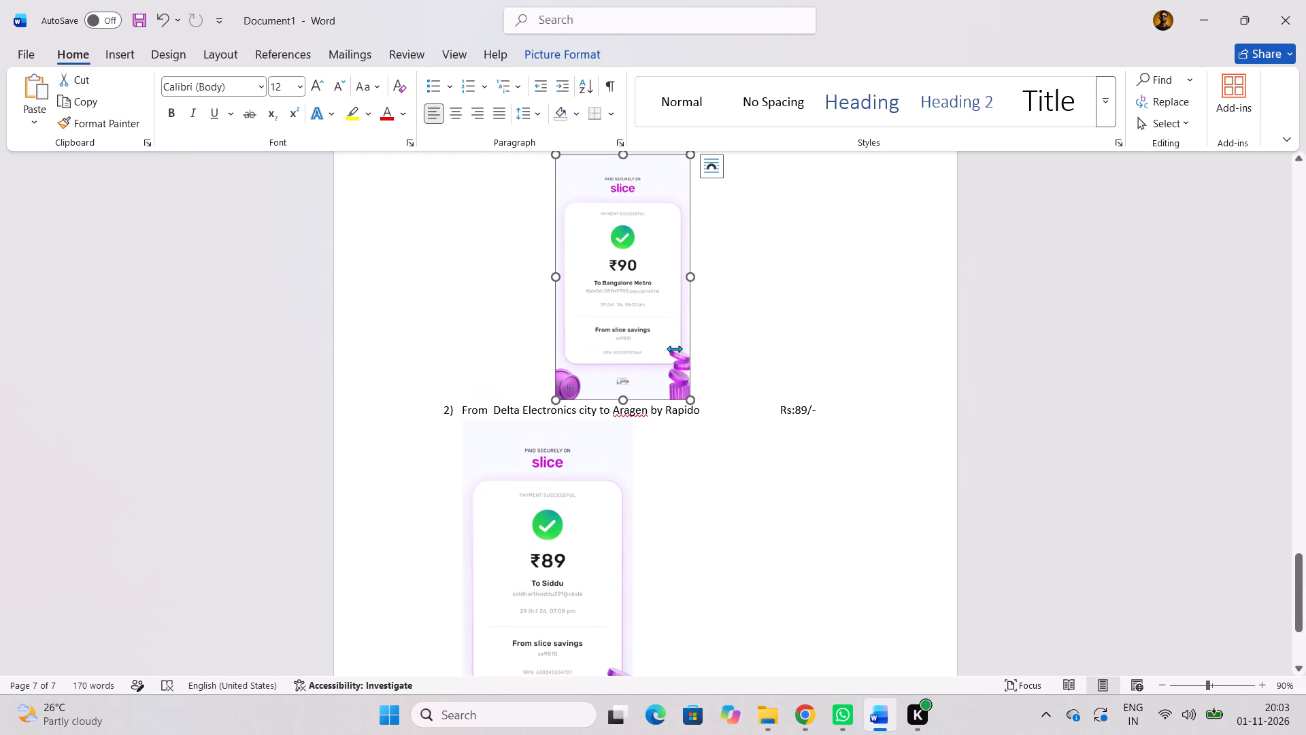
Insert spaces before the ₹89 receipt under item 2) of 29-10-2026 to centre it beneath the ₹90 receipt.
{"action": "left_click", "coordinate": [429, 553]}
{"action": "left_click", "coordinate": [443, 555]}
{"action": "key", "text": "space"}
{"action": "key", "text": "space"}
{"action": "key", "text": "space"}
{"action": "key", "text": "space"}
{"action": "key", "text": "space"}
{"action": "key", "text": "space"}
{"action": "key", "text": "space"}
{"action": "key", "text": "space"}
{"action": "key", "text": "space"}
{"action": "key", "text": "space"}
{"action": "key", "text": "space"}
{"action": "key", "text": "space"}
{"action": "key", "text": "space"}
{"action": "key", "text": "space"}
{"action": "key", "text": "space"}
{"action": "key", "text": "space"}
{"action": "key", "text": "space"}
{"action": "key", "text": "space"}
{"action": "key", "text": "space"}
{"action": "key", "text": "space"}
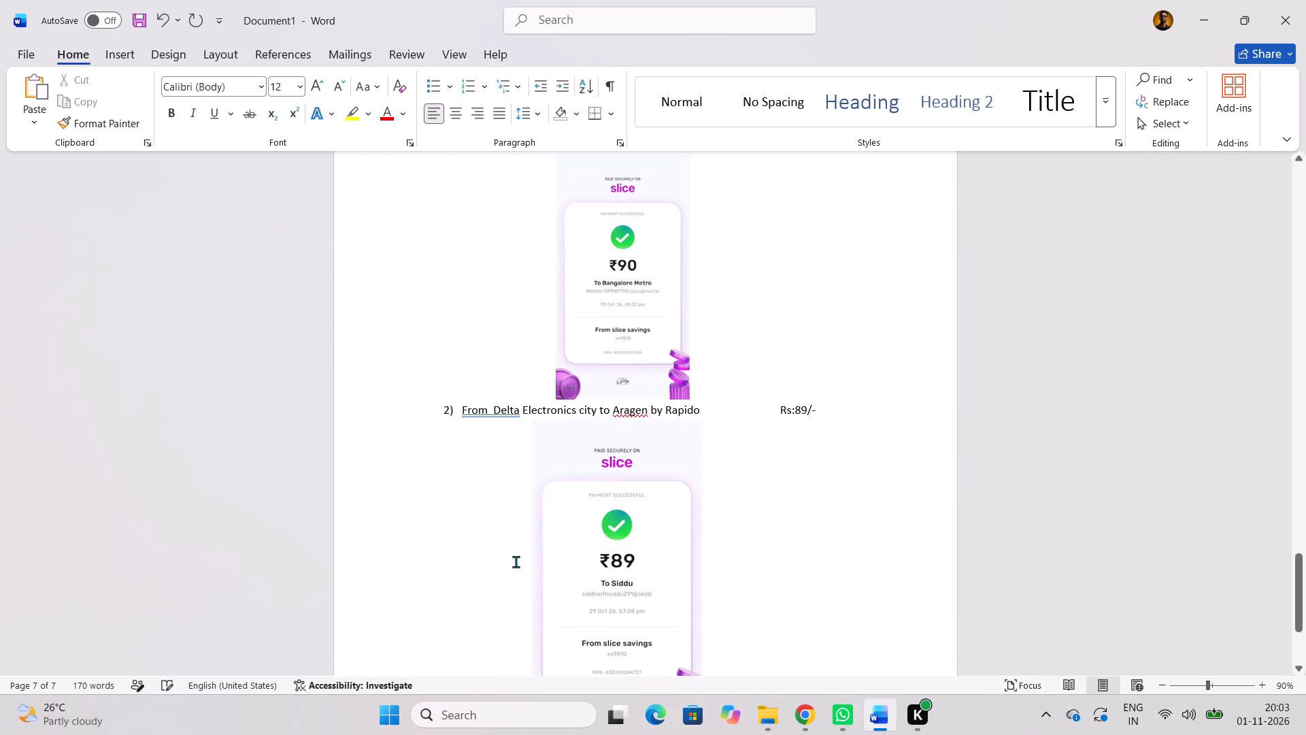
{"action": "key", "text": "space"}
{"action": "key", "text": "space"}
Add a new line below the ₹89 receipt under item 2) of 29-10-2026.
{"action": "scroll", "coordinate": [622, 567], "scroll_direction": "down", "scroll_amount": 3}
{"action": "scroll", "coordinate": [622, 568], "scroll_direction": "up", "scroll_amount": 4}
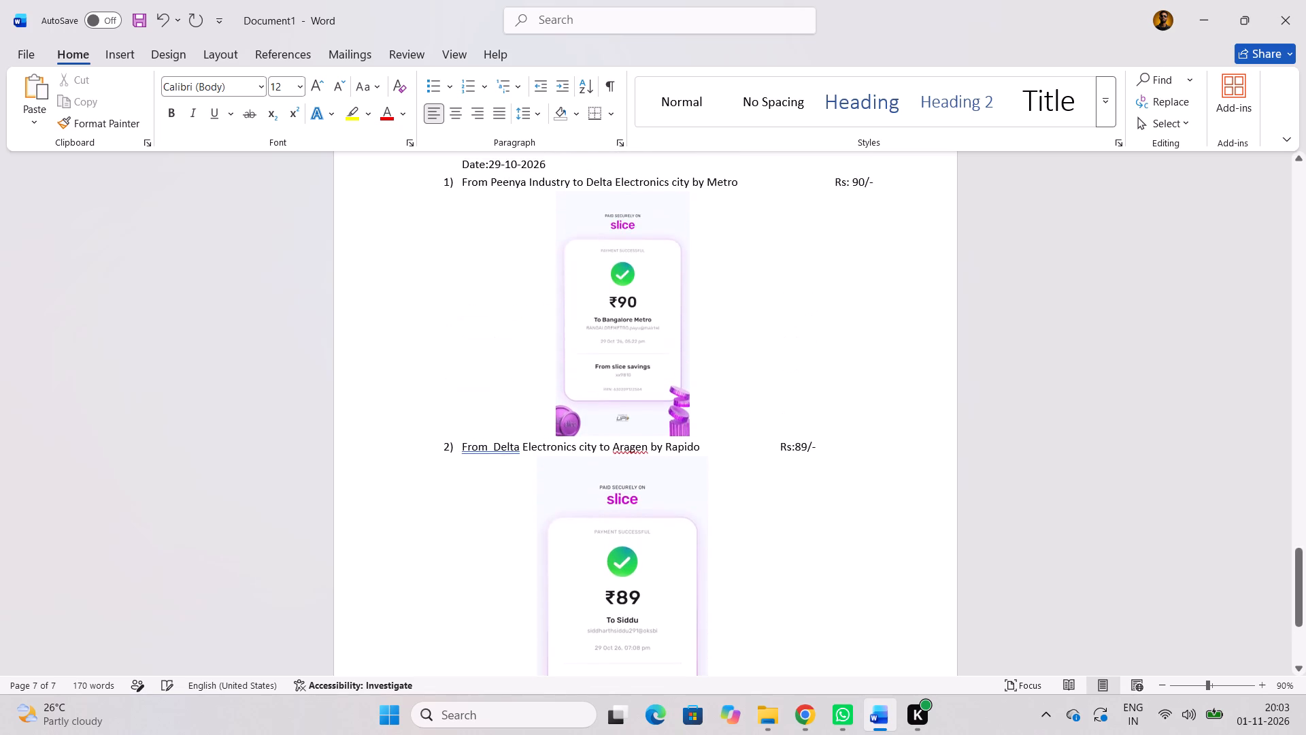
{"action": "scroll", "coordinate": [624, 569], "scroll_direction": "up", "scroll_amount": 3}
{"action": "scroll", "coordinate": [624, 569], "scroll_direction": "down", "scroll_amount": 10}
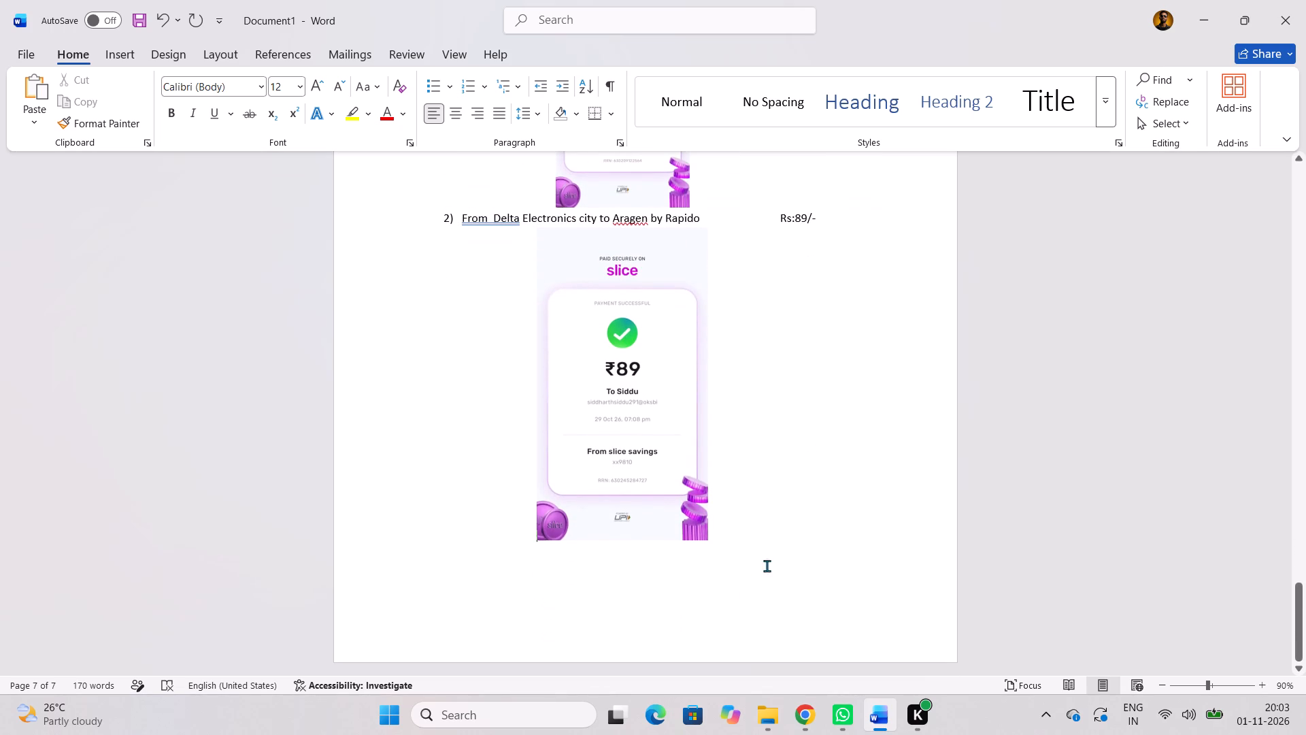
{"action": "left_click", "coordinate": [773, 542]}
{"action": "key", "text": "Return"}
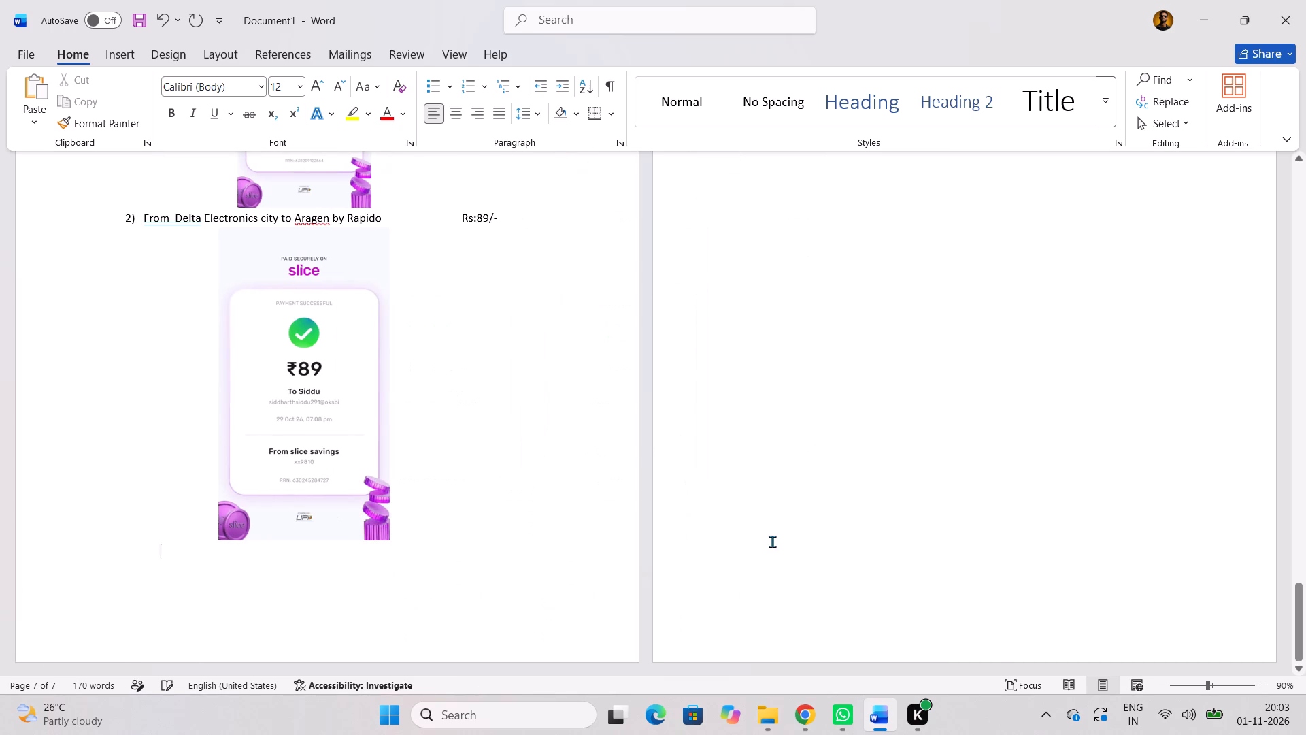
Go back to the 28-10-2026 receipts on the preceding pages to review their layout.
{"action": "scroll", "coordinate": [772, 541], "scroll_direction": "up", "scroll_amount": 20}
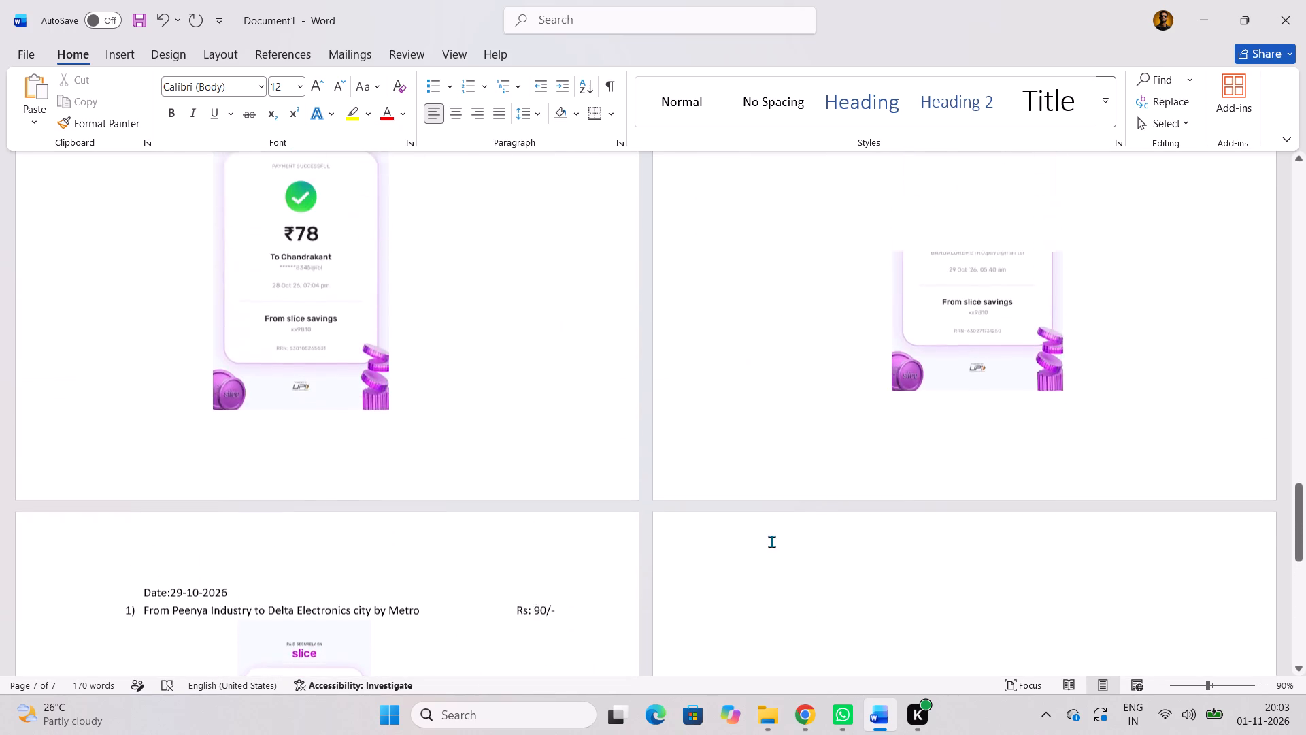
Copy the item 3) Aragen to Delta Electronics city Metro line of 28-10-2026 onto the blank page following the 29-10-2026 entries.
{"action": "scroll", "coordinate": [771, 541], "scroll_direction": "up", "scroll_amount": 10}
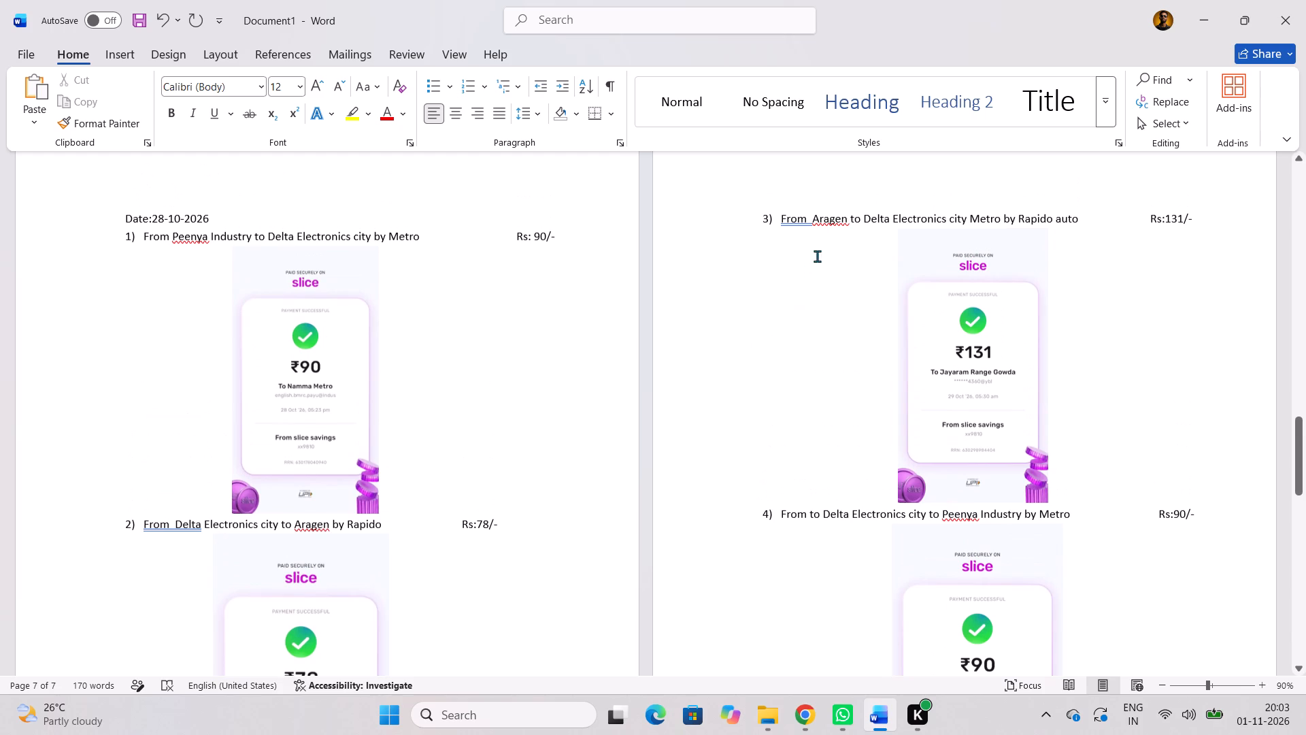
{"action": "left_click_drag", "start_coordinate": [760, 217], "coordinate": [1048, 200]}
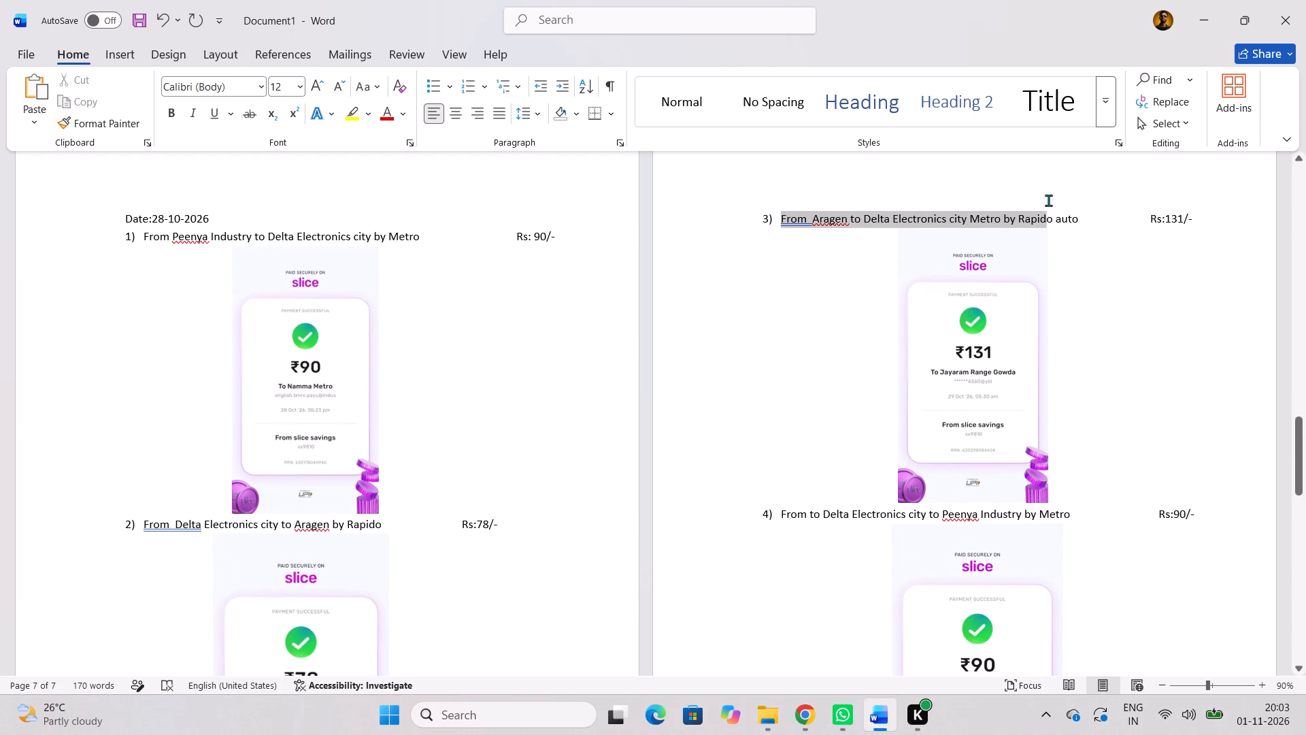
{"action": "left_click_drag", "start_coordinate": [1048, 200], "coordinate": [1183, 207]}
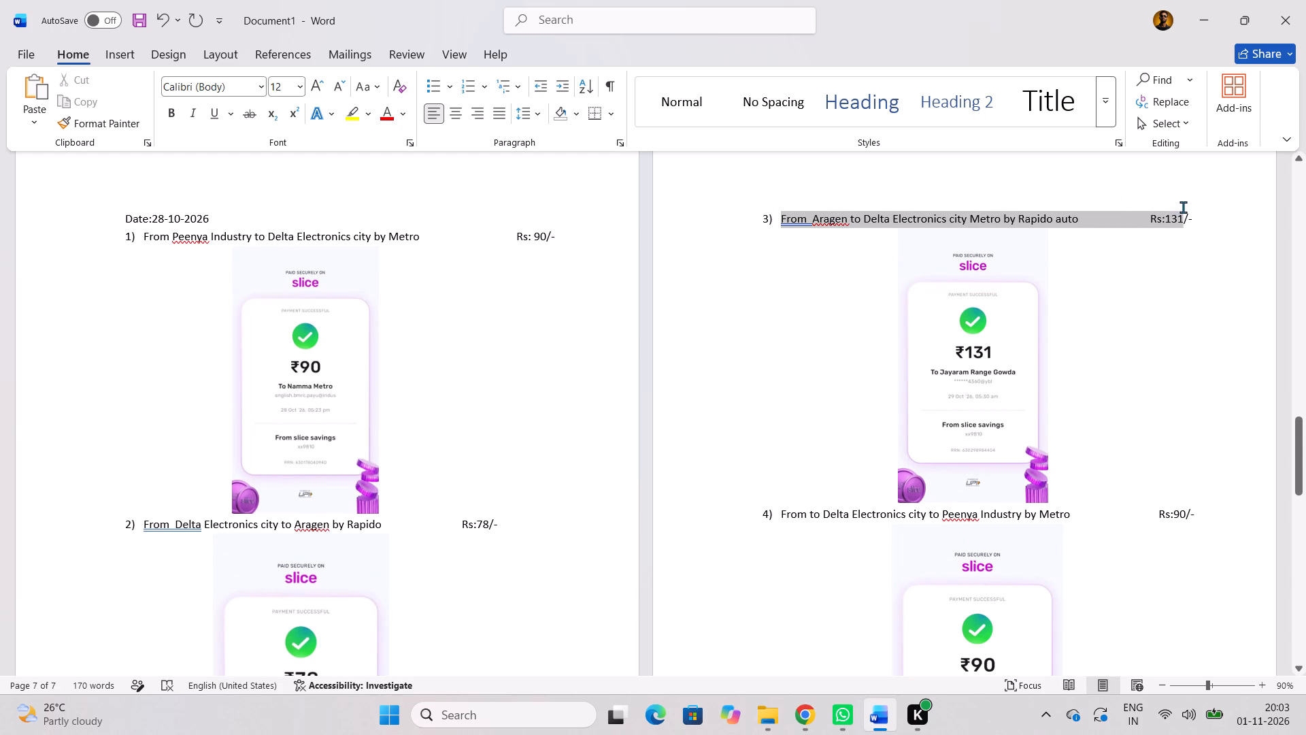
{"action": "left_click_drag", "start_coordinate": [1183, 207], "coordinate": [1188, 209]}
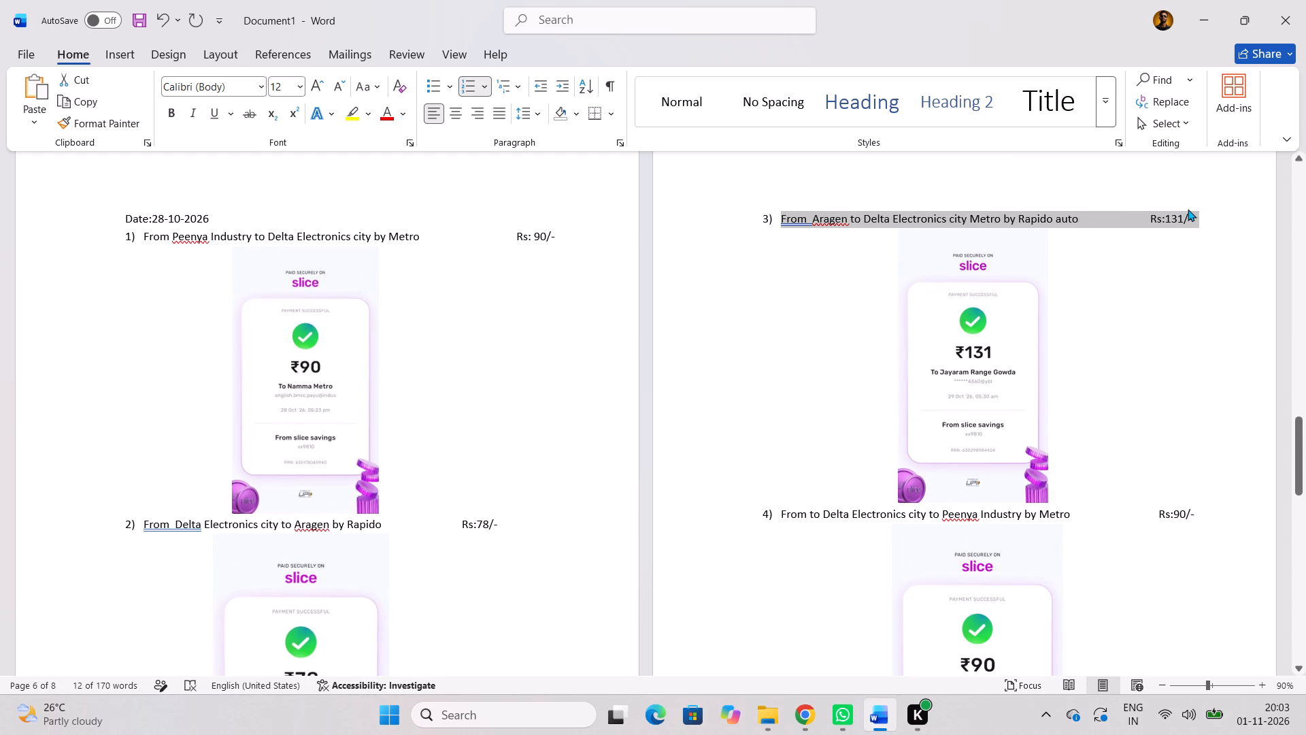
{"action": "key", "text": "ctrl+c"}
{"action": "scroll", "coordinate": [1096, 282], "scroll_direction": "down", "scroll_amount": 14}
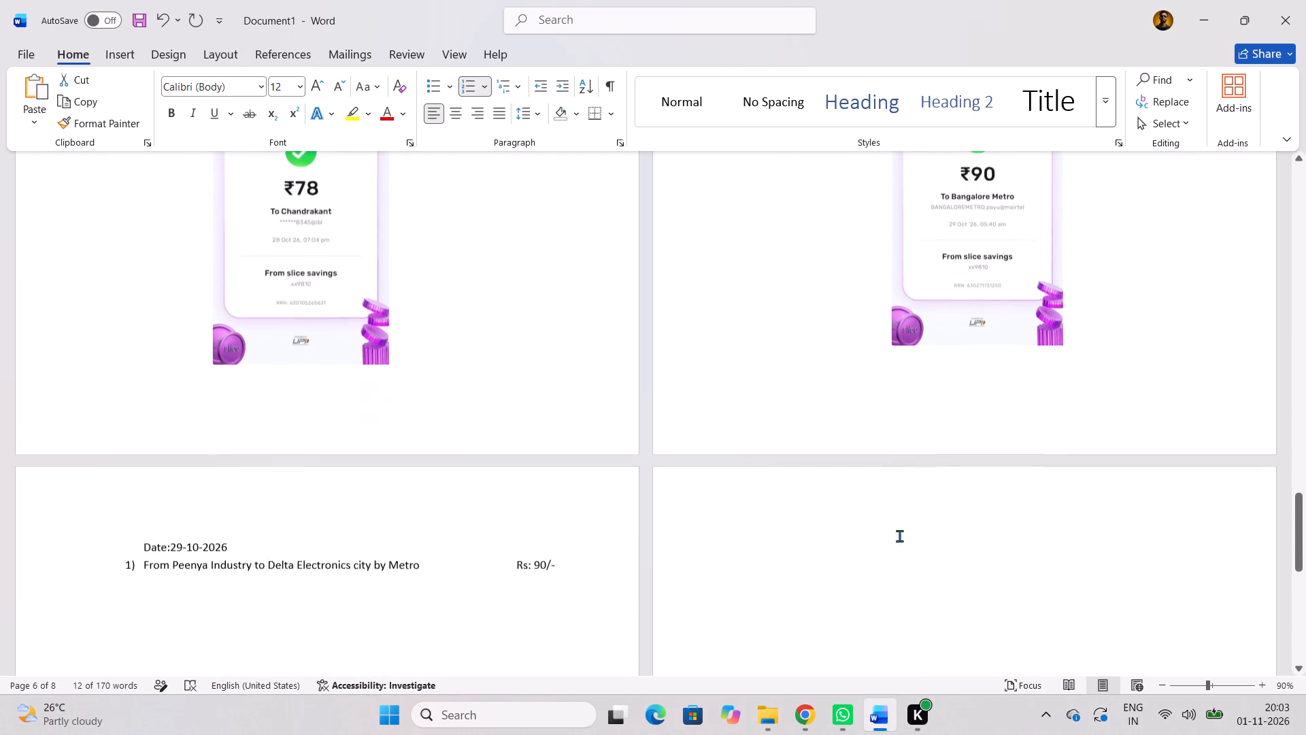
{"action": "left_click", "coordinate": [869, 534]}
{"action": "key", "text": "ctrl+v"}
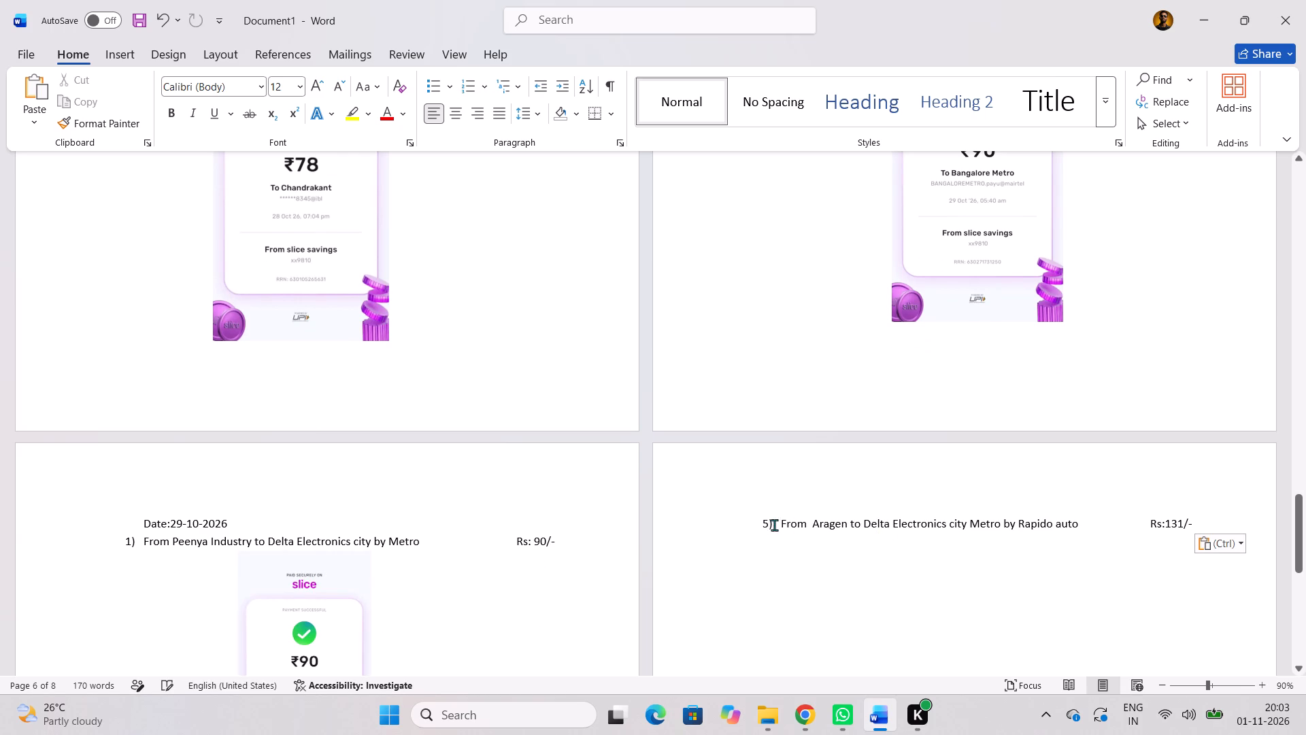
Renumber the pasted Aragen to Delta Electronics city Metro line as item 3).
{"action": "left_click", "coordinate": [767, 524]}
{"action": "key", "text": "BackSpace"}
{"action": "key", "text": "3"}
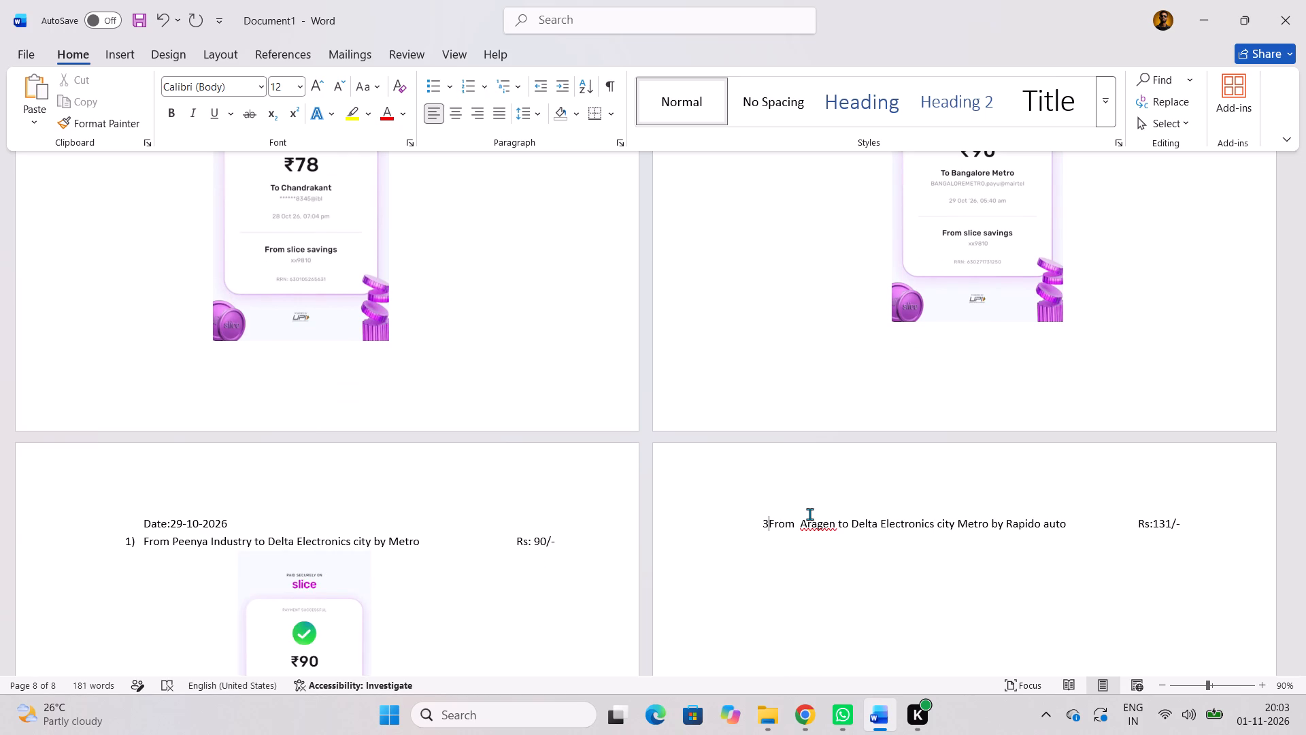
{"action": "key", "text": "shift+parenright"}
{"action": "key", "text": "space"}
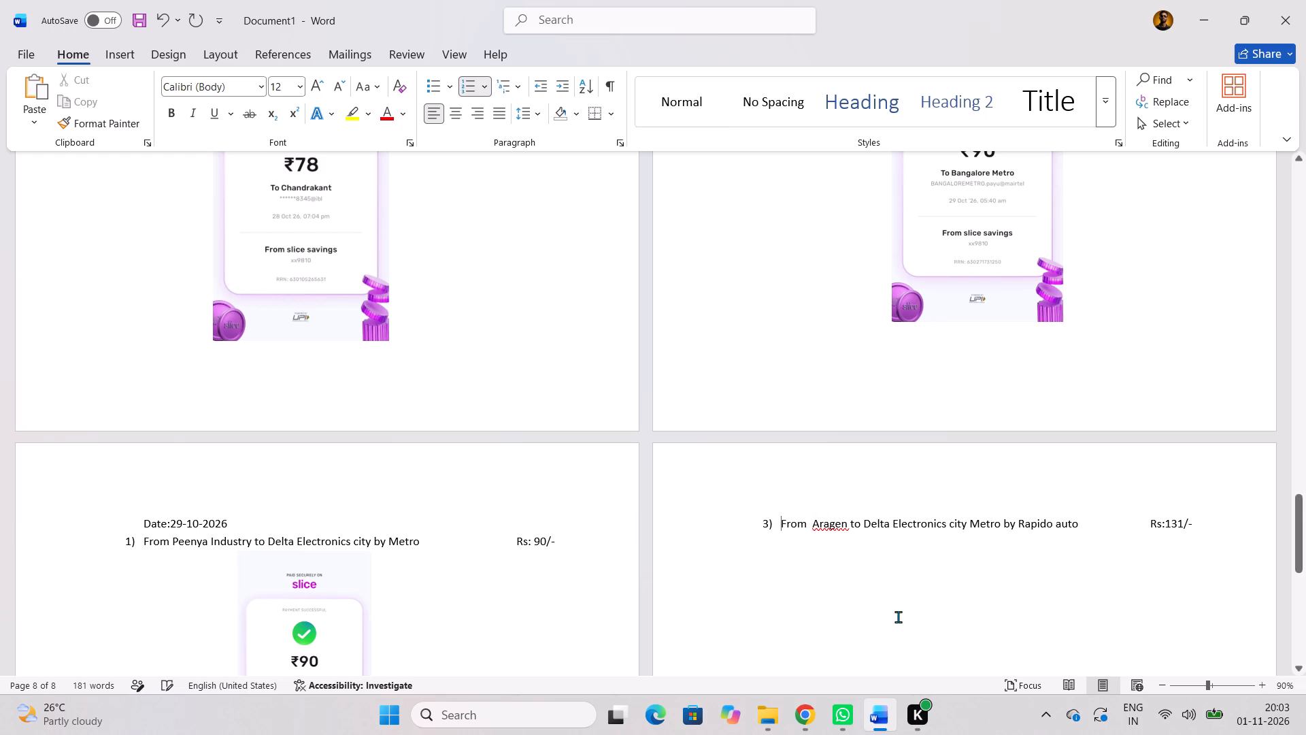
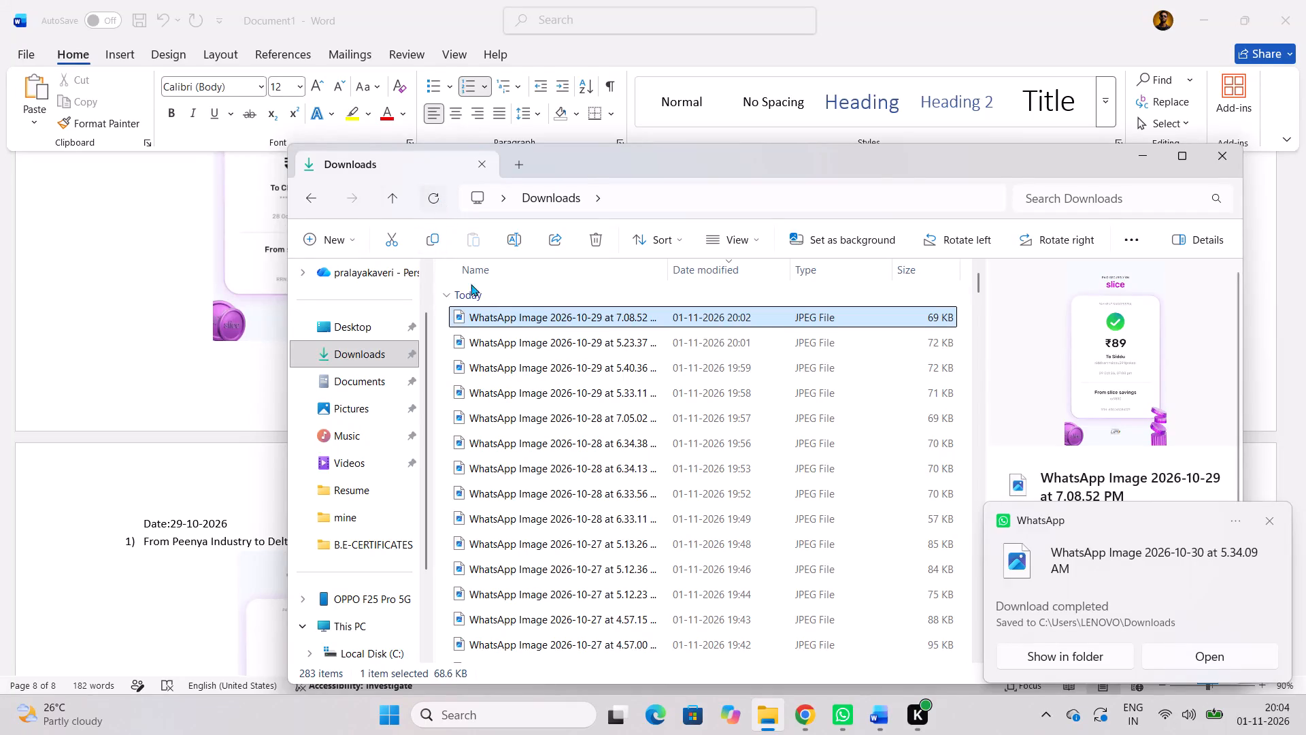
Copy WhatsApp Image 2026-10-30 at 5.34.09 AM from Downloads and paste it under item 3) in the Word document.
{"action": "left_click", "coordinate": [496, 318]}
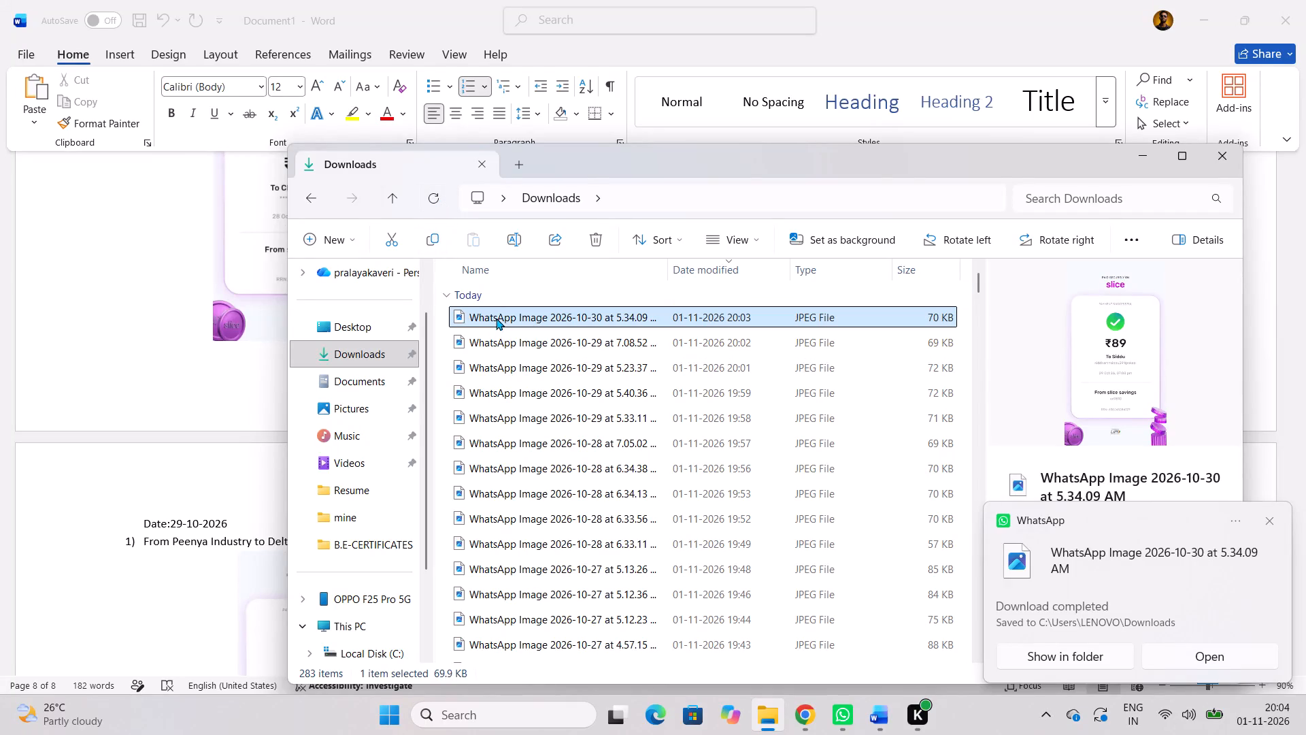
{"action": "left_click", "coordinate": [437, 233]}
{"action": "left_click", "coordinate": [1275, 428]}
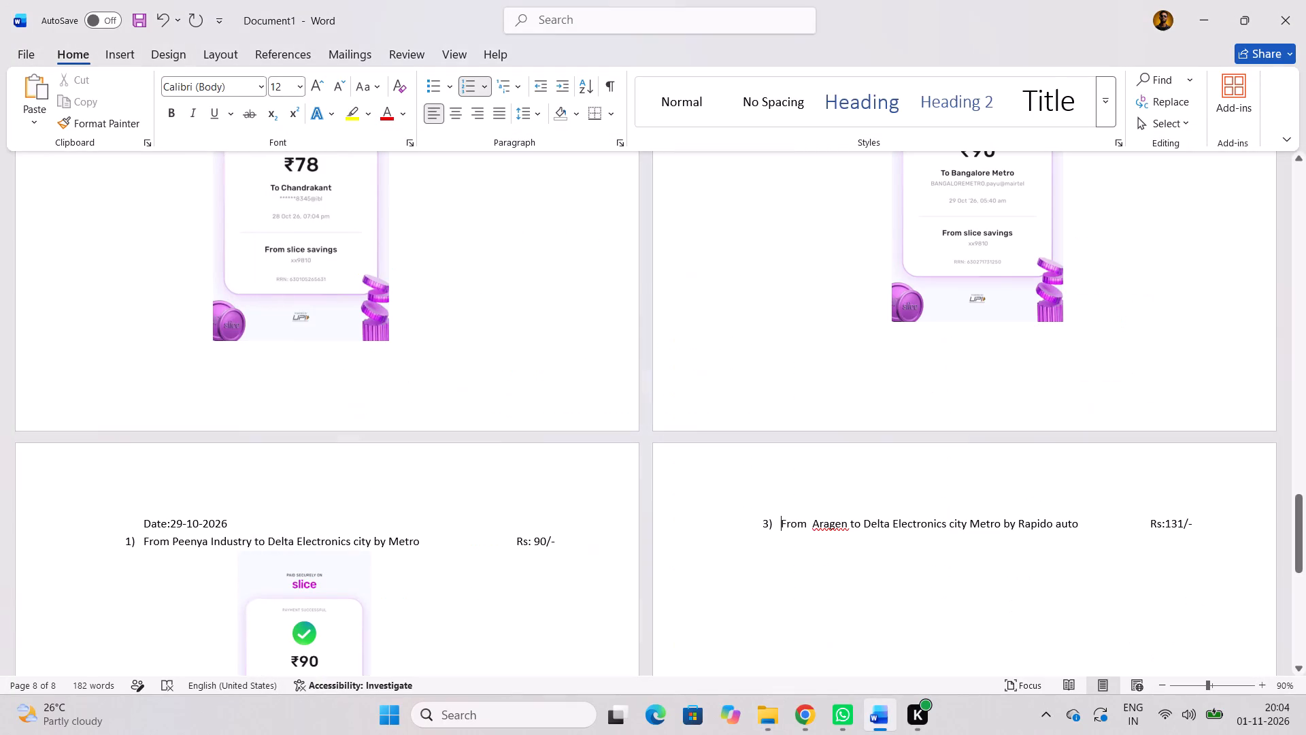
{"action": "left_click", "coordinate": [975, 581]}
{"action": "key", "text": "ctrl+v"}
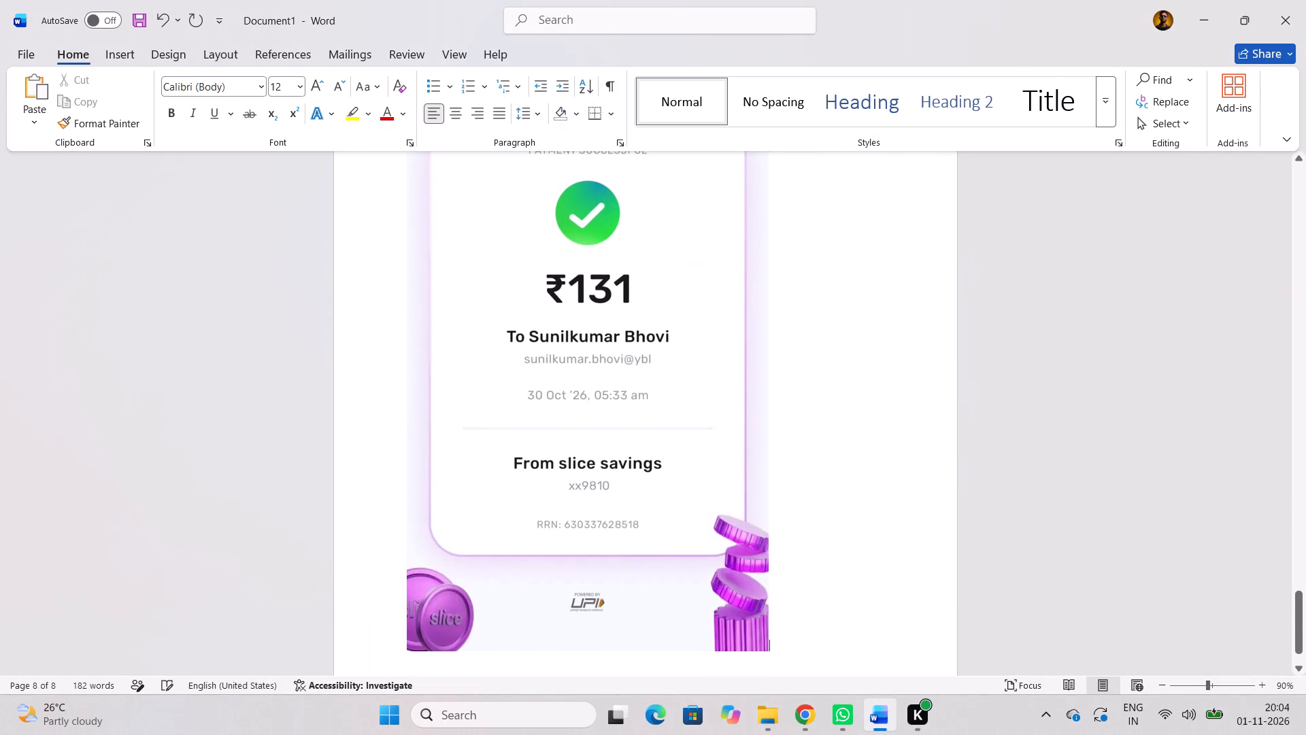
Shrink the ₹131 receipt under item 3) proportionally to about the size of the ₹89 receipt.
{"action": "left_click", "coordinate": [640, 500]}
{"action": "scroll", "coordinate": [739, 591], "scroll_direction": "down", "scroll_amount": 3}
{"action": "left_click_drag", "start_coordinate": [767, 589], "coordinate": [639, 305]}
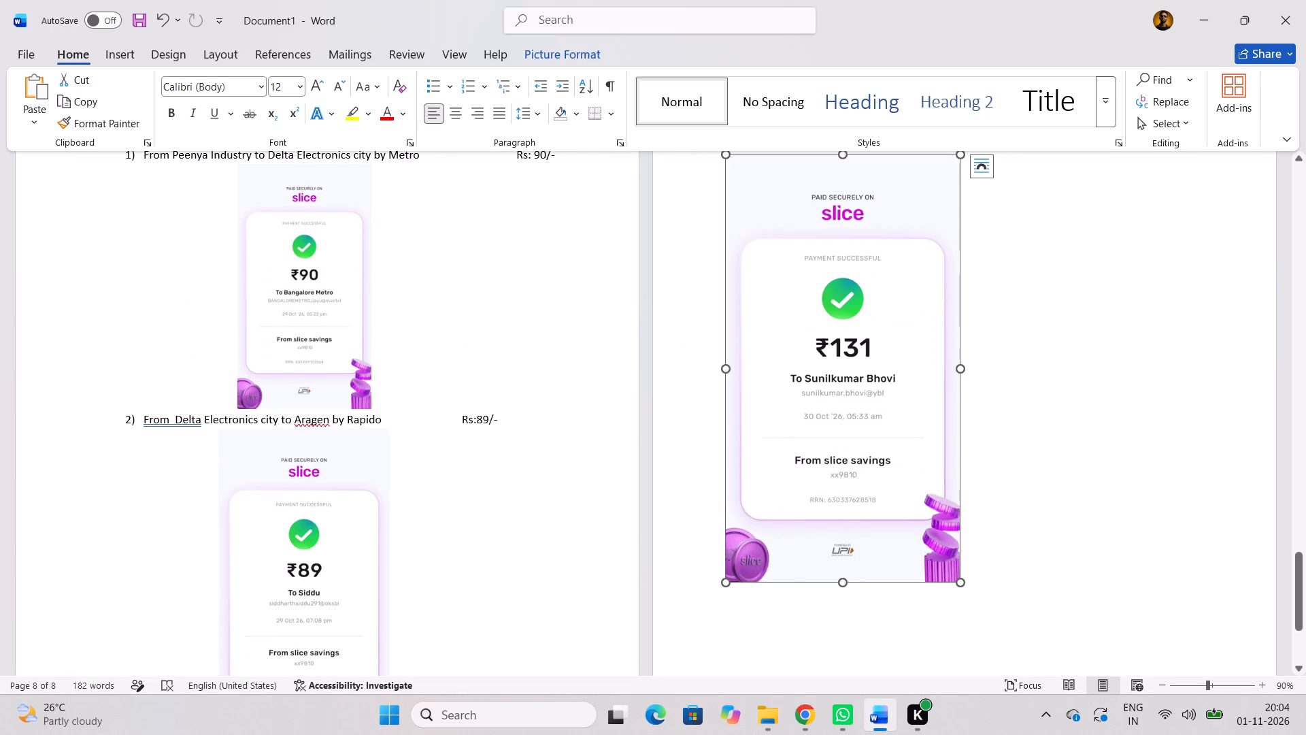
{"action": "left_click_drag", "start_coordinate": [963, 585], "coordinate": [893, 429]}
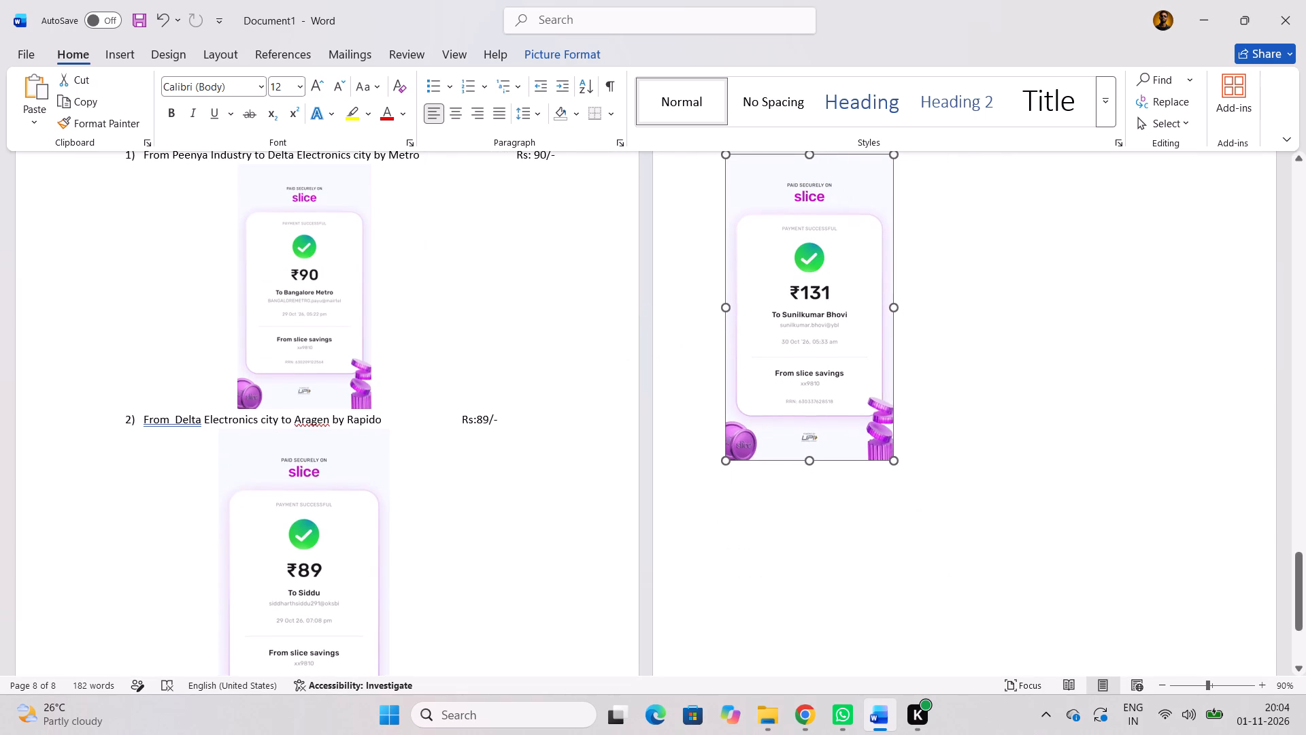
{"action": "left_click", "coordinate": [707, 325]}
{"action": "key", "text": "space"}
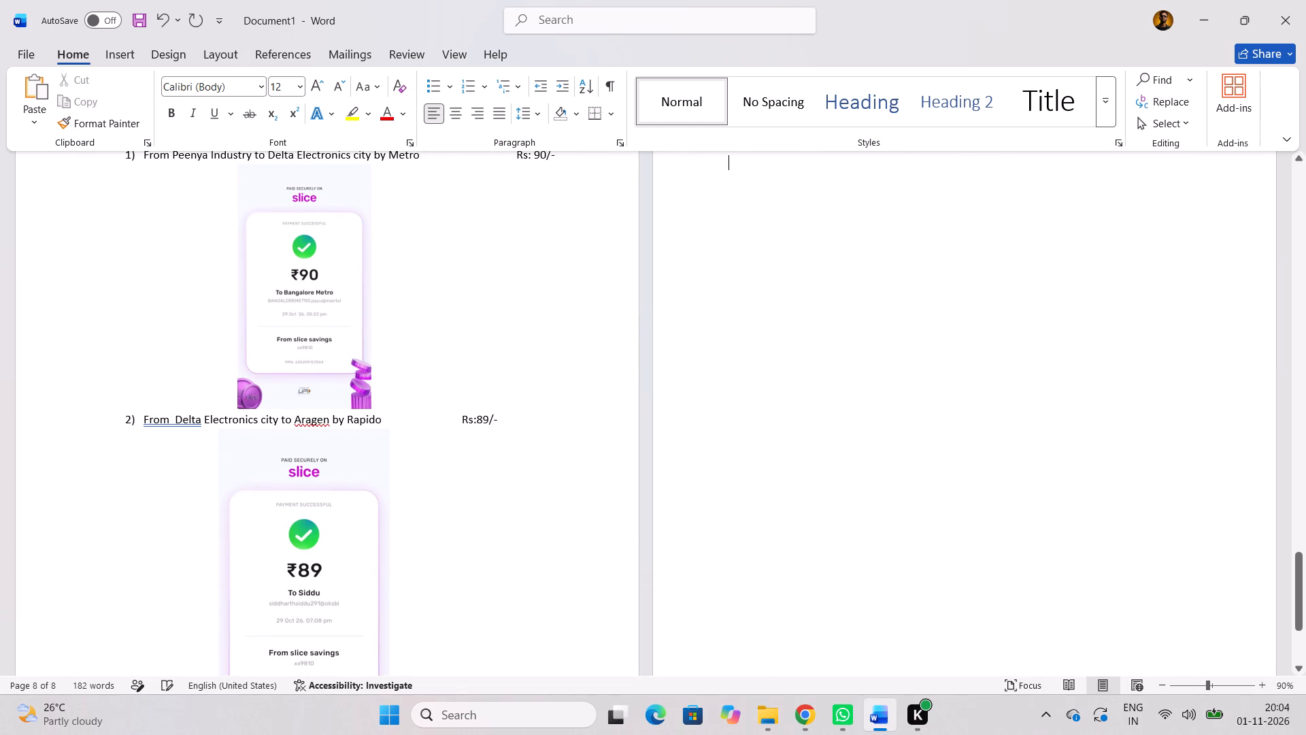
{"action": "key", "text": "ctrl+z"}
Place the text cursor directly before the ₹131 receipt under item 3) without selecting the picture.
{"action": "left_click", "coordinate": [711, 299]}
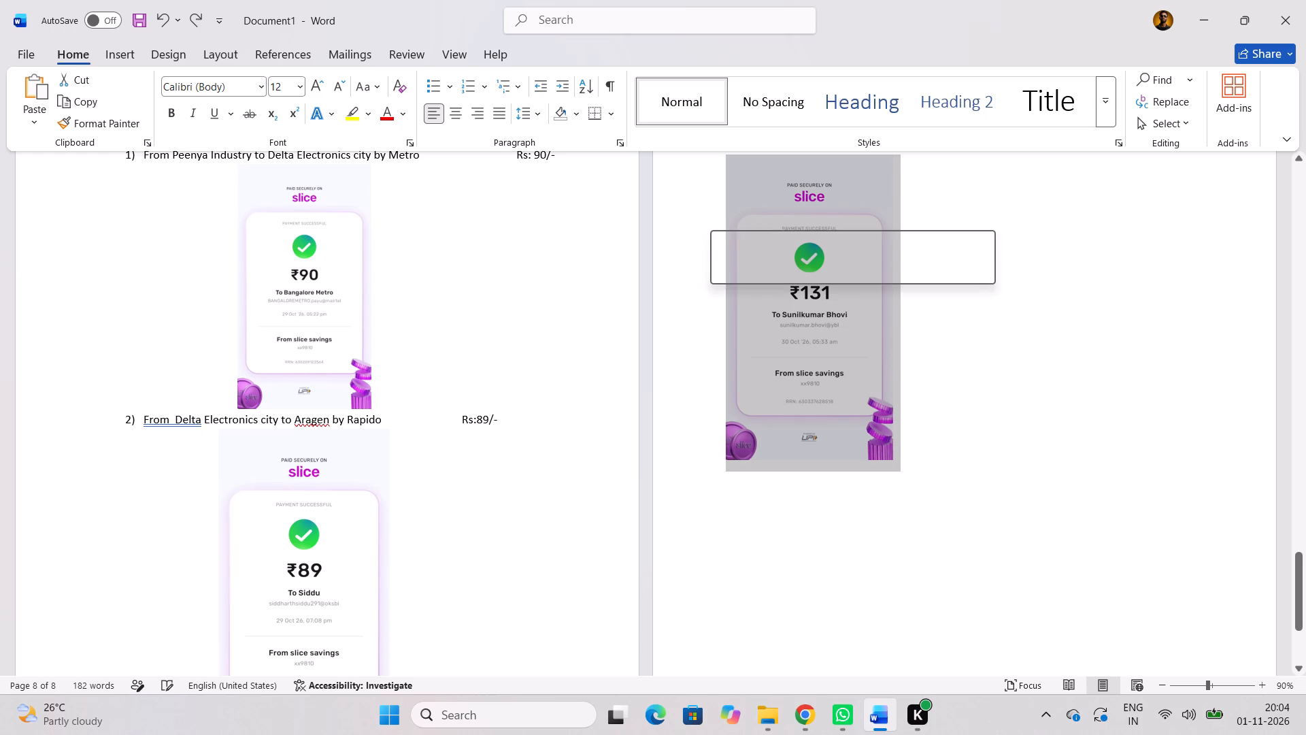
{"action": "left_click", "coordinate": [713, 350]}
{"action": "left_click", "coordinate": [721, 351]}
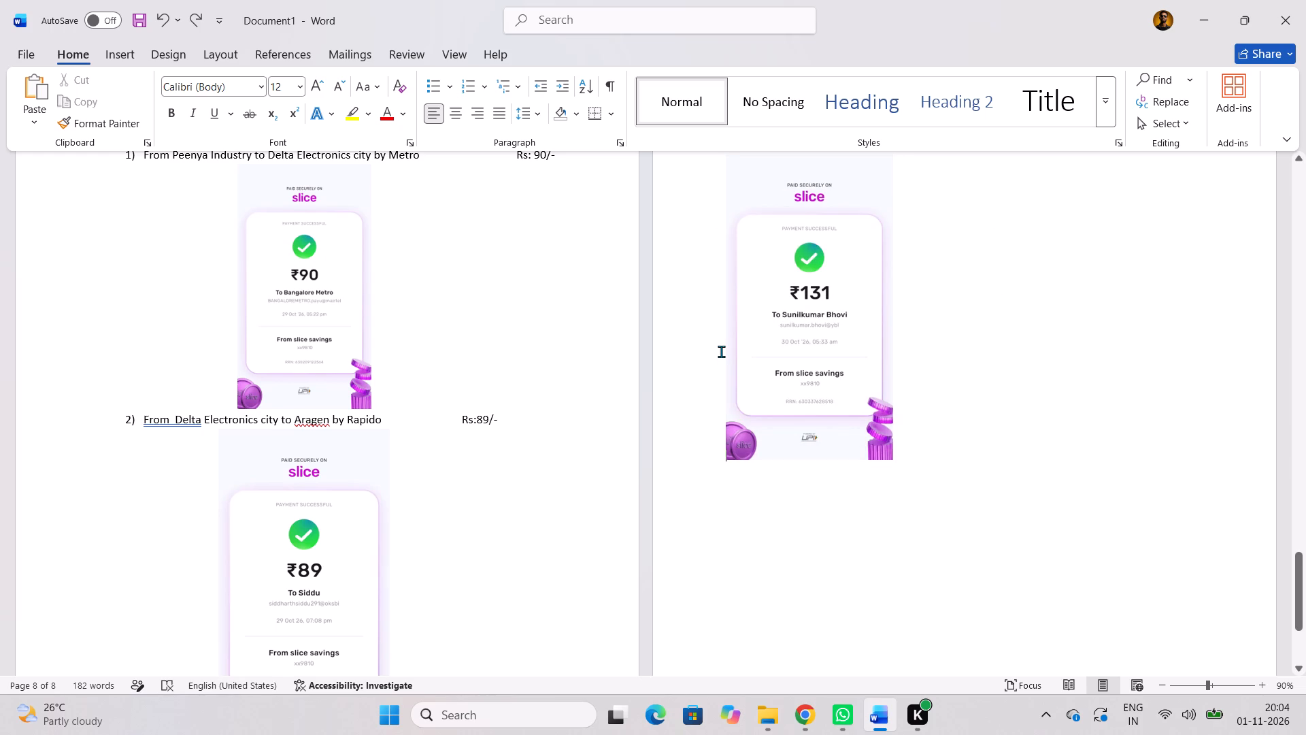
Insert spaces before the ₹131 receipt under item 3) of 29-10-2026 to centre it beneath its trip line.
{"action": "key", "text": "space"}
{"action": "key", "text": "space"}
{"action": "key", "text": "space"}
{"action": "key", "text": "space"}
{"action": "key", "text": "space"}
{"action": "key", "text": "space"}
{"action": "key", "text": "space"}
{"action": "key", "text": "space"}
{"action": "key", "text": "space"}
{"action": "key", "text": "space"}
{"action": "key", "text": "space"}
{"action": "key", "text": "space"}
{"action": "key", "text": "space"}
{"action": "key", "text": "space"}
{"action": "key", "text": "space"}
{"action": "key", "text": "space"}
{"action": "scroll", "coordinate": [918, 472], "scroll_direction": "up", "scroll_amount": 4}
{"action": "key", "text": "space"}
{"action": "key", "text": "space"}
{"action": "key", "text": "space"}
{"action": "key", "text": "space"}
{"action": "key", "text": "space"}
{"action": "key", "text": "space"}
{"action": "key", "text": "space"}
{"action": "key", "text": "space"}
{"action": "key", "text": "space"}
{"action": "key", "text": "space"}
{"action": "key", "text": "space"}
{"action": "key", "text": "space"}
{"action": "key", "text": "space"}
{"action": "key", "text": "space"}
{"action": "key", "text": "space"}
{"action": "key", "text": "space"}
{"action": "key", "text": "space"}
{"action": "key", "text": "space"}
{"action": "key", "text": "space"}
{"action": "key", "text": "space"}
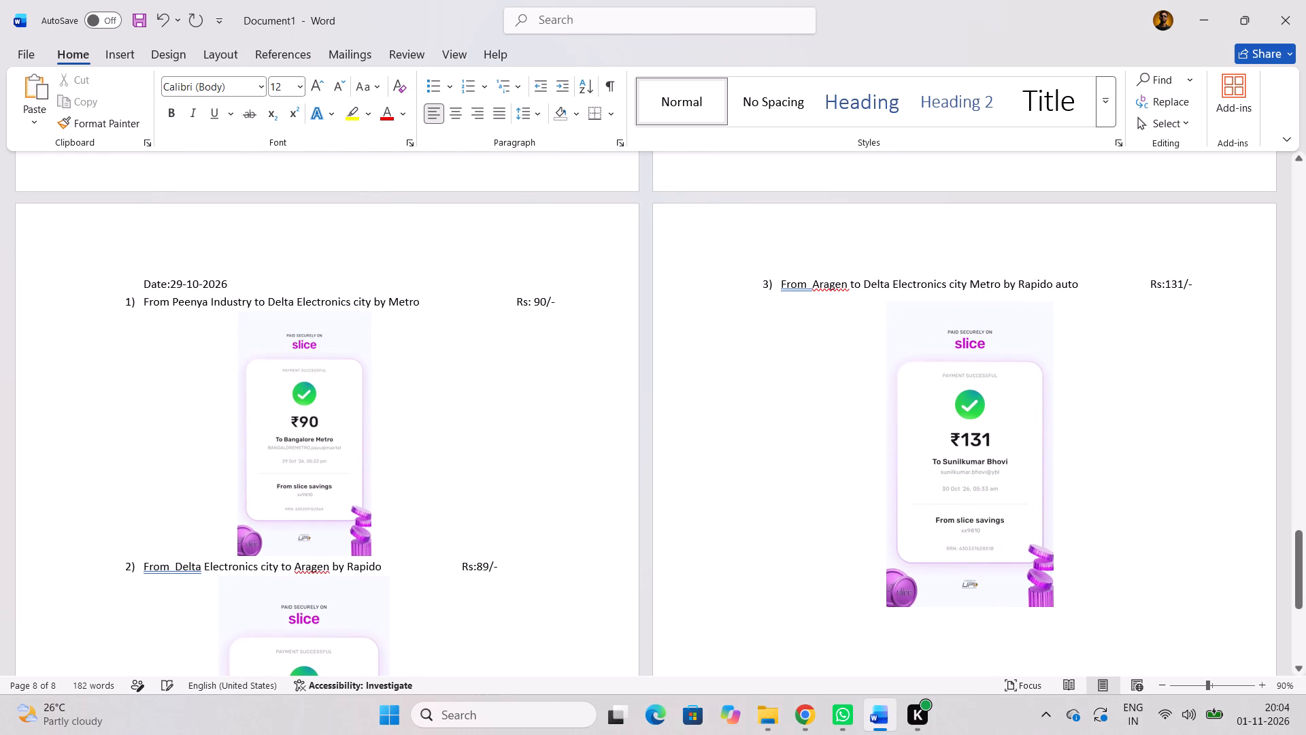
Shrink the ₹131 receipt under item 3) of 29-10-2026 slightly, keeping its proportions.
{"action": "left_click", "coordinate": [946, 544]}
{"action": "left_click_drag", "start_coordinate": [1053, 611], "coordinate": [1039, 591]}
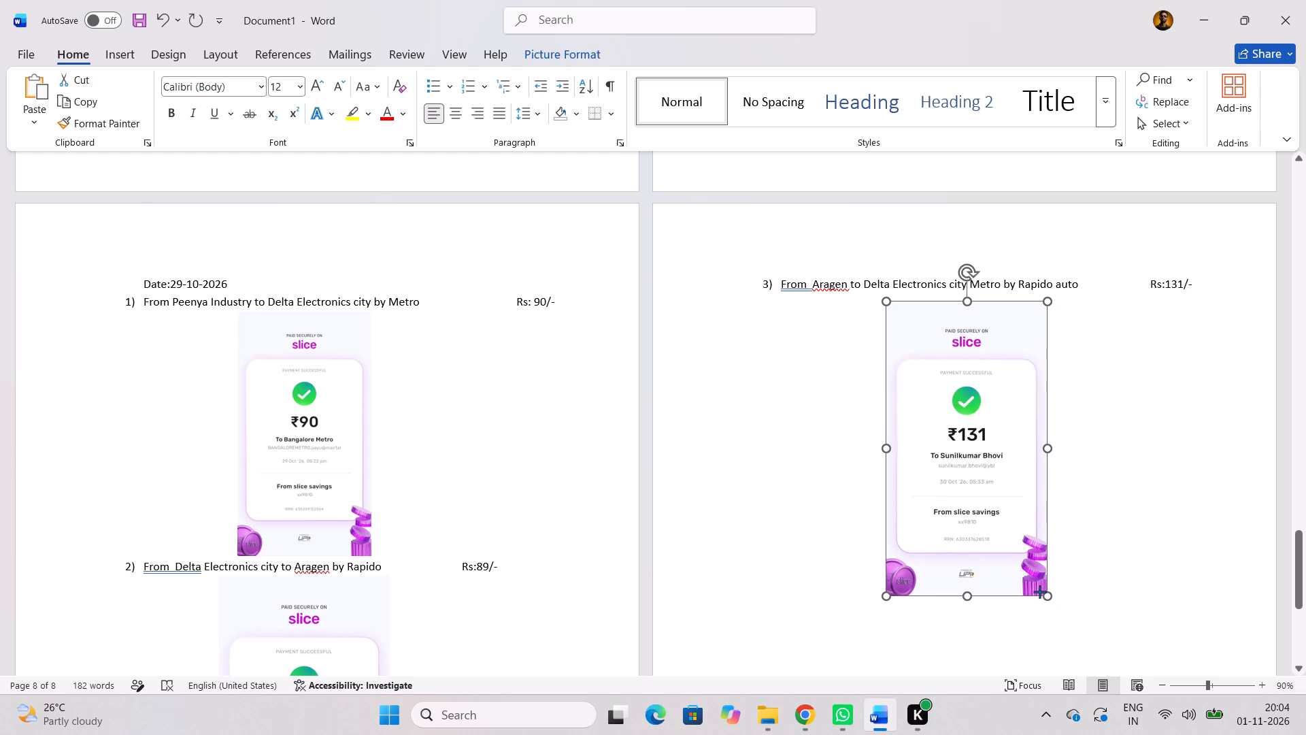
{"action": "left_click_drag", "start_coordinate": [1039, 591], "coordinate": [1033, 585]}
{"action": "left_click", "coordinate": [1105, 542]}
Copy the item 4) line of 28-10-2026, "From to Delta Electronics city to Peenya Industry by Metro" with its Rs:90/- amount.
{"action": "scroll", "coordinate": [928, 518], "scroll_direction": "up", "scroll_amount": 8}
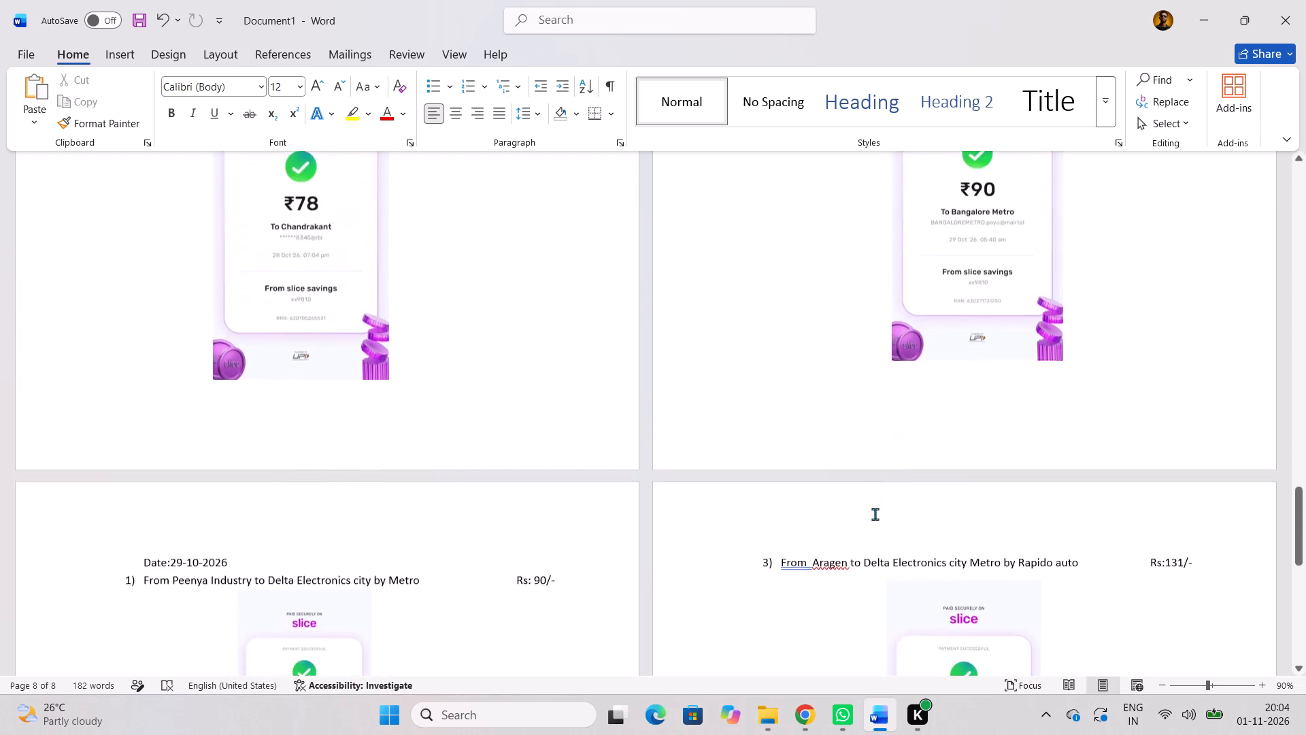
{"action": "scroll", "coordinate": [875, 514], "scroll_direction": "up", "scroll_amount": 8}
{"action": "left_click_drag", "start_coordinate": [760, 351], "coordinate": [844, 353]}
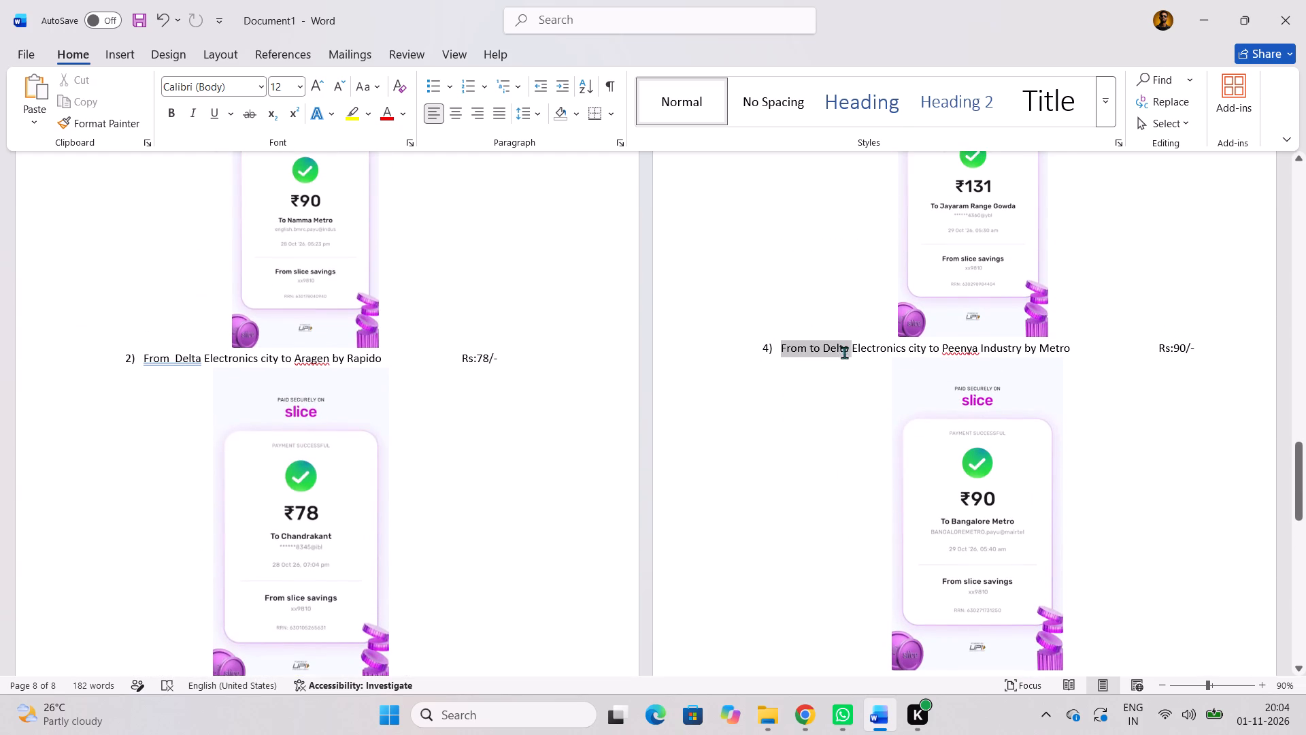
{"action": "left_click_drag", "start_coordinate": [844, 353], "coordinate": [1211, 354]}
{"action": "key", "text": "ctrl+c"}
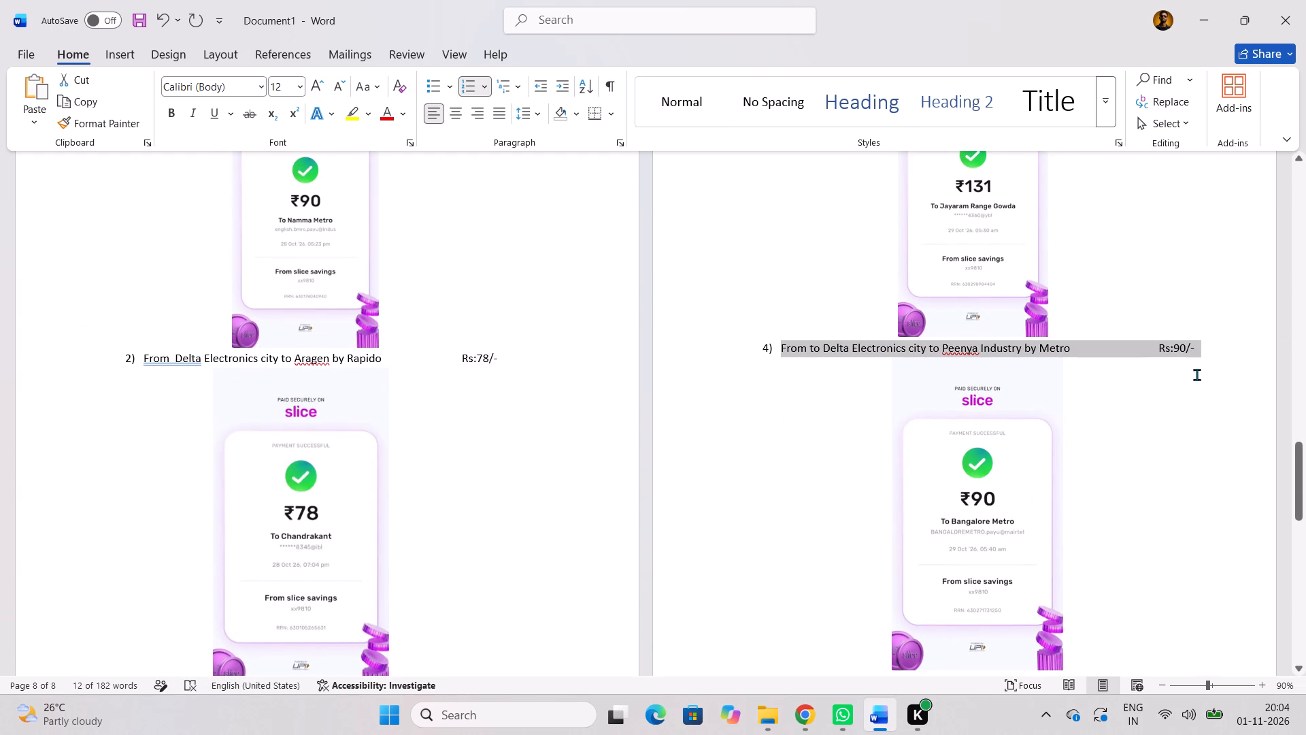
Return to the 29-10-2026 section and place the text cursor at the end, after the ₹131 receipt under item 3).
{"action": "scroll", "coordinate": [1186, 399], "scroll_direction": "down", "scroll_amount": 11}
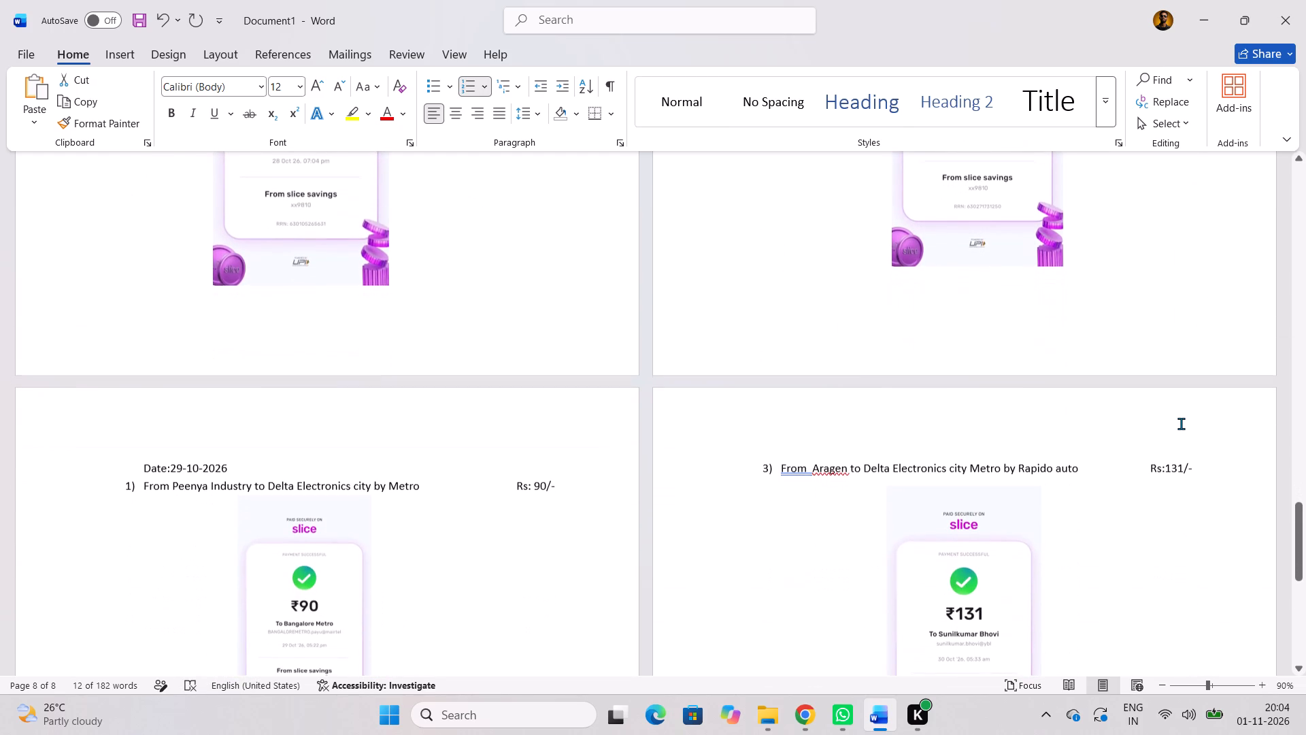
{"action": "scroll", "coordinate": [1181, 423], "scroll_direction": "down", "scroll_amount": 4}
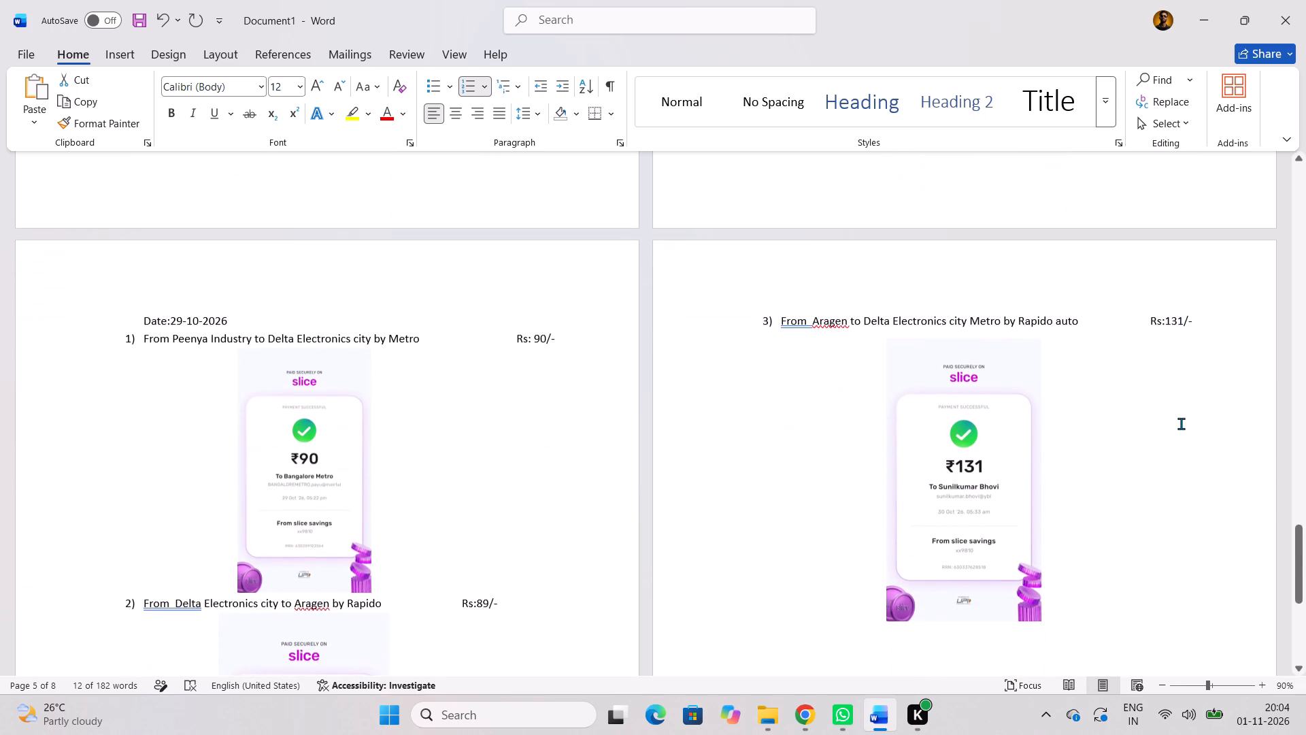
{"action": "scroll", "coordinate": [1181, 423], "scroll_direction": "down", "scroll_amount": 4}
{"action": "left_click", "coordinate": [1086, 504]}
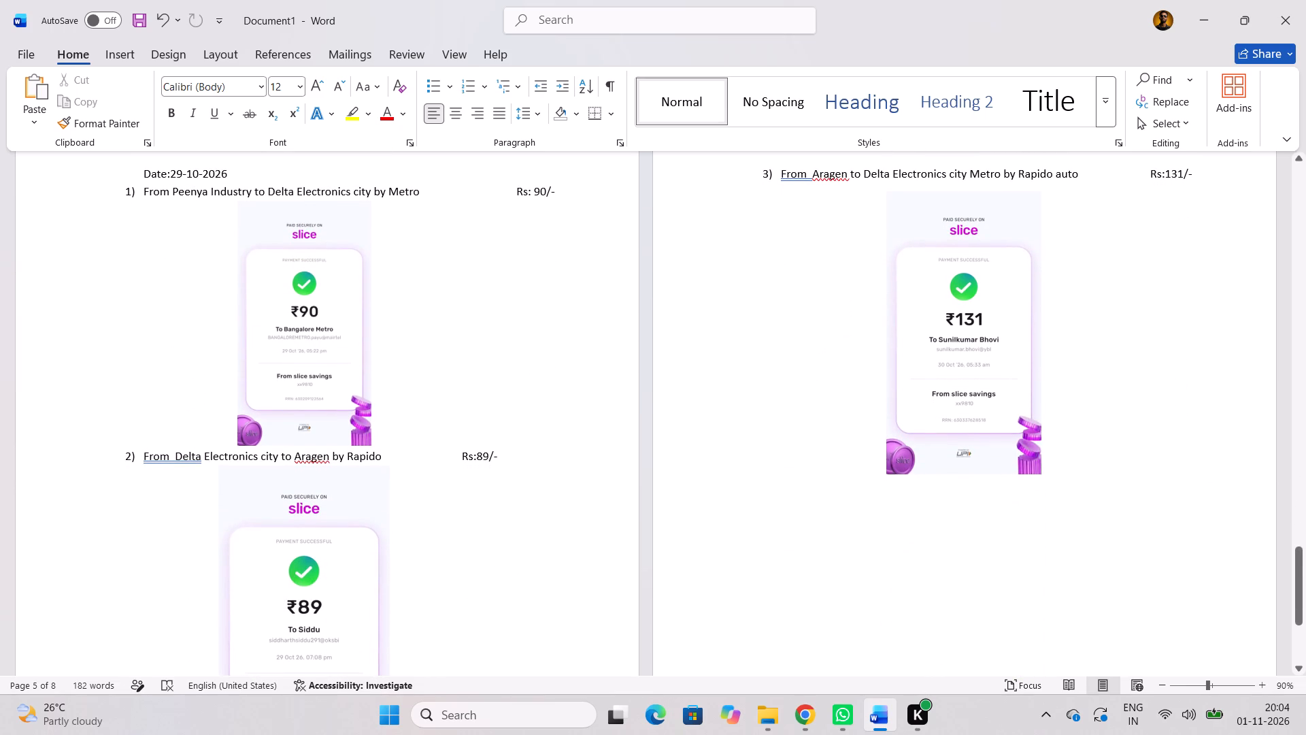
Paste the copied Delta Electronics city to Peenya Industry Metro line on a new line below the ₹131 receipt.
{"action": "key", "text": "Return"}
{"action": "key", "text": "ctrl+v"}
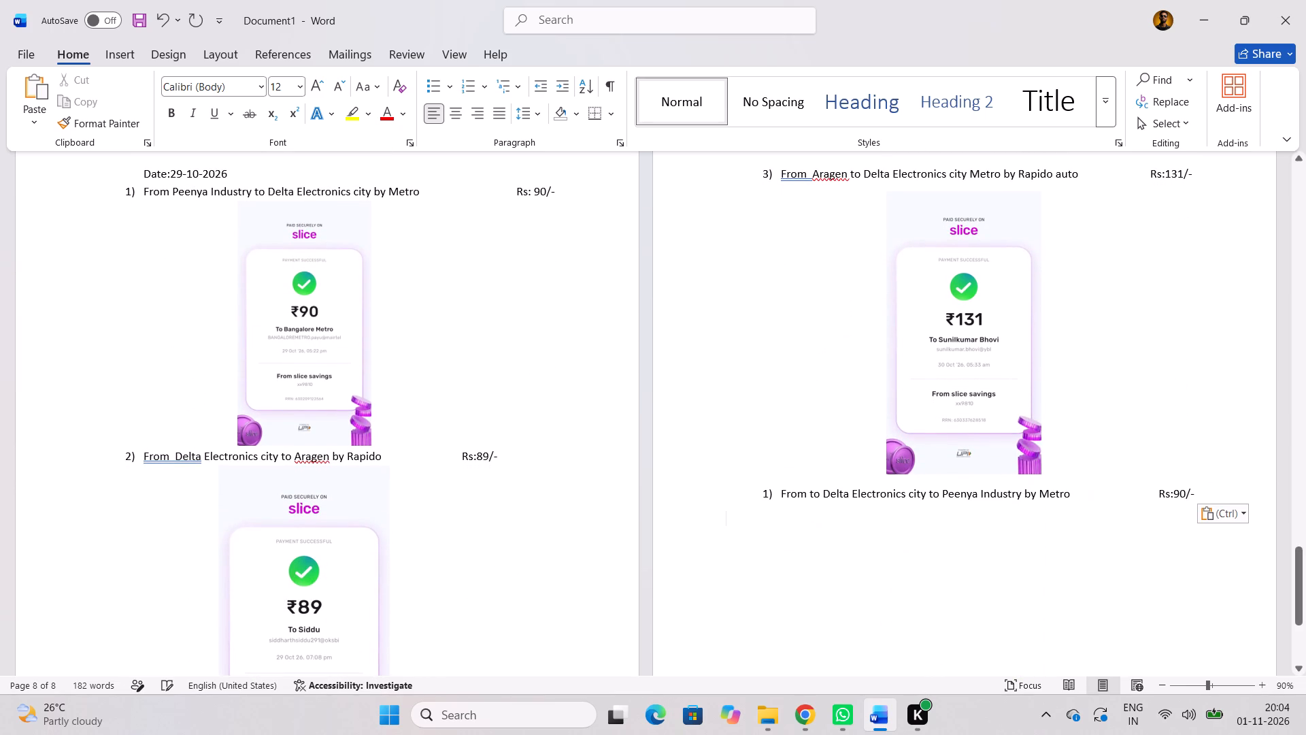
Renumber the pasted Delta Electronics city to Peenya Industry Metro line as item 4).
{"action": "left_click", "coordinate": [774, 488]}
{"action": "left_click", "coordinate": [769, 491]}
{"action": "left_click", "coordinate": [792, 497]}
{"action": "key", "text": "Left"}
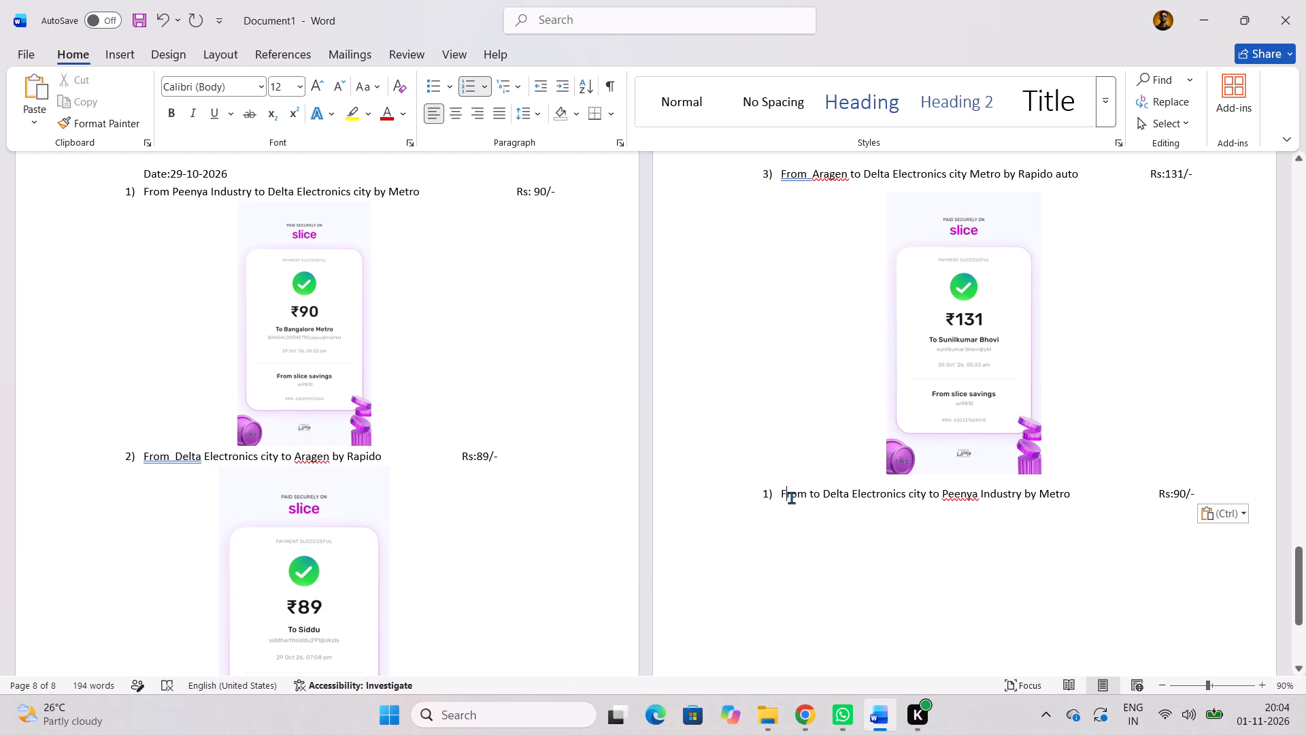
{"action": "key", "text": "Left"}
{"action": "key", "text": "Left"}
{"action": "key", "text": "BackSpace"}
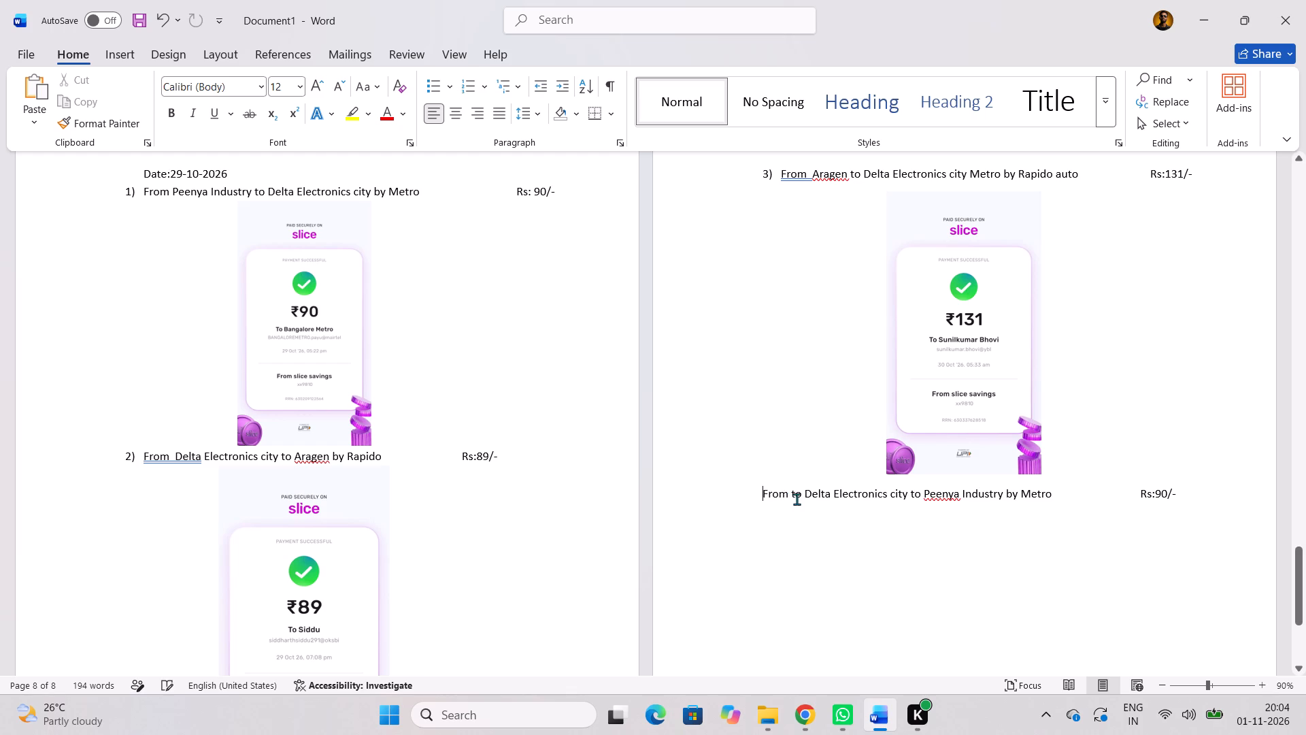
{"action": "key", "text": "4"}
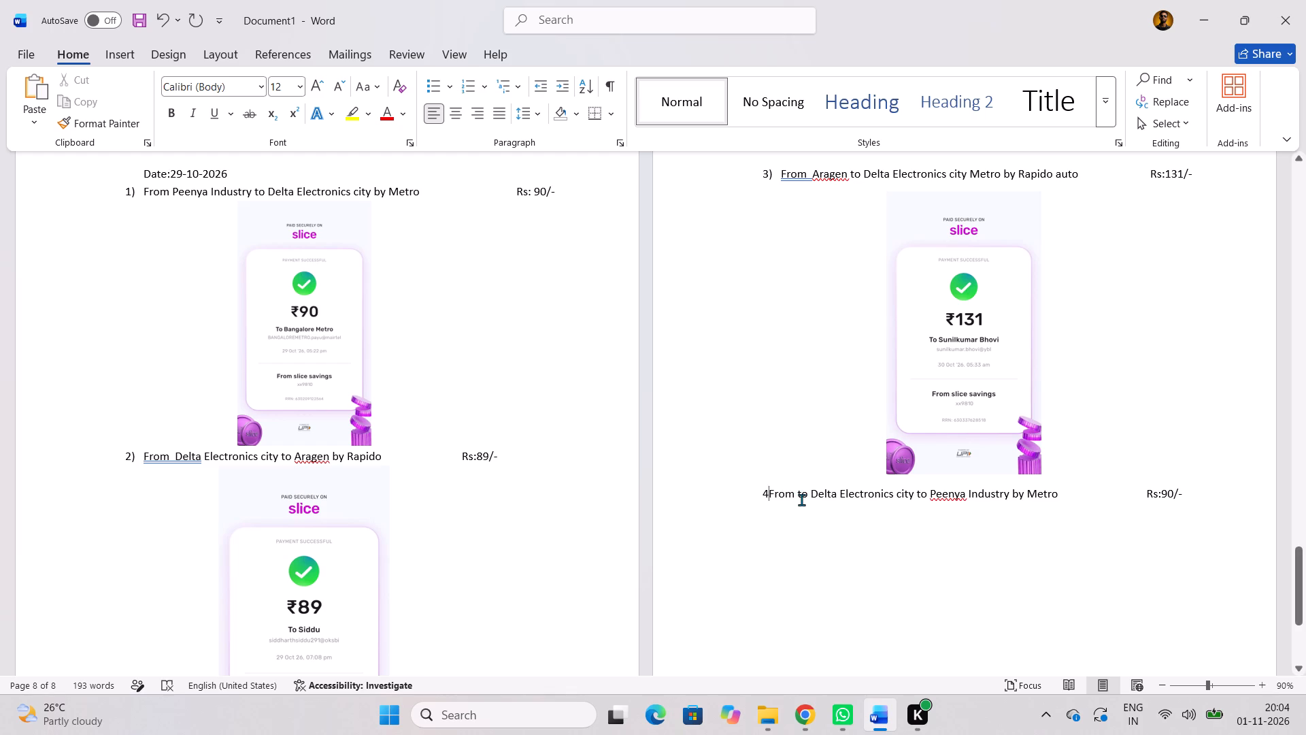
{"action": "key", "text": "shift+parenright"}
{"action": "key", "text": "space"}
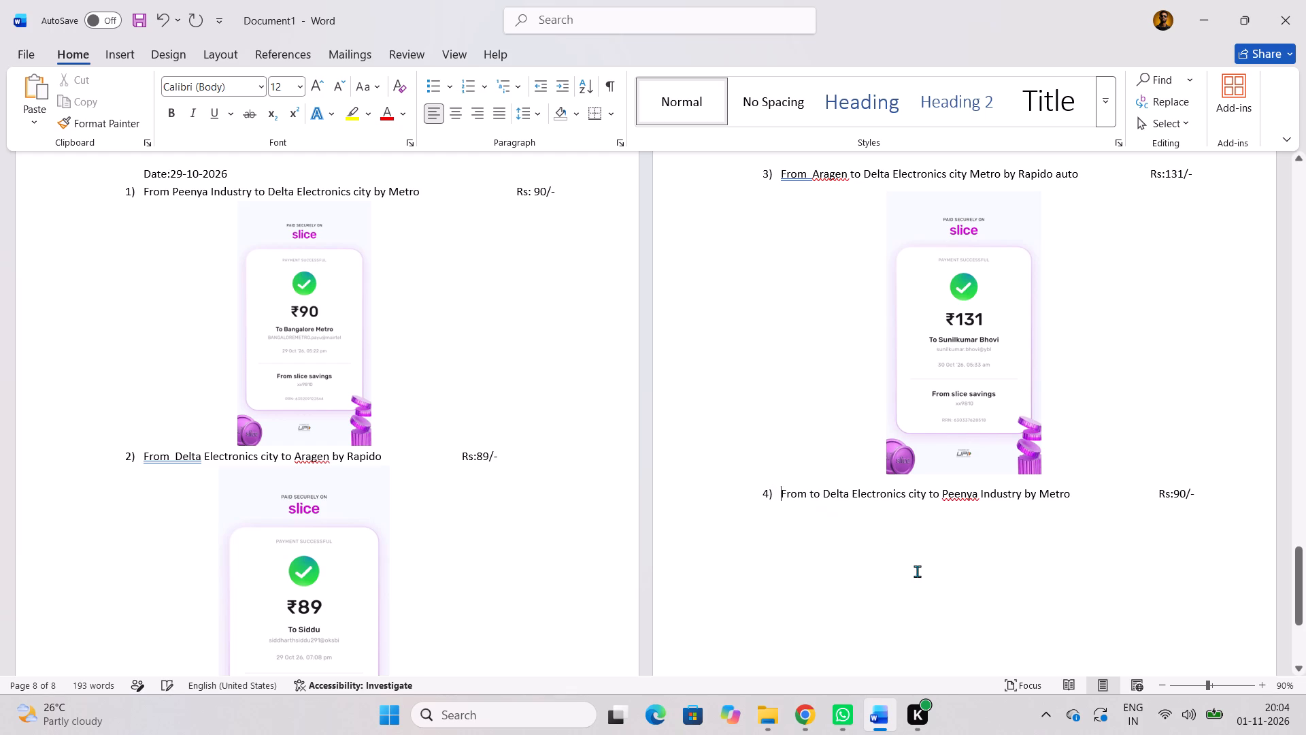
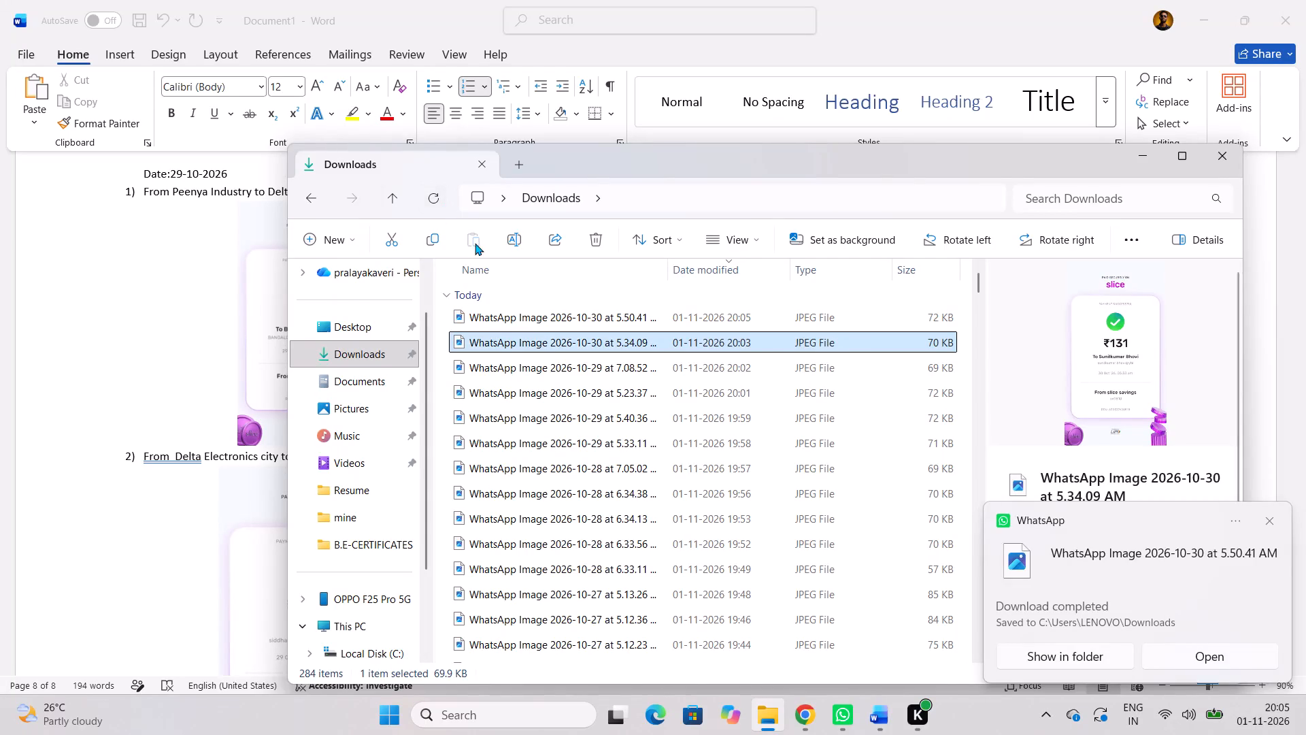
Copy "WhatsApp Image 2026-10-30 at 5.50.41 AM" from Downloads and paste it into the Word document below item 4) of 29-10-2026.
{"action": "left_click", "coordinate": [536, 319]}
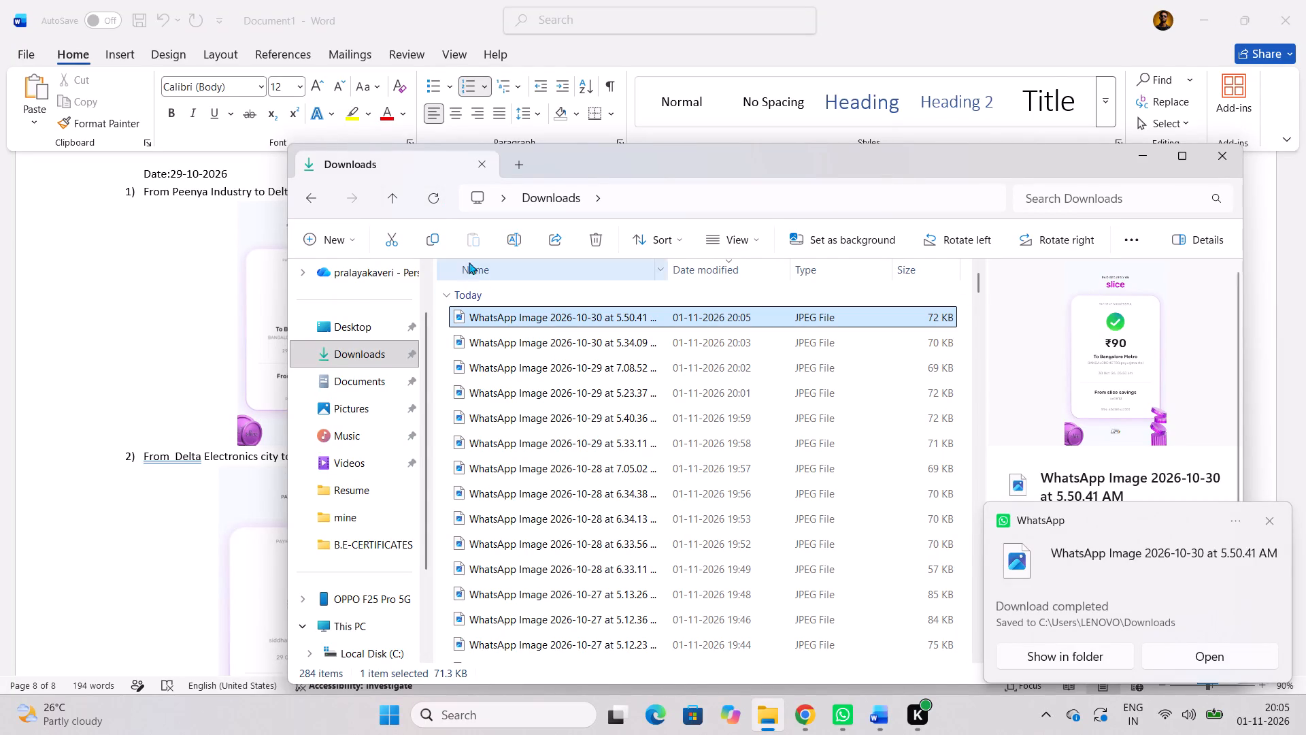
{"action": "left_click", "coordinate": [439, 232]}
{"action": "left_click", "coordinate": [1250, 342]}
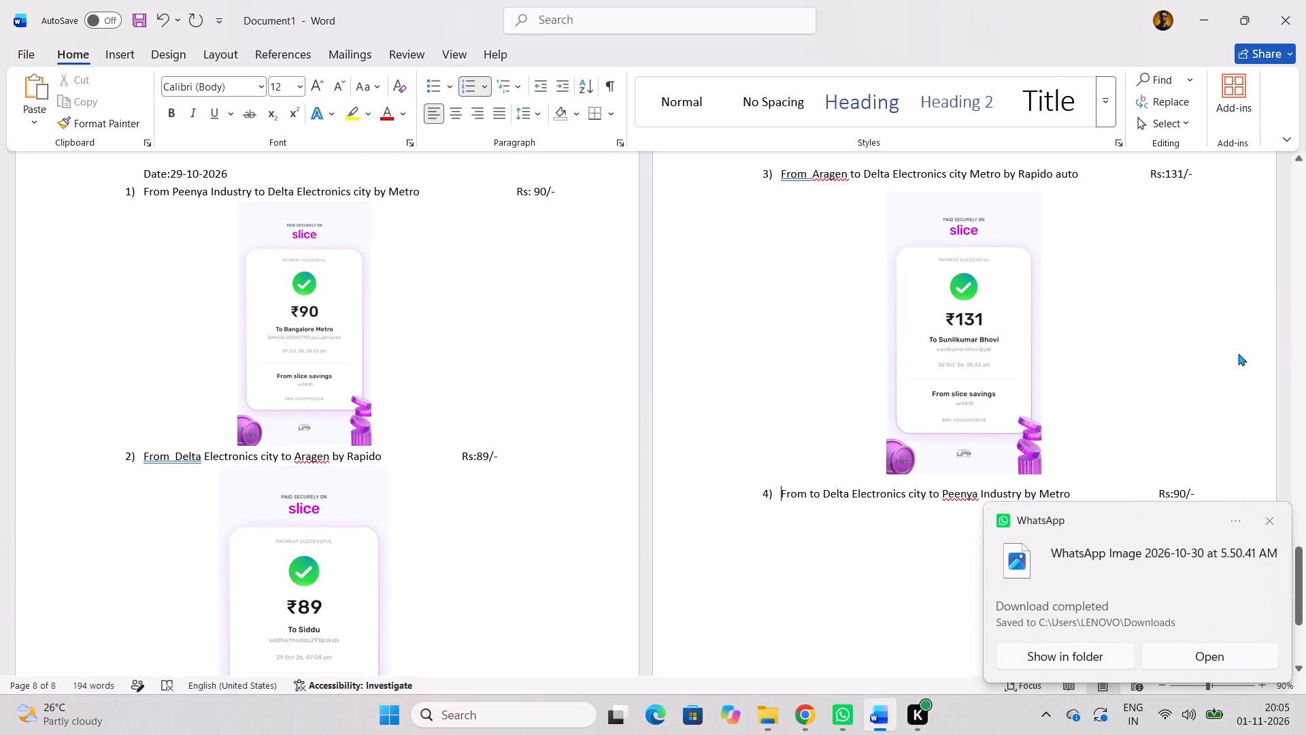
{"action": "left_click", "coordinate": [890, 581]}
{"action": "key", "text": "ctrl+v"}
Shrink the pasted ₹90 Bangalore Metro receipt proportionally until it fits on the same page beneath the item 4) line.
{"action": "left_click", "coordinate": [664, 518]}
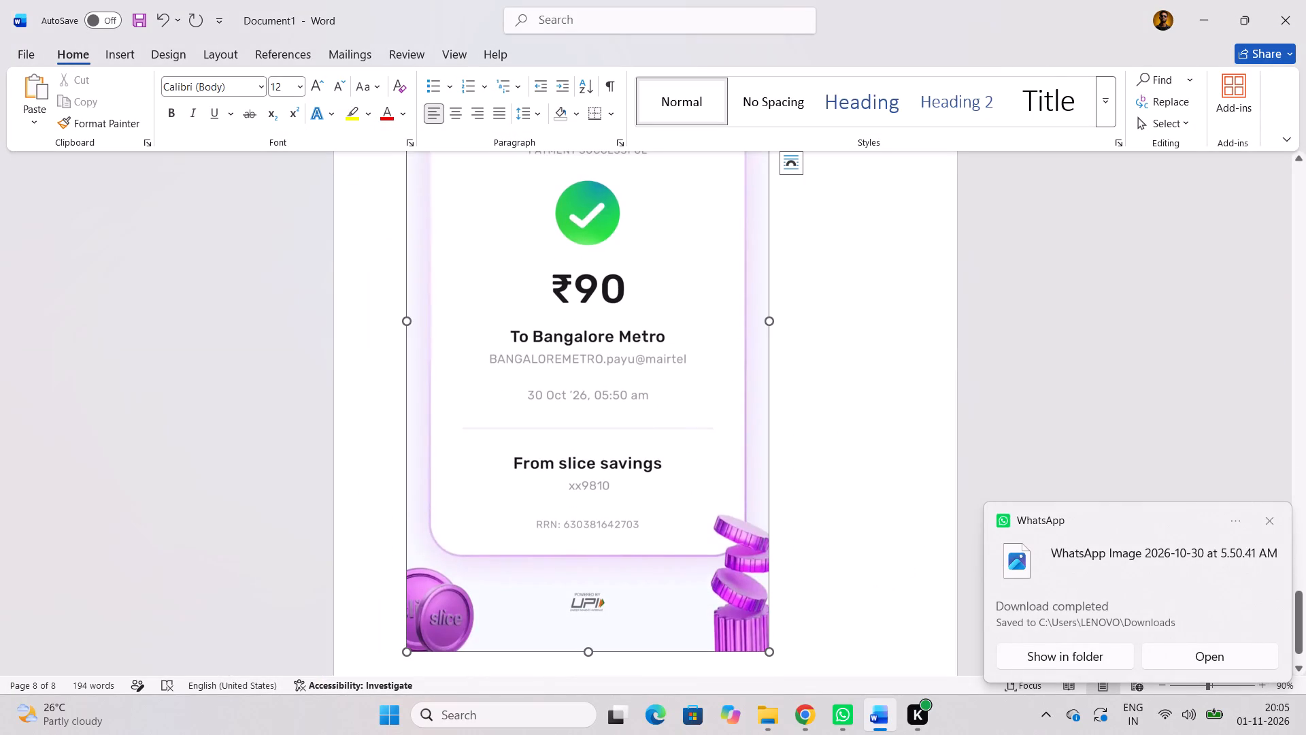
{"action": "left_click_drag", "start_coordinate": [769, 652], "coordinate": [633, 418]}
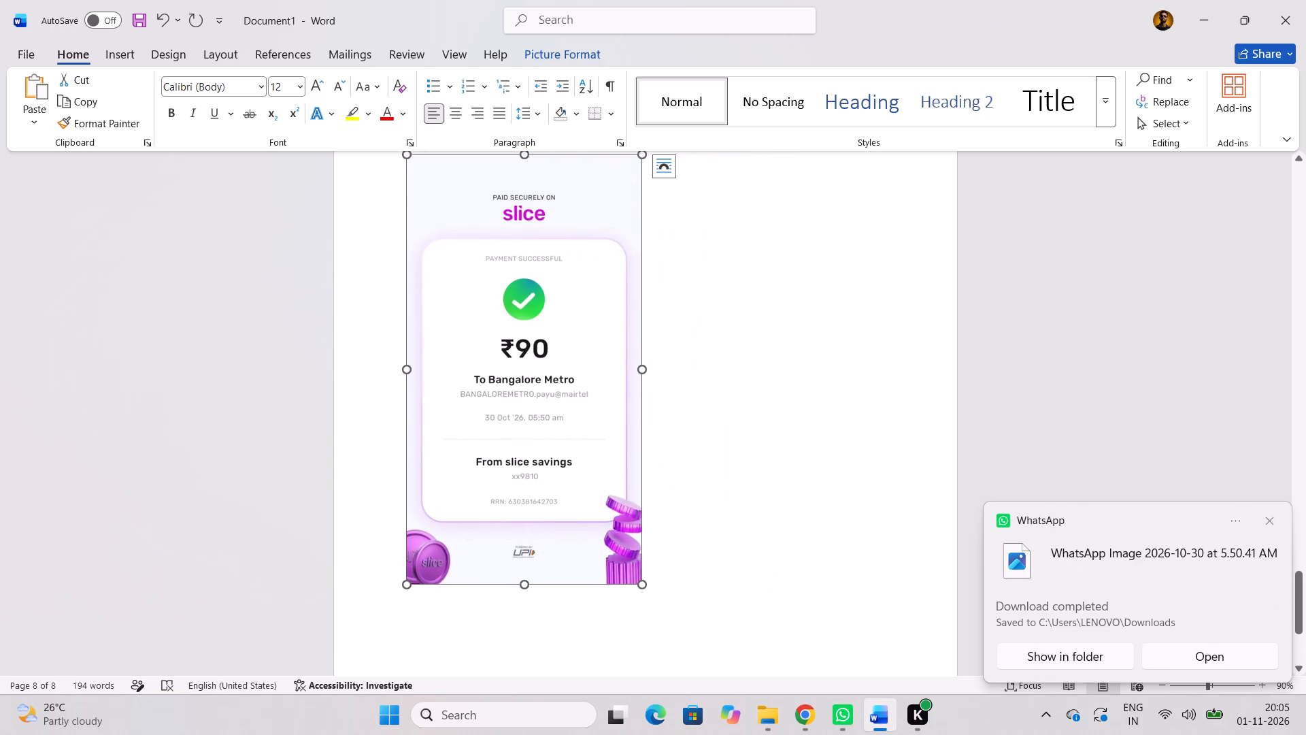
{"action": "left_click_drag", "start_coordinate": [643, 587], "coordinate": [590, 451]}
{"action": "scroll", "coordinate": [599, 466], "scroll_direction": "up", "scroll_amount": 4}
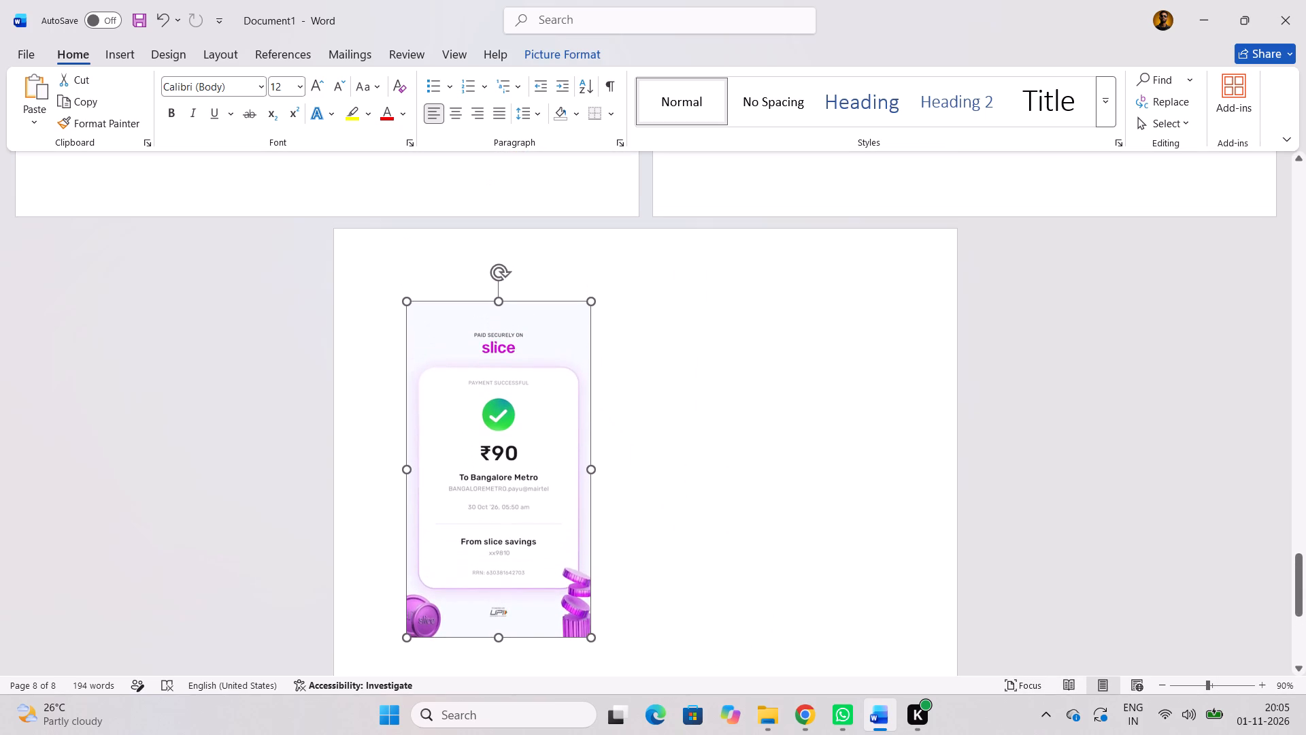
{"action": "left_click_drag", "start_coordinate": [591, 640], "coordinate": [555, 566]}
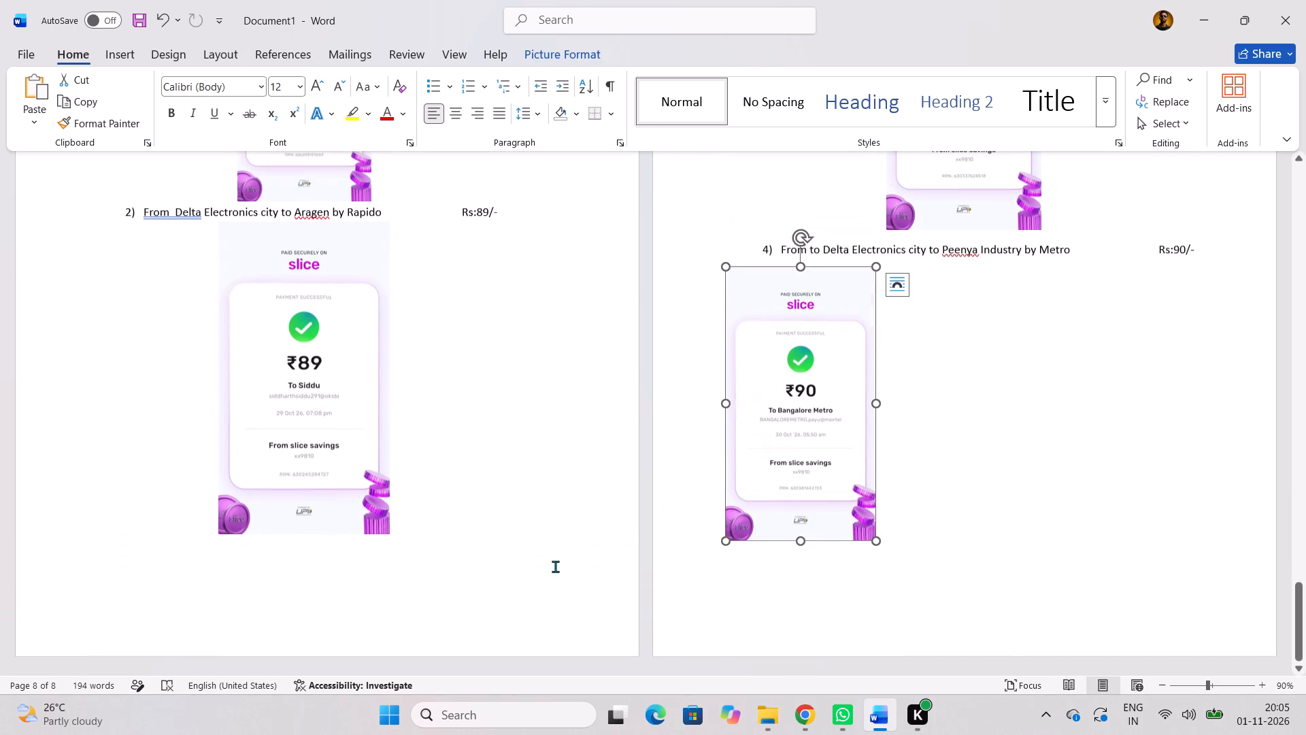
Insert spaces before the ₹90 receipt under item 4) of 29-10-2026 to centre it beneath its trip line.
{"action": "left_click", "coordinate": [714, 374]}
{"action": "left_click", "coordinate": [715, 374]}
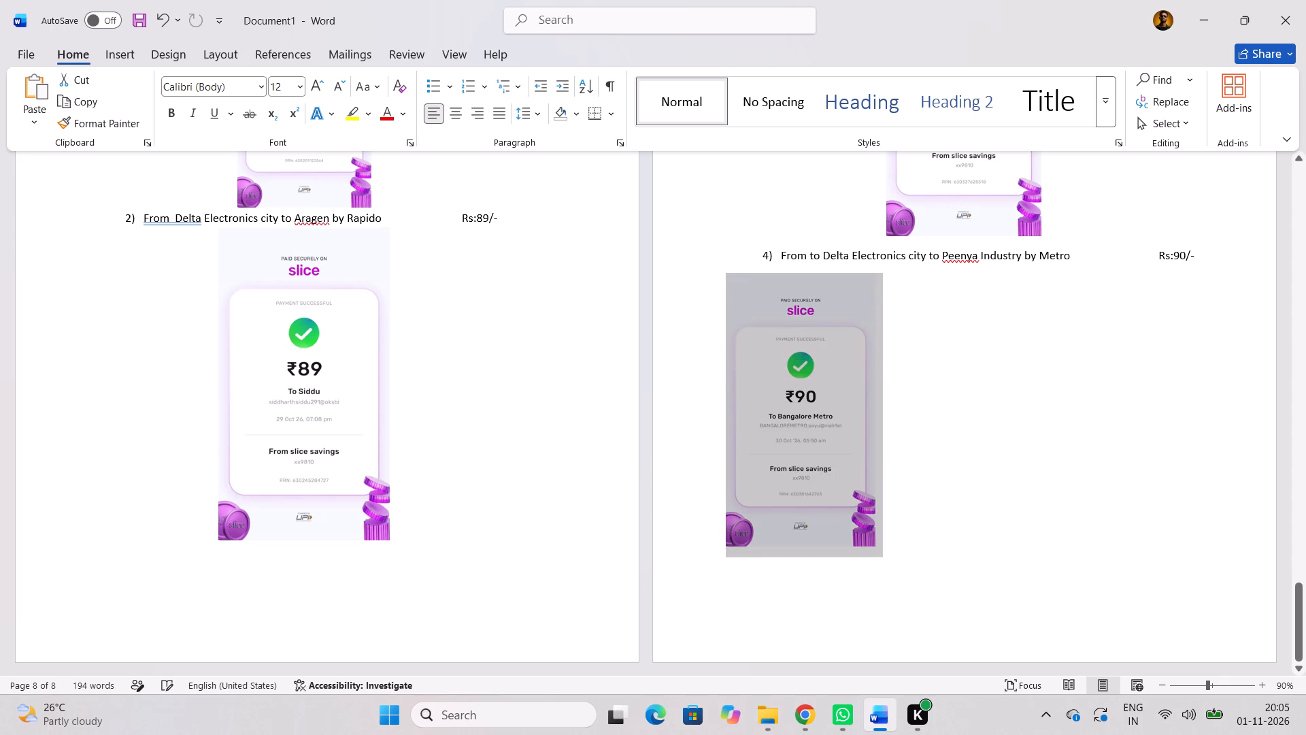
{"action": "left_click", "coordinate": [744, 381]}
{"action": "left_click", "coordinate": [716, 391]}
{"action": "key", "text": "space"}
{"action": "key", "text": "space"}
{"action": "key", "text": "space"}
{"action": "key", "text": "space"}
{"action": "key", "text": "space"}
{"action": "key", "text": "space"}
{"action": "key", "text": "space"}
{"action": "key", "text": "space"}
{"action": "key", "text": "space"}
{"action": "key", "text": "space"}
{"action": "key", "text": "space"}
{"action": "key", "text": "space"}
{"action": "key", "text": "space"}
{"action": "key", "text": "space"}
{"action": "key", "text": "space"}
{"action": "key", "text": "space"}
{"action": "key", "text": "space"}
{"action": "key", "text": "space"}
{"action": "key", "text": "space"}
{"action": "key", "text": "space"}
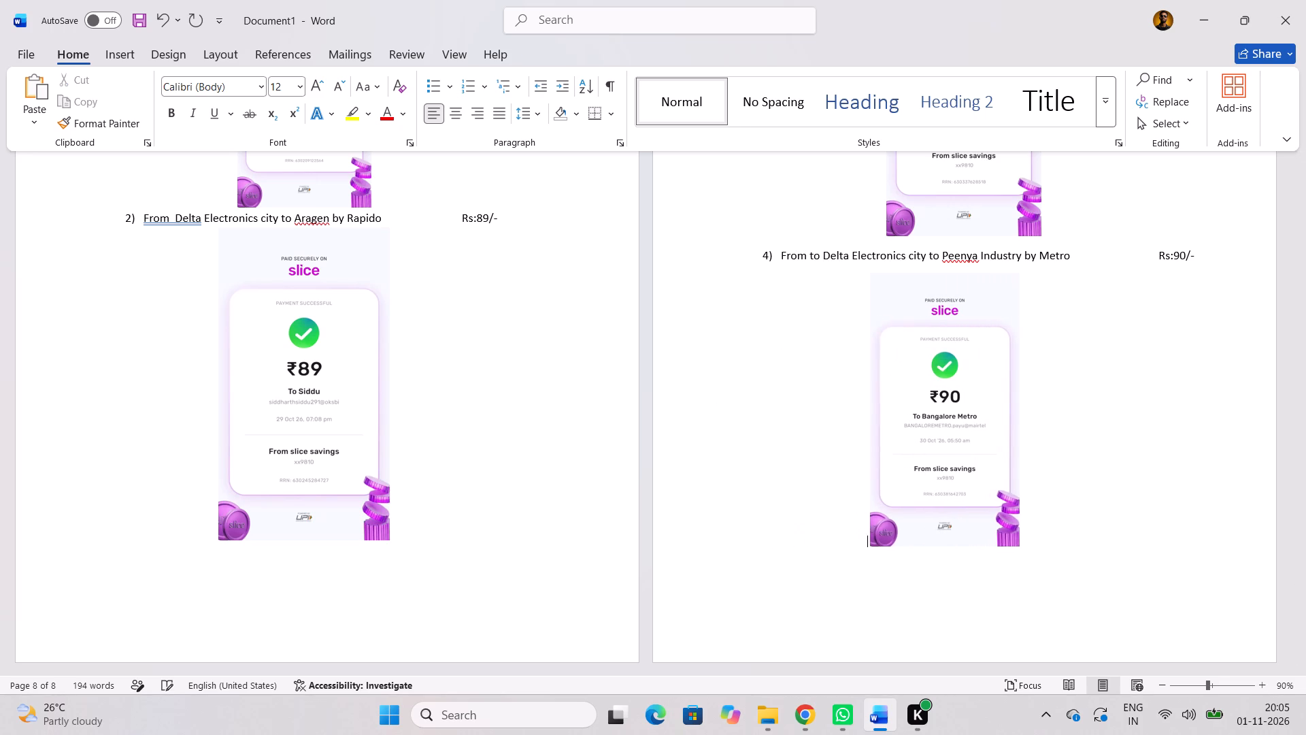
Enlarge the ₹90 receipt under item 4) of 29-10-2026, keeping its proportions, to roughly match the ₹89 receipt under item 2).
{"action": "left_click", "coordinate": [1030, 540]}
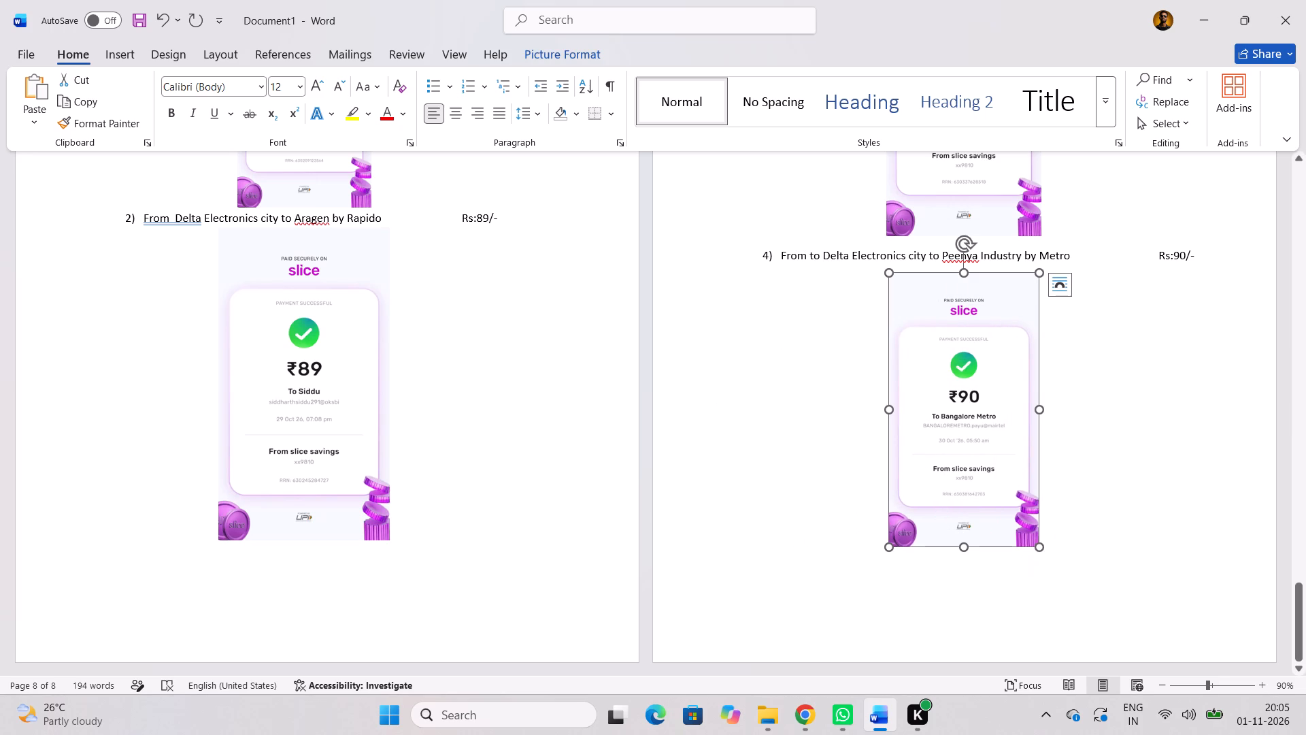
{"action": "left_click_drag", "start_coordinate": [1035, 548], "coordinate": [1043, 559]}
{"action": "left_click_drag", "start_coordinate": [1045, 562], "coordinate": [1053, 578]}
{"action": "left_click_drag", "start_coordinate": [1054, 579], "coordinate": [1062, 591]}
{"action": "left_click_drag", "start_coordinate": [745, 472], "coordinate": [737, 466]}
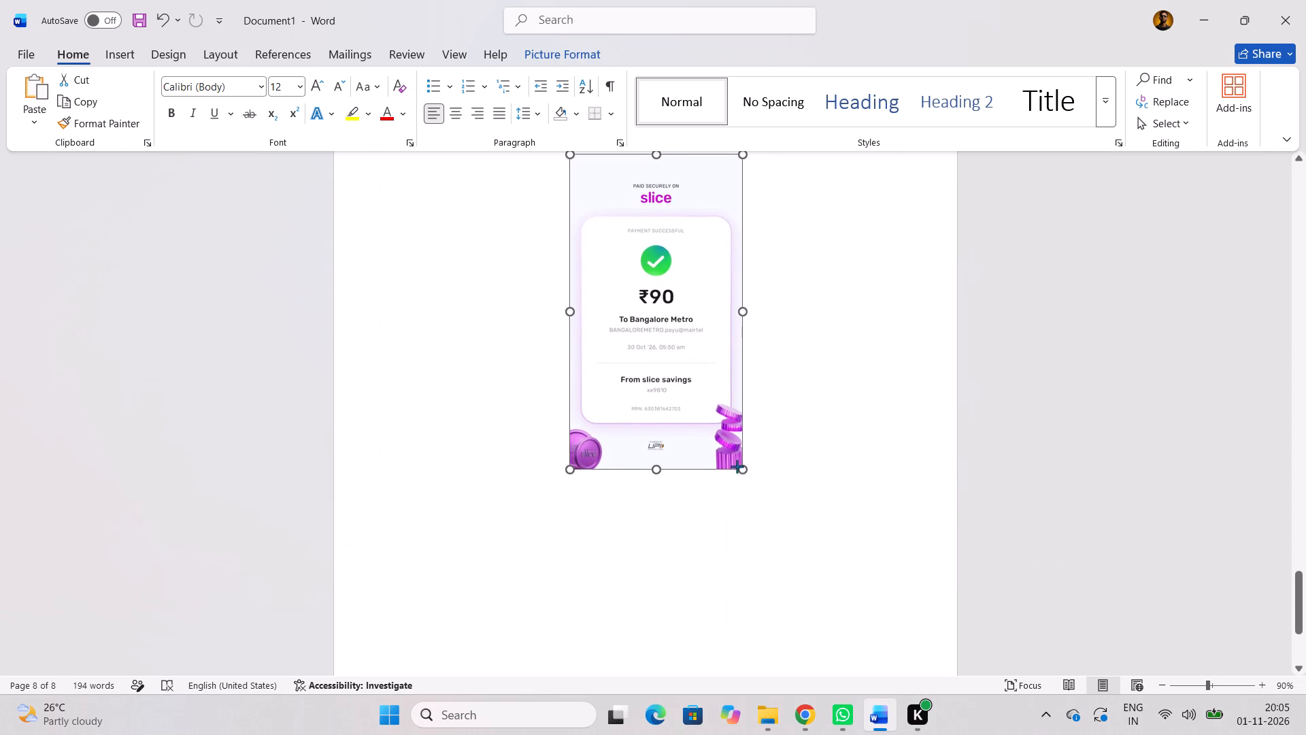
{"action": "left_click_drag", "start_coordinate": [737, 466], "coordinate": [731, 462]}
Remove a few of the spaces before the ₹90 receipt under item 4) to re-centre it beneath its trip line.
{"action": "left_click", "coordinate": [873, 399]}
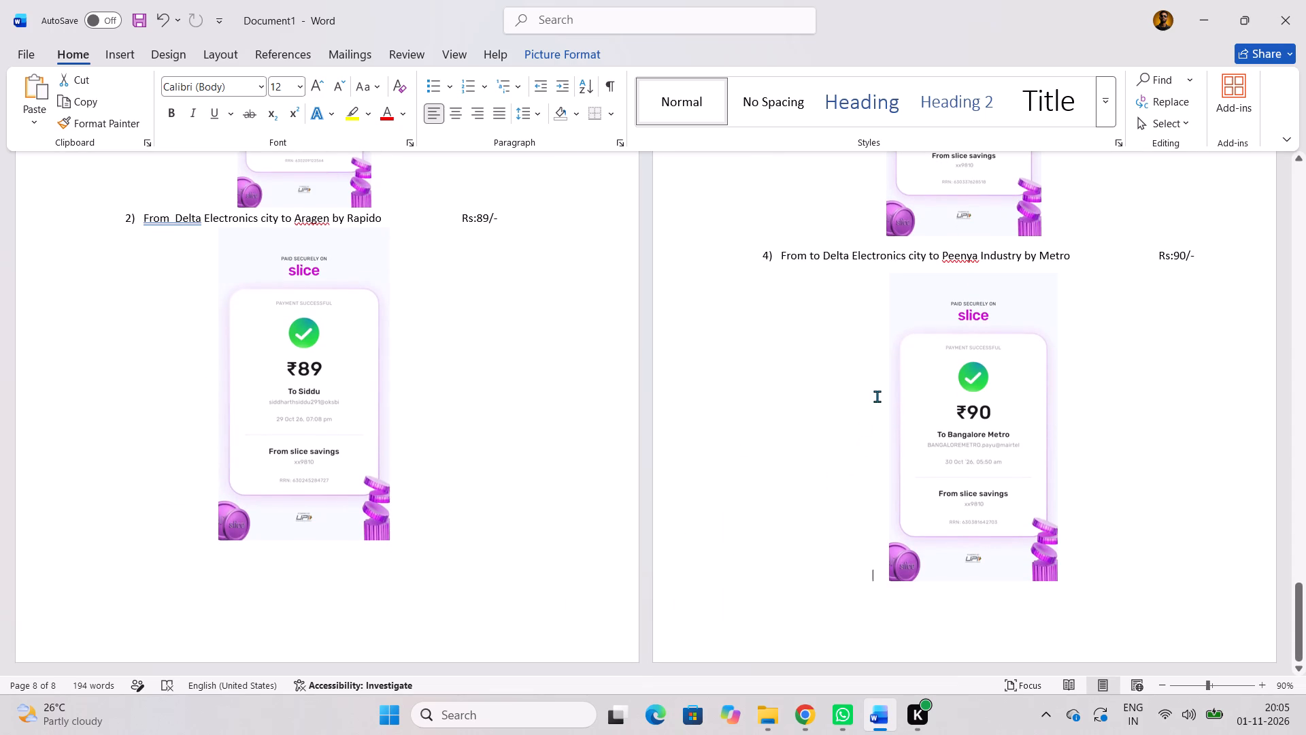
{"action": "key", "text": "BackSpace"}
{"action": "key", "text": "BackSpace"}
{"action": "key", "text": "BackSpace"}
{"action": "key", "text": "BackSpace"}
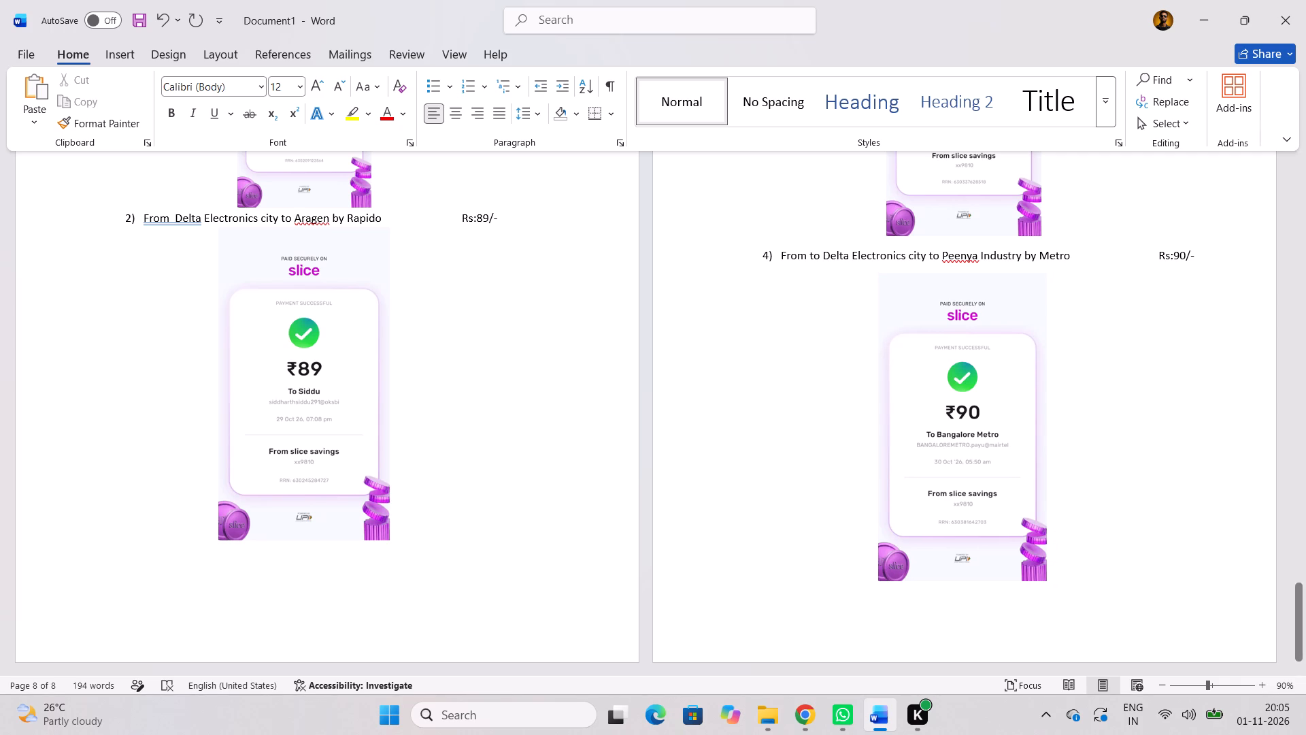
Below the item 4) receipt, start a new section with the line "Date:30-10-2026" and an empty numbered item 1) beneath it.
{"action": "scroll", "coordinate": [689, 518], "scroll_direction": "down", "scroll_amount": 3}
{"action": "left_click", "coordinate": [1104, 578]}
{"action": "key", "text": "Return"}
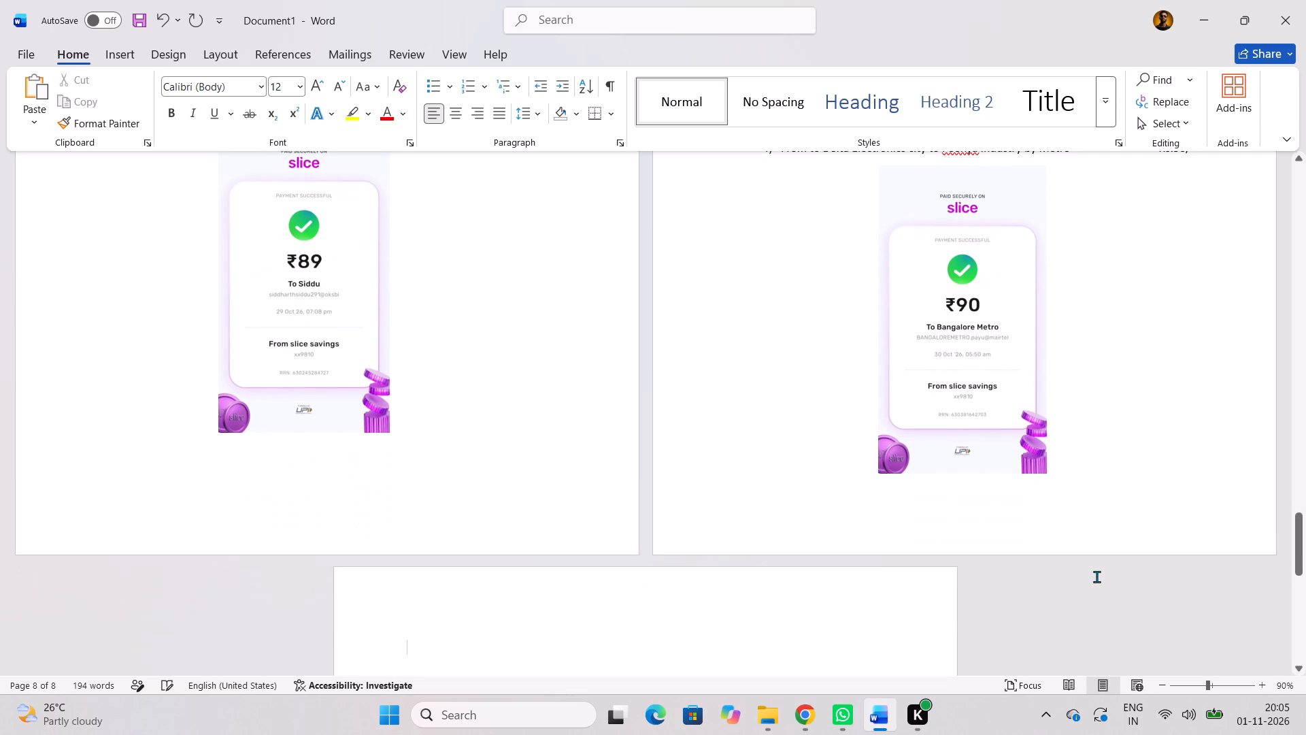
{"action": "type", "text": "Dat"}
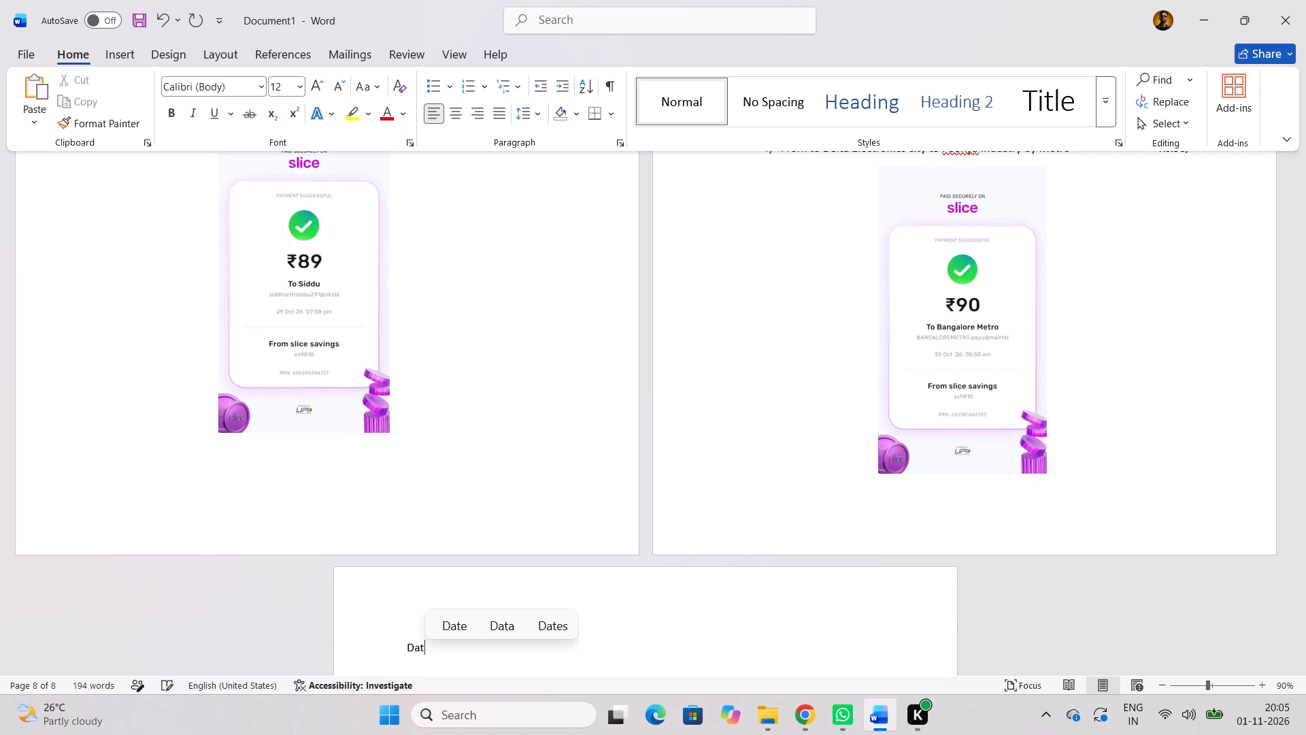
{"action": "key", "text": "e"}
{"action": "key", "text": "shift+colon"}
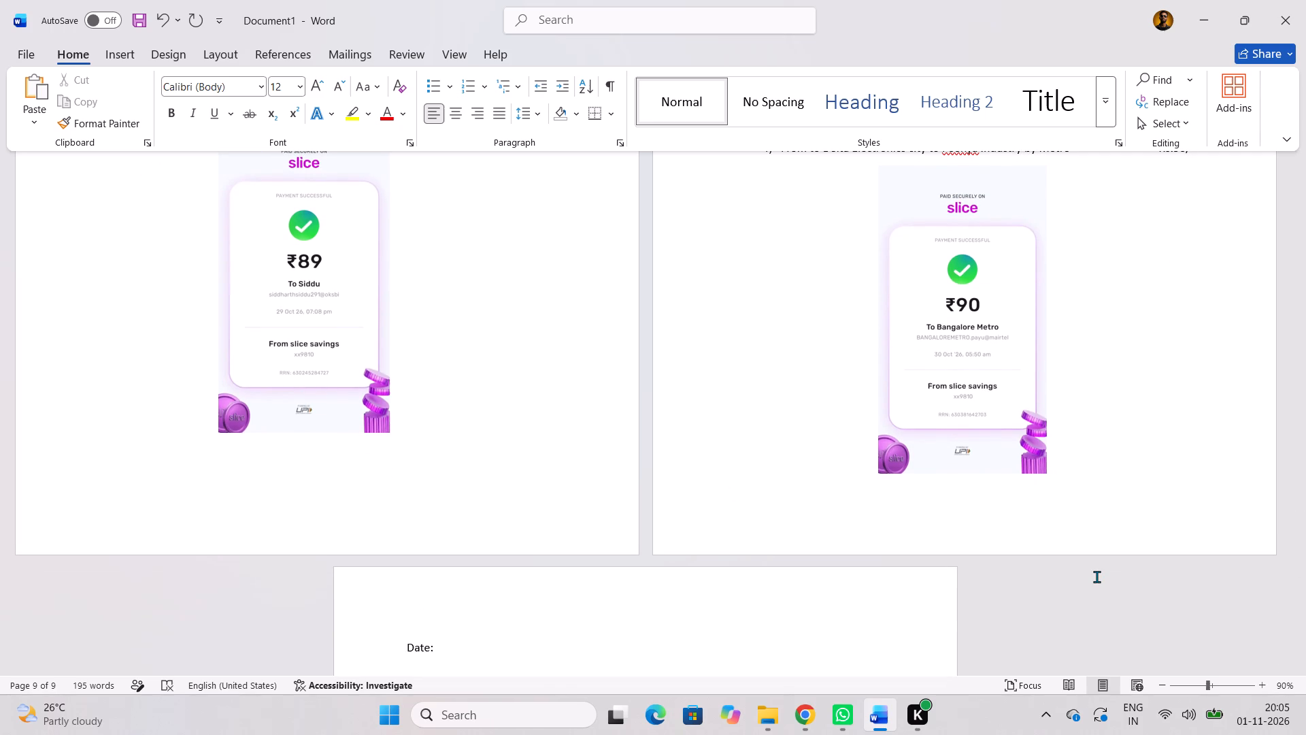
{"action": "type", "text": "30-10-2026"}
{"action": "key", "text": "Return"}
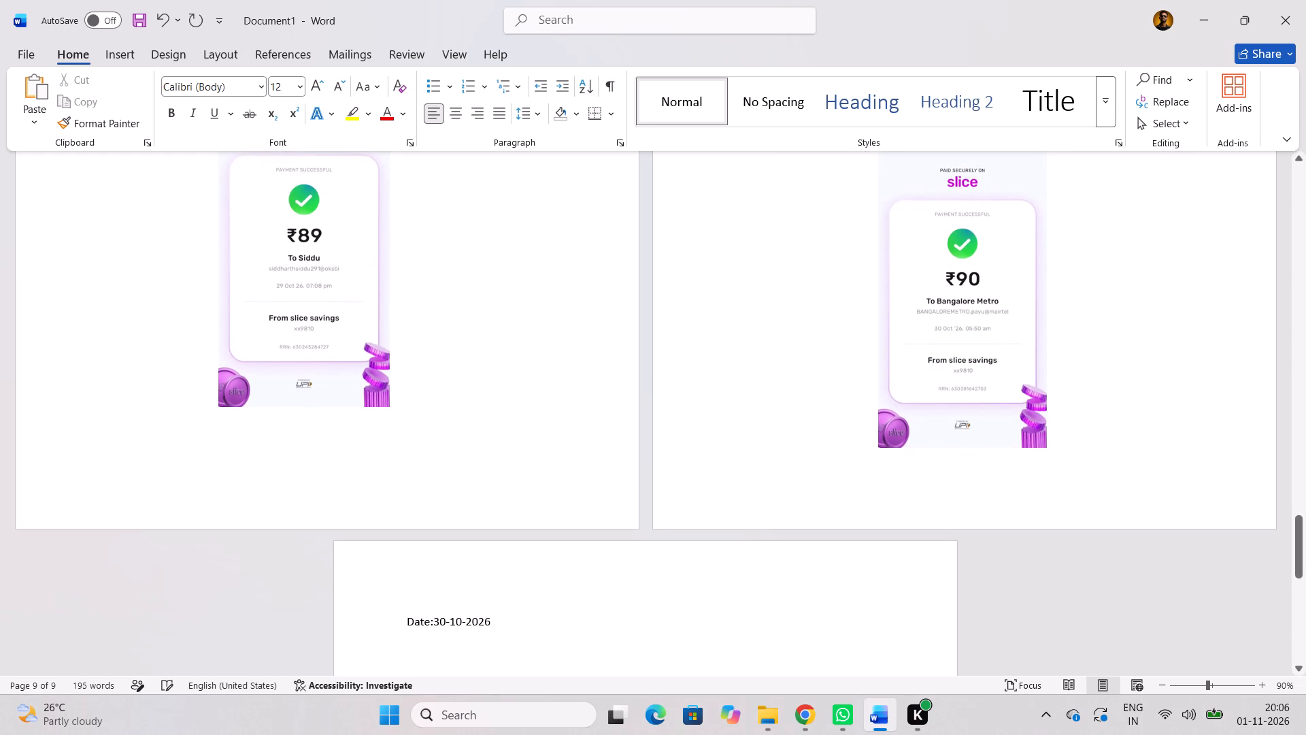
{"action": "type", "text": "1)"}
{"action": "key", "text": "space"}
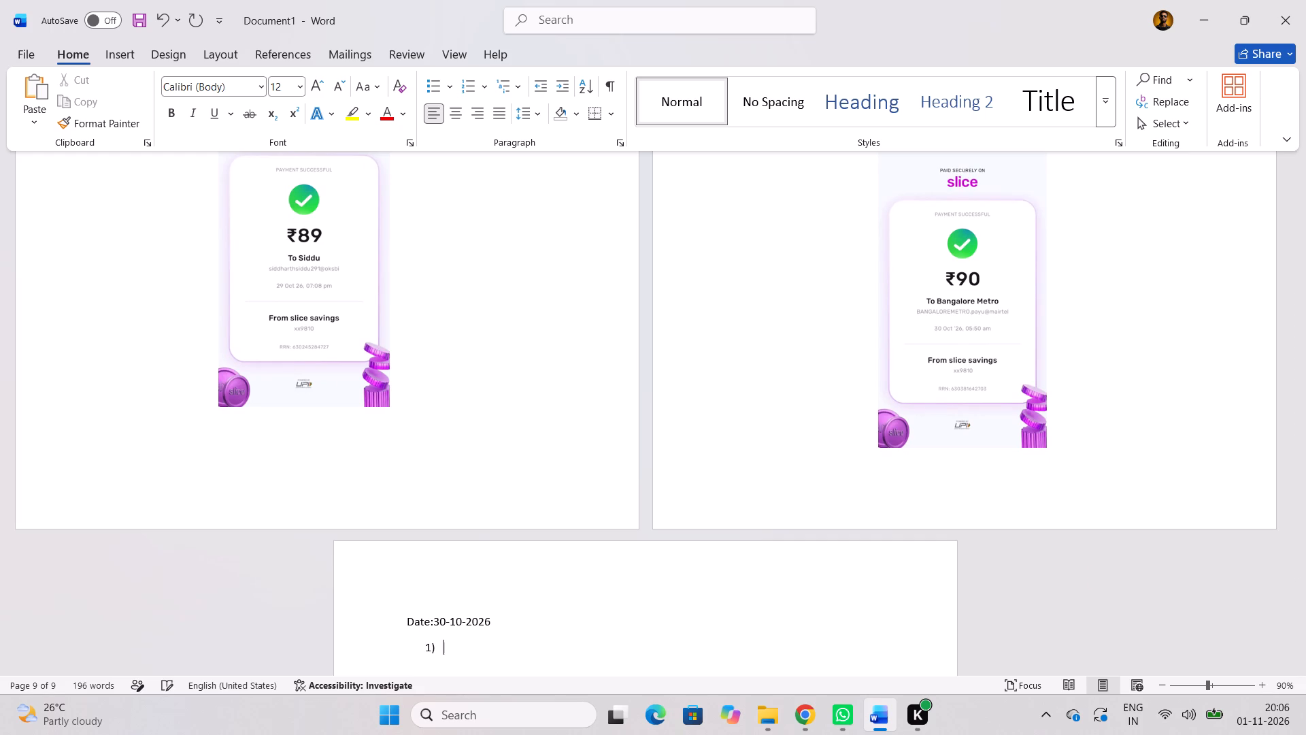
Go back to the item 1) trip line of the 29-10-2026 section, "From Peenya Industry to Delta Electronics city by Metro".
{"action": "scroll", "coordinate": [512, 546], "scroll_direction": "up", "scroll_amount": 5}
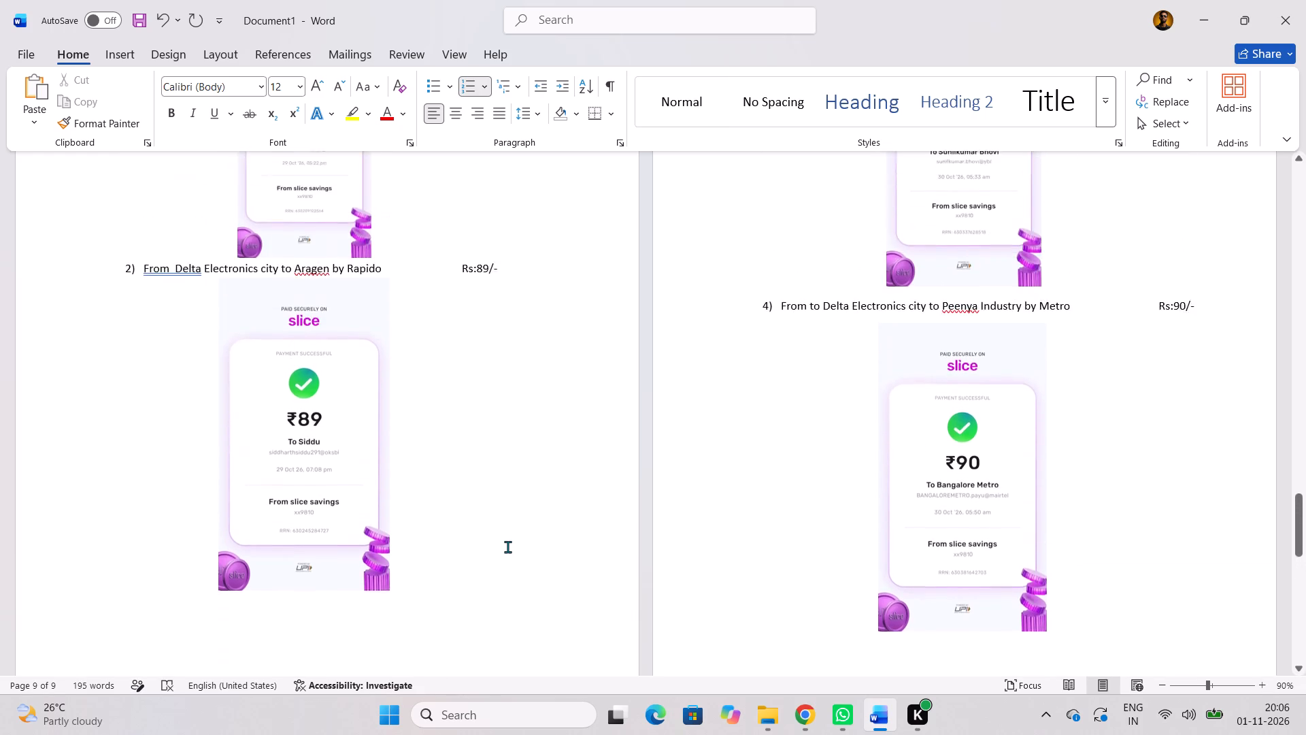
{"action": "scroll", "coordinate": [507, 546], "scroll_direction": "up", "scroll_amount": 4}
{"action": "scroll", "coordinate": [293, 451], "scroll_direction": "up", "scroll_amount": 3}
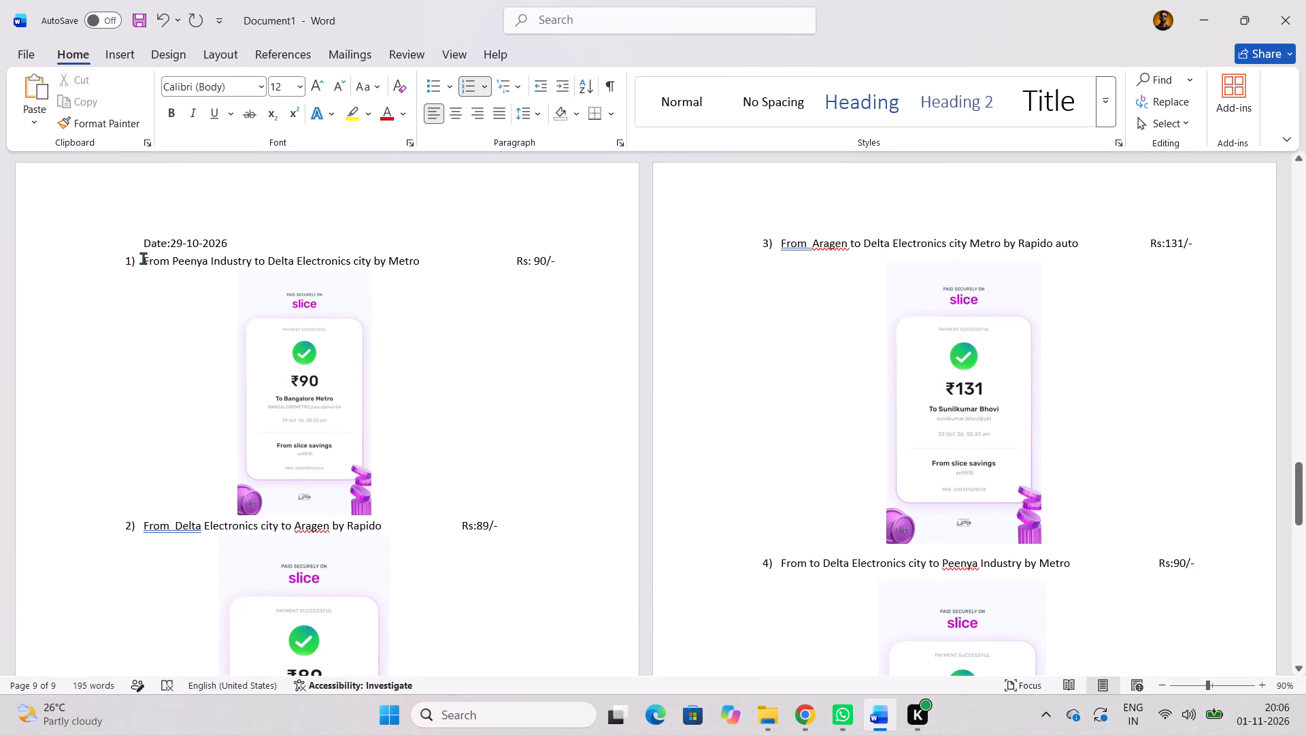
Copy the full item 1) trip line with its Rs: 90/- amount from 29-10-2026 into the empty item 1) under Date:30-10-2026.
{"action": "left_click_drag", "start_coordinate": [143, 256], "coordinate": [419, 261]}
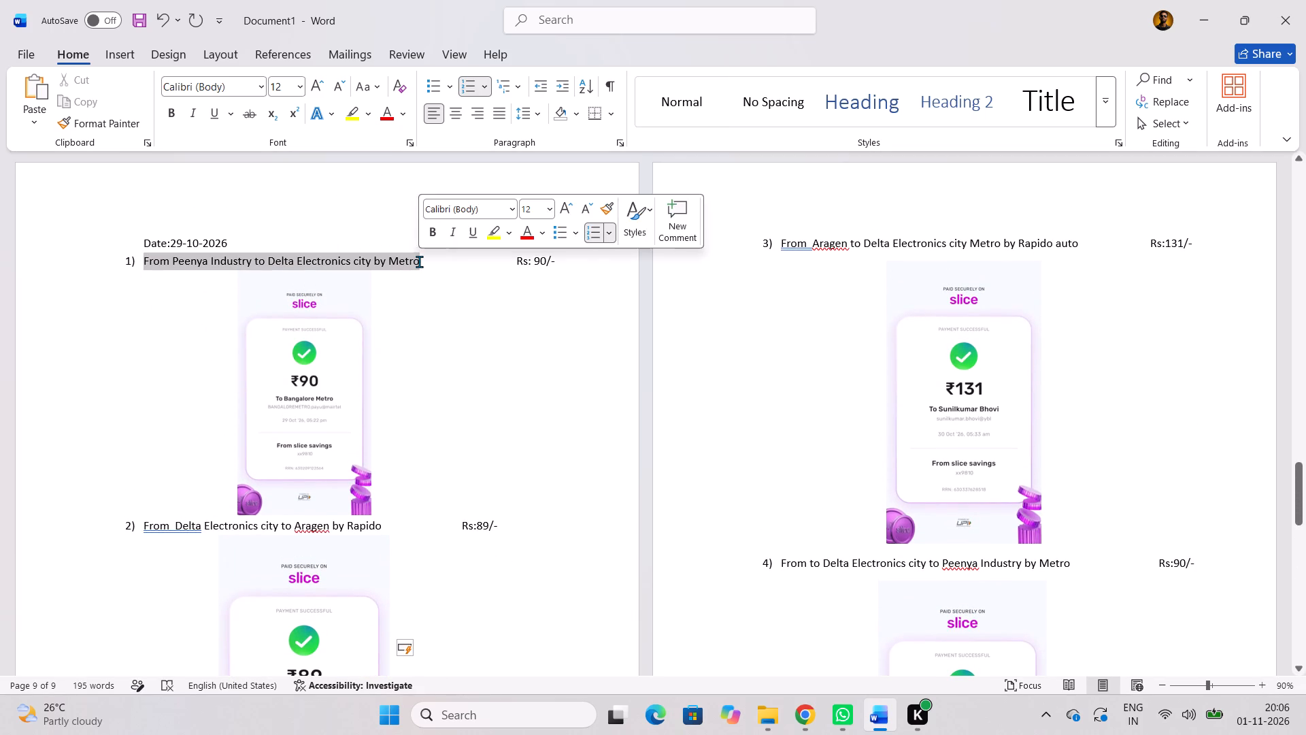
{"action": "left_click", "coordinate": [438, 262]}
{"action": "left_click_drag", "start_coordinate": [556, 263], "coordinate": [220, 271]}
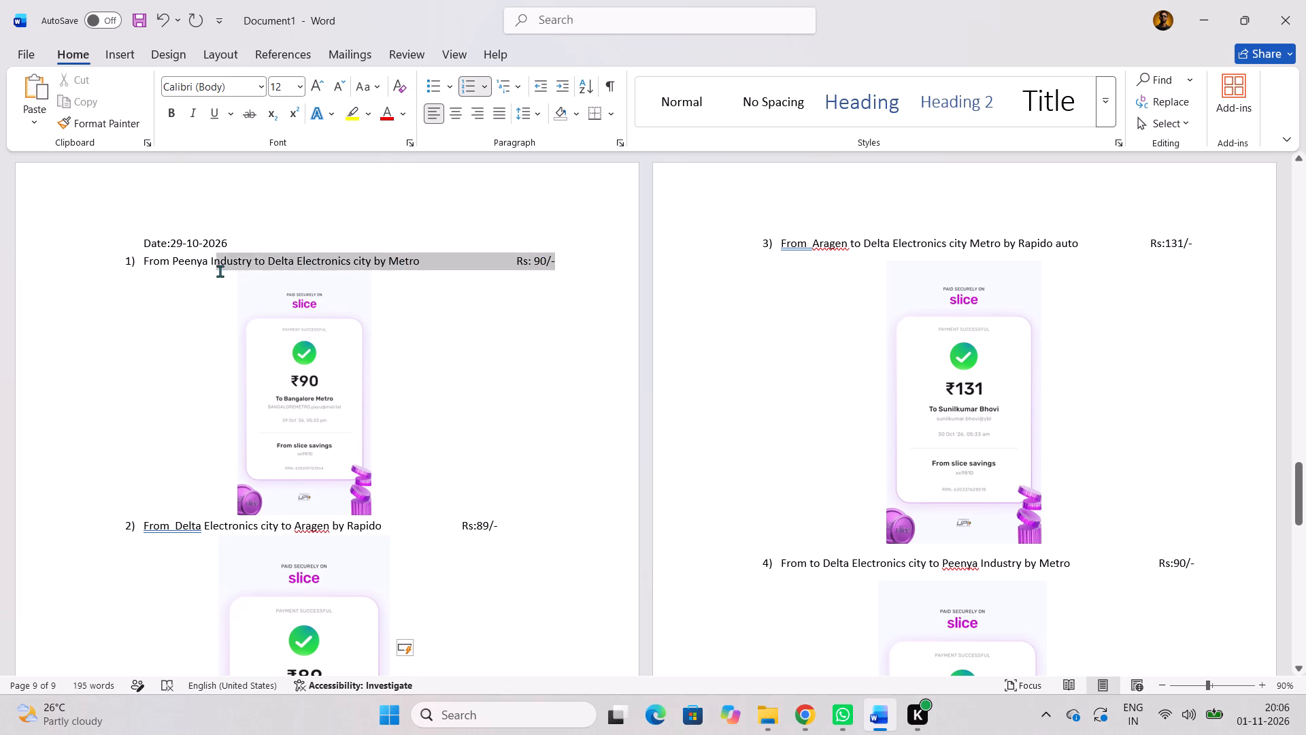
{"action": "left_click_drag", "start_coordinate": [220, 271], "coordinate": [152, 268]}
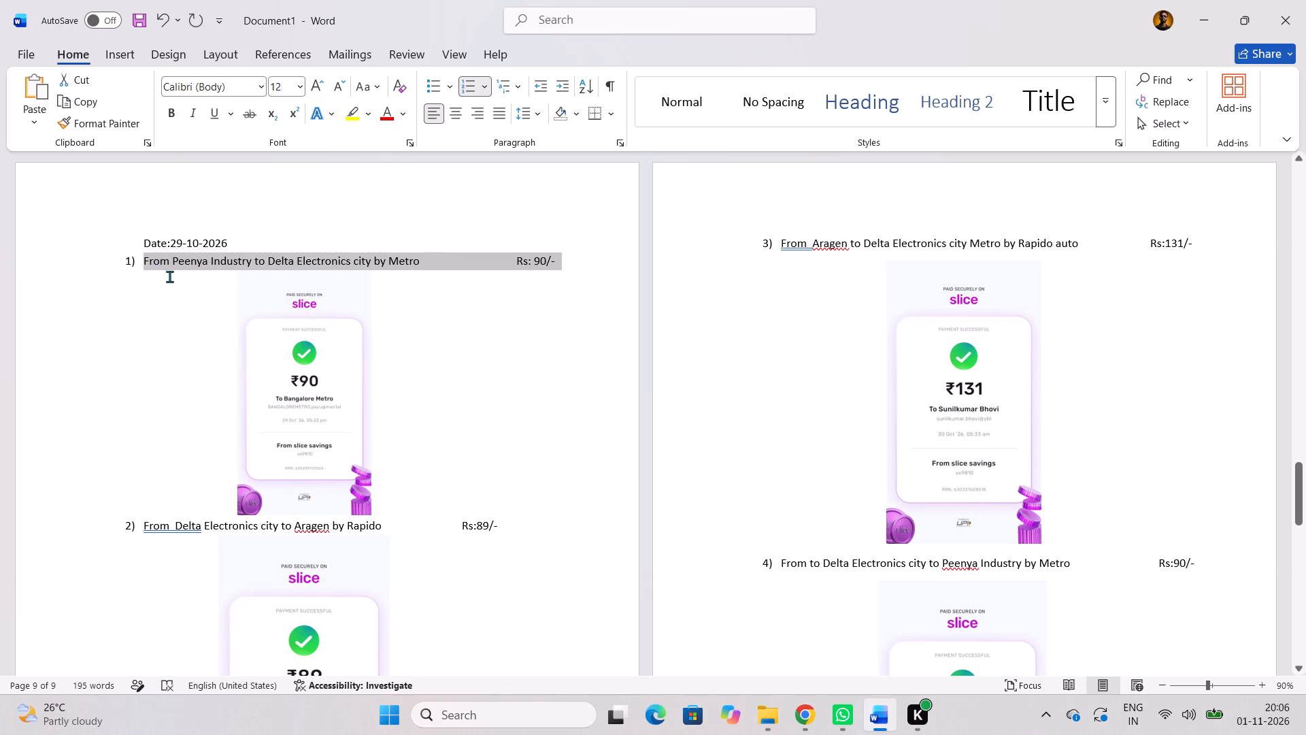
{"action": "key", "text": "ctrl+c"}
{"action": "scroll", "coordinate": [309, 372], "scroll_direction": "down", "scroll_amount": 14}
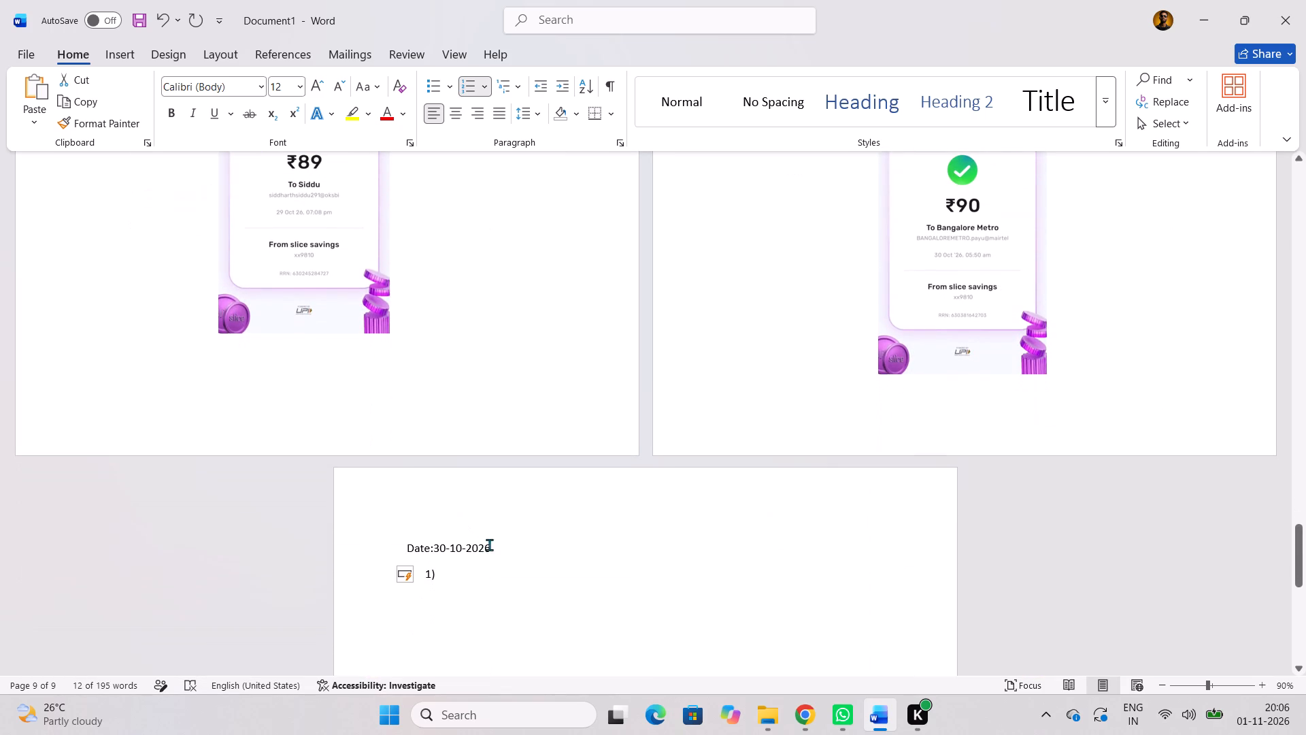
{"action": "left_click", "coordinate": [498, 573]}
{"action": "key", "text": "ctrl+v"}
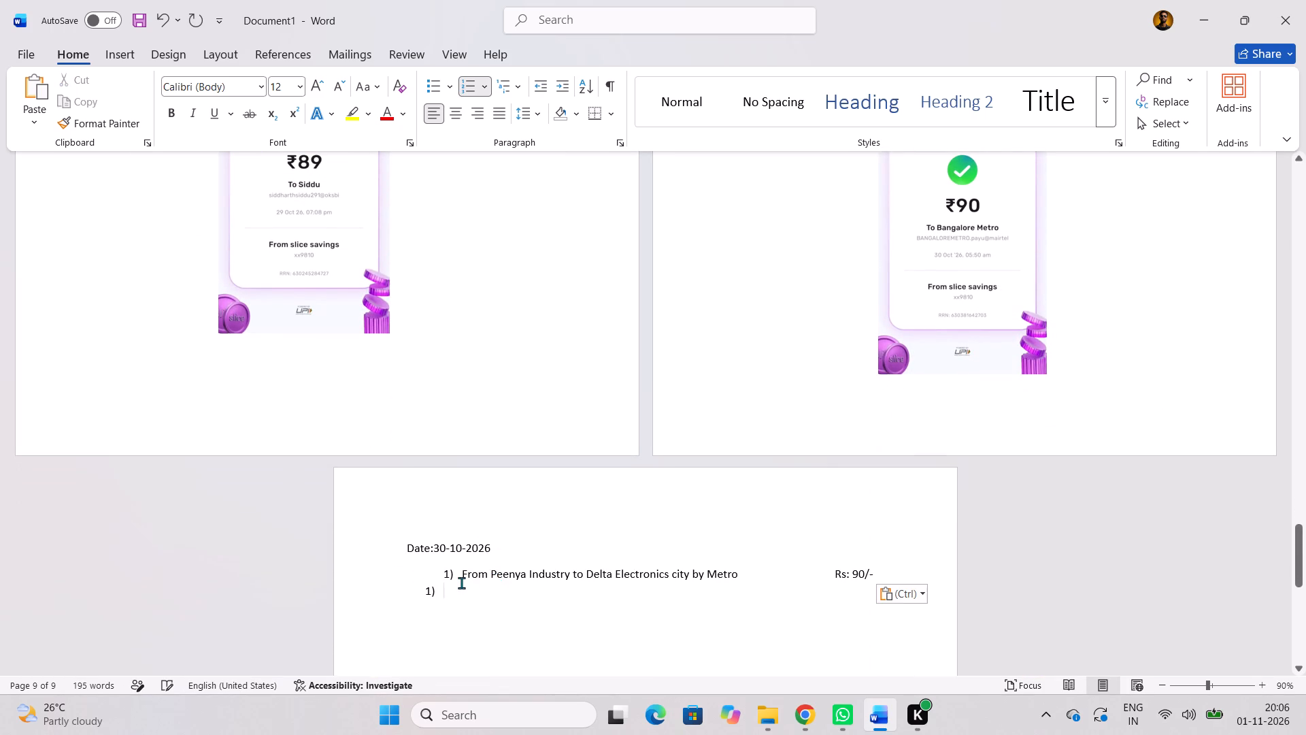
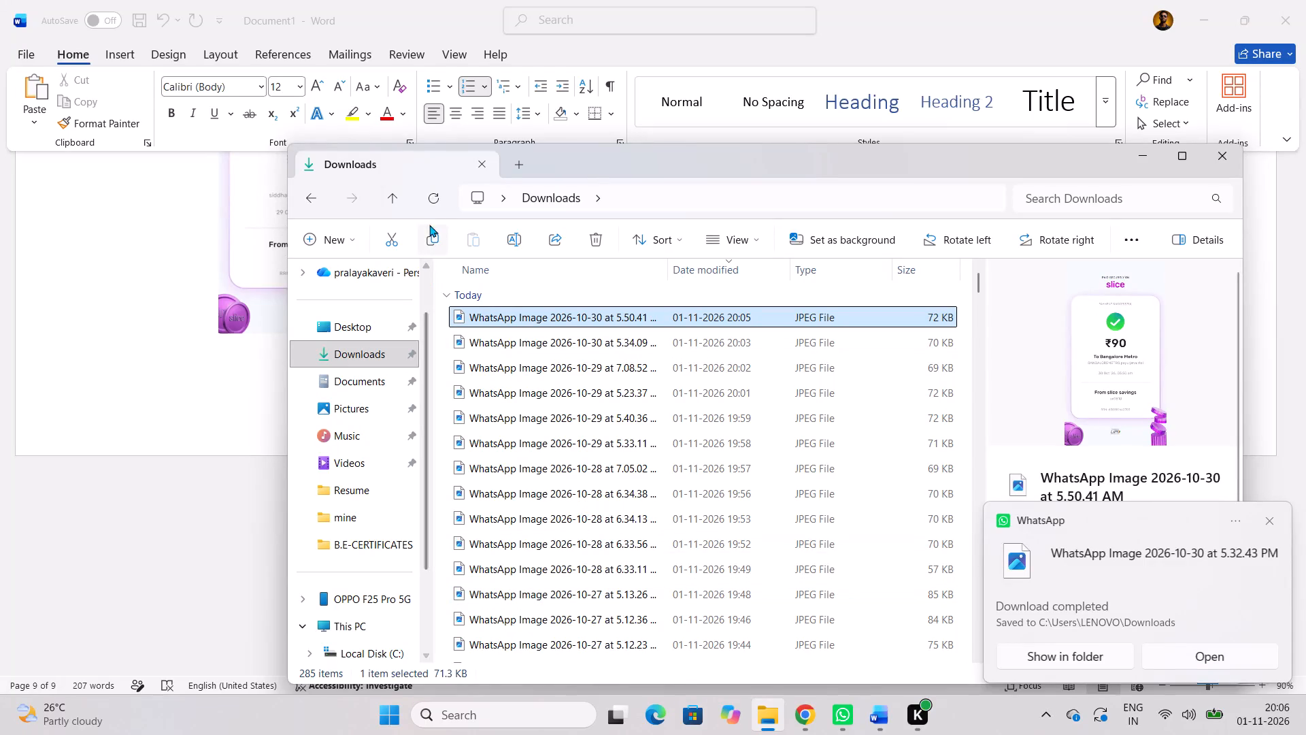
Copy the newly downloaded image "WhatsApp Image 2026-10-30 at 5.32.43 PM" from Downloads and paste it below the 30-10-2026 trip line in Word.
{"action": "left_click", "coordinate": [435, 200]}
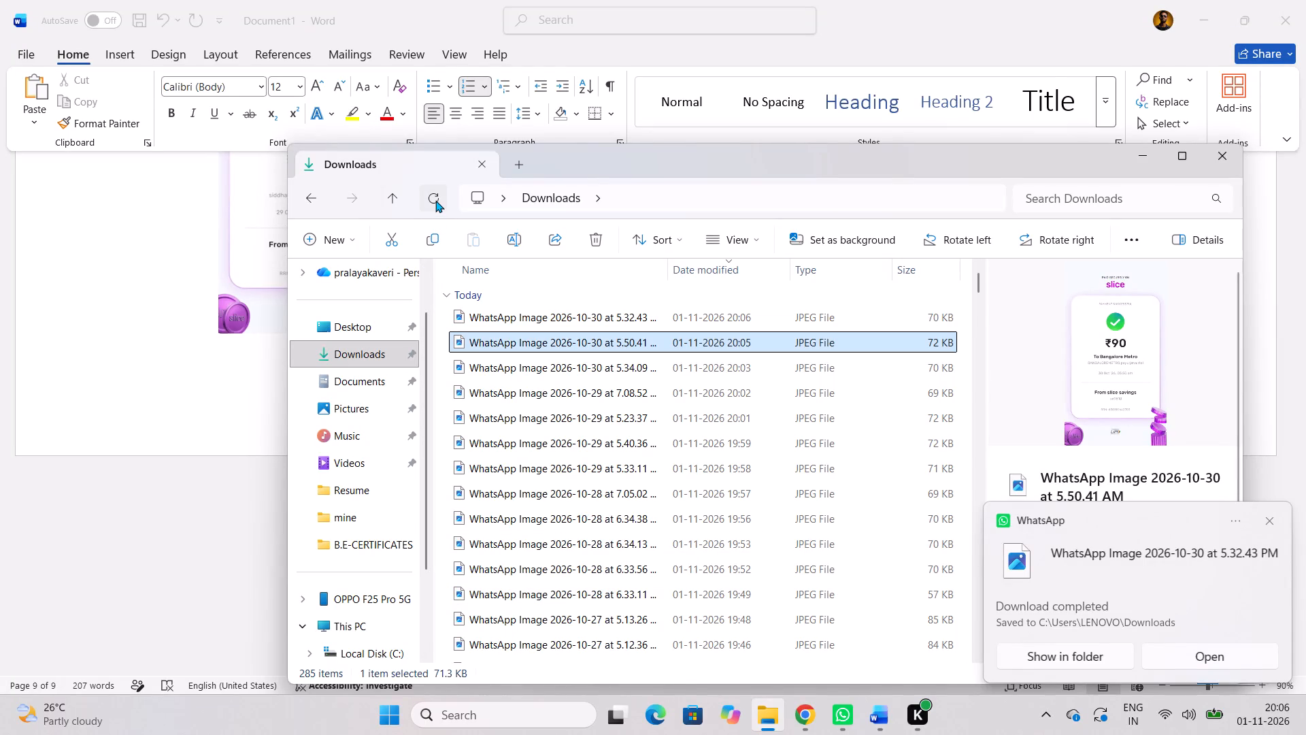
{"action": "left_click", "coordinate": [499, 316]}
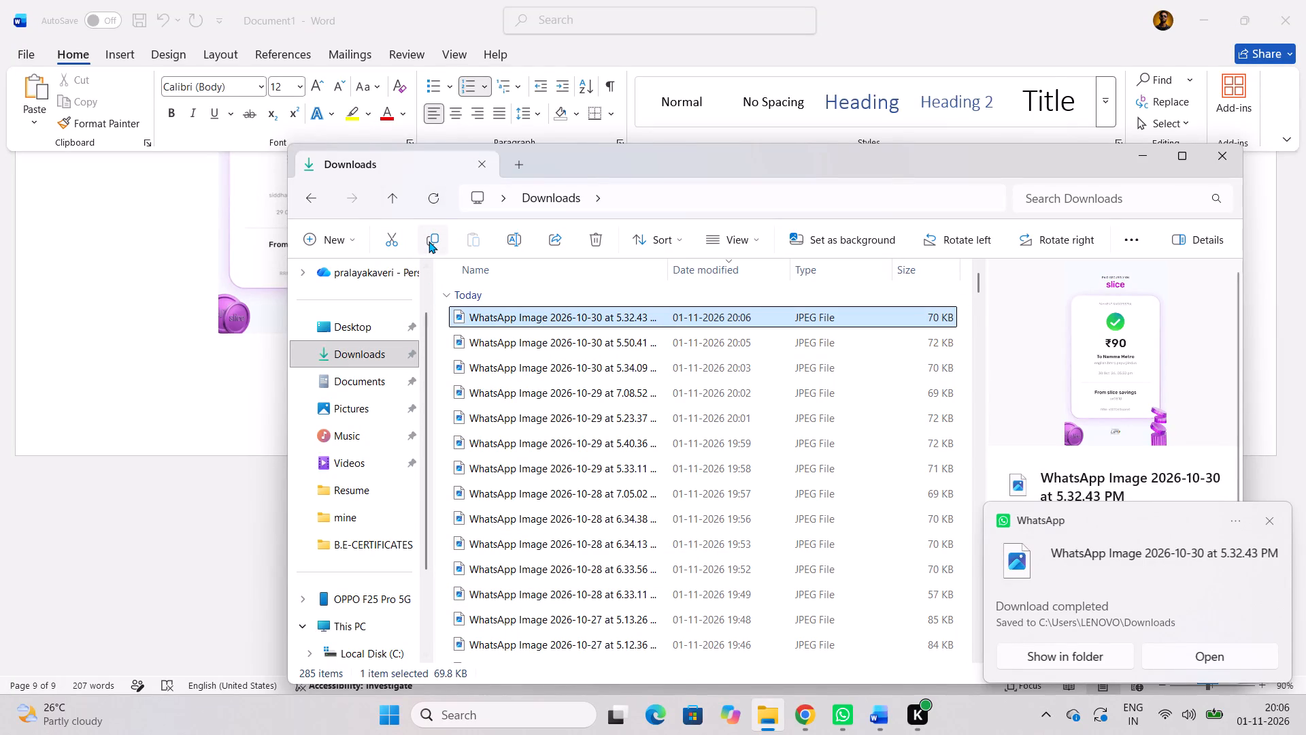
{"action": "left_click", "coordinate": [429, 239]}
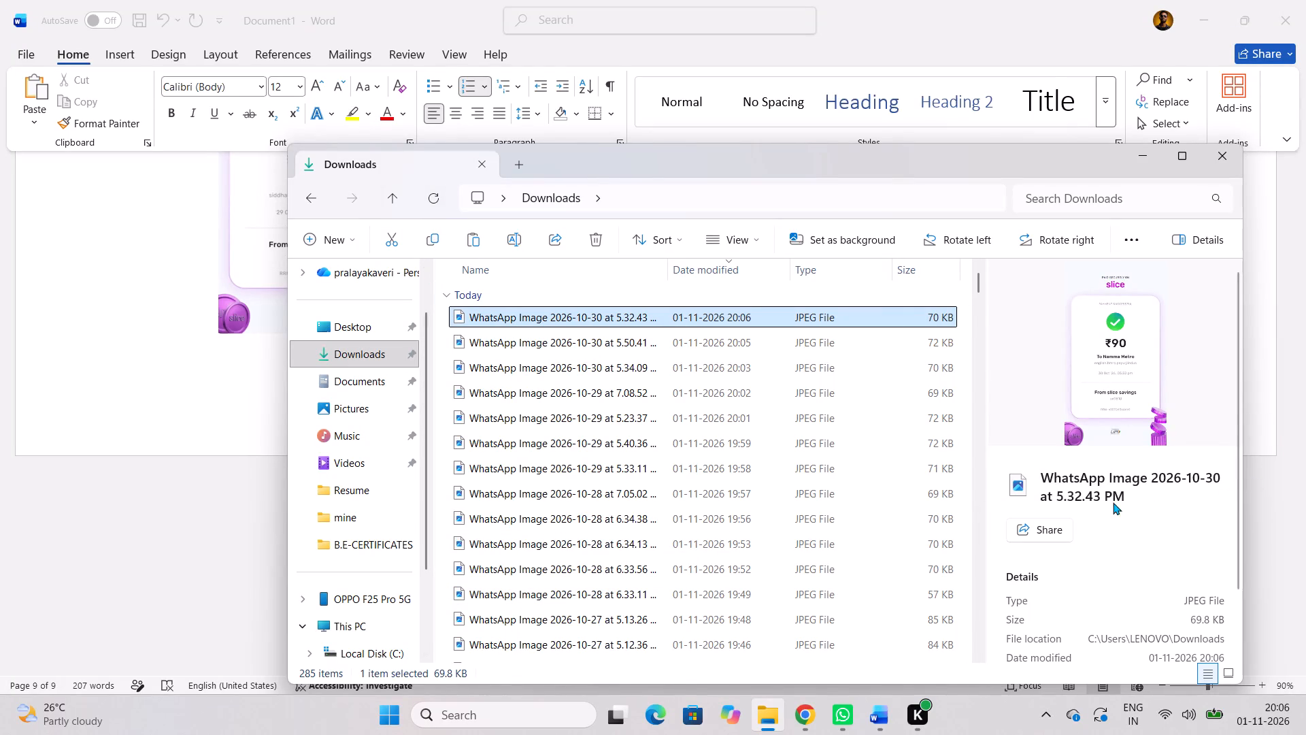
{"action": "left_click", "coordinate": [1289, 523]}
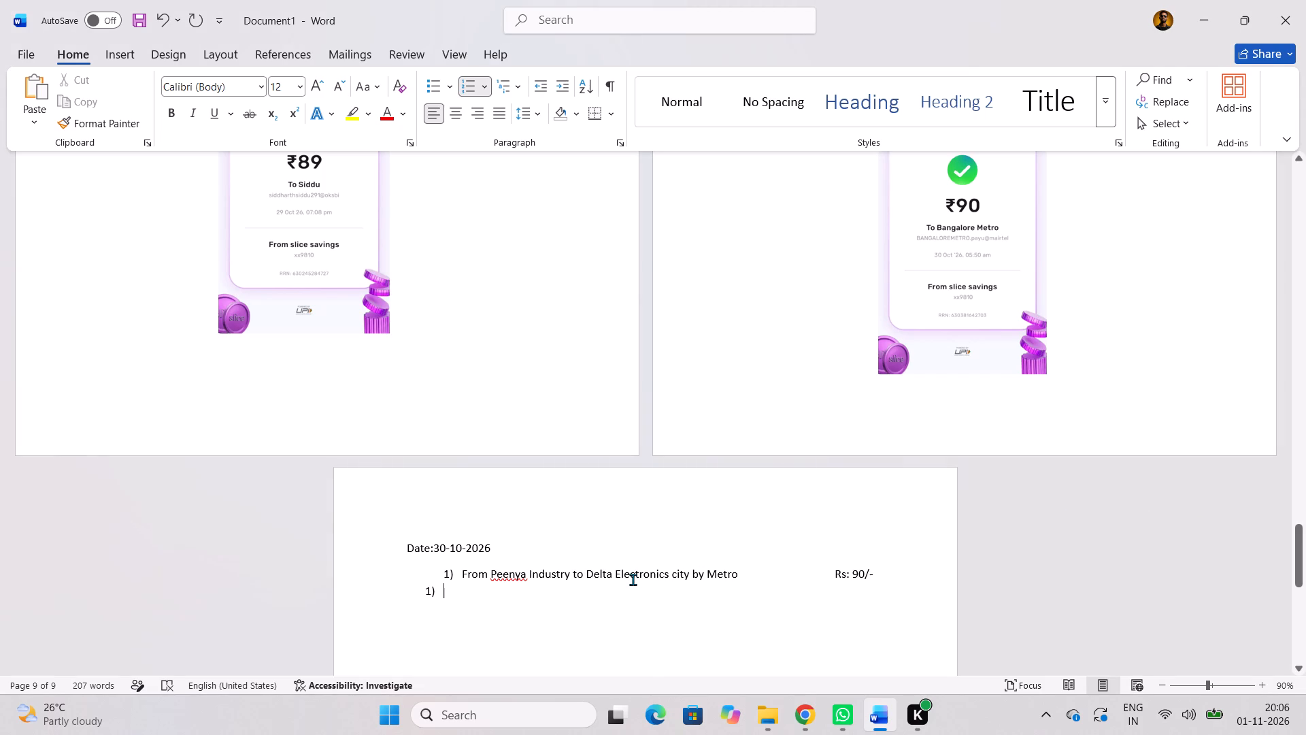
{"action": "key", "text": "ctrl+v"}
Shrink the pasted ₹90 Namma Metro receipt proportionally to about the size of the earlier receipts, so it fits beneath the 30-10-2026 trip line.
{"action": "left_click", "coordinate": [1024, 463]}
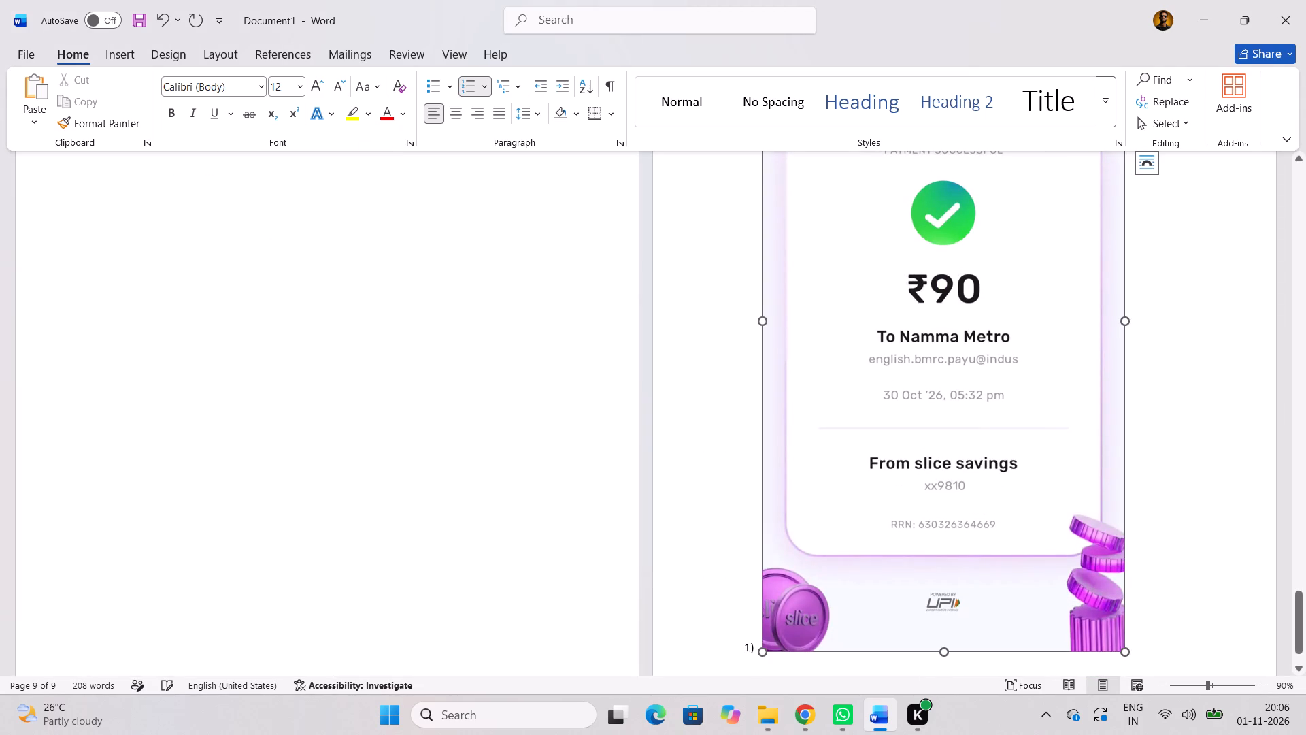
{"action": "left_click_drag", "start_coordinate": [1122, 656], "coordinate": [988, 438]}
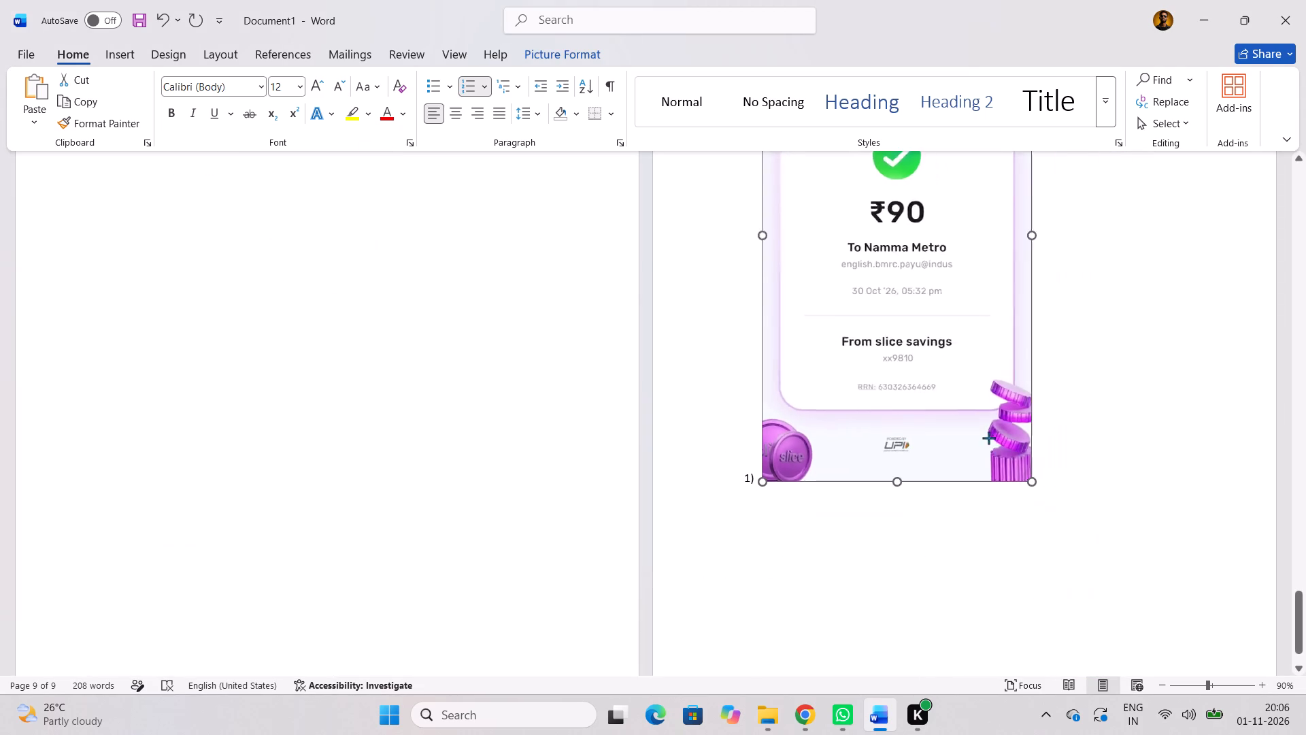
{"action": "left_click_drag", "start_coordinate": [988, 438], "coordinate": [960, 389]}
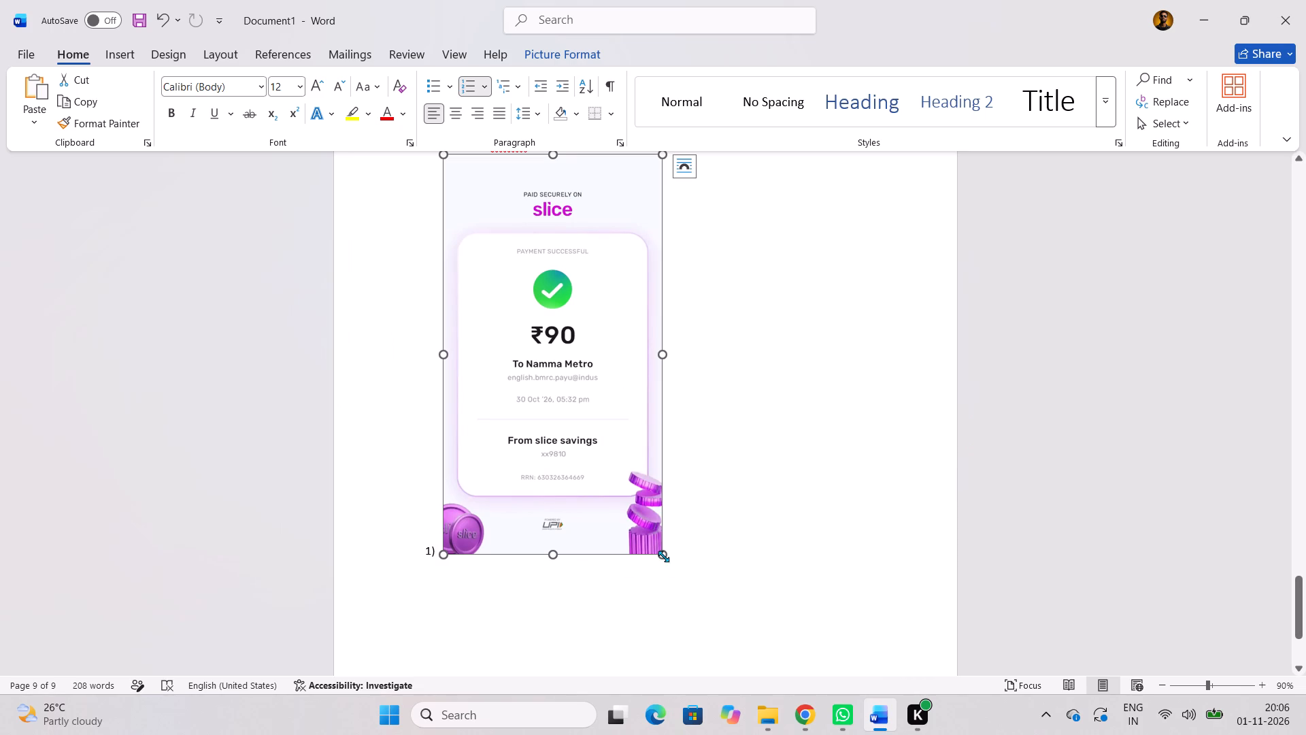
{"action": "left_click_drag", "start_coordinate": [662, 554], "coordinate": [614, 463]}
{"action": "scroll", "coordinate": [582, 502], "scroll_direction": "down", "scroll_amount": 1}
{"action": "scroll", "coordinate": [582, 504], "scroll_direction": "up", "scroll_amount": 5}
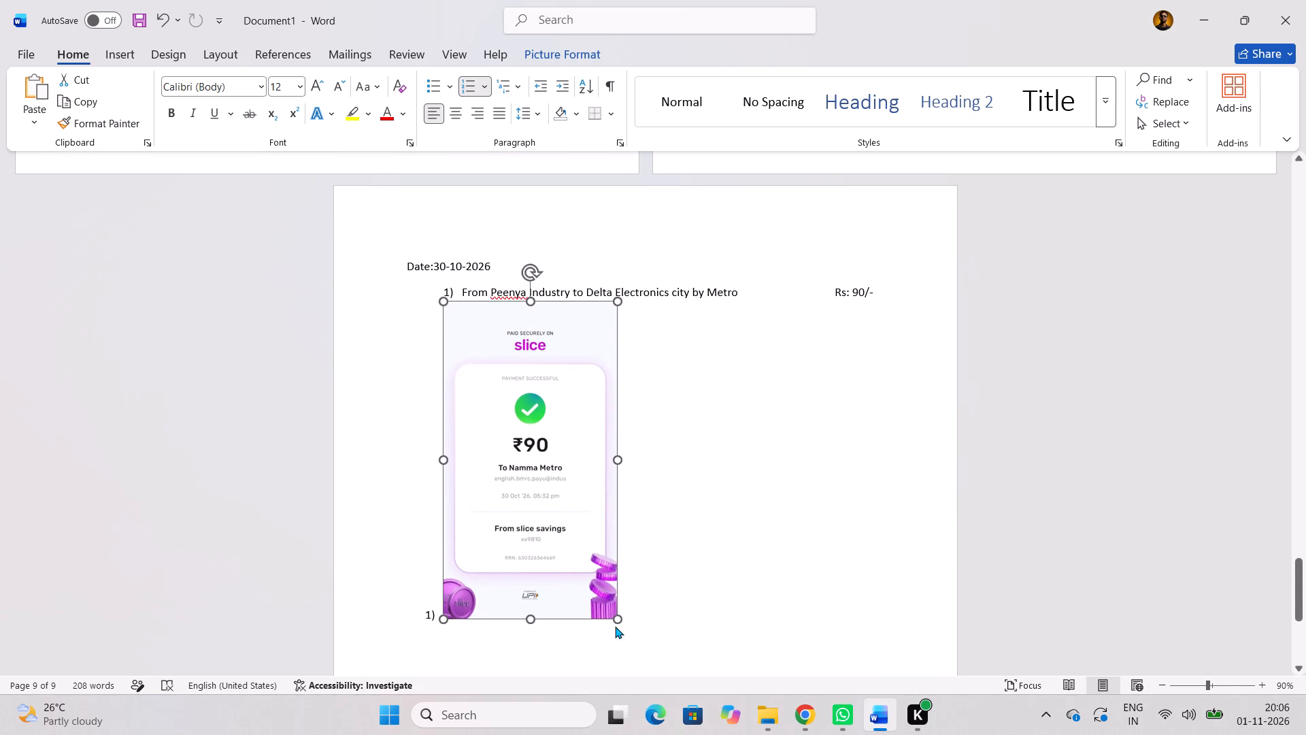
Shrink the ₹90 receipt under item 1) of the 30-10-2026 section, keeping its proportions.
{"action": "left_click_drag", "start_coordinate": [615, 621], "coordinate": [591, 566]}
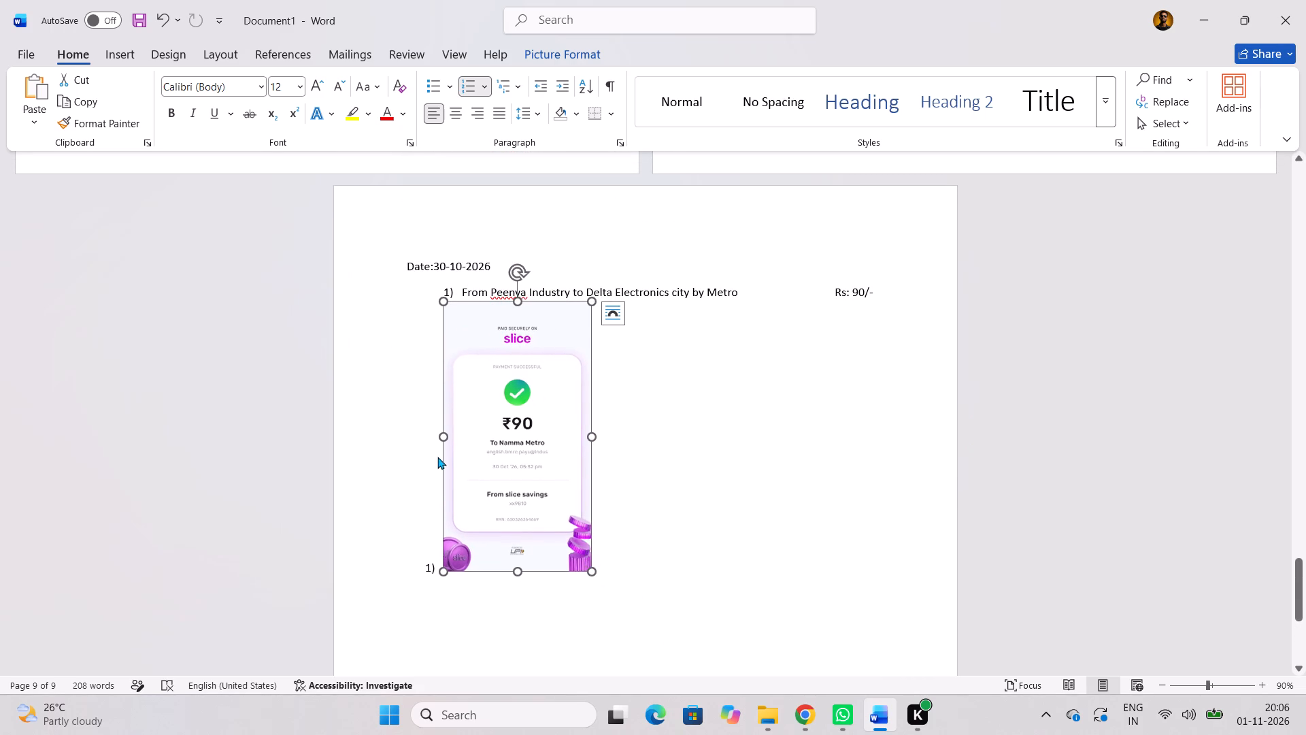
Insert spaces before the ₹90 receipt under item 1) of 30-10-2026 to shift it towards the centre of the page.
{"action": "left_click", "coordinate": [435, 454]}
{"action": "key", "text": "space"}
{"action": "key", "text": "space"}
{"action": "key", "text": "space"}
{"action": "key", "text": "space"}
{"action": "key", "text": "space"}
{"action": "key", "text": "space"}
{"action": "key", "text": "space"}
{"action": "key", "text": "space"}
{"action": "key", "text": "space"}
{"action": "key", "text": "space"}
{"action": "key", "text": "space"}
{"action": "key", "text": "space"}
{"action": "key", "text": "space"}
{"action": "key", "text": "space"}
{"action": "key", "text": "space"}
{"action": "key", "text": "space"}
{"action": "key", "text": "space"}
{"action": "key", "text": "space"}
{"action": "key", "text": "space"}
{"action": "key", "text": "space"}
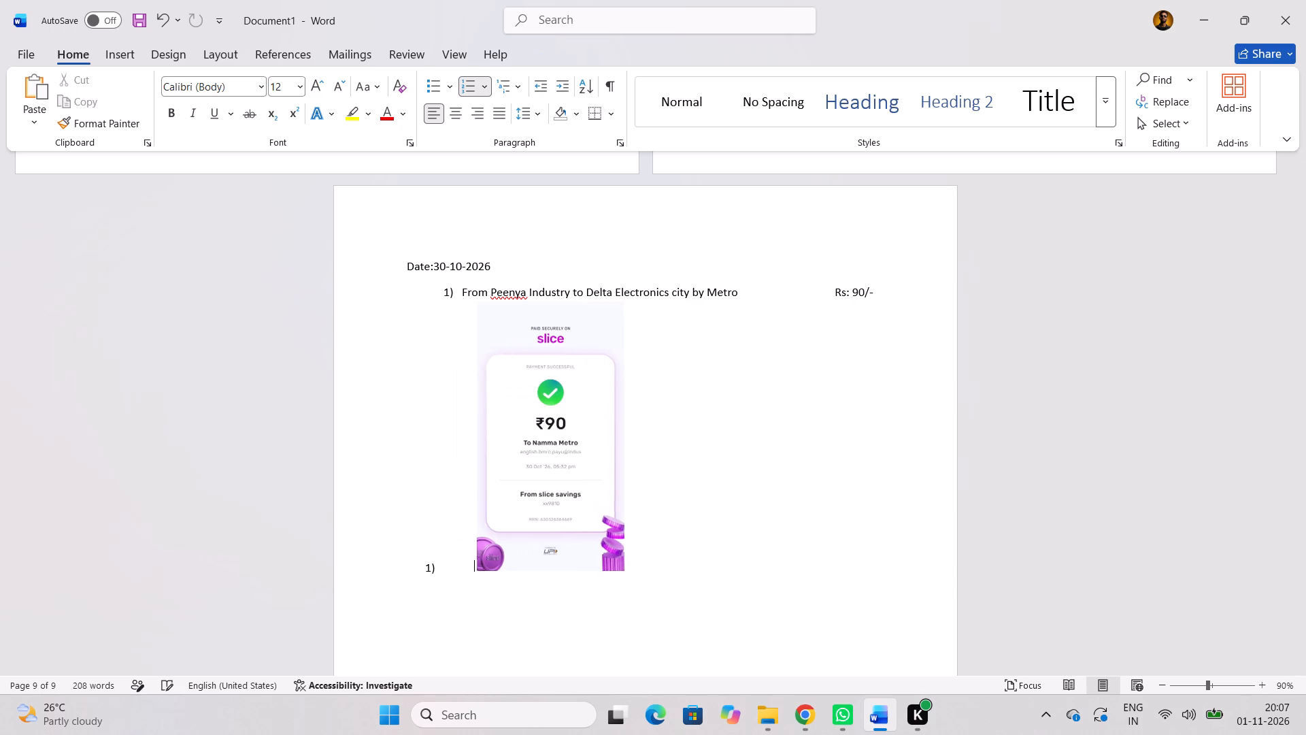
{"action": "key", "text": "space"}
{"action": "key", "text": "space"}
Remove the stray list number 1) in front of the ₹90 receipt in the 30-10-2026 section.
{"action": "left_click", "coordinate": [431, 569]}
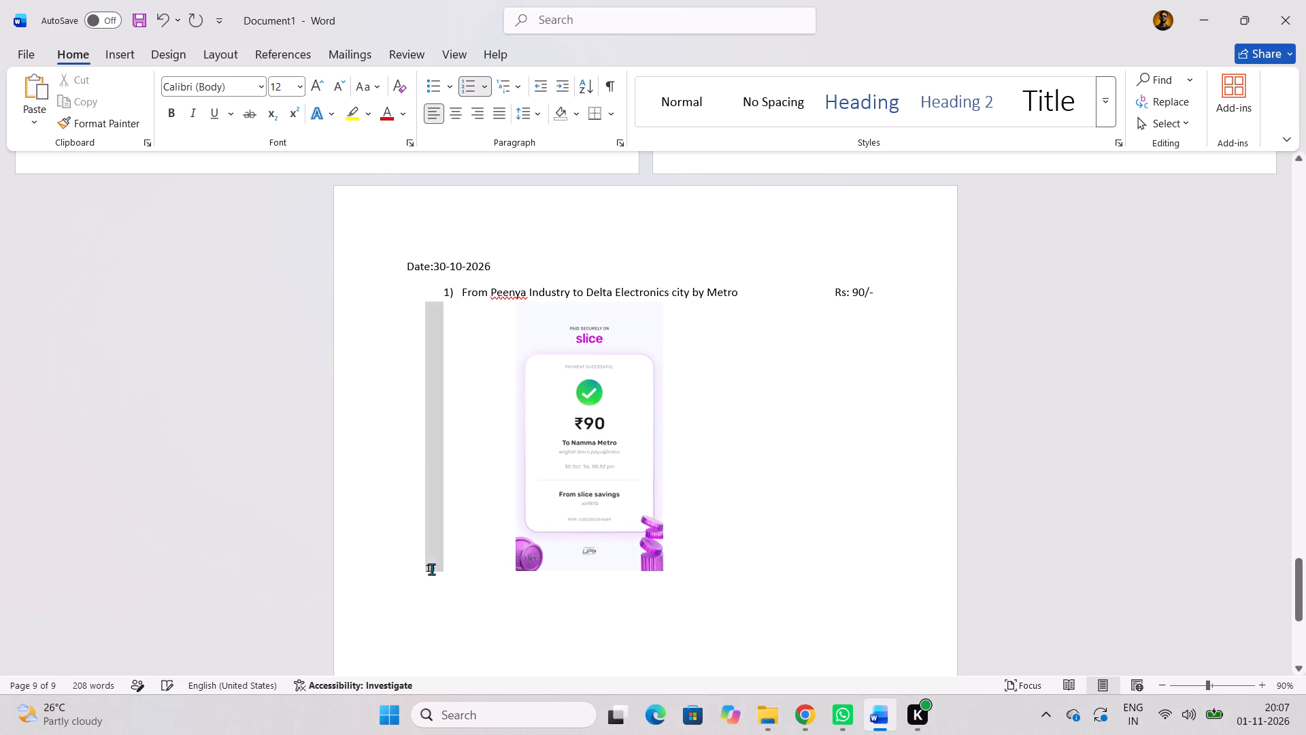
{"action": "left_click", "coordinate": [446, 568]}
{"action": "left_click", "coordinate": [446, 568]}
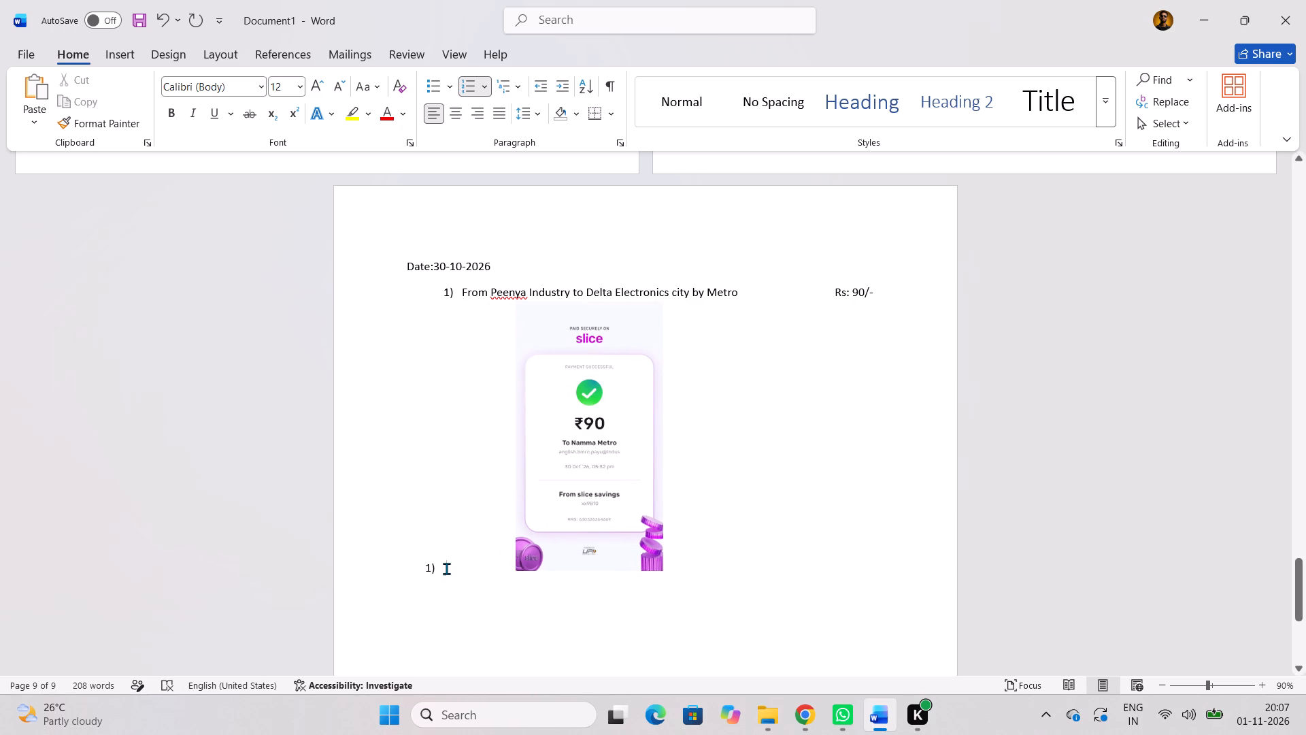
{"action": "left_click", "coordinate": [441, 570]}
{"action": "key", "text": "Left"}
{"action": "key", "text": "BackSpace"}
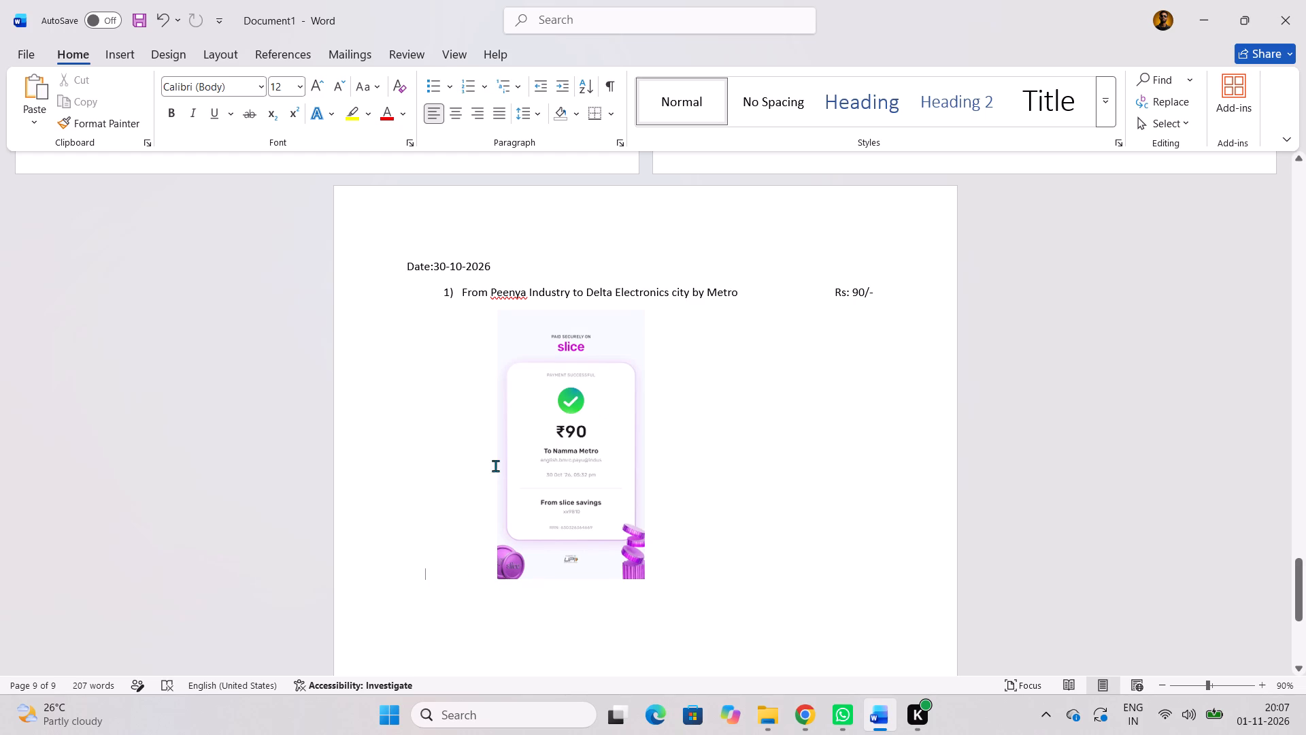
Add more spaces before the ₹90 receipt of 30-10-2026 to centre it beneath its trip line.
{"action": "key", "text": "space"}
{"action": "key", "text": "space"}
{"action": "key", "text": "space"}
{"action": "key", "text": "space"}
{"action": "key", "text": "space"}
{"action": "key", "text": "space"}
{"action": "key", "text": "space"}
{"action": "key", "text": "space"}
{"action": "key", "text": "space"}
{"action": "key", "text": "space"}
{"action": "key", "text": "space"}
{"action": "key", "text": "space"}
{"action": "key", "text": "space"}
{"action": "key", "text": "space"}
{"action": "key", "text": "space"}
{"action": "key", "text": "space"}
{"action": "key", "text": "space"}
{"action": "key", "text": "space"}
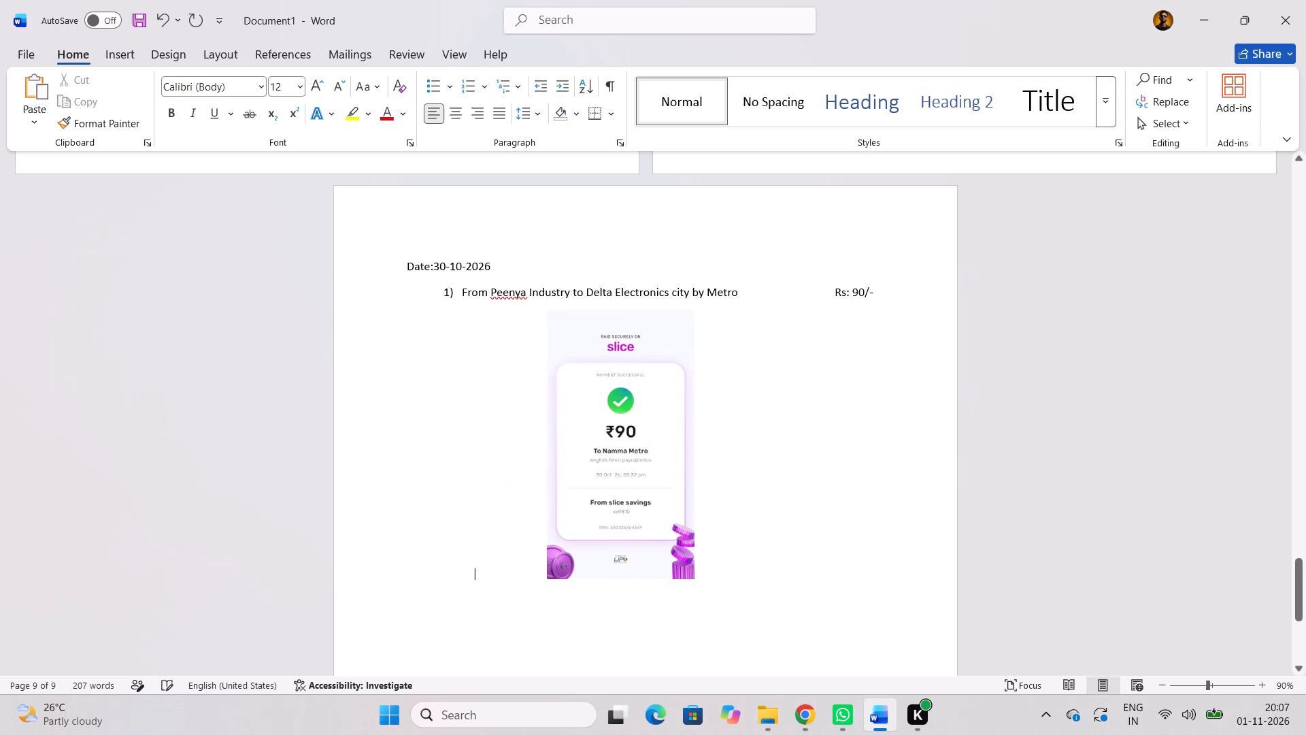
Copy "Delta Electronics city to Aragen by Rapido" with its amount "Rs:89/-" from the item 2) trip line of the 29-10-2026 section.
{"action": "scroll", "coordinate": [792, 536], "scroll_direction": "up", "scroll_amount": 10}
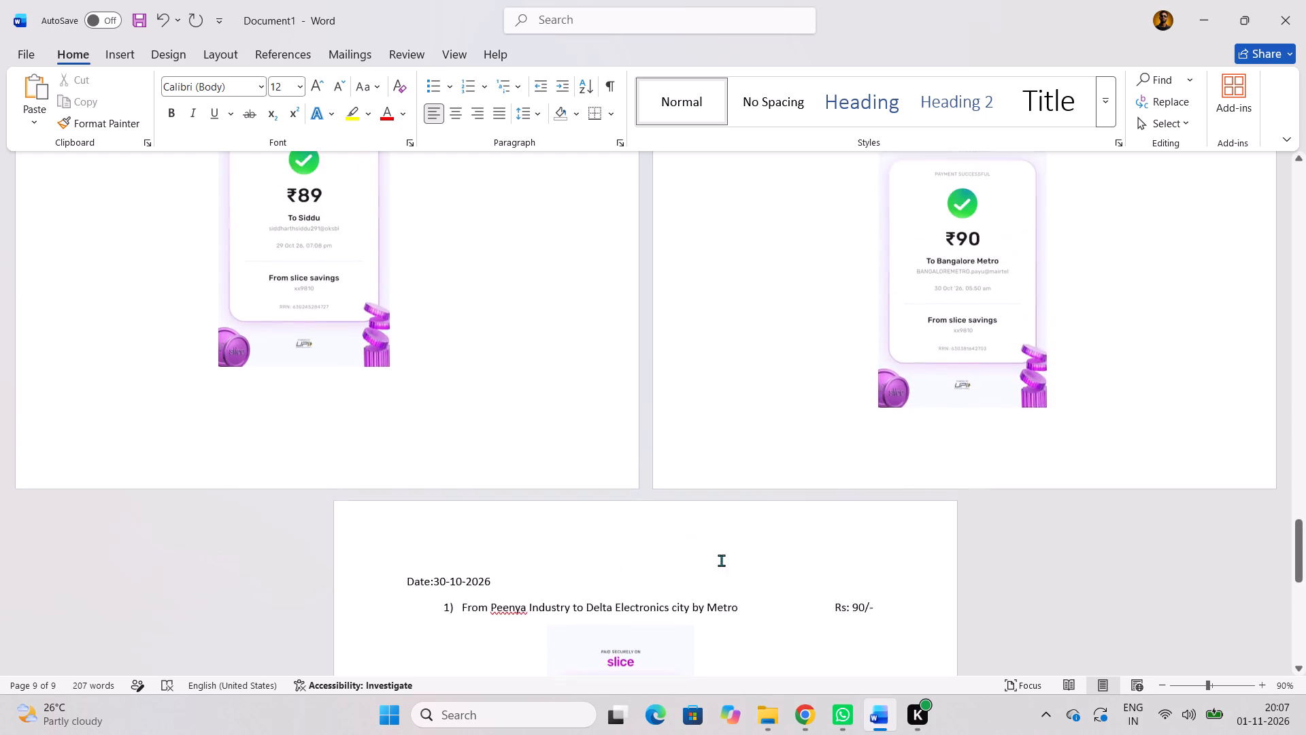
{"action": "scroll", "coordinate": [721, 560], "scroll_direction": "up", "scroll_amount": 4}
{"action": "scroll", "coordinate": [444, 506], "scroll_direction": "up", "scroll_amount": 4}
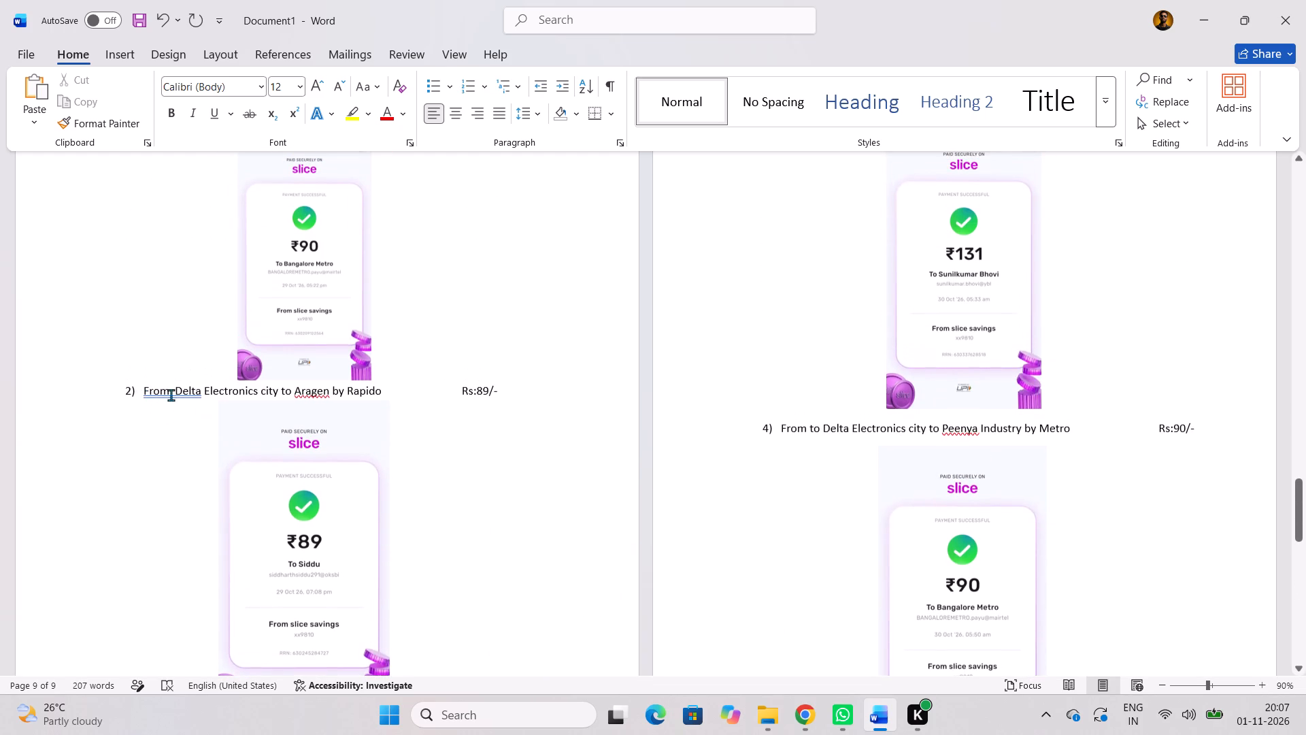
{"action": "left_click_drag", "start_coordinate": [174, 385], "coordinate": [484, 396]}
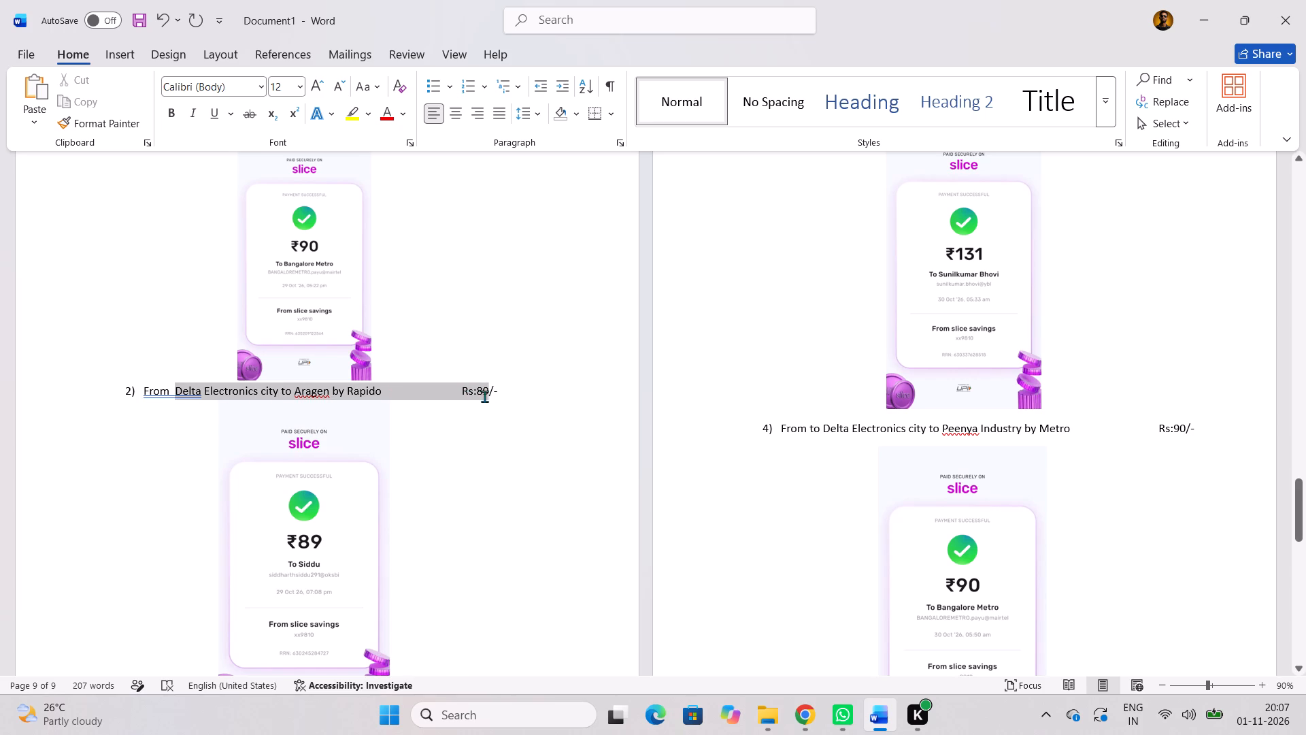
{"action": "left_click_drag", "start_coordinate": [484, 396], "coordinate": [497, 396]}
{"action": "key", "text": "ctrl+c"}
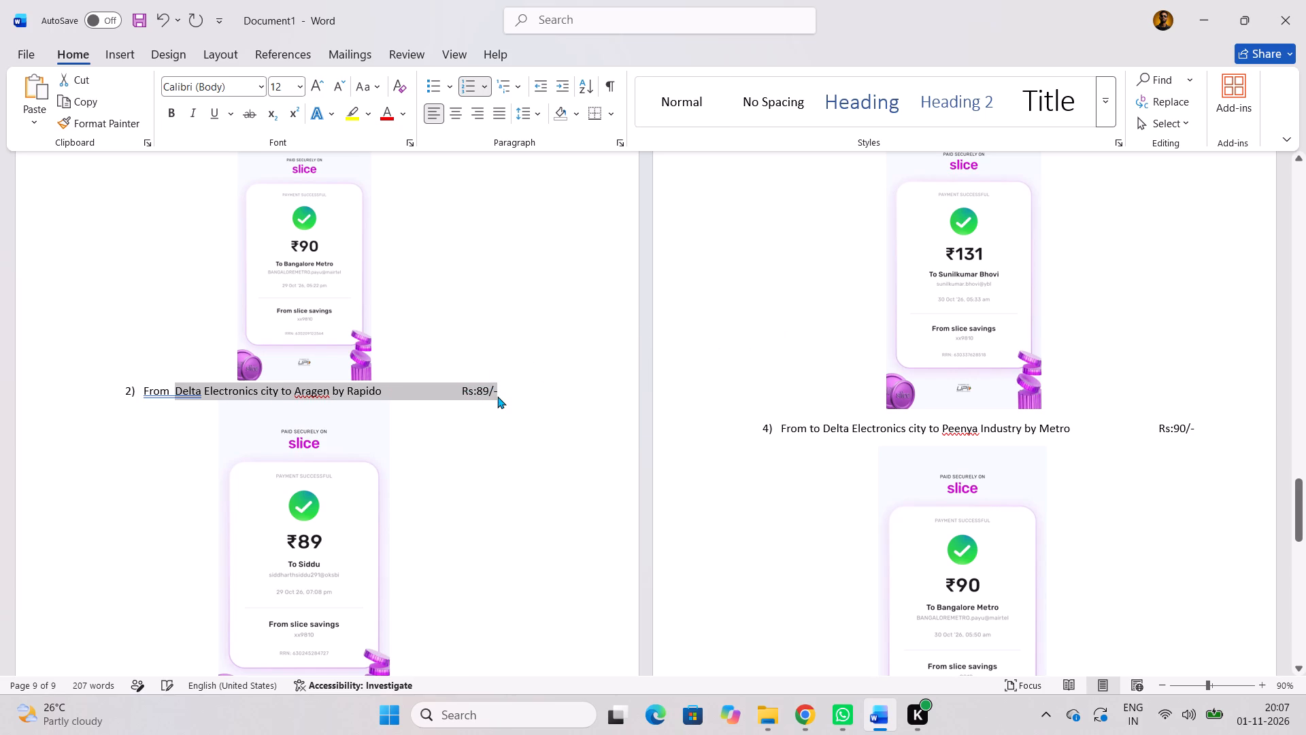
Add item 2) below the ₹90 receipt of 30-10-2026, starting with "From" followed by the copied Delta Electronics city to Aragen route and amount.
{"action": "scroll", "coordinate": [499, 402], "scroll_direction": "down", "scroll_amount": 14}
{"action": "scroll", "coordinate": [684, 621], "scroll_direction": "down", "scroll_amount": 4}
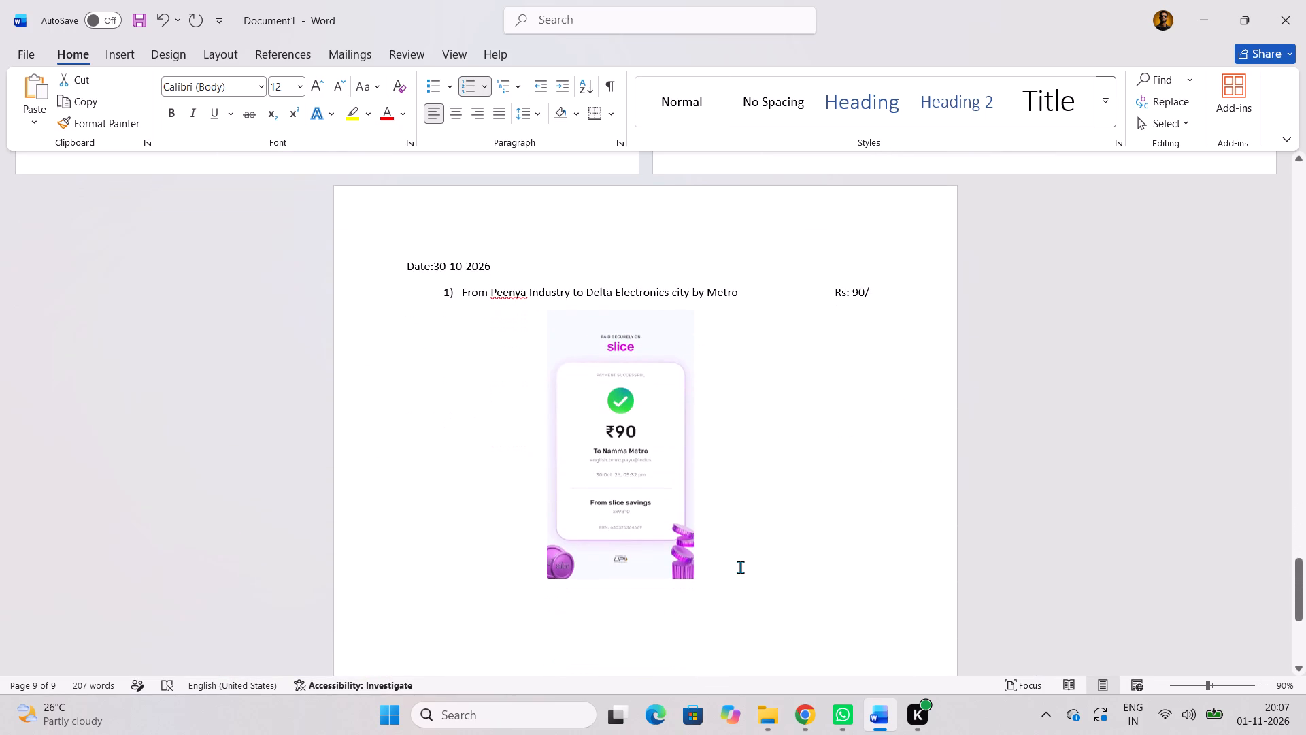
{"action": "left_click", "coordinate": [740, 567]}
{"action": "key", "text": "Return"}
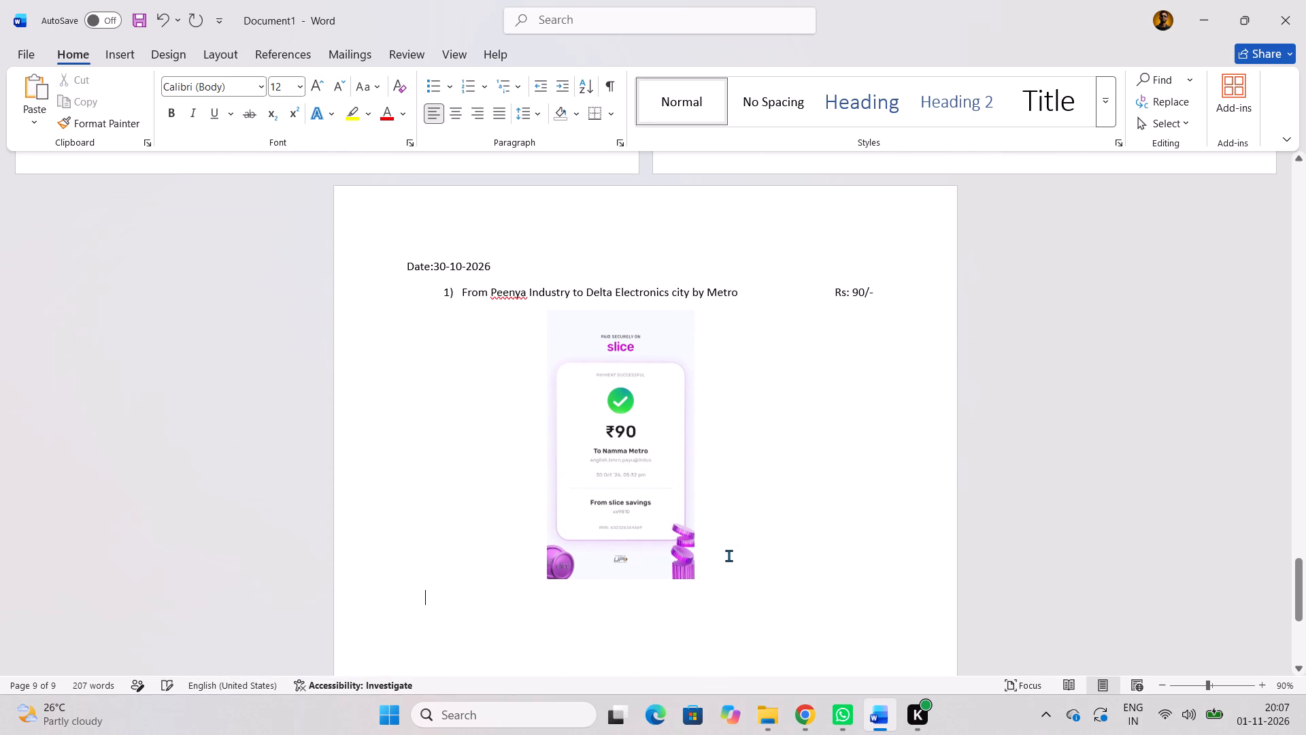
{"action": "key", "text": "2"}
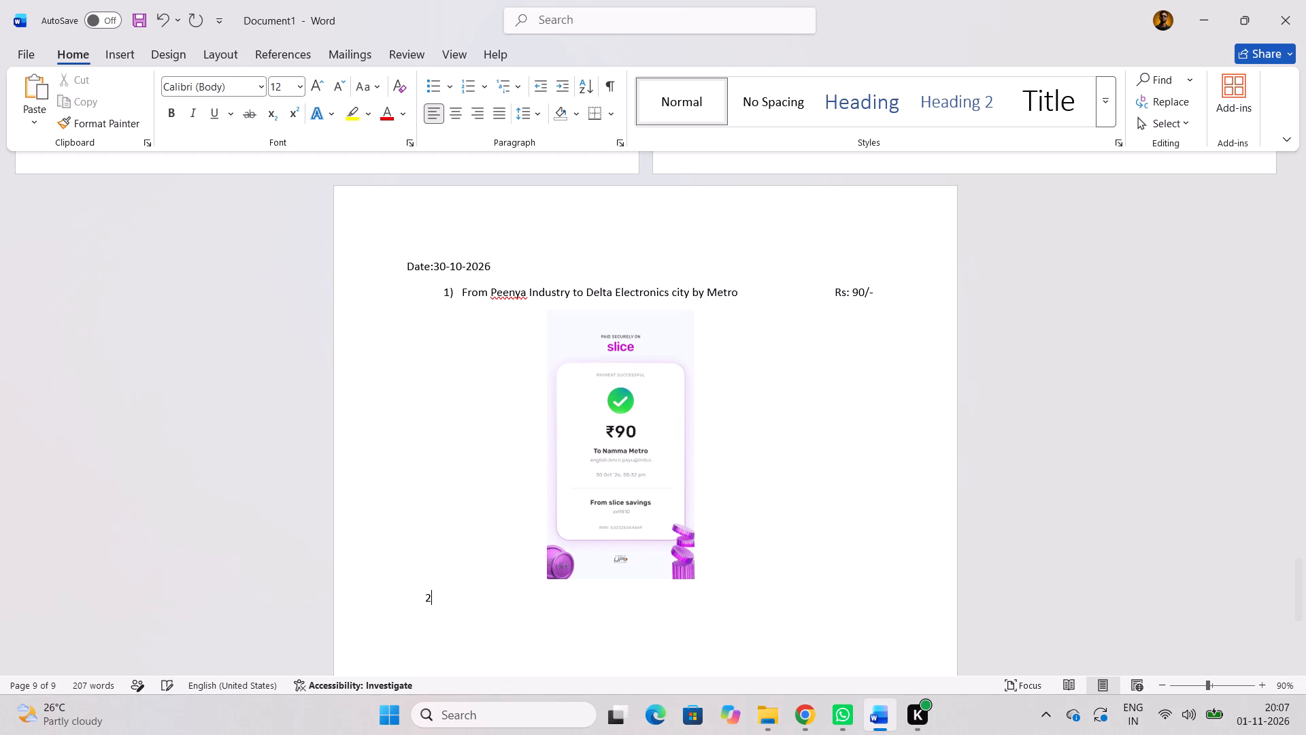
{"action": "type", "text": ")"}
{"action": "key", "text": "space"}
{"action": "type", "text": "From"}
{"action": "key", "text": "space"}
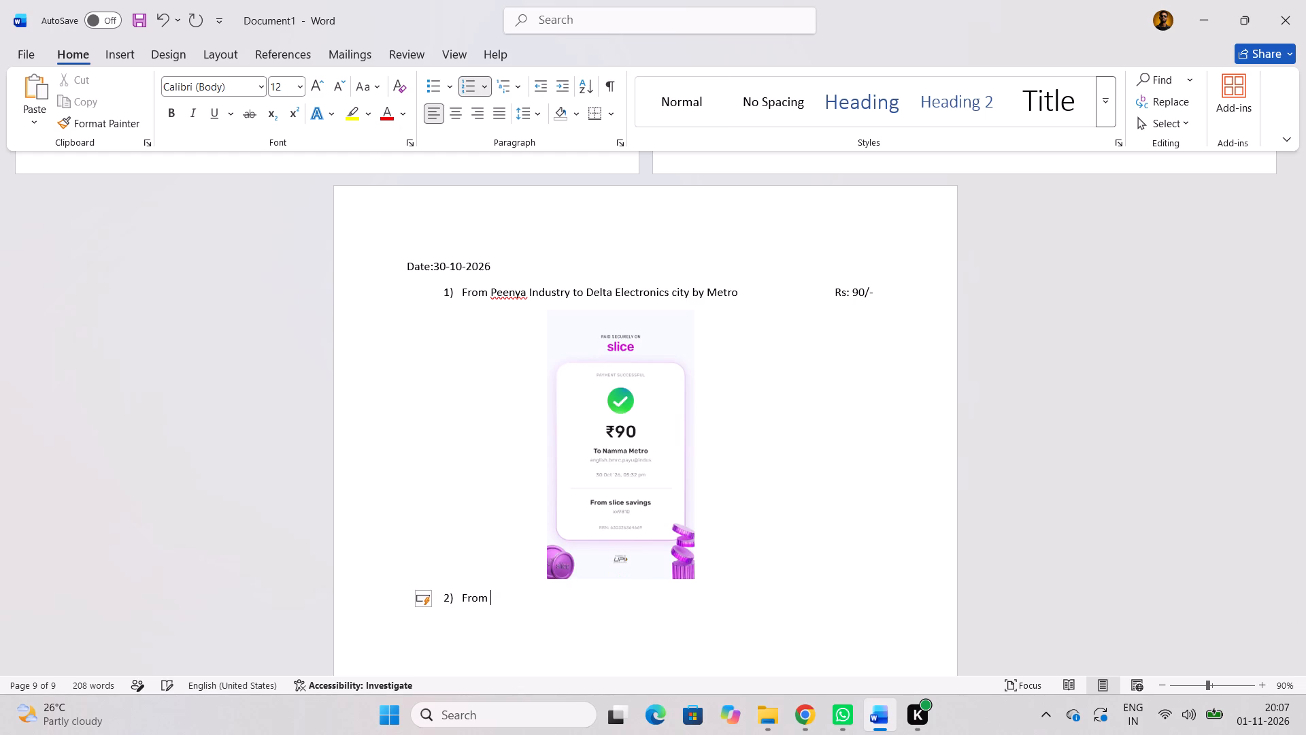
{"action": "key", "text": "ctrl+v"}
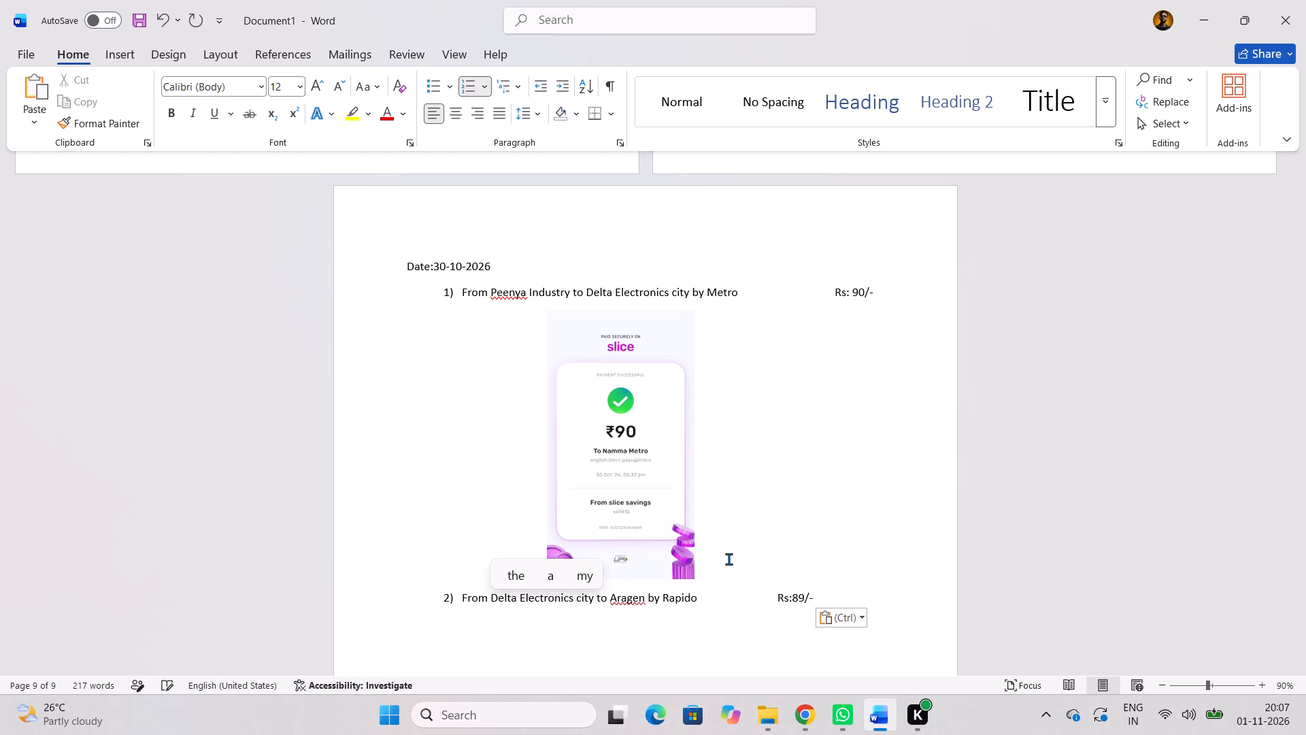
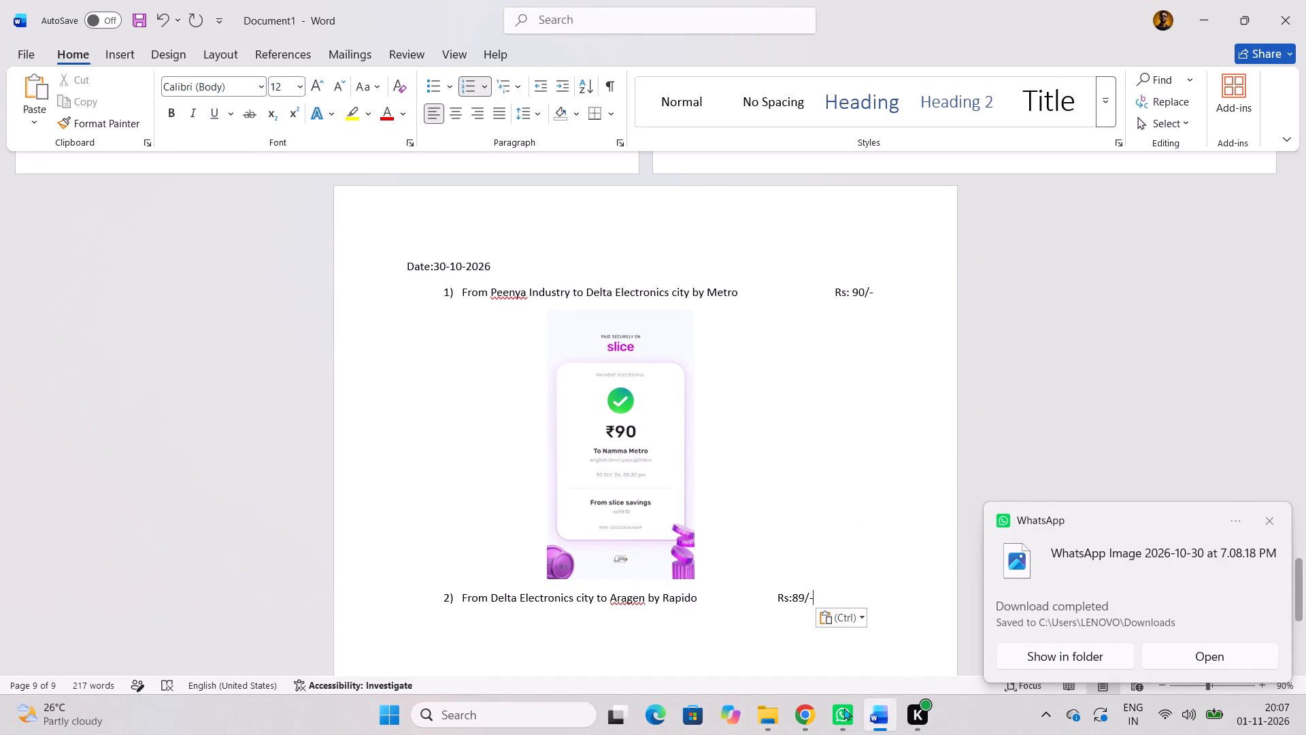
Insert "WhatsApp Image 2026-10-30 at 7.08.18 PM" from Downloads on an unnumbered line below item 2) of the 30-10-2026 section.
{"action": "left_click", "coordinate": [769, 721]}
{"action": "left_click", "coordinate": [432, 201]}
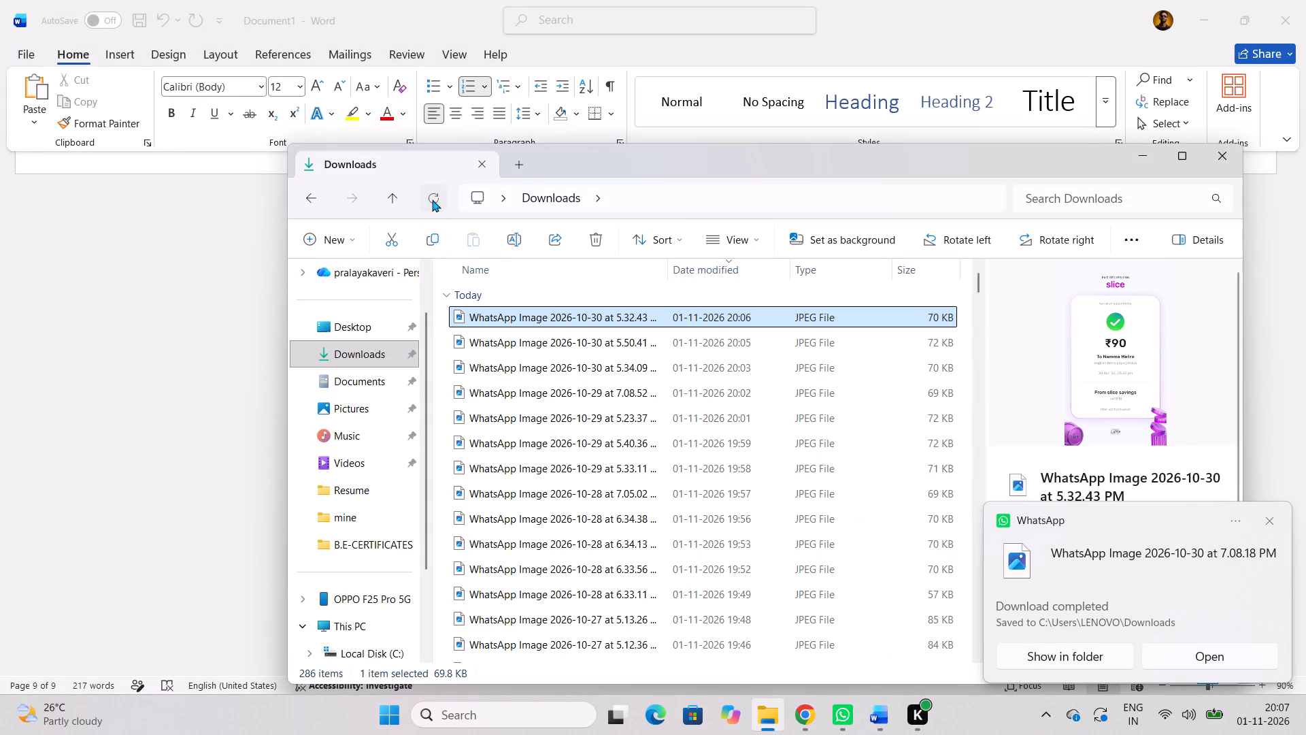
{"action": "left_click", "coordinate": [499, 315]}
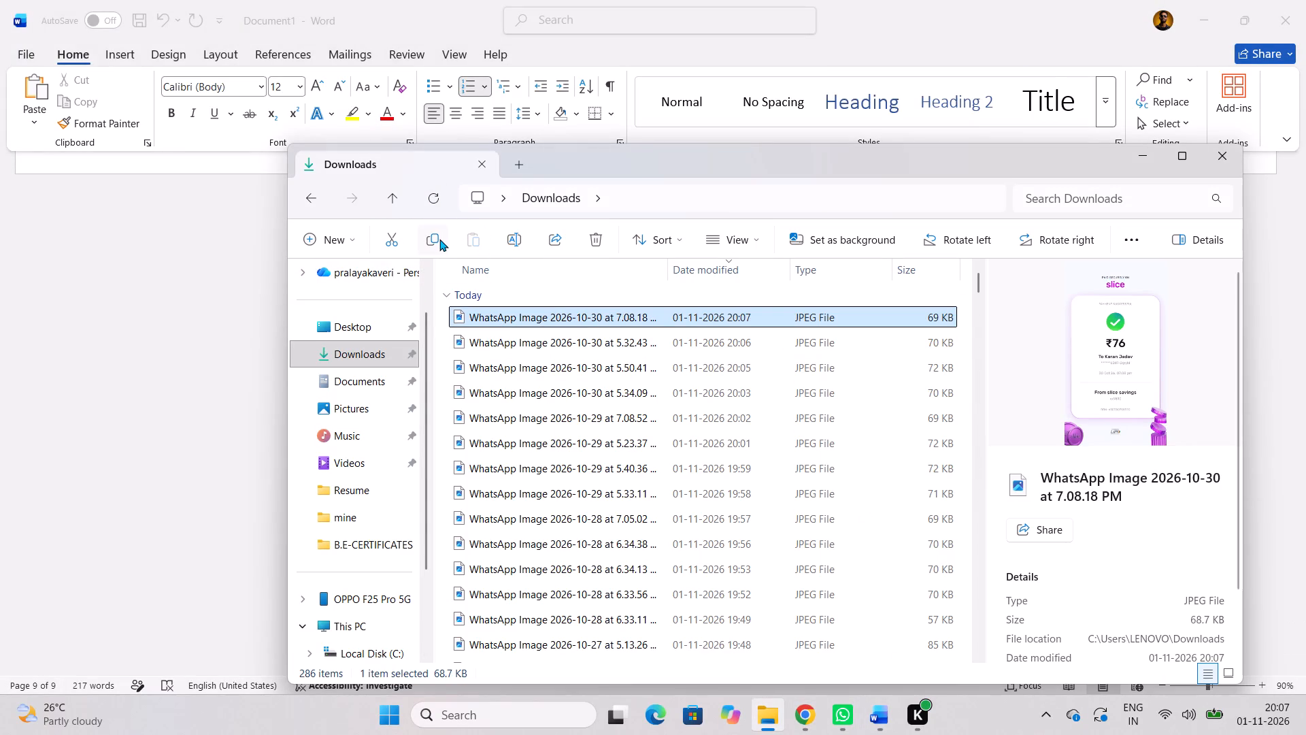
{"action": "left_click", "coordinate": [439, 238]}
{"action": "left_click", "coordinate": [226, 318]}
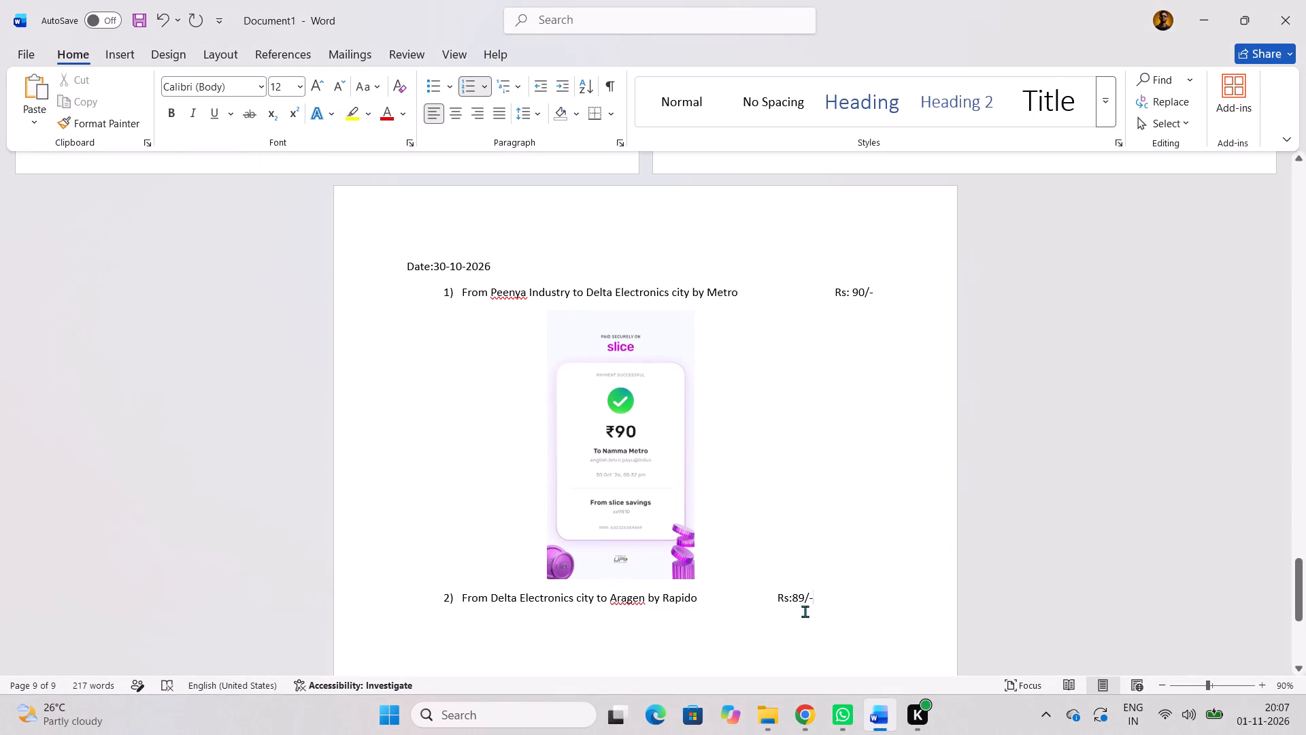
{"action": "key", "text": "Return"}
{"action": "key", "text": "BackSpace"}
{"action": "key", "text": "ctrl+v"}
Shrink the ₹76 receipt proportionally so it fits on the same page beneath the item 2) trip line of 30-10-2026.
{"action": "left_click", "coordinate": [922, 544]}
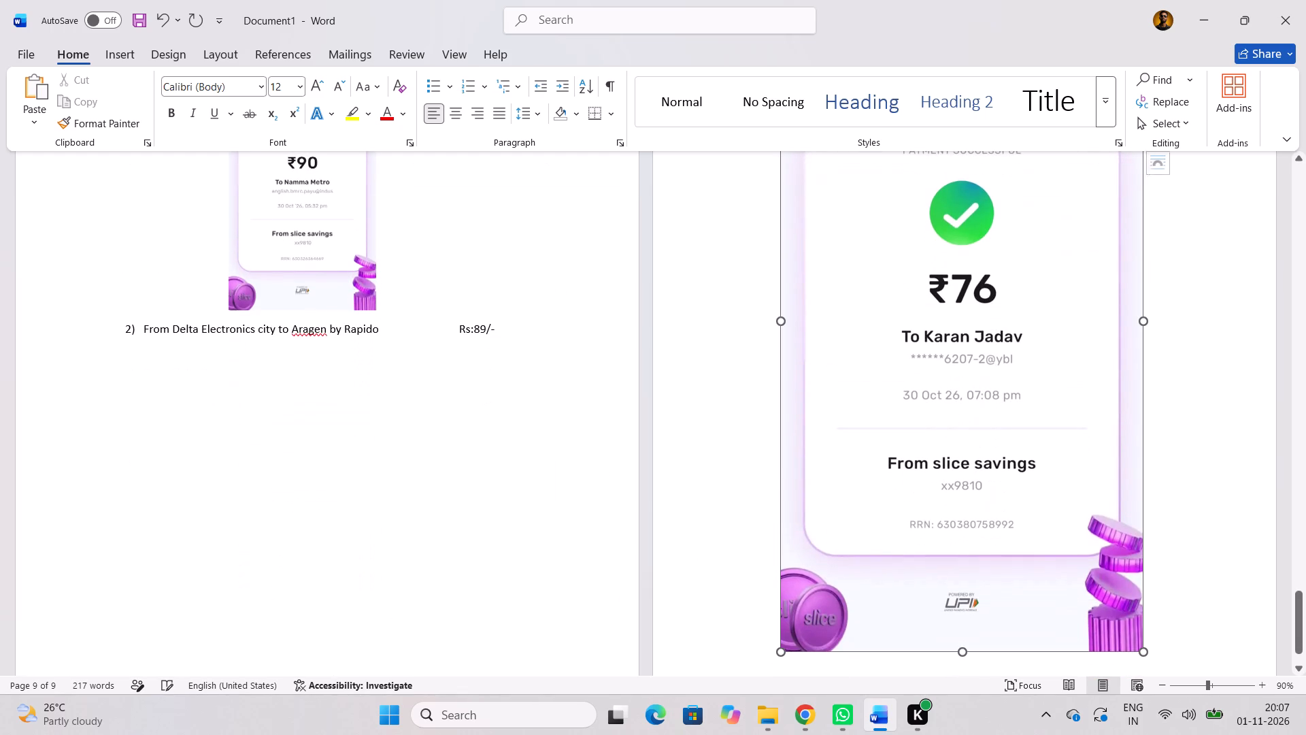
{"action": "left_click_drag", "start_coordinate": [1143, 650], "coordinate": [986, 436]}
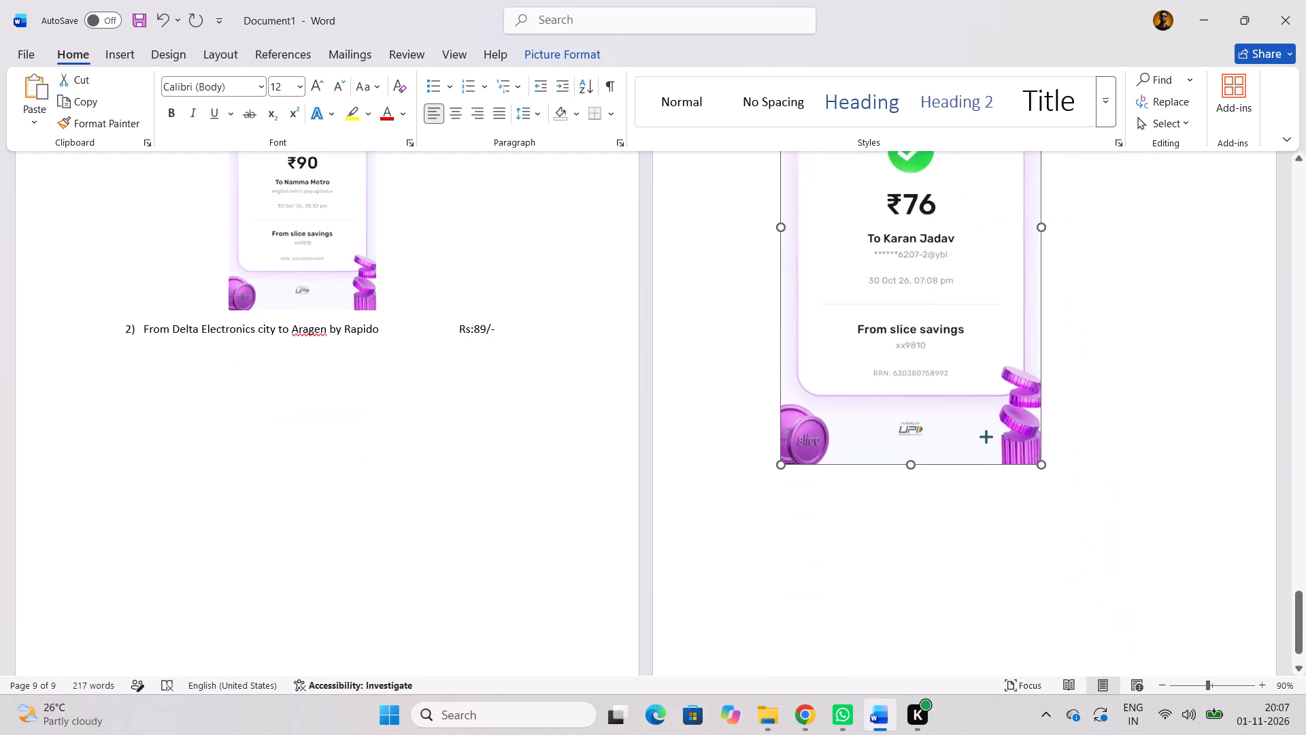
{"action": "left_click_drag", "start_coordinate": [986, 436], "coordinate": [961, 394]}
{"action": "left_click_drag", "start_coordinate": [1001, 563], "coordinate": [933, 440]}
{"action": "left_click", "coordinate": [441, 416]}
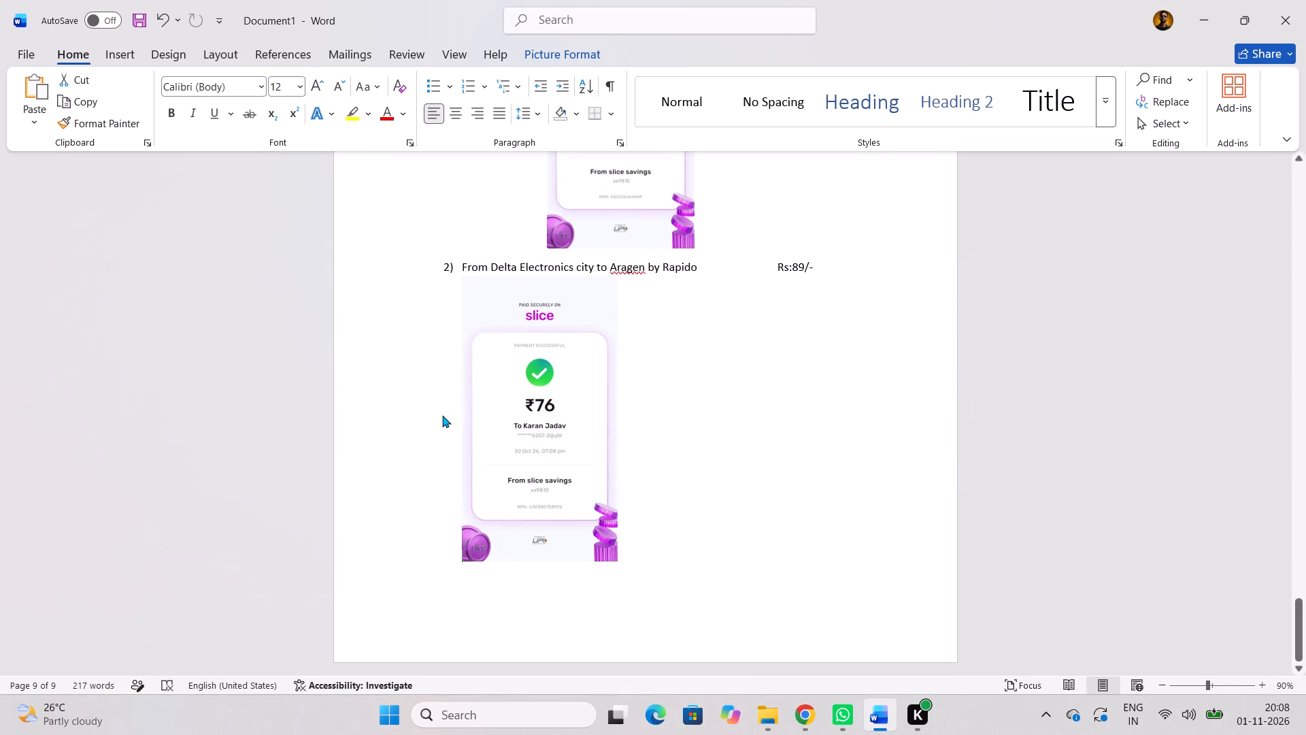
Insert spaces before the ₹76 receipt under item 2) of 30-10-2026 to centre it beneath its trip line.
{"action": "key", "text": "space"}
{"action": "key", "text": "space"}
{"action": "key", "text": "space"}
{"action": "key", "text": "space"}
{"action": "key", "text": "space"}
{"action": "key", "text": "space"}
{"action": "key", "text": "space"}
{"action": "key", "text": "space"}
{"action": "key", "text": "space"}
{"action": "key", "text": "space"}
{"action": "key", "text": "space"}
{"action": "key", "text": "space"}
{"action": "key", "text": "space"}
{"action": "key", "text": "space"}
{"action": "key", "text": "space"}
{"action": "key", "text": "space"}
{"action": "key", "text": "space"}
{"action": "key", "text": "space"}
{"action": "key", "text": "space"}
{"action": "key", "text": "space"}
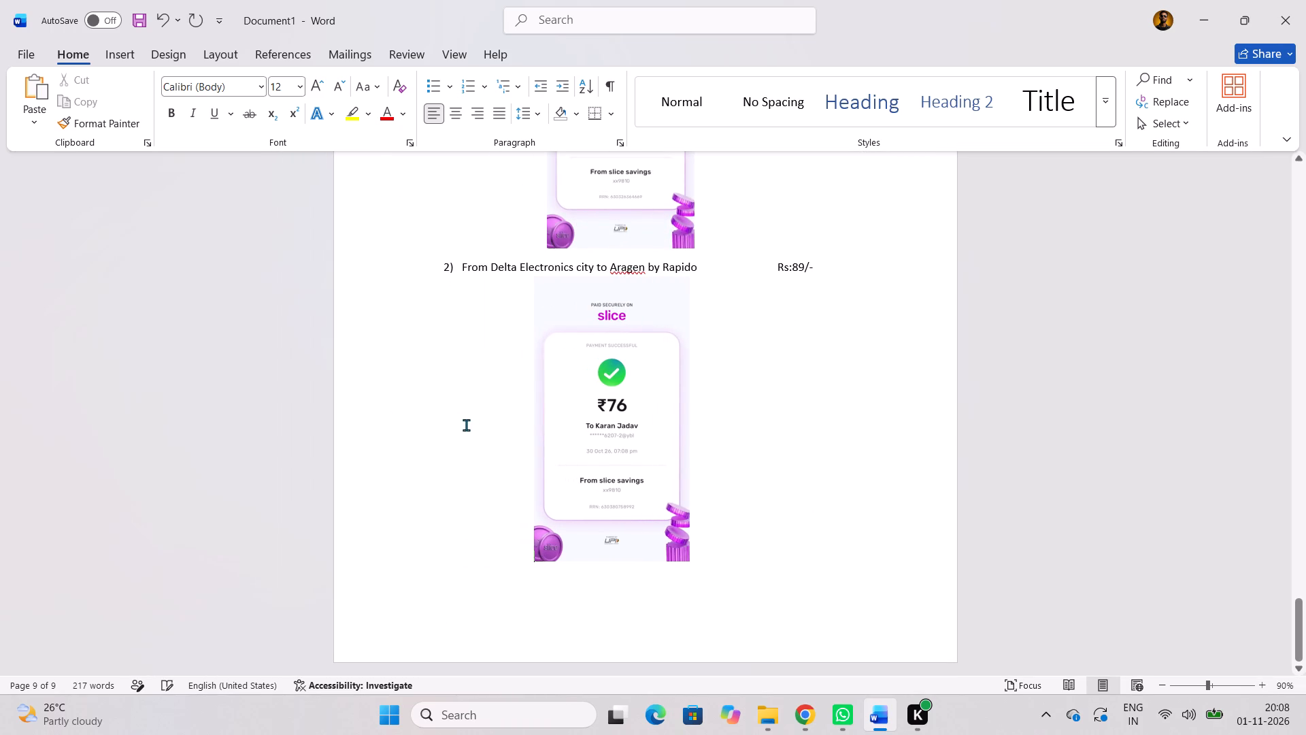
{"action": "key", "text": "space"}
{"action": "key", "text": "space"}
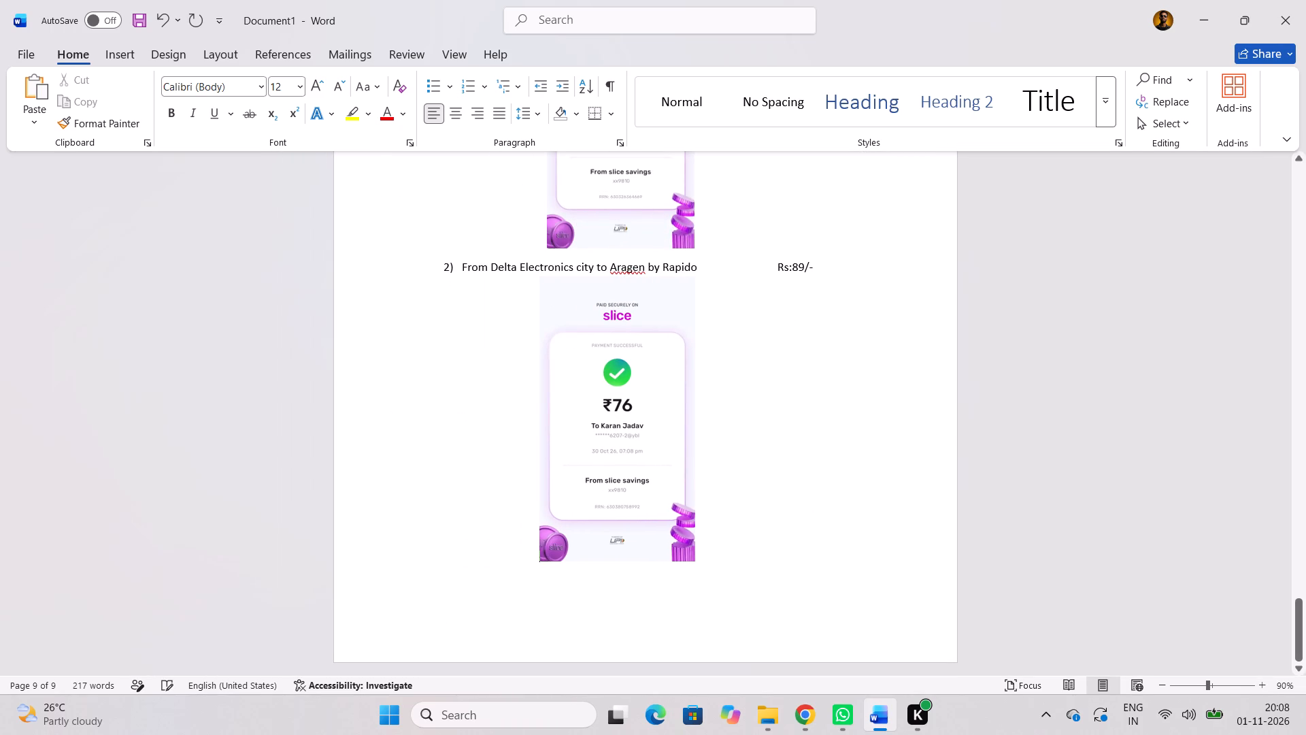
Start list item 3) on a fresh line below the ₹76 receipt of 30-10-2026, beginning with the word "From".
{"action": "left_click", "coordinate": [753, 549]}
{"action": "key", "text": "Return"}
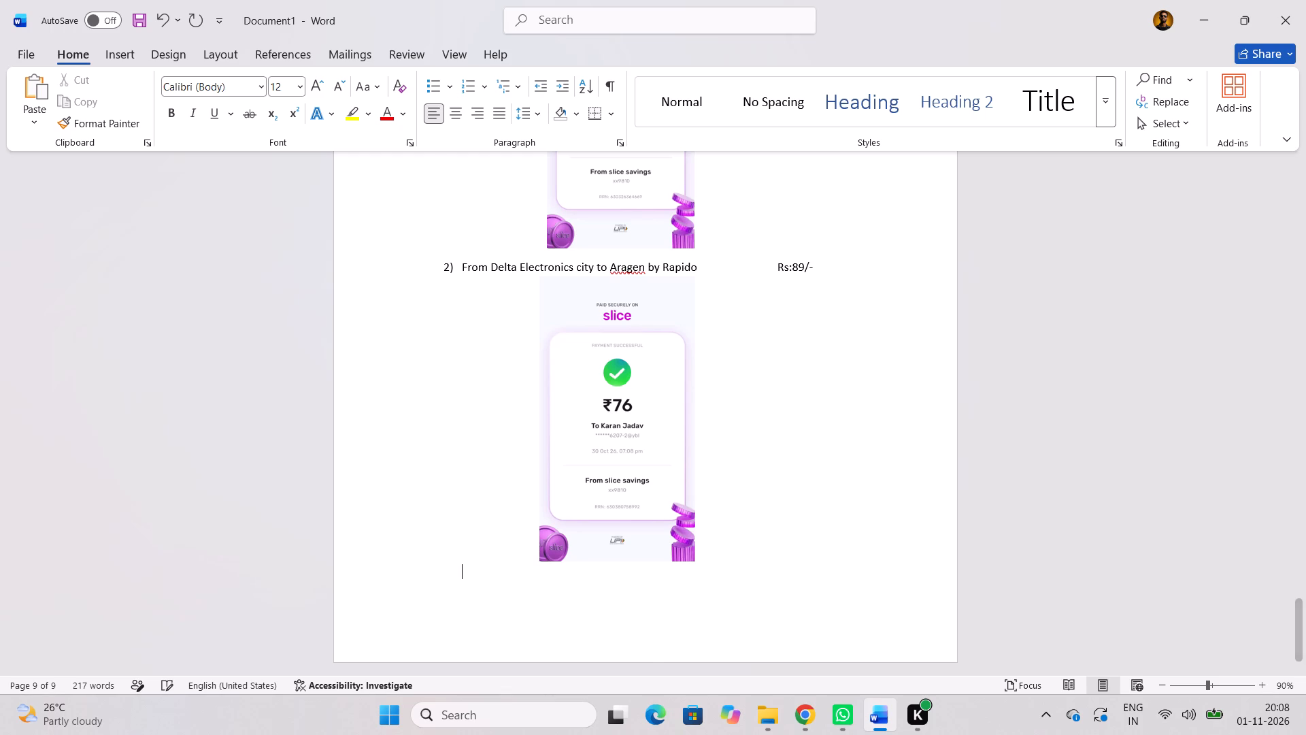
{"action": "key", "text": "Return"}
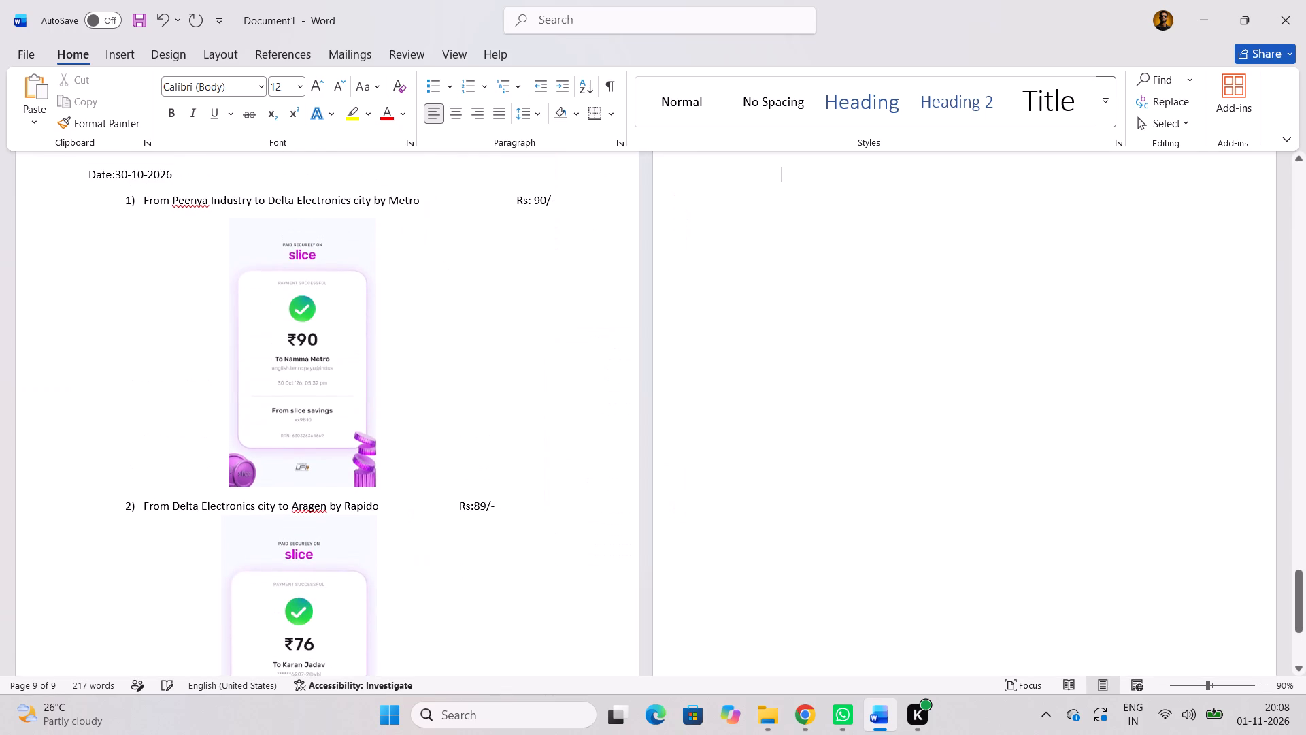
{"action": "key", "text": "3"}
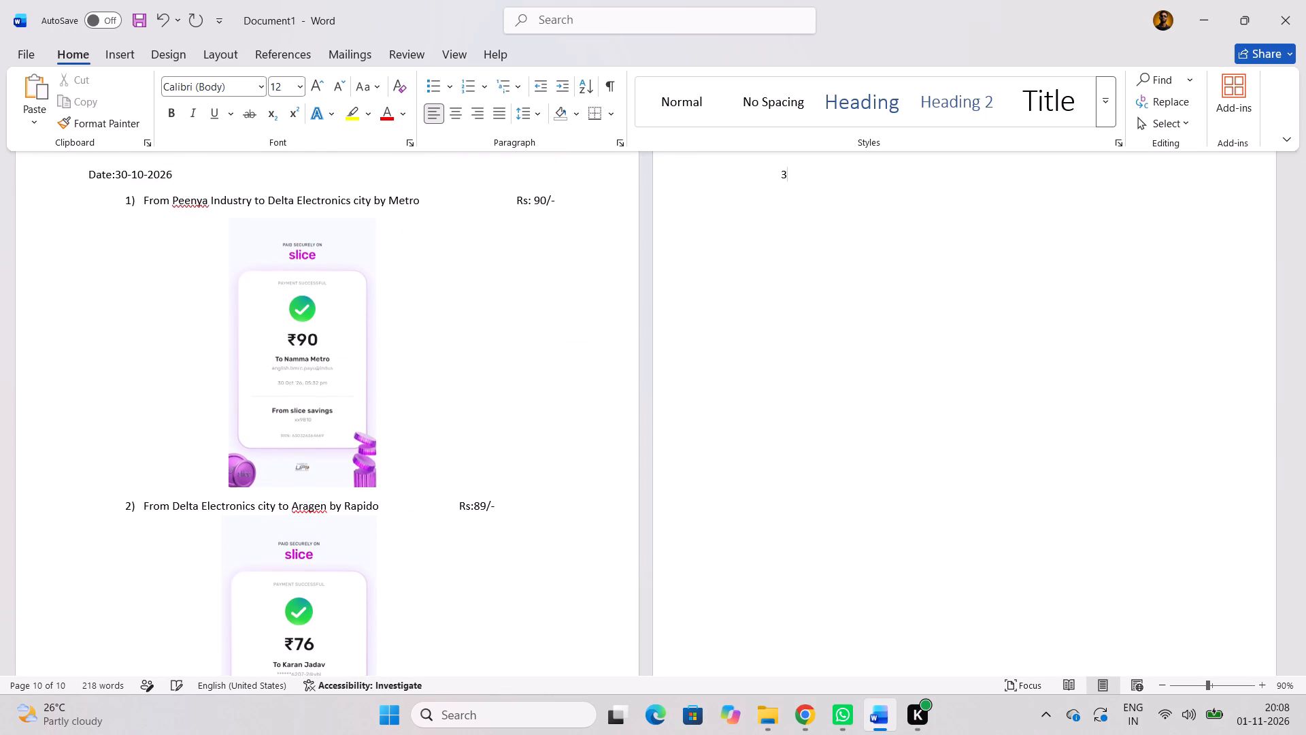
{"action": "key", "text": "shift+parenright"}
{"action": "key", "text": "space"}
{"action": "type", "text": "Fr"}
{"action": "type", "text": "om"}
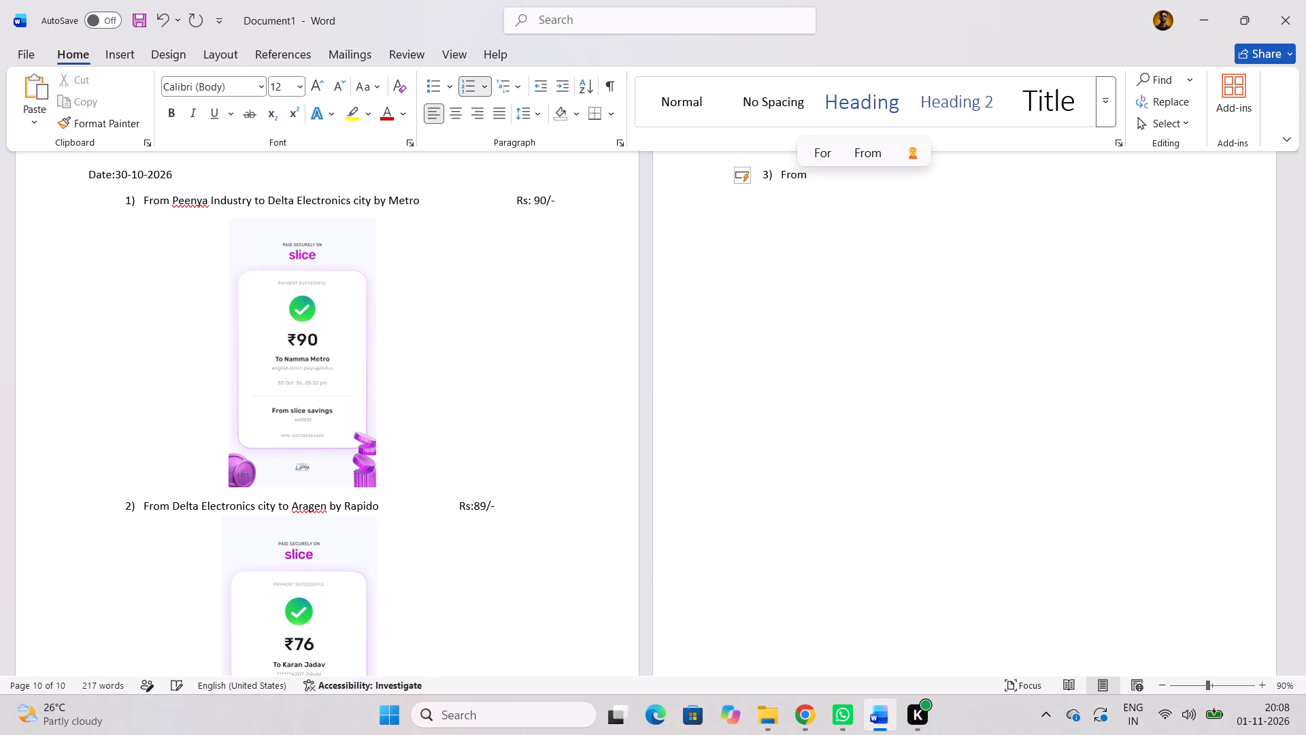
{"action": "key", "text": "space"}
Copy "Aragen to Delta Electronics city Metro by Rapido auto" with "Rs:131/-" from item 3) of 29-10-2026 and paste it after the new "From".
{"action": "scroll", "coordinate": [686, 321], "scroll_direction": "up", "scroll_amount": 6}
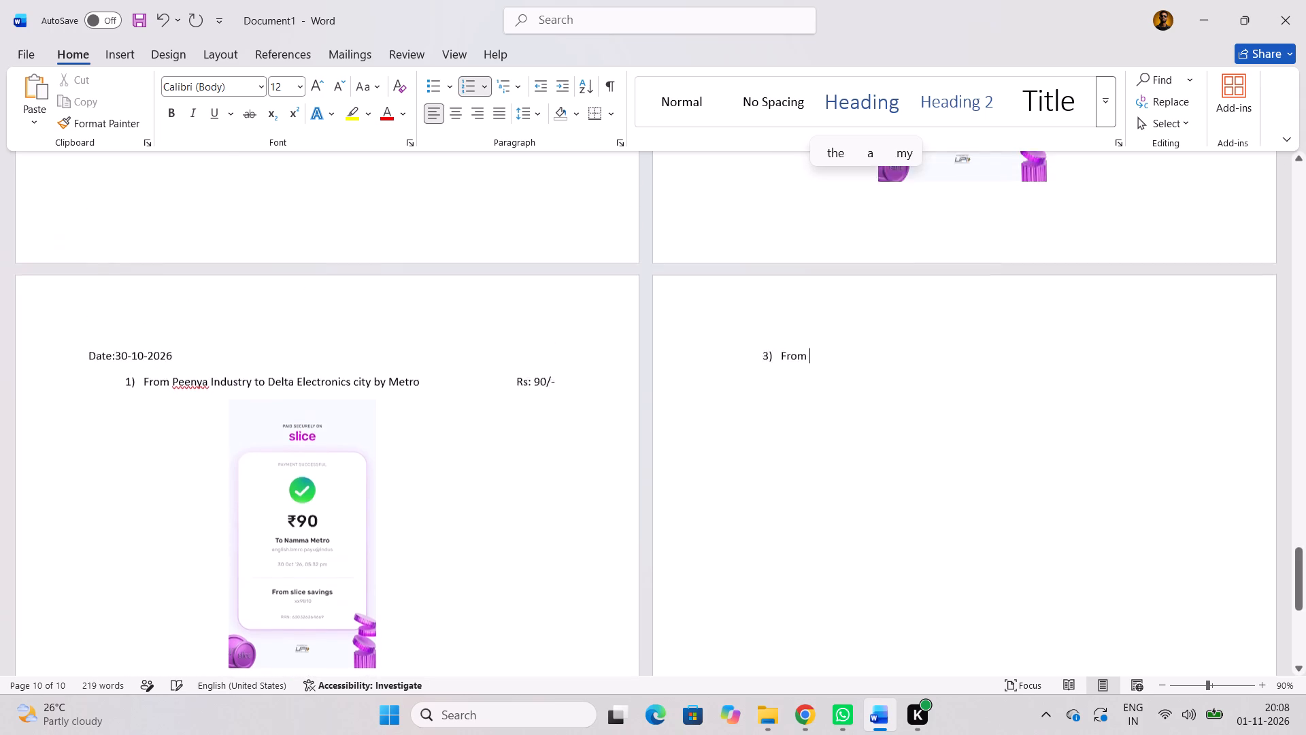
{"action": "scroll", "coordinate": [689, 323], "scroll_direction": "up", "scroll_amount": 16}
{"action": "scroll", "coordinate": [747, 309], "scroll_direction": "up", "scroll_amount": 3}
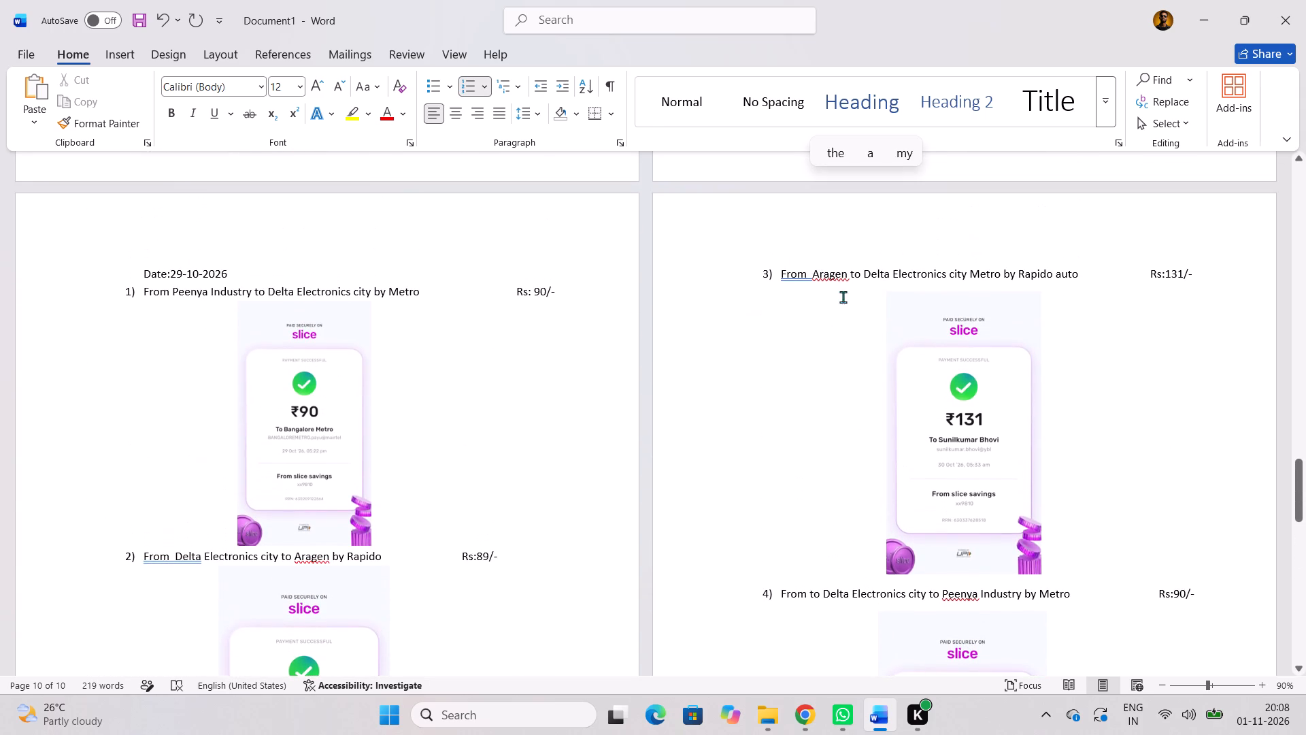
{"action": "left_click_drag", "start_coordinate": [814, 275], "coordinate": [1126, 276]}
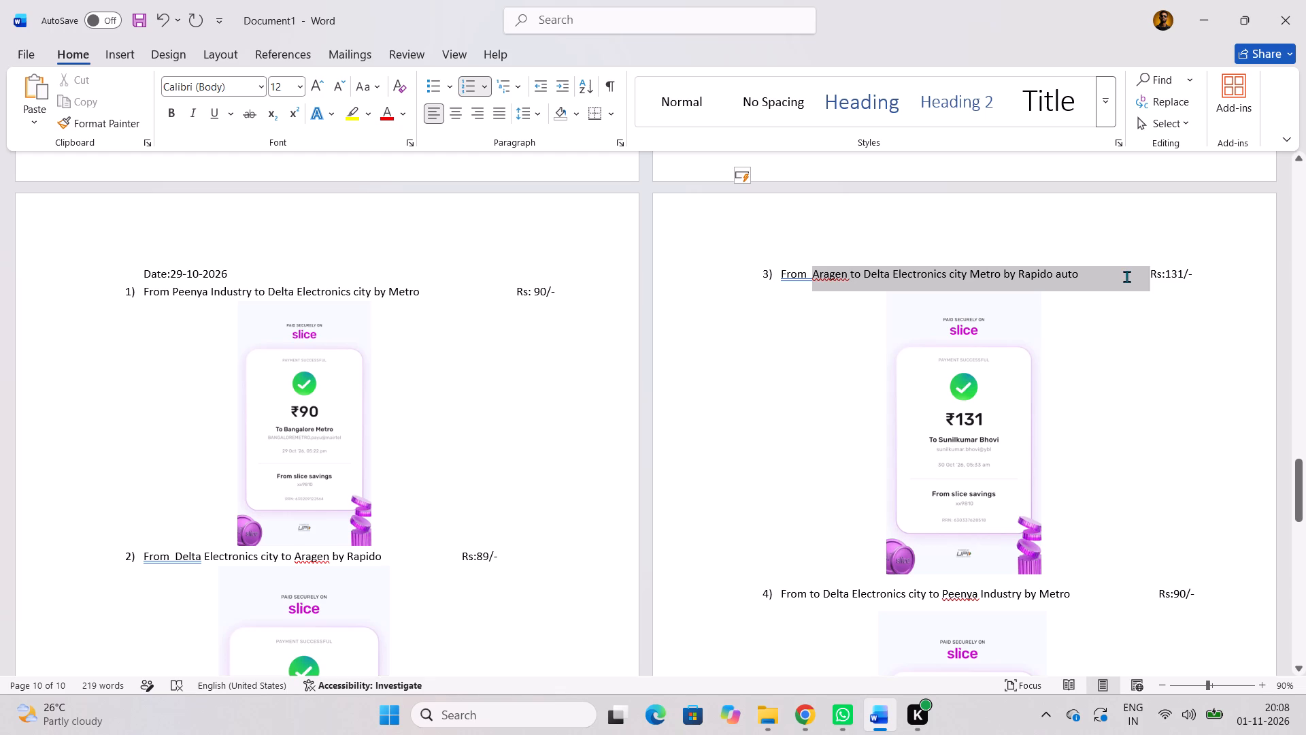
{"action": "left_click_drag", "start_coordinate": [1126, 276], "coordinate": [1200, 274]}
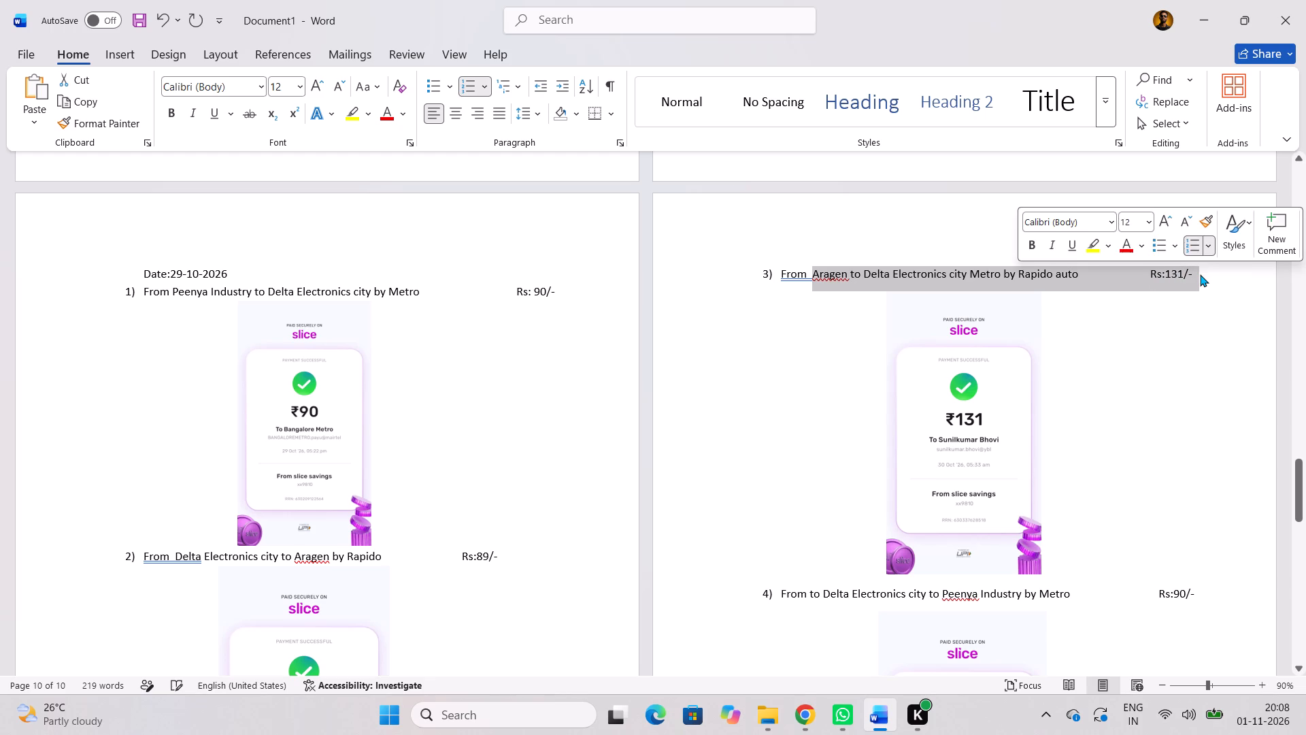
{"action": "key", "text": "ctrl+c"}
{"action": "scroll", "coordinate": [819, 464], "scroll_direction": "down", "scroll_amount": 18}
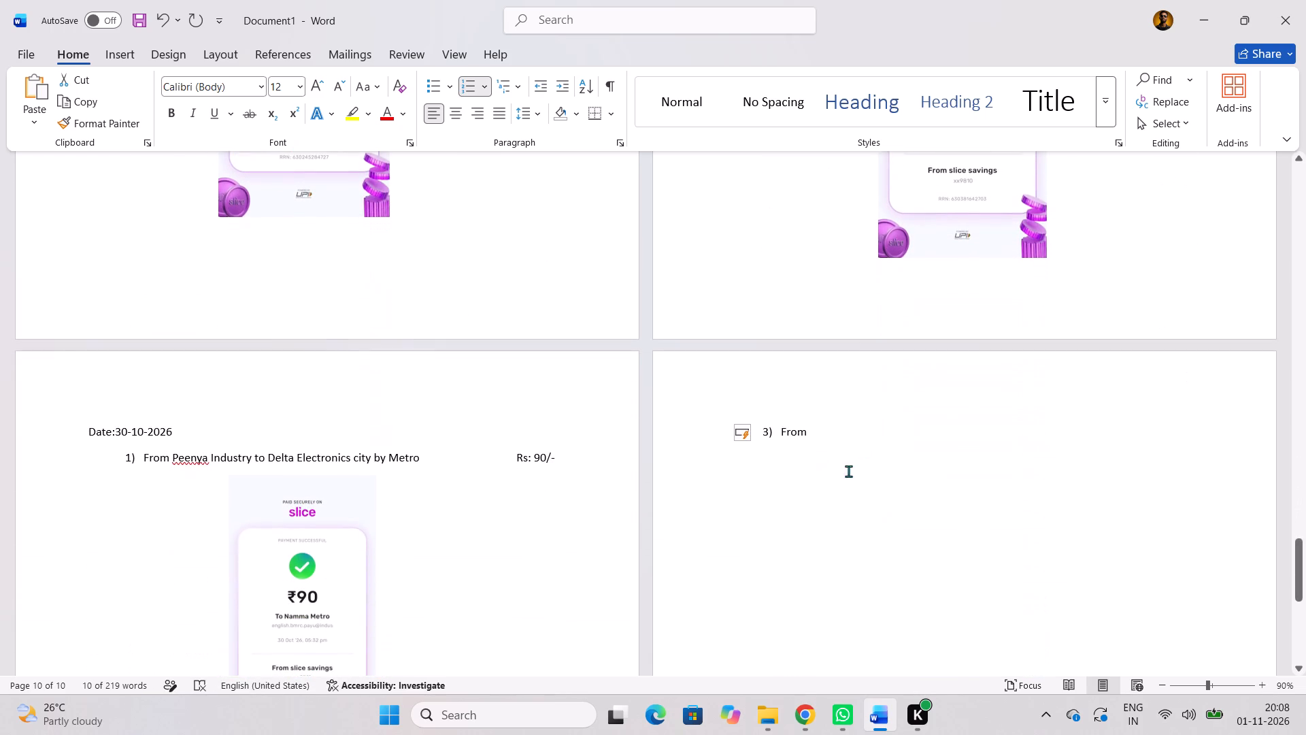
{"action": "left_click", "coordinate": [878, 428]}
{"action": "key", "text": "ctrl+v"}
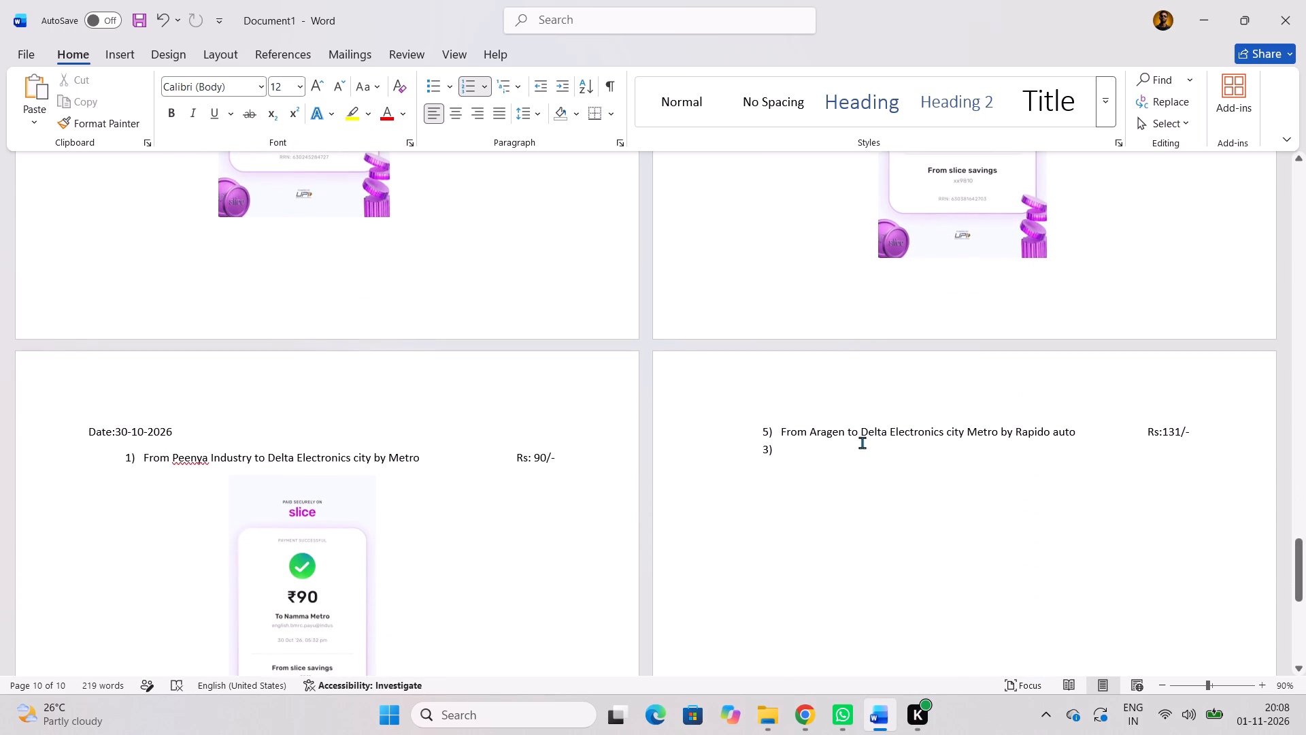
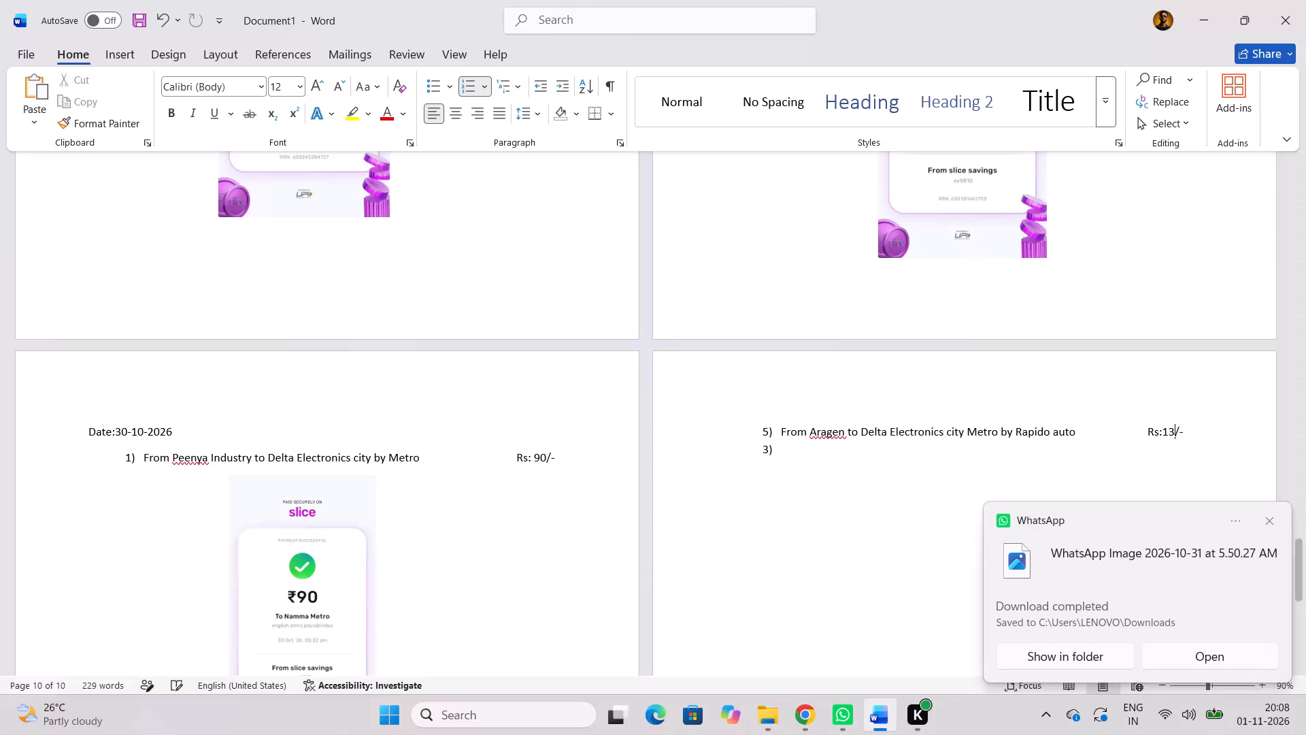
Set the amount of the Aragen to Delta Electronics city Metro by Rapido auto trip under 30-10-2026 to "Rs:148/-".
{"action": "key", "text": "BackSpace"}
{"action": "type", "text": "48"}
Remove the empty number 3) below the Rs:148/- trip line and paste WhatsApp Image 2026-10-31 at 5.50.27 AM from Downloads there.
{"action": "left_click", "coordinate": [794, 452]}
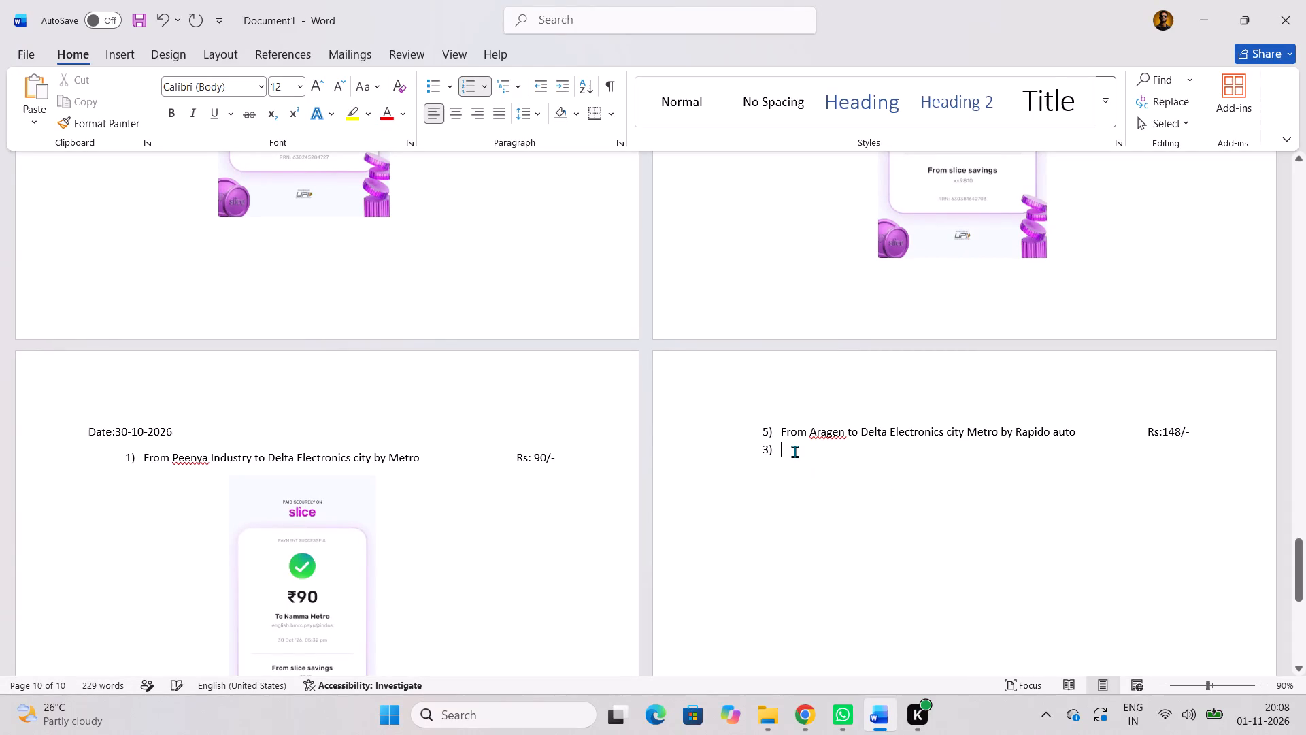
{"action": "key", "text": "BackSpace"}
{"action": "left_click", "coordinate": [766, 720]}
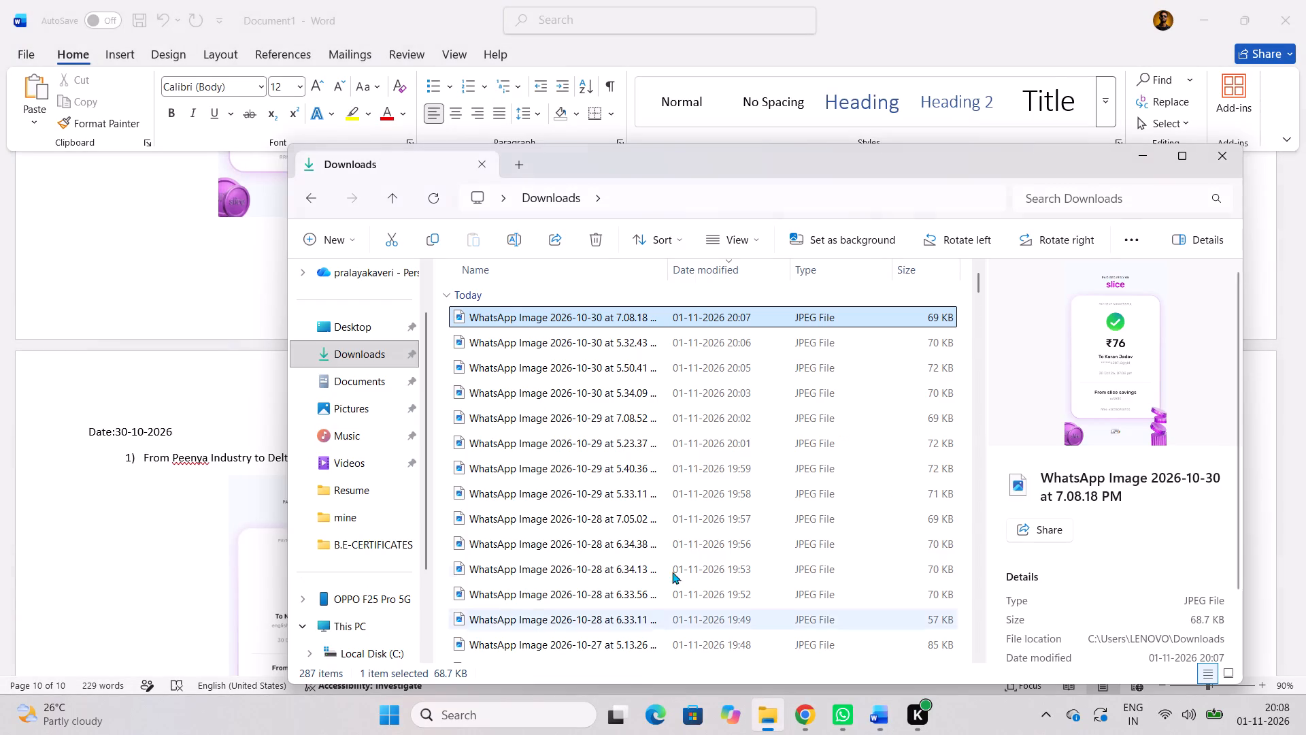
{"action": "left_click", "coordinate": [431, 200]}
{"action": "left_click", "coordinate": [533, 315]}
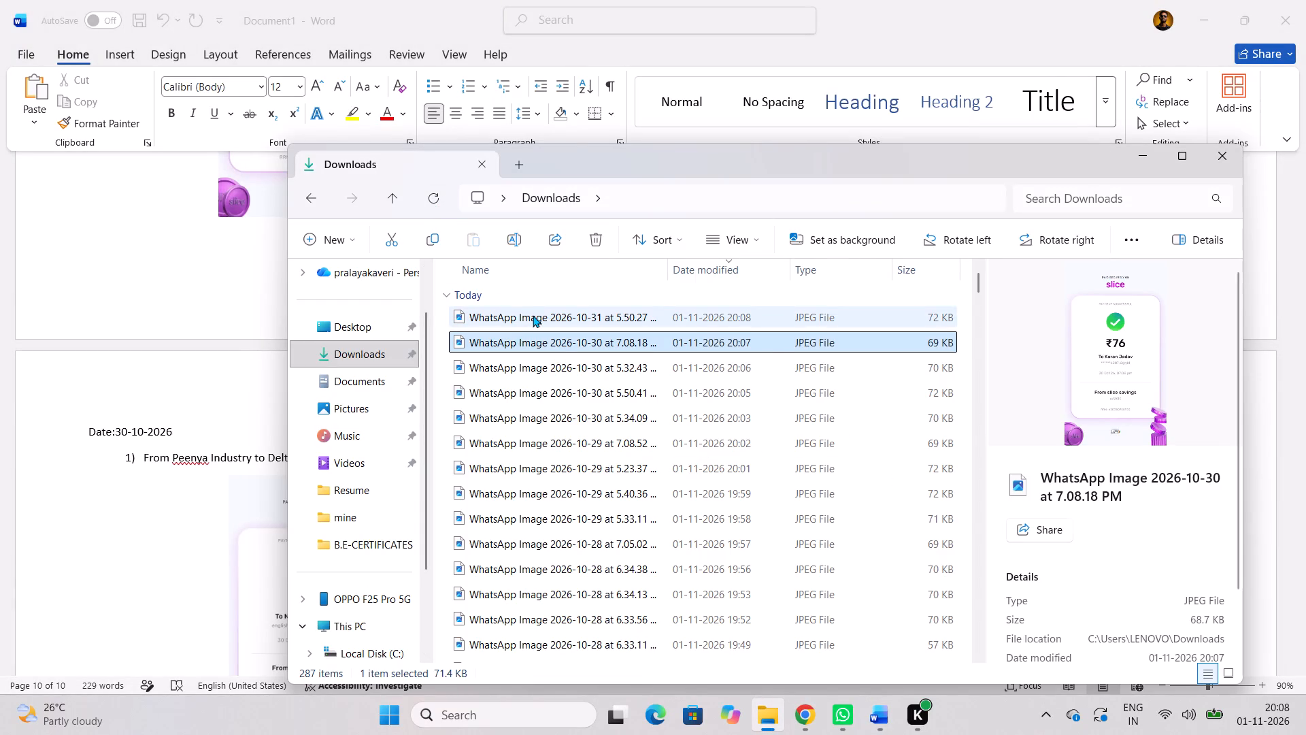
{"action": "left_click", "coordinate": [431, 235]}
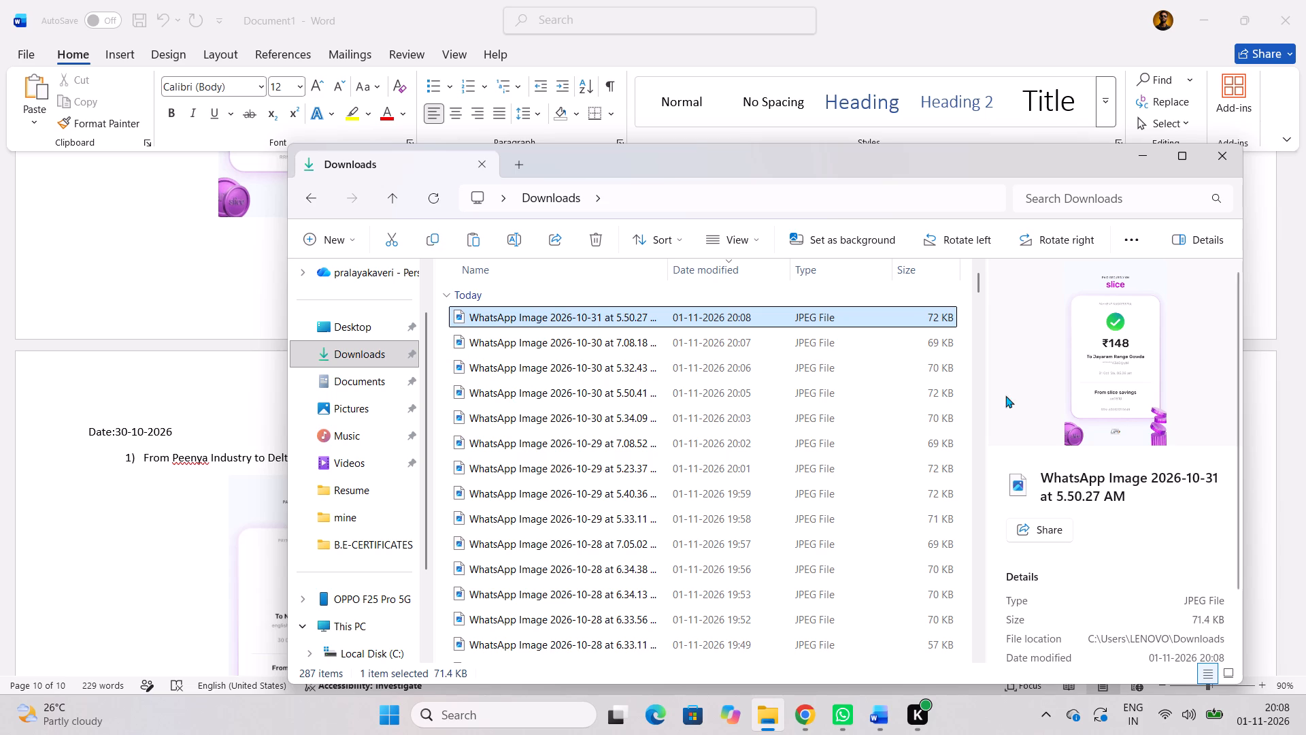
{"action": "left_click", "coordinate": [1270, 441]}
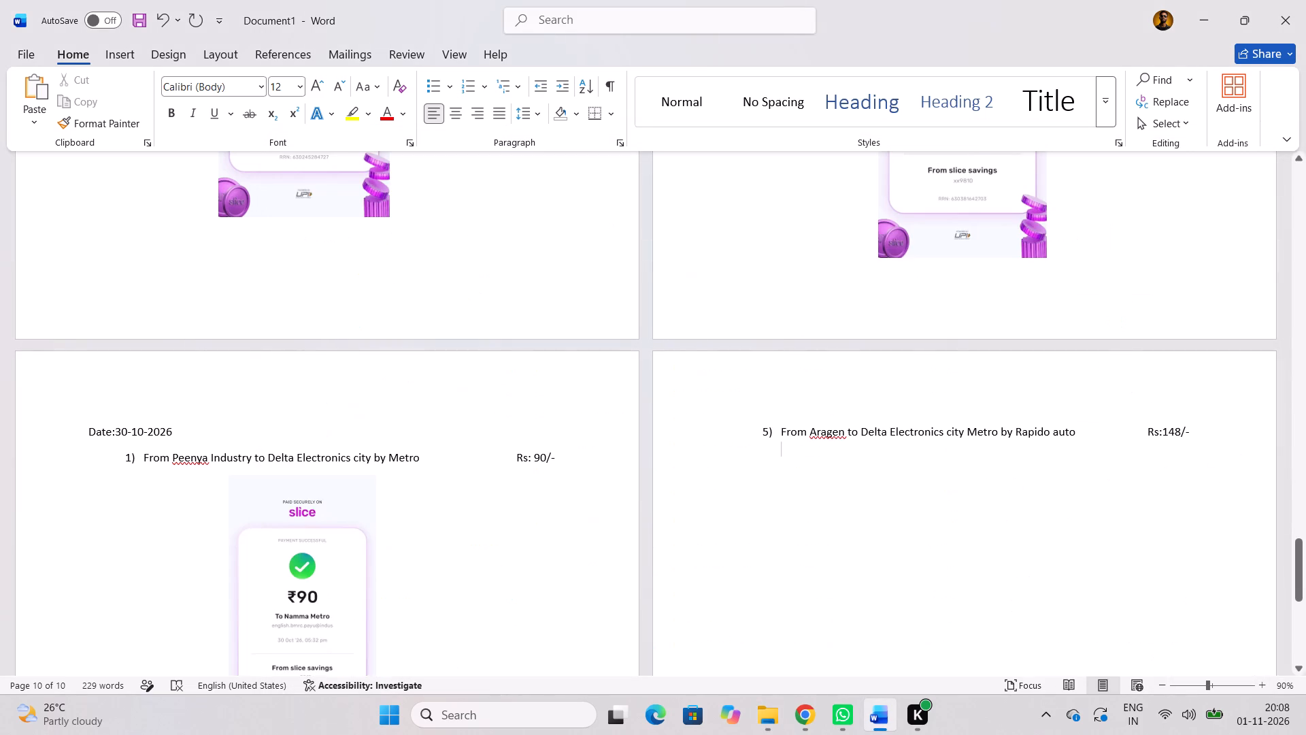
{"action": "key", "text": "ctrl+v"}
{"action": "left_click", "coordinate": [739, 479]}
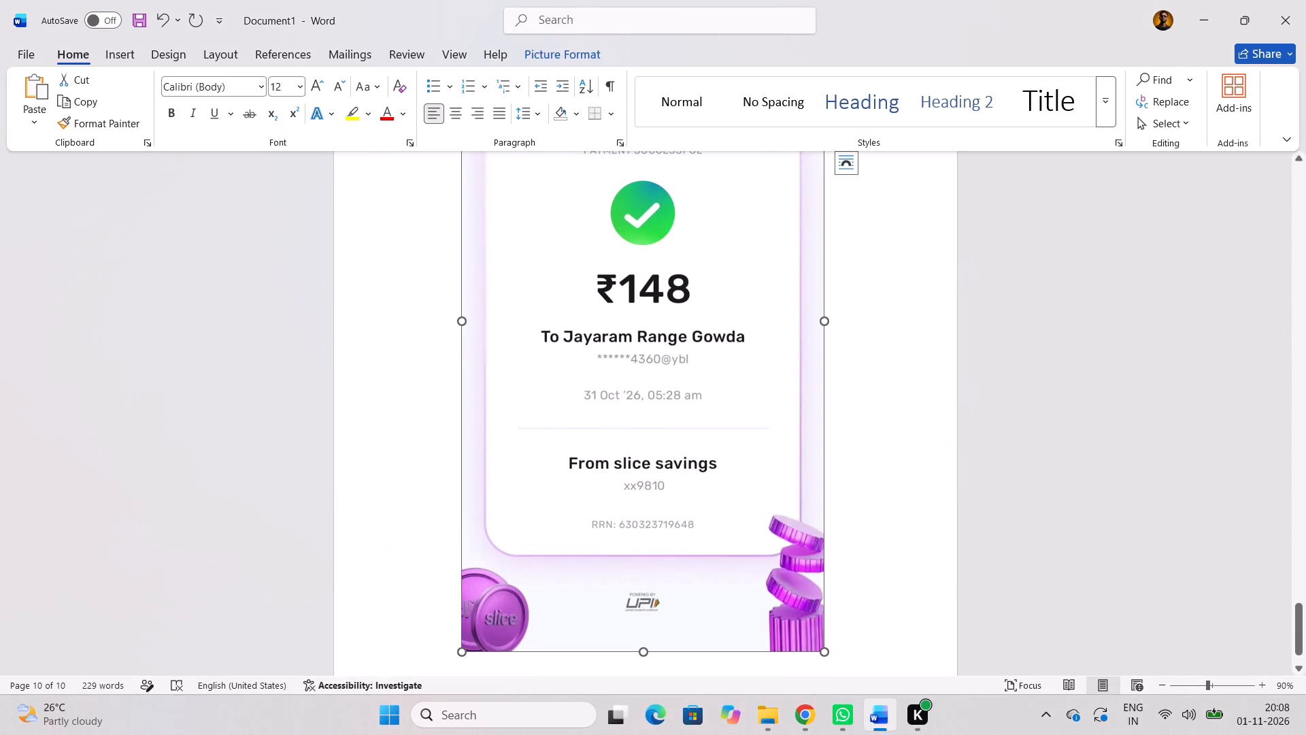
Shrink the ₹148 receipt proportionally to roughly the size of the ₹90 and ₹76 receipts, keeping it beneath its trip line.
{"action": "left_click_drag", "start_coordinate": [824, 654], "coordinate": [664, 405]}
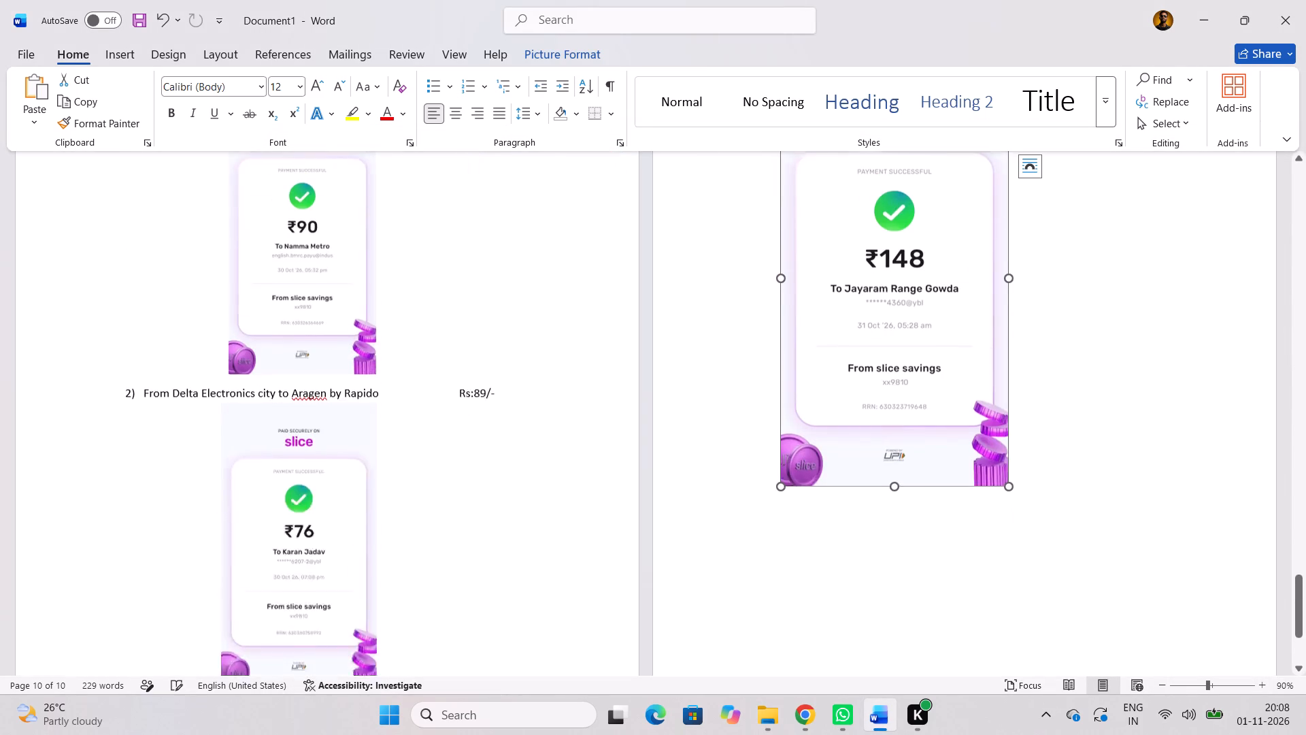
{"action": "left_click_drag", "start_coordinate": [1008, 576], "coordinate": [973, 524]}
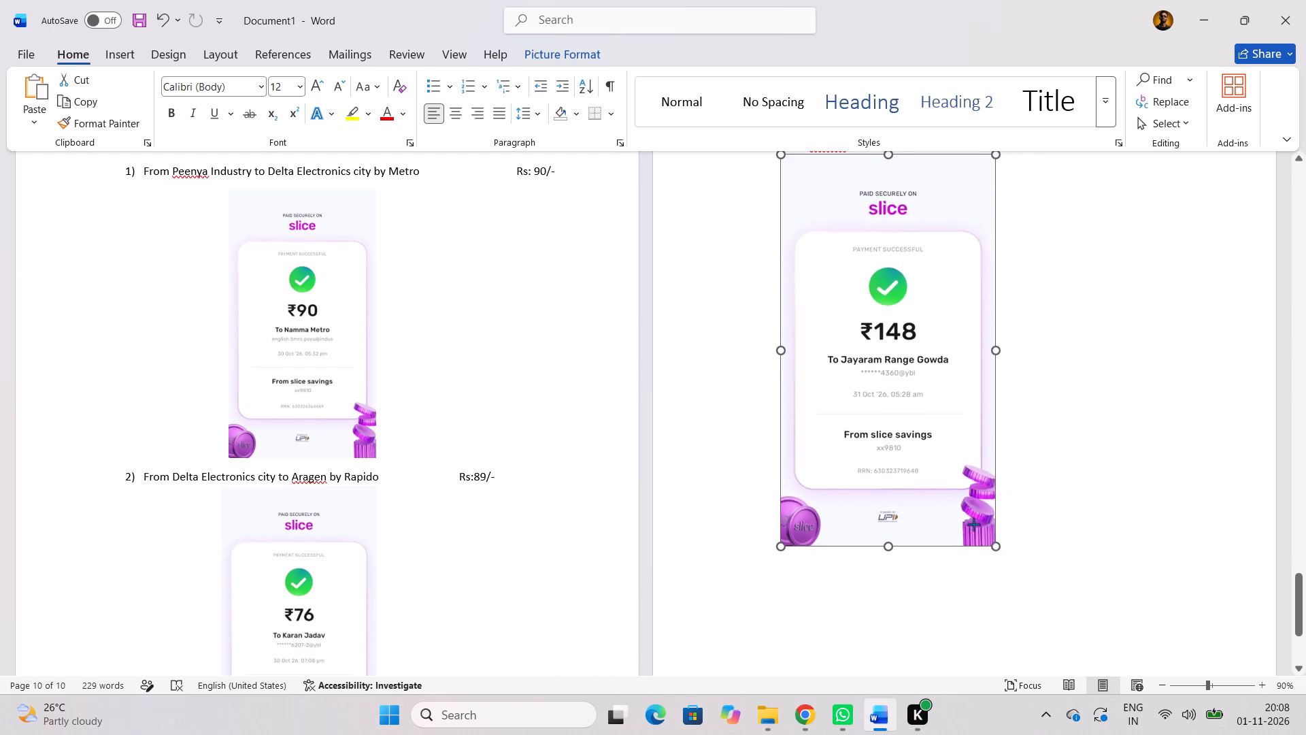
{"action": "left_click_drag", "start_coordinate": [973, 524], "coordinate": [933, 461]}
{"action": "scroll", "coordinate": [929, 478], "scroll_direction": "up", "scroll_amount": 2}
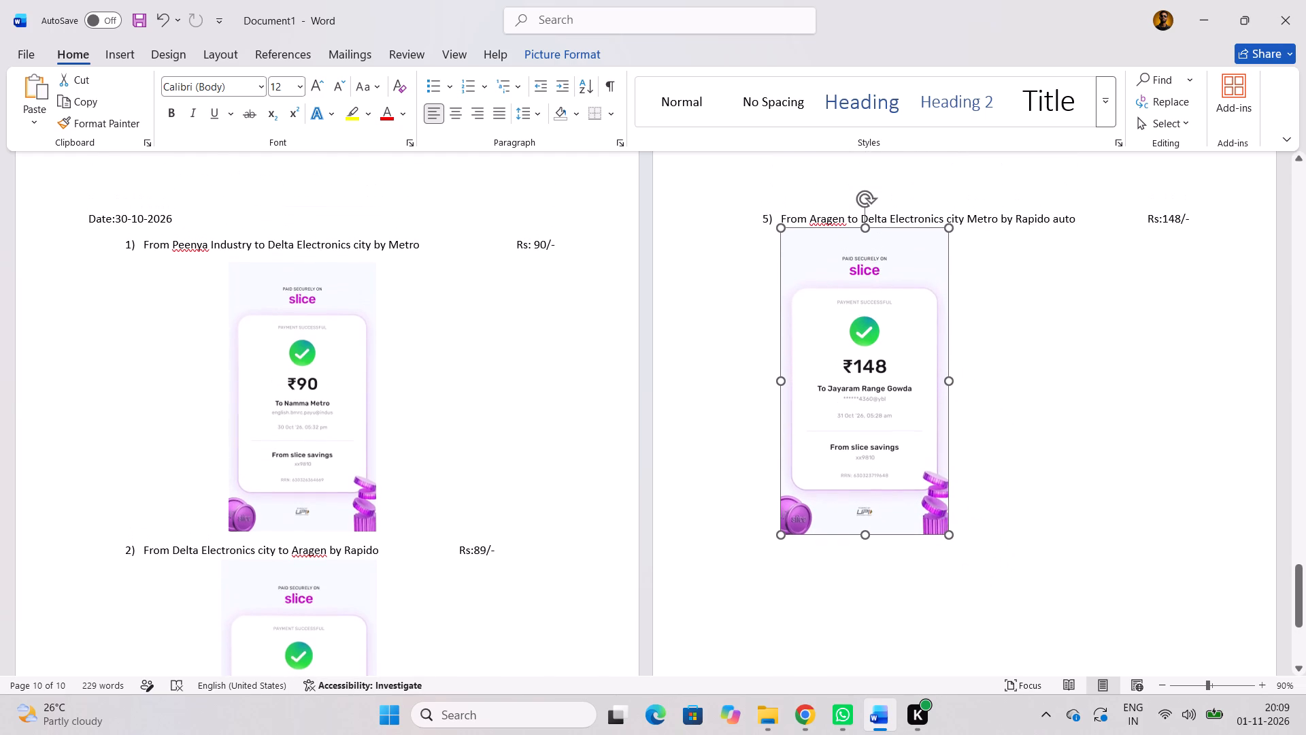
Shrink the ₹148 receipt beneath the "From Aragen to Delta Electronics city Metro by Rapido auto" line, keeping its proportions.
{"action": "left_click_drag", "start_coordinate": [947, 535], "coordinate": [939, 527]}
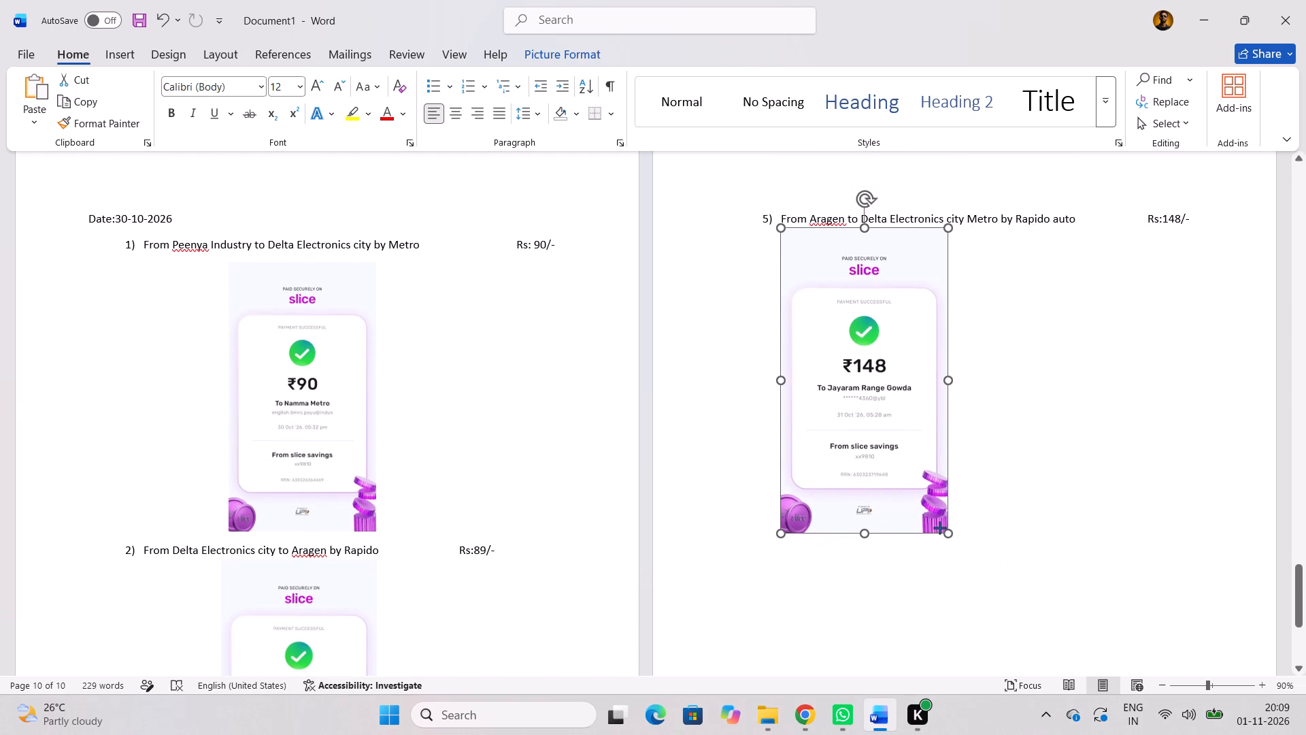
{"action": "left_click_drag", "start_coordinate": [939, 527], "coordinate": [926, 512]}
Insert spaces before the ₹148 receipt to shift it toward the middle beneath its trip line.
{"action": "left_click", "coordinate": [763, 389]}
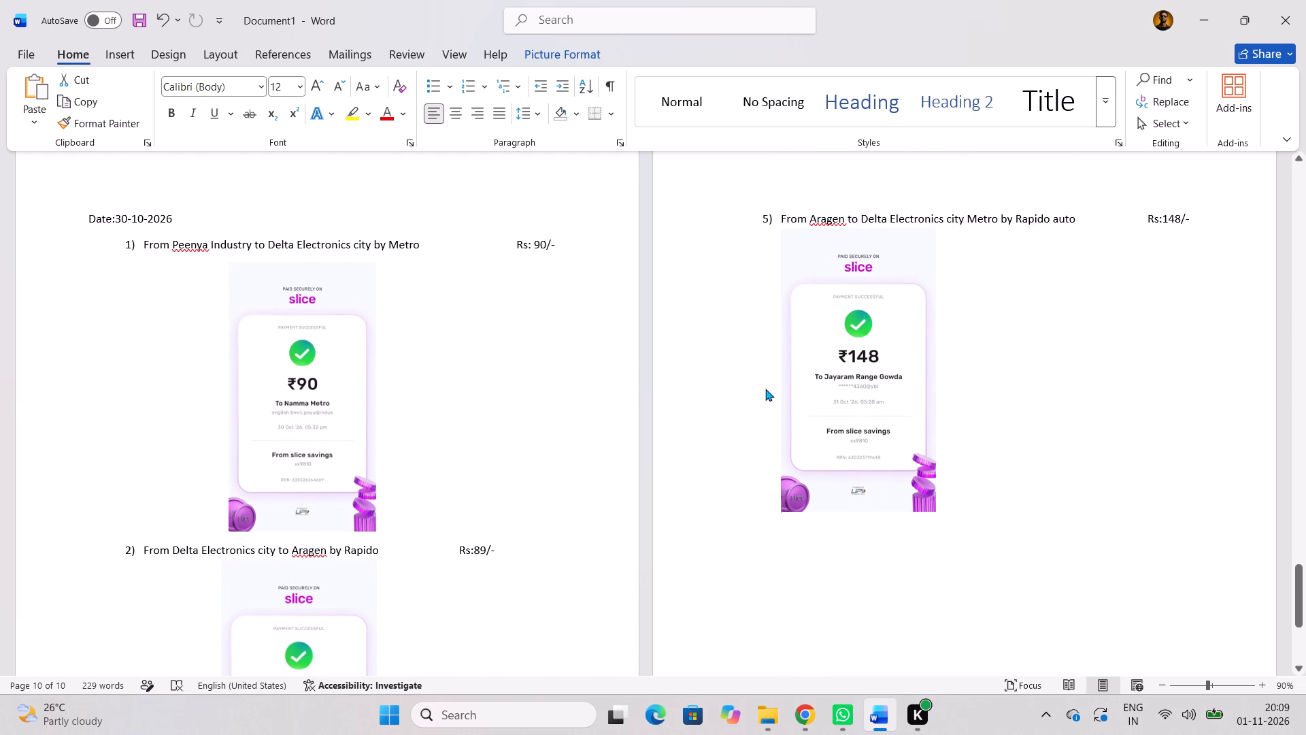
{"action": "key", "text": "space"}
{"action": "key", "text": "space"}
{"action": "key", "text": "space"}
{"action": "key", "text": "space"}
{"action": "key", "text": "space"}
{"action": "key", "text": "space"}
{"action": "key", "text": "space"}
{"action": "key", "text": "space"}
{"action": "key", "text": "space"}
{"action": "key", "text": "space"}
{"action": "key", "text": "space"}
{"action": "key", "text": "space"}
{"action": "key", "text": "space"}
{"action": "key", "text": "space"}
{"action": "key", "text": "space"}
{"action": "key", "text": "space"}
{"action": "key", "text": "space"}
{"action": "key", "text": "space"}
{"action": "key", "text": "space"}
{"action": "key", "text": "space"}
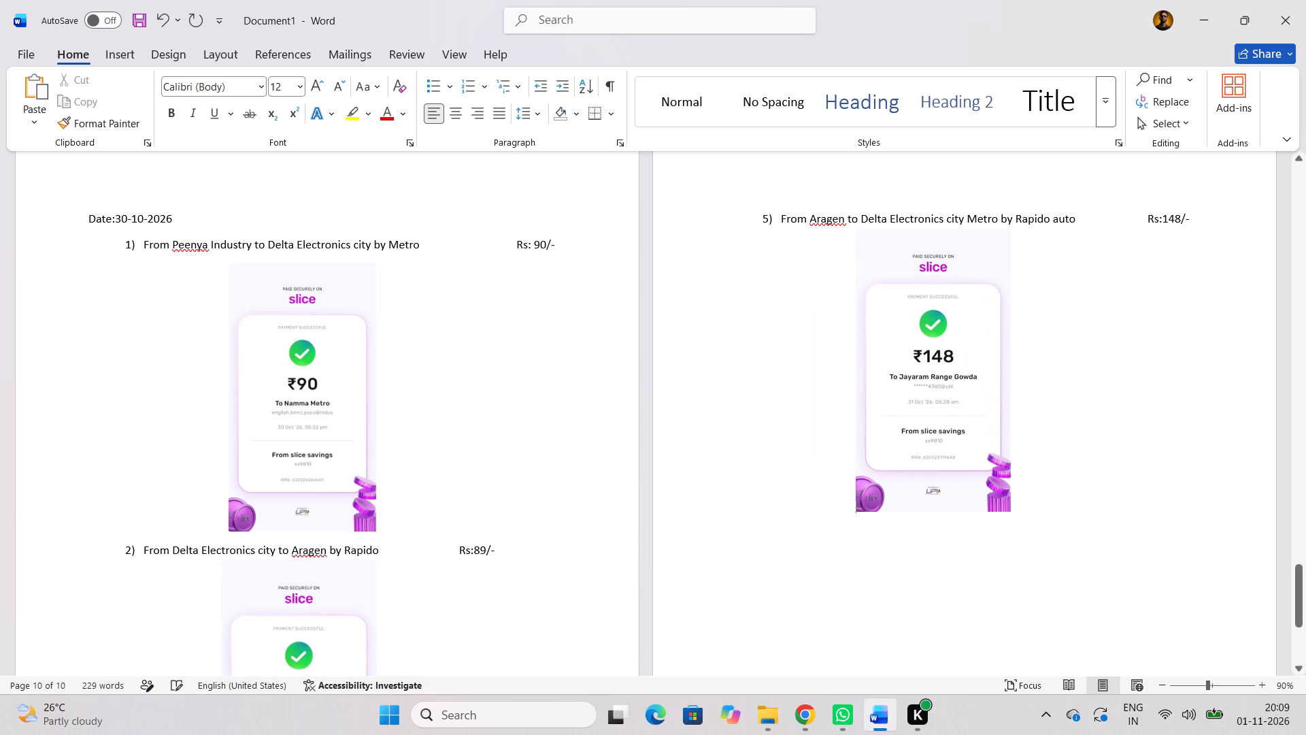
{"action": "key", "text": "space"}
Shrink the ₹148 receipt slightly more and add a few spaces before it to centre it beneath its trip line.
{"action": "left_click", "coordinate": [984, 489]}
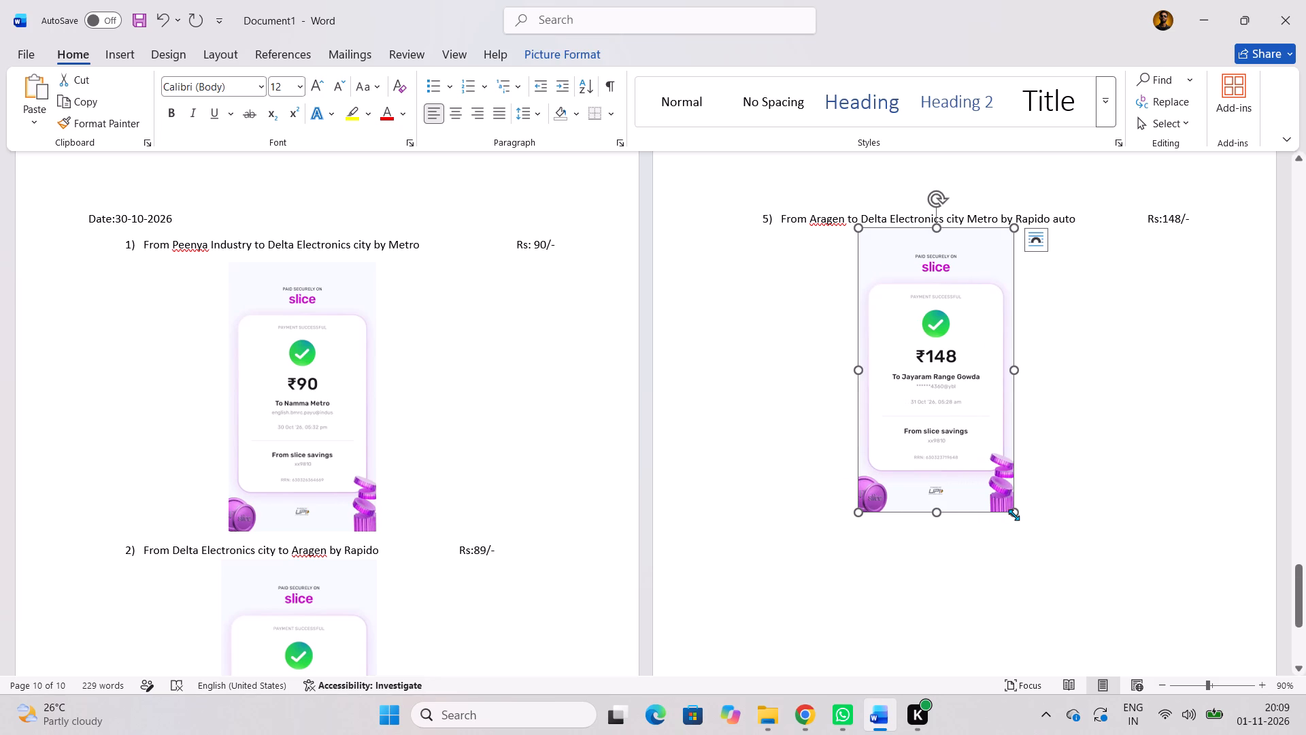
{"action": "left_click_drag", "start_coordinate": [1014, 514], "coordinate": [999, 503]}
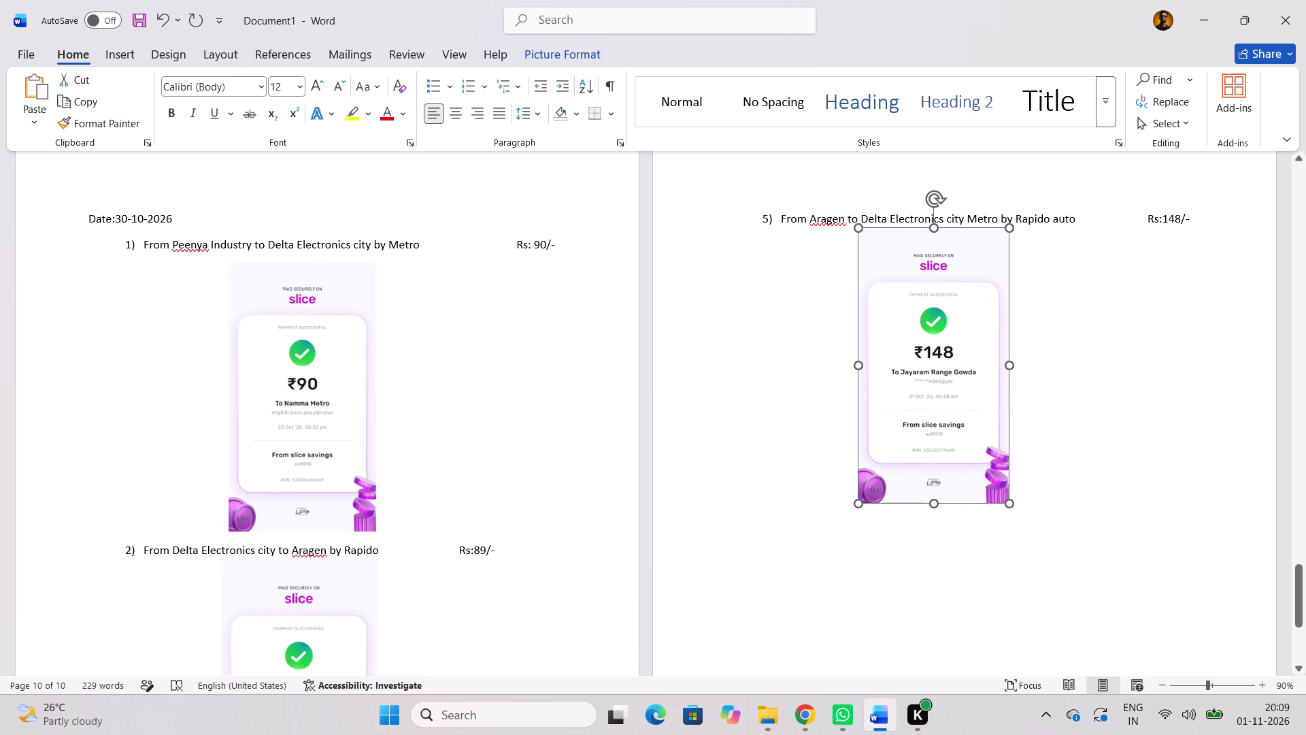
{"action": "left_click", "coordinate": [844, 453]}
{"action": "key", "text": "space"}
{"action": "key", "text": "space"}
{"action": "key", "text": "space"}
{"action": "key", "text": "space"}
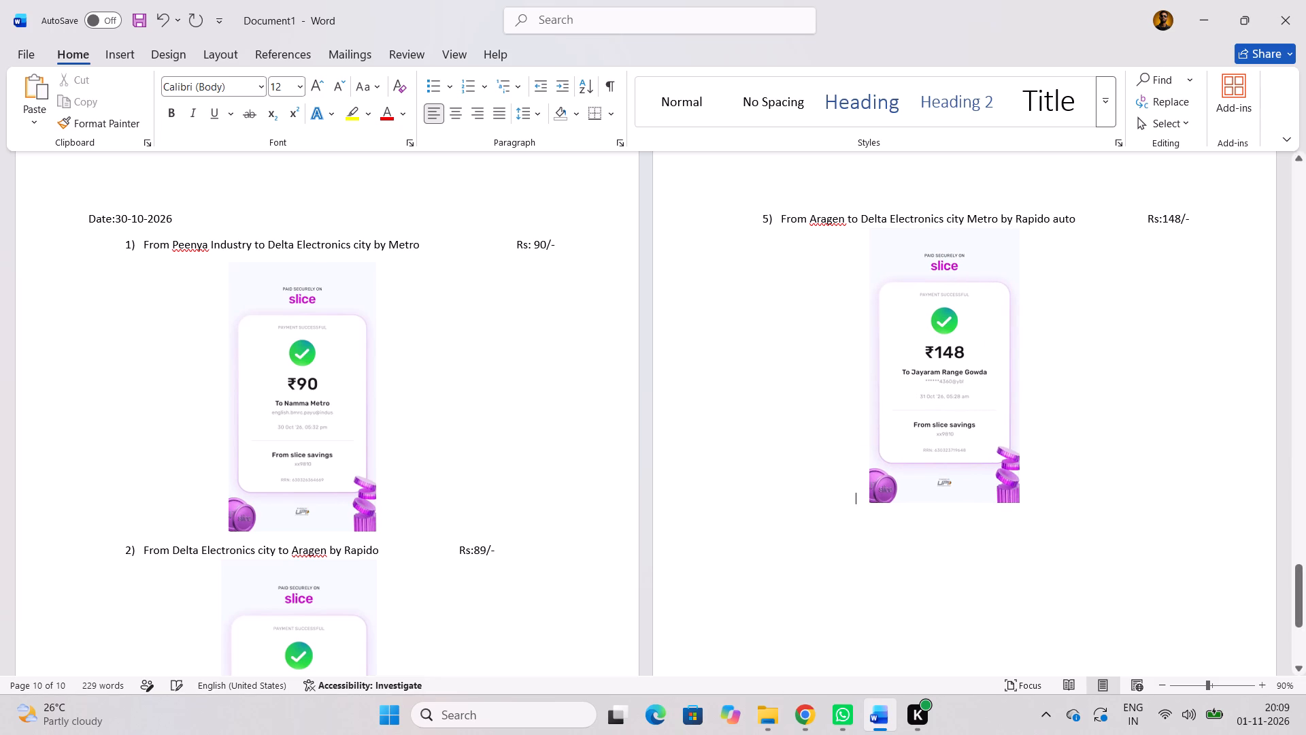
{"action": "key", "text": "space"}
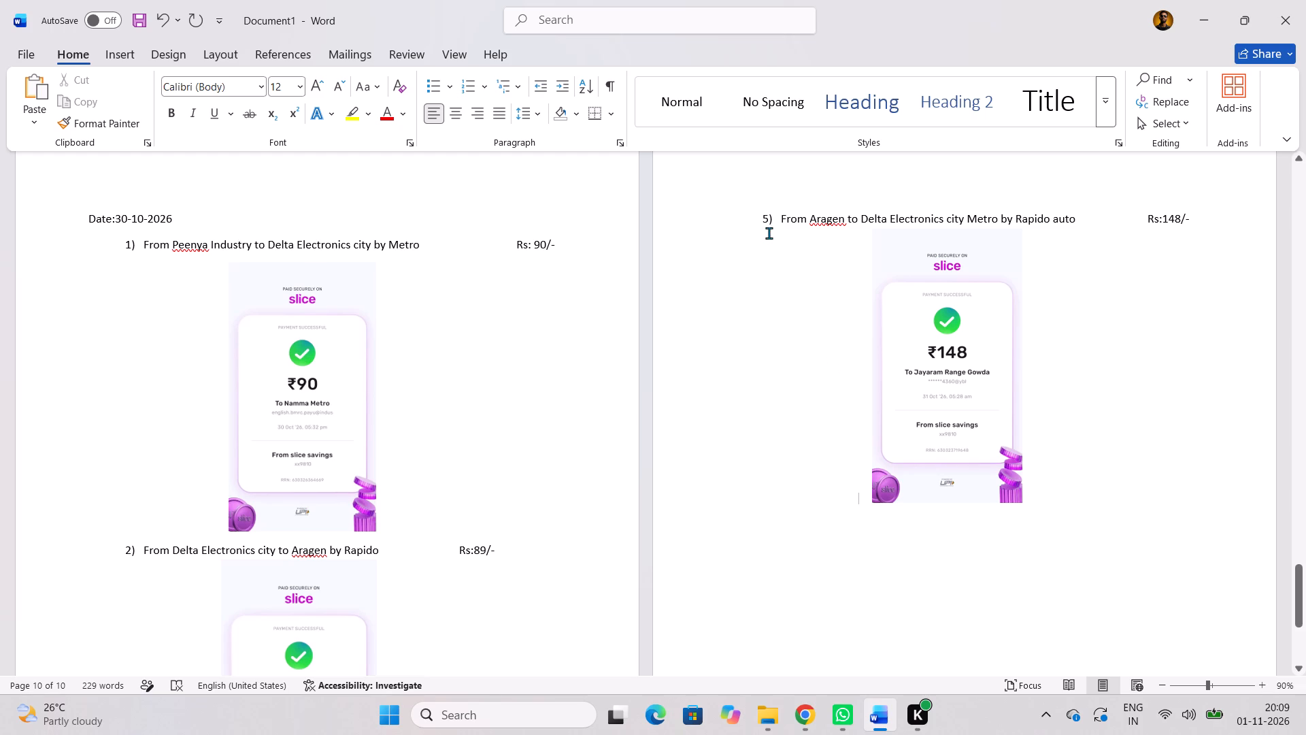
Renumber the Rs:148/- Aragen to Delta Electronics city Metro trip as list item 3) instead of 5).
{"action": "left_click", "coordinate": [769, 222]}
{"action": "key", "text": "BackSpace"}
{"action": "key", "text": "3"}
{"action": "type", "text": ")"}
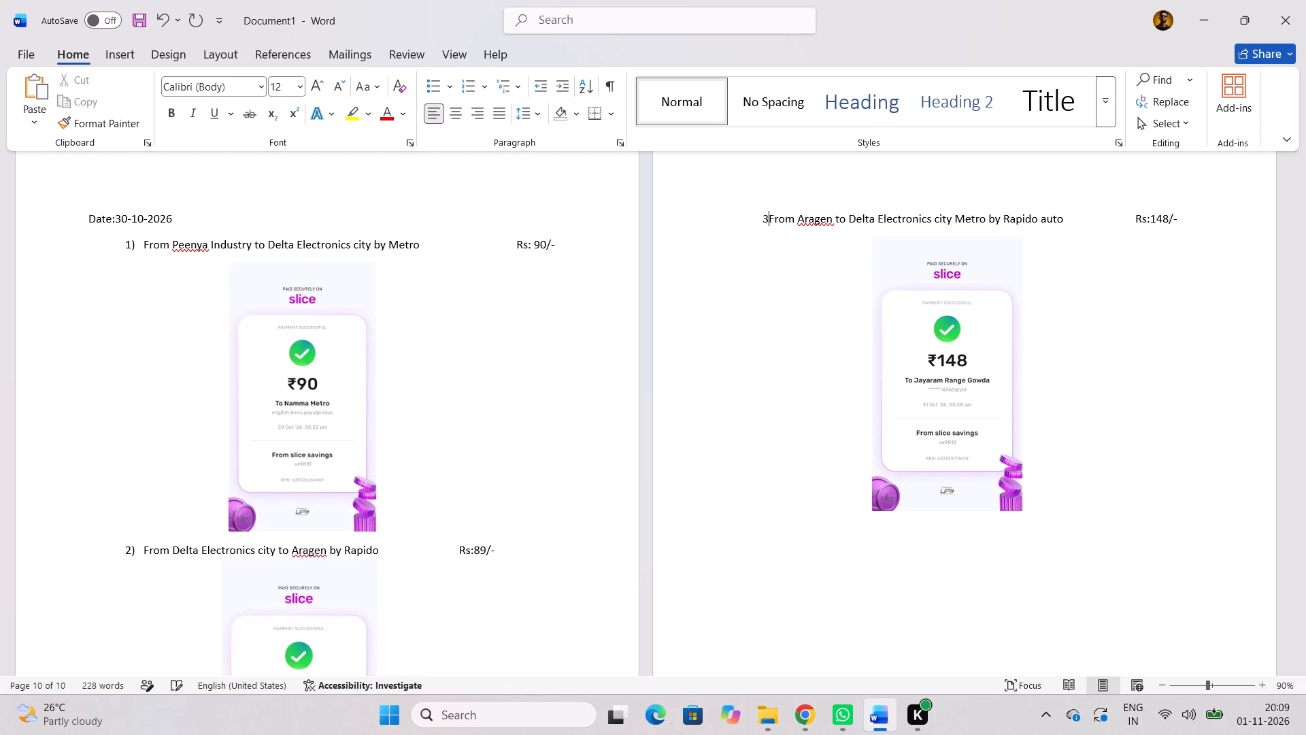
{"action": "key", "text": "space"}
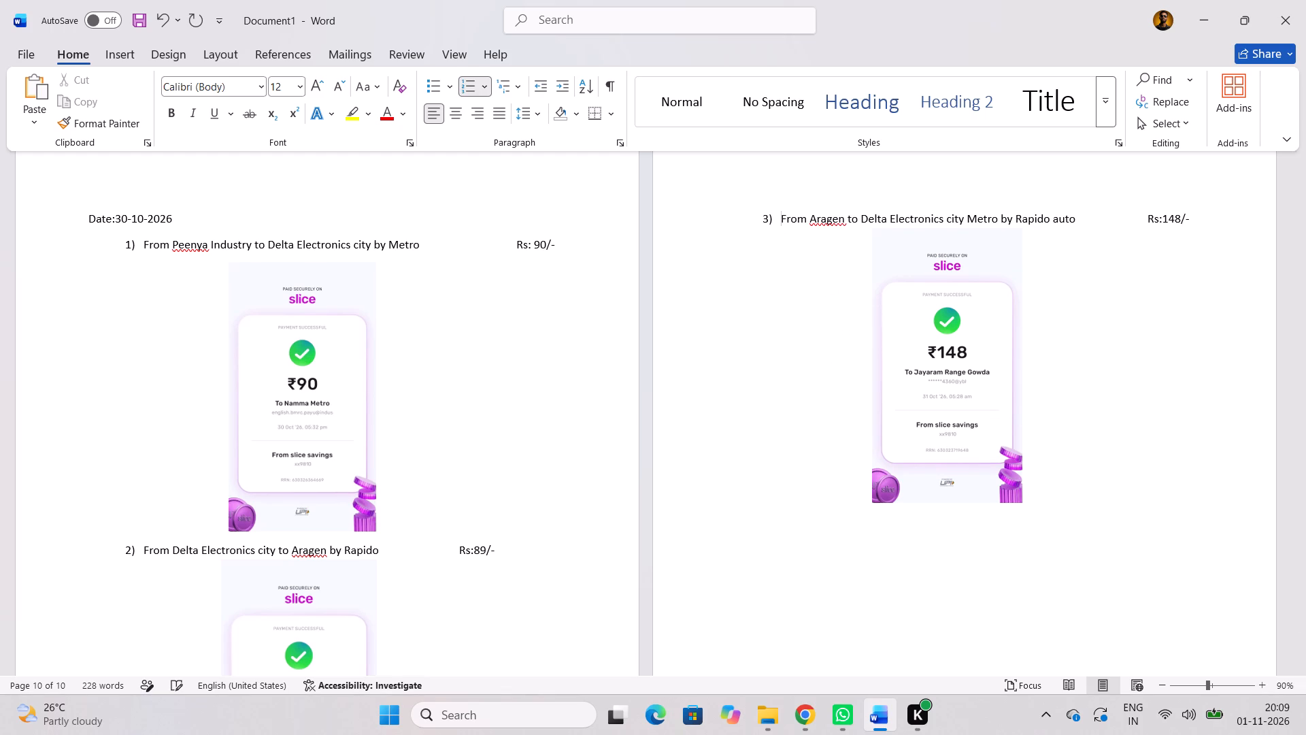
Delete the stray word "to" after "From" in item 4) of 29-10-2026, the Delta Electronics city to Peenya Industry trip.
{"action": "scroll", "coordinate": [346, 592], "scroll_direction": "down", "scroll_amount": 6}
{"action": "scroll", "coordinate": [663, 570], "scroll_direction": "up", "scroll_amount": 6}
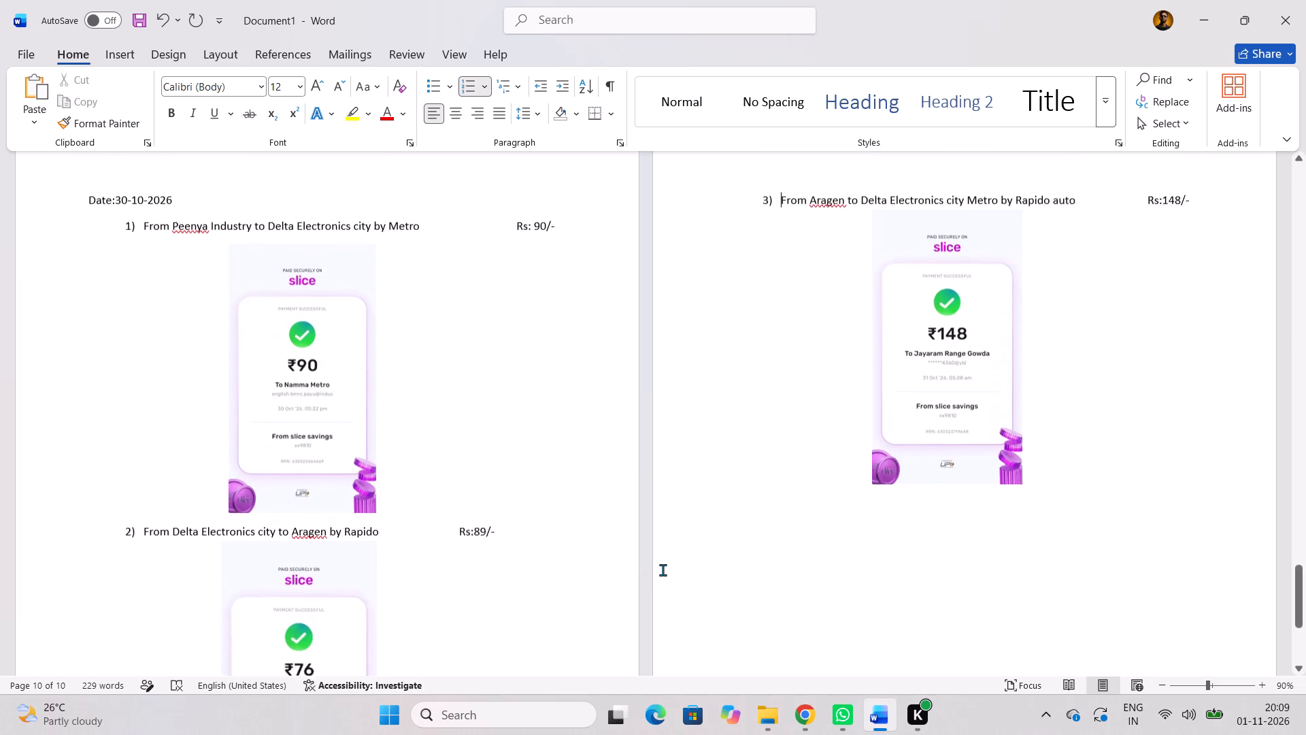
{"action": "scroll", "coordinate": [663, 569], "scroll_direction": "up", "scroll_amount": 10}
{"action": "scroll", "coordinate": [706, 506], "scroll_direction": "up", "scroll_amount": 4}
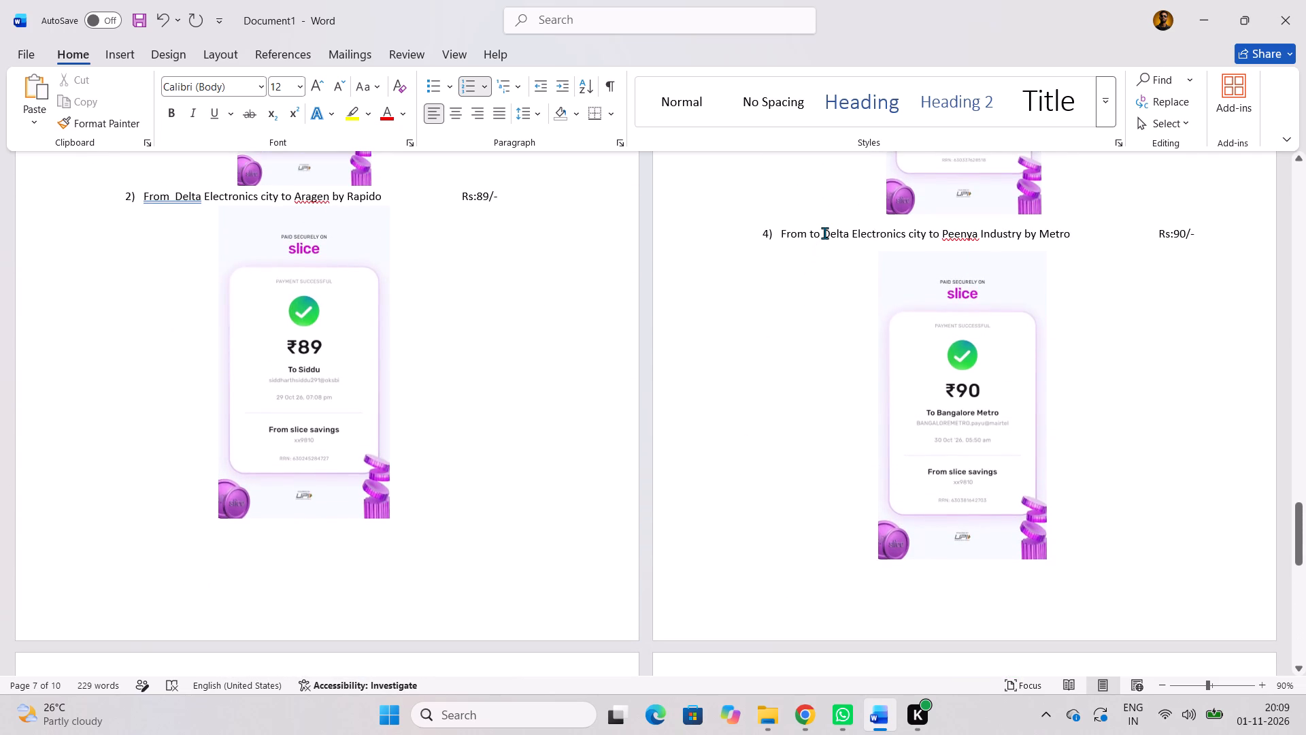
{"action": "scroll", "coordinate": [857, 319], "scroll_direction": "down", "scroll_amount": 14}
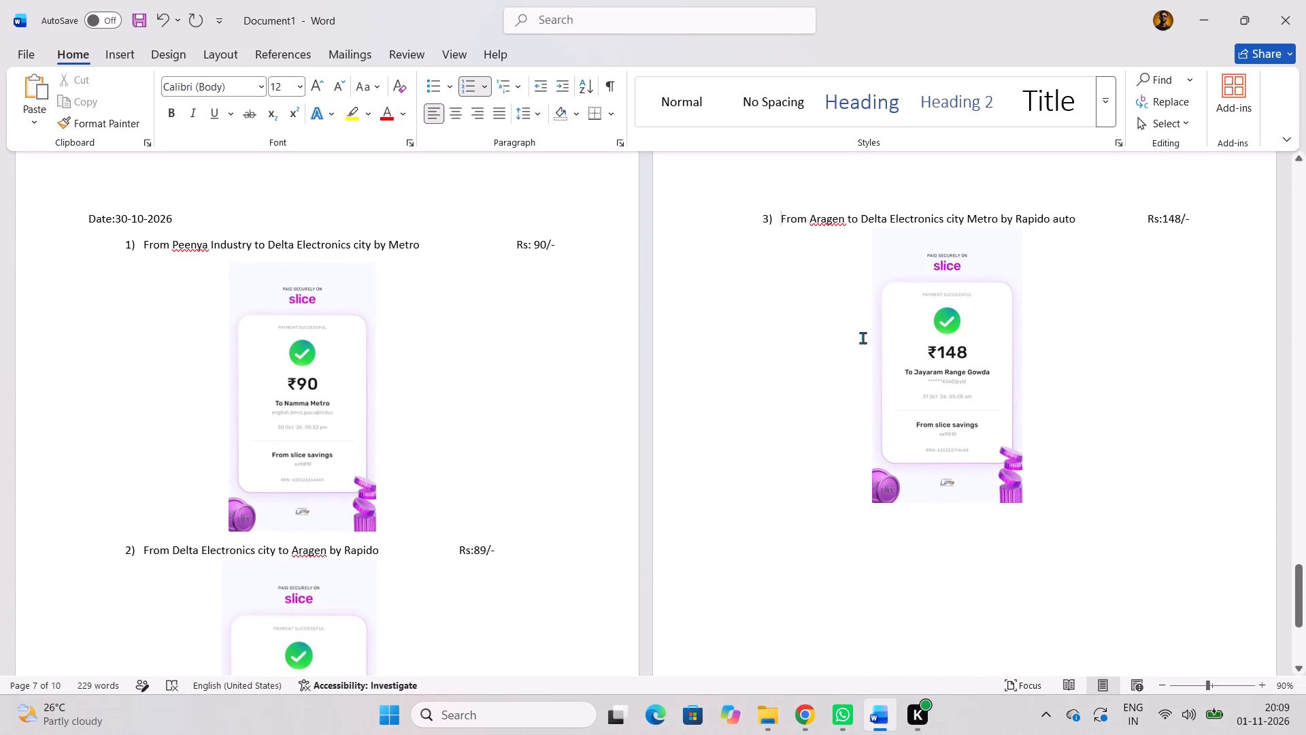
{"action": "scroll", "coordinate": [864, 345], "scroll_direction": "up", "scroll_amount": 15}
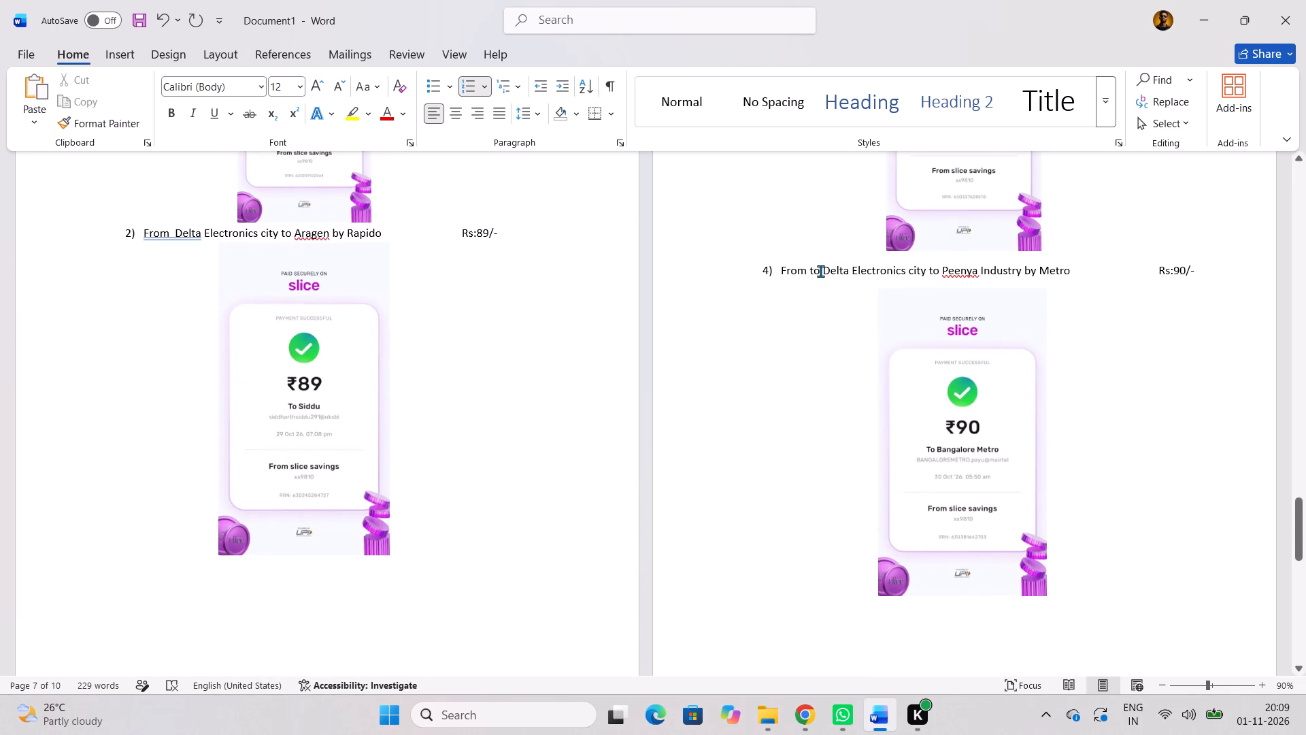
{"action": "left_click", "coordinate": [820, 271]}
{"action": "key", "text": "BackSpace"}
{"action": "key", "text": "BackSpace"}
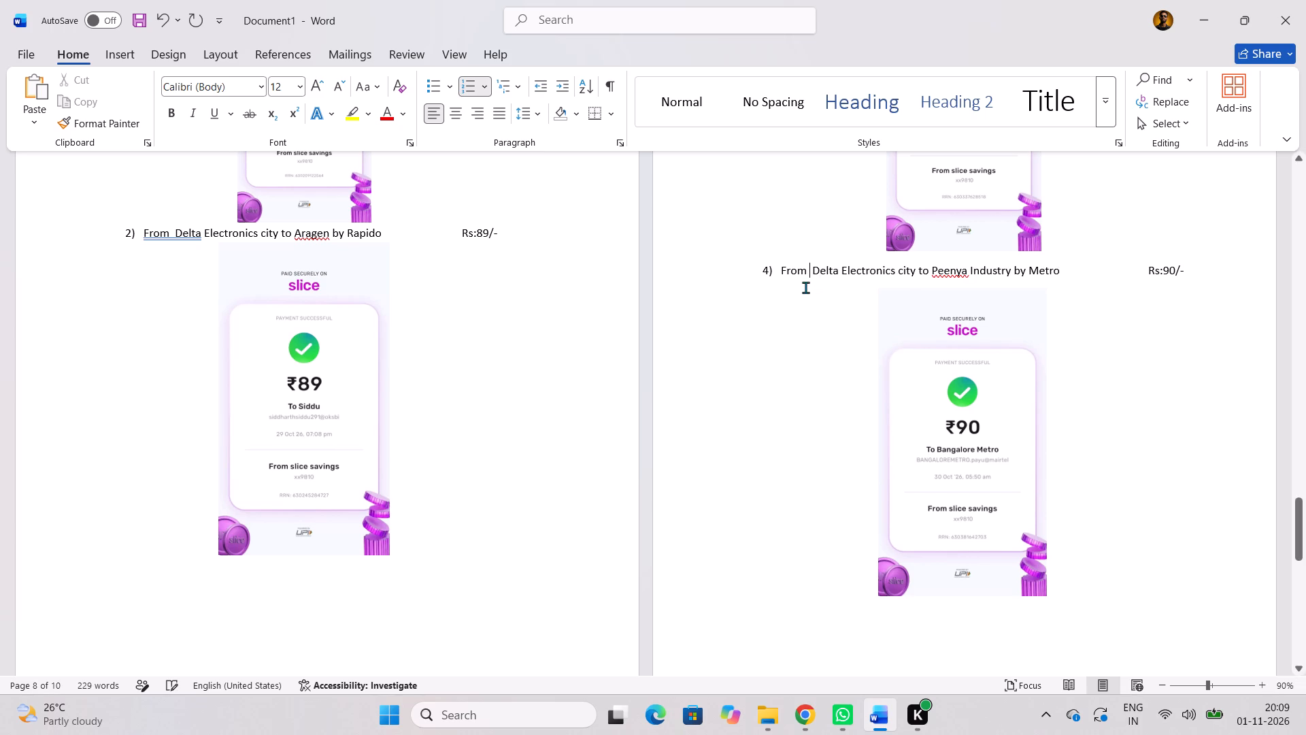
{"action": "key", "text": "BackSpace"}
Copy "Delta Electronics city to Peenya Industry by Metro" with "Rs:90/-" from 29-10-2026 into a new item 4) starting "From" below the ₹148 receipt.
{"action": "left_click", "coordinate": [814, 269]}
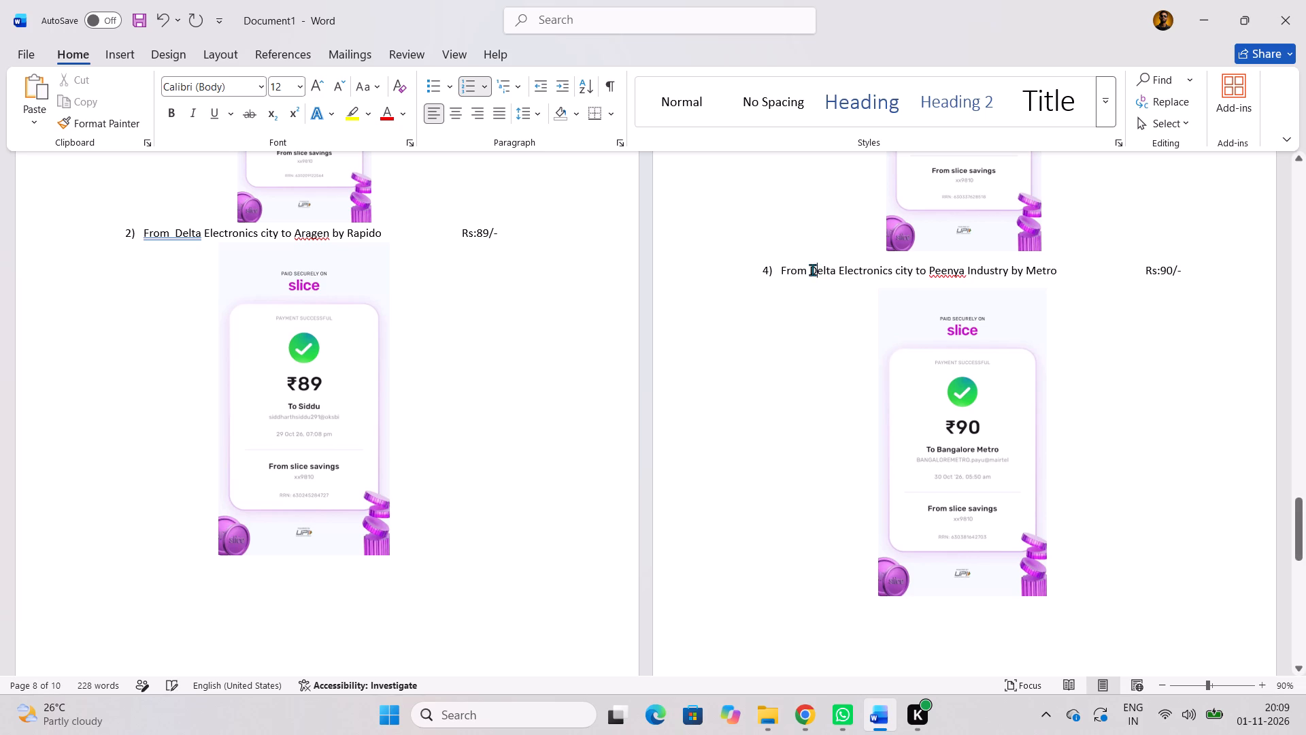
{"action": "left_click_drag", "start_coordinate": [812, 269], "coordinate": [1150, 270]}
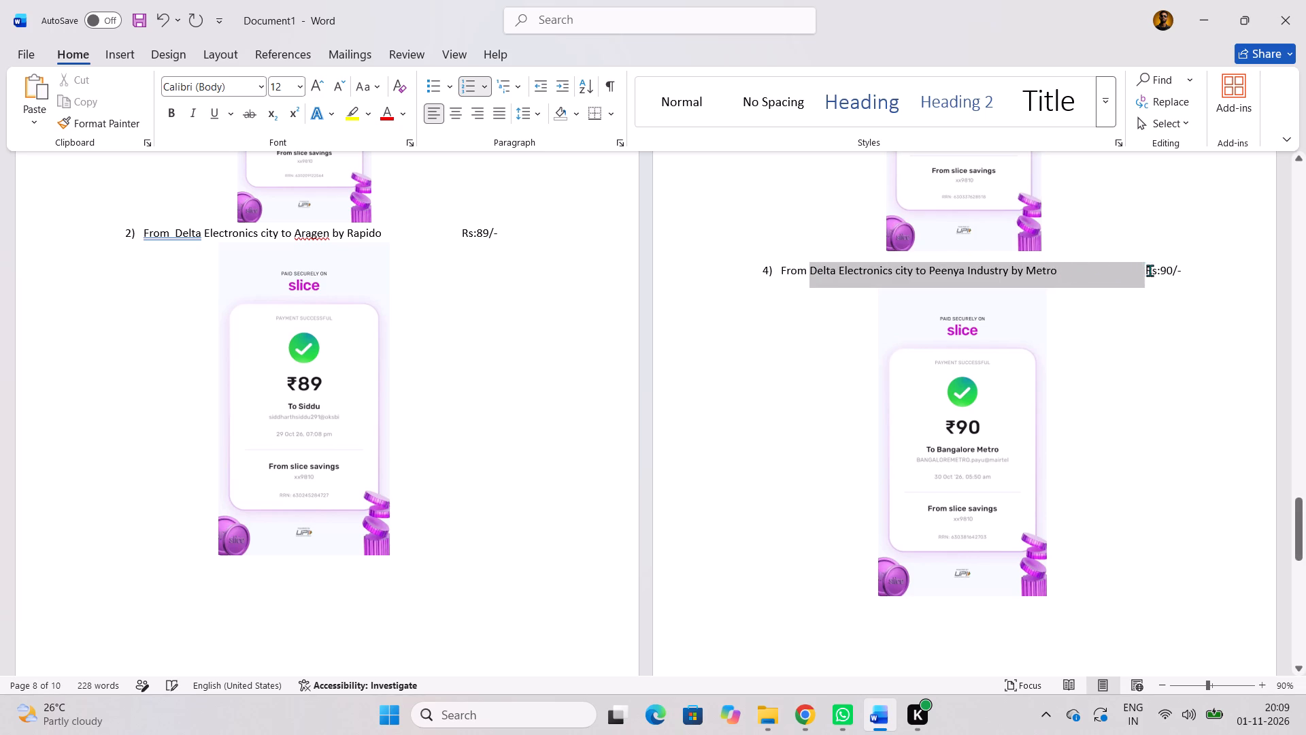
{"action": "left_click_drag", "start_coordinate": [1150, 270], "coordinate": [1181, 270]}
{"action": "key", "text": "ctrl+c"}
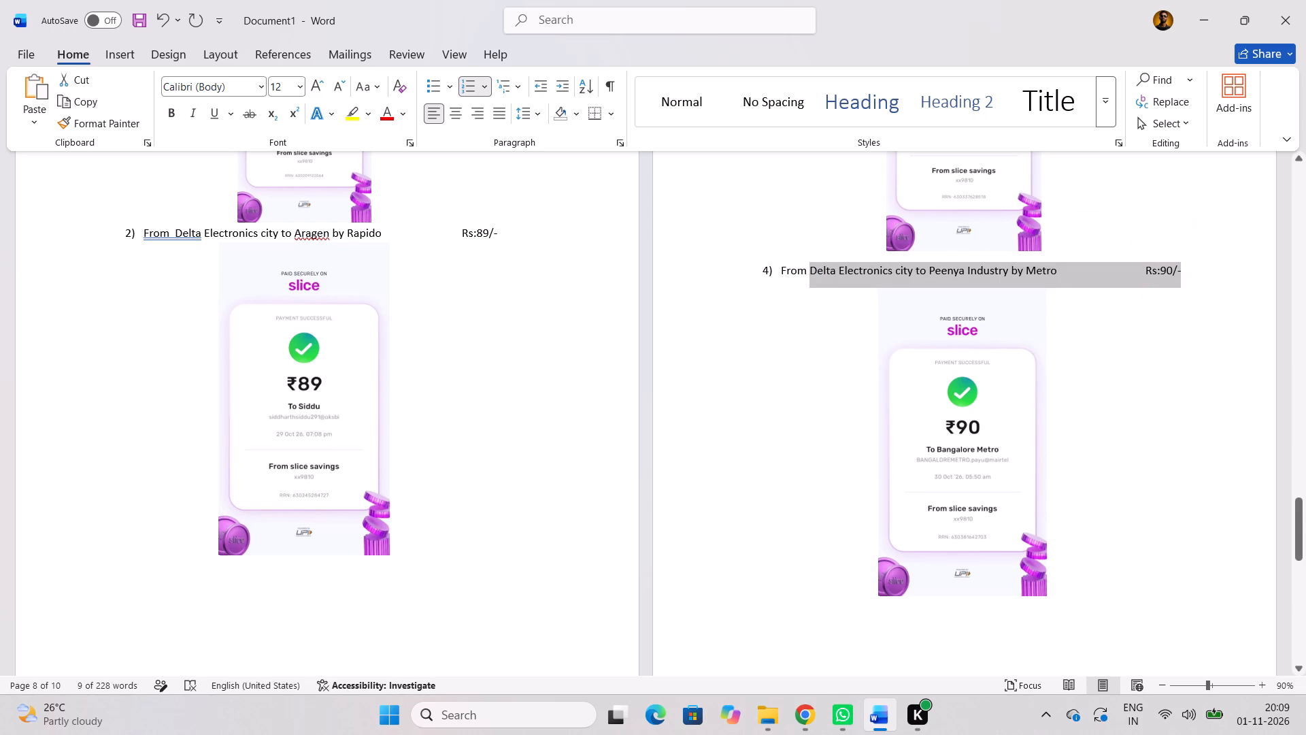
{"action": "scroll", "coordinate": [918, 423], "scroll_direction": "down", "scroll_amount": 16}
{"action": "left_click", "coordinate": [1079, 459]}
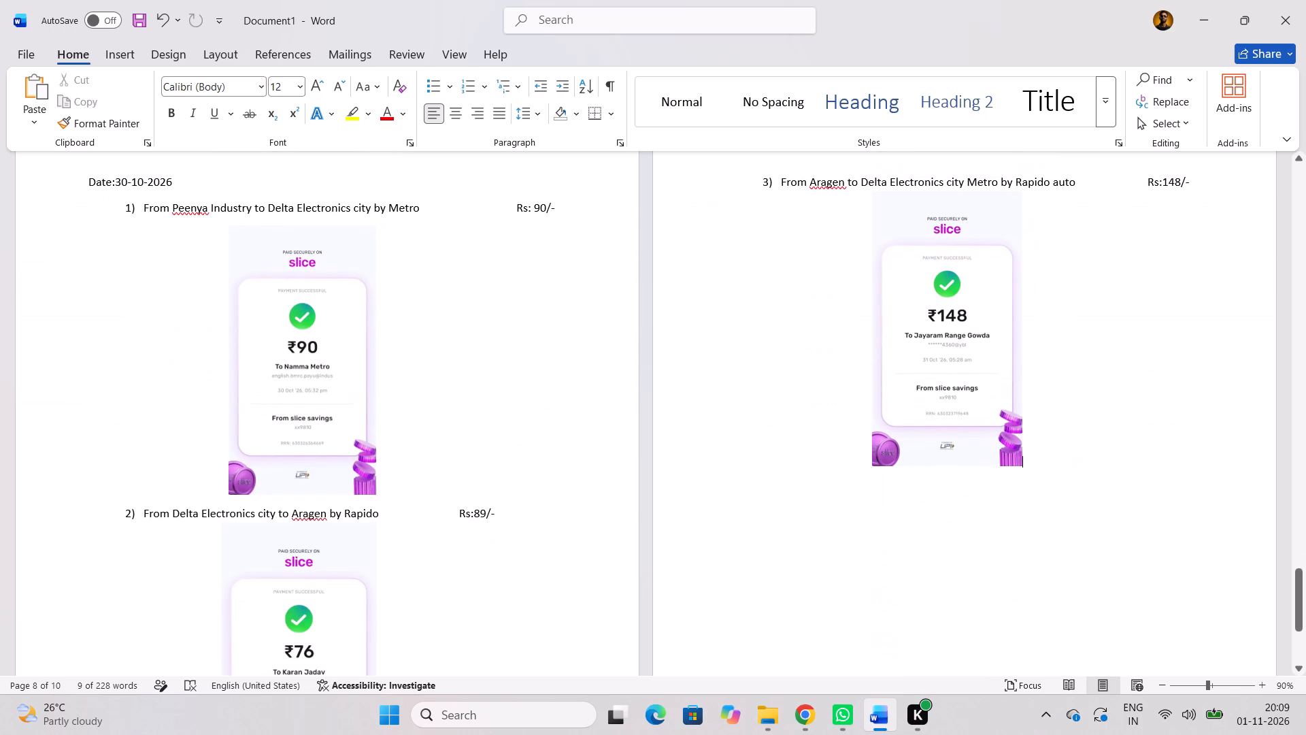
{"action": "key", "text": "Return"}
{"action": "type", "text": "4)"}
{"action": "key", "text": "space"}
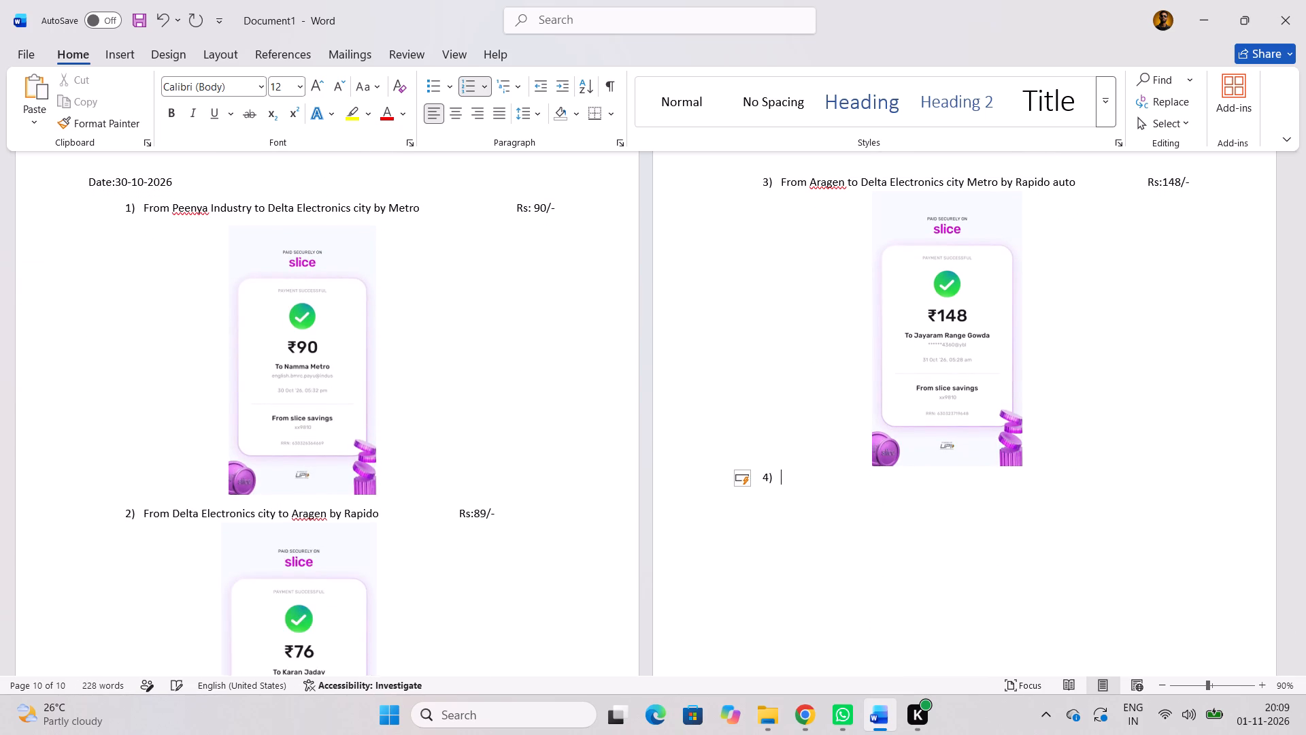
{"action": "type", "text": "From"}
{"action": "key", "text": "space"}
{"action": "key", "text": "ctrl+v"}
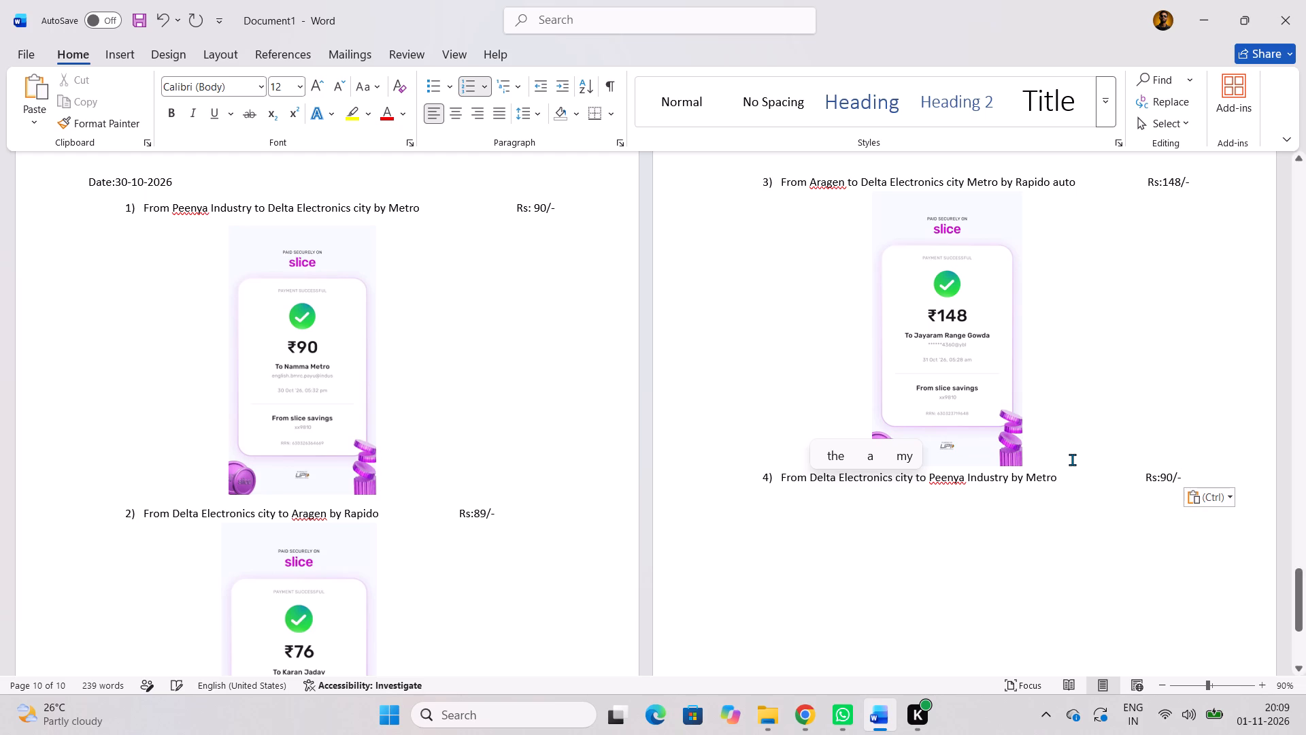
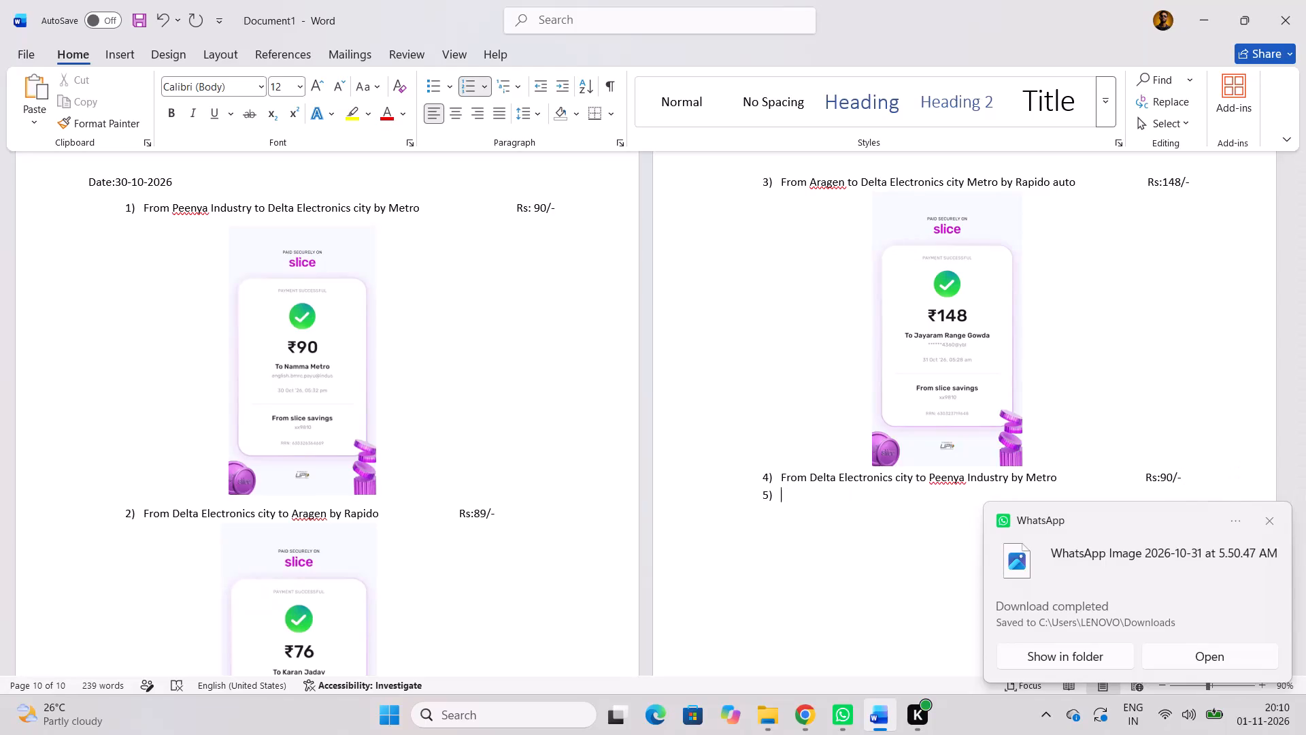
Copy WhatsApp Image 2026-10-31 at 5.50.47 AM from Downloads and paste it below item 4), replacing the empty item 5).
{"action": "key", "text": "ctrl+v"}
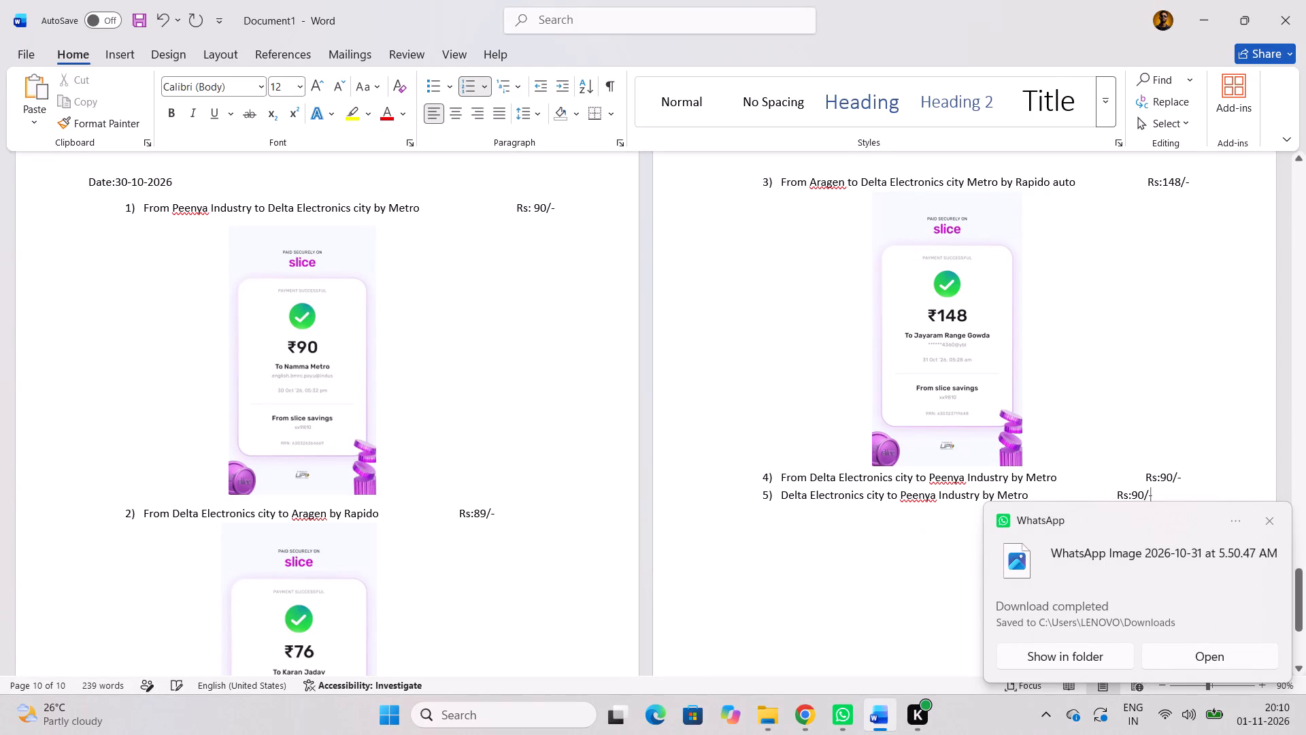
{"action": "key", "text": "ctrl+z"}
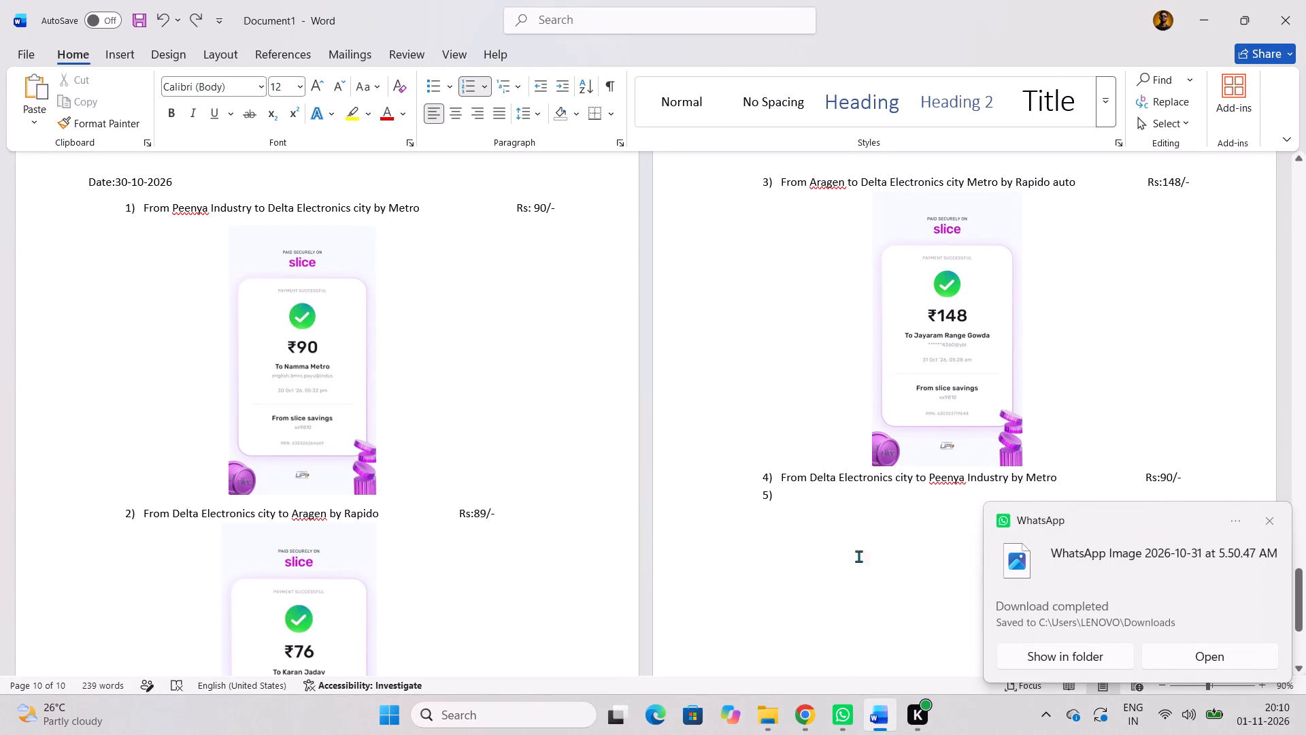
{"action": "left_click", "coordinate": [759, 720]}
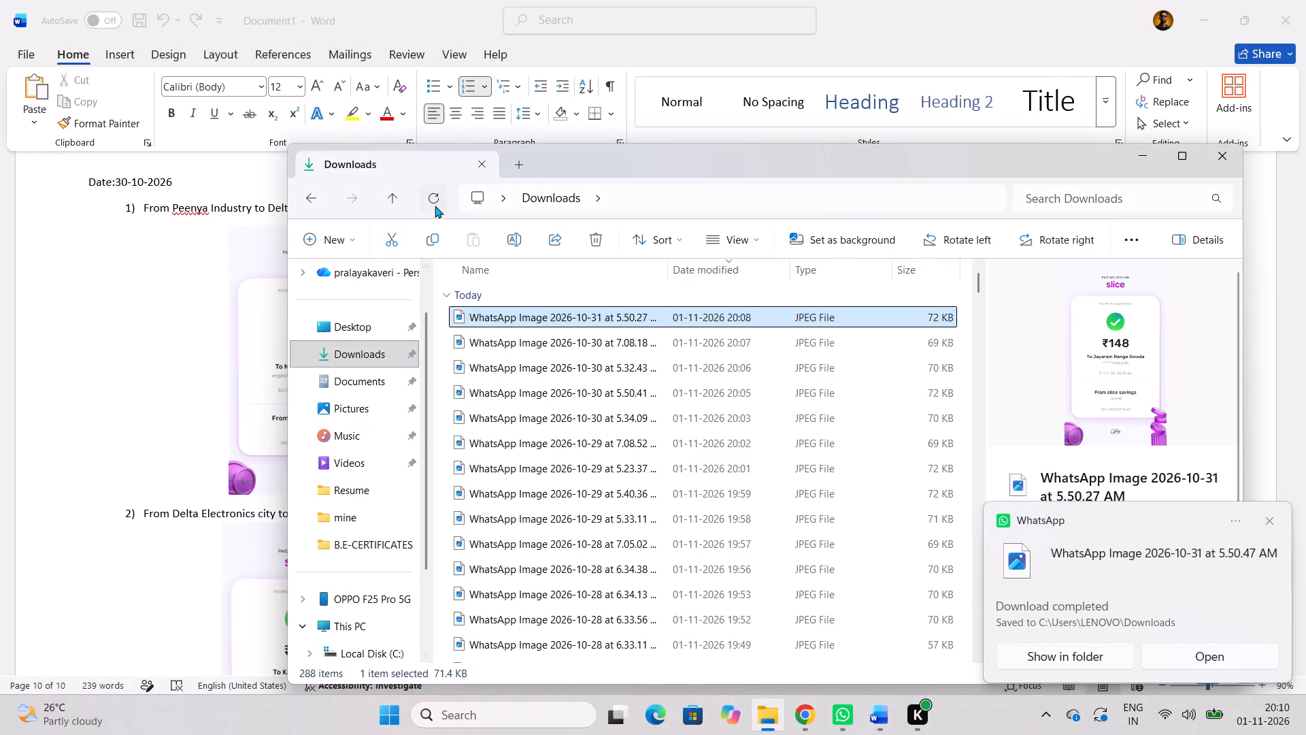
{"action": "left_click", "coordinate": [435, 201]}
{"action": "left_click", "coordinate": [526, 314]}
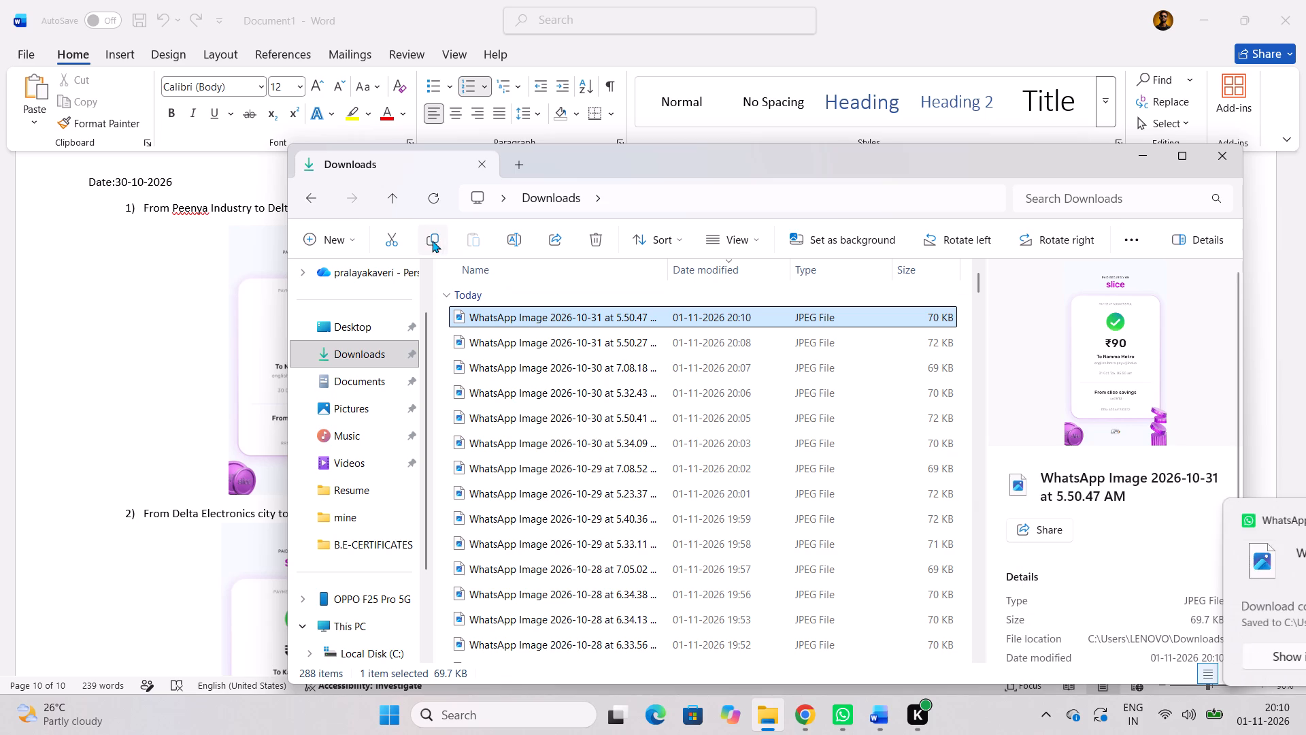
{"action": "left_click", "coordinate": [431, 238]}
{"action": "left_click", "coordinate": [165, 321]}
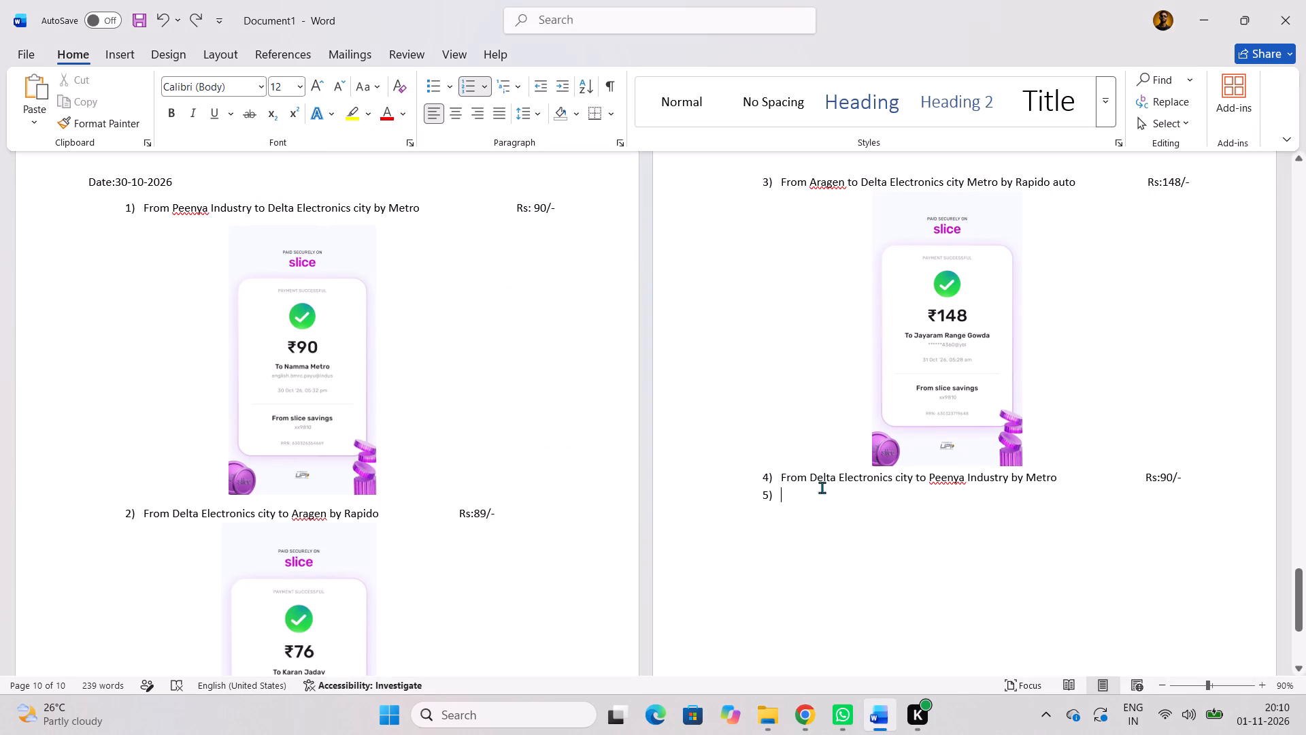
{"action": "key", "text": "BackSpace"}
{"action": "key", "text": "ctrl+v"}
Shrink the pasted ₹90 Namma Metro receipt proportionally so it fits on the same page beneath the Delta Electronics city to Peenya Industry line.
{"action": "left_click", "coordinate": [725, 487]}
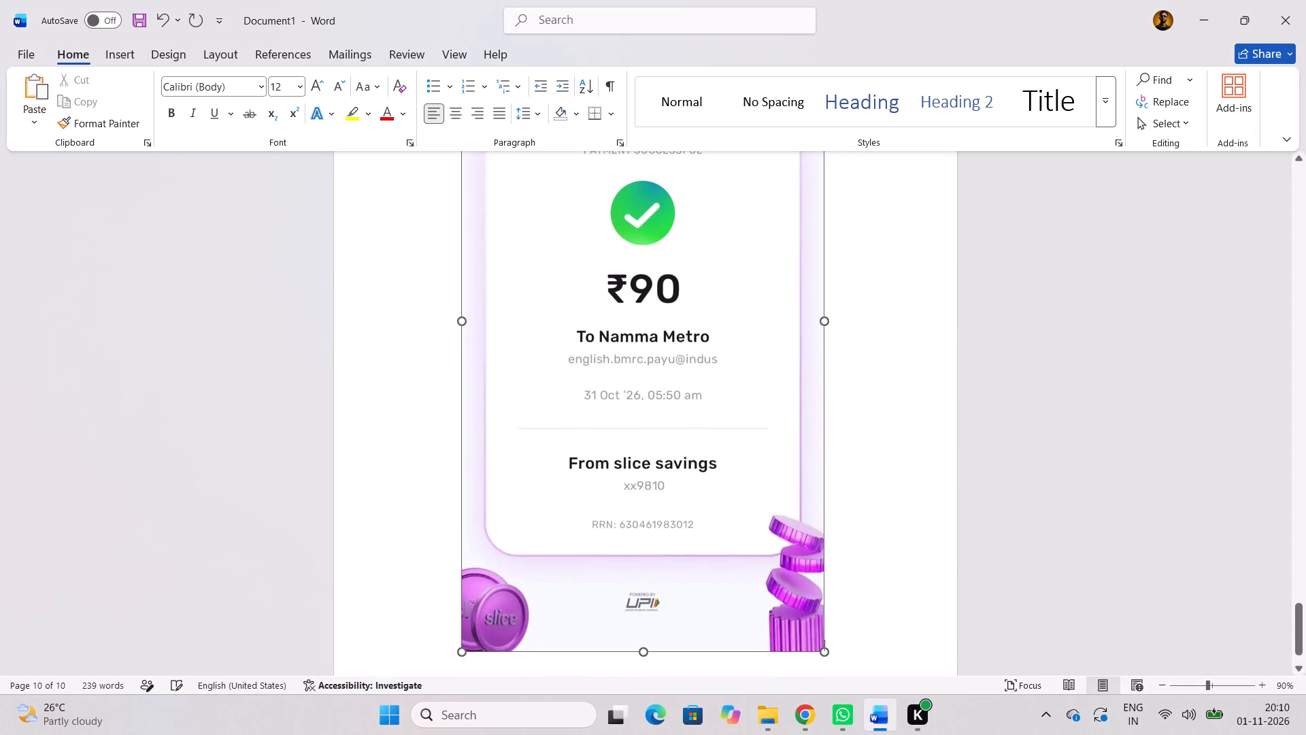
{"action": "left_click_drag", "start_coordinate": [824, 655], "coordinate": [719, 410]}
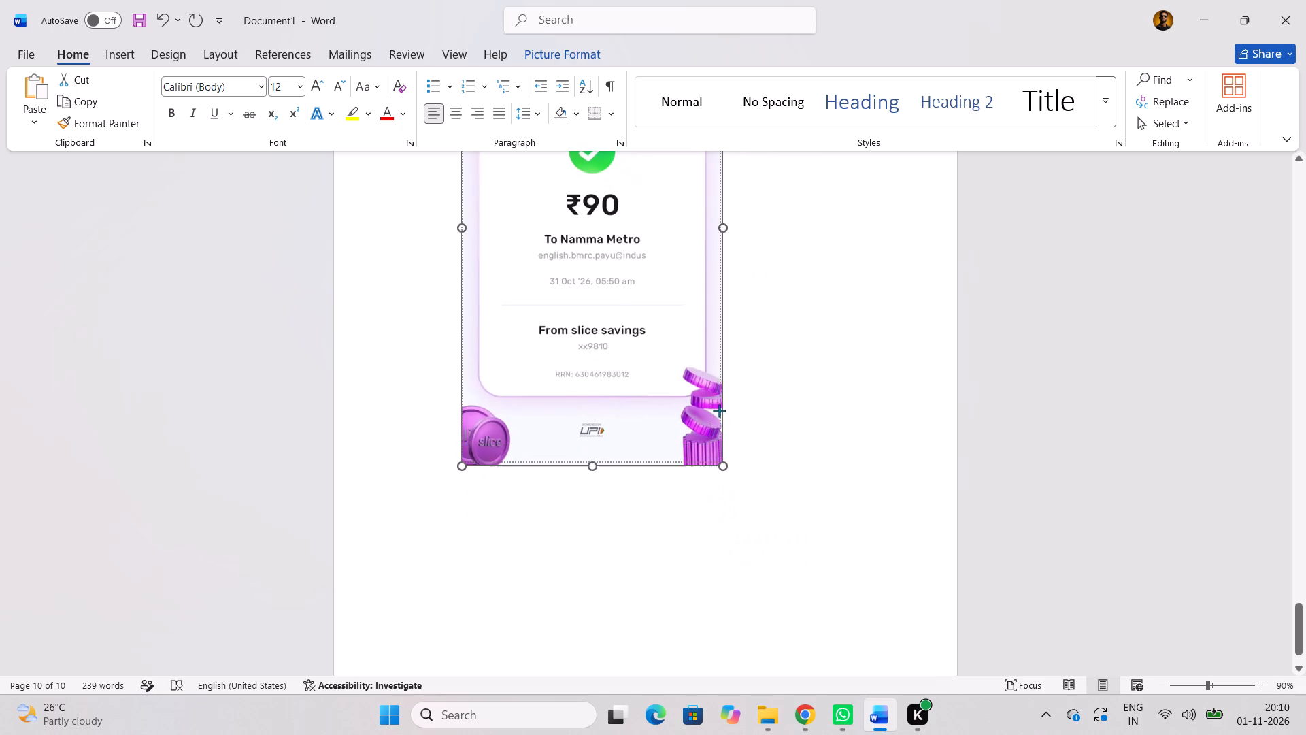
{"action": "left_click_drag", "start_coordinate": [719, 410], "coordinate": [717, 404]}
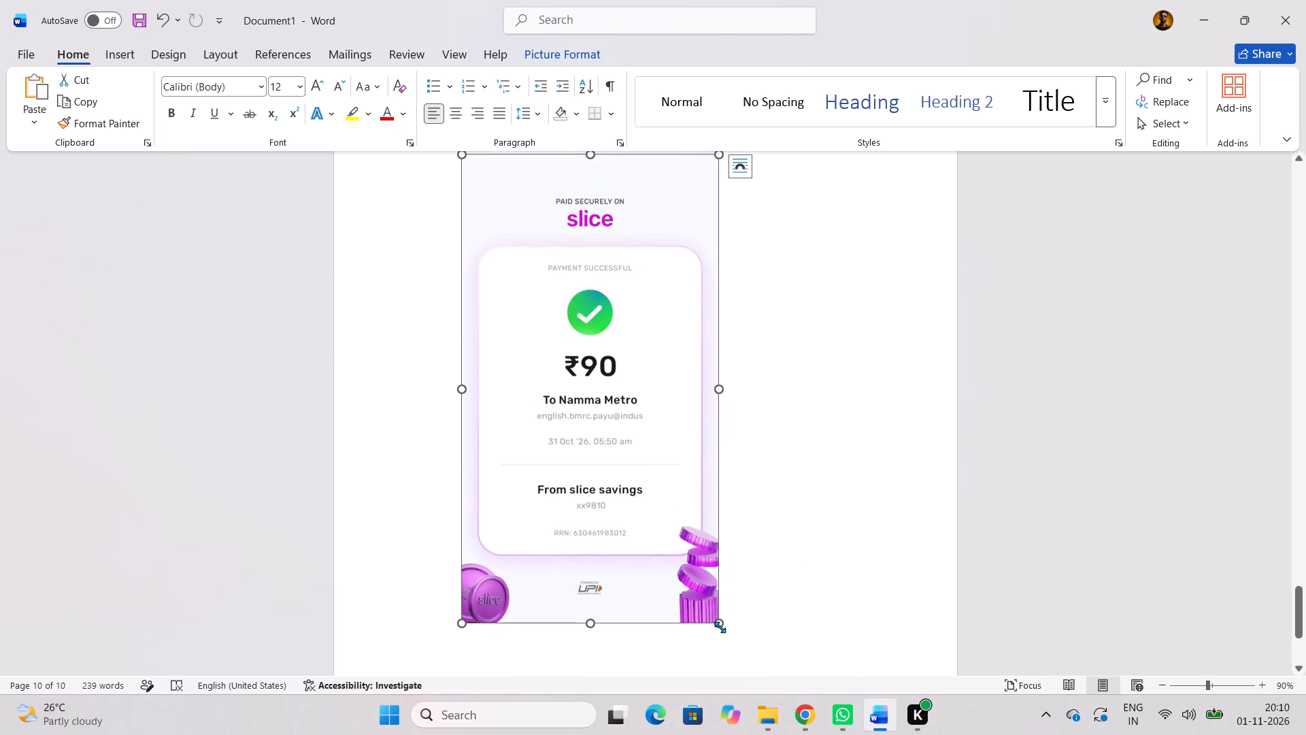
{"action": "left_click_drag", "start_coordinate": [720, 626], "coordinate": [628, 438]}
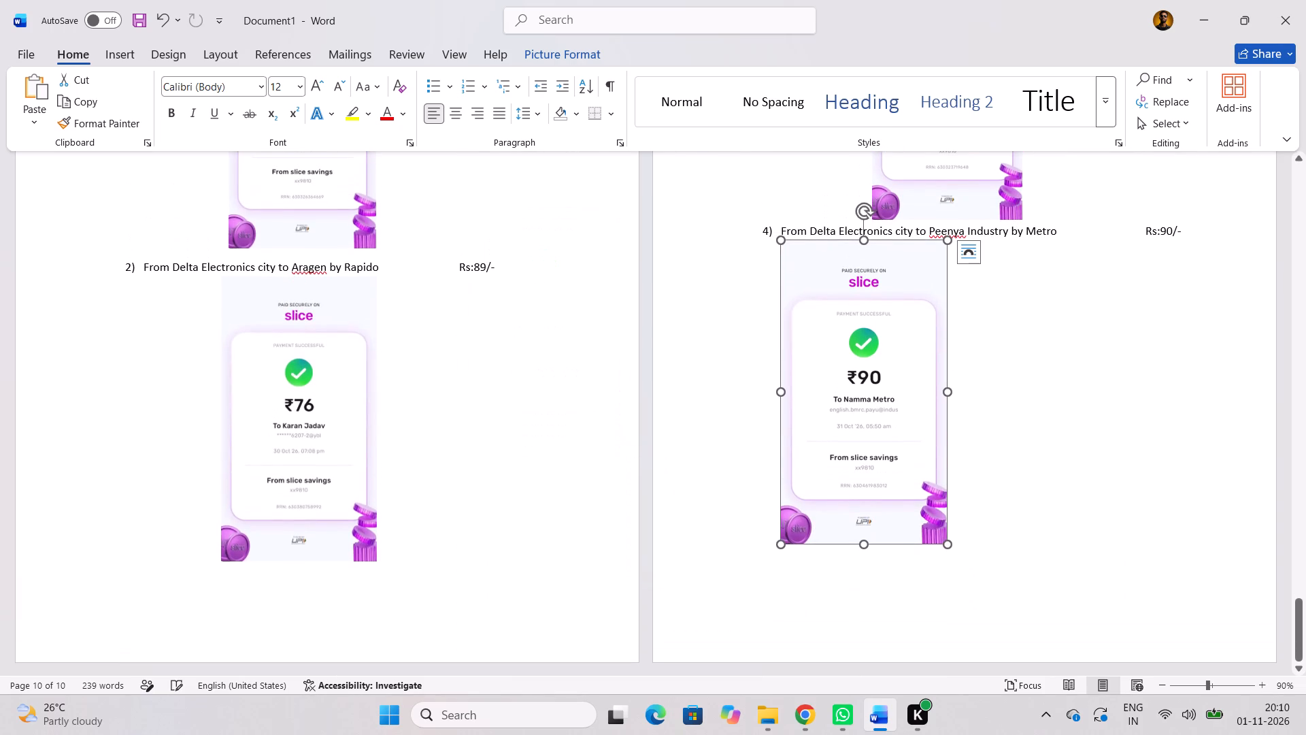
Insert a run of spaces before the ₹90 receipt under item 4) to centre it beneath the Delta Electronics city to Peenya Industry trip line.
{"action": "left_click", "coordinate": [745, 393]}
{"action": "key", "text": "space"}
{"action": "key", "text": "space"}
{"action": "key", "text": "space"}
{"action": "key", "text": "space"}
{"action": "key", "text": "space"}
{"action": "key", "text": "space"}
{"action": "key", "text": "space"}
{"action": "key", "text": "space"}
{"action": "key", "text": "space"}
{"action": "key", "text": "space"}
{"action": "key", "text": "space"}
{"action": "key", "text": "space"}
{"action": "key", "text": "space"}
{"action": "key", "text": "space"}
{"action": "key", "text": "space"}
{"action": "key", "text": "space"}
{"action": "key", "text": "space"}
{"action": "key", "text": "space"}
{"action": "key", "text": "space"}
{"action": "key", "text": "space"}
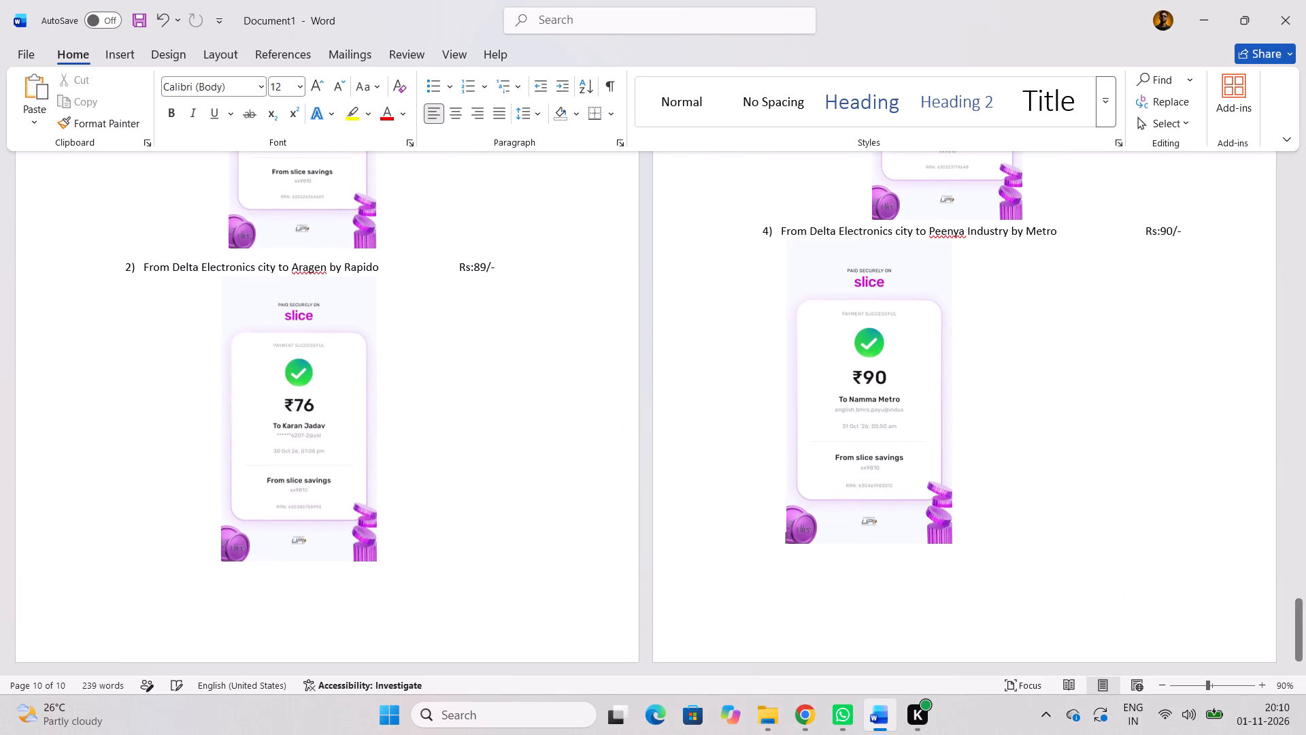
{"action": "key", "text": "space"}
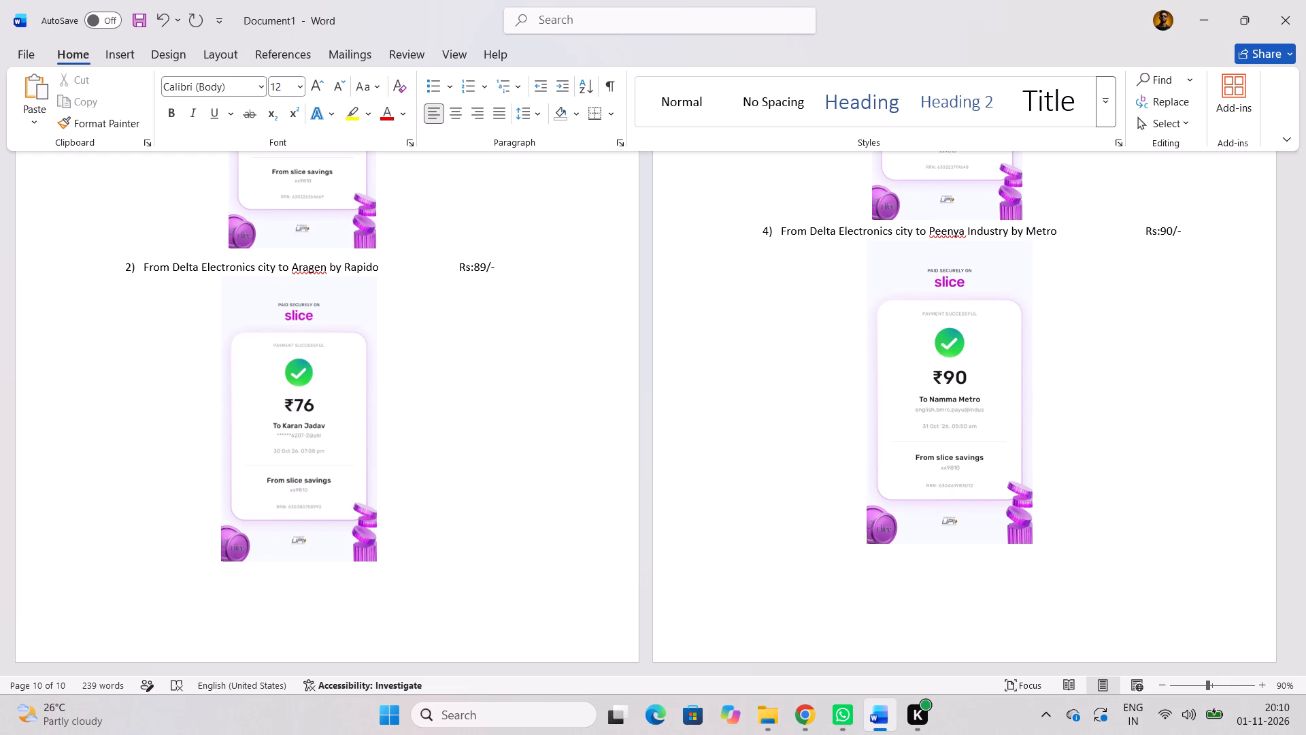
Add blank lines after the ₹90 receipt to reach a new page and enter the heading "Date:31-10-2026".
{"action": "left_click", "coordinate": [1064, 548]}
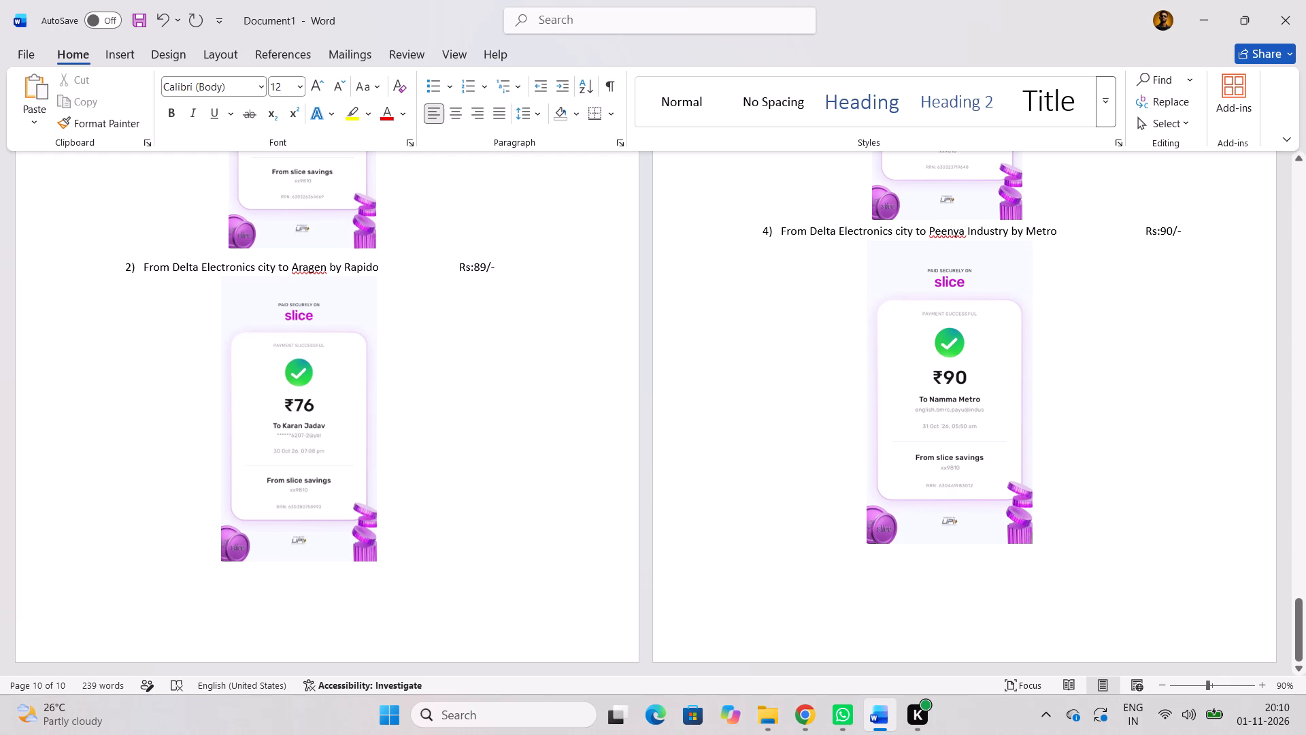
{"action": "left_click", "coordinate": [1074, 519]}
{"action": "left_click", "coordinate": [1070, 535]}
{"action": "key", "text": "Return"}
{"action": "key", "text": "Return"}
{"action": "key", "text": "Return"}
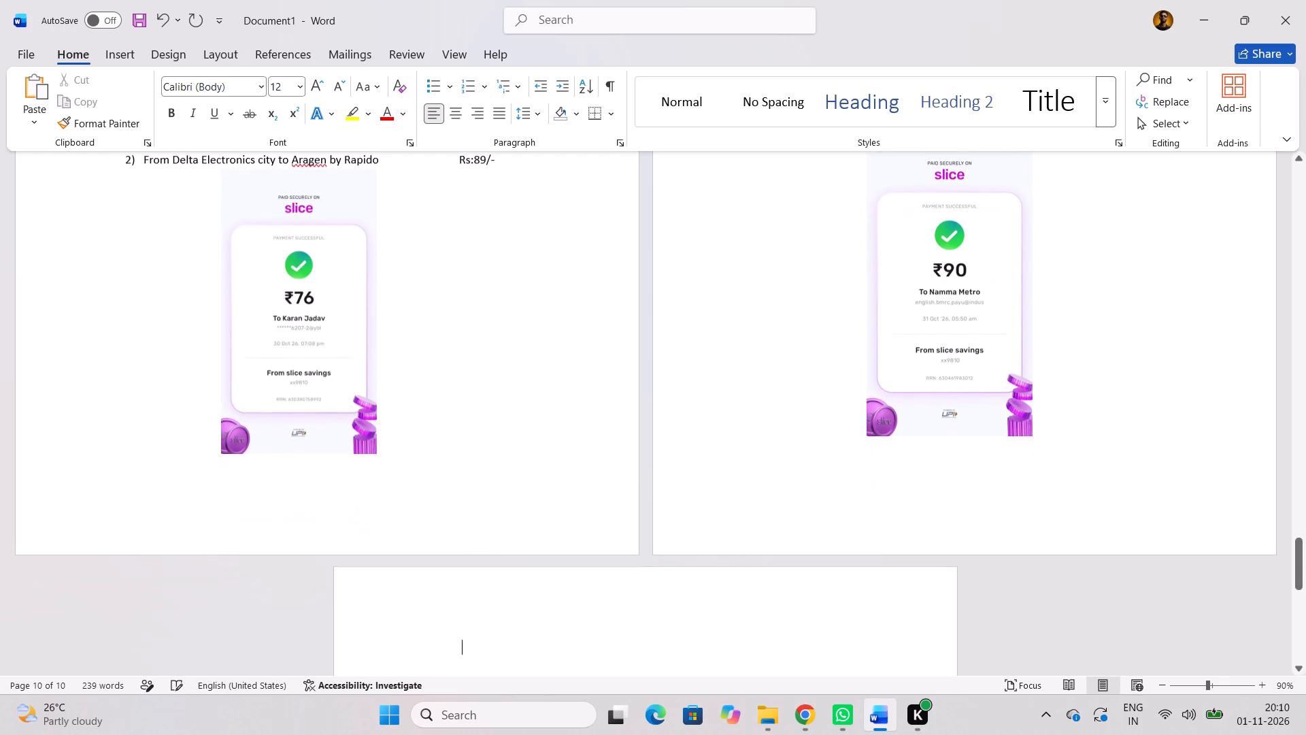
{"action": "type", "text": "Date"}
{"action": "key", "text": "shift+colon"}
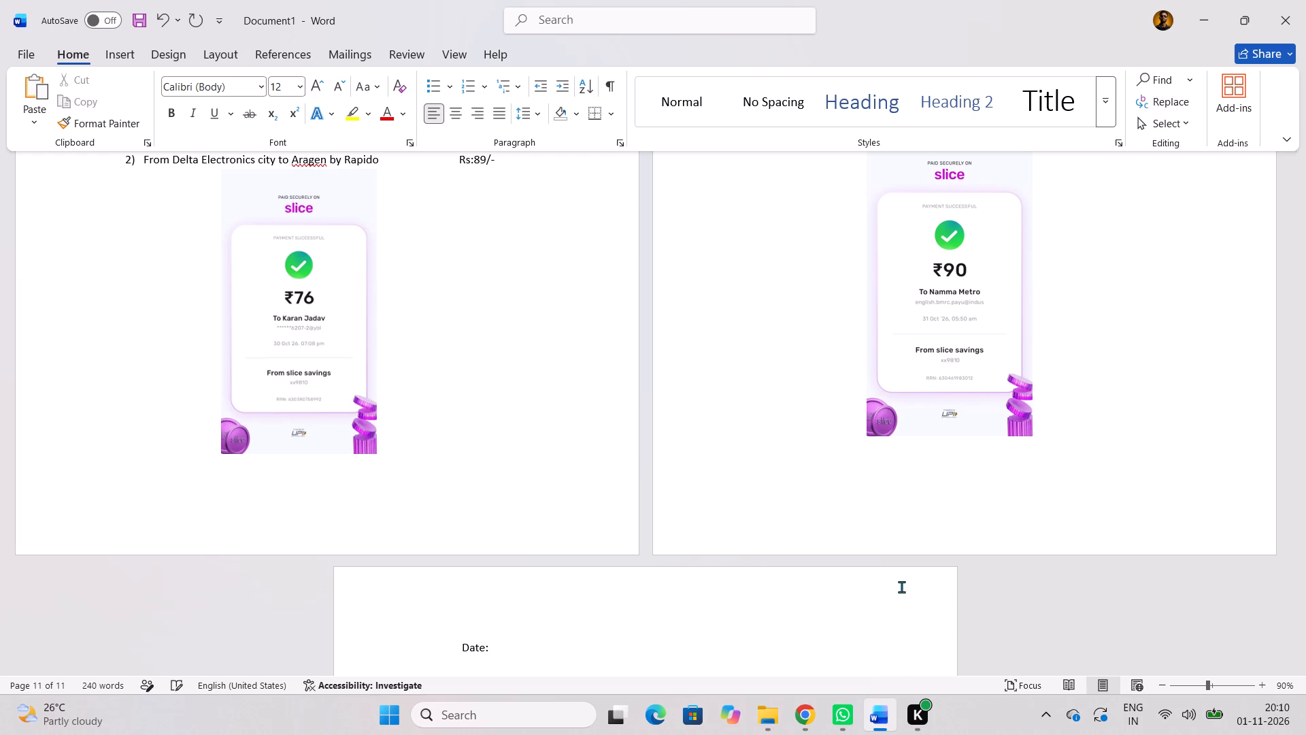
{"action": "type", "text": "31-10-"}
{"action": "type", "text": "2026"}
{"action": "key", "text": "Return"}
Start item 1) "From" under 31-10-2026 and copy in "Peenya Industry to Delta Electronics city by Metro" with "Rs: 90/-" from 30-10-2026, leaving an unnumbered line below.
{"action": "key", "text": "1"}
{"action": "type", "text": ") from"}
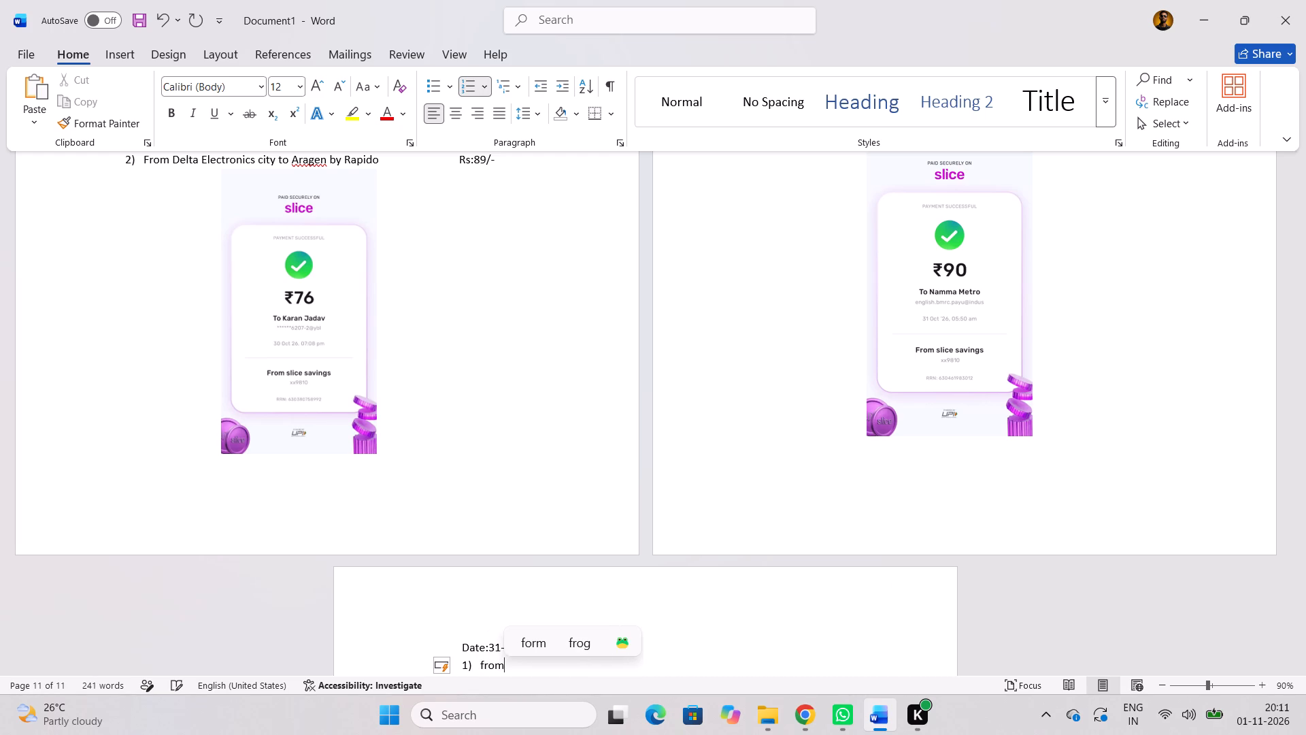
{"action": "key", "text": "Return"}
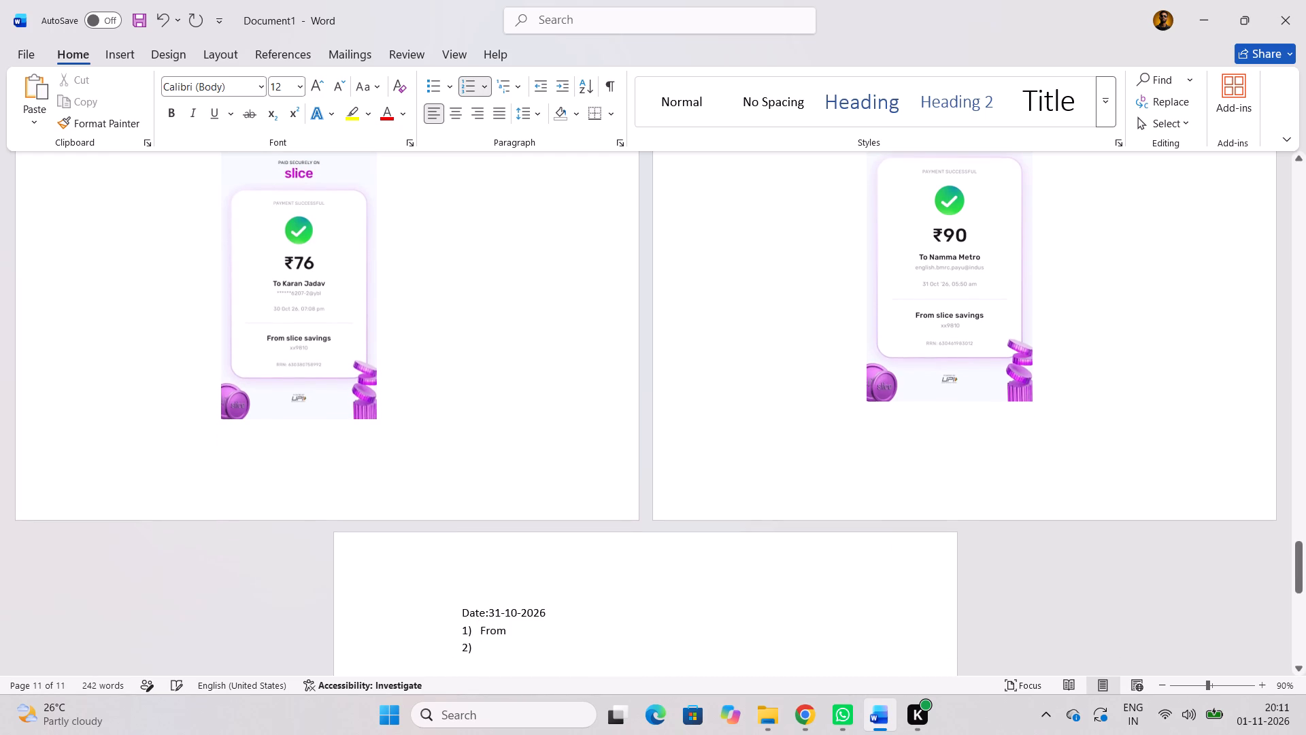
{"action": "key", "text": "BackSpace"}
{"action": "scroll", "coordinate": [627, 544], "scroll_direction": "up", "scroll_amount": 8}
{"action": "scroll", "coordinate": [535, 495], "scroll_direction": "up", "scroll_amount": 5}
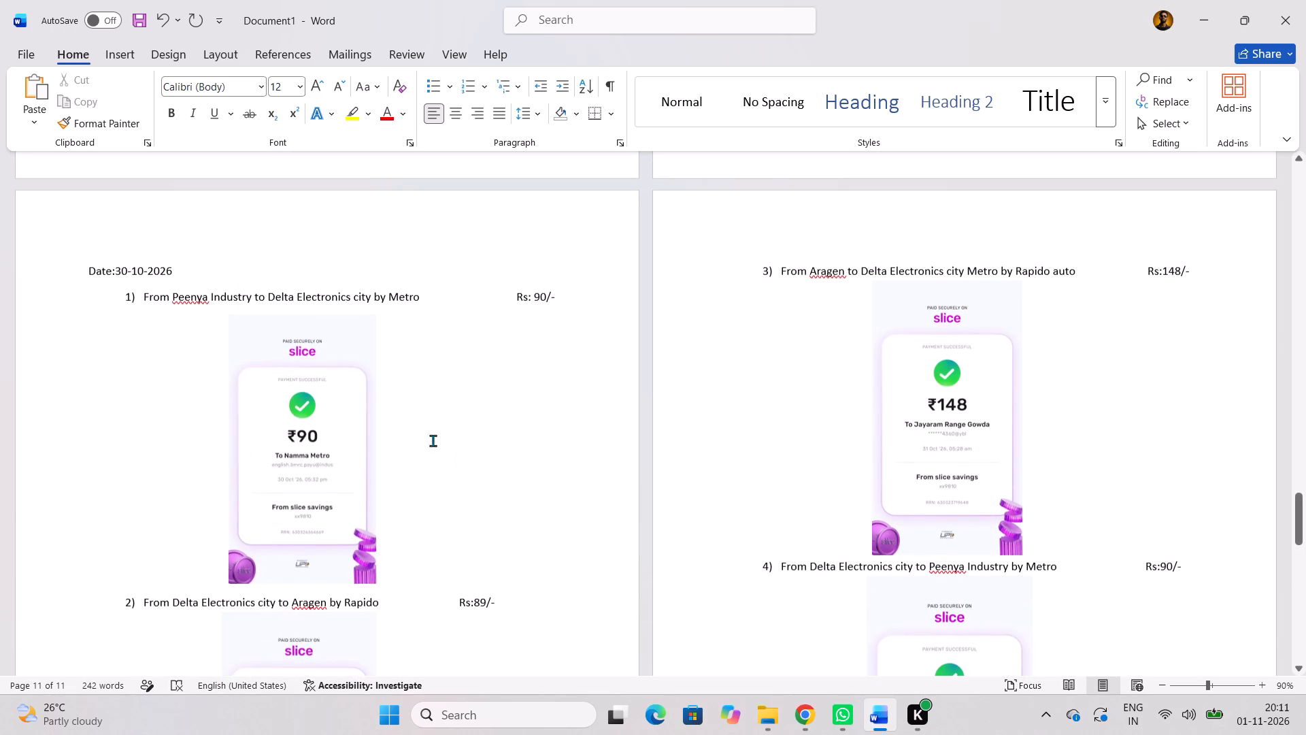
{"action": "left_click_drag", "start_coordinate": [173, 292], "coordinate": [190, 292]}
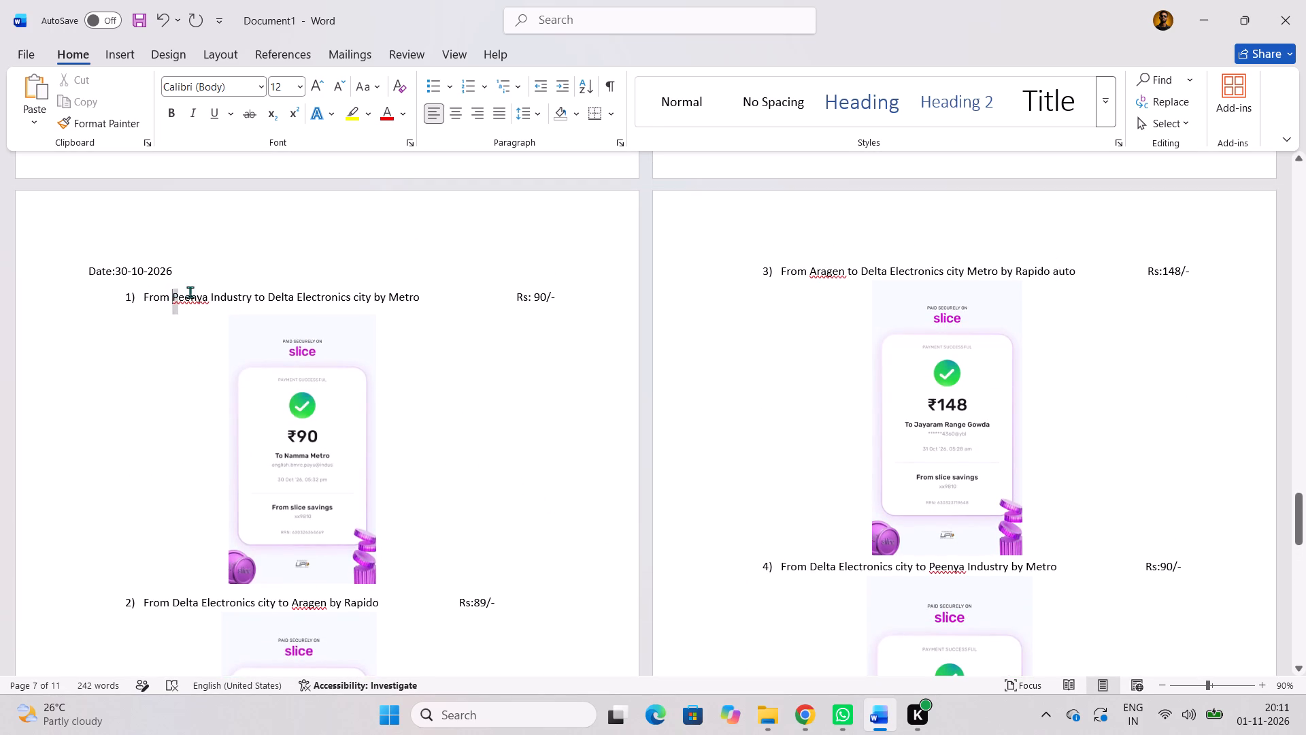
{"action": "left_click_drag", "start_coordinate": [190, 292], "coordinate": [560, 289]}
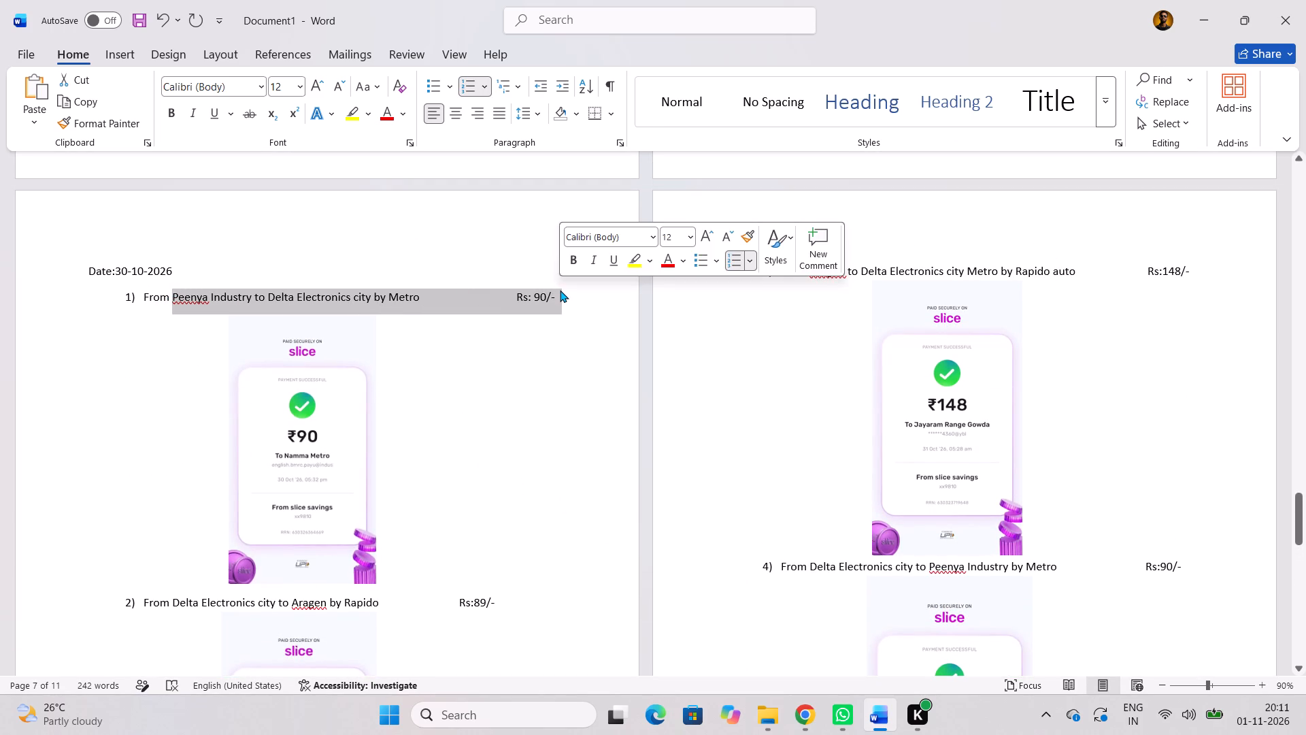
{"action": "key", "text": "ctrl+c"}
{"action": "scroll", "coordinate": [528, 397], "scroll_direction": "down", "scroll_amount": 19}
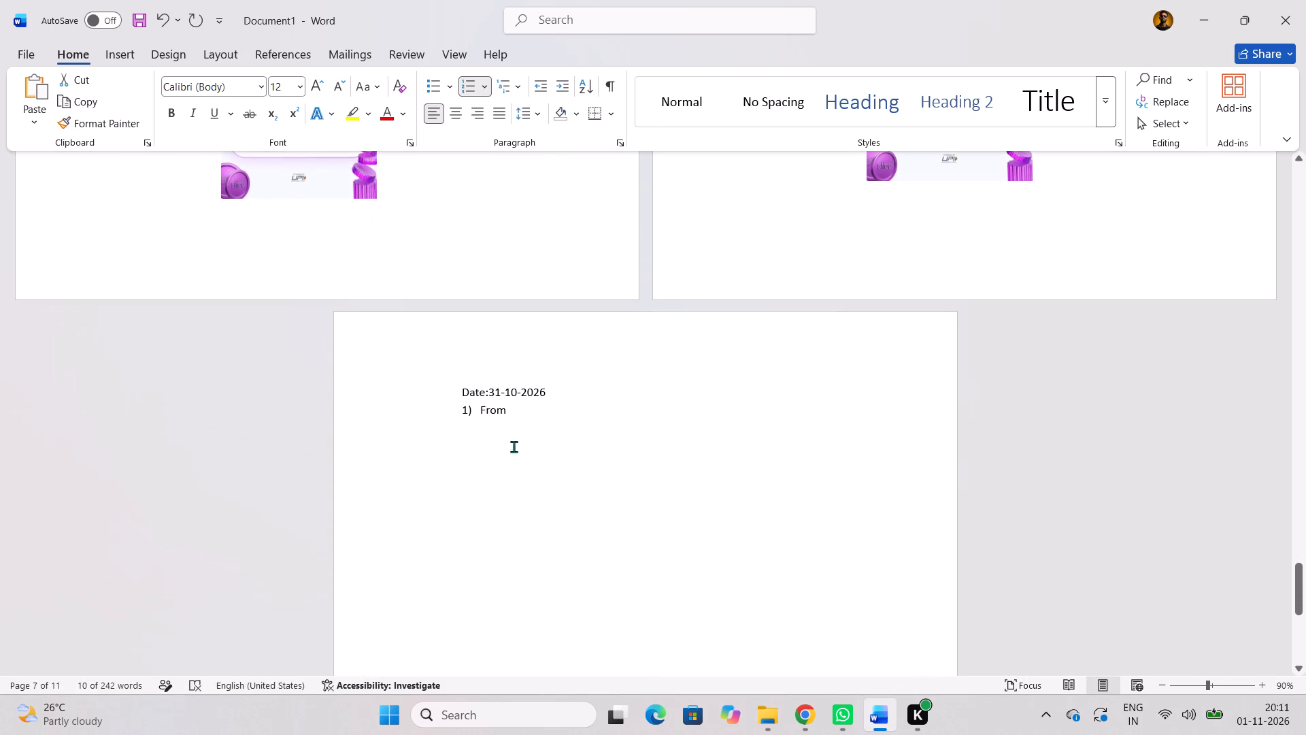
{"action": "left_click", "coordinate": [543, 414]}
{"action": "key", "text": "space"}
{"action": "key", "text": "ctrl+v"}
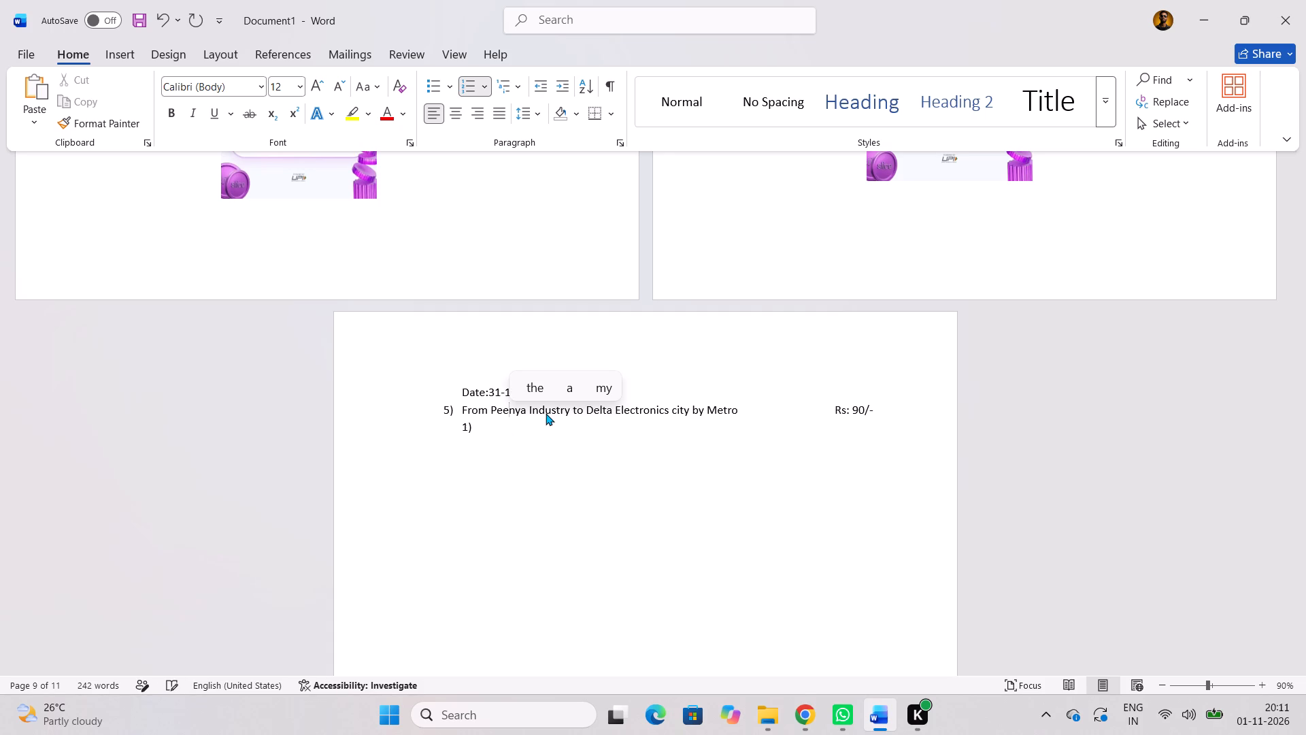
{"action": "key", "text": "BackSpace"}
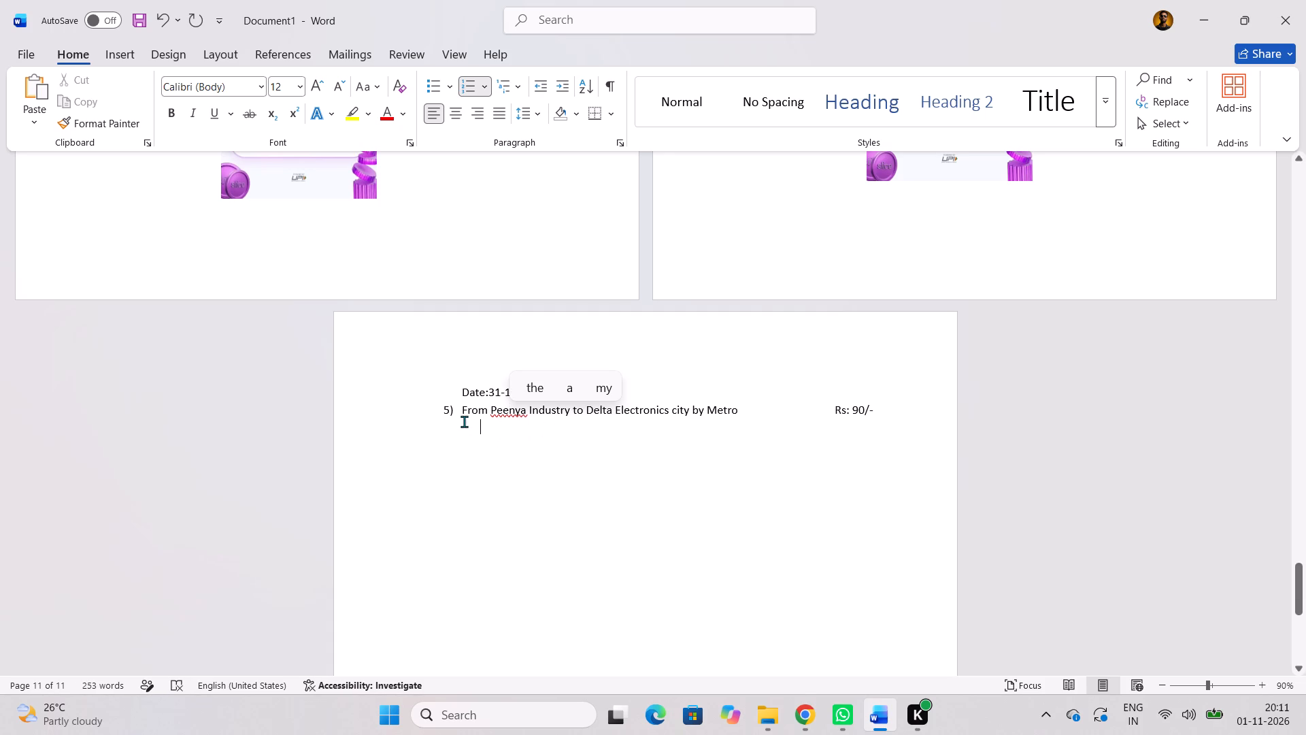
Renumber the Peenya Industry to Delta Electronics city by Metro line under 31-10-2026 as item 1).
{"action": "left_click", "coordinate": [449, 404]}
{"action": "key", "text": "BackSpace"}
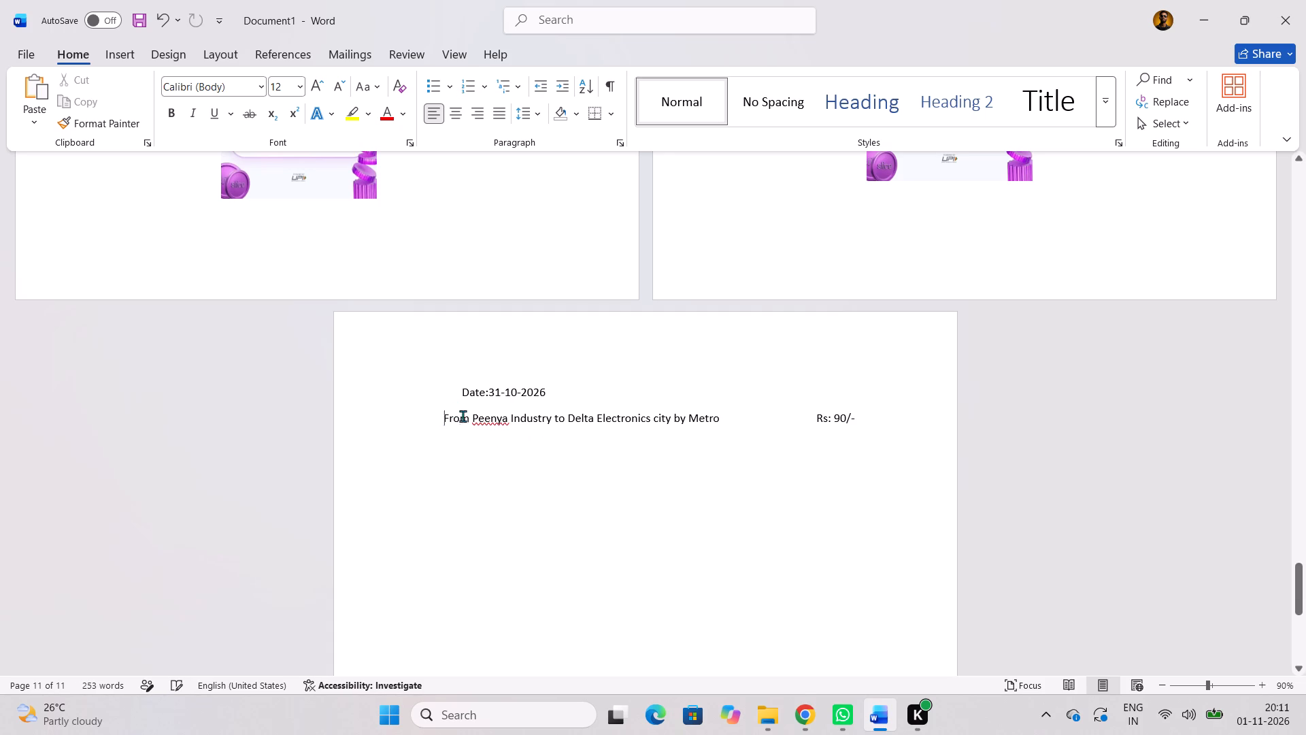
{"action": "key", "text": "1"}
{"action": "key", "text": "shift+parenright"}
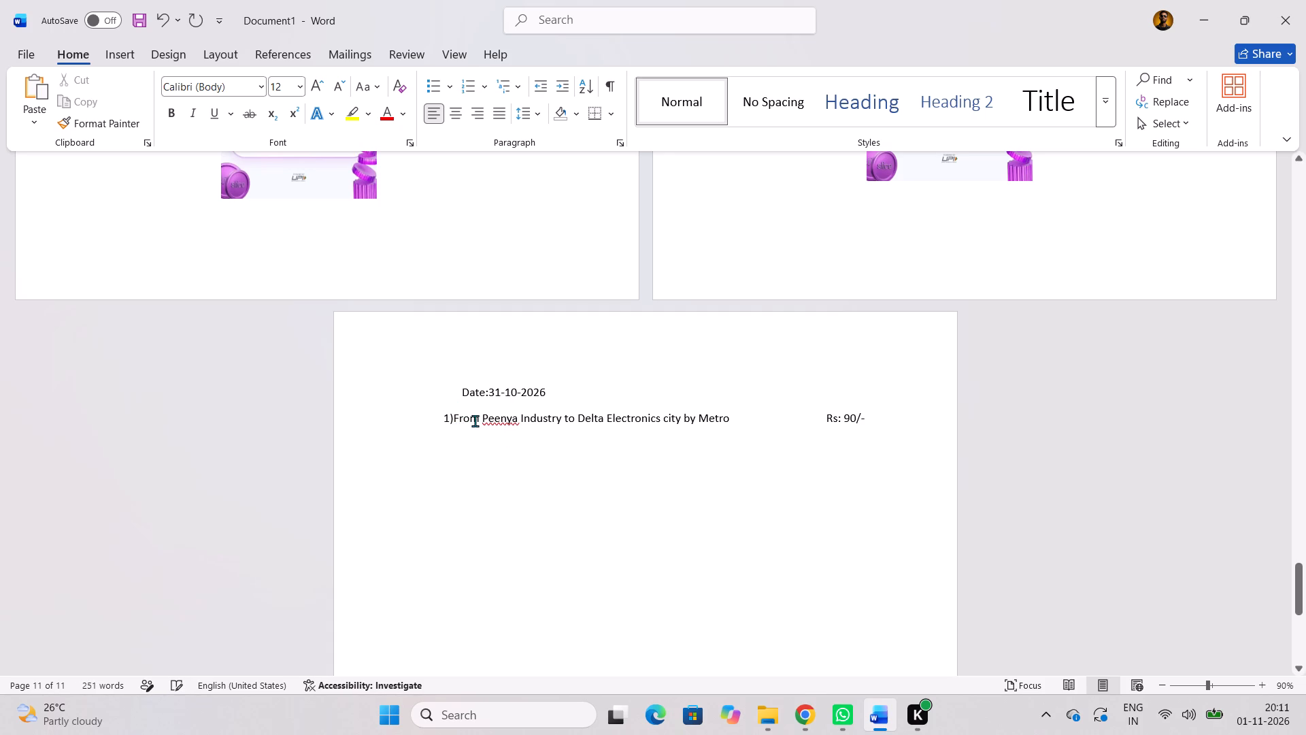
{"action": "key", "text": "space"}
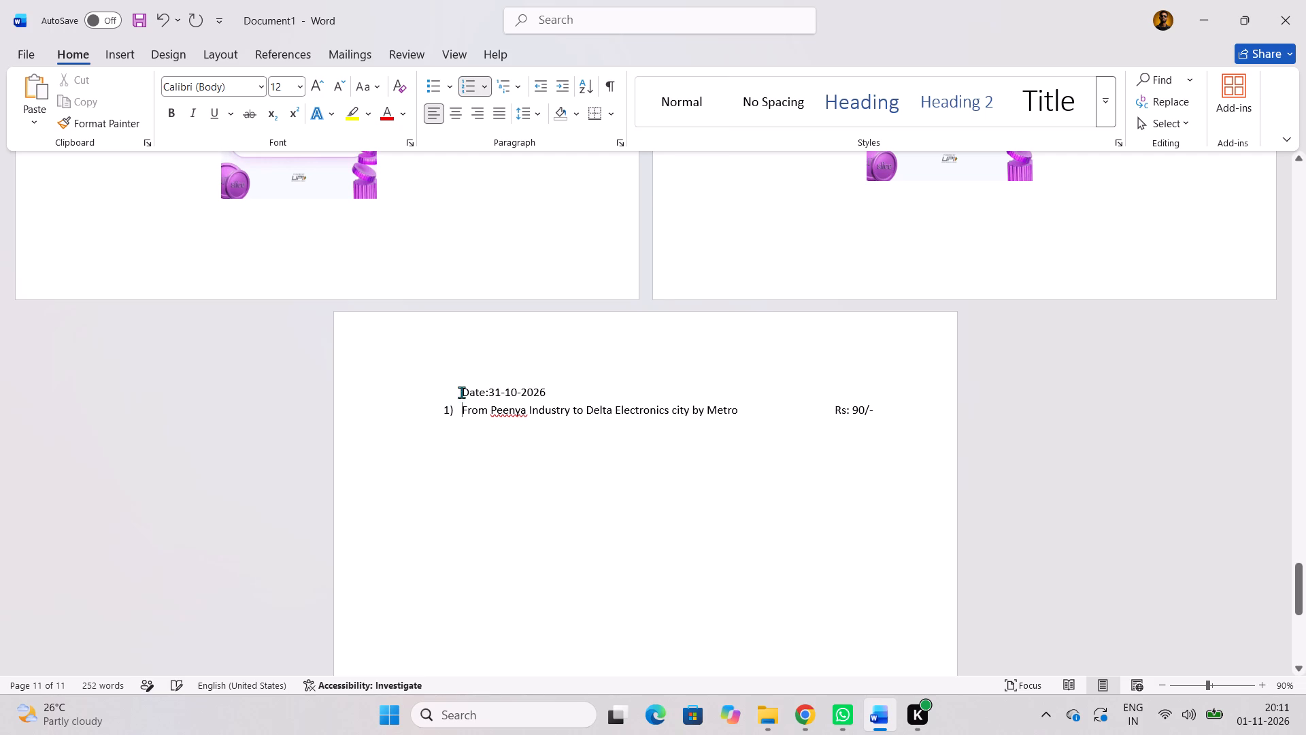
Remove the indent from the "Date:31-10-2026" heading so it starts at the page margin.
{"action": "left_click", "coordinate": [461, 392]}
{"action": "key", "text": "BackSpace"}
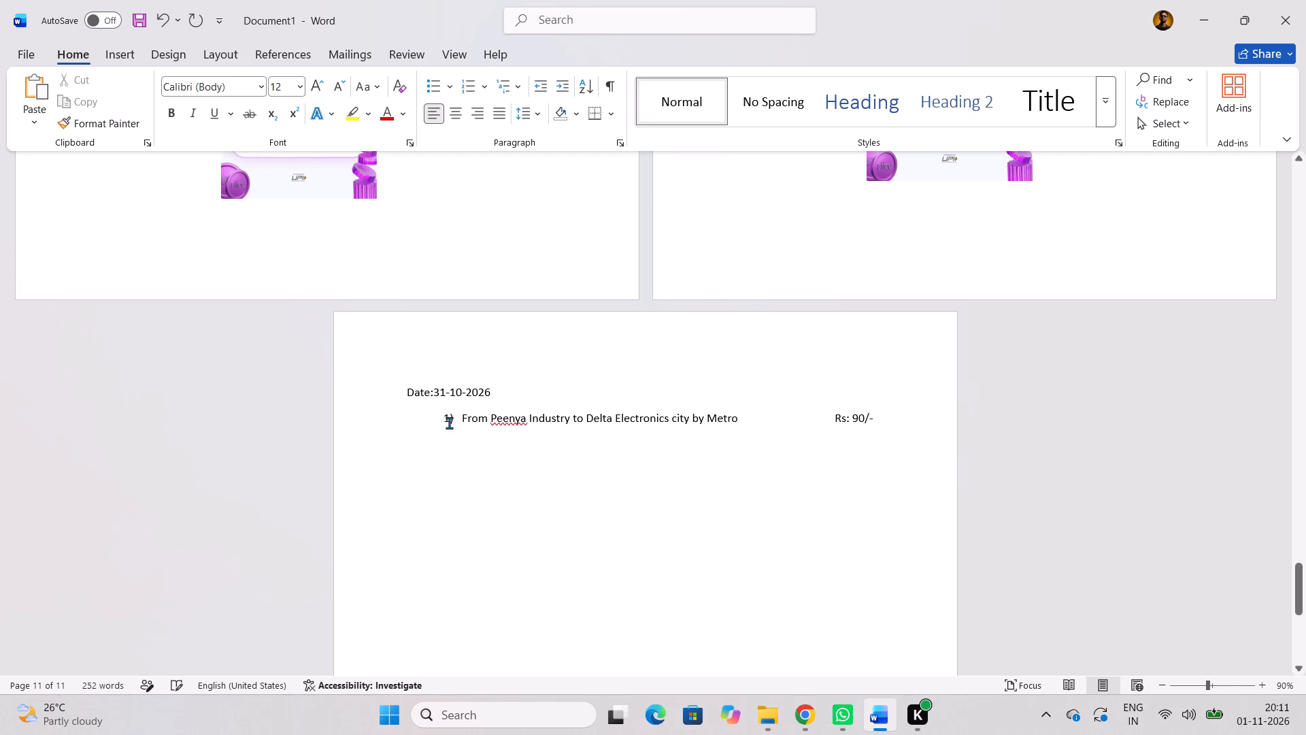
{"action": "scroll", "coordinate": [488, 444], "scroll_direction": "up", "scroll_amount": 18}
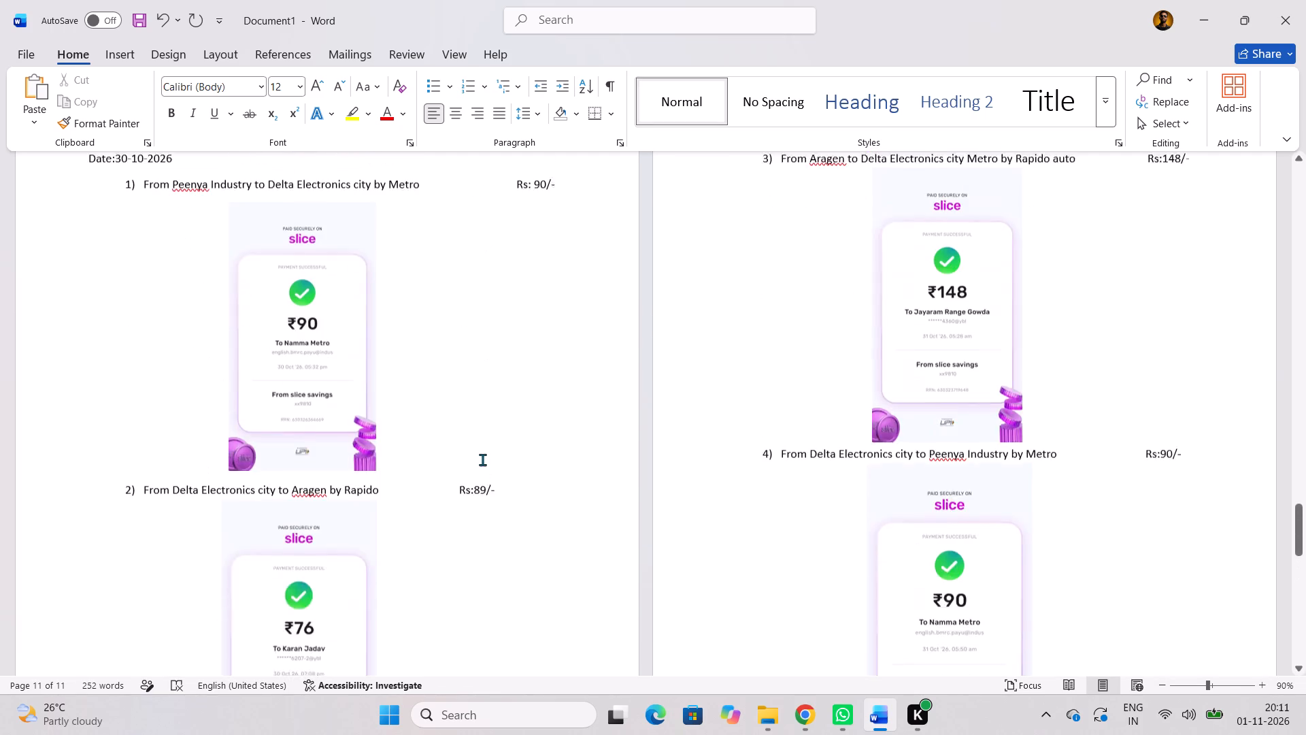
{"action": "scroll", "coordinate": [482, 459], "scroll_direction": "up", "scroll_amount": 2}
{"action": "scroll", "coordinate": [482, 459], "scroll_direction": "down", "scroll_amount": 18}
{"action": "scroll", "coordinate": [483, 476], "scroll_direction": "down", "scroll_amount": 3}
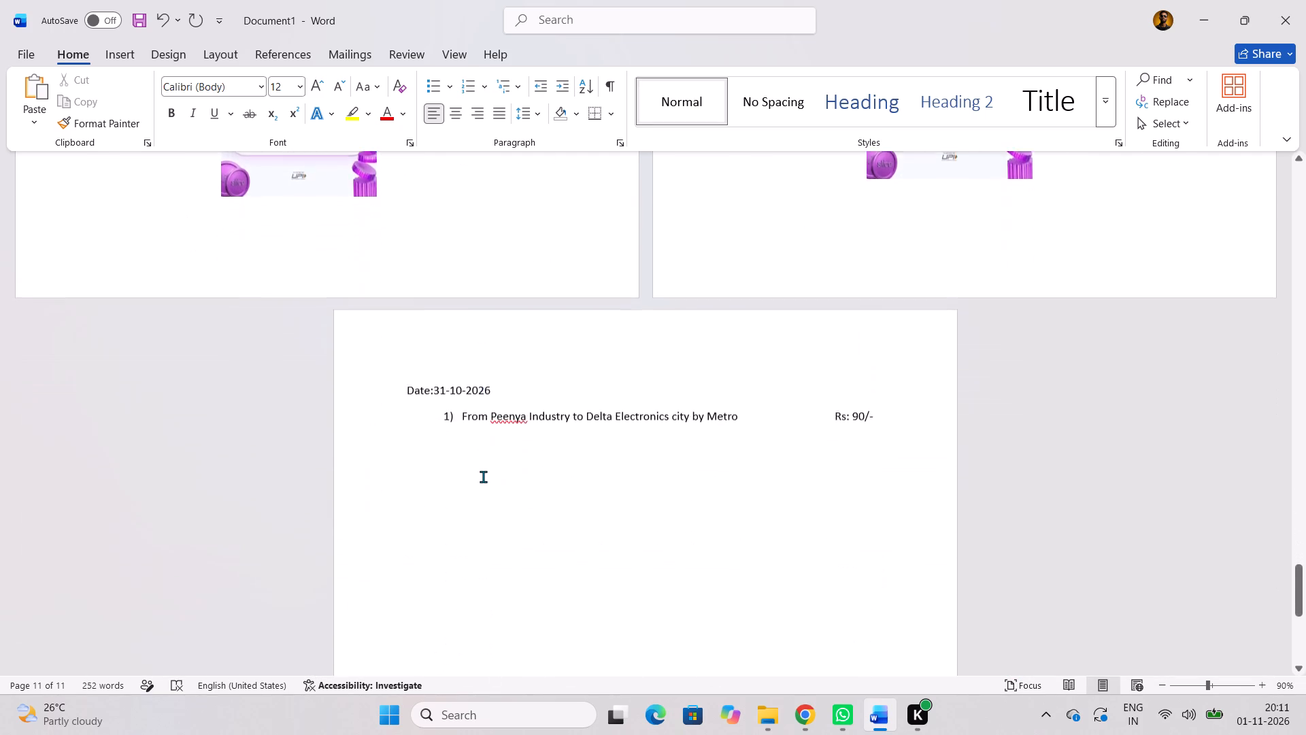
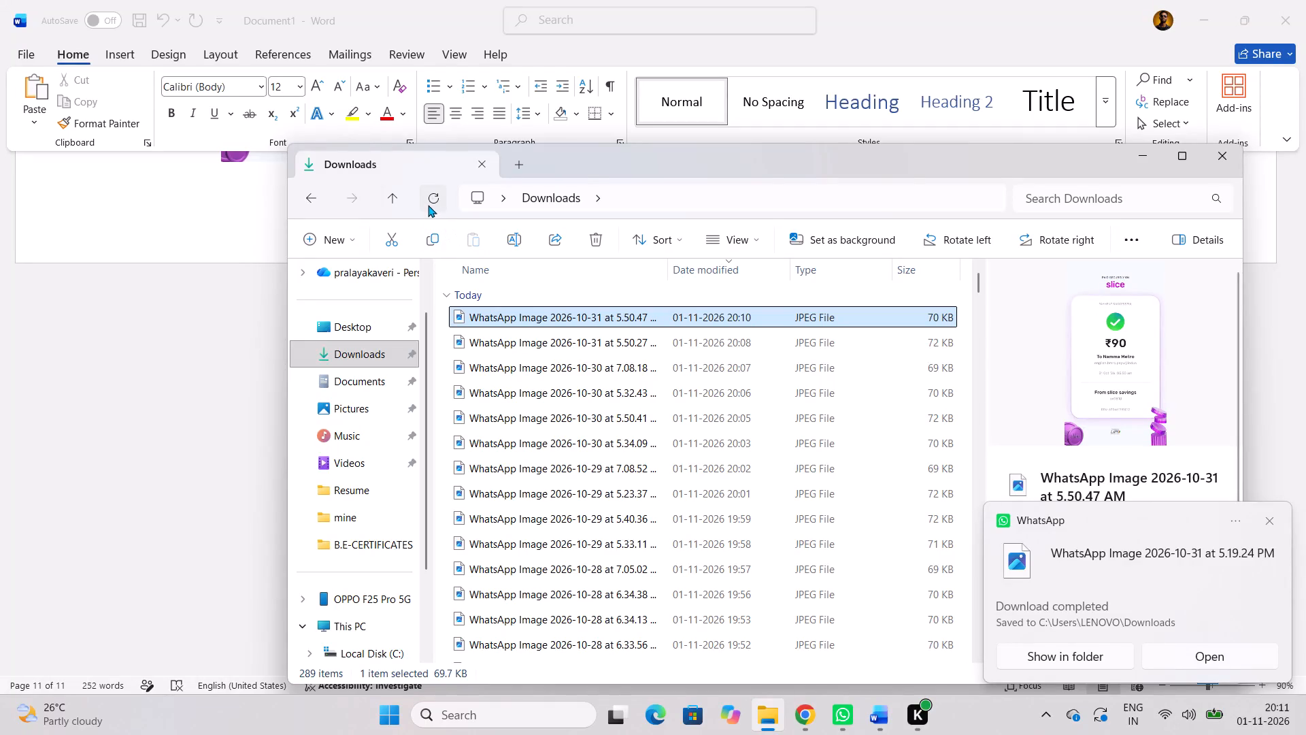
Copy "WhatsApp Image 2026-10-31 at 5.19.24 PM" from Downloads and paste it in Word below item 1) under 31-10-2026.
{"action": "left_click", "coordinate": [428, 204]}
{"action": "left_click", "coordinate": [501, 316]}
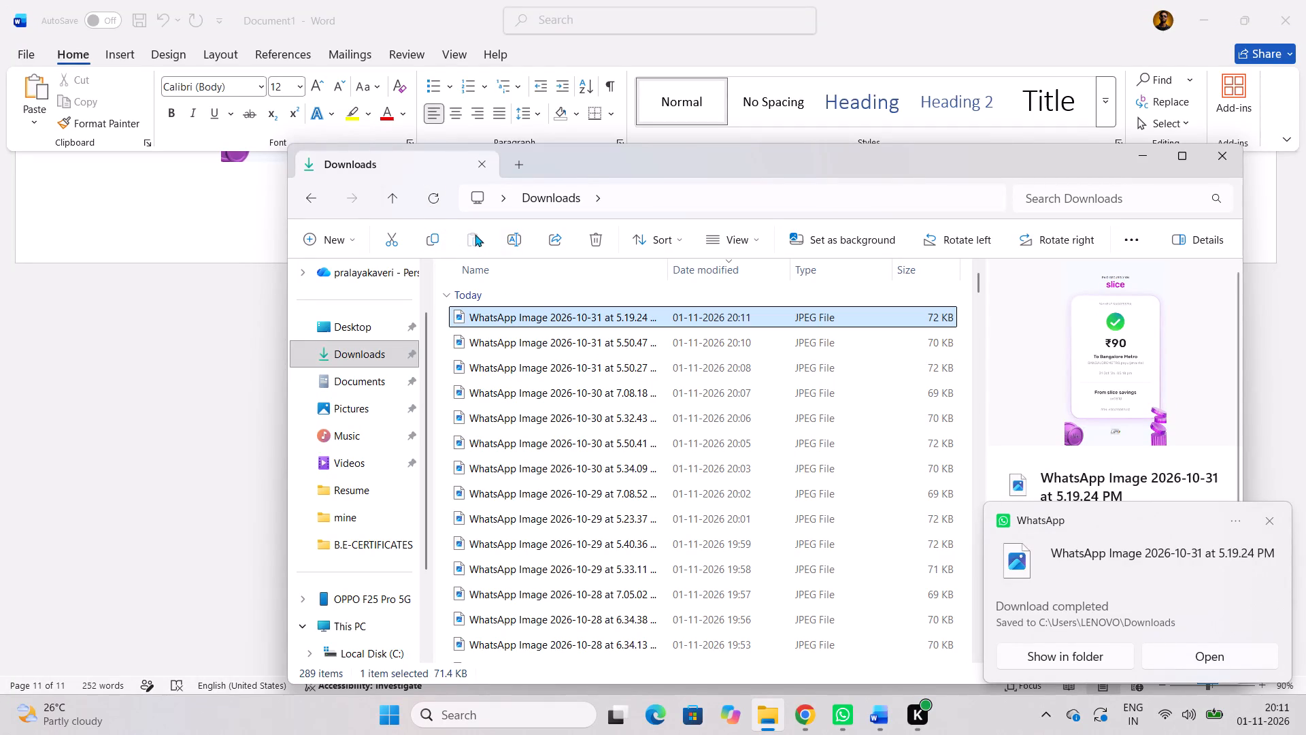
{"action": "left_click", "coordinate": [436, 237]}
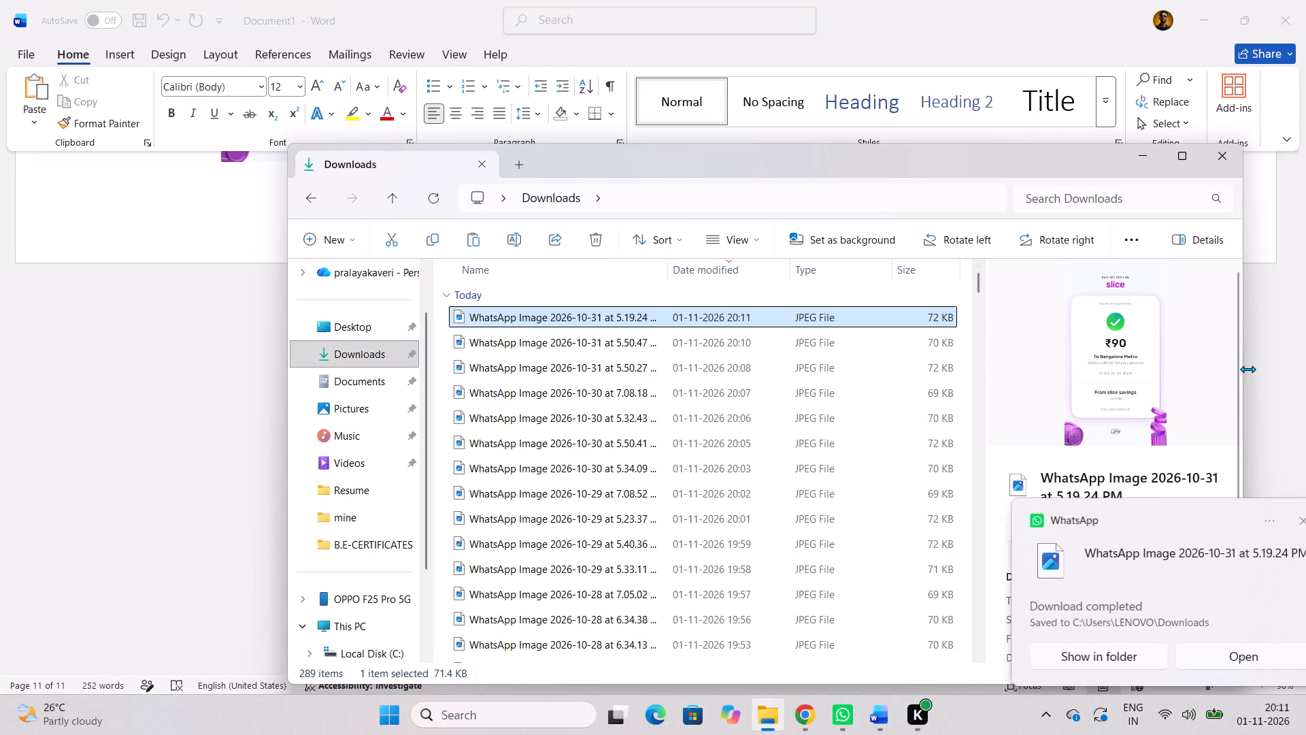
{"action": "left_click", "coordinate": [1248, 369]}
{"action": "left_click", "coordinate": [1261, 368]}
{"action": "left_click", "coordinate": [692, 454]}
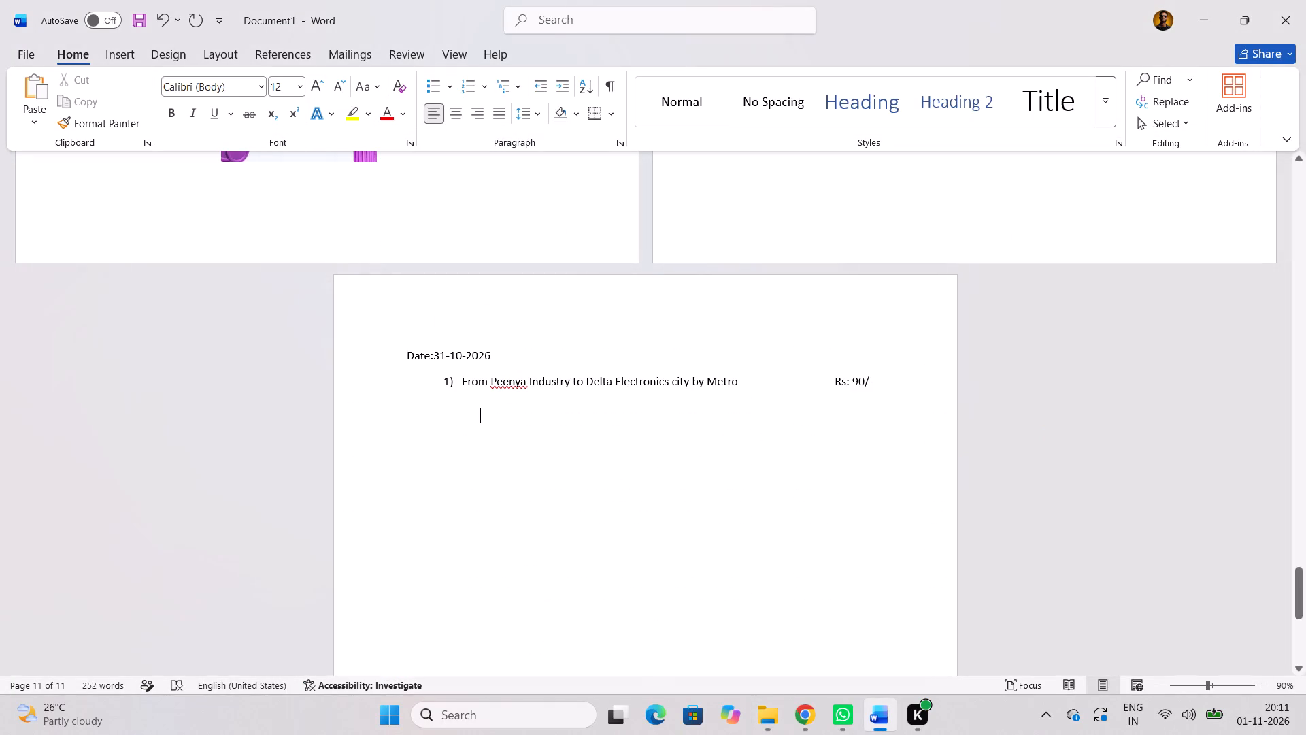
{"action": "key", "text": "ctrl+v"}
Shrink the pasted ₹90 Bangalore Metro receipt proportionally so it fits as a small image directly below item 1) of 31-10-2026.
{"action": "left_click", "coordinate": [945, 491]}
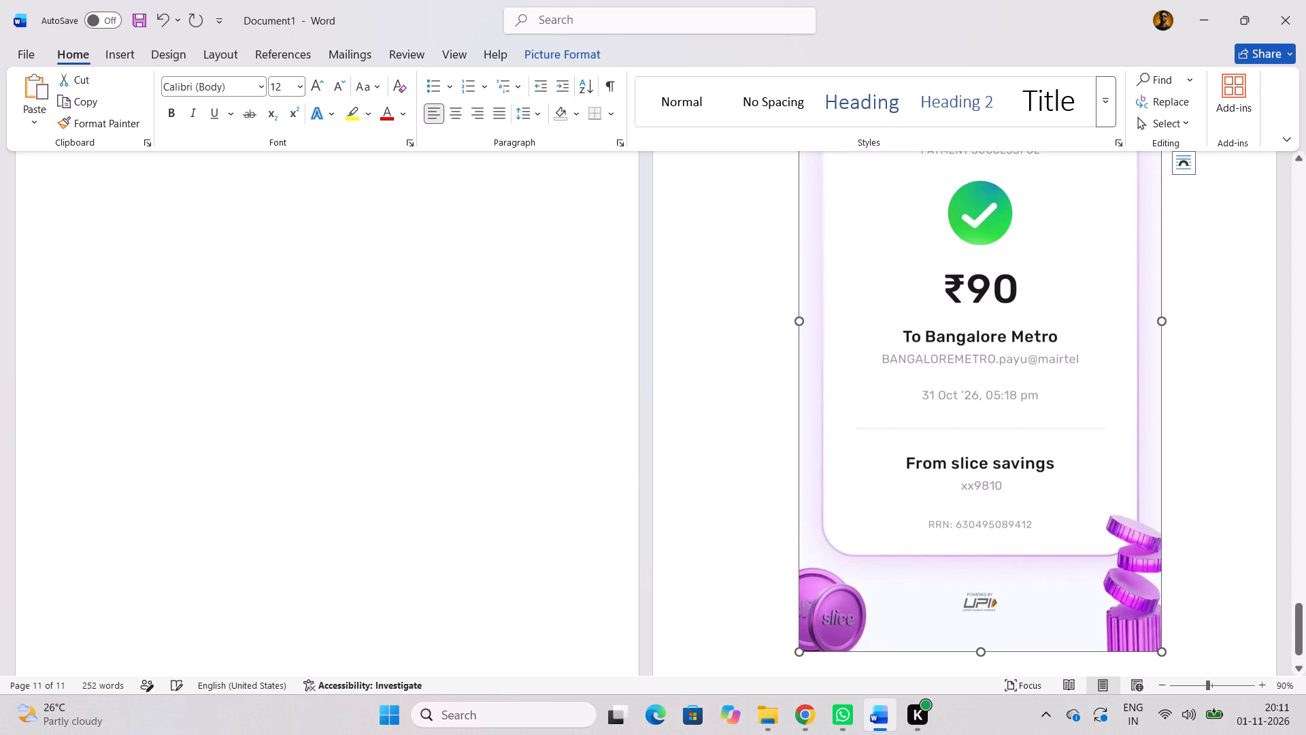
{"action": "left_click_drag", "start_coordinate": [1161, 651], "coordinate": [969, 315]}
{"action": "left_click_drag", "start_coordinate": [659, 481], "coordinate": [657, 477]}
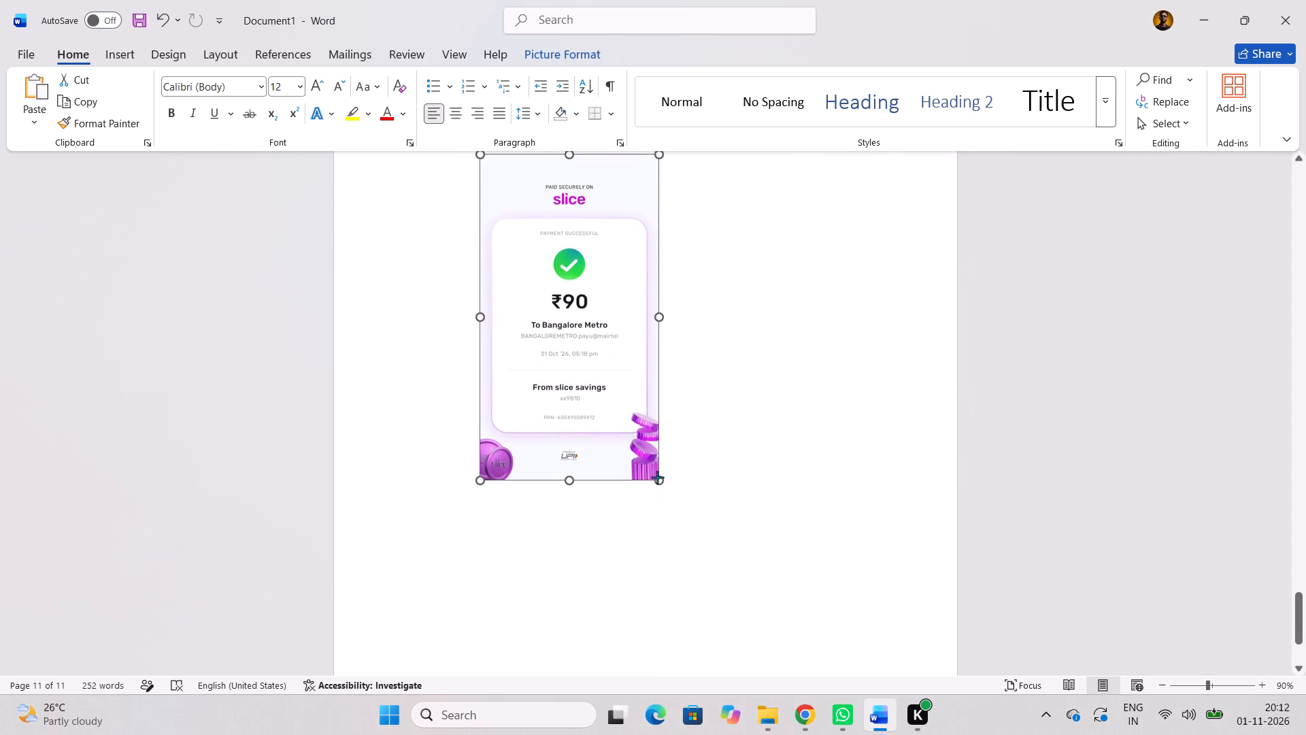
{"action": "left_click_drag", "start_coordinate": [657, 477], "coordinate": [612, 374]}
{"action": "scroll", "coordinate": [646, 442], "scroll_direction": "up", "scroll_amount": 3}
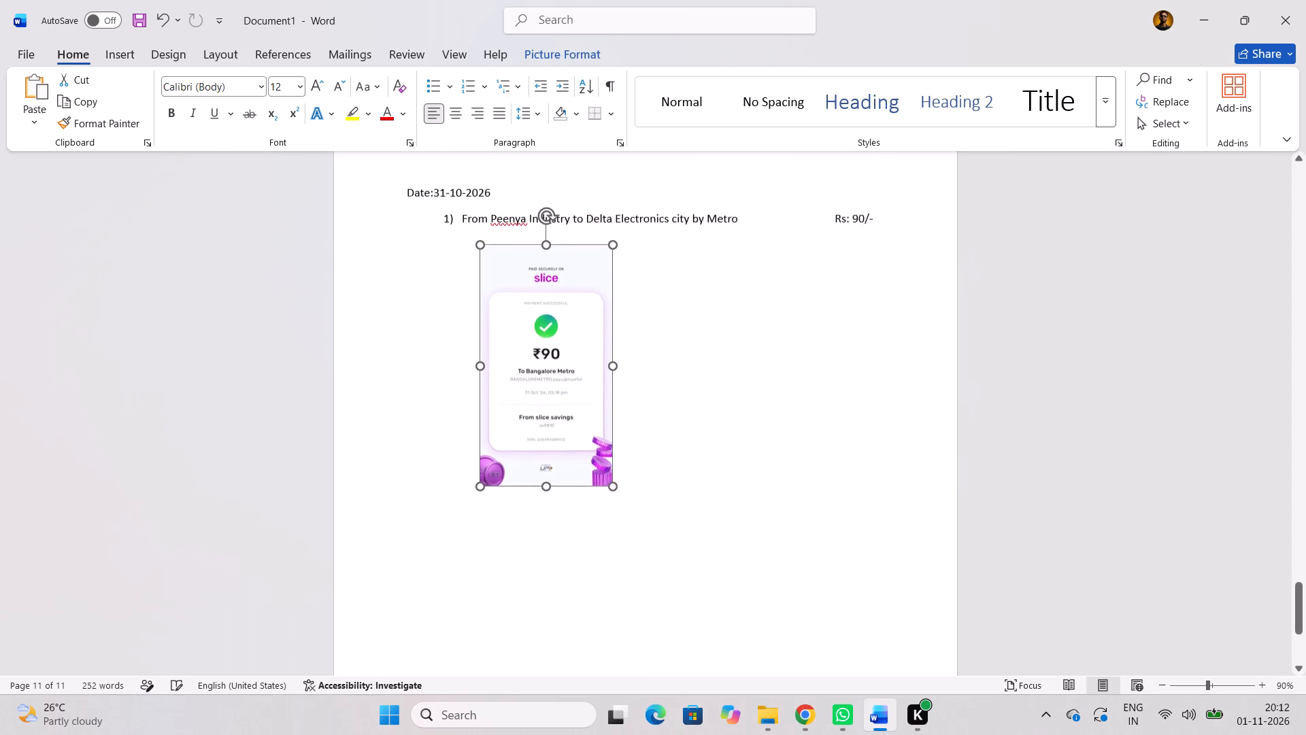
{"action": "left_click", "coordinate": [473, 435]}
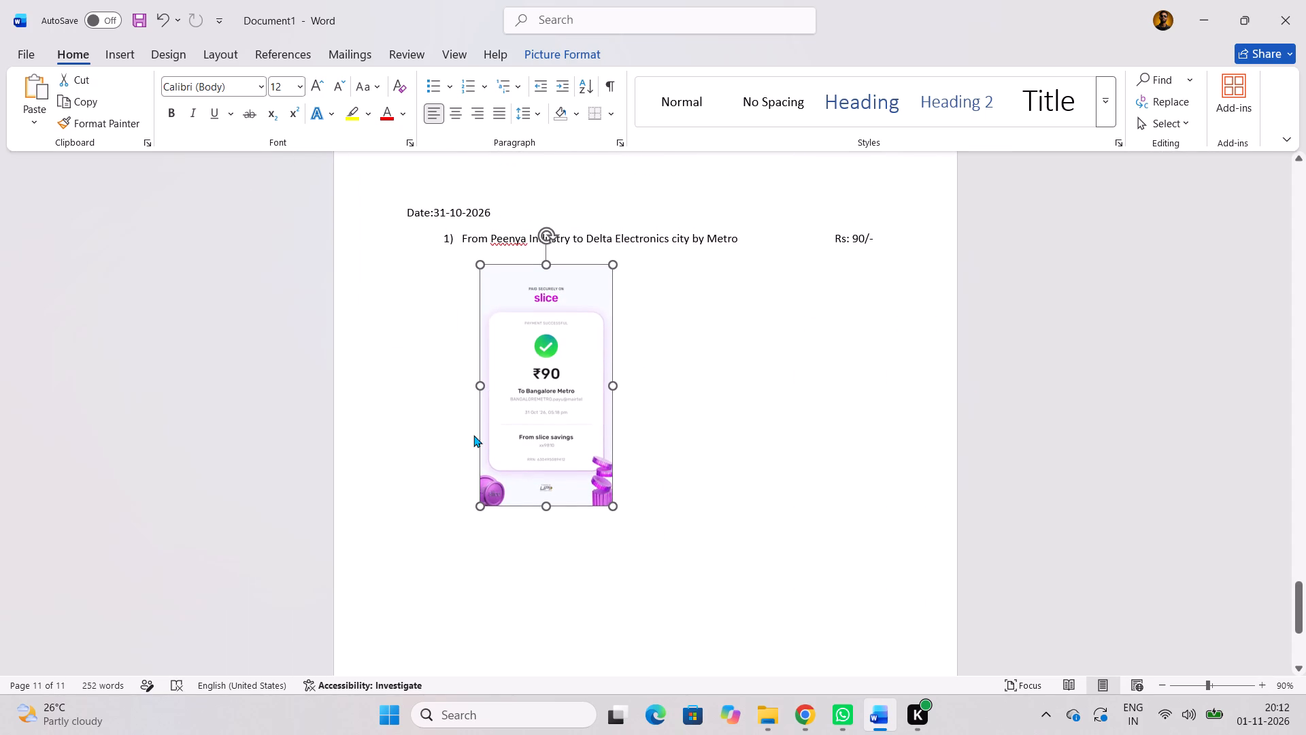
Insert a run of spaces before the ₹90 receipt under item 1) of 31-10-2026 to centre it beneath the trip line.
{"action": "key", "text": "space"}
{"action": "key", "text": "space"}
{"action": "key", "text": "space"}
{"action": "key", "text": "space"}
{"action": "key", "text": "space"}
{"action": "key", "text": "space"}
{"action": "key", "text": "space"}
{"action": "key", "text": "space"}
{"action": "key", "text": "space"}
{"action": "key", "text": "space"}
{"action": "key", "text": "space"}
{"action": "key", "text": "space"}
{"action": "key", "text": "space"}
{"action": "key", "text": "space"}
{"action": "key", "text": "space"}
{"action": "key", "text": "space"}
{"action": "key", "text": "space"}
{"action": "key", "text": "space"}
{"action": "key", "text": "space"}
{"action": "key", "text": "space"}
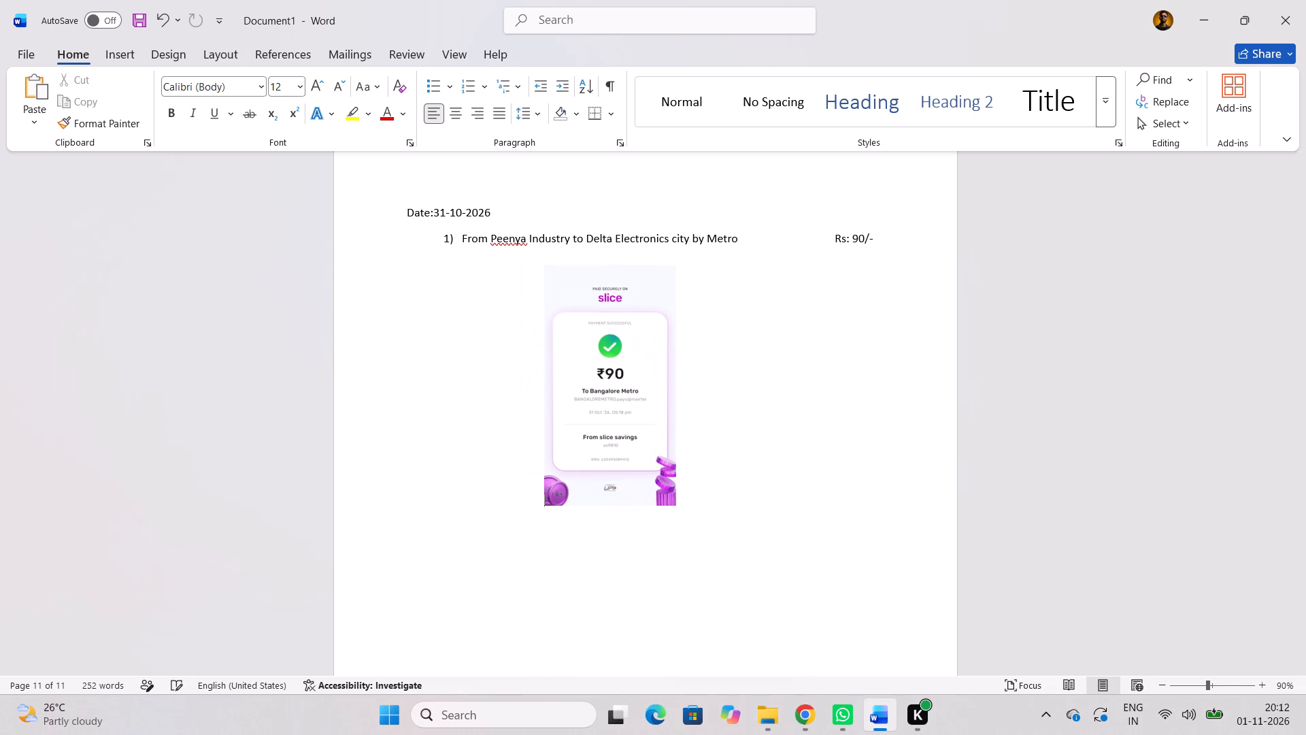
Copy "Delta Electronics city to Aragen by Rapido" with "Rs:89/-" from 30-10-2026 and start item "2)" below the ₹90 receipt under 31-10-2026.
{"action": "scroll", "coordinate": [496, 420], "scroll_direction": "up", "scroll_amount": 7}
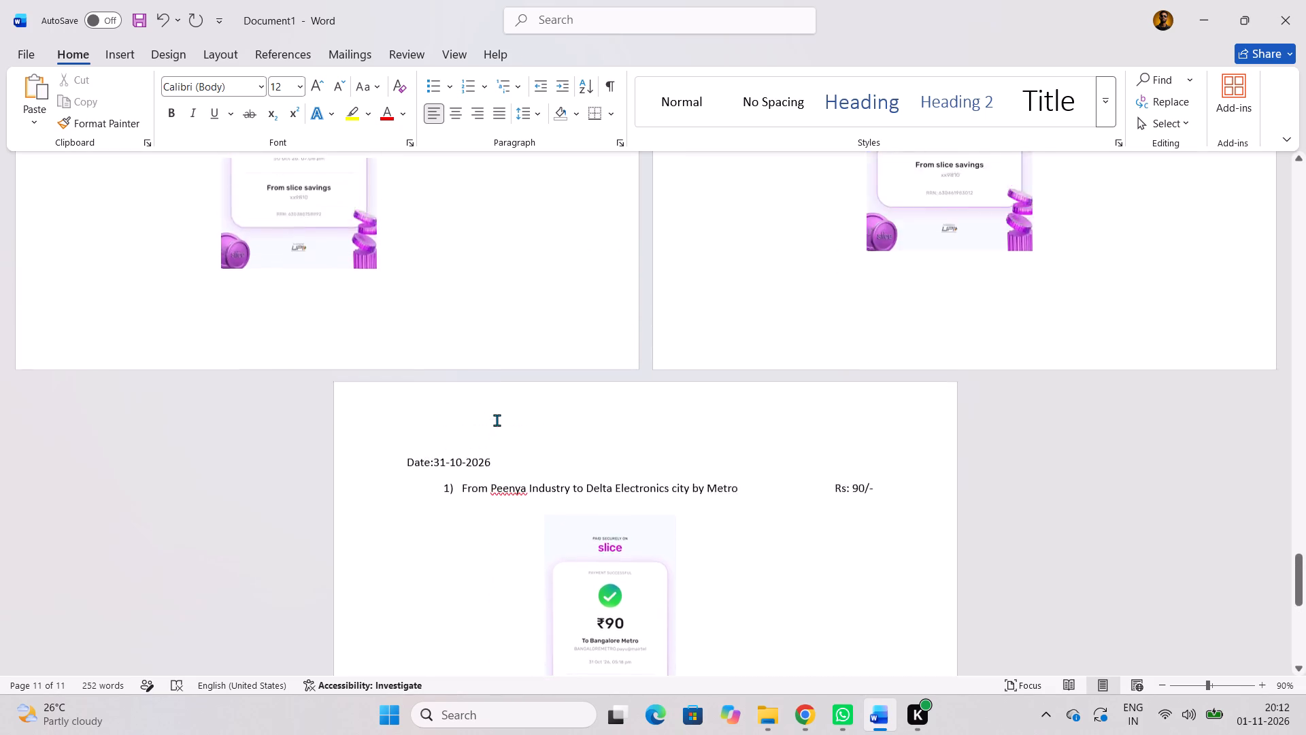
{"action": "scroll", "coordinate": [497, 420], "scroll_direction": "up", "scroll_amount": 10}
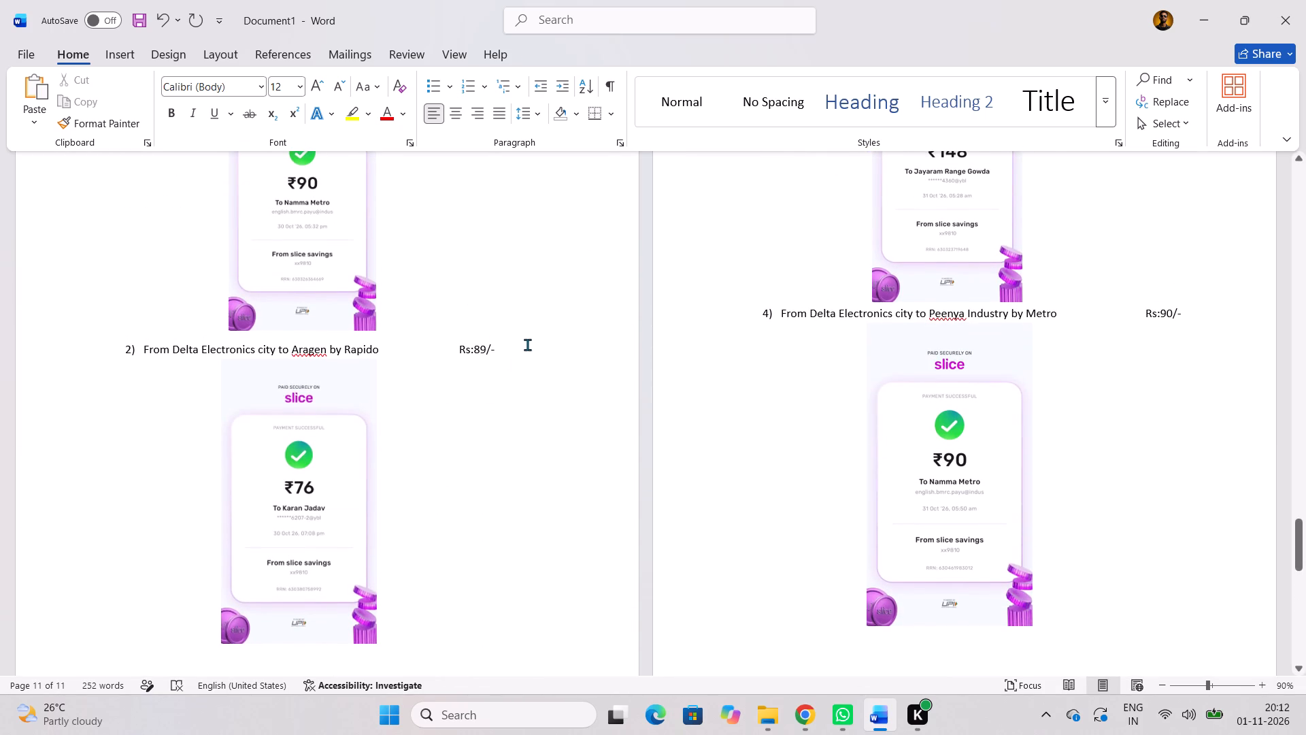
{"action": "left_click_drag", "start_coordinate": [525, 344], "coordinate": [170, 351]}
{"action": "key", "text": "ctrl+c"}
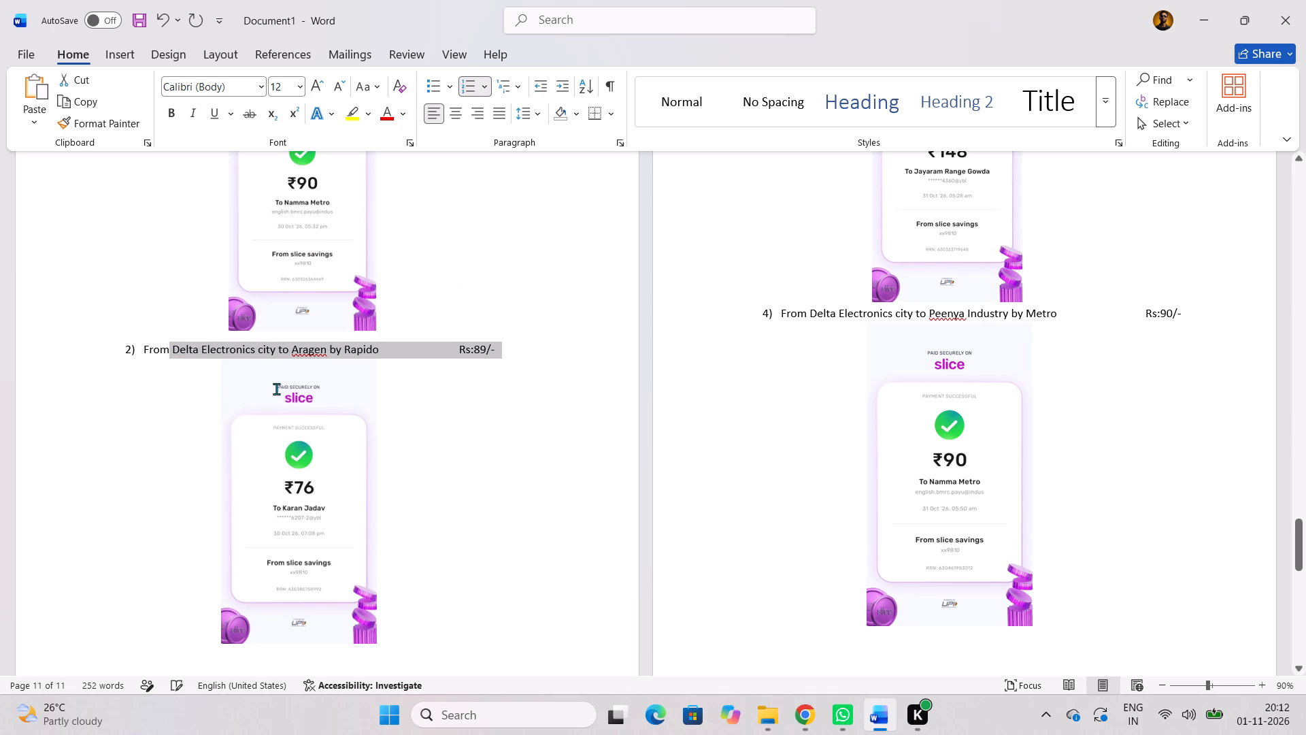
{"action": "scroll", "coordinate": [304, 395], "scroll_direction": "down", "scroll_amount": 15}
{"action": "left_click", "coordinate": [713, 568]}
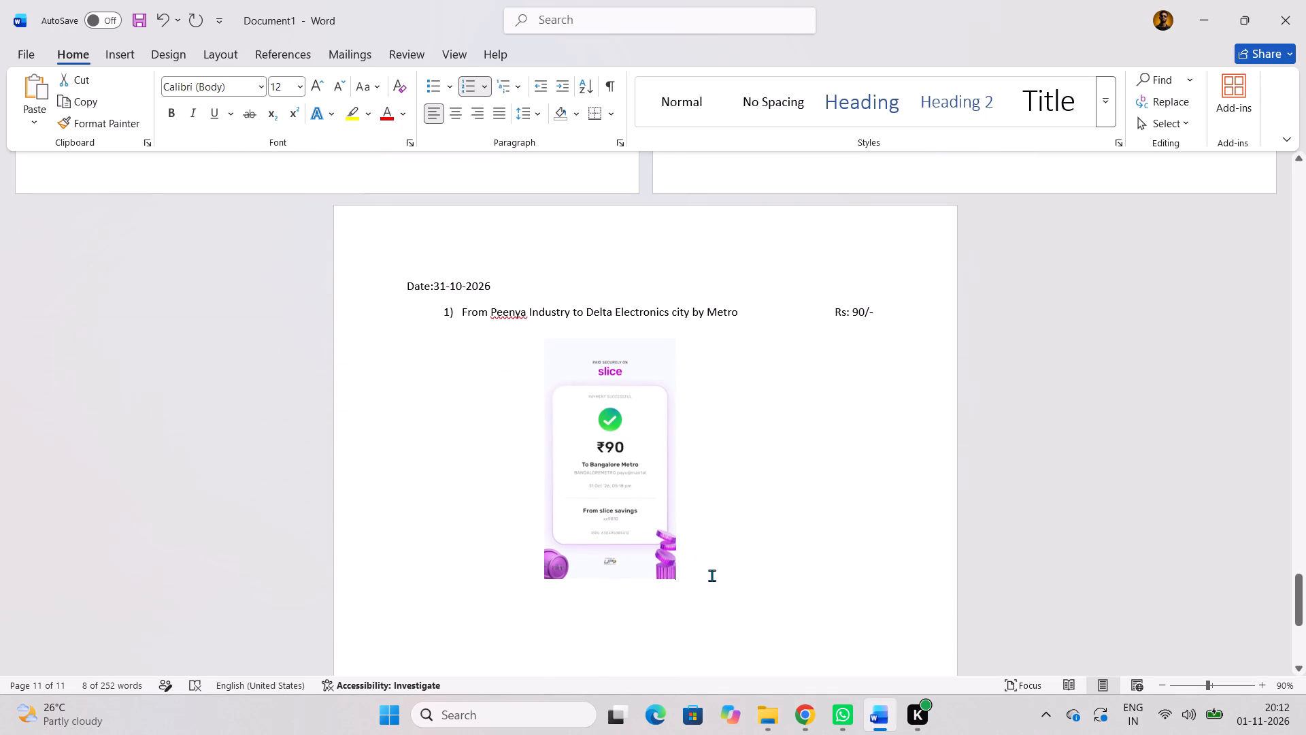
{"action": "key", "text": "Return"}
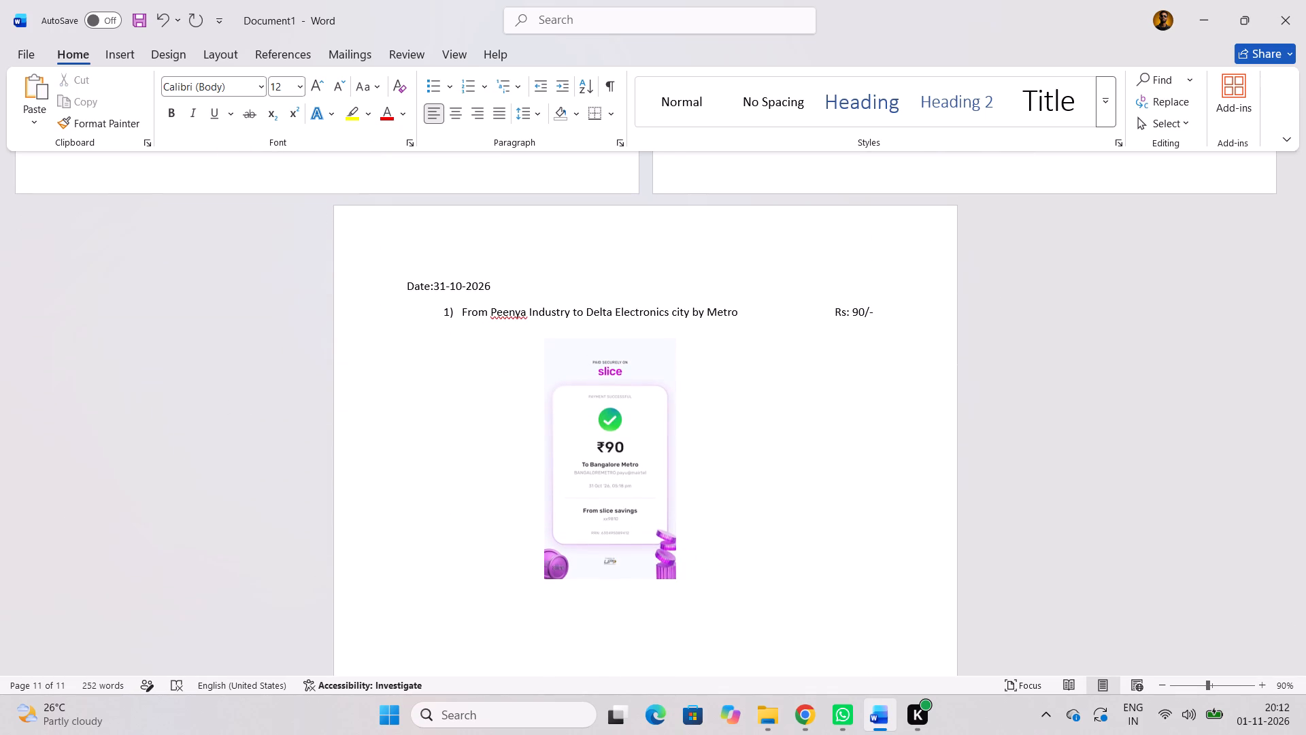
{"action": "key", "text": "Return"}
{"action": "key", "text": "2"}
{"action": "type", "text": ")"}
Paste "From Delta Electronics city to Aragen by Rapido" with "Rs:89/-" below the ₹90 receipt under 31-10-2026 and number it "2)", removing the extra empty item.
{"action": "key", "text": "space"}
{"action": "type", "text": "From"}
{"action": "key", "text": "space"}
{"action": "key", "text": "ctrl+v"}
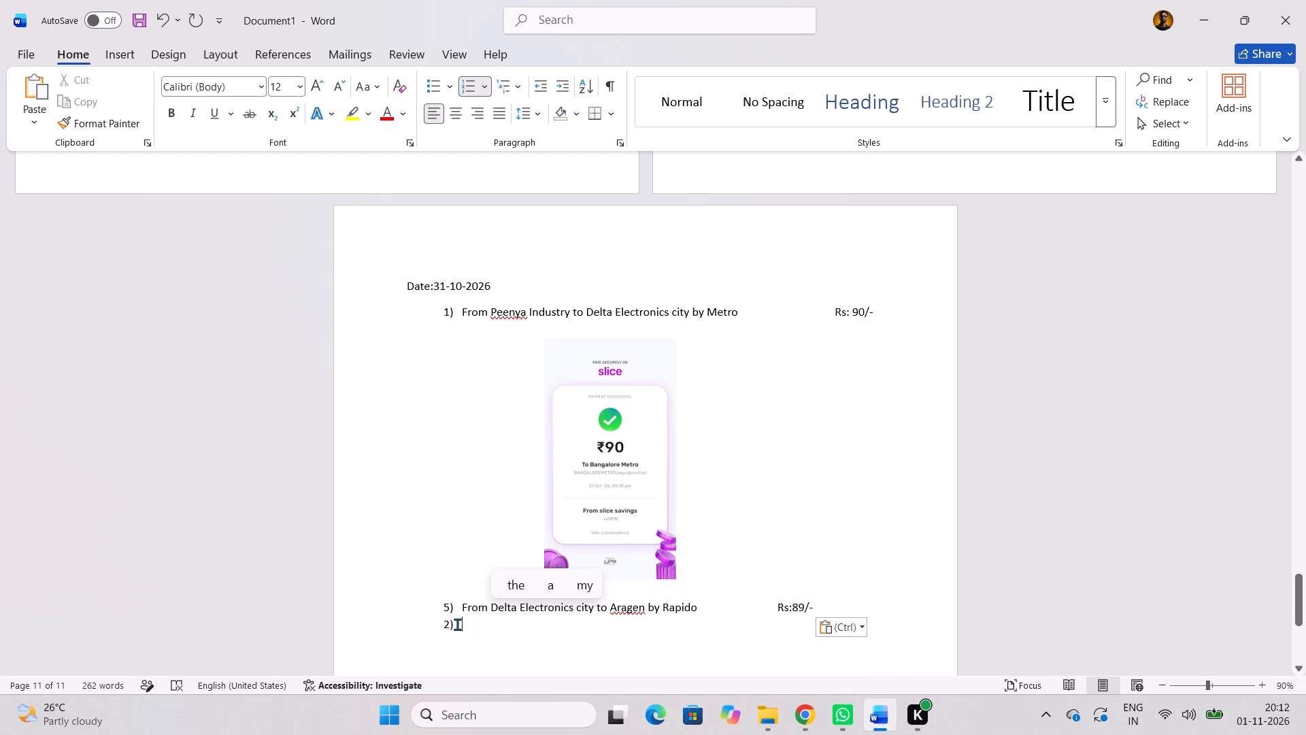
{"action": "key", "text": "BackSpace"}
{"action": "left_click", "coordinate": [452, 606]}
{"action": "key", "text": "BackSpace"}
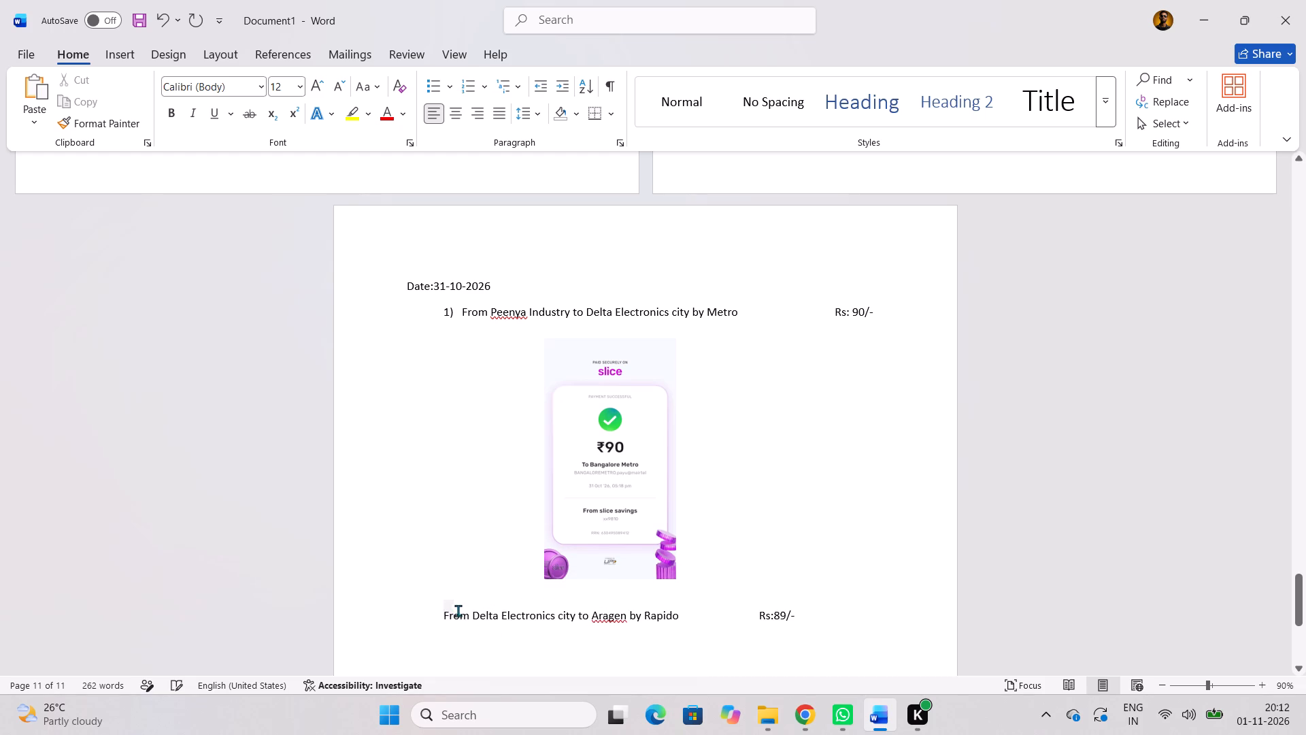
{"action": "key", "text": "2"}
{"action": "key", "text": "shift+parenright"}
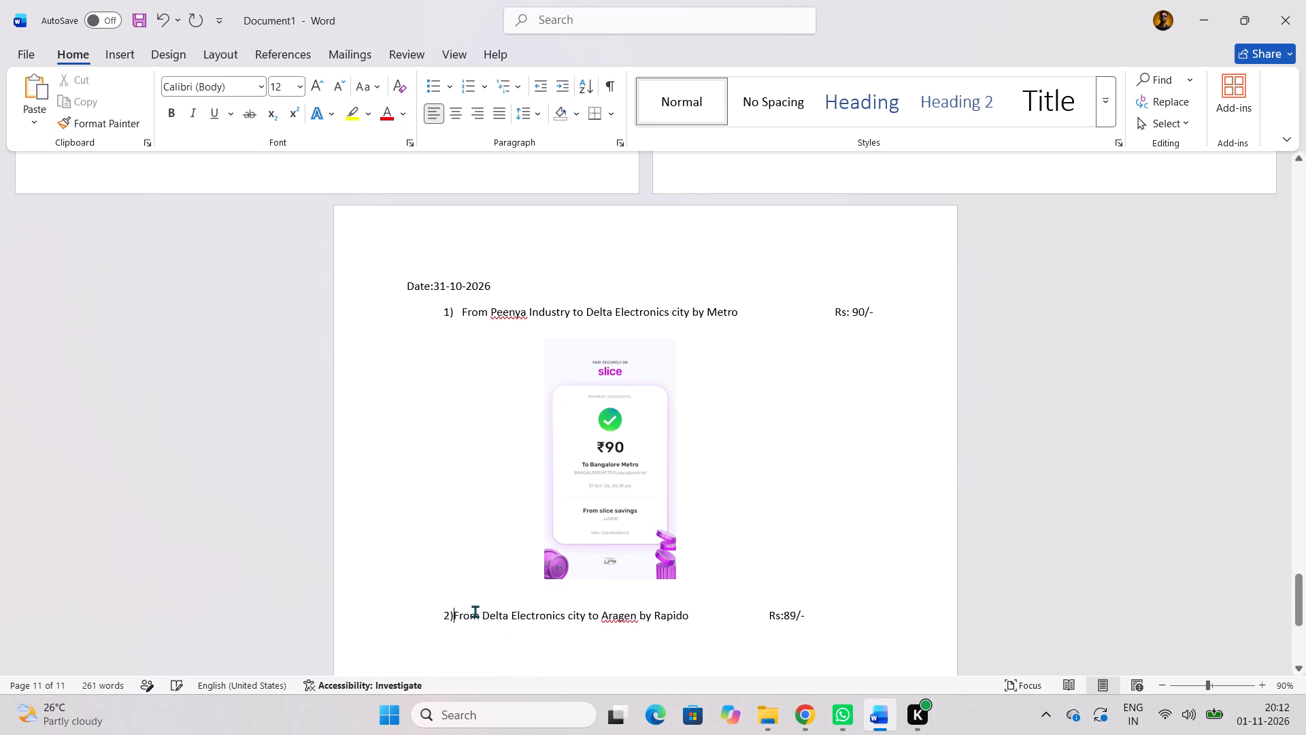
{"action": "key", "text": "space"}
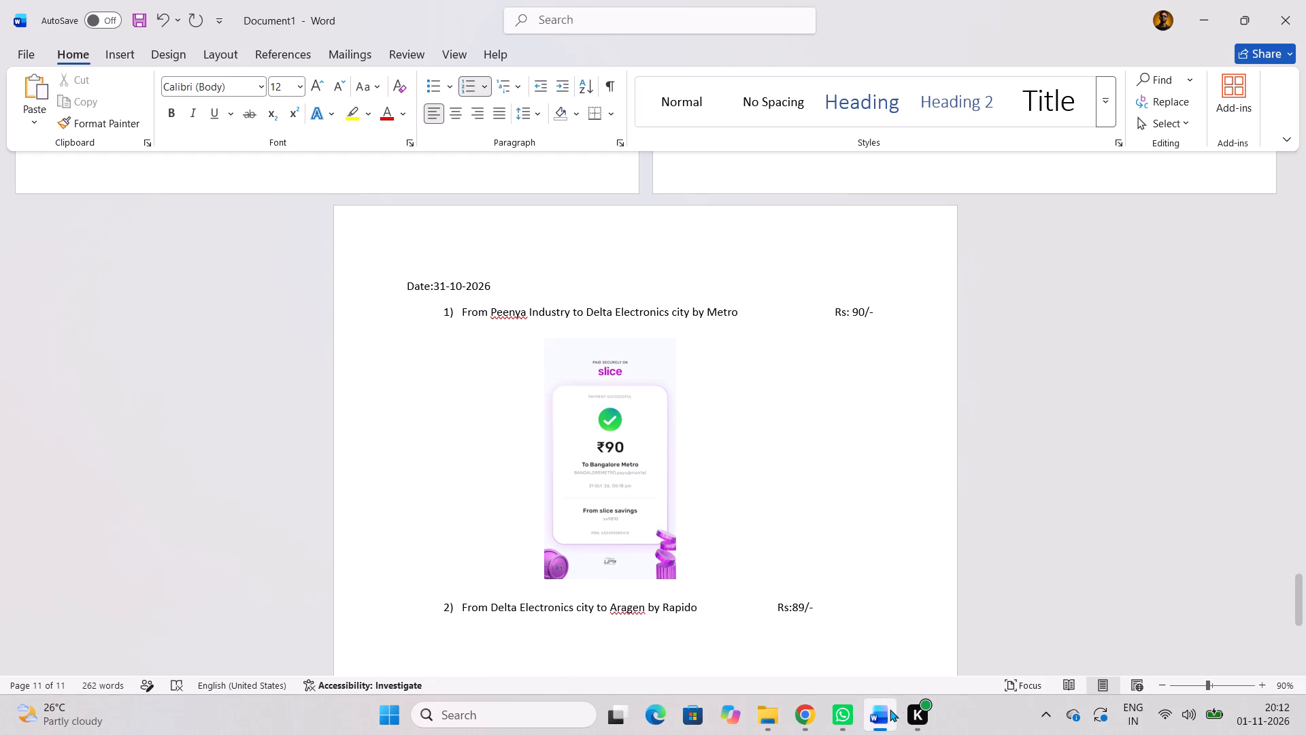
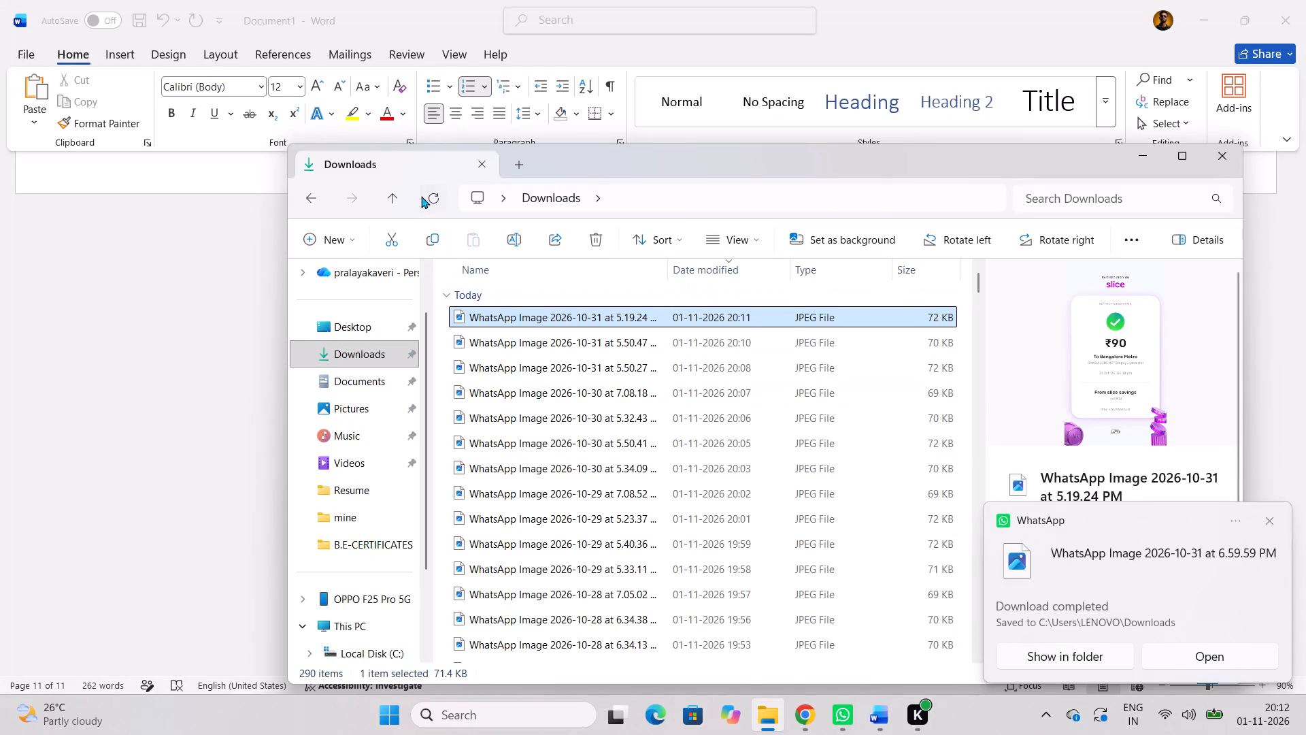
Copy the downloaded image "WhatsApp Image 2026-10-31 at 6.59.59 PM" from Downloads and paste it on an unnumbered line below item 2) of 31-10-2026.
{"action": "left_click", "coordinate": [425, 194]}
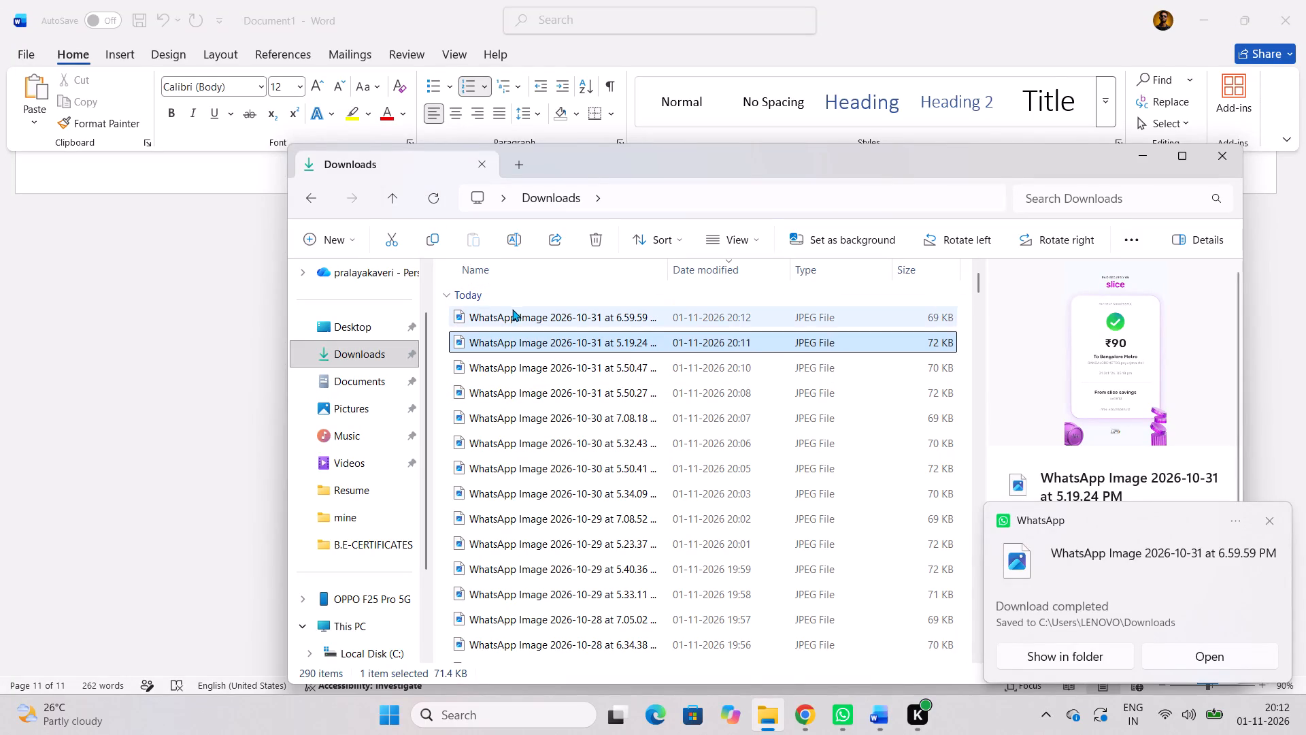
{"action": "left_click", "coordinate": [514, 313]}
{"action": "left_click", "coordinate": [437, 241]}
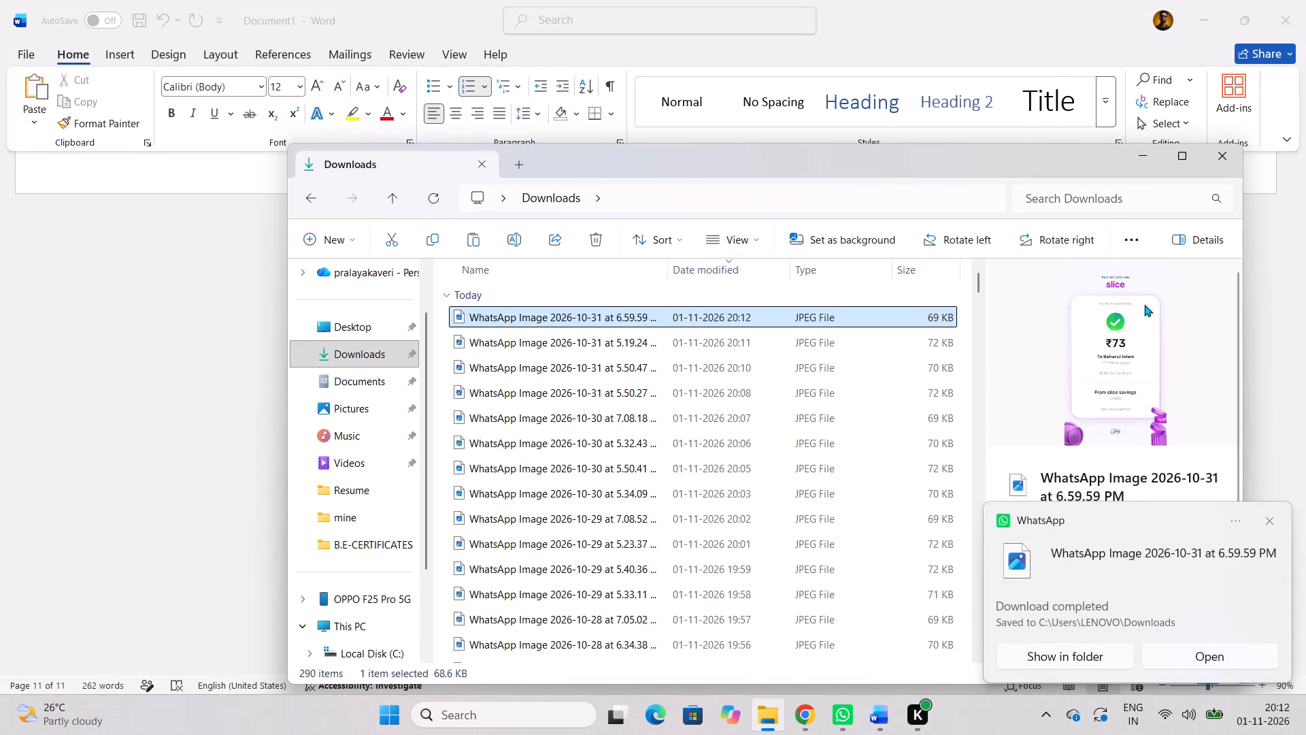
{"action": "left_click", "coordinate": [1260, 339]}
{"action": "left_click", "coordinate": [858, 608]}
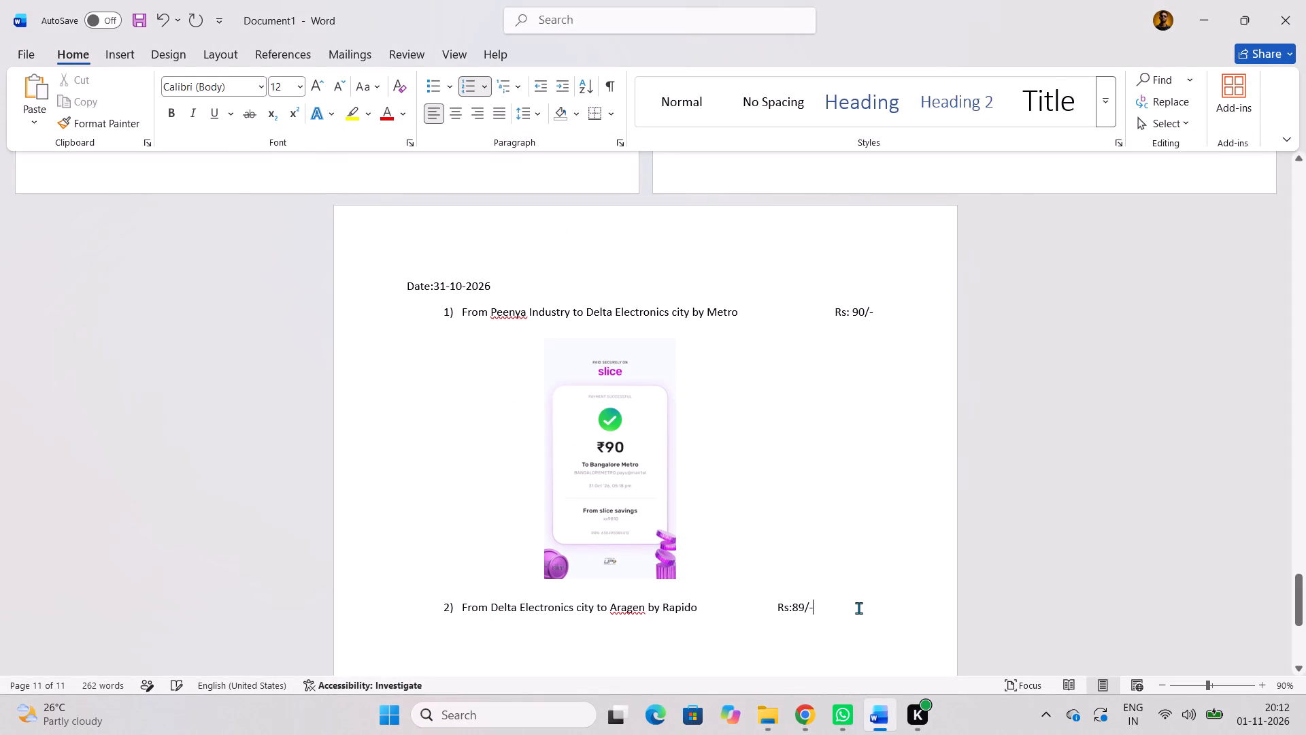
{"action": "key", "text": "Return"}
{"action": "key", "text": "BackSpace"}
{"action": "key", "text": "ctrl+v"}
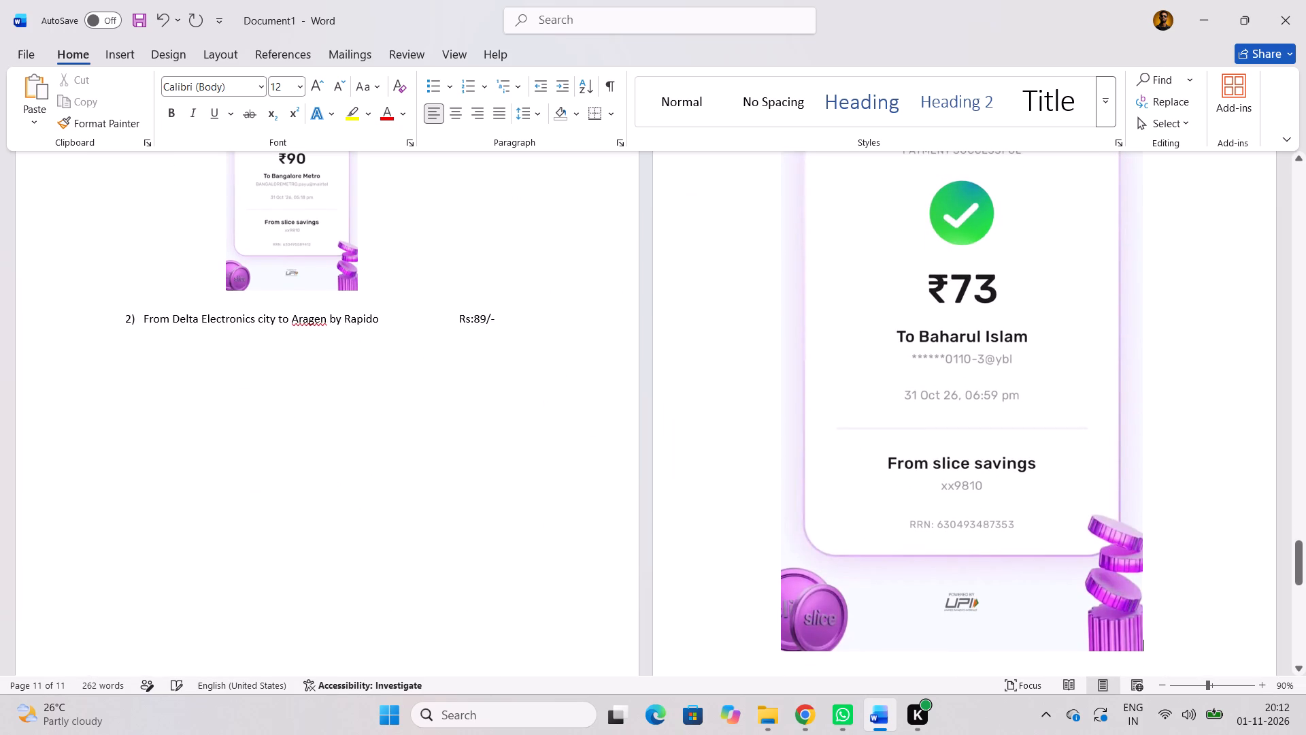
Set the amount of the Delta Electronics city to Aragen Rapido trip under 31-10-2026 to "Rs:73/-".
{"action": "left_click", "coordinate": [485, 320]}
{"action": "key", "text": "BackSpace"}
{"action": "key", "text": "BackSpace"}
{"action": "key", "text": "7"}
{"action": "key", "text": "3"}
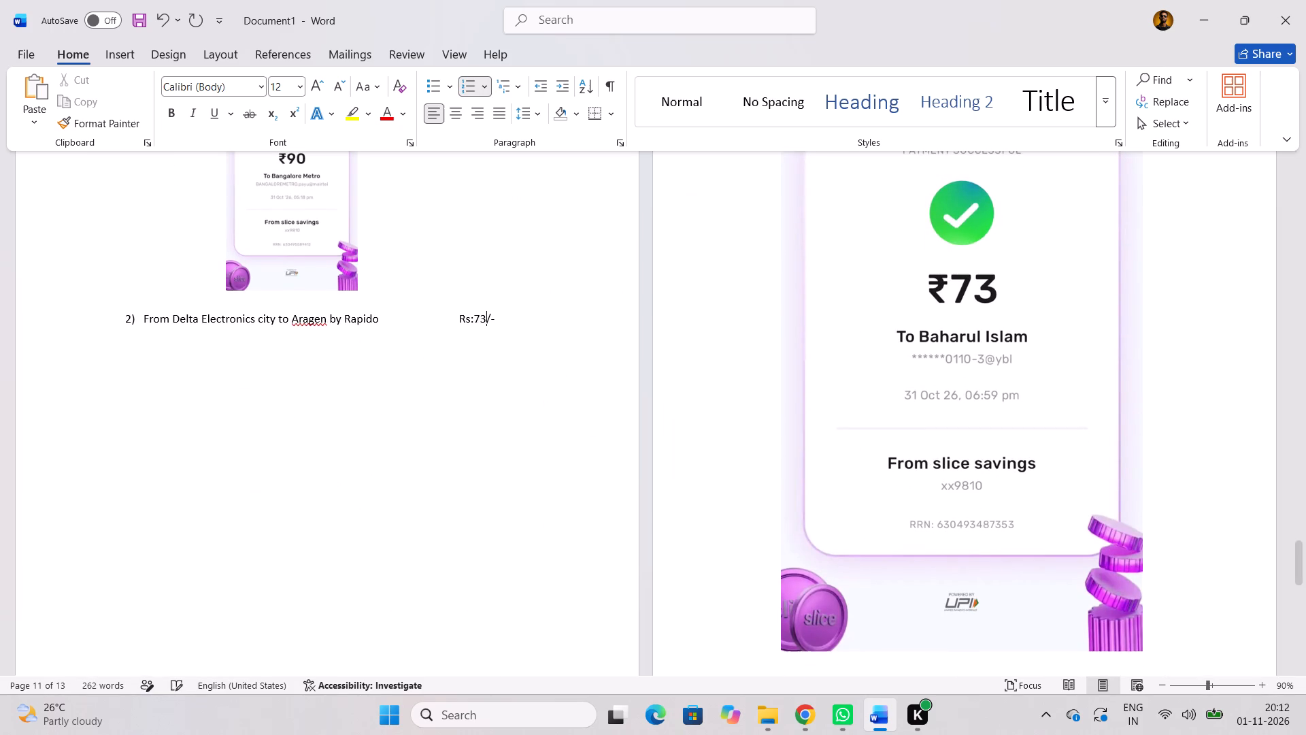
Select the ₹73 receipt picture pasted for item 2) of 31-10-2026 for resizing.
{"action": "left_click", "coordinate": [970, 437]}
{"action": "scroll", "coordinate": [1130, 619], "scroll_direction": "down", "scroll_amount": 2}
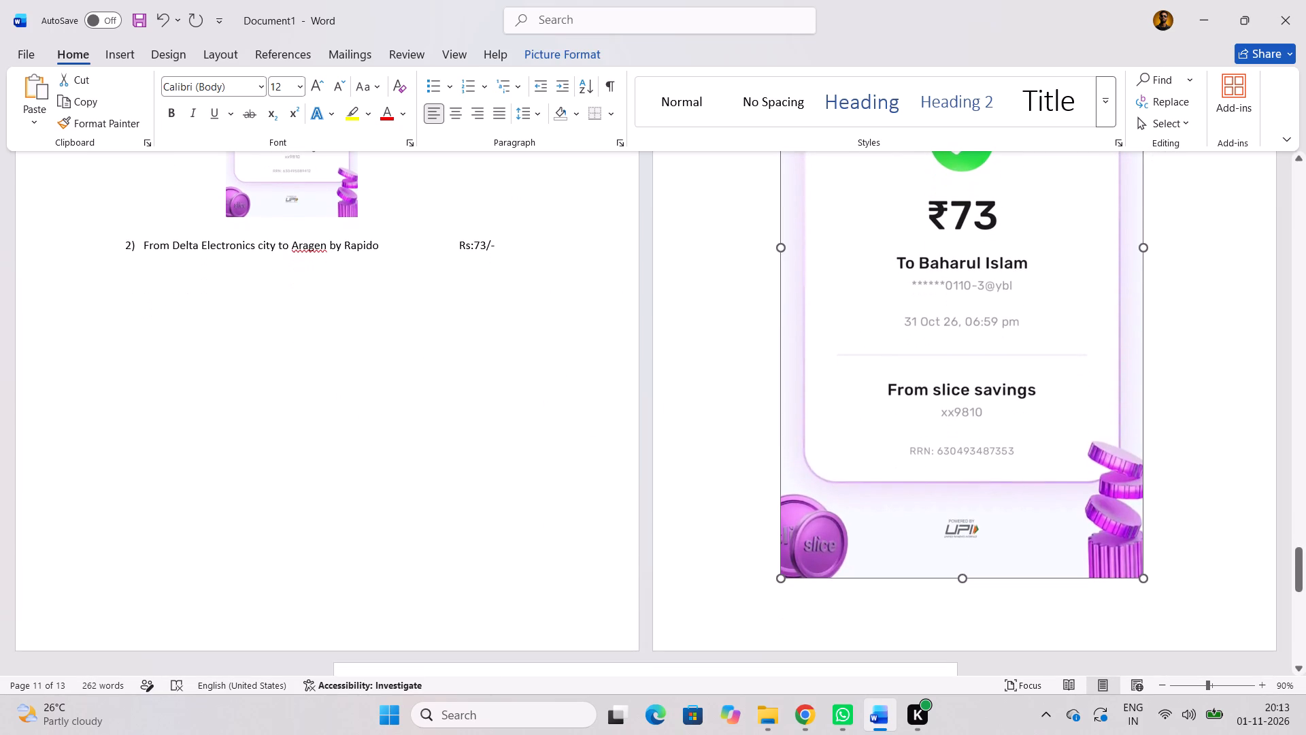
Shrink the ₹73 receipt proportionally until it fits directly beneath item 2) of 31-10-2026 on the same page.
{"action": "left_click_drag", "start_coordinate": [1141, 575], "coordinate": [975, 302]}
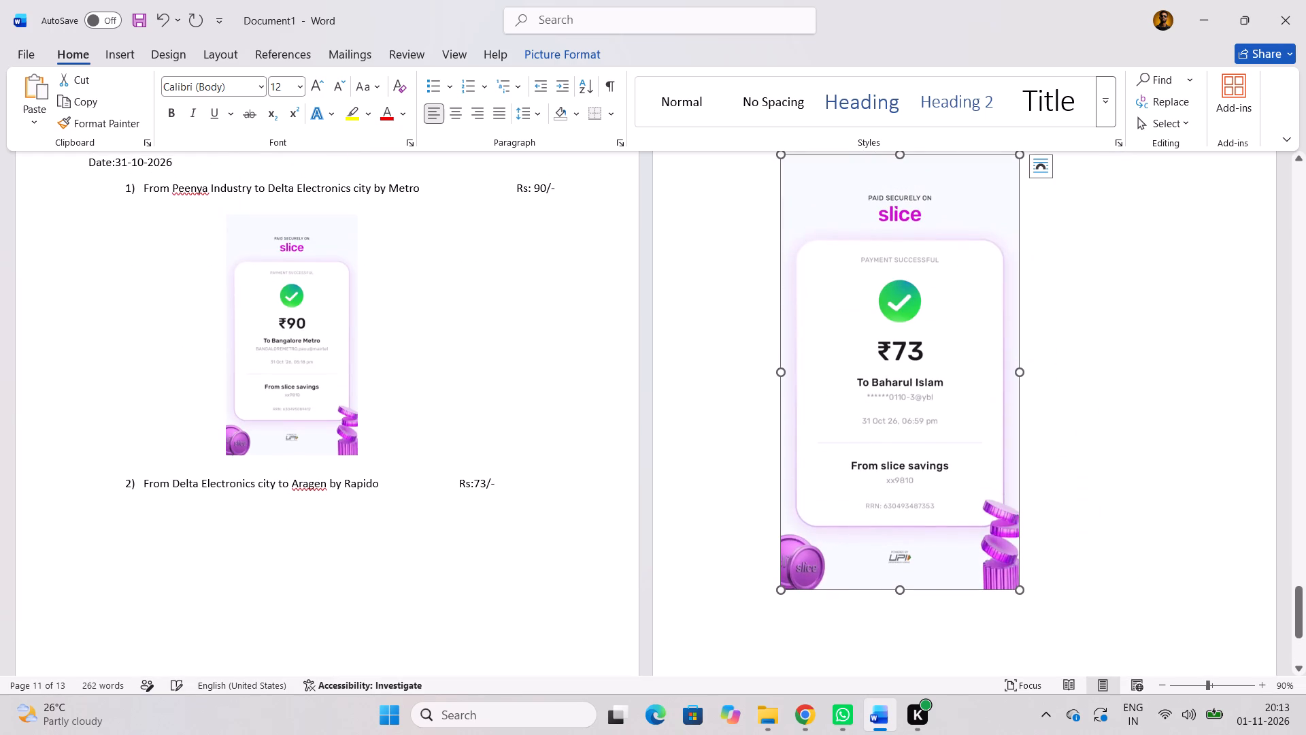
{"action": "left_click_drag", "start_coordinate": [1016, 589], "coordinate": [949, 471]}
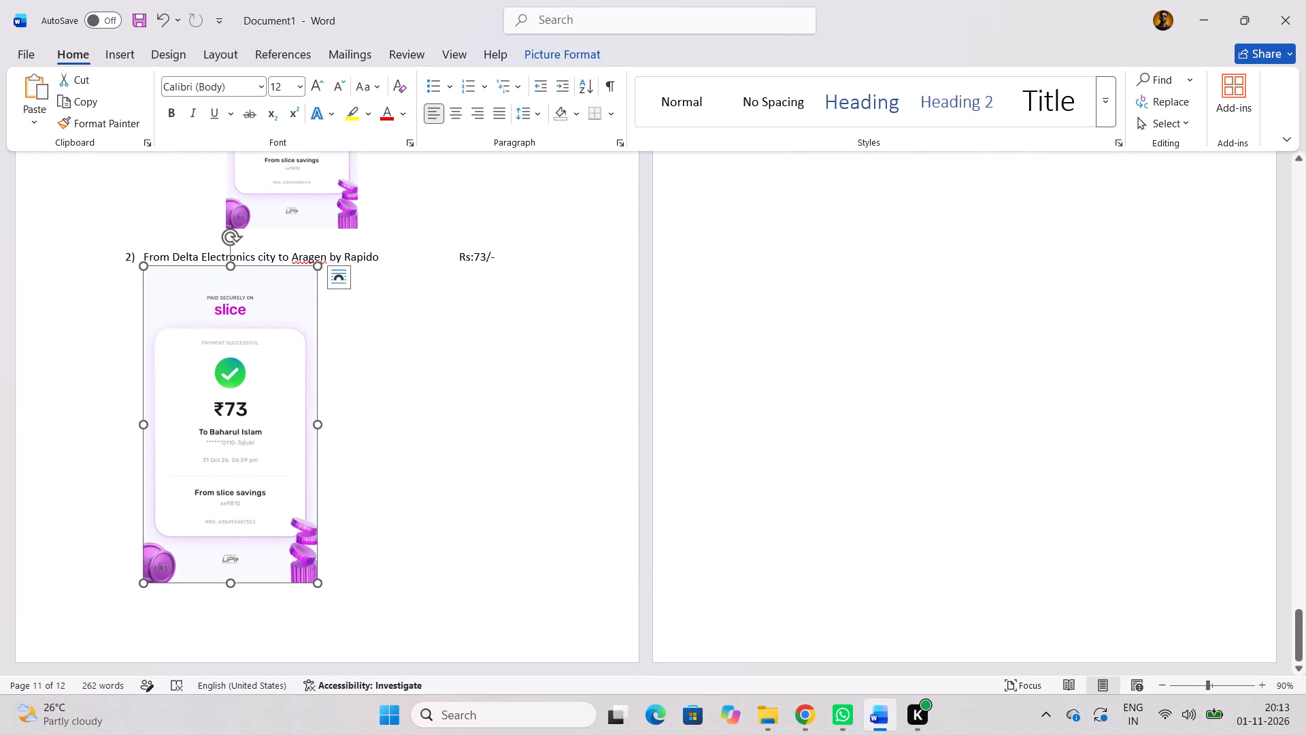
Insert a run of spaces before the ₹73 receipt to centre it beneath item 2) of 31-10-2026.
{"action": "left_click", "coordinate": [131, 398]}
{"action": "key", "text": "space"}
{"action": "key", "text": "space"}
{"action": "key", "text": "space"}
{"action": "key", "text": "space"}
{"action": "key", "text": "space"}
{"action": "key", "text": "space"}
{"action": "key", "text": "space"}
{"action": "key", "text": "space"}
{"action": "key", "text": "space"}
{"action": "key", "text": "space"}
{"action": "key", "text": "space"}
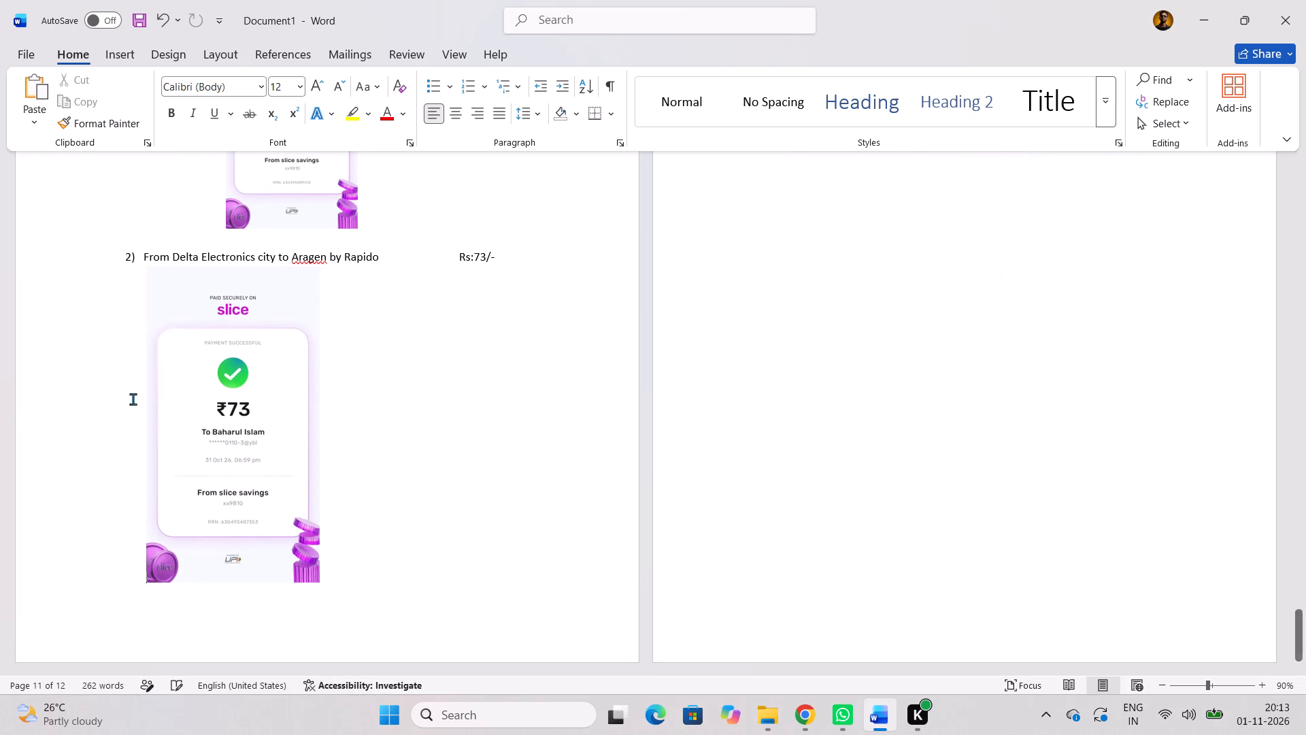
{"action": "key", "text": "space"}
{"action": "key", "text": "space"}
{"action": "key", "text": "space"}
{"action": "key", "text": "space"}
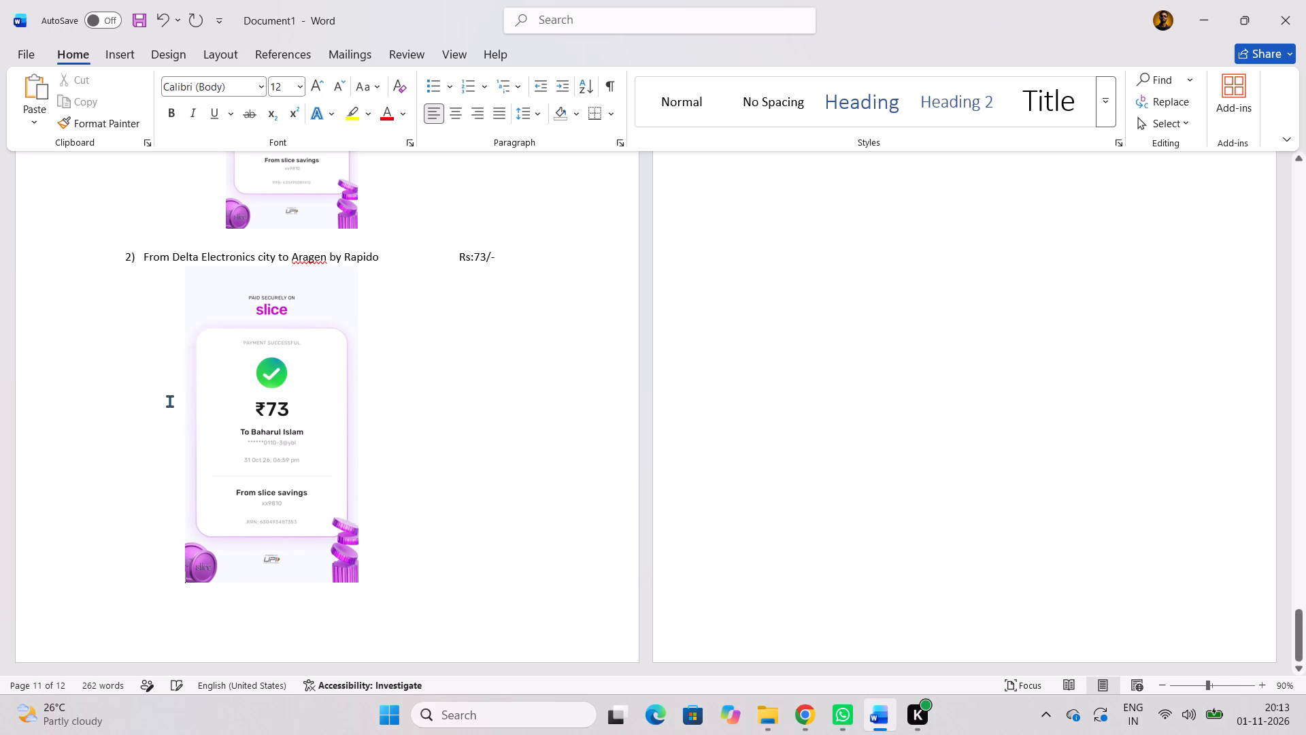
{"action": "key", "text": "space"}
{"action": "key", "text": "space"}
{"action": "key", "text": "space"}
{"action": "key", "text": "space"}
{"action": "key", "text": "space"}
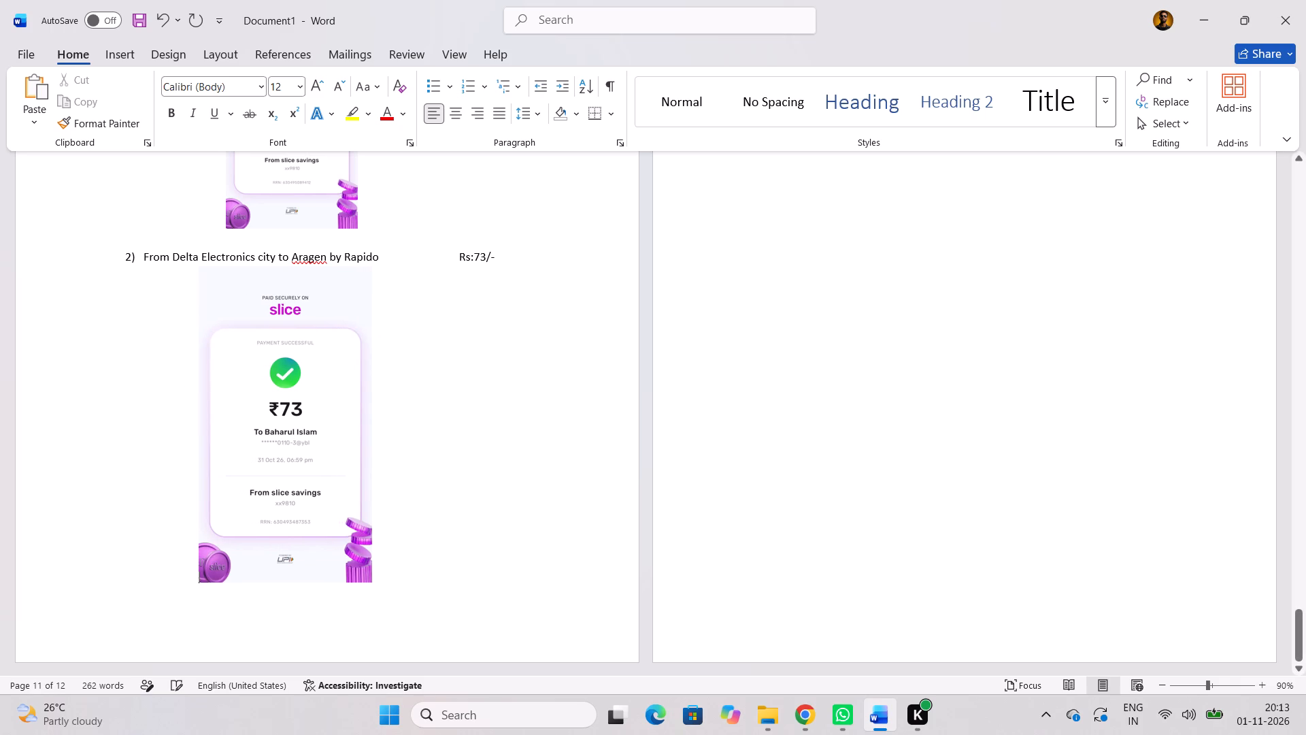
Delete "by Metro" from item 2) of 26-10-2026 so it reads "From Delta Electronics city to Aragen by Rapido".
{"action": "scroll", "coordinate": [299, 453], "scroll_direction": "up", "scroll_amount": 6}
{"action": "scroll", "coordinate": [301, 453], "scroll_direction": "up", "scroll_amount": 20}
{"action": "scroll", "coordinate": [301, 453], "scroll_direction": "up", "scroll_amount": 4}
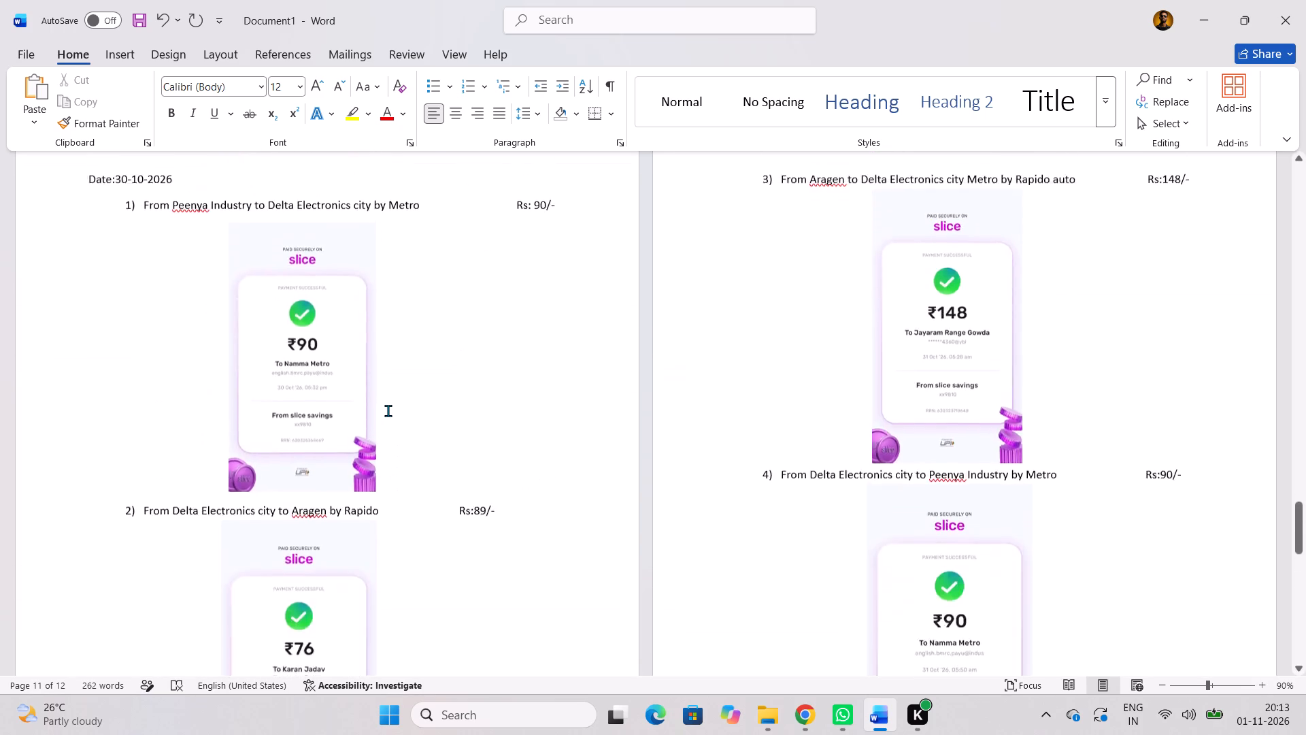
{"action": "scroll", "coordinate": [388, 410], "scroll_direction": "up", "scroll_amount": 20}
{"action": "scroll", "coordinate": [388, 410], "scroll_direction": "up", "scroll_amount": 3}
{"action": "scroll", "coordinate": [389, 410], "scroll_direction": "down", "scroll_amount": 1}
{"action": "scroll", "coordinate": [389, 410], "scroll_direction": "up", "scroll_amount": 19}
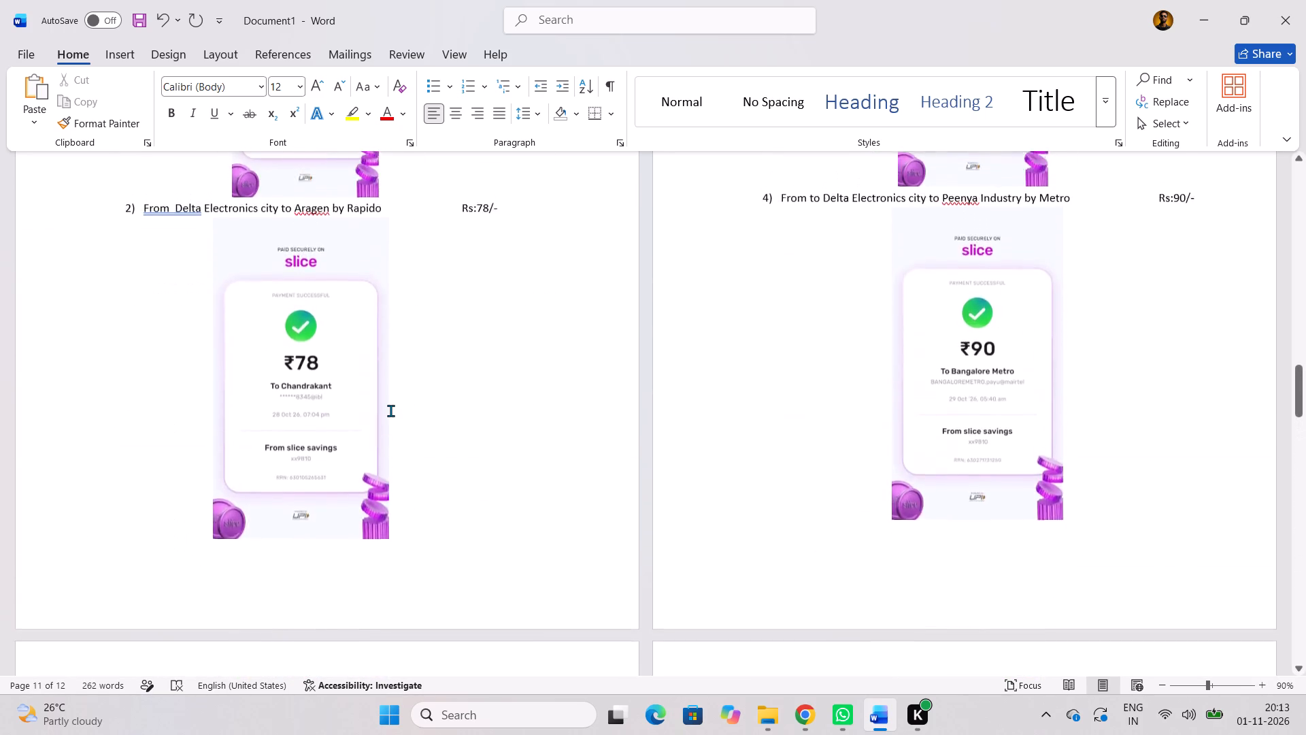
{"action": "scroll", "coordinate": [390, 410], "scroll_direction": "up", "scroll_amount": 20}
{"action": "scroll", "coordinate": [390, 410], "scroll_direction": "up", "scroll_amount": 15}
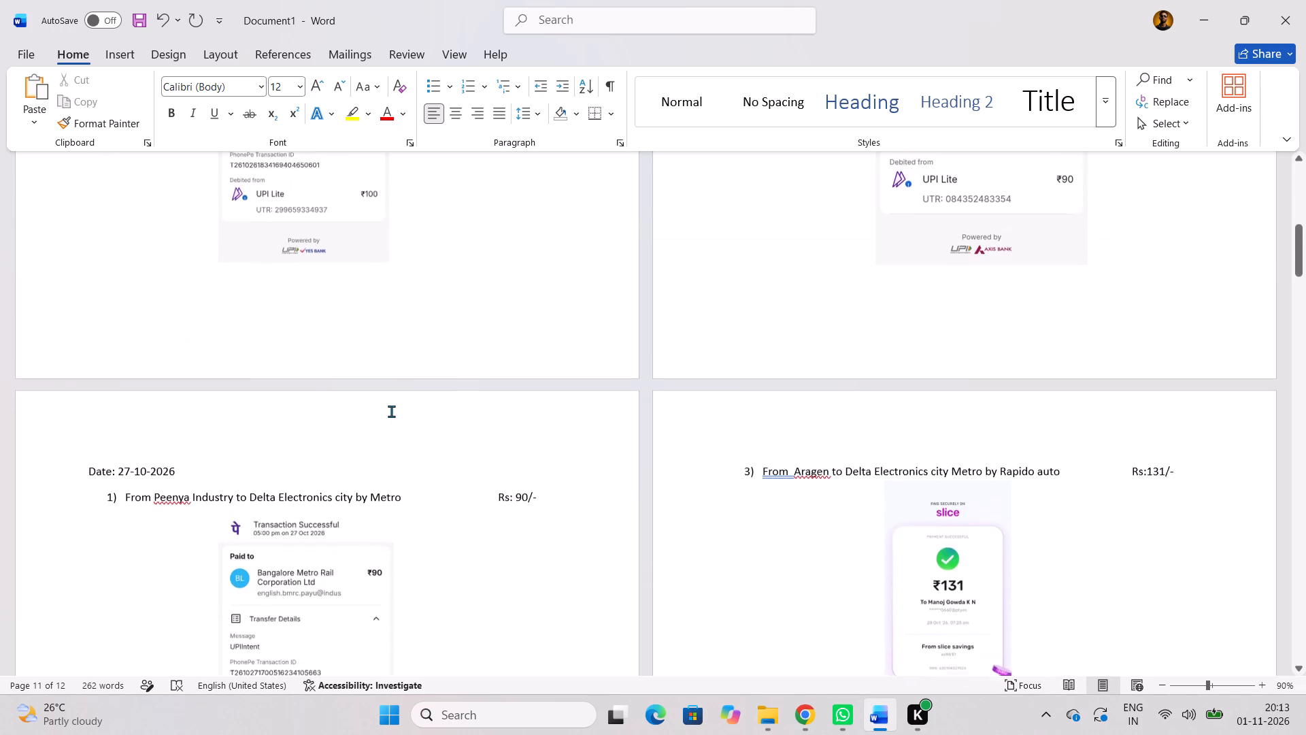
{"action": "scroll", "coordinate": [391, 411], "scroll_direction": "up", "scroll_amount": 17}
{"action": "scroll", "coordinate": [391, 411], "scroll_direction": "up", "scroll_amount": 5}
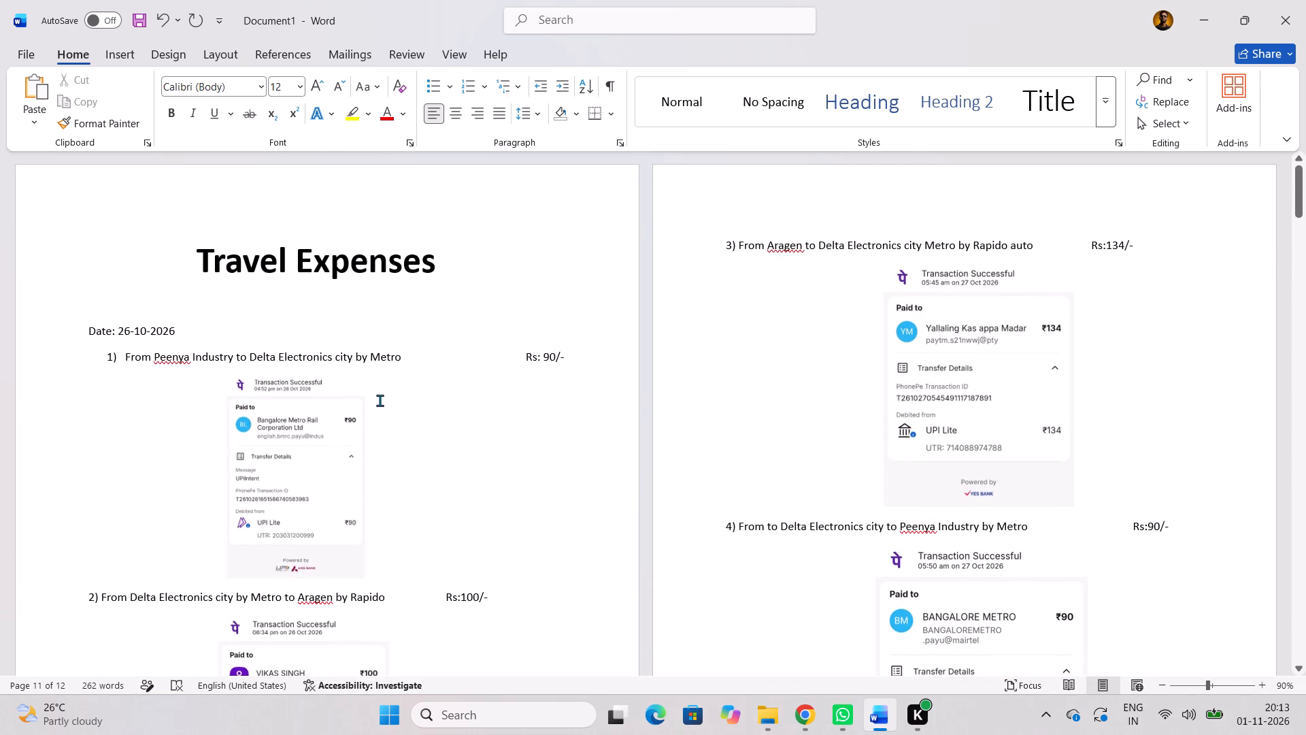
{"action": "scroll", "coordinate": [363, 411], "scroll_direction": "down", "scroll_amount": 1}
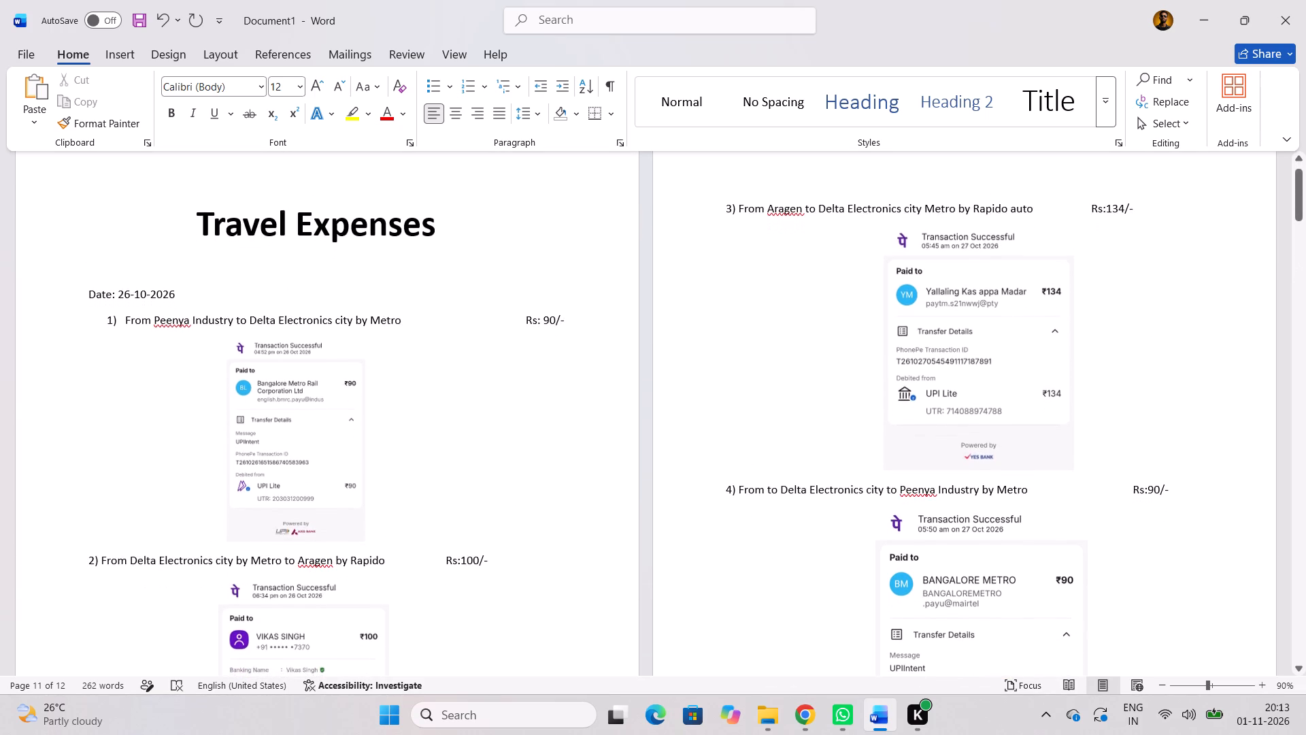
{"action": "scroll", "coordinate": [363, 411], "scroll_direction": "down", "scroll_amount": 4}
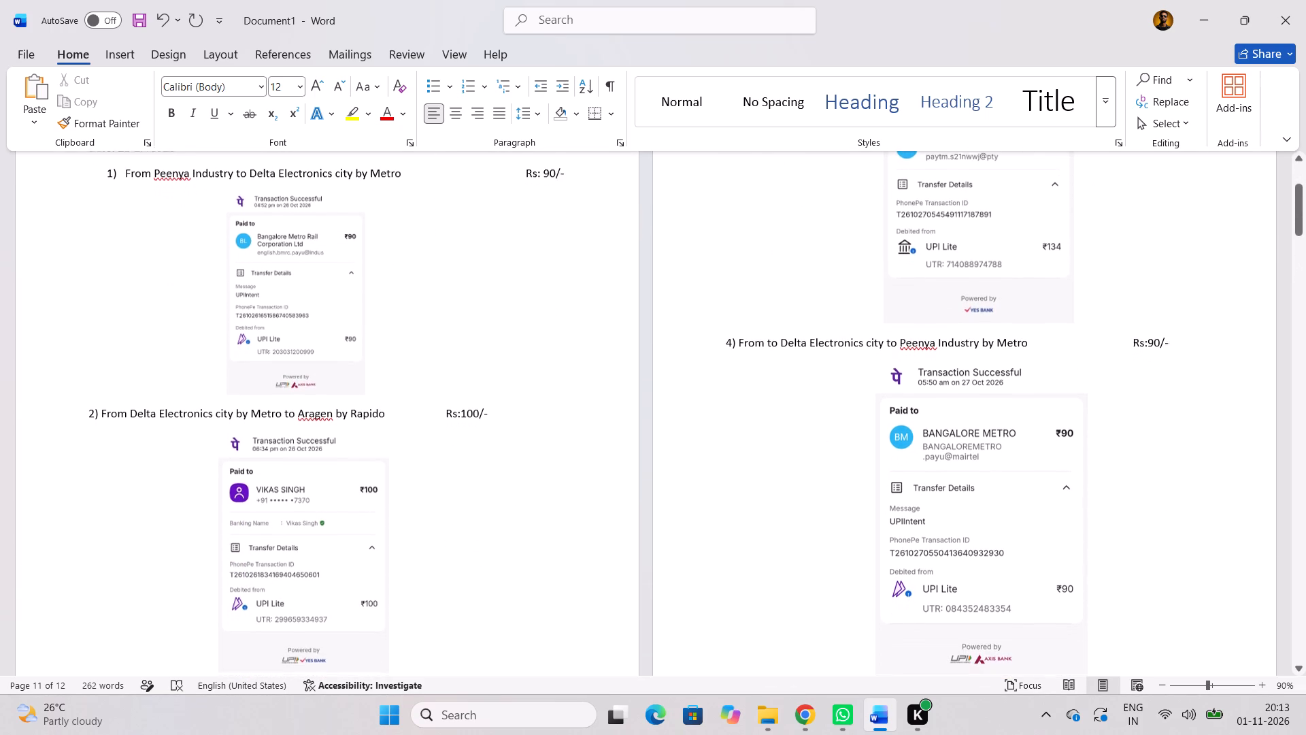
{"action": "left_click", "coordinate": [281, 414]}
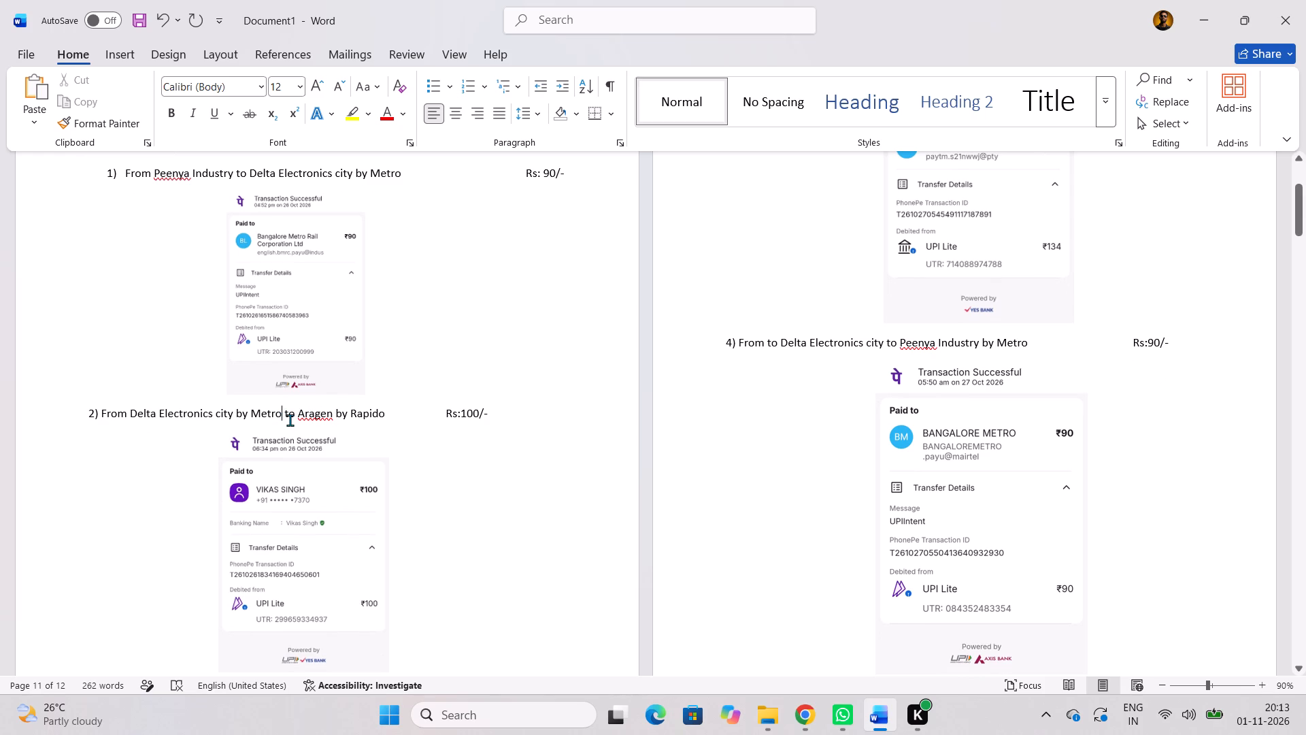
{"action": "key", "text": "BackSpace"}
{"action": "key", "text": "BackSpace"}
{"action": "key", "text": "BackSpace"}
{"action": "key", "text": "BackSpace"}
{"action": "key", "text": "BackSpace"}
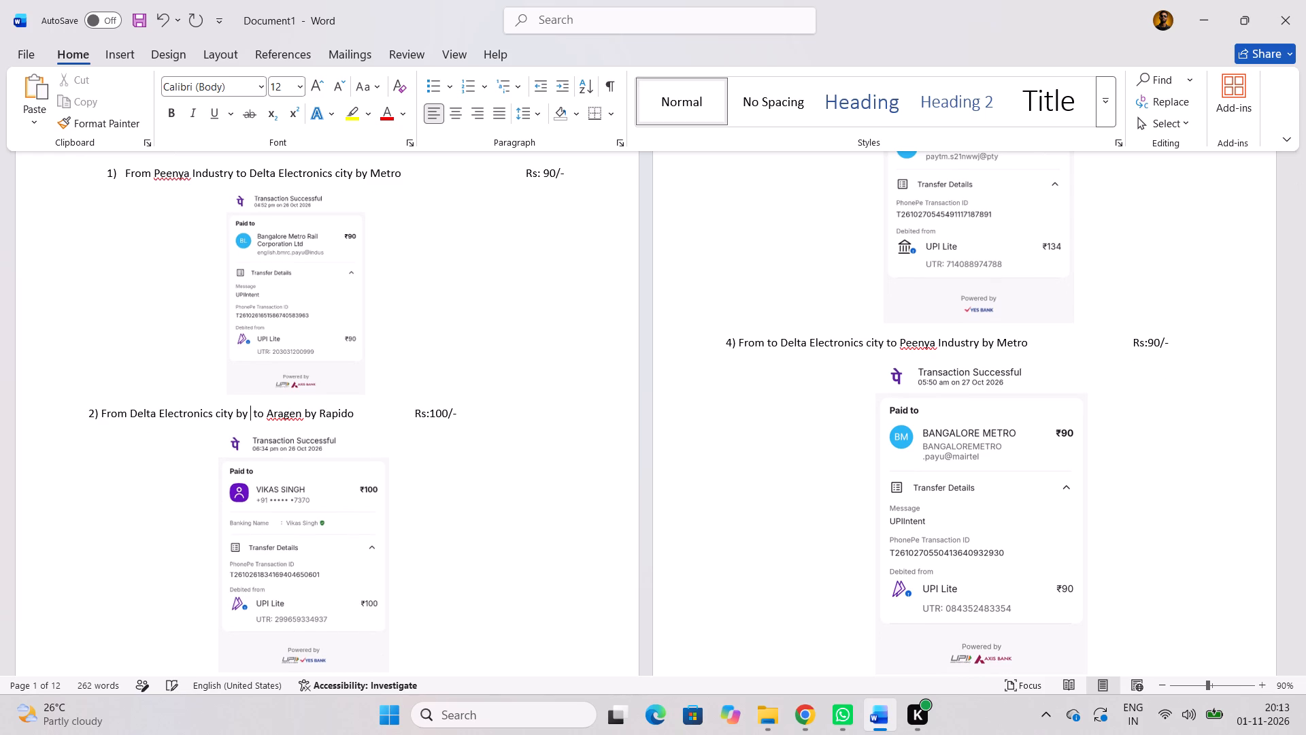
{"action": "key", "text": "BackSpace"}
{"action": "key", "text": "BackSpace"}
{"action": "key", "text": "BackSpace"}
{"action": "key", "text": "BackSpace"}
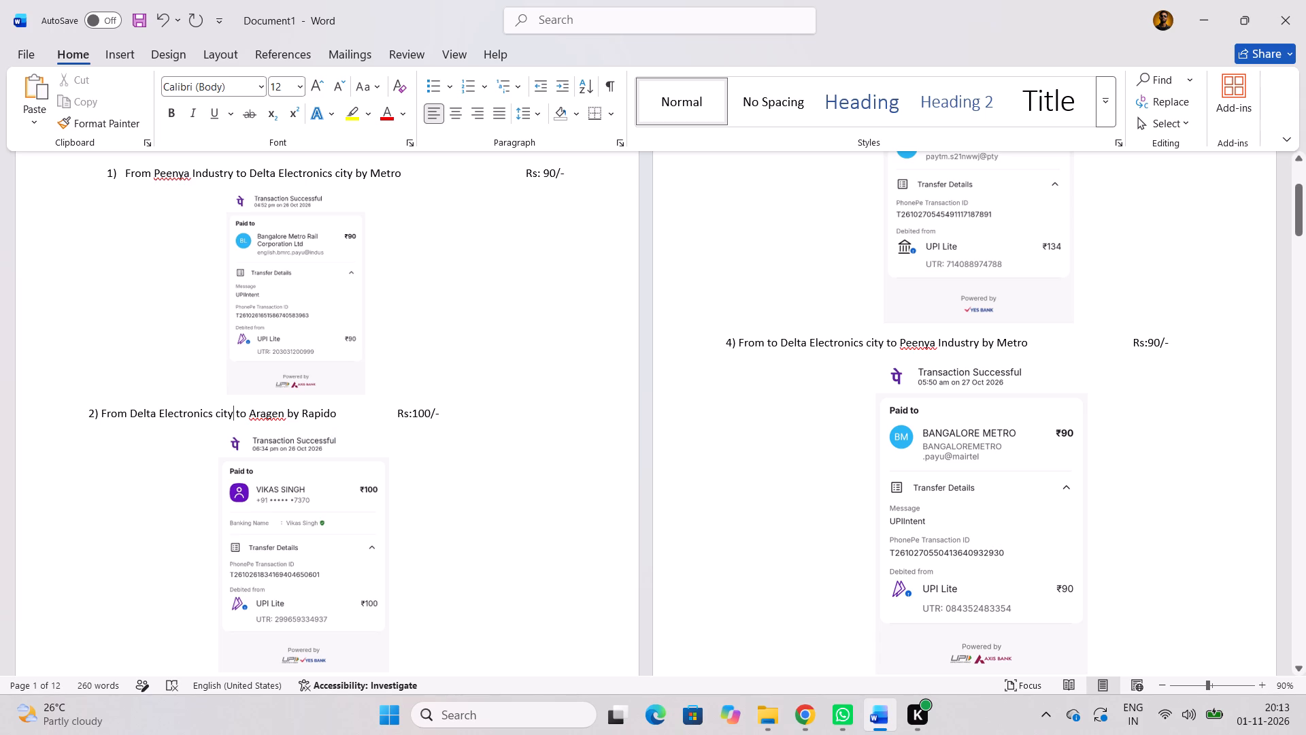
Delete the extra "to" after "From" in item 4) of 26-10-2026, the Delta Electronics city to Peenya Industry trip.
{"action": "scroll", "coordinate": [746, 497], "scroll_direction": "up", "scroll_amount": 4}
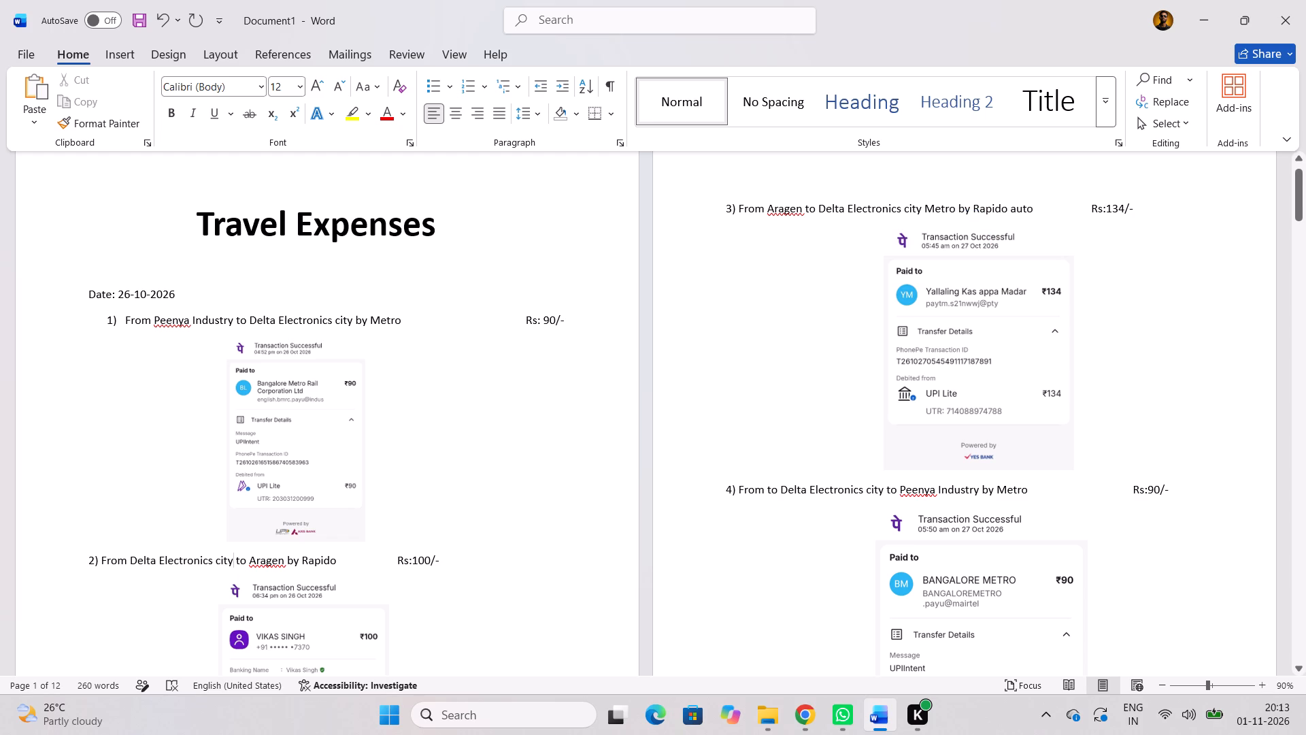
{"action": "scroll", "coordinate": [1033, 324], "scroll_direction": "down", "scroll_amount": 2}
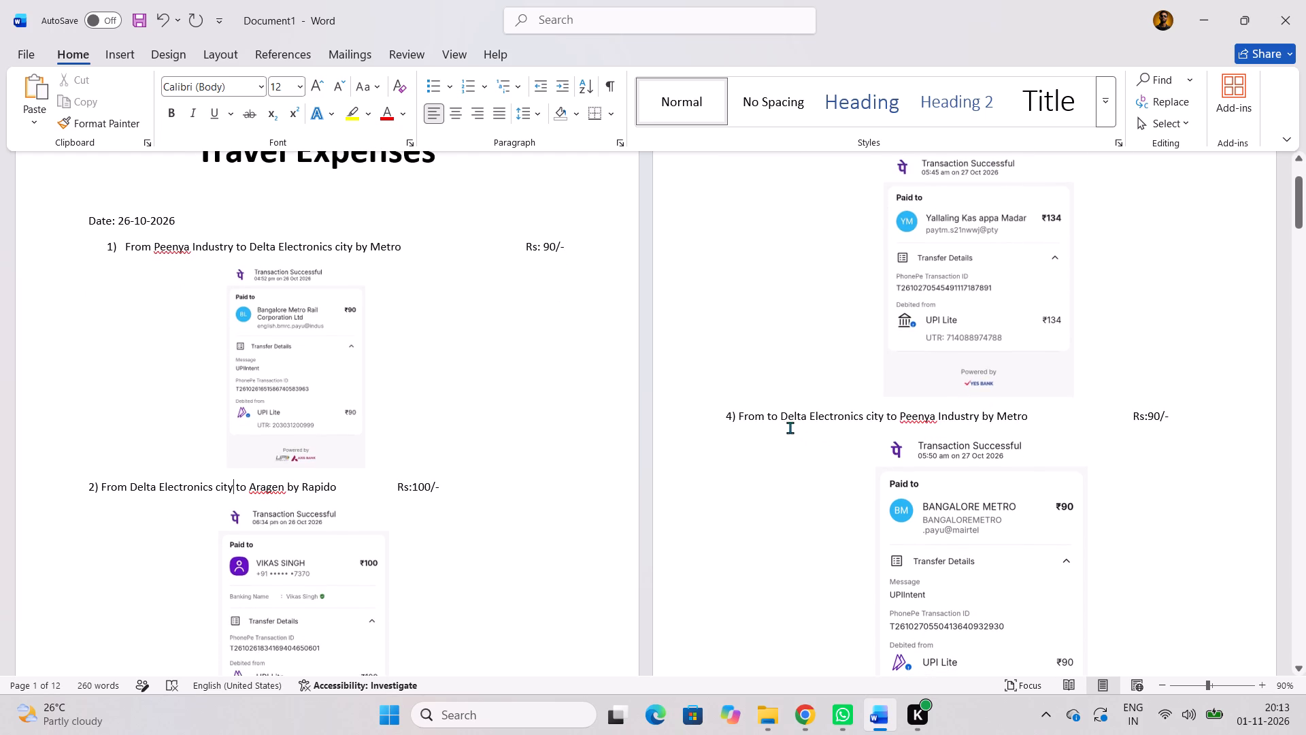
{"action": "left_click", "coordinate": [778, 417]}
{"action": "key", "text": "BackSpace"}
{"action": "key", "text": "BackSpace"}
{"action": "key", "text": "BackSpace"}
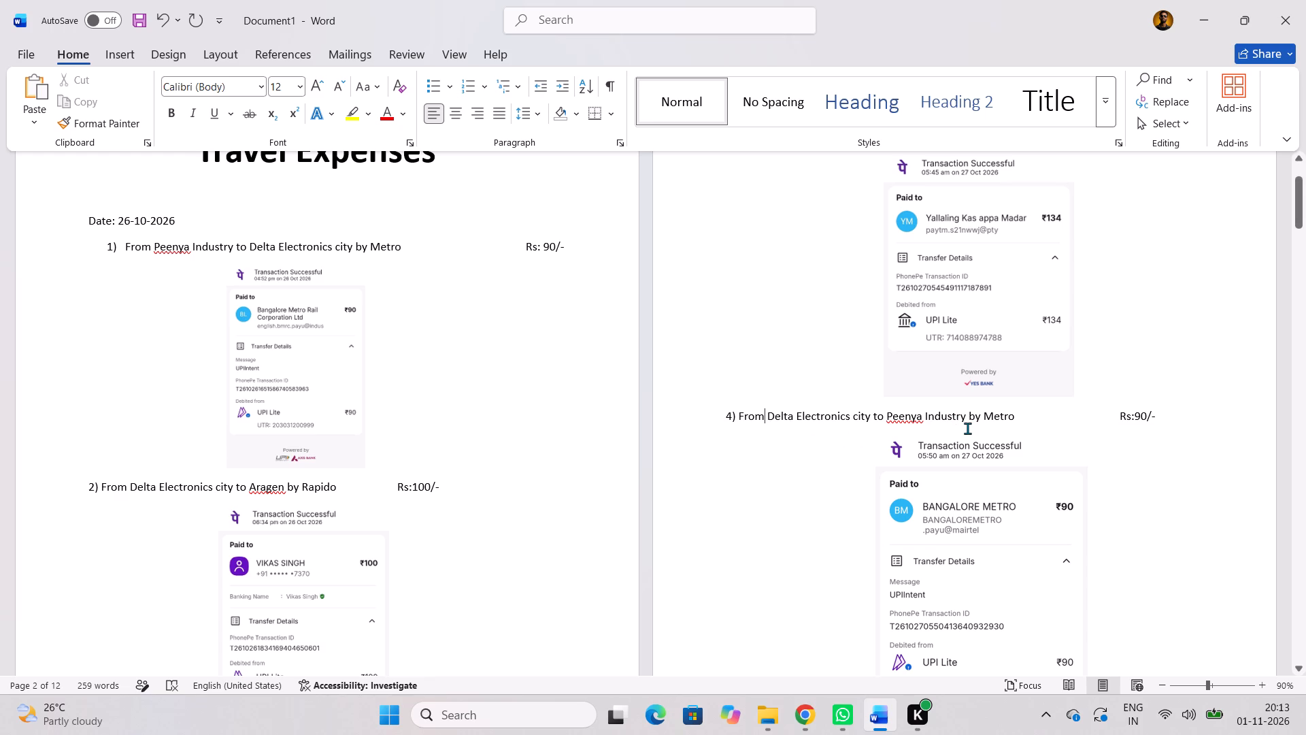
Delete "Metro" after "Delta Electronics city" in item 3) of 27-10-2026, the Rapido auto trip from Aragen.
{"action": "scroll", "coordinate": [968, 429], "scroll_direction": "down", "scroll_amount": 11}
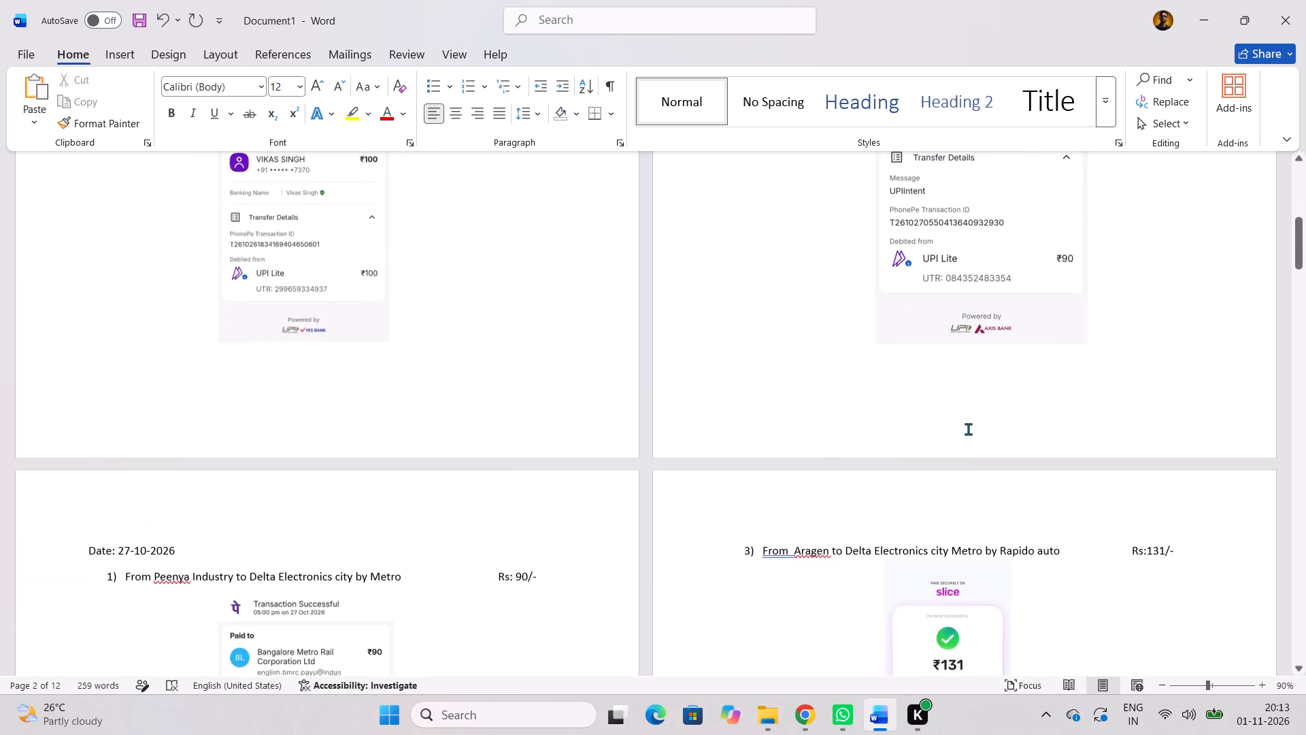
{"action": "scroll", "coordinate": [968, 429], "scroll_direction": "down", "scroll_amount": 6}
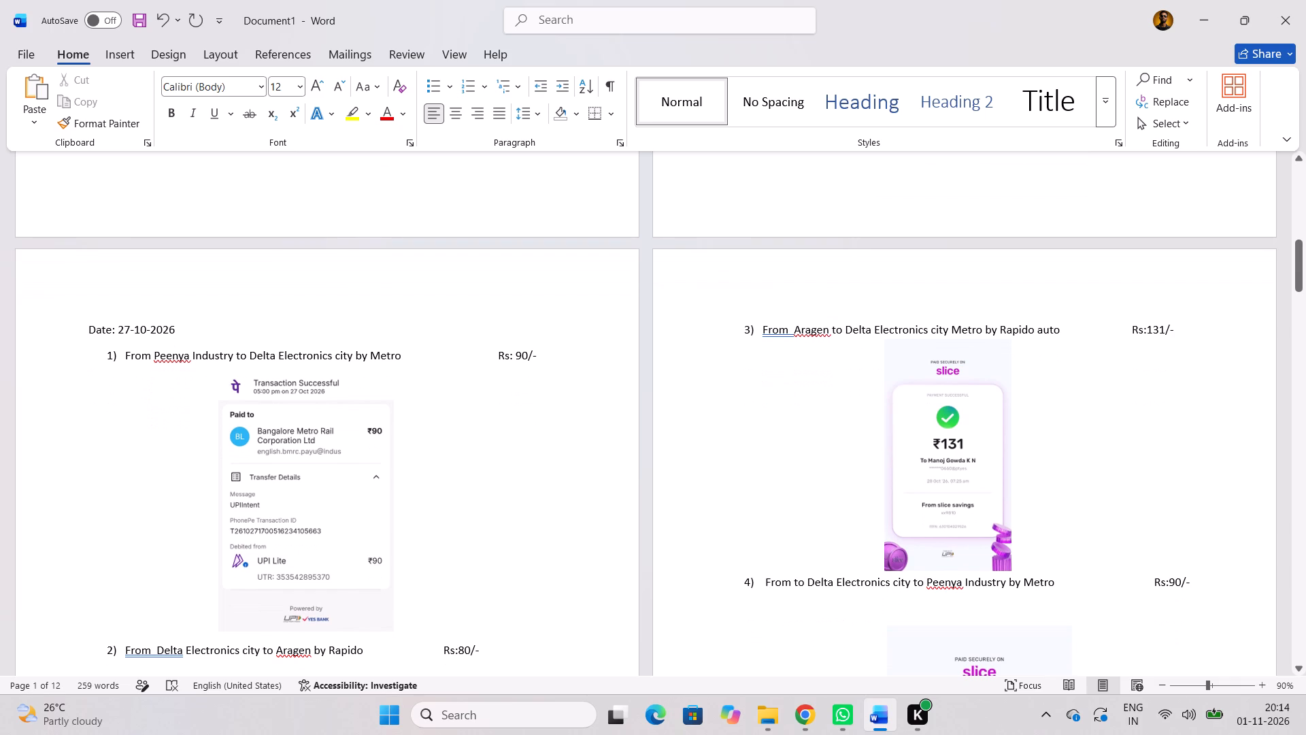
{"action": "scroll", "coordinate": [607, 523], "scroll_direction": "down", "scroll_amount": 3}
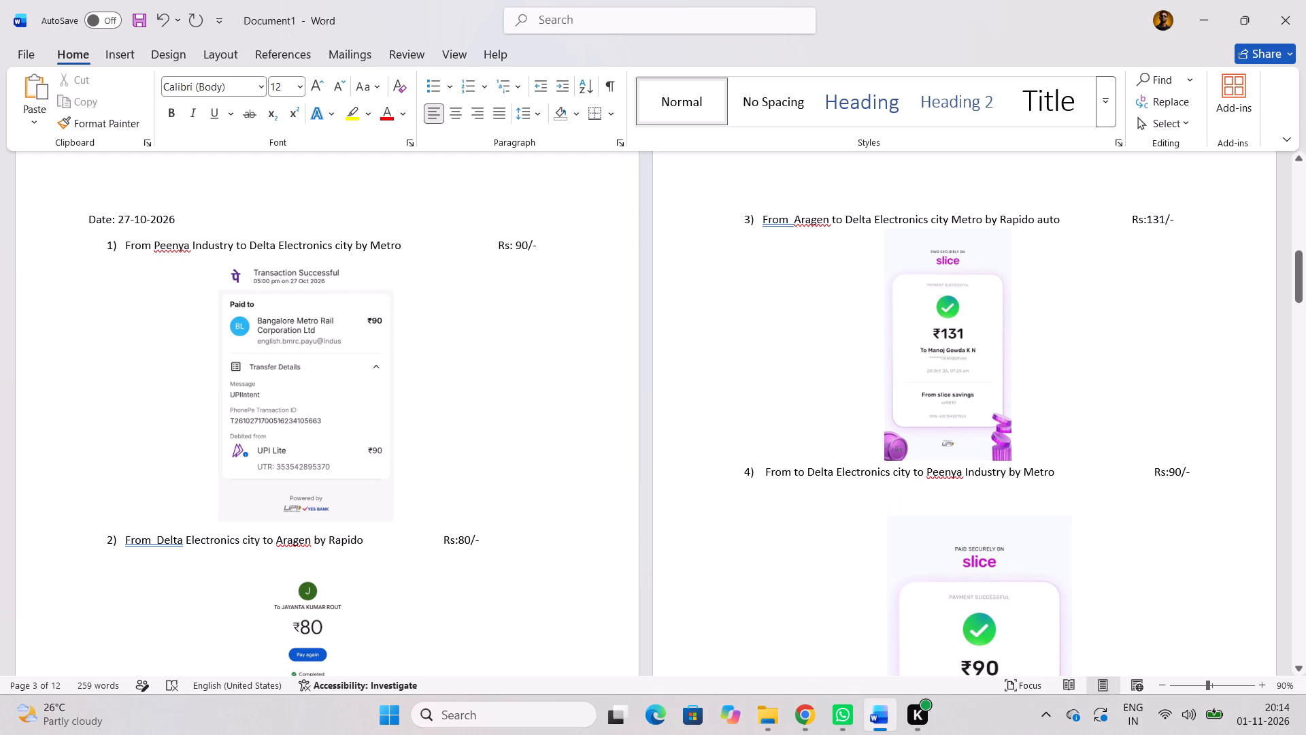
{"action": "left_click", "coordinate": [984, 218]}
{"action": "key", "text": "BackSpace"}
{"action": "key", "text": "BackSpace"}
{"action": "key", "text": "BackSpace"}
{"action": "key", "text": "BackSpace"}
{"action": "key", "text": "BackSpace"}
{"action": "key", "text": "BackSpace"}
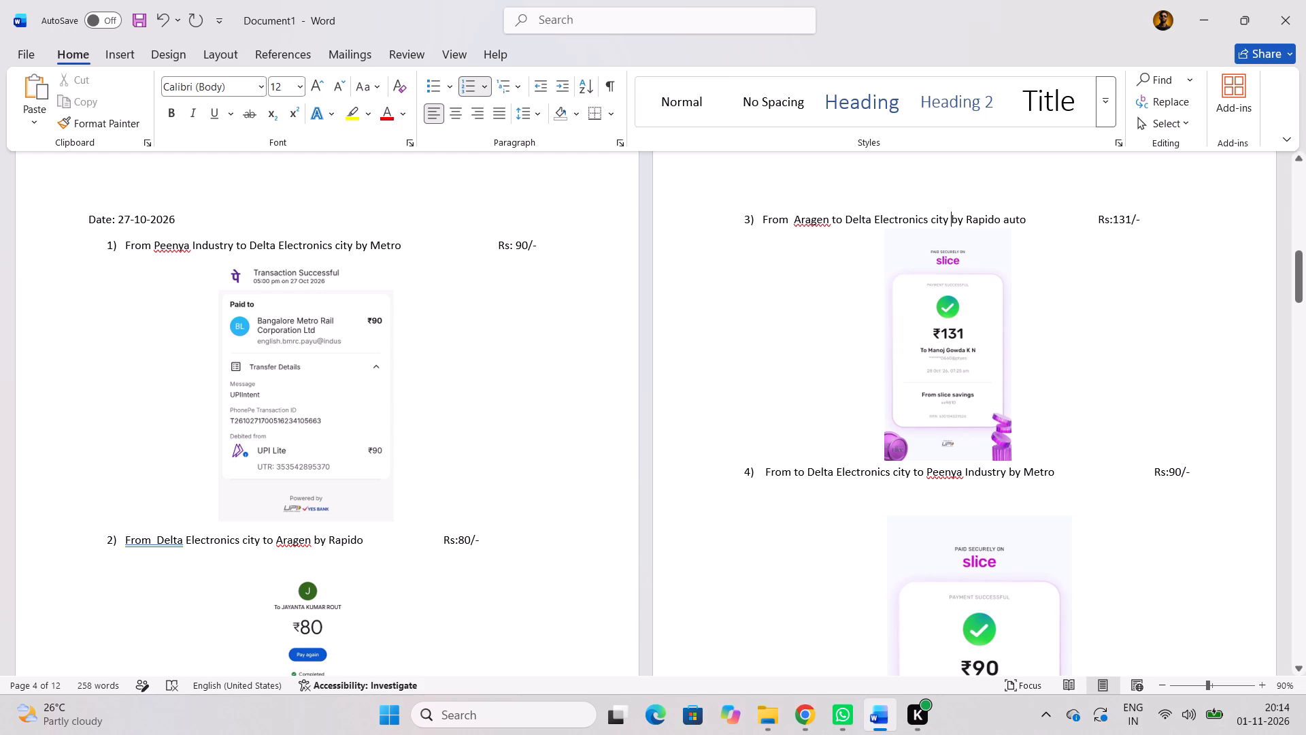
Delete "Metro" after "Delta Electronics city" in item 3) of 28-10-2026, the Rapido auto trip from Aragen.
{"action": "scroll", "coordinate": [1009, 250], "scroll_direction": "down", "scroll_amount": 2}
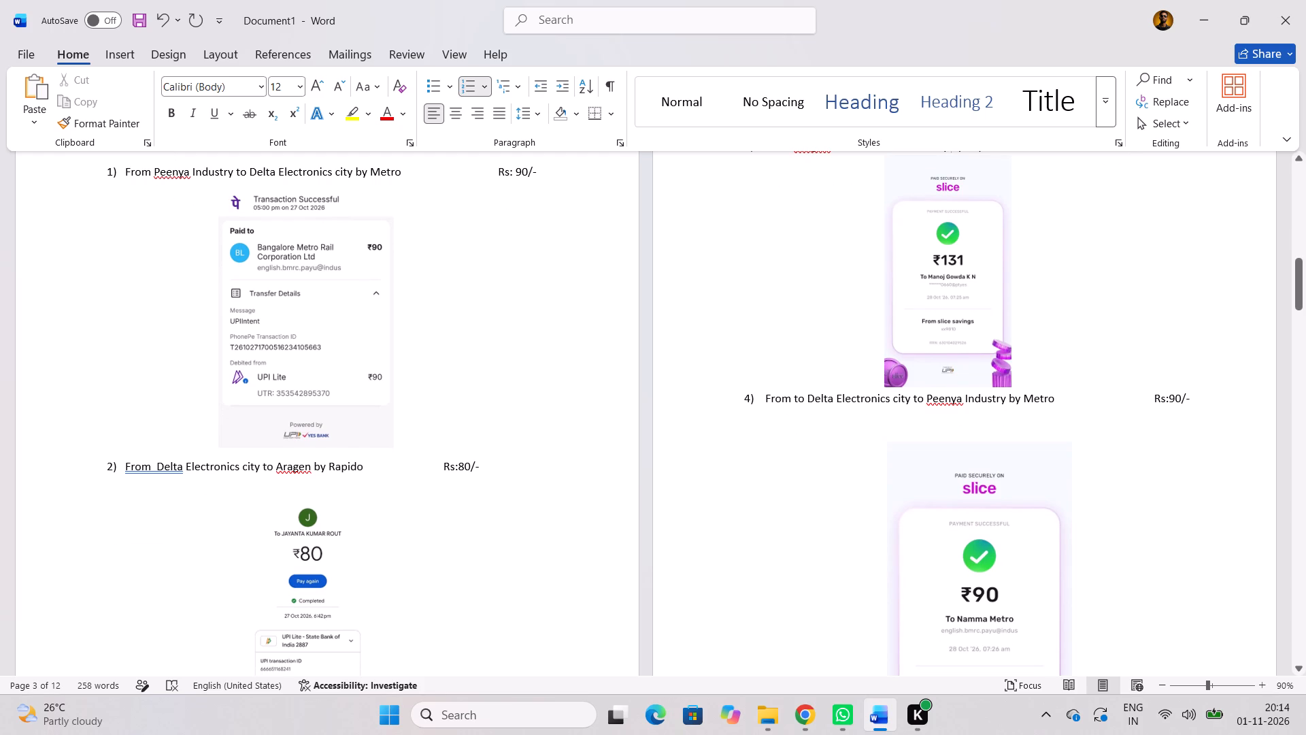
{"action": "scroll", "coordinate": [1009, 250], "scroll_direction": "down", "scroll_amount": 17}
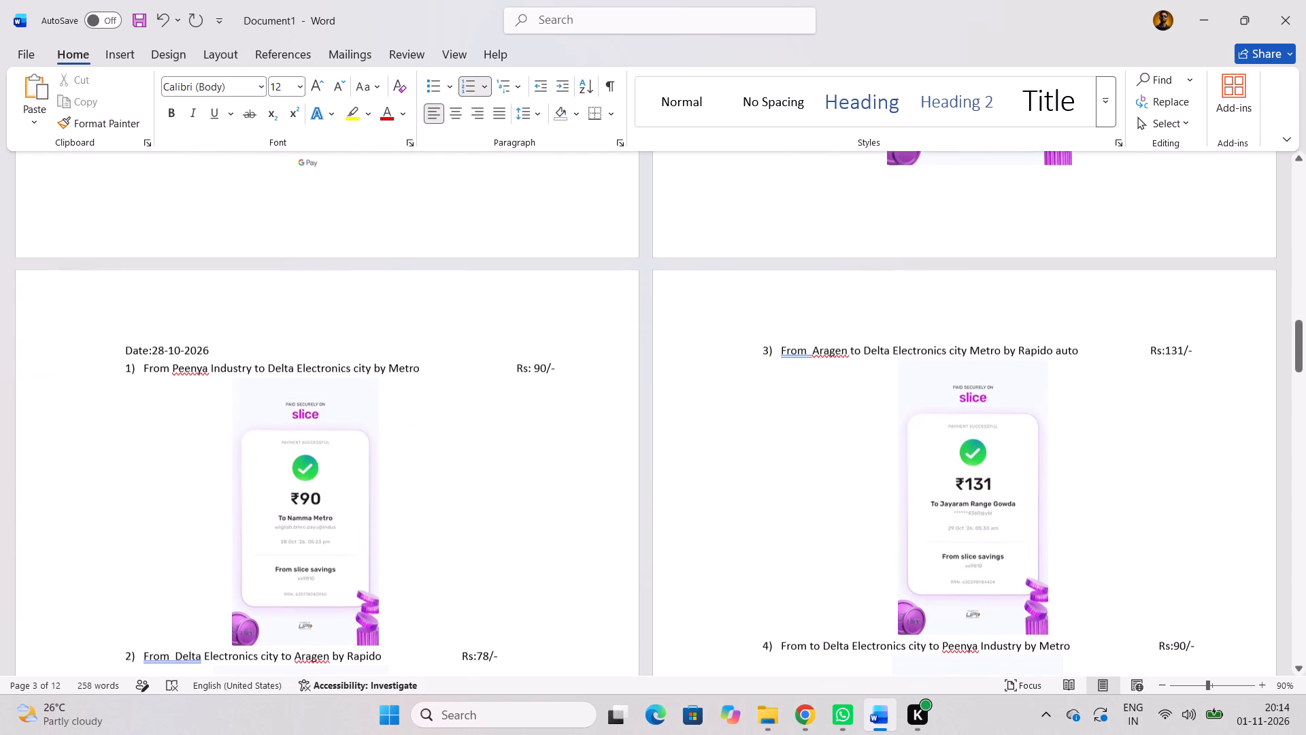
{"action": "scroll", "coordinate": [1011, 252], "scroll_direction": "down", "scroll_amount": 1}
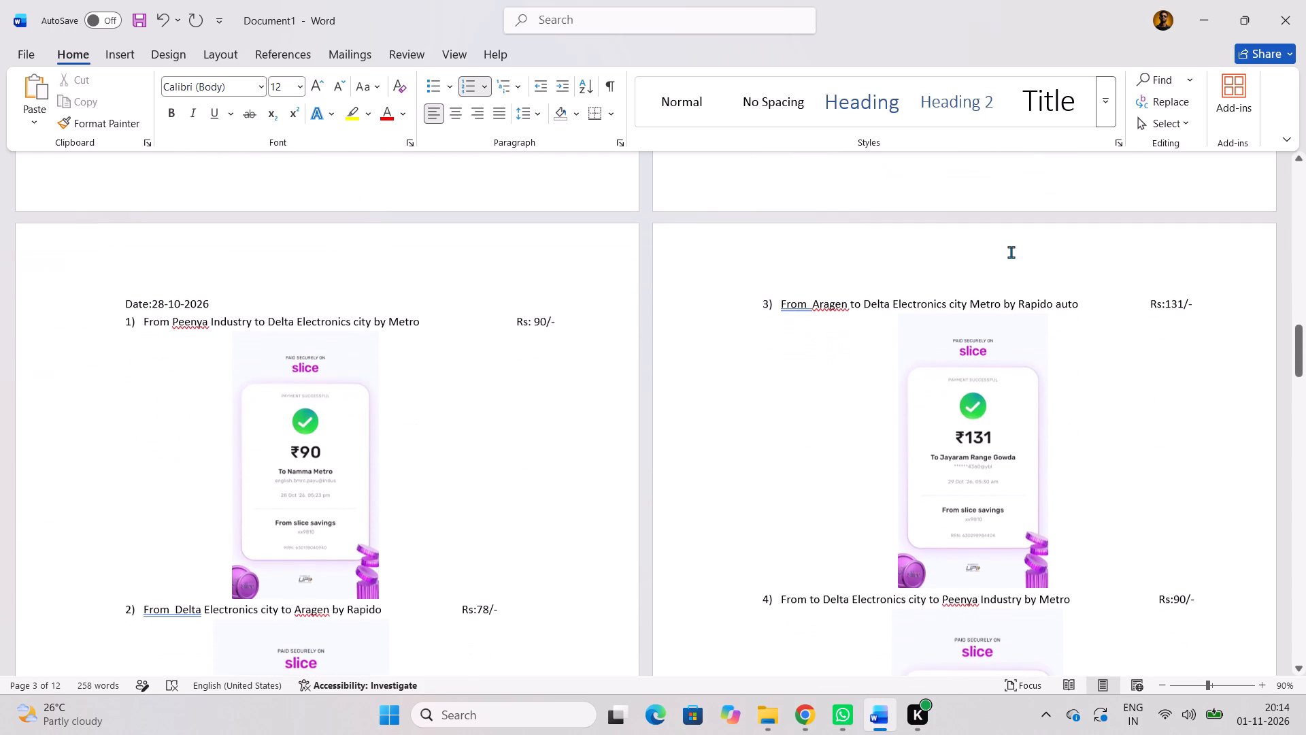
{"action": "scroll", "coordinate": [754, 430], "scroll_direction": "down", "scroll_amount": 3}
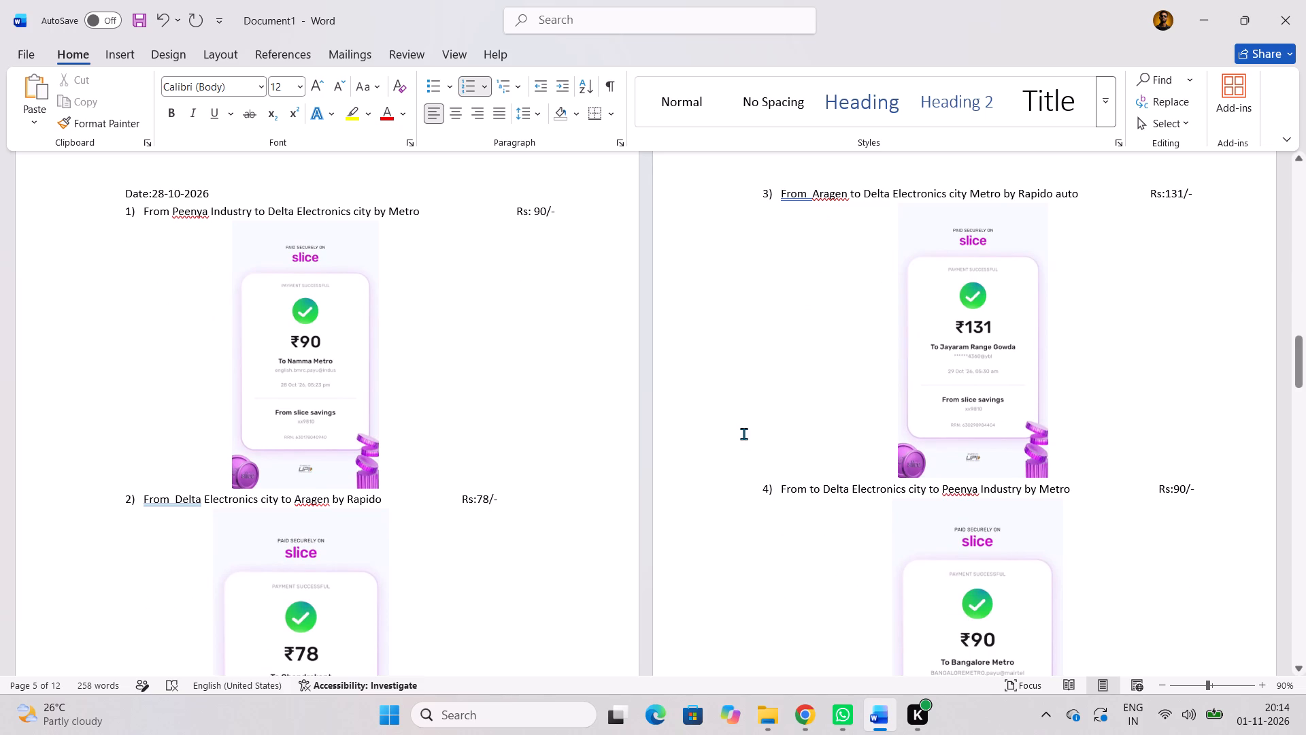
{"action": "left_click", "coordinate": [1000, 193]}
{"action": "key", "text": "BackSpace"}
{"action": "key", "text": "BackSpace"}
{"action": "key", "text": "BackSpace"}
{"action": "key", "text": "BackSpace"}
{"action": "key", "text": "BackSpace"}
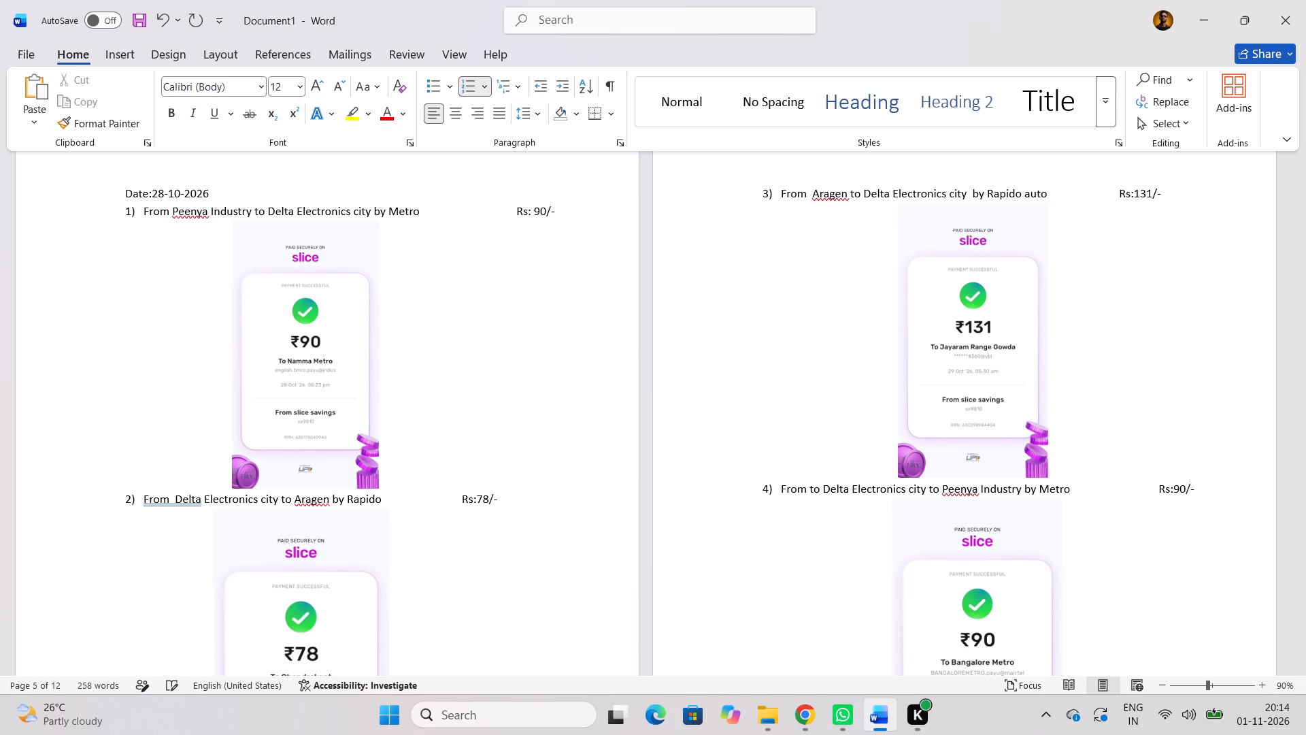
{"action": "key", "text": "BackSpace"}
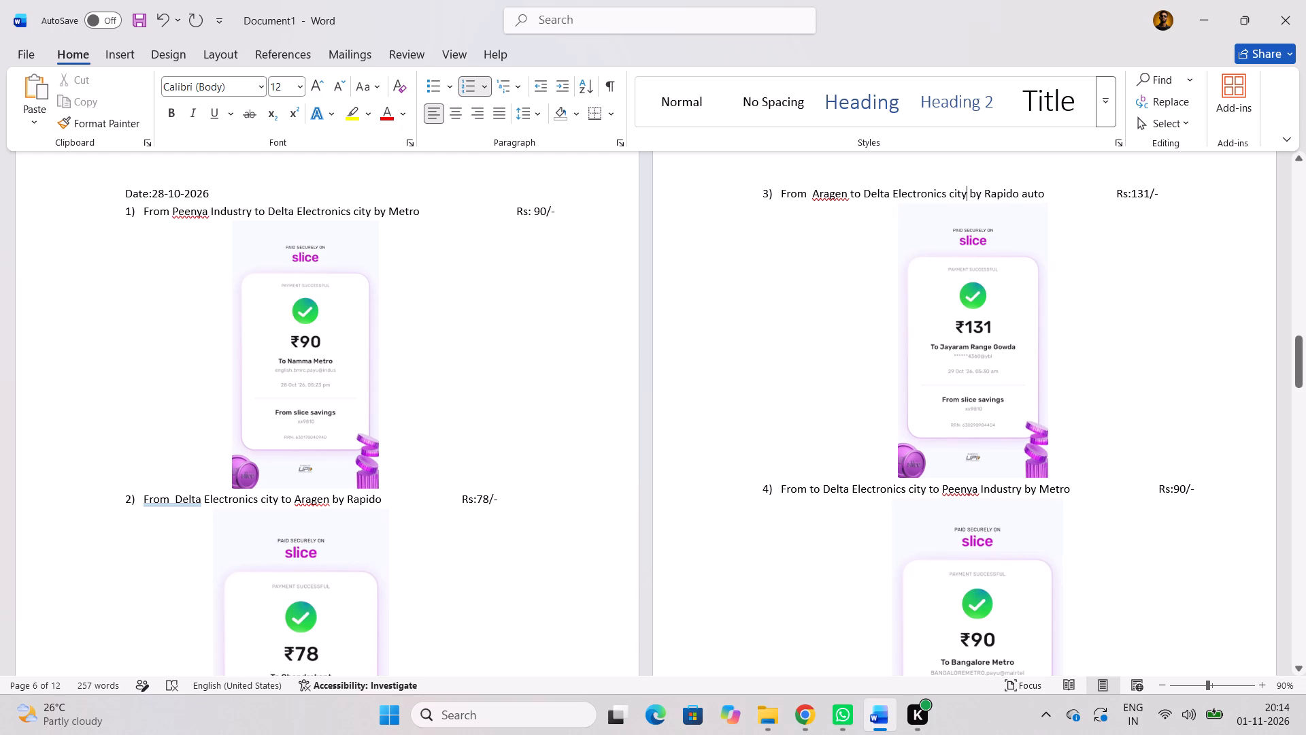
Delete the extra "to" after "From" in item 4) of 28-10-2026, the Metro trip to Peenya Industry.
{"action": "scroll", "coordinate": [1024, 228], "scroll_direction": "down", "scroll_amount": 1}
{"action": "left_click", "coordinate": [824, 456]}
{"action": "key", "text": "BackSpace"}
{"action": "key", "text": "BackSpace"}
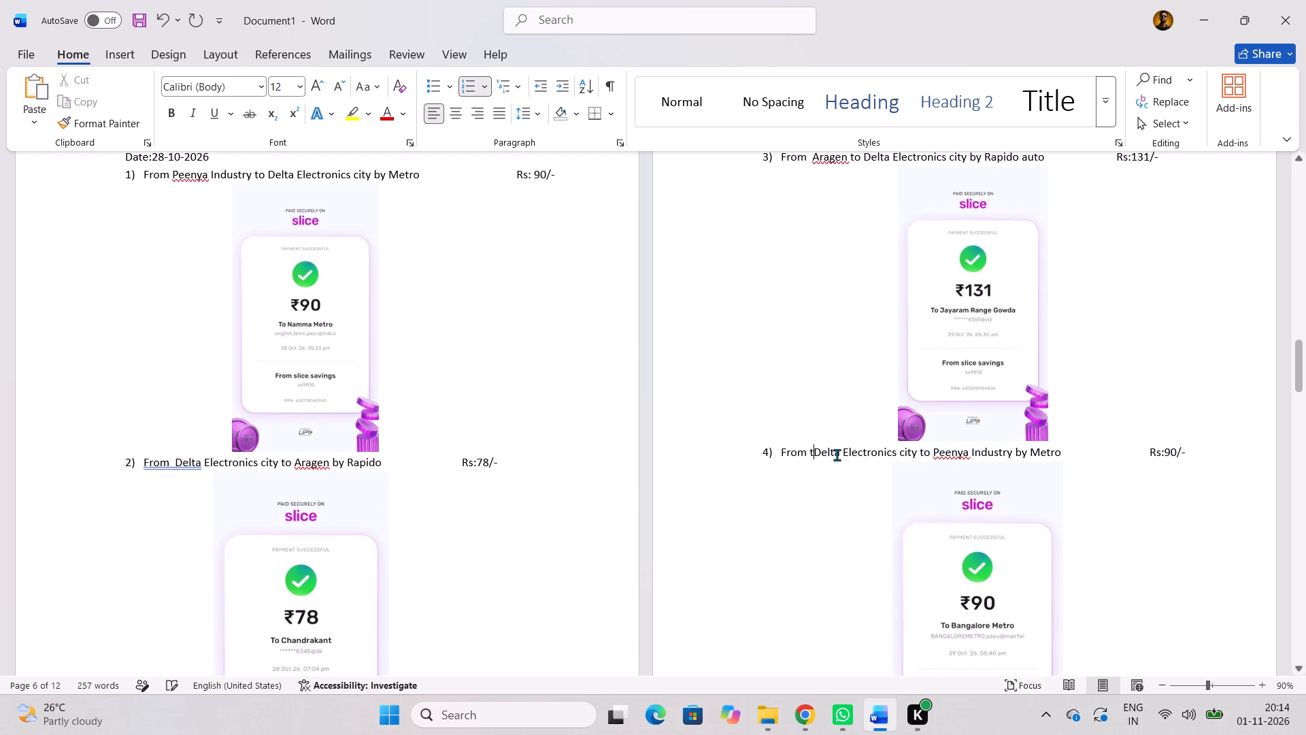
{"action": "key", "text": "BackSpace"}
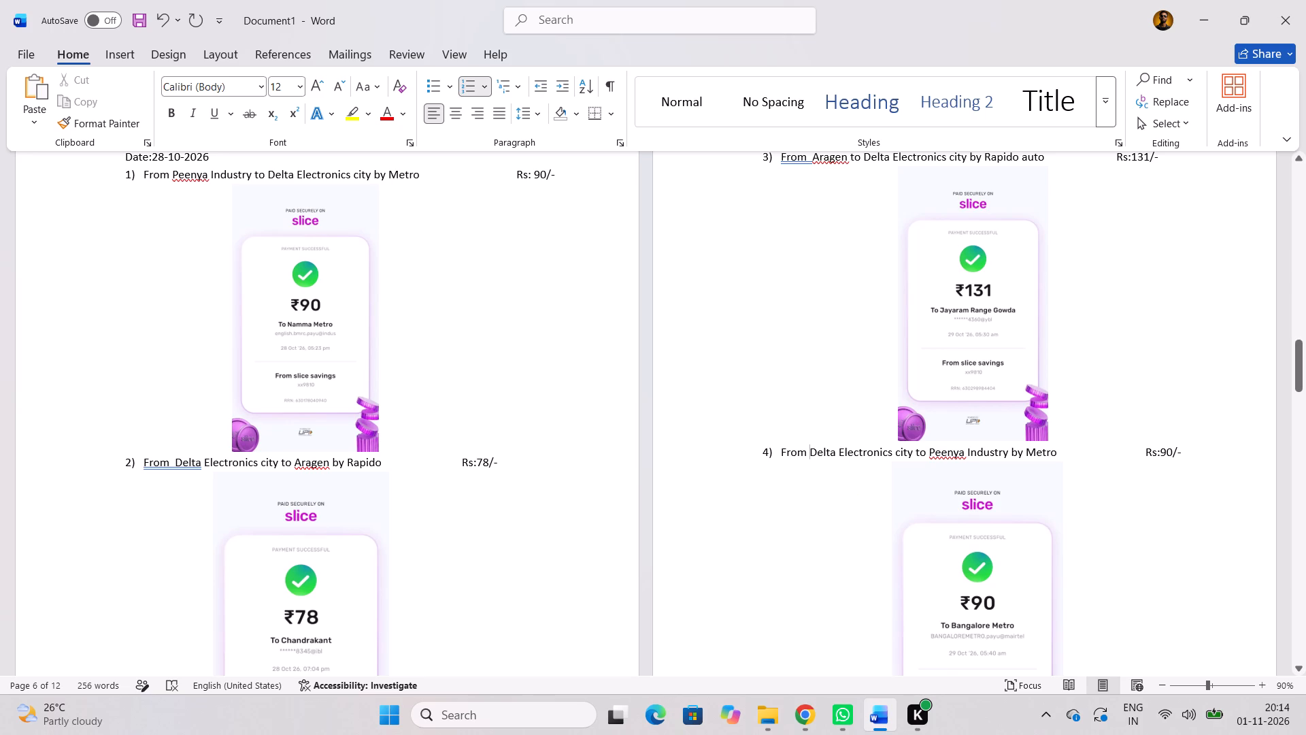
Remove the indent before the "Date:29-10-2026" line so it starts at the left margin.
{"action": "scroll", "coordinate": [984, 481], "scroll_direction": "down", "scroll_amount": 5}
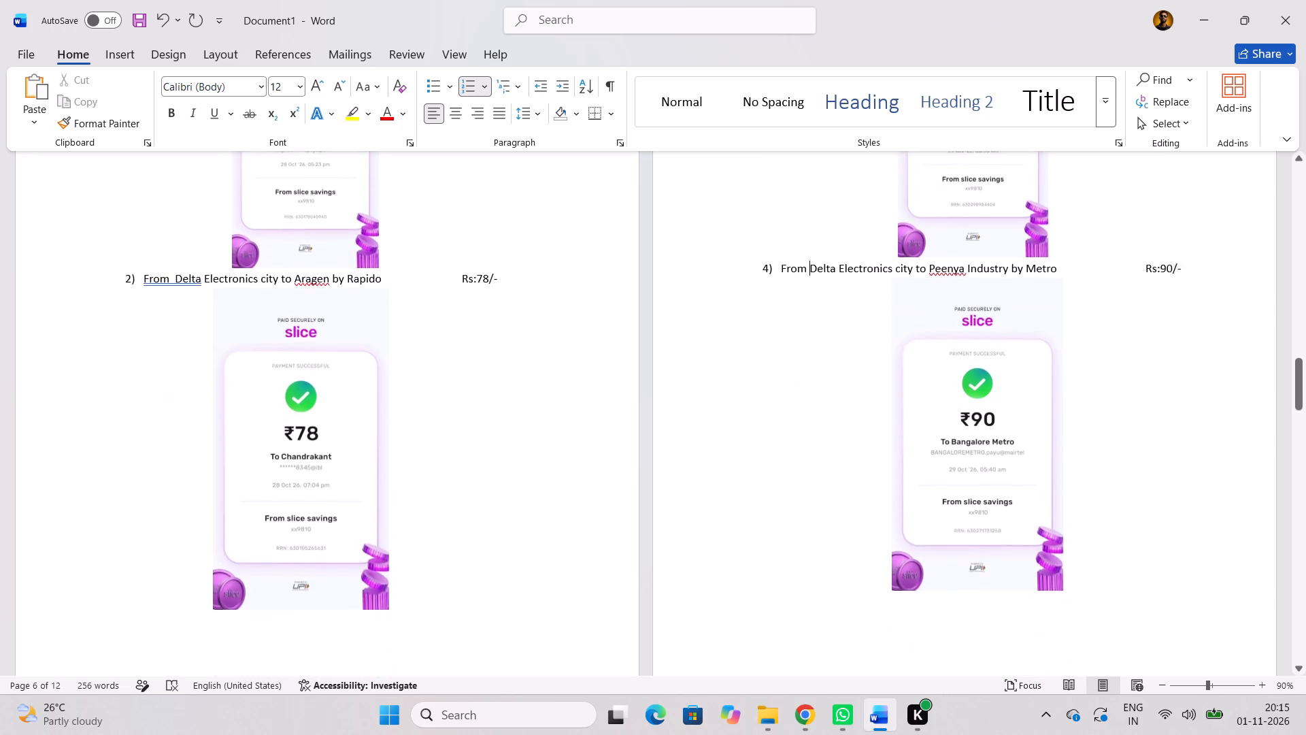
{"action": "scroll", "coordinate": [986, 482], "scroll_direction": "down", "scroll_amount": 11}
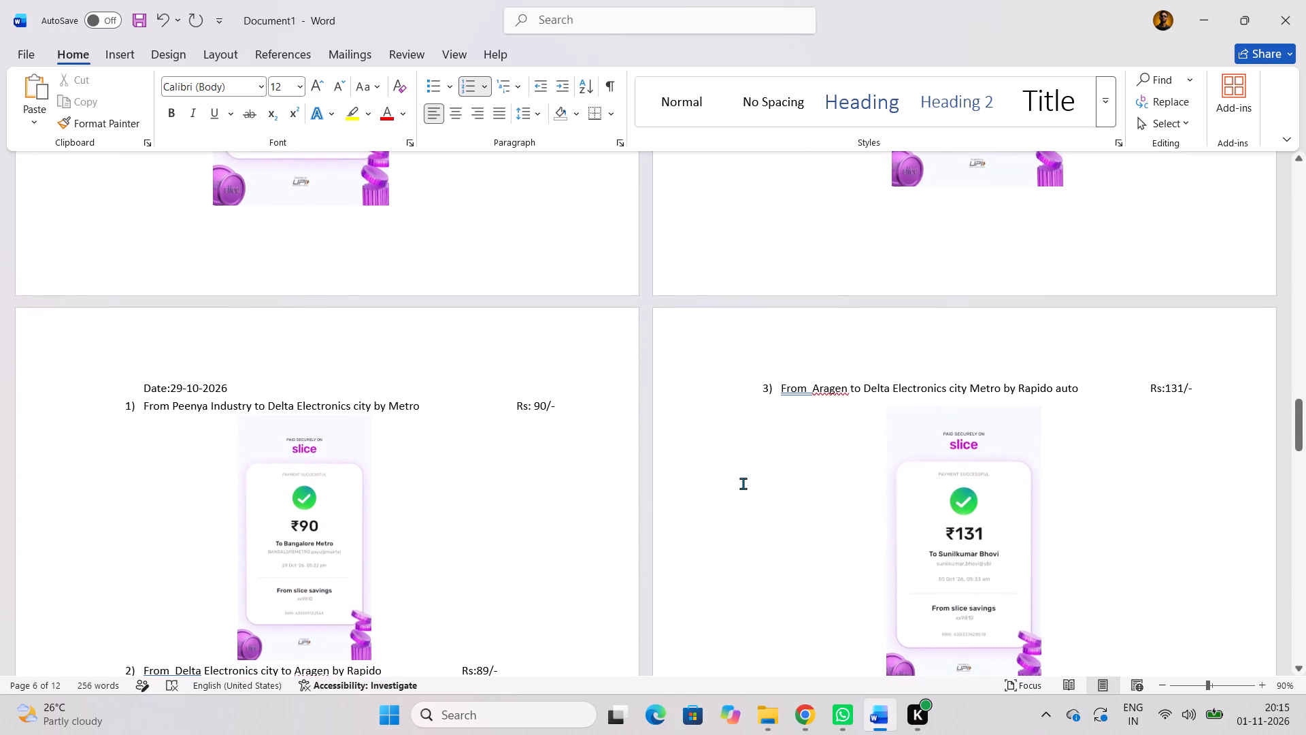
{"action": "left_click", "coordinate": [146, 387]}
{"action": "key", "text": "BackSpace"}
Remove the indent before the "Date:28-10-2026" line so it starts at the left margin.
{"action": "scroll", "coordinate": [218, 410], "scroll_direction": "up", "scroll_amount": 16}
{"action": "scroll", "coordinate": [248, 436], "scroll_direction": "up", "scroll_amount": 5}
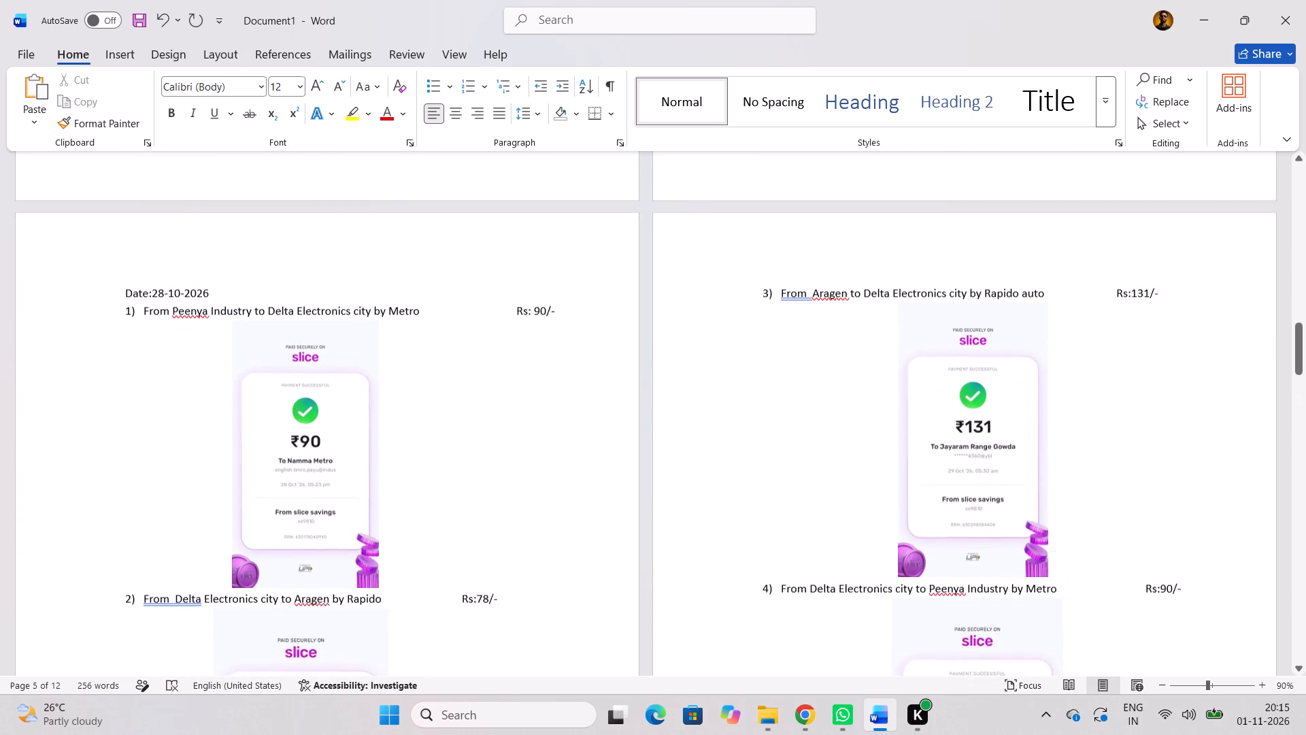
{"action": "left_click", "coordinate": [125, 343]}
{"action": "key", "text": "BackSpace"}
Check the alignment of the date lines and trip entries in the 27-10-2026 to 30-10-2026 sections.
{"action": "scroll", "coordinate": [201, 394], "scroll_direction": "up", "scroll_amount": 5}
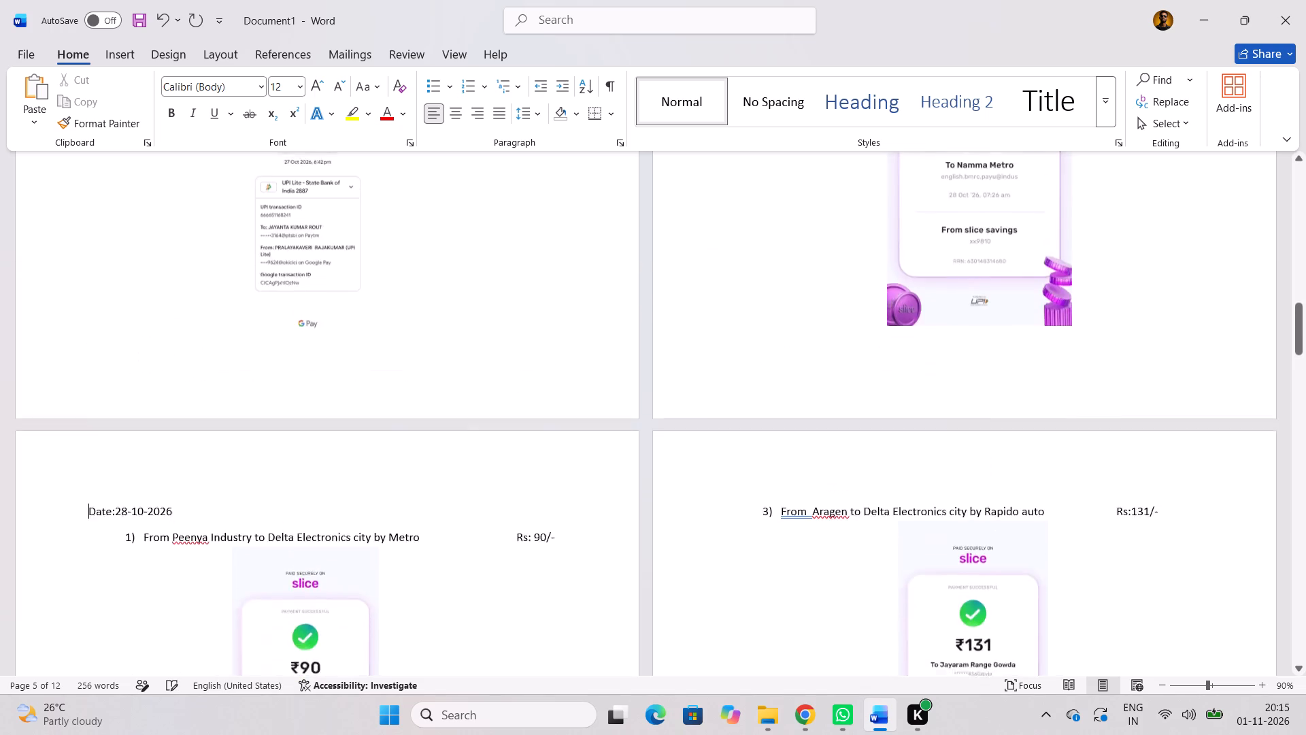
{"action": "scroll", "coordinate": [203, 397], "scroll_direction": "up", "scroll_amount": 15}
{"action": "scroll", "coordinate": [216, 414], "scroll_direction": "down", "scroll_amount": 9}
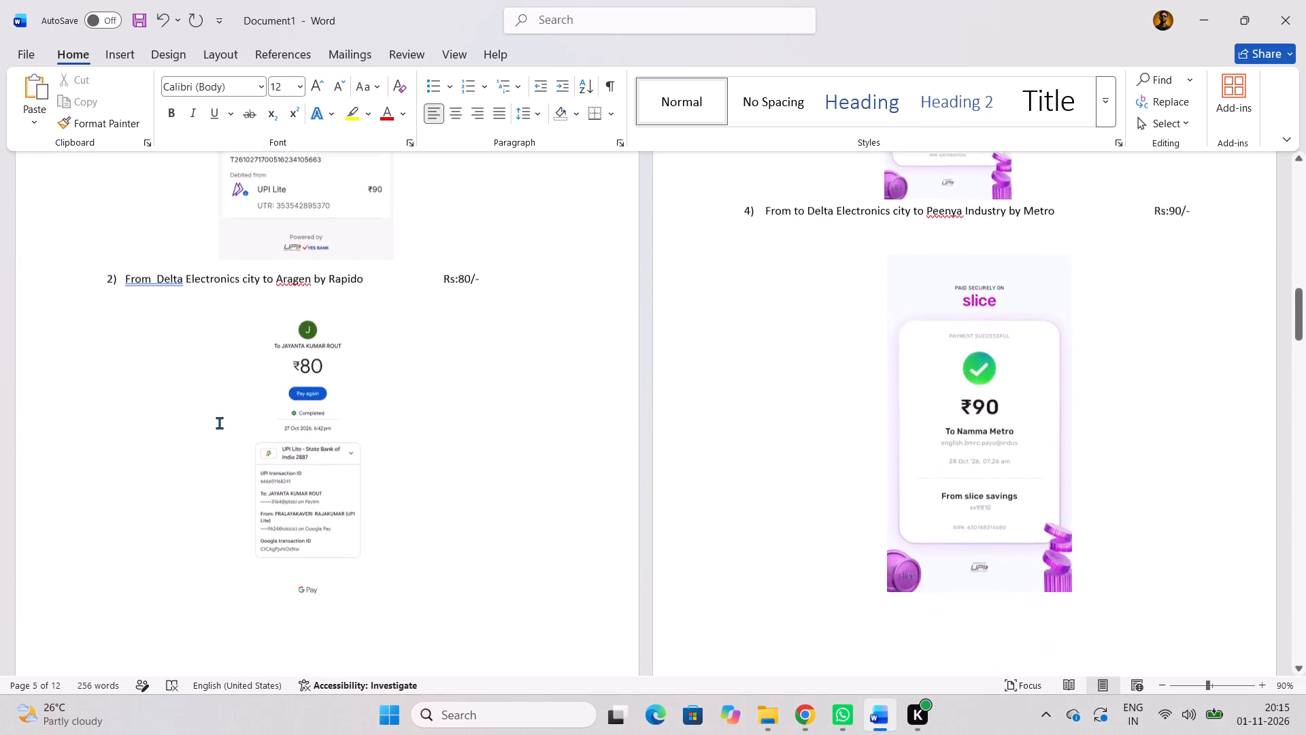
{"action": "scroll", "coordinate": [219, 423], "scroll_direction": "down", "scroll_amount": 6}
{"action": "scroll", "coordinate": [219, 423], "scroll_direction": "up", "scroll_amount": 1}
{"action": "scroll", "coordinate": [219, 423], "scroll_direction": "down", "scroll_amount": 14}
{"action": "scroll", "coordinate": [219, 423], "scroll_direction": "up", "scroll_amount": 1}
{"action": "scroll", "coordinate": [220, 423], "scroll_direction": "down", "scroll_amount": 9}
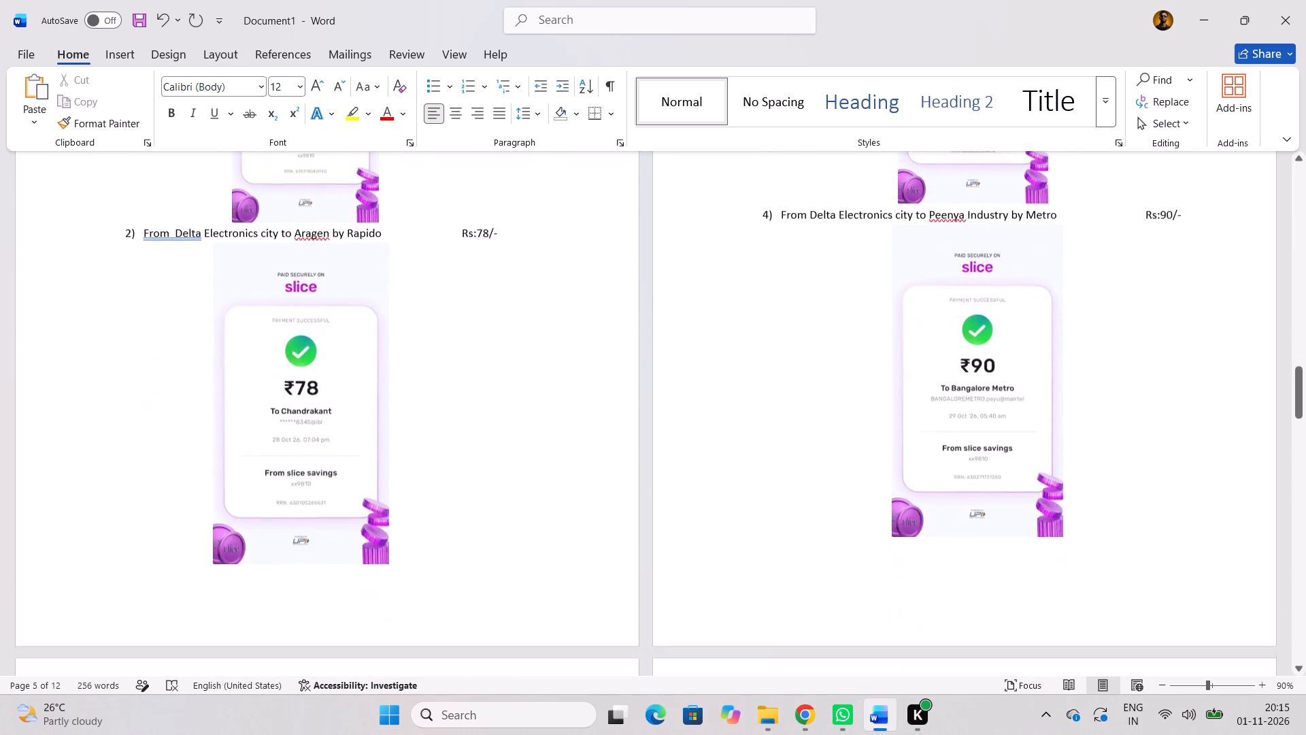
{"action": "scroll", "coordinate": [220, 423], "scroll_direction": "down", "scroll_amount": 5}
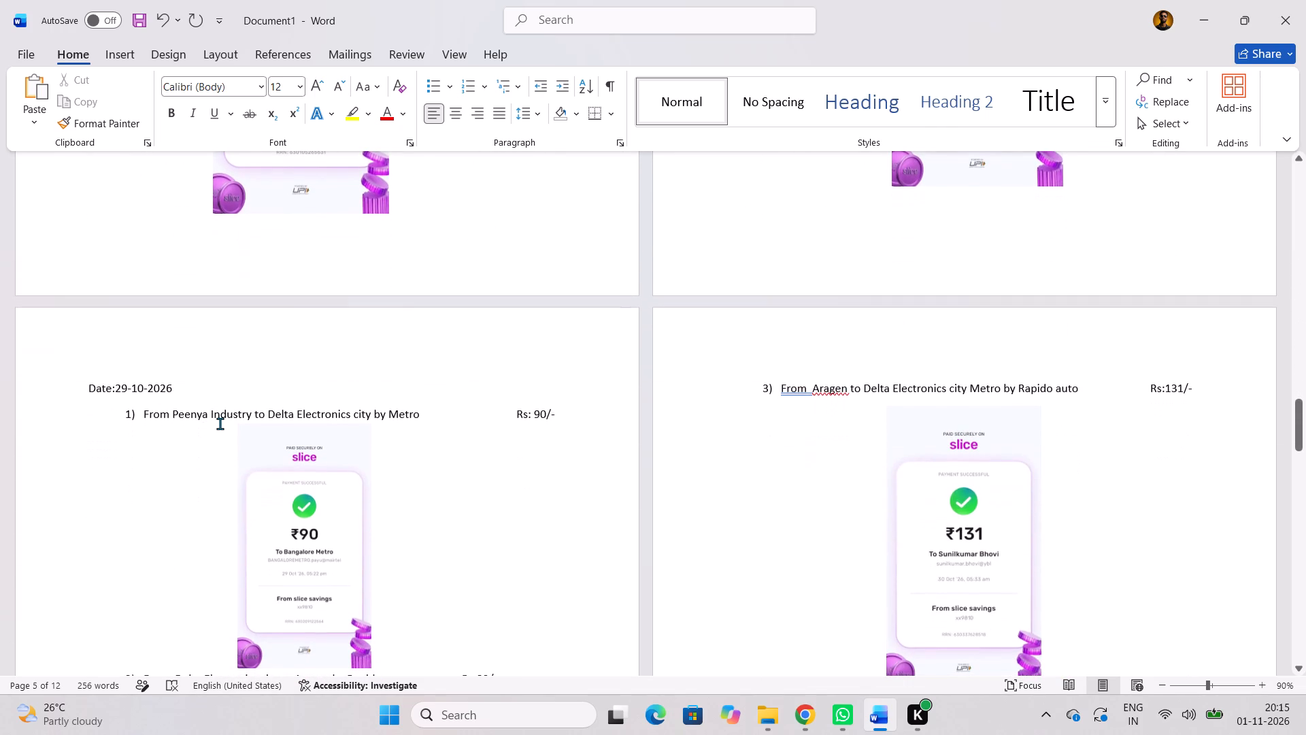
{"action": "scroll", "coordinate": [220, 423], "scroll_direction": "down", "scroll_amount": 6}
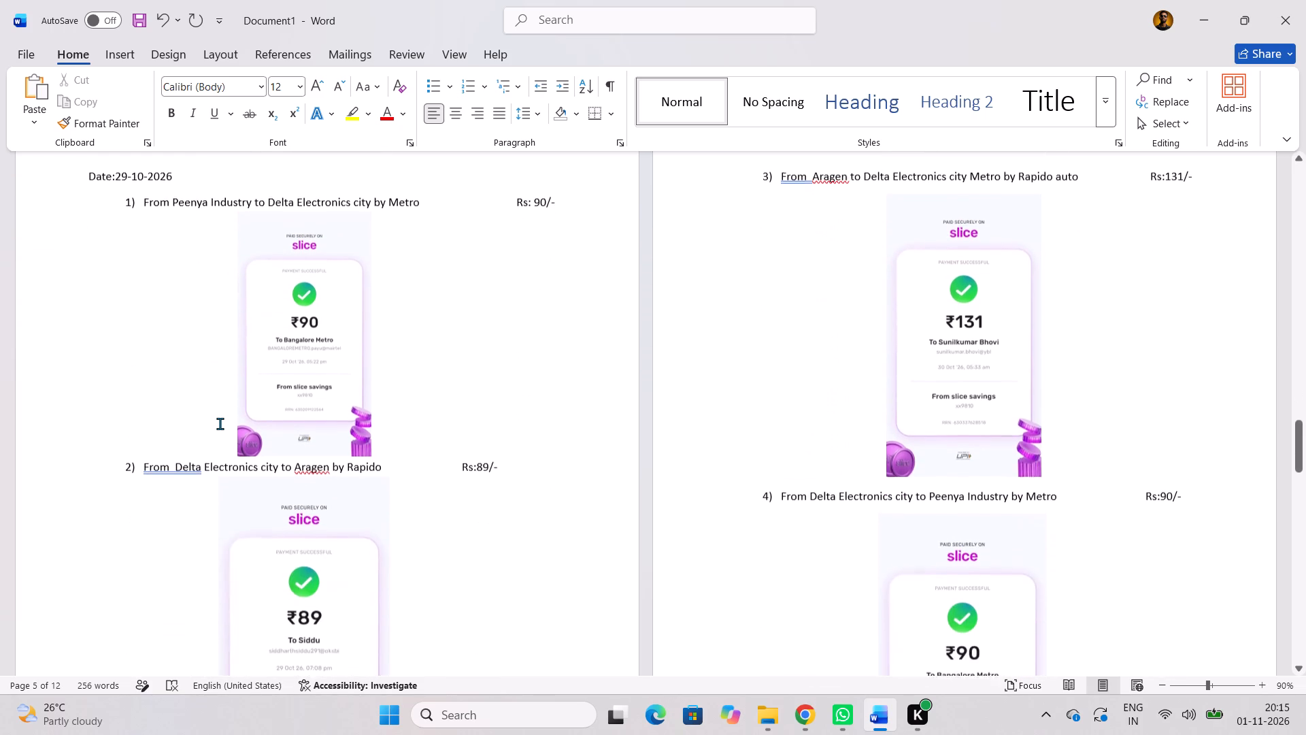
{"action": "scroll", "coordinate": [220, 423], "scroll_direction": "down", "scroll_amount": 1}
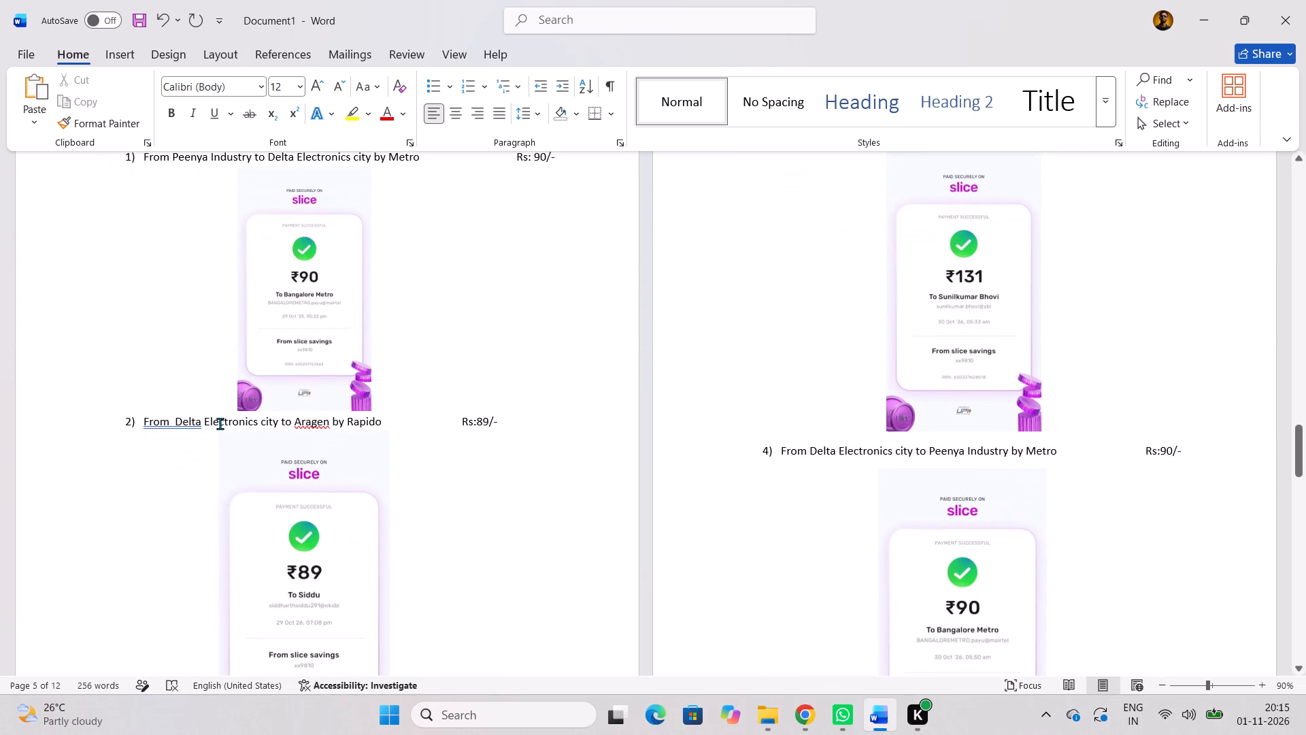
{"action": "scroll", "coordinate": [220, 423], "scroll_direction": "down", "scroll_amount": 14}
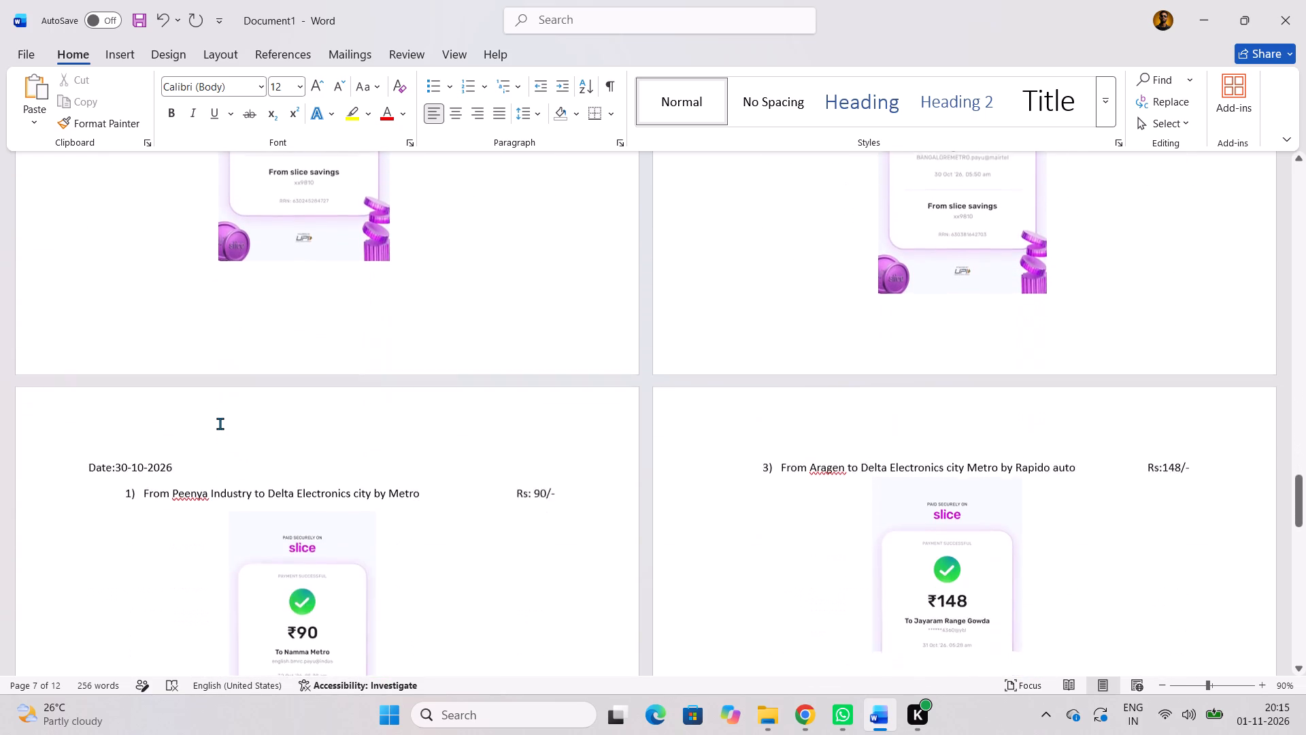
Change the amount of item 2) of 30-10-2026, the Rapido trip to Aragen, to Rs:76/-.
{"action": "scroll", "coordinate": [220, 423], "scroll_direction": "down", "scroll_amount": 6}
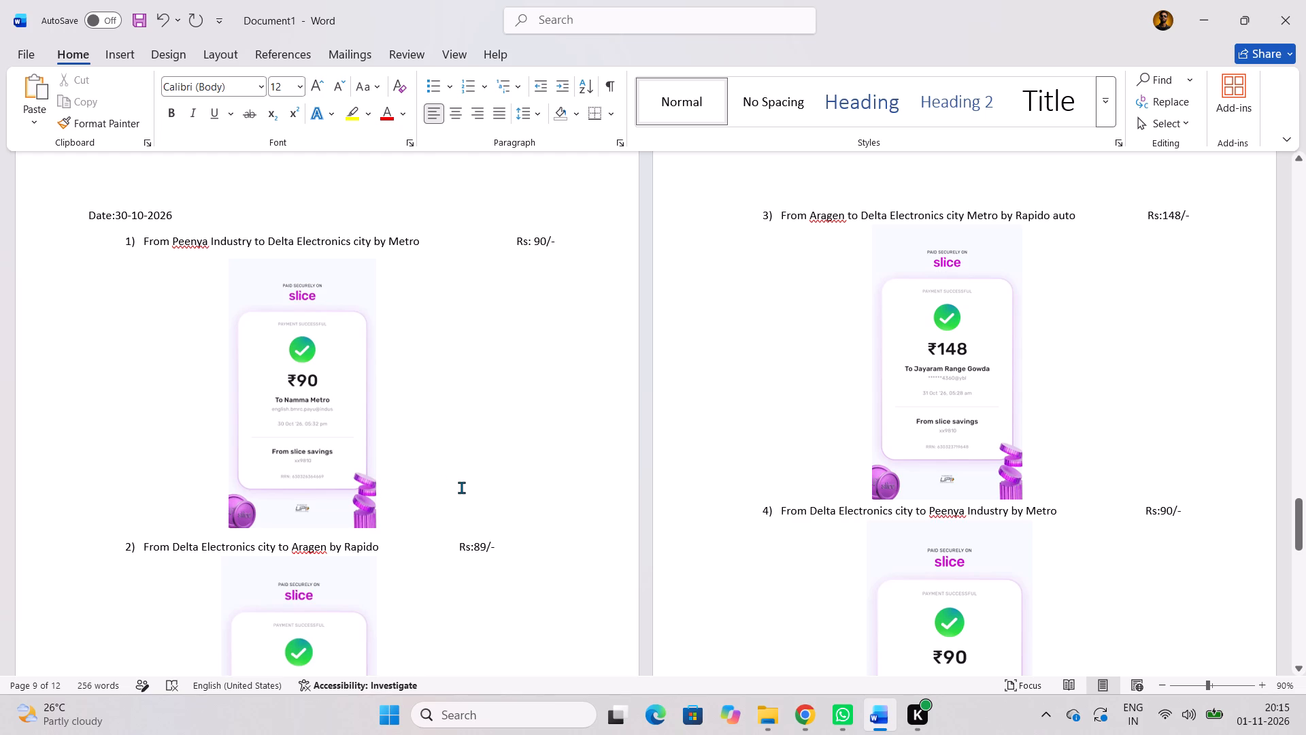
{"action": "scroll", "coordinate": [459, 486], "scroll_direction": "down", "scroll_amount": 2}
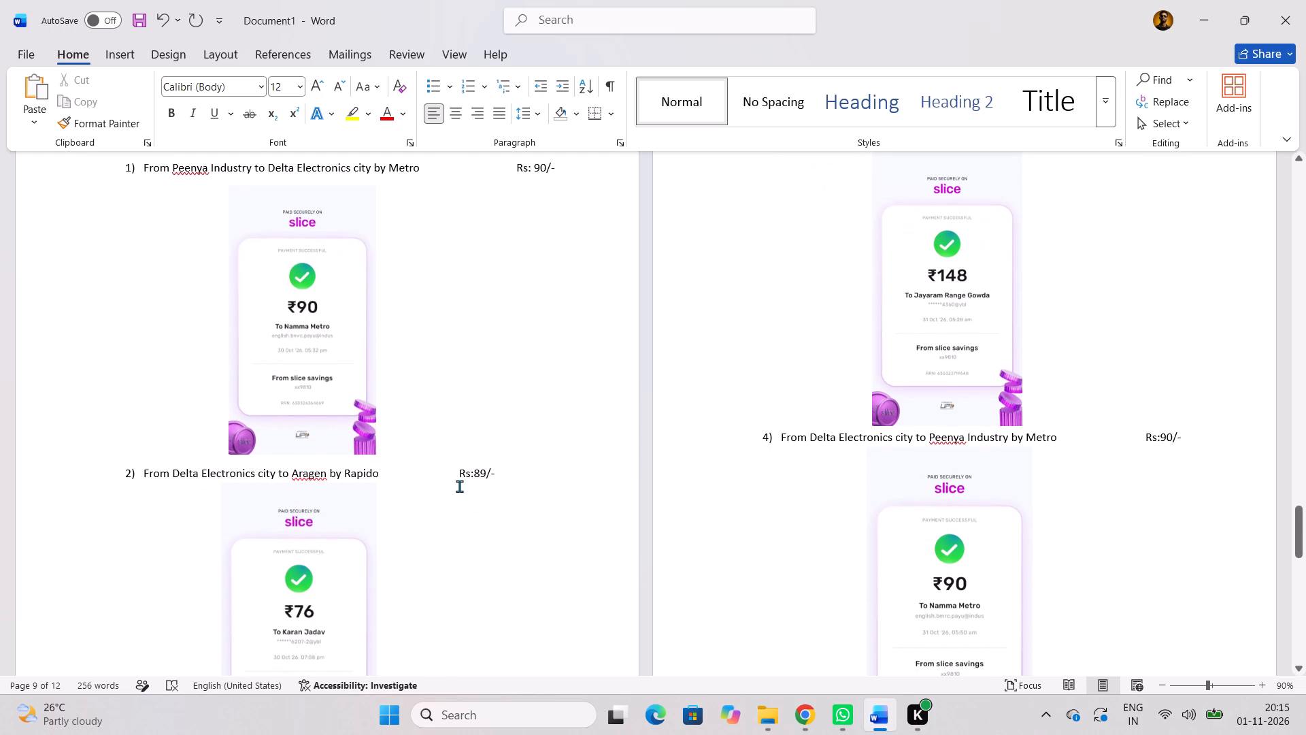
{"action": "scroll", "coordinate": [458, 485], "scroll_direction": "down", "scroll_amount": 1}
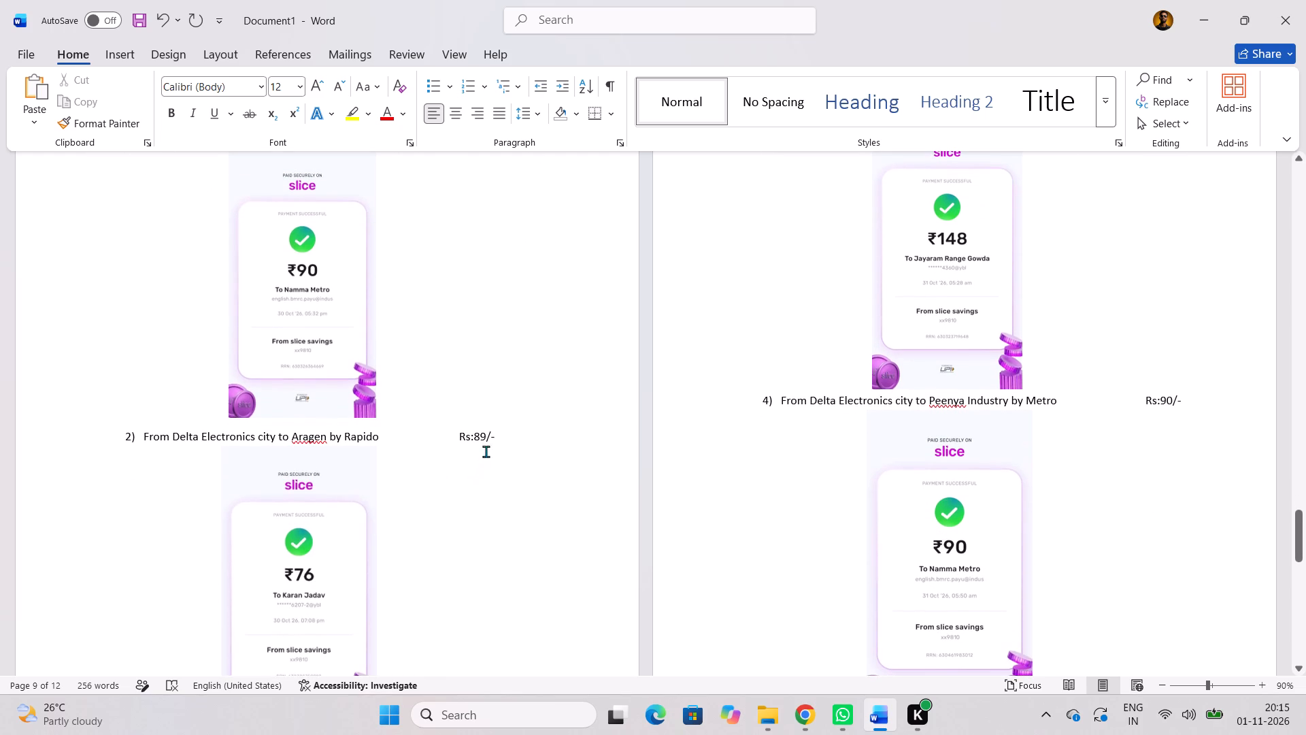
{"action": "left_click", "coordinate": [483, 440]}
{"action": "left_click", "coordinate": [486, 435]}
{"action": "key", "text": "BackSpace"}
{"action": "key", "text": "BackSpace"}
{"action": "key", "text": "7"}
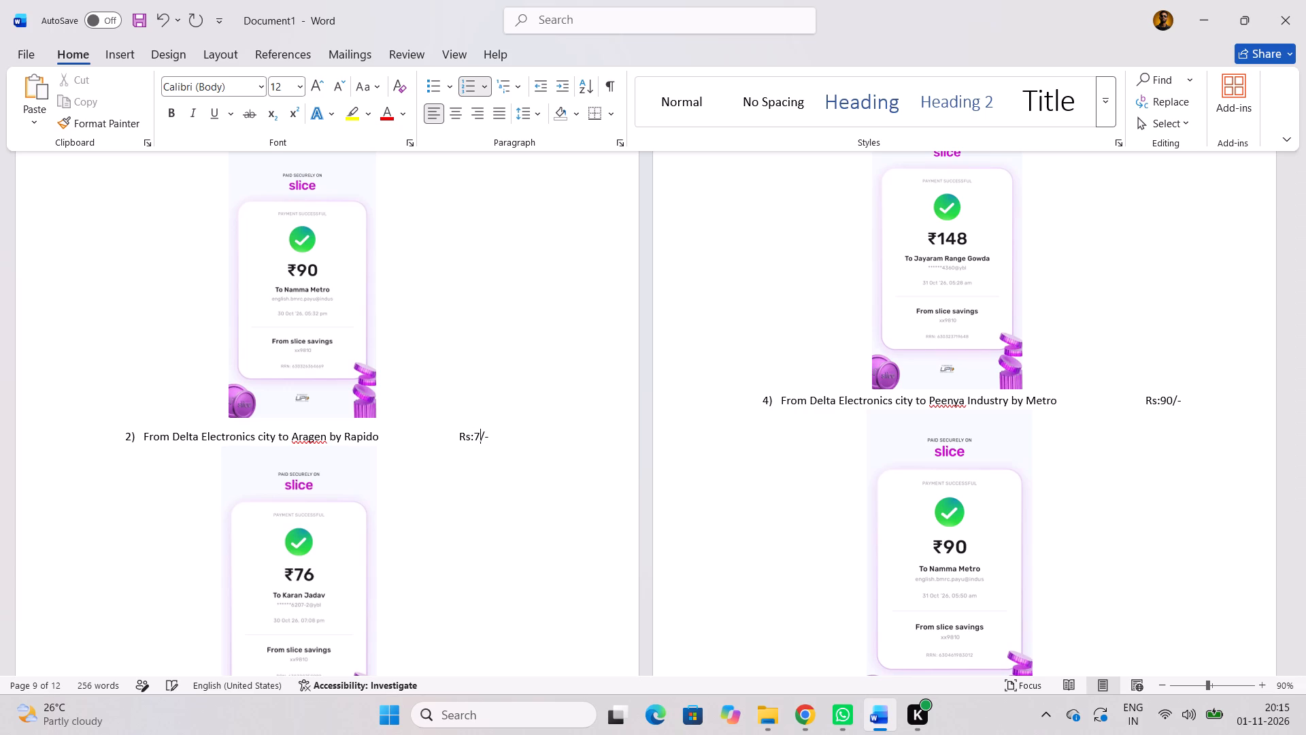
{"action": "key", "text": "6"}
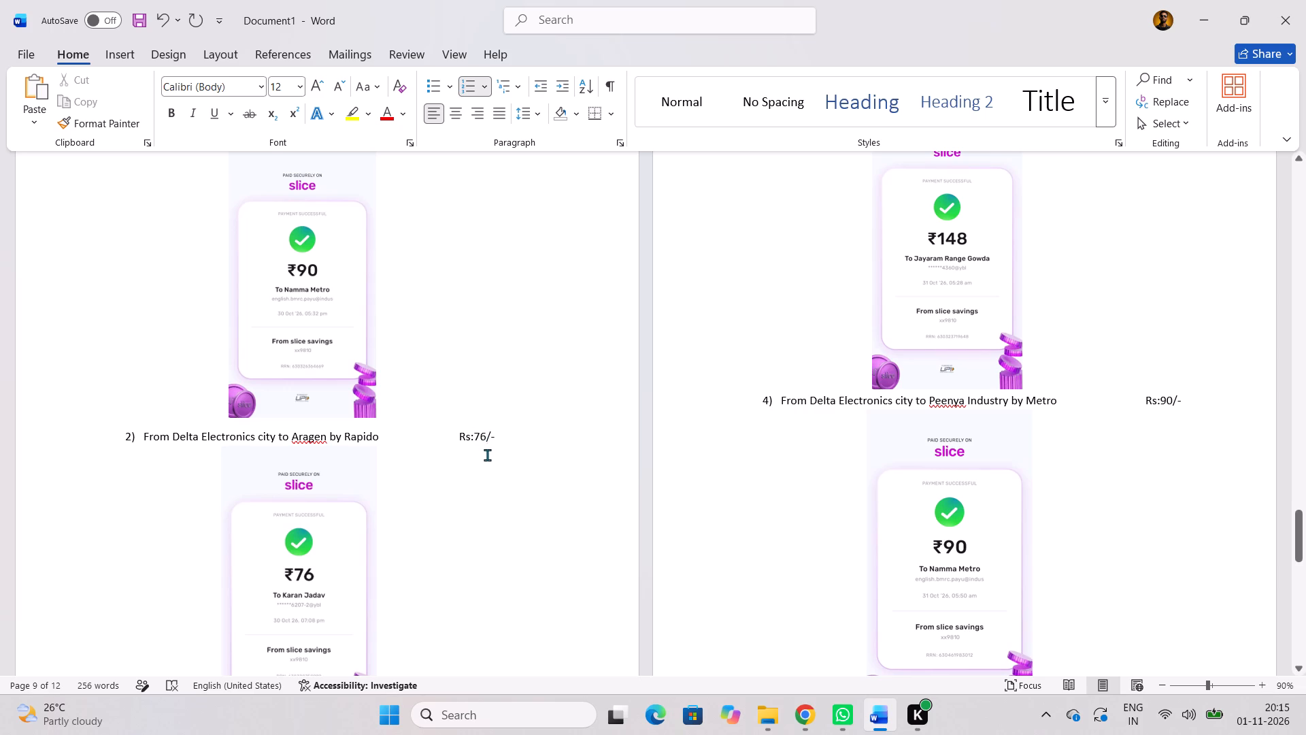
Review the 30-10-2026 and 31-10-2026 entries and receipts, and look back through the earlier sections to the Travel Expenses title.
{"action": "scroll", "coordinate": [672, 480], "scroll_direction": "up", "scroll_amount": 2}
{"action": "scroll", "coordinate": [672, 480], "scroll_direction": "down", "scroll_amount": 5}
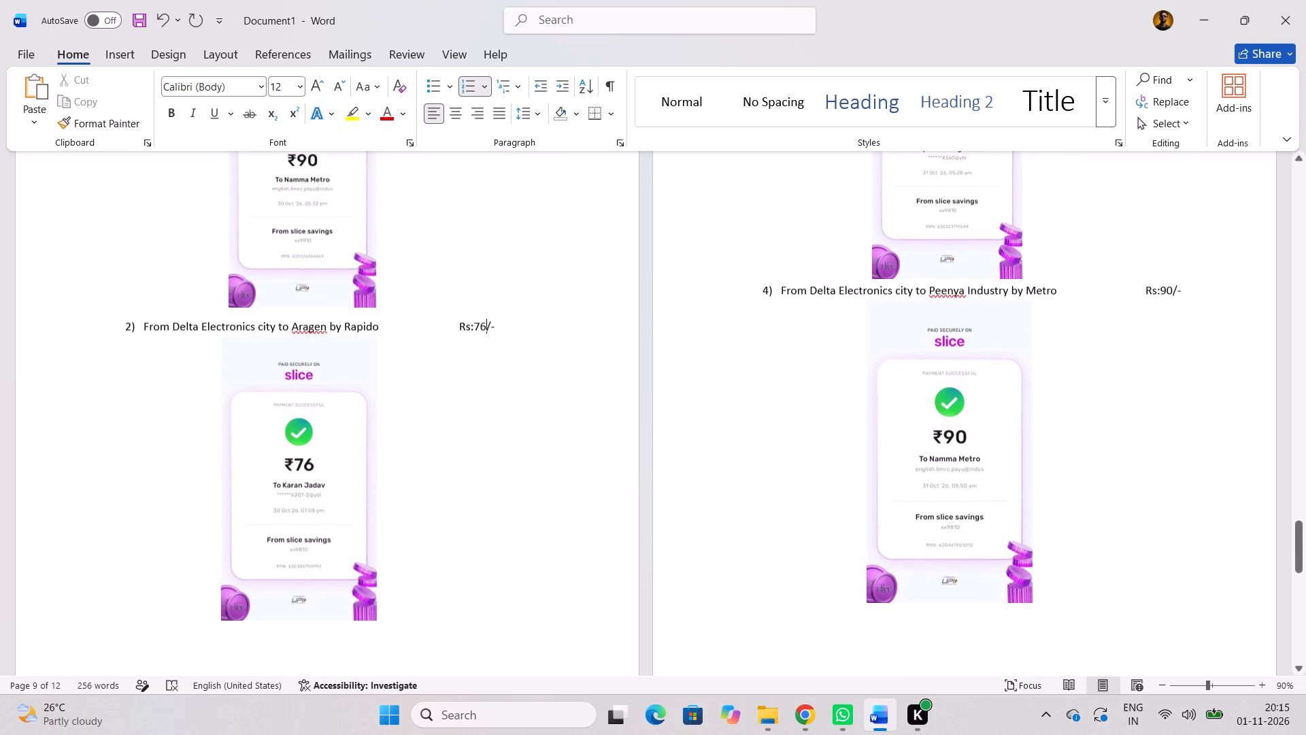
{"action": "scroll", "coordinate": [671, 480], "scroll_direction": "down", "scroll_amount": 2}
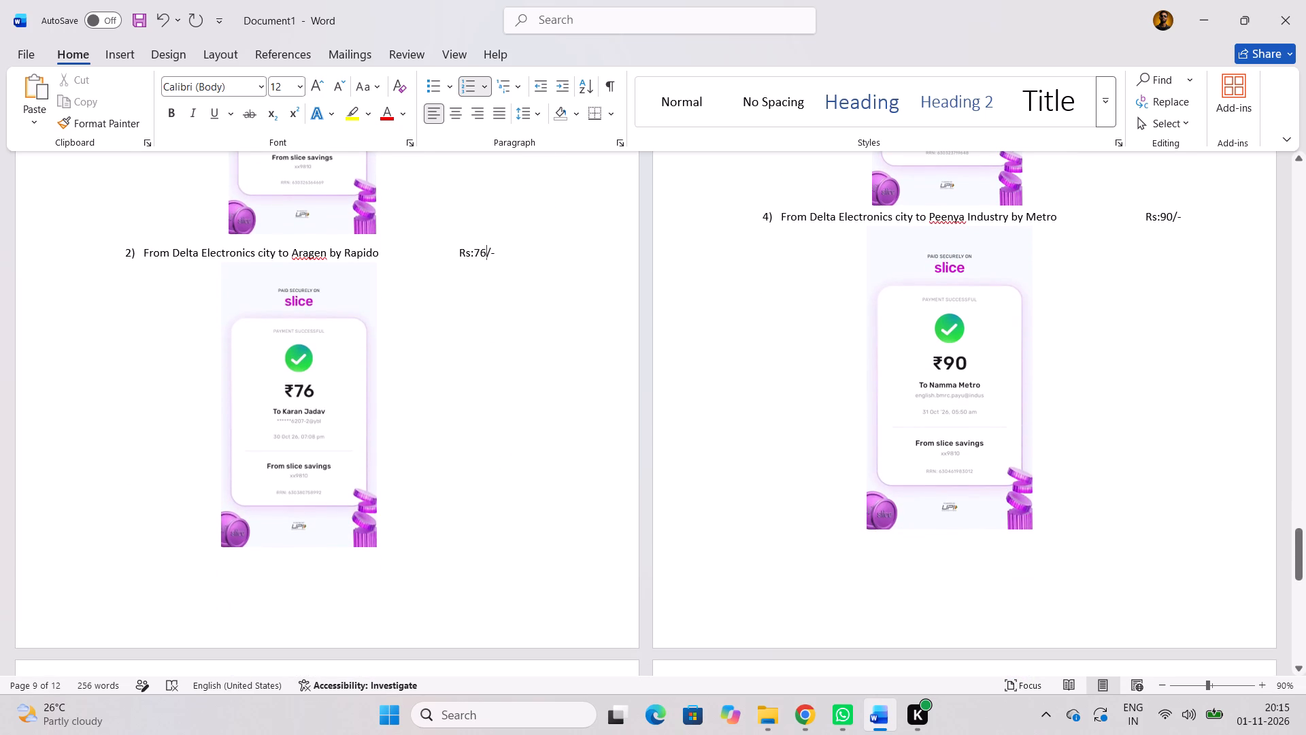
{"action": "scroll", "coordinate": [682, 477], "scroll_direction": "down", "scroll_amount": 10}
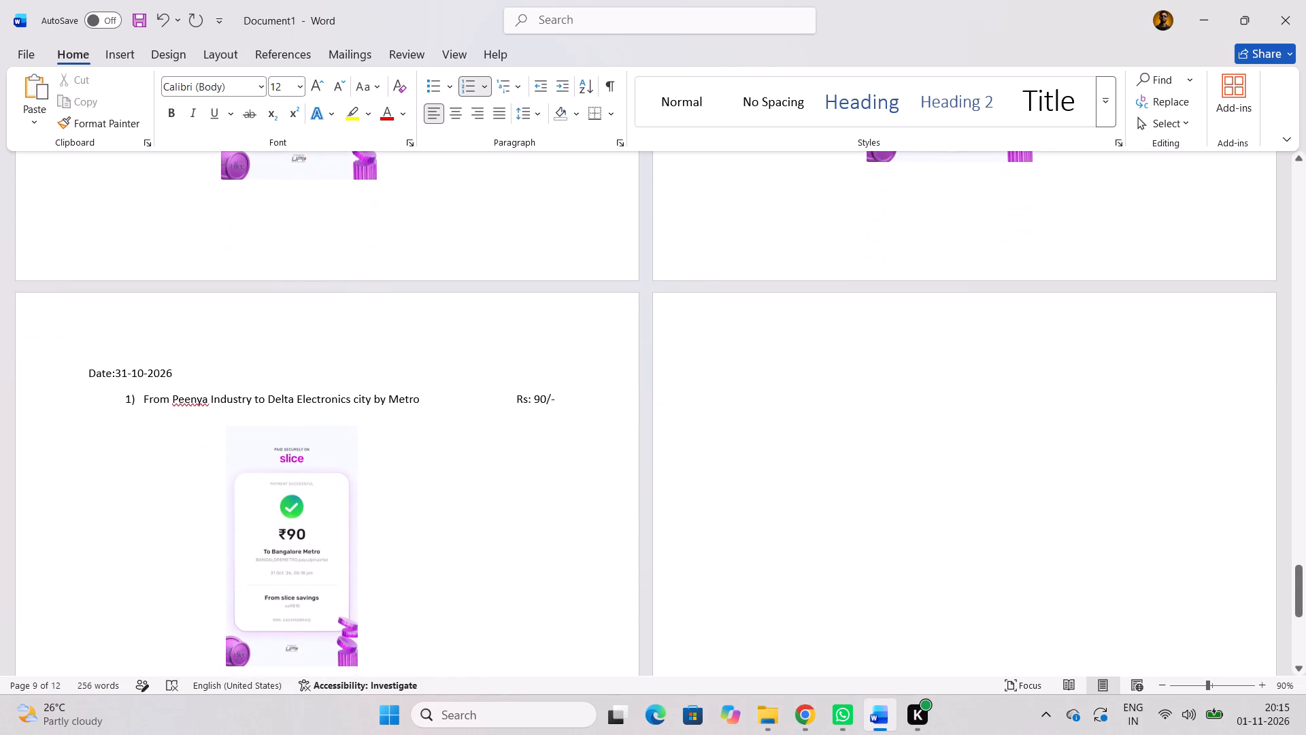
{"action": "scroll", "coordinate": [684, 475], "scroll_direction": "down", "scroll_amount": 6}
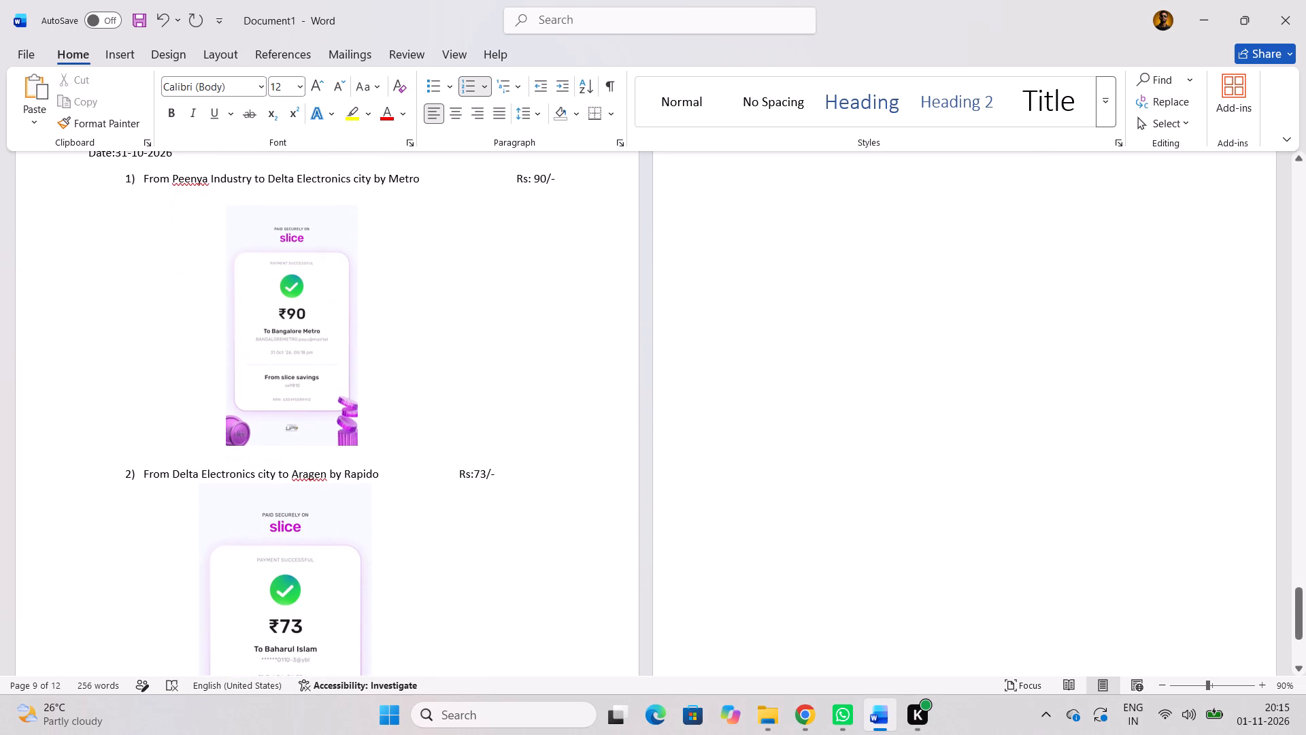
{"action": "scroll", "coordinate": [691, 472], "scroll_direction": "up", "scroll_amount": 19}
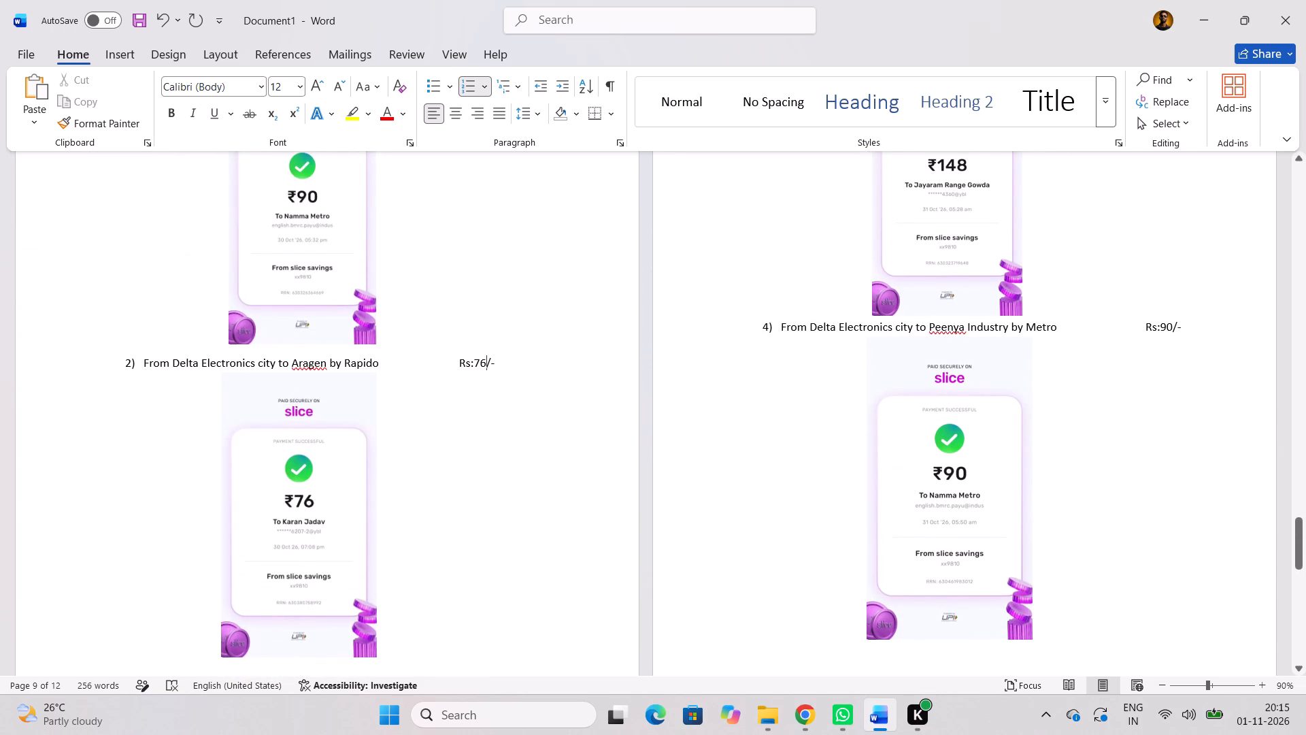
{"action": "scroll", "coordinate": [699, 472], "scroll_direction": "up", "scroll_amount": 5}
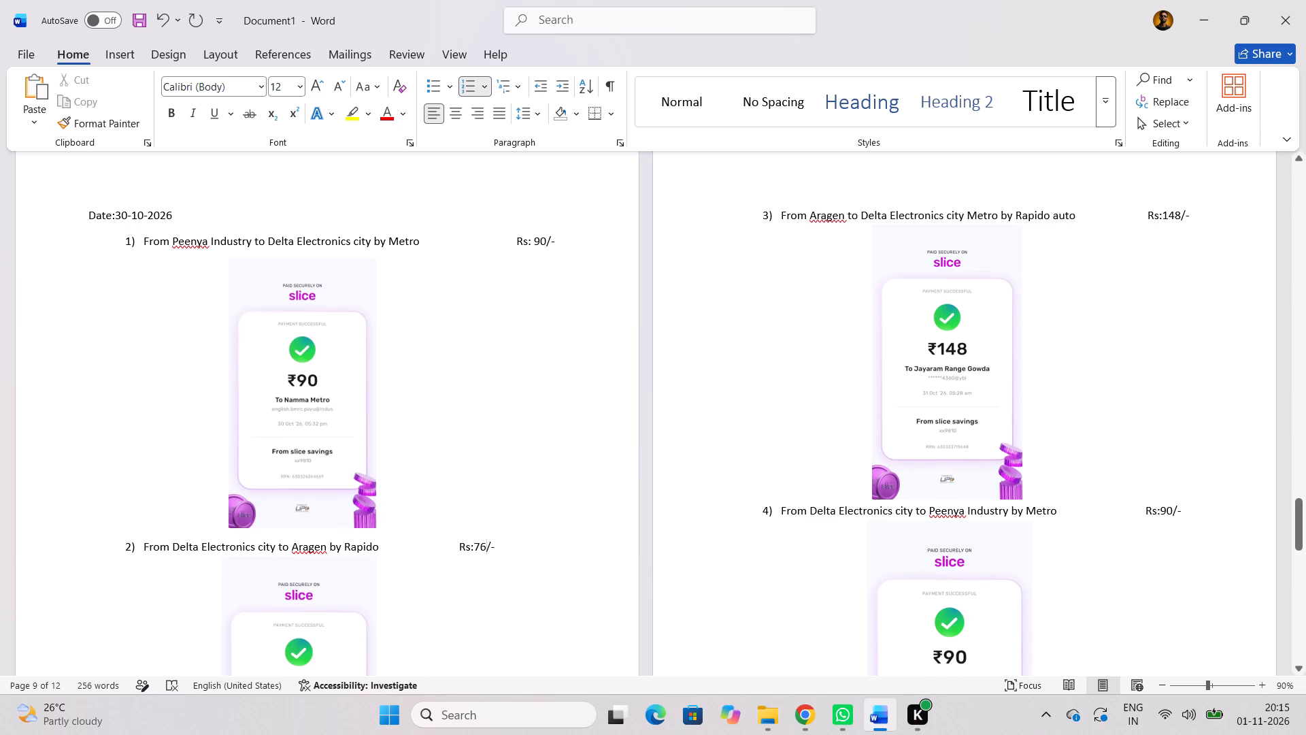
{"action": "scroll", "coordinate": [699, 472], "scroll_direction": "up", "scroll_amount": 17}
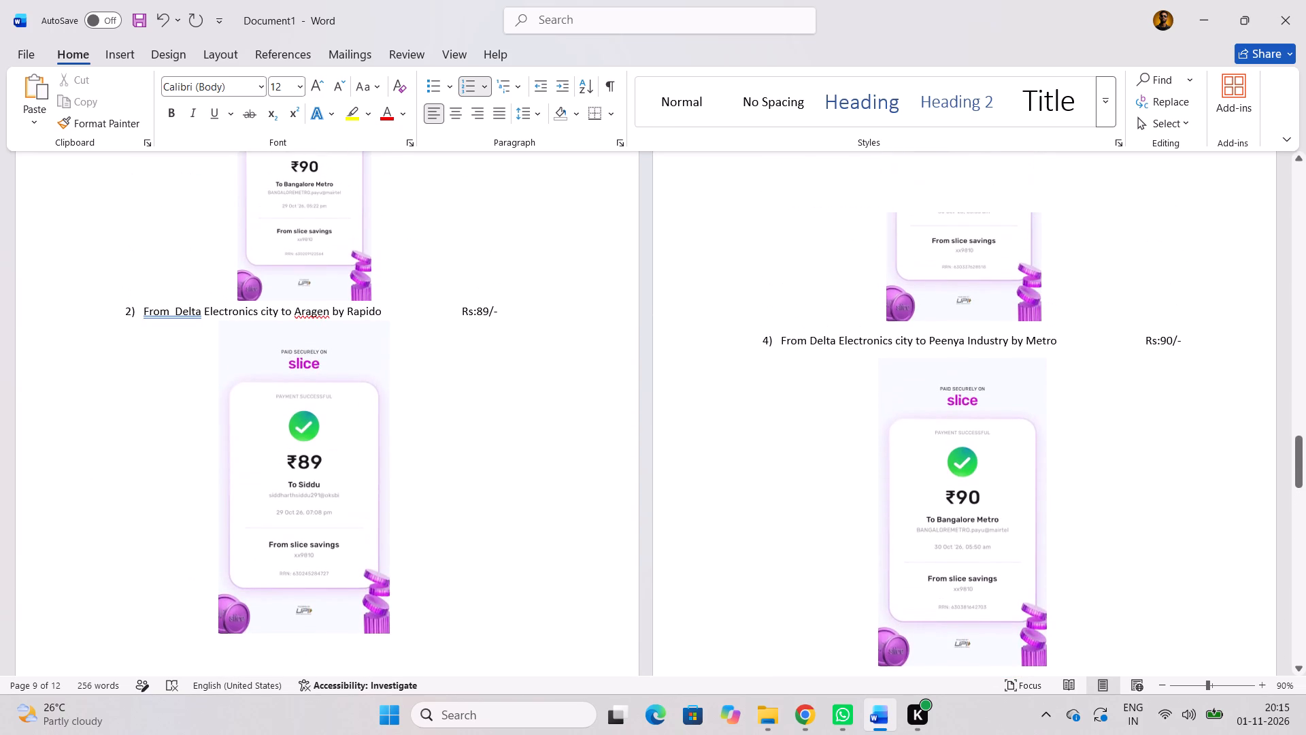
{"action": "scroll", "coordinate": [704, 470], "scroll_direction": "up", "scroll_amount": 16}
{"action": "scroll", "coordinate": [706, 470], "scroll_direction": "up", "scroll_amount": 20}
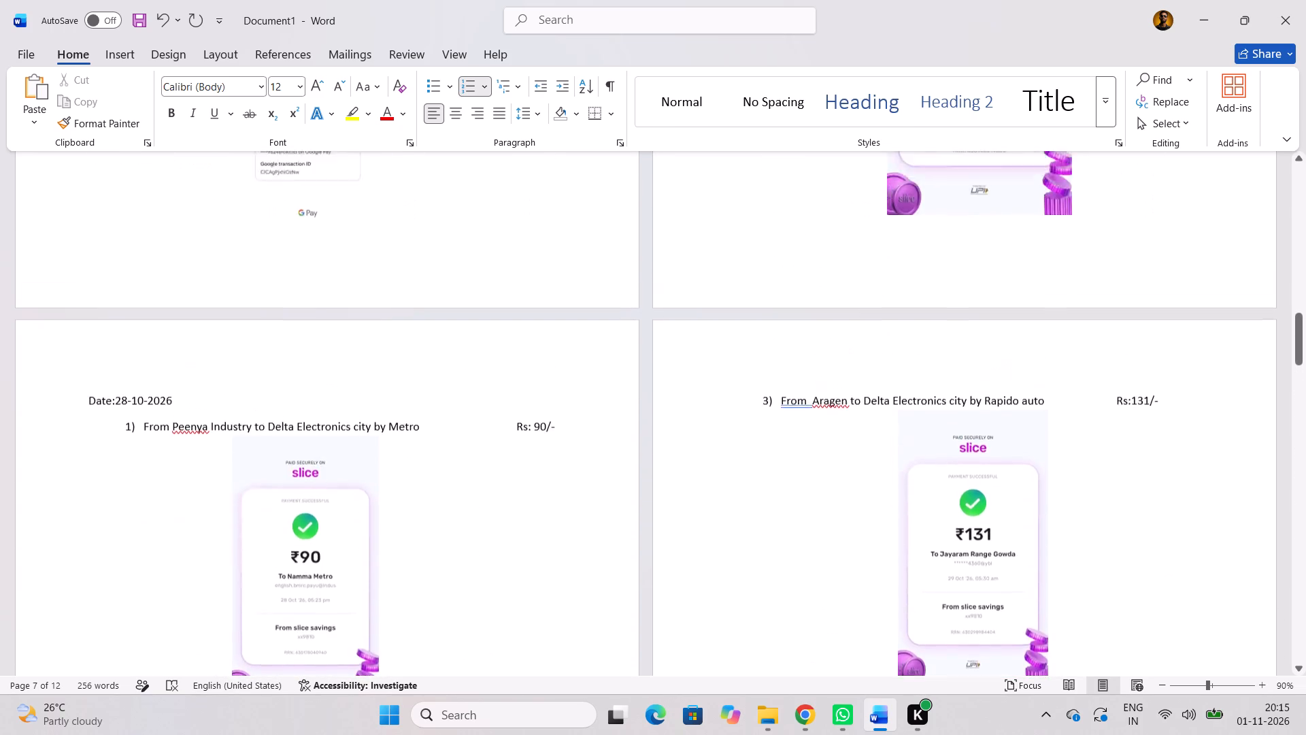
{"action": "scroll", "coordinate": [709, 472], "scroll_direction": "up", "scroll_amount": 20}
{"action": "scroll", "coordinate": [709, 472], "scroll_direction": "up", "scroll_amount": 17}
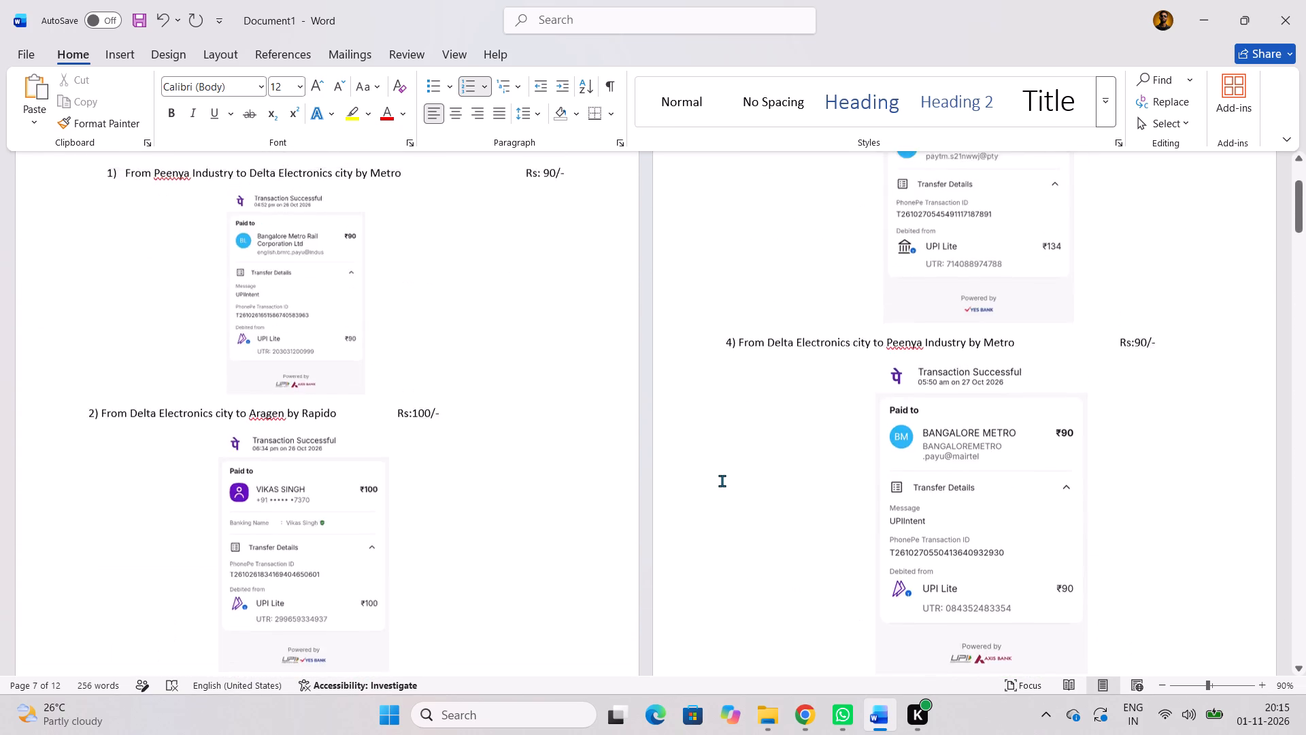
{"action": "scroll", "coordinate": [722, 480], "scroll_direction": "up", "scroll_amount": 7}
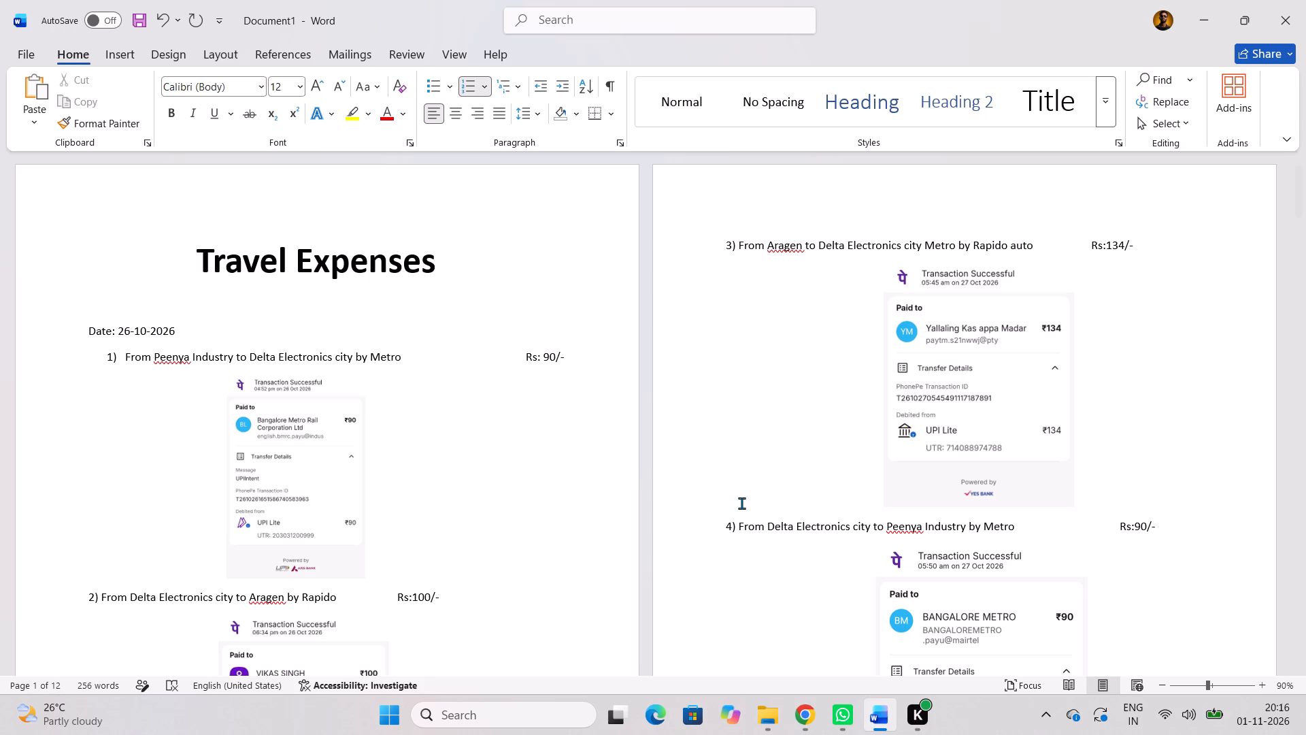
Check the trip entries and amounts against the receipts in the 26-10-2026, 27-10-2026 and 28-10-2026 sections.
{"action": "scroll", "coordinate": [726, 518], "scroll_direction": "down", "scroll_amount": 20}
{"action": "scroll", "coordinate": [686, 543], "scroll_direction": "down", "scroll_amount": 2}
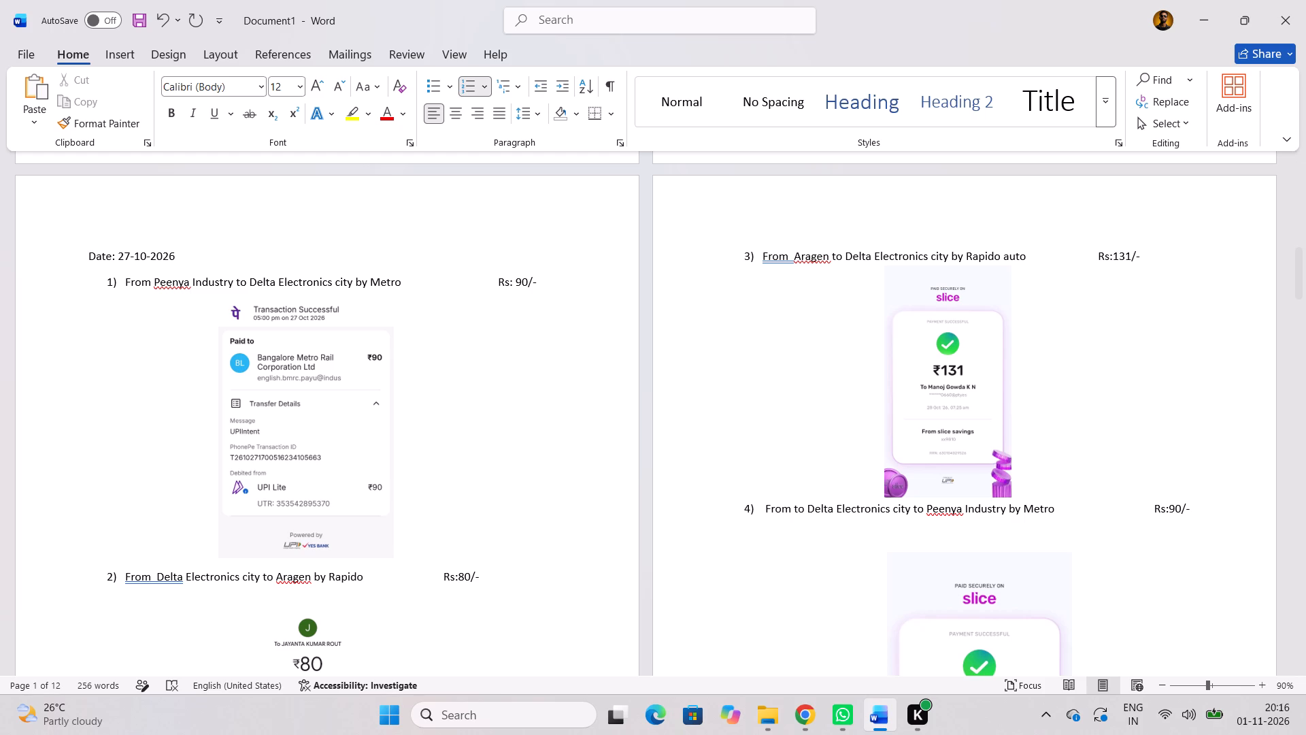
{"action": "scroll", "coordinate": [790, 326], "scroll_direction": "down", "scroll_amount": 6}
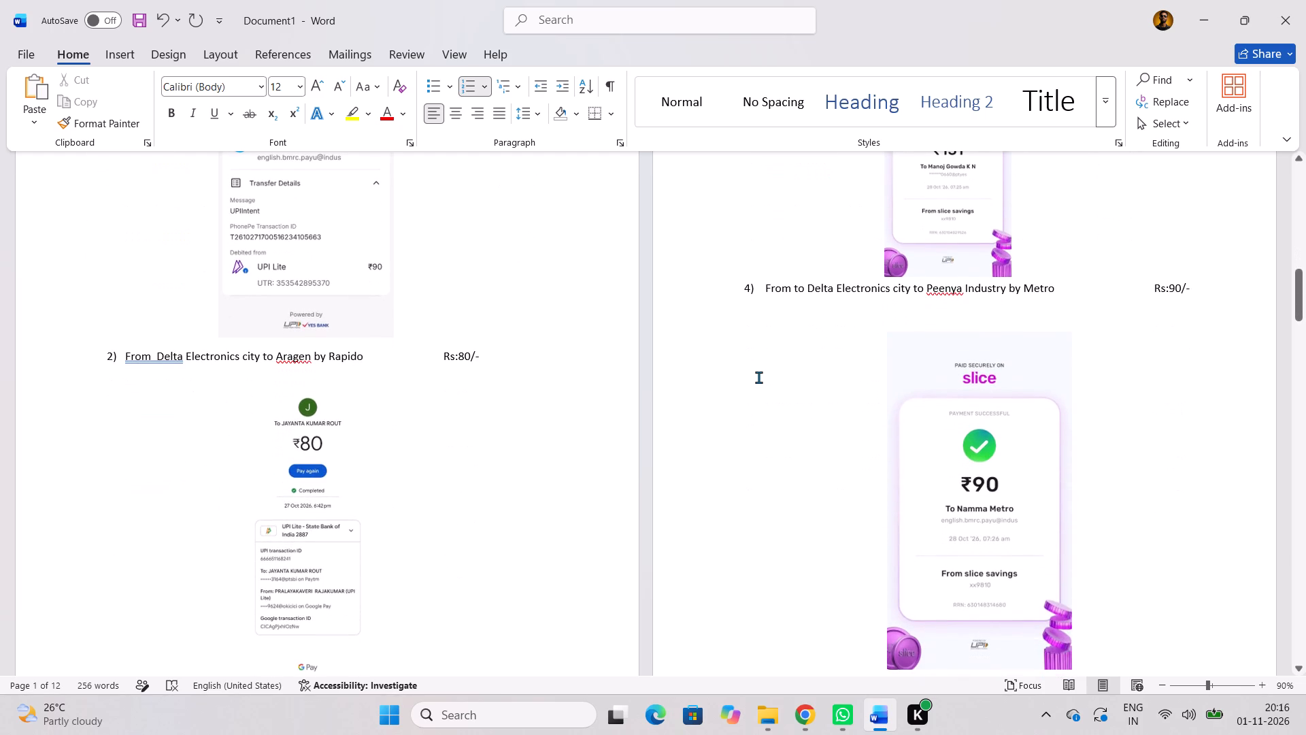
{"action": "scroll", "coordinate": [758, 377], "scroll_direction": "down", "scroll_amount": 2}
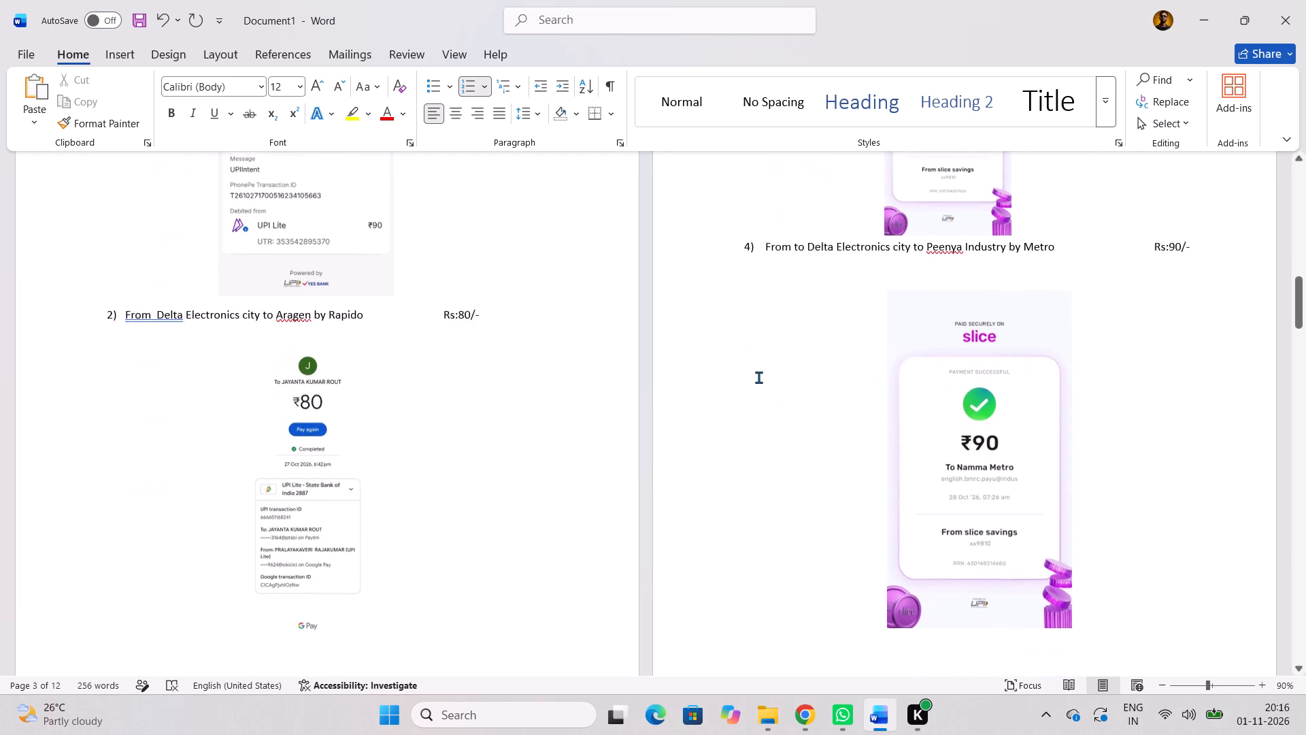
{"action": "scroll", "coordinate": [758, 377], "scroll_direction": "down", "scroll_amount": 13}
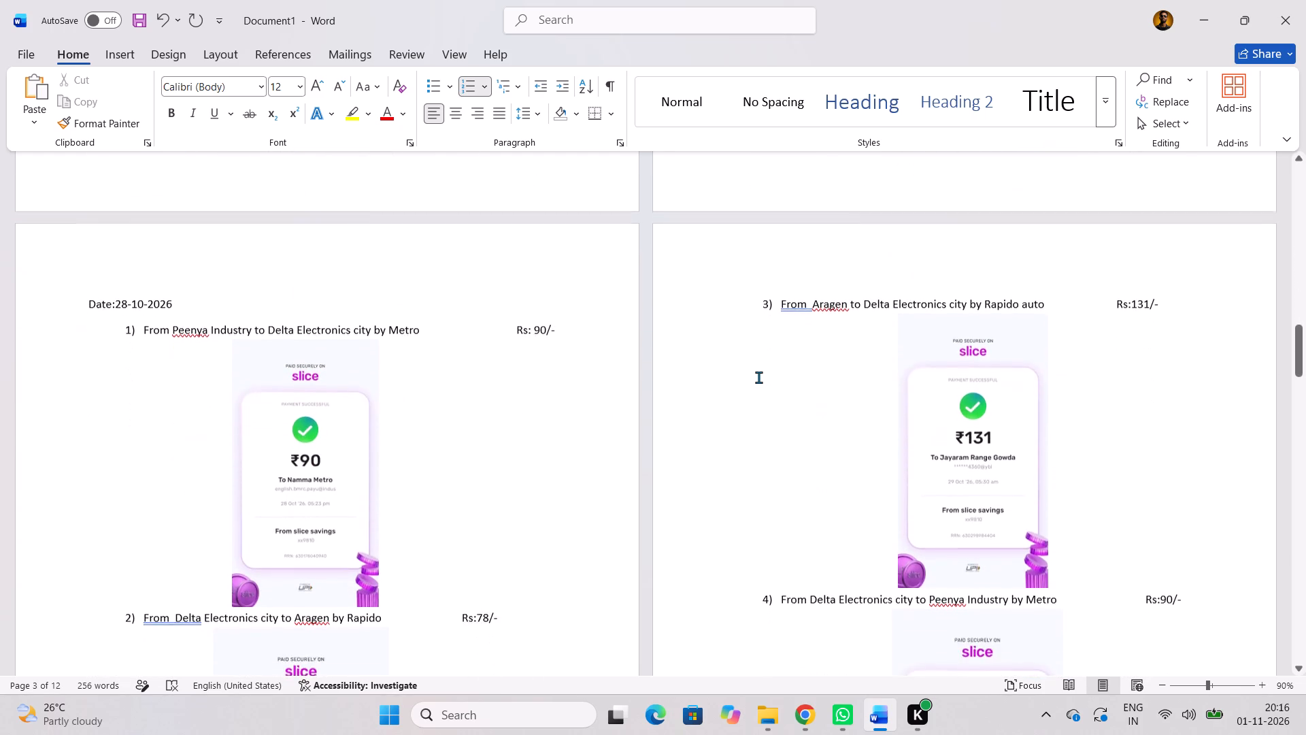
{"action": "scroll", "coordinate": [758, 377], "scroll_direction": "down", "scroll_amount": 2}
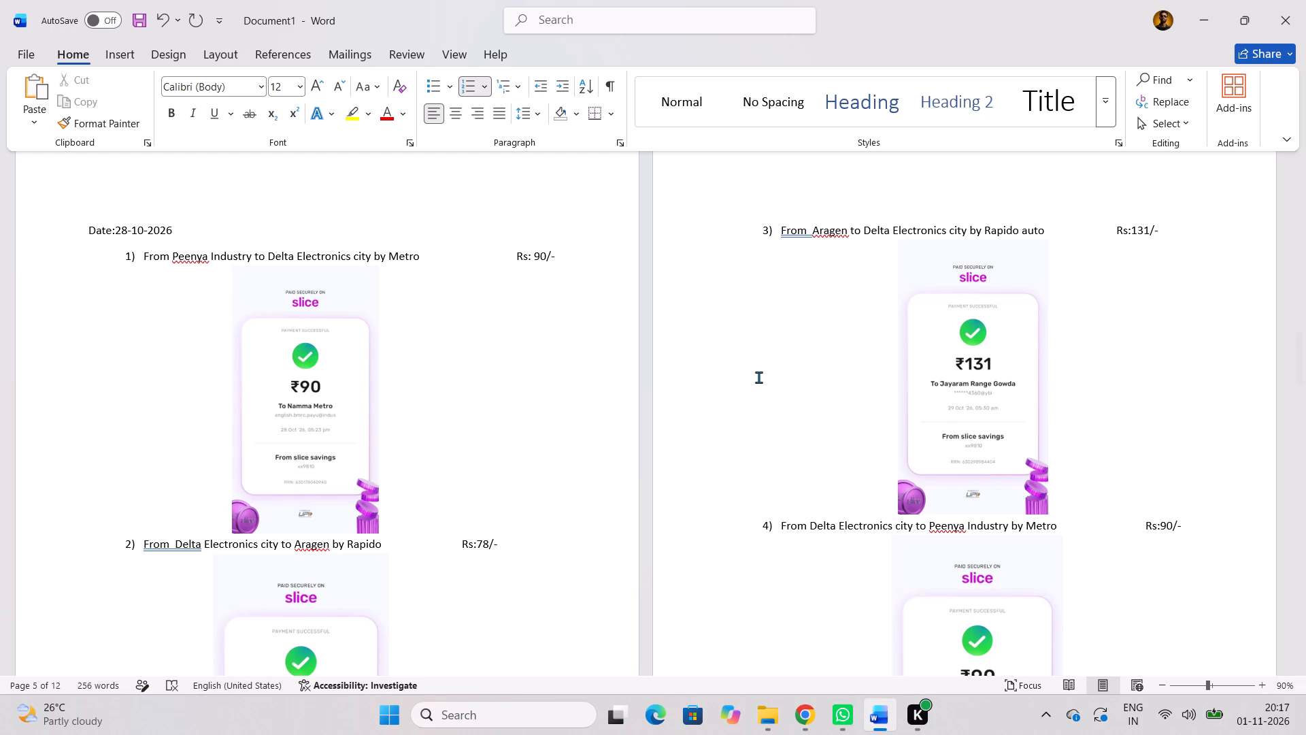
{"action": "scroll", "coordinate": [916, 167], "scroll_direction": "down", "scroll_amount": 1}
Check the trip entries and amounts against the receipts in the 29-10-2026, 30-10-2026 and 31-10-2026 sections.
{"action": "scroll", "coordinate": [914, 172], "scroll_direction": "down", "scroll_amount": 5}
{"action": "scroll", "coordinate": [846, 333], "scroll_direction": "down", "scroll_amount": 17}
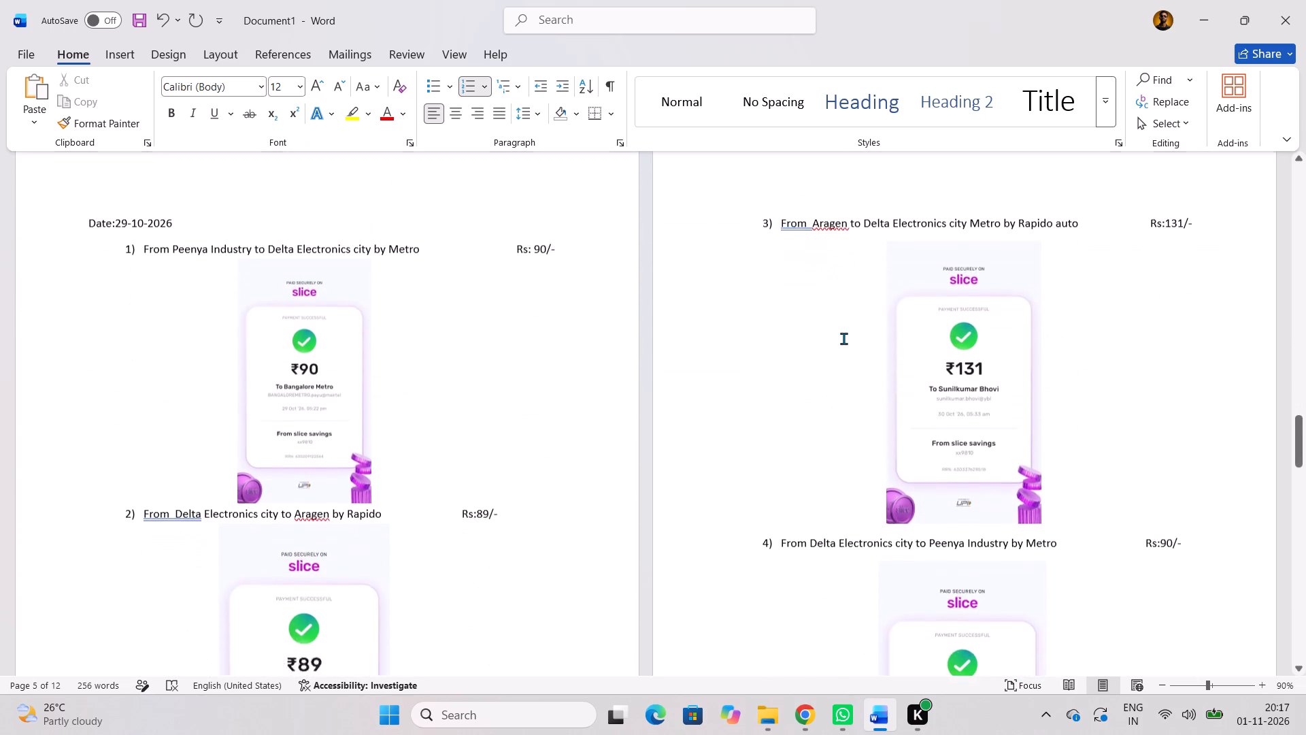
{"action": "scroll", "coordinate": [843, 338], "scroll_direction": "down", "scroll_amount": 1}
{"action": "scroll", "coordinate": [843, 338], "scroll_direction": "up", "scroll_amount": 1}
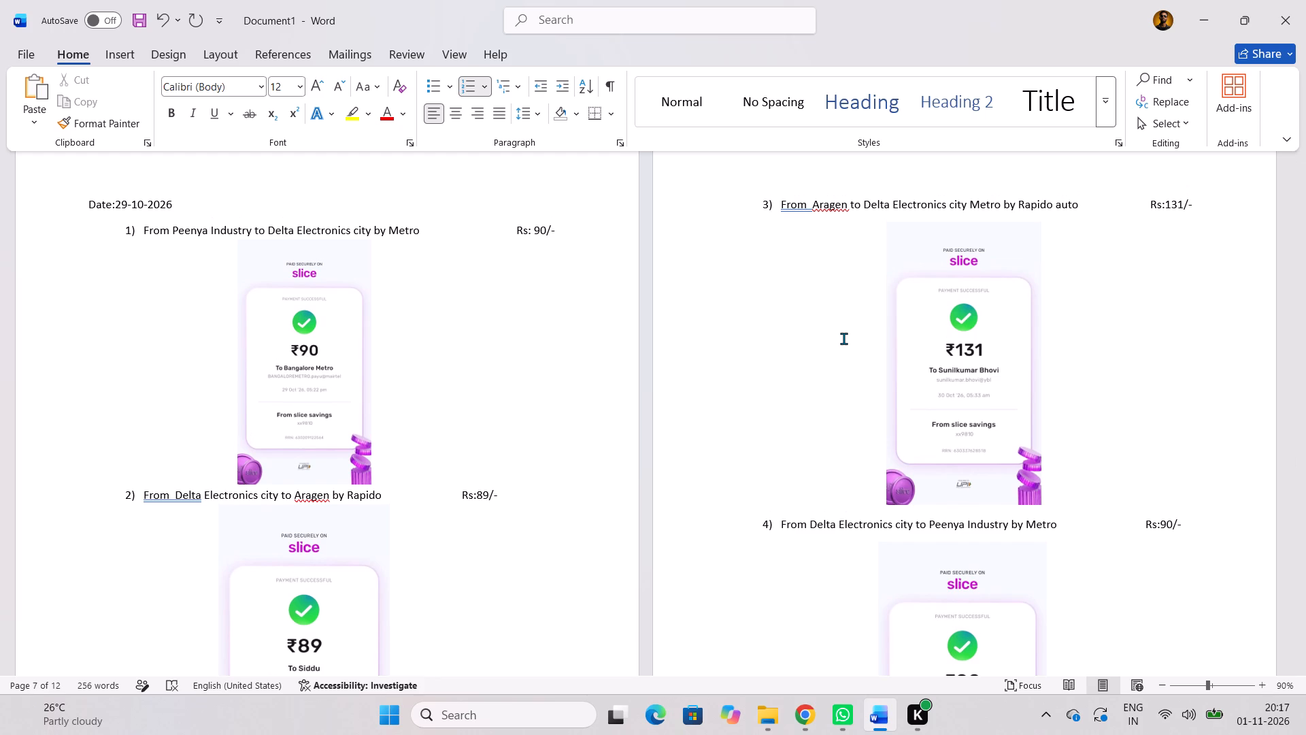
{"action": "scroll", "coordinate": [853, 319], "scroll_direction": "down", "scroll_amount": 10}
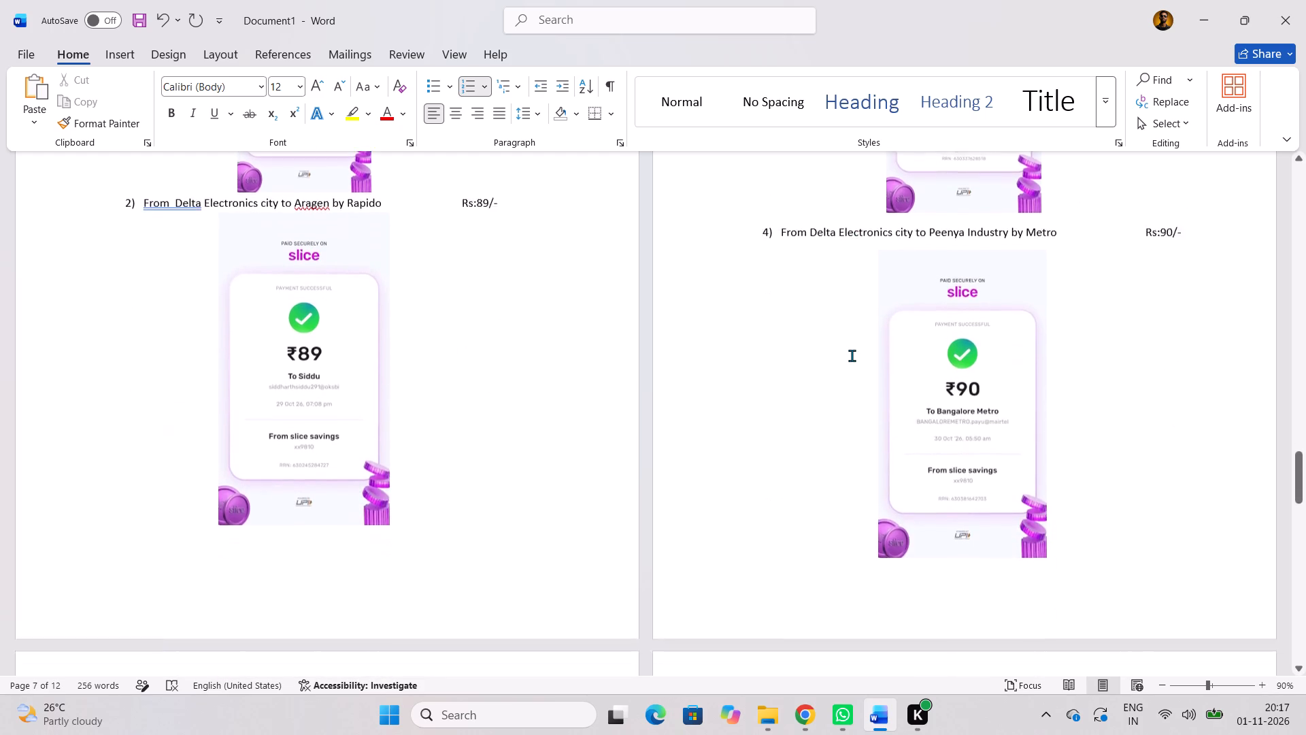
{"action": "scroll", "coordinate": [852, 355], "scroll_direction": "down", "scroll_amount": 11}
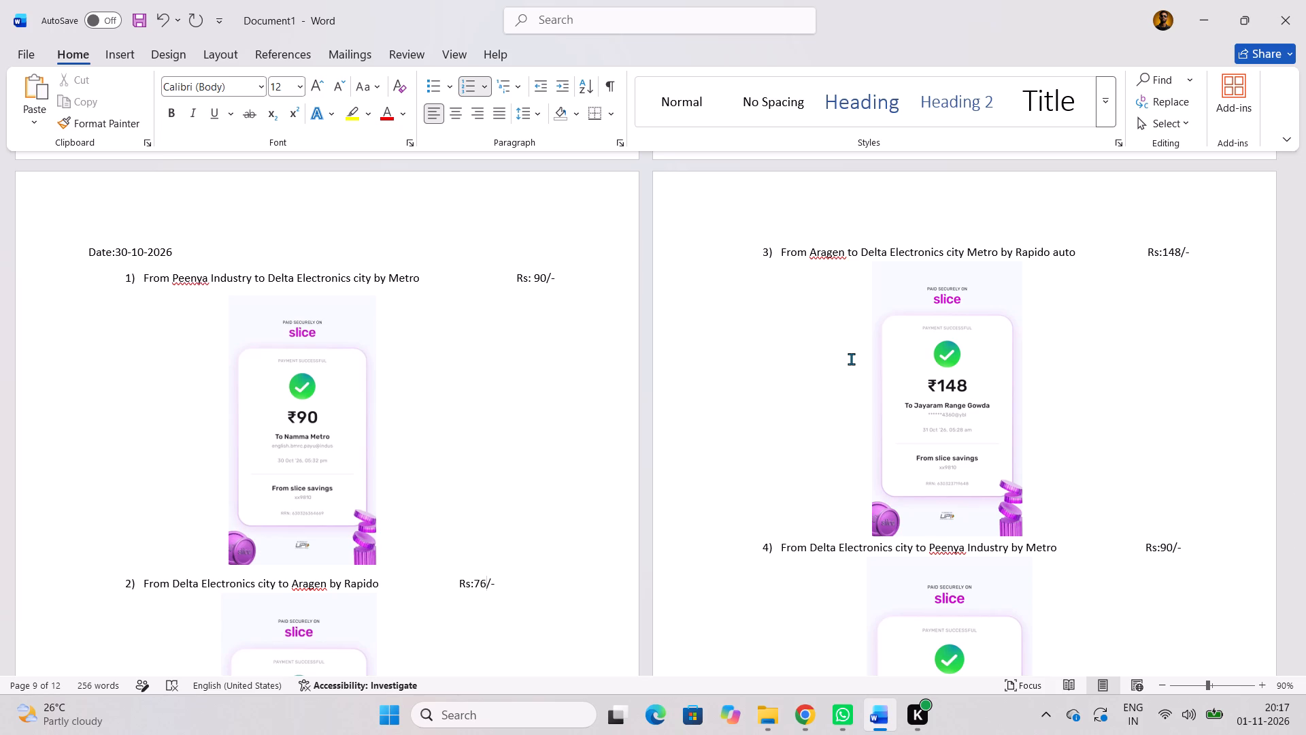
{"action": "scroll", "coordinate": [851, 359], "scroll_direction": "up", "scroll_amount": 3}
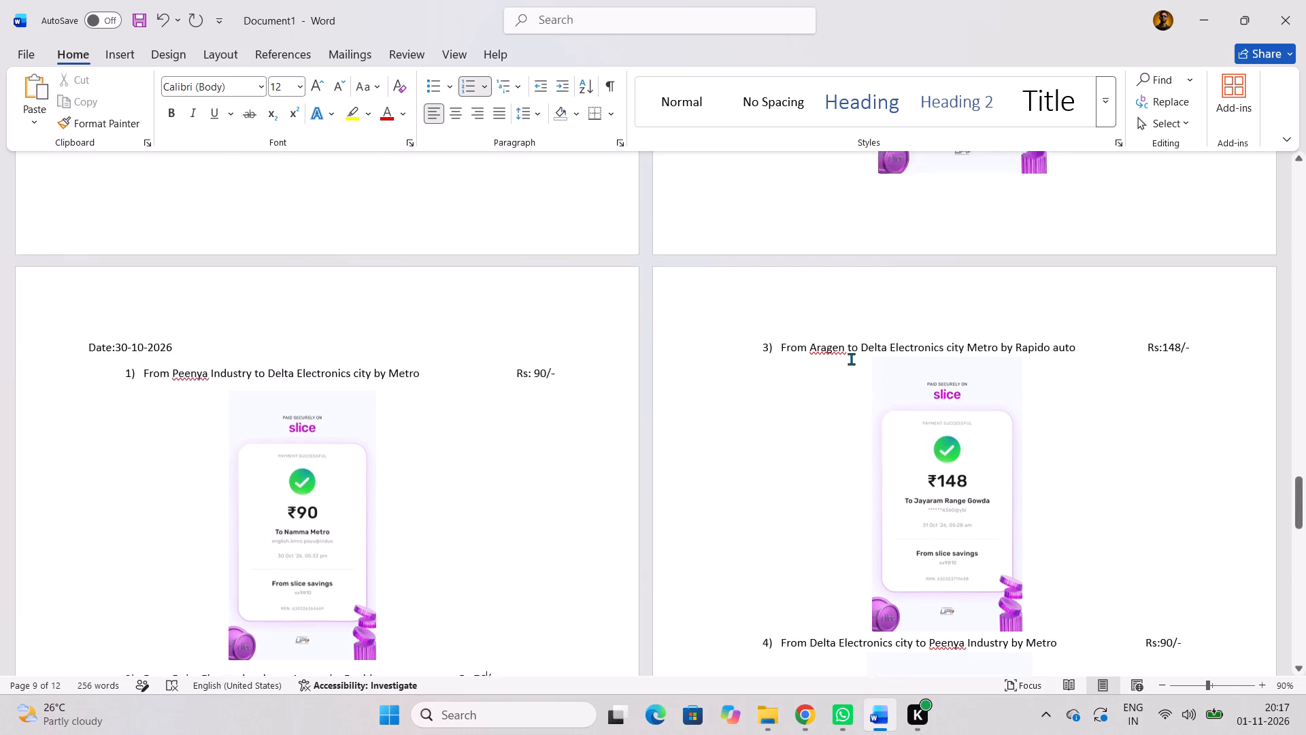
{"action": "scroll", "coordinate": [851, 359], "scroll_direction": "up", "scroll_amount": 7}
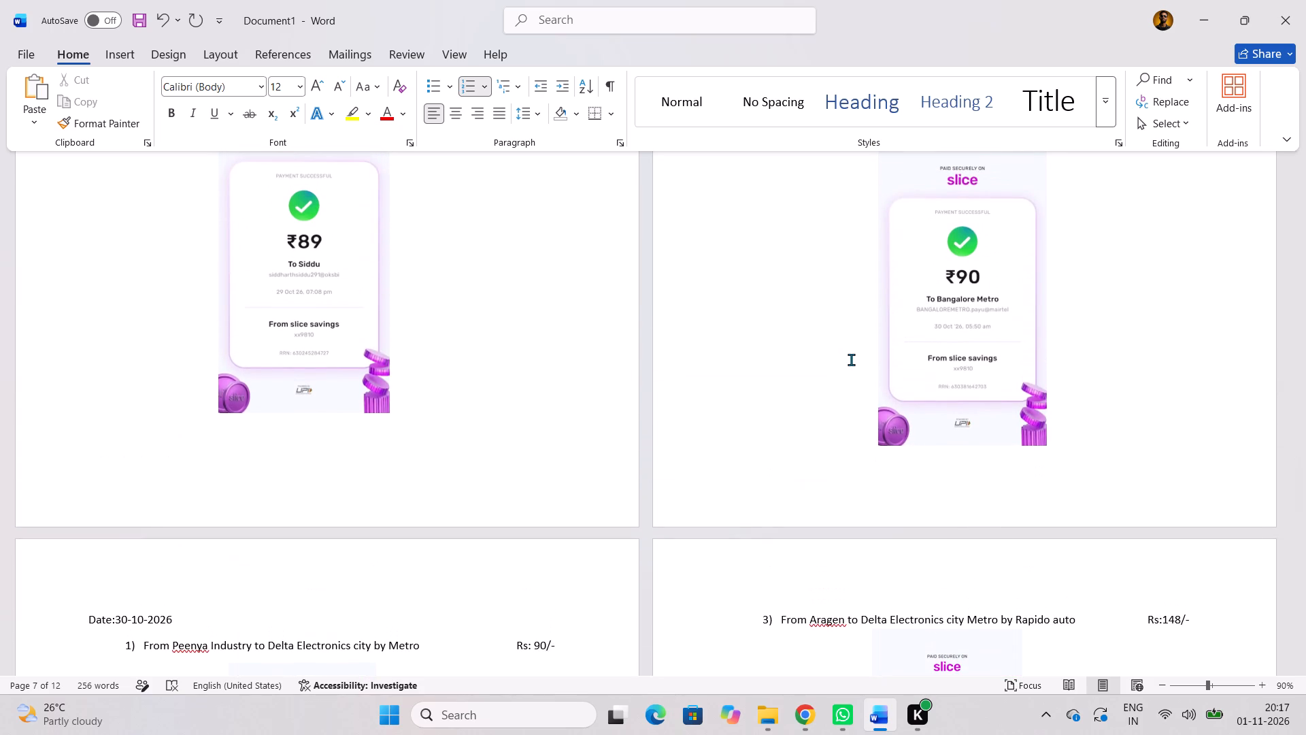
{"action": "scroll", "coordinate": [851, 361], "scroll_direction": "down", "scroll_amount": 9}
{"action": "scroll", "coordinate": [816, 408], "scroll_direction": "down", "scroll_amount": 1}
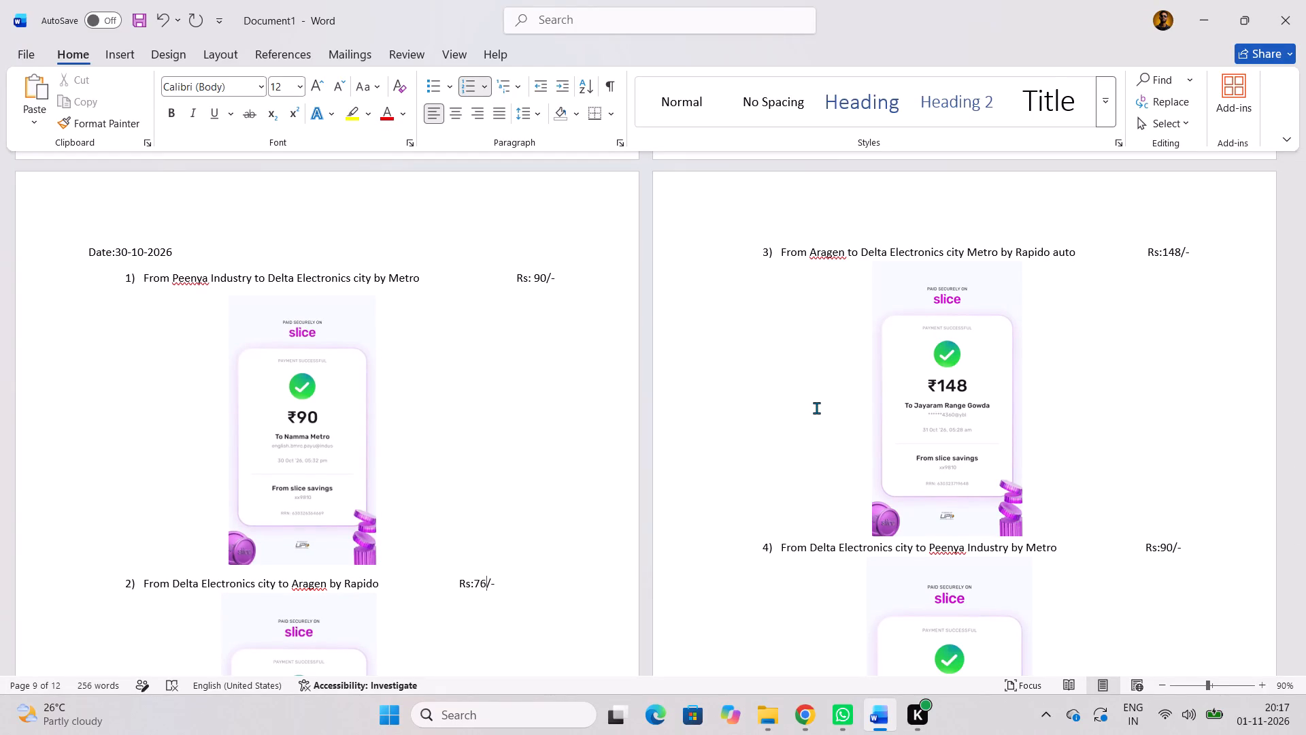
{"action": "scroll", "coordinate": [816, 408], "scroll_direction": "down", "scroll_amount": 20}
{"action": "scroll", "coordinate": [816, 408], "scroll_direction": "down", "scroll_amount": 5}
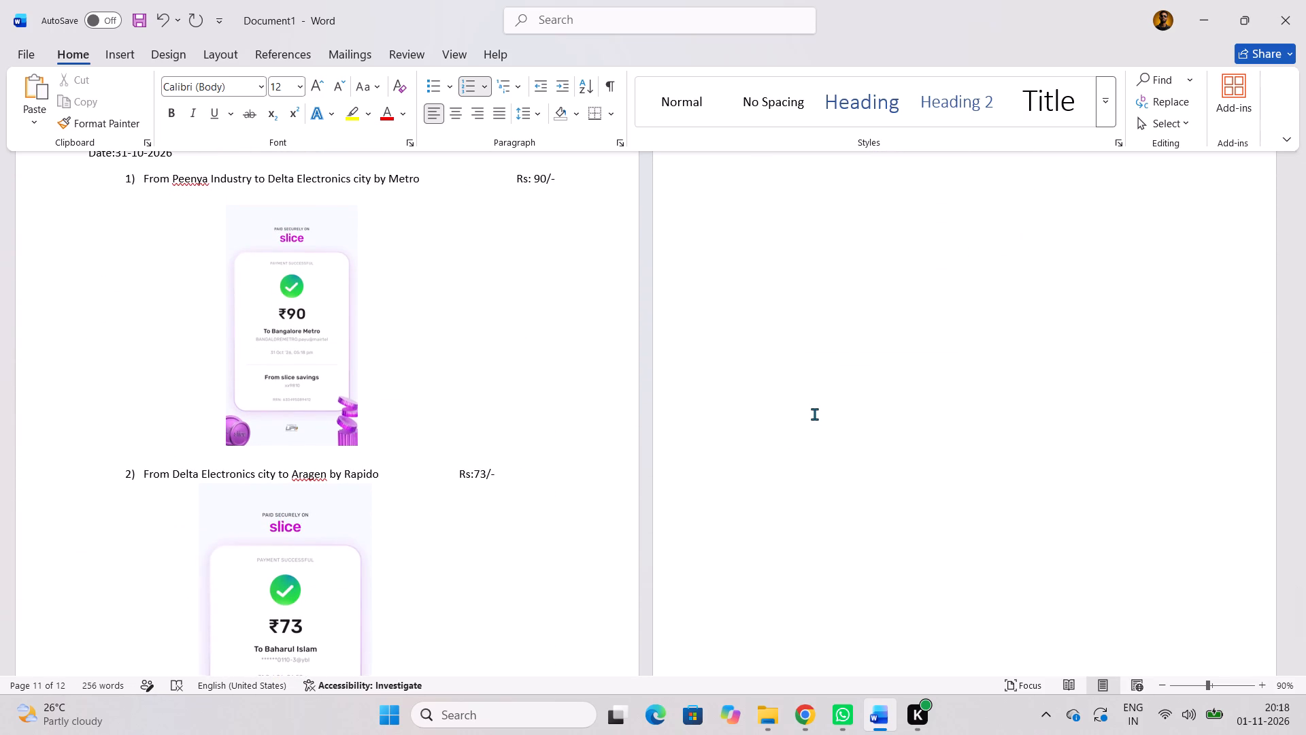
{"action": "scroll", "coordinate": [592, 551], "scroll_direction": "down", "scroll_amount": 8}
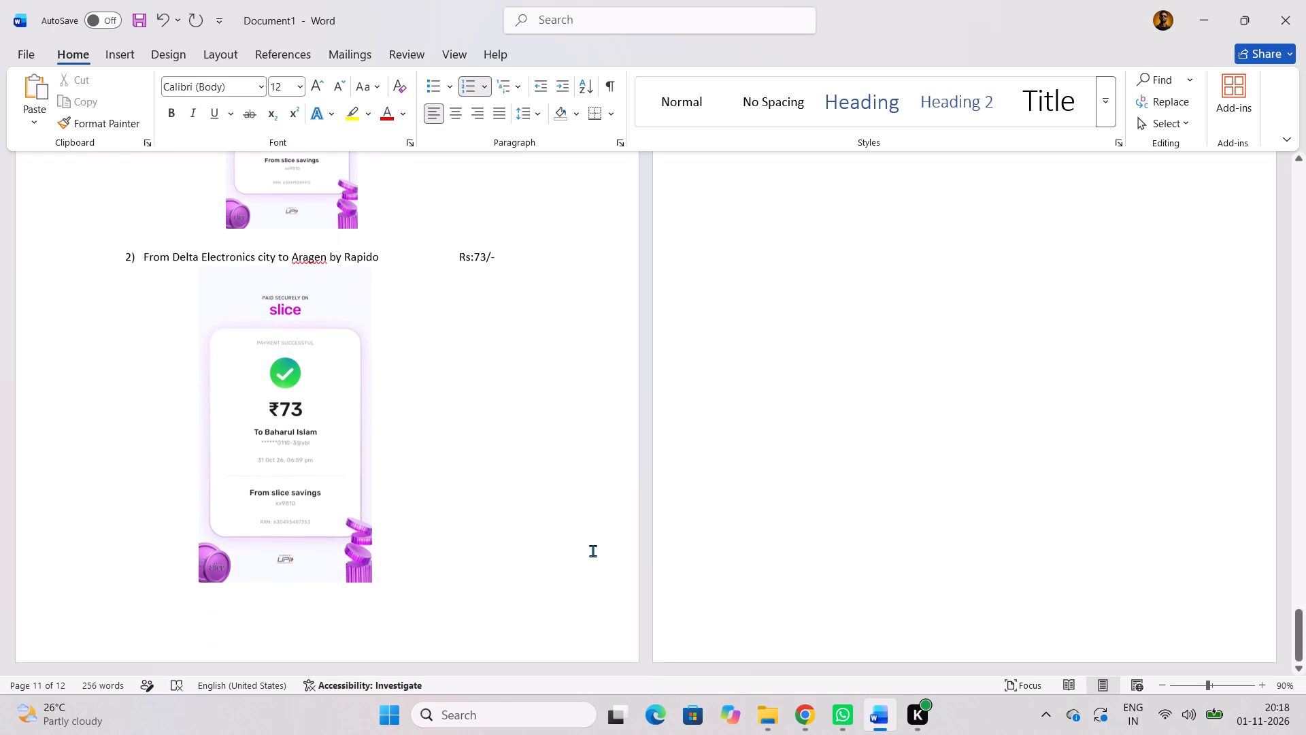
Return to the Travel Expenses title and recheck the entries and receipts of 26-10-2026 through 28-10-2026.
{"action": "scroll", "coordinate": [592, 551], "scroll_direction": "up", "scroll_amount": 20}
{"action": "scroll", "coordinate": [592, 551], "scroll_direction": "up", "scroll_amount": 20}
{"action": "scroll", "coordinate": [592, 551], "scroll_direction": "up", "scroll_amount": 2}
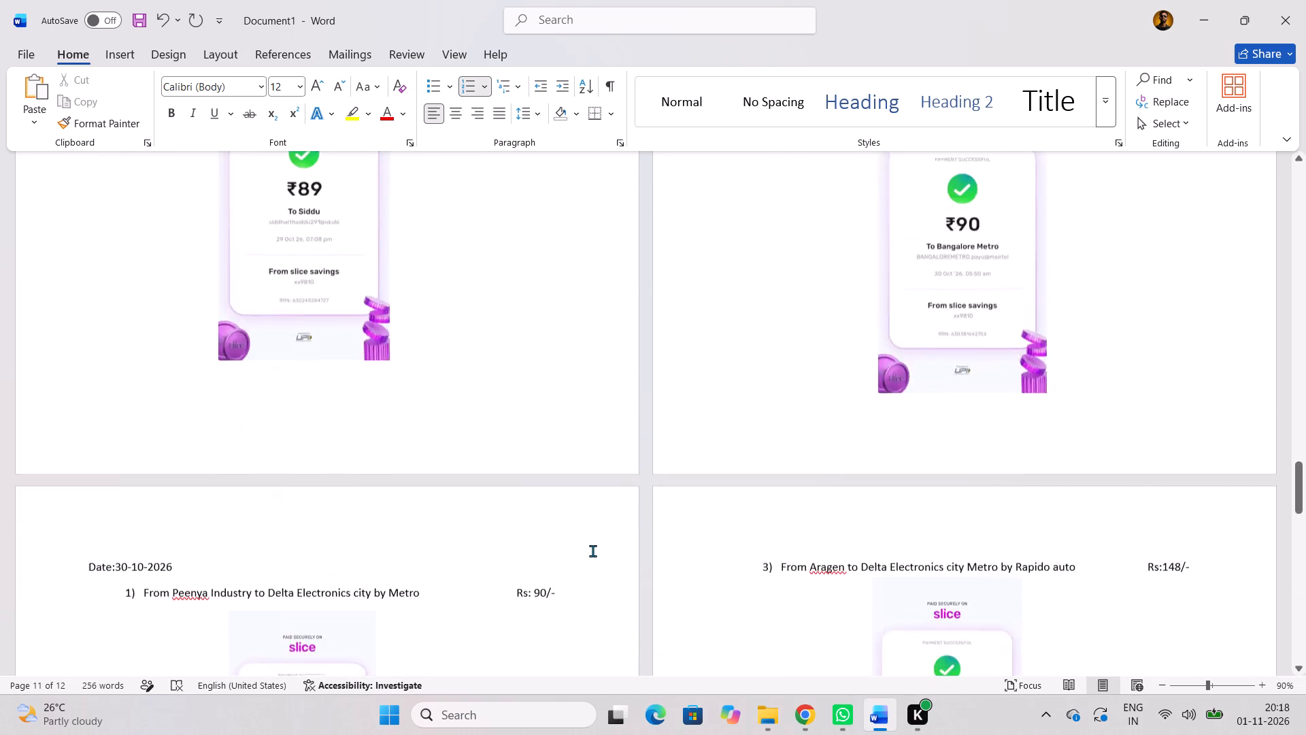
{"action": "scroll", "coordinate": [592, 551], "scroll_direction": "up", "scroll_amount": 10}
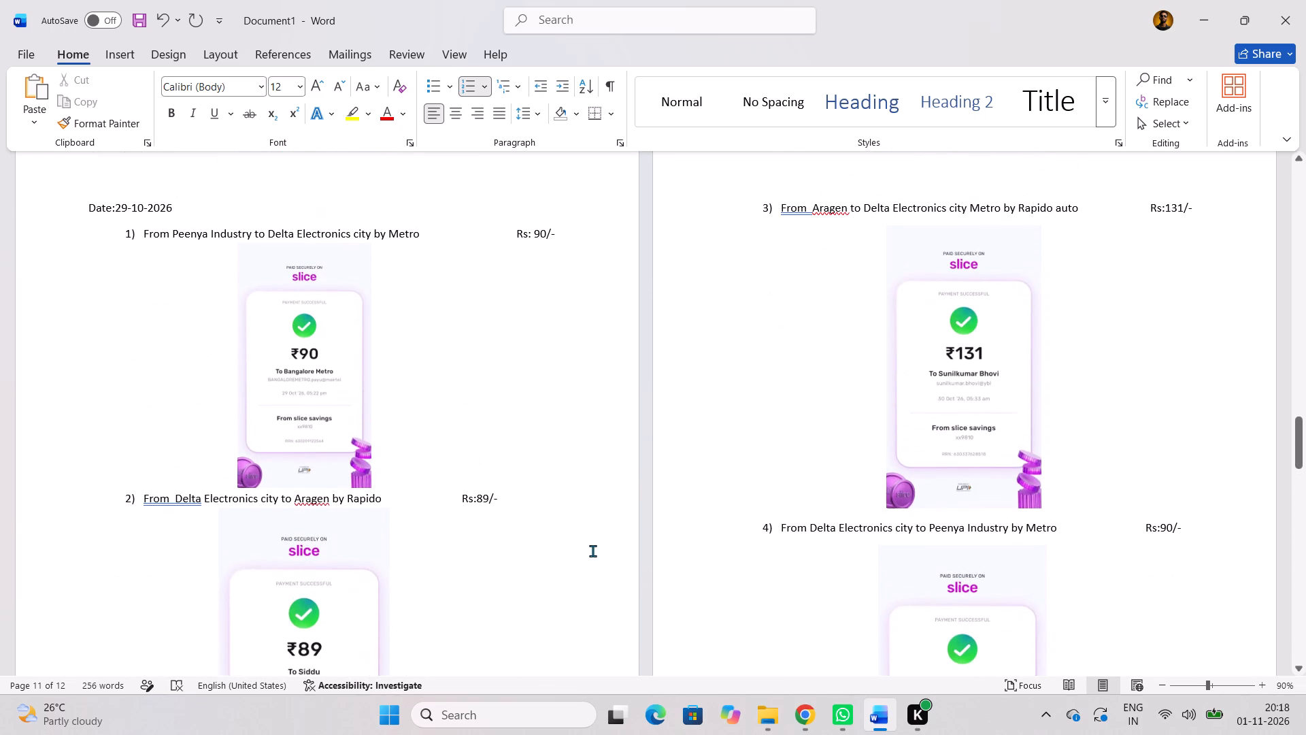
{"action": "scroll", "coordinate": [592, 551], "scroll_direction": "up", "scroll_amount": 20}
{"action": "scroll", "coordinate": [592, 551], "scroll_direction": "up", "scroll_amount": 14}
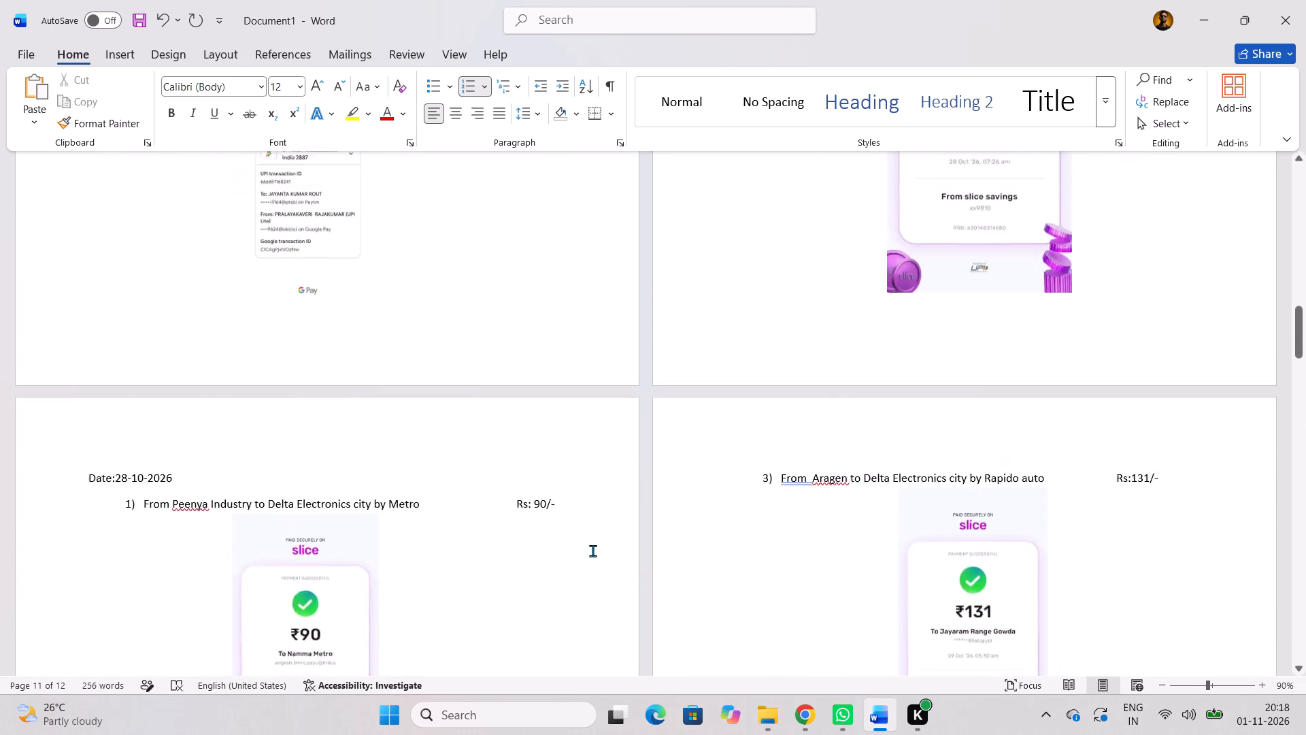
{"action": "scroll", "coordinate": [592, 551], "scroll_direction": "up", "scroll_amount": 19}
{"action": "scroll", "coordinate": [592, 551], "scroll_direction": "up", "scroll_amount": 19}
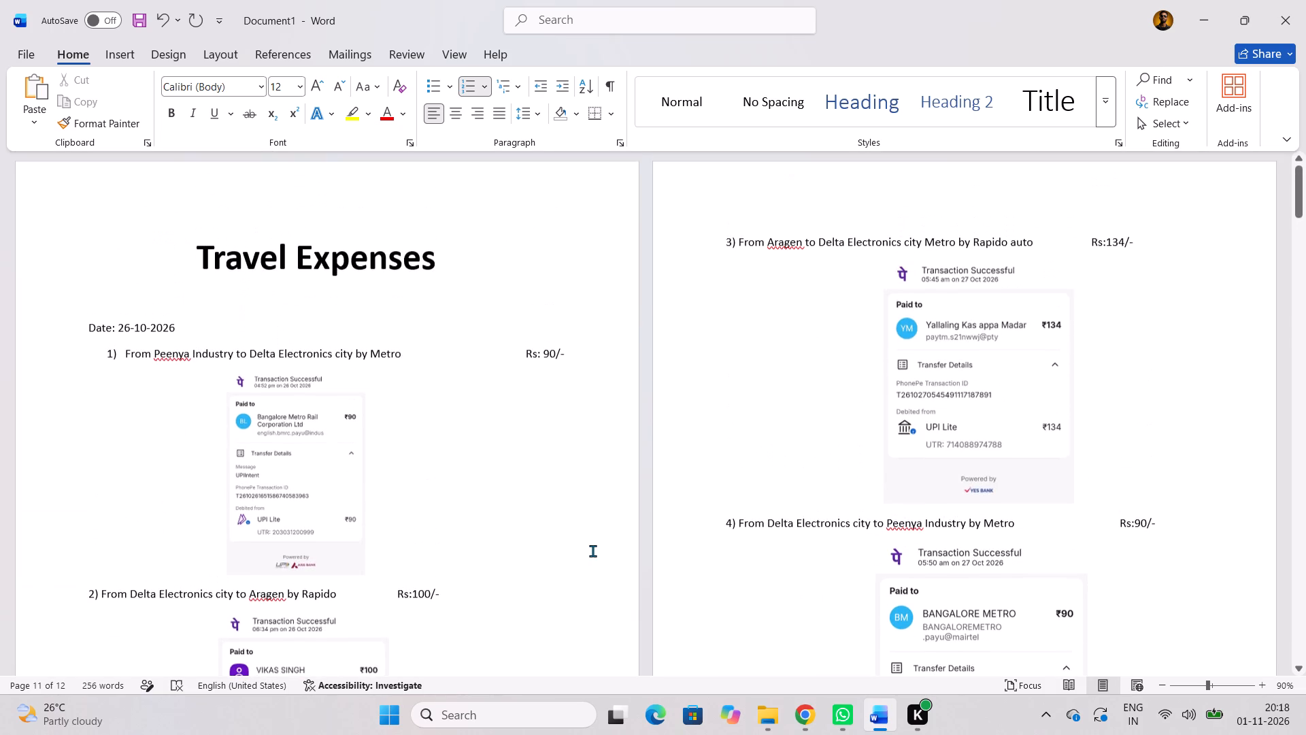
{"action": "scroll", "coordinate": [592, 551], "scroll_direction": "down", "scroll_amount": 1}
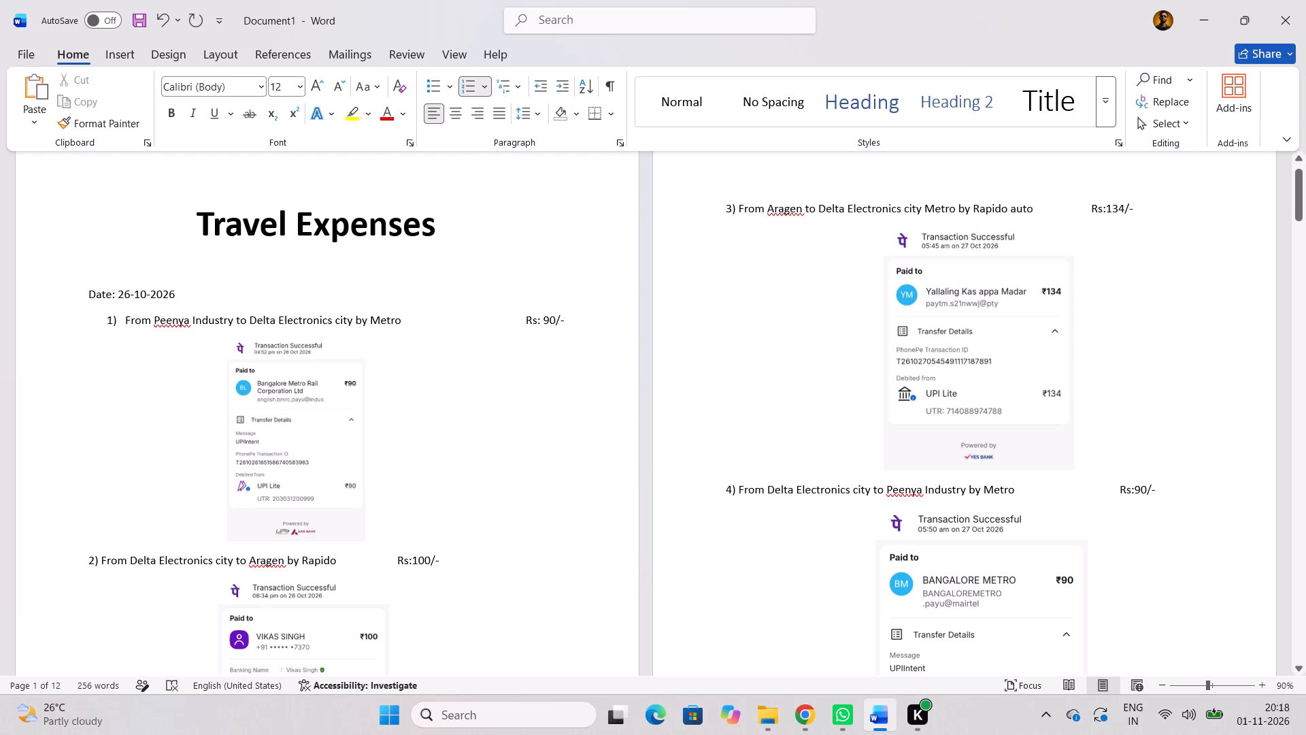
{"action": "scroll", "coordinate": [689, 620], "scroll_direction": "down", "scroll_amount": 9}
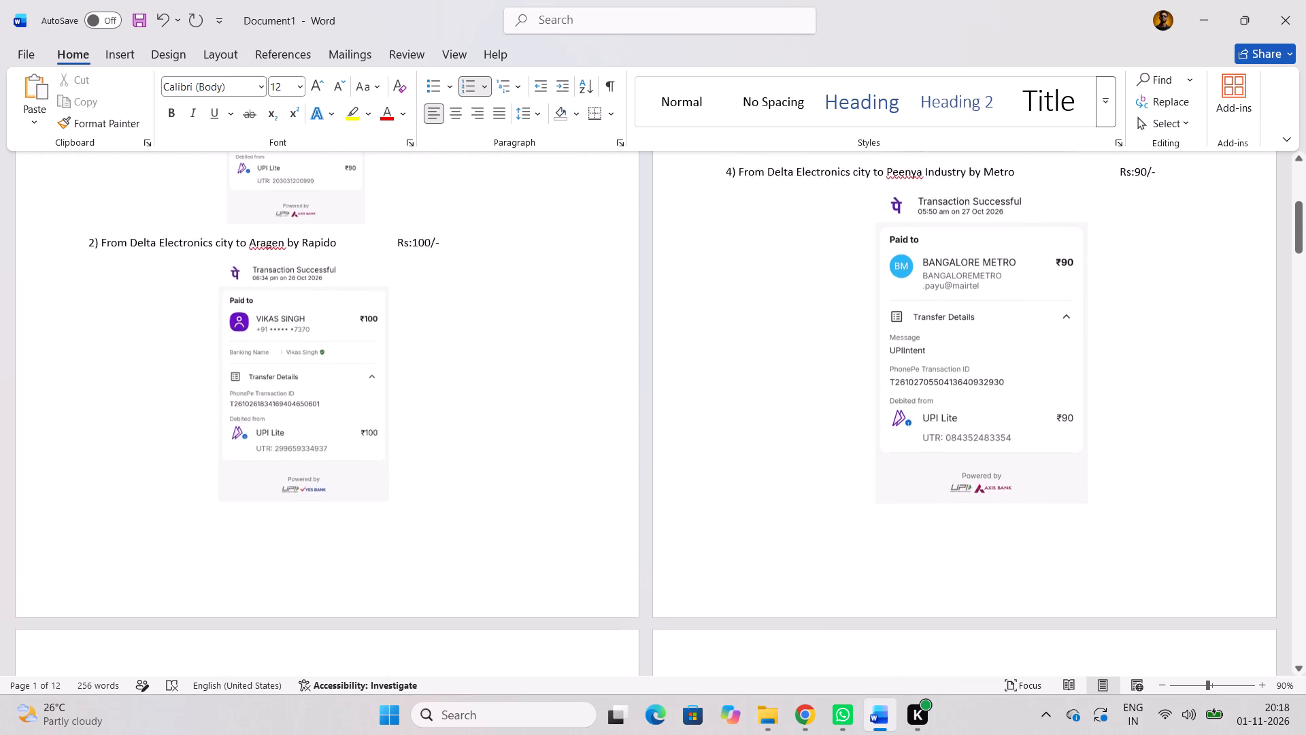
{"action": "scroll", "coordinate": [686, 619], "scroll_direction": "down", "scroll_amount": 12}
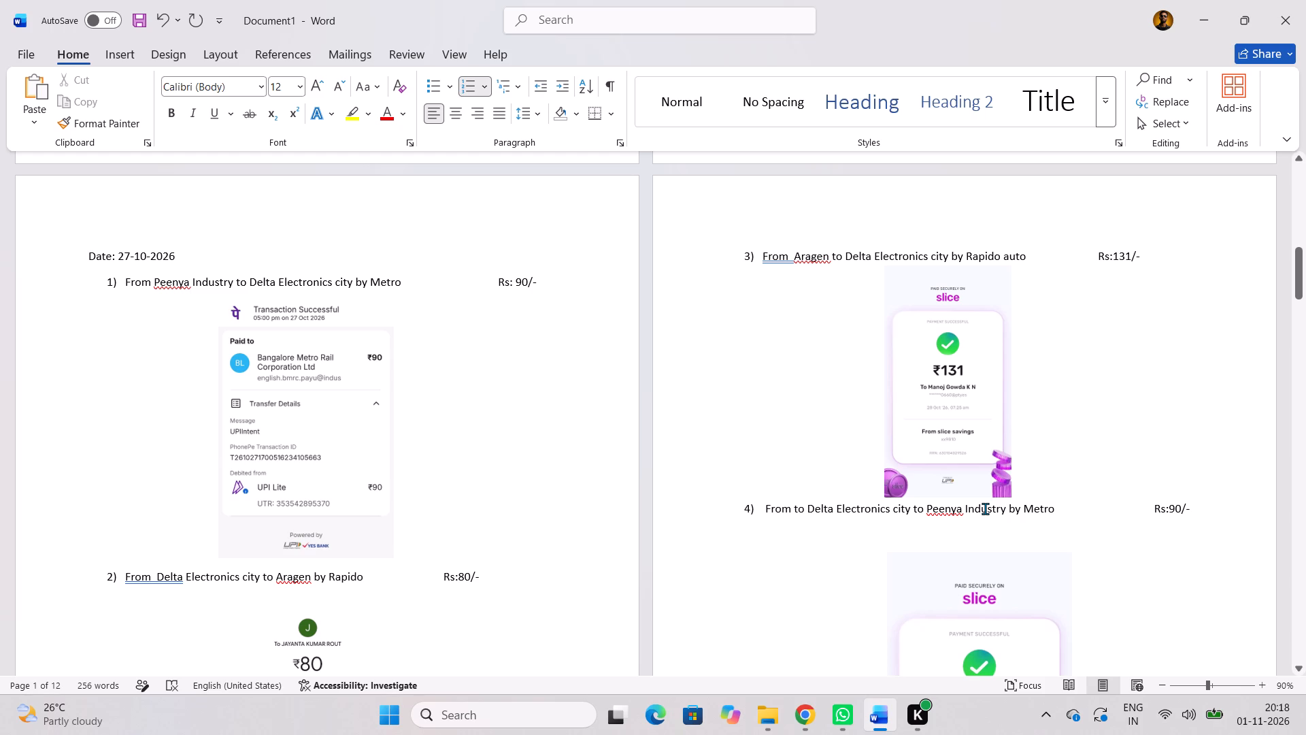
{"action": "scroll", "coordinate": [952, 522], "scroll_direction": "down", "scroll_amount": 11}
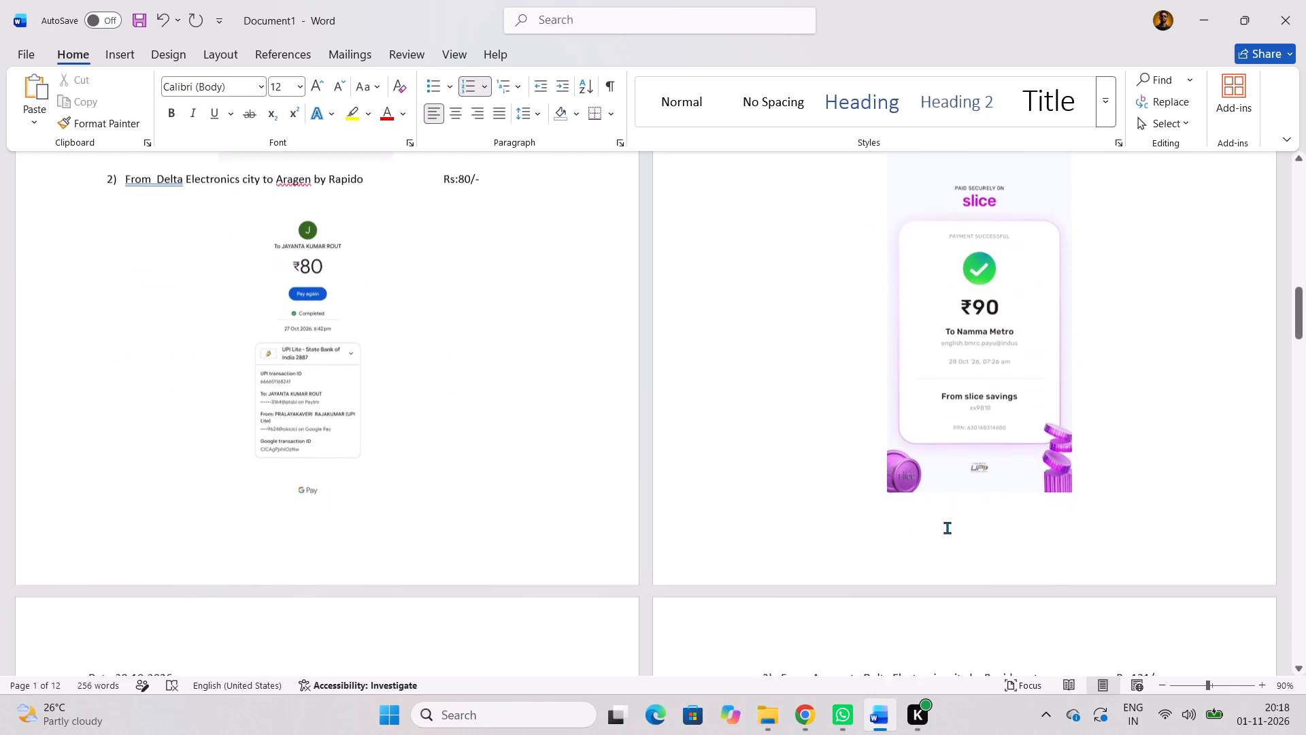
{"action": "scroll", "coordinate": [947, 527], "scroll_direction": "down", "scroll_amount": 5}
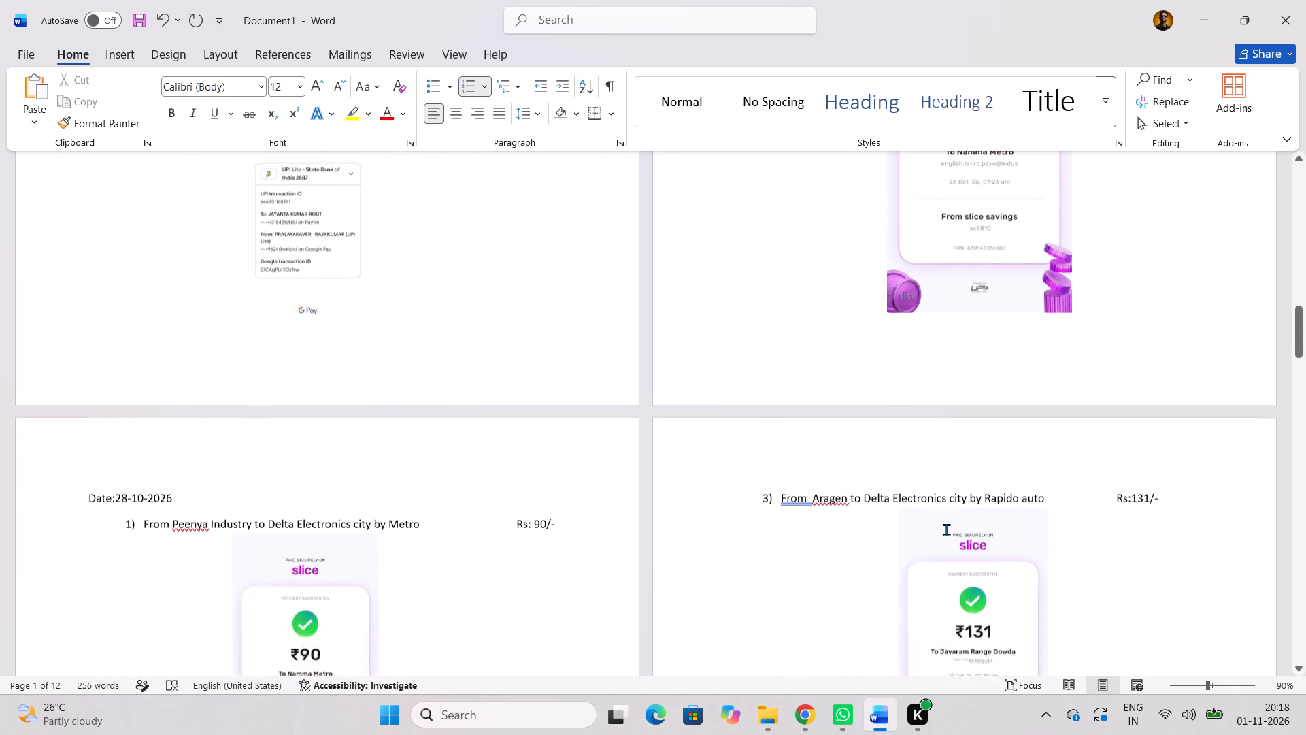
{"action": "scroll", "coordinate": [946, 529], "scroll_direction": "down", "scroll_amount": 6}
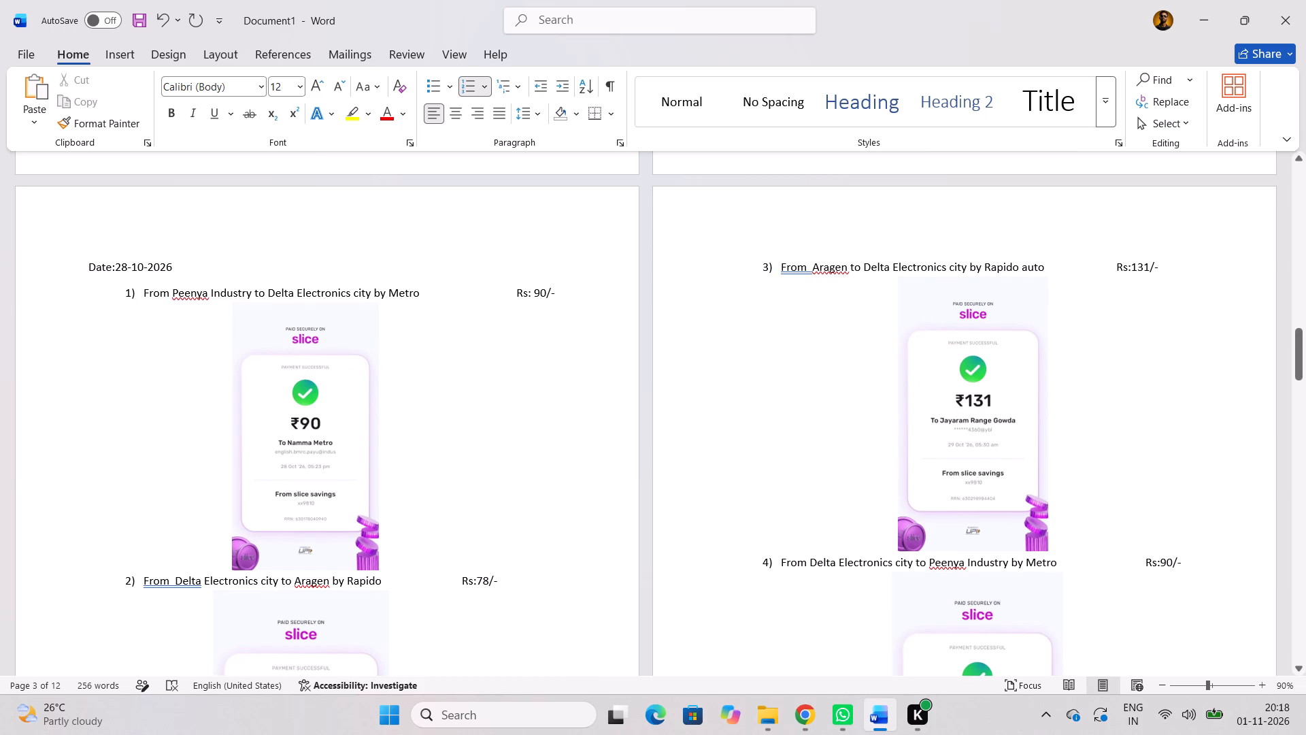
{"action": "scroll", "coordinate": [984, 549], "scroll_direction": "down", "scroll_amount": 5}
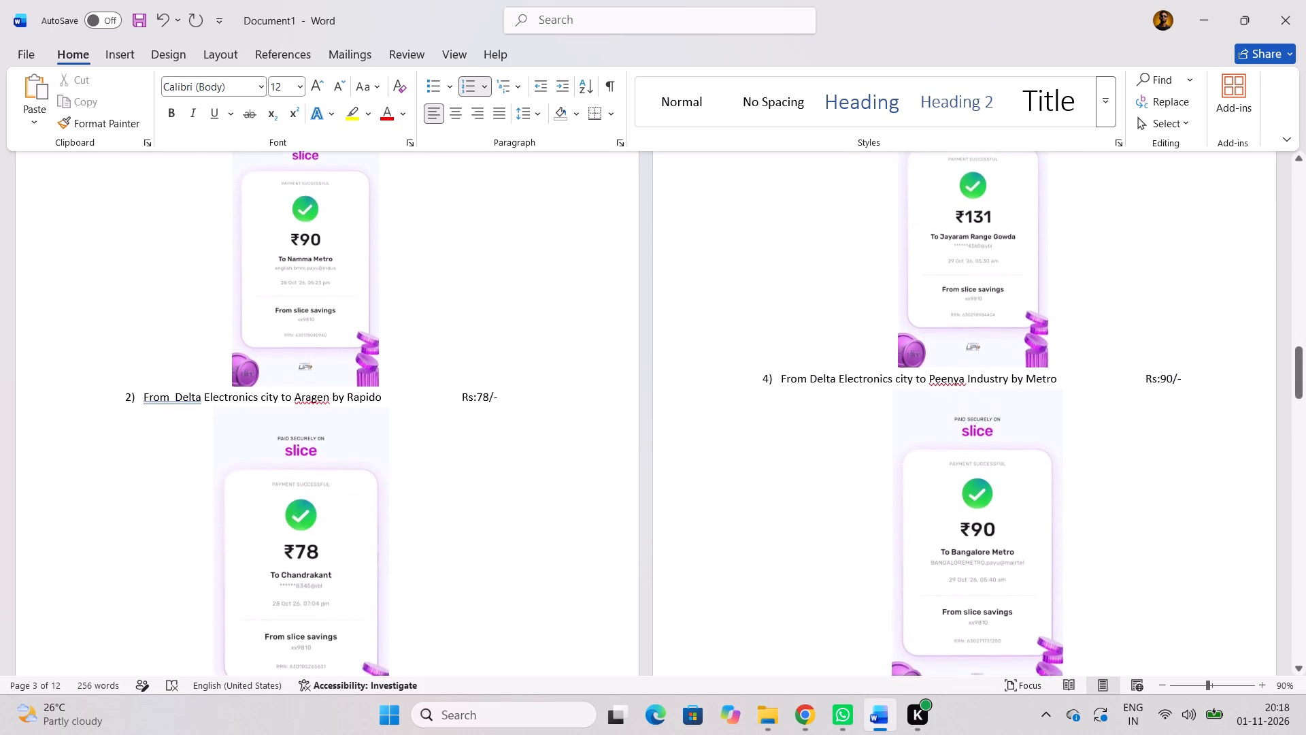
Recheck the entries and receipts of 29-10-2026 through 31-10-2026, down to the end of the document.
{"action": "scroll", "coordinate": [984, 550], "scroll_direction": "down", "scroll_amount": 15}
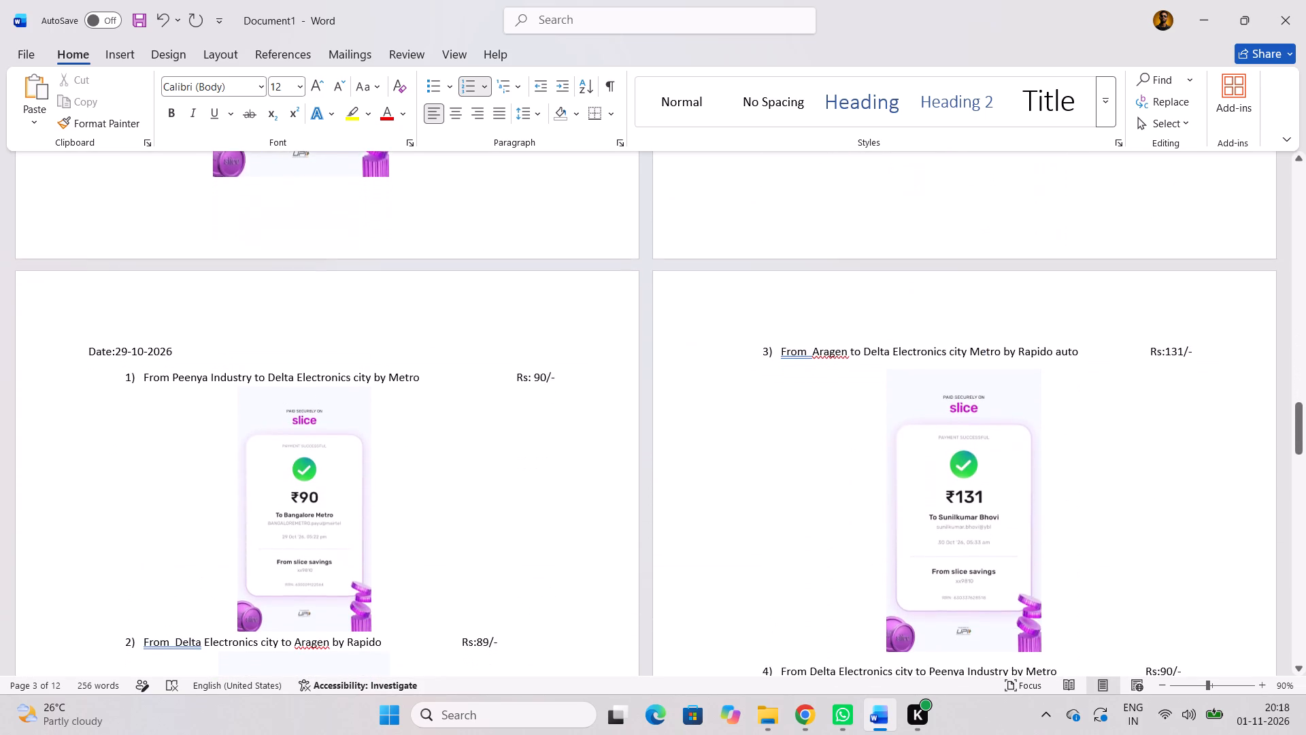
{"action": "scroll", "coordinate": [984, 550], "scroll_direction": "down", "scroll_amount": 2}
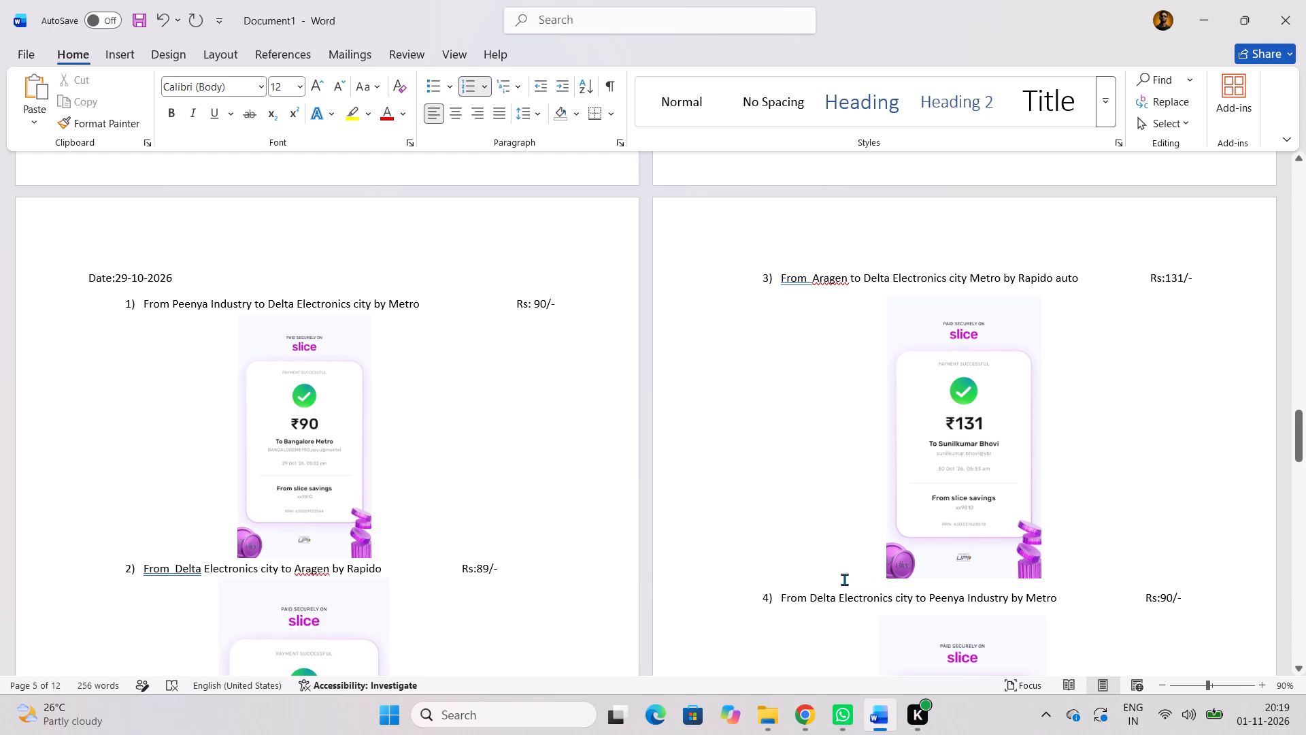
{"action": "scroll", "coordinate": [843, 579], "scroll_direction": "down", "scroll_amount": 8}
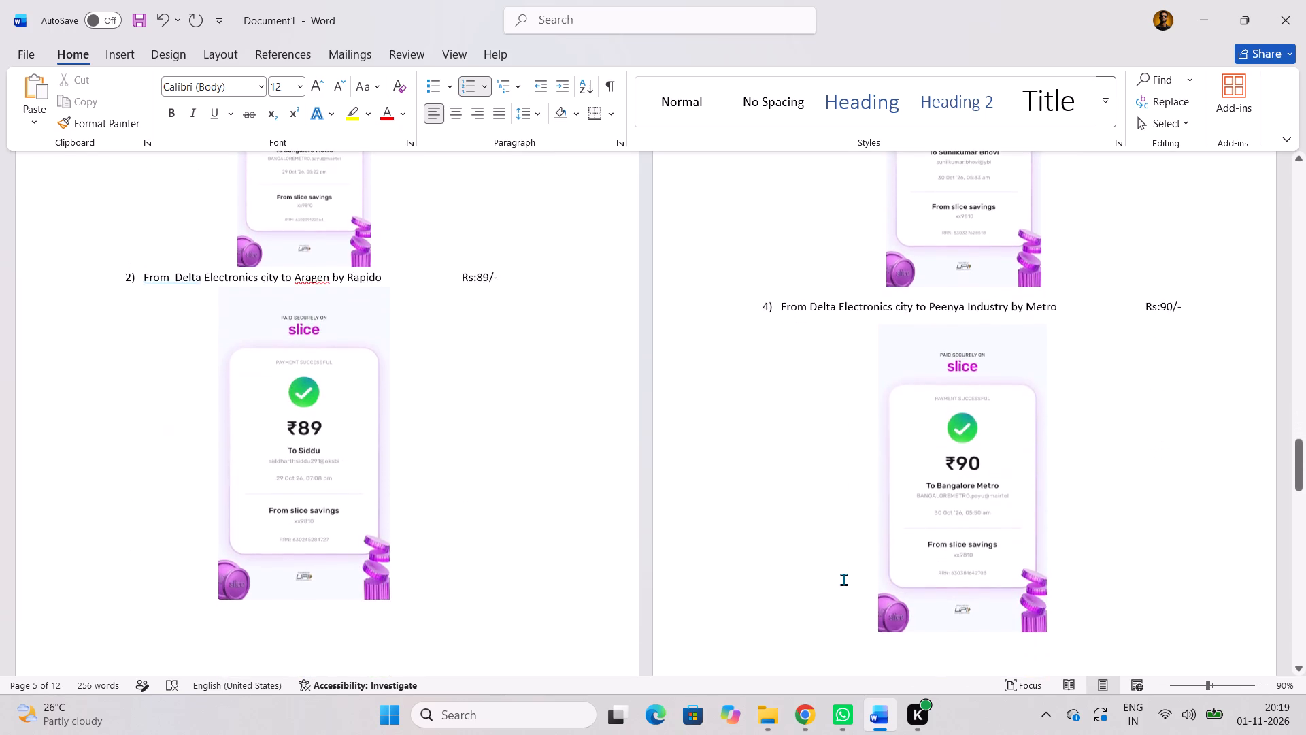
{"action": "scroll", "coordinate": [843, 579], "scroll_direction": "down", "scroll_amount": 15}
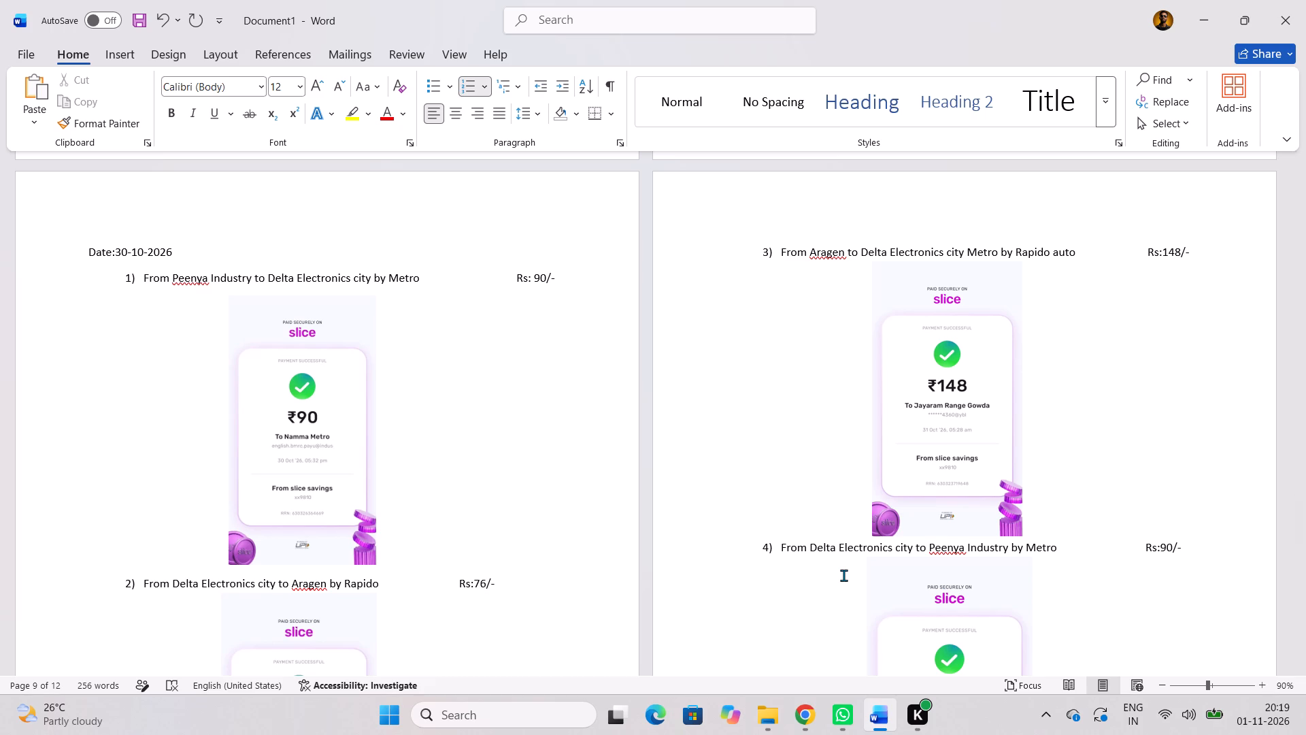
{"action": "scroll", "coordinate": [843, 576], "scroll_direction": "down", "scroll_amount": 20}
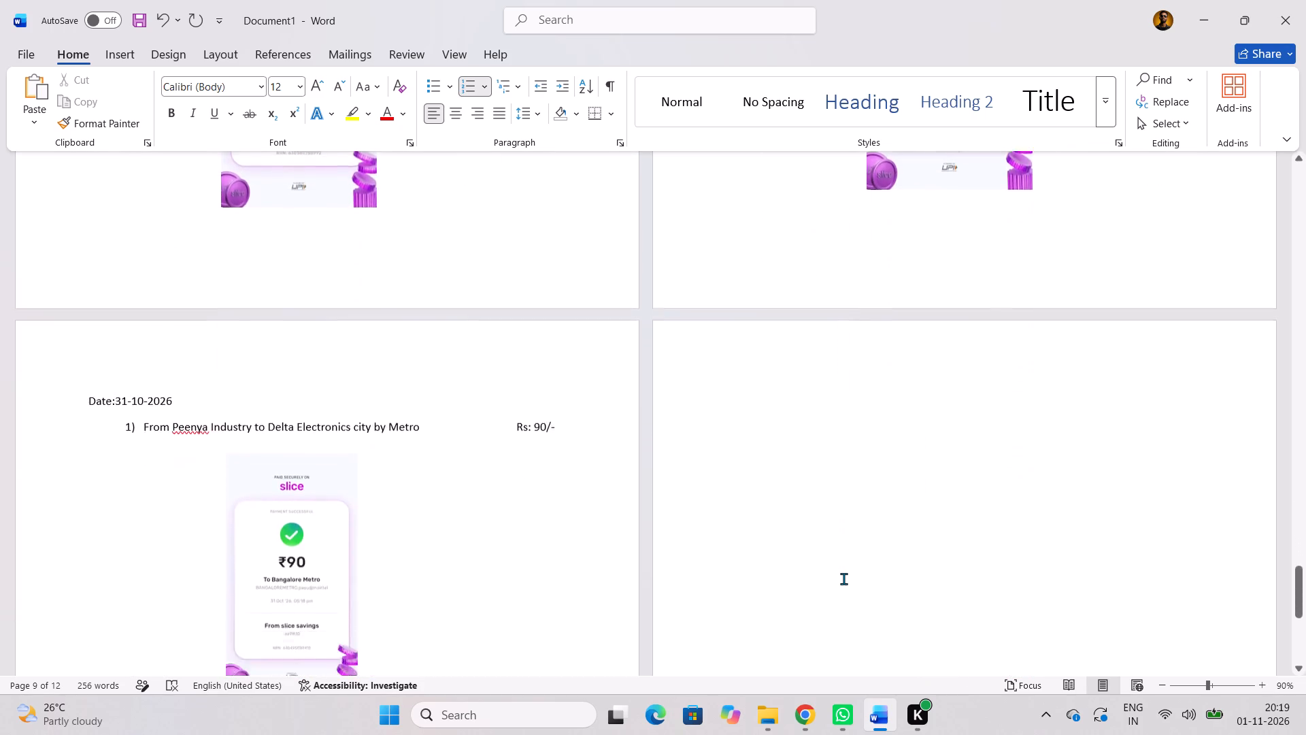
{"action": "scroll", "coordinate": [843, 578], "scroll_direction": "down", "scroll_amount": 16}
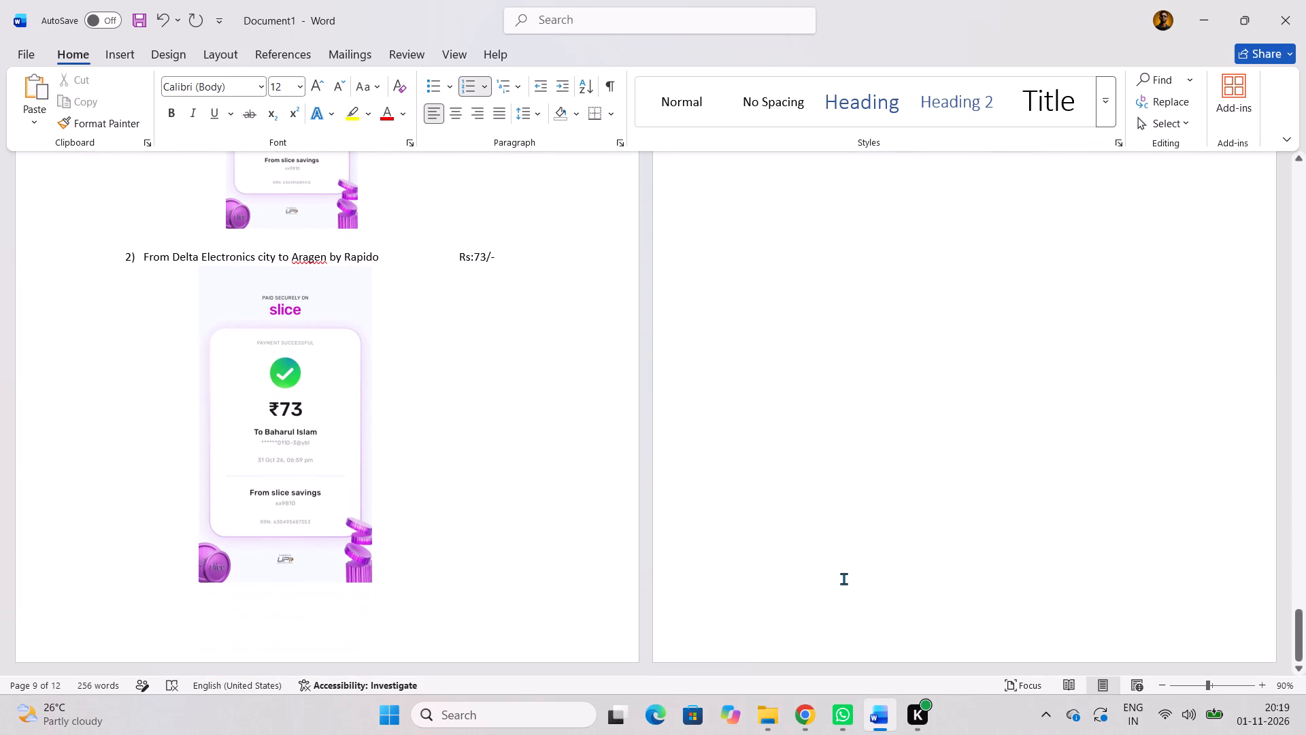
{"action": "scroll", "coordinate": [843, 578], "scroll_direction": "down", "scroll_amount": 4}
Shrink the Rs:73/- receipt under "From Delta Electronics city to Aragen by Rapido" slightly and indent it with nine spaces.
{"action": "left_click", "coordinate": [457, 573]}
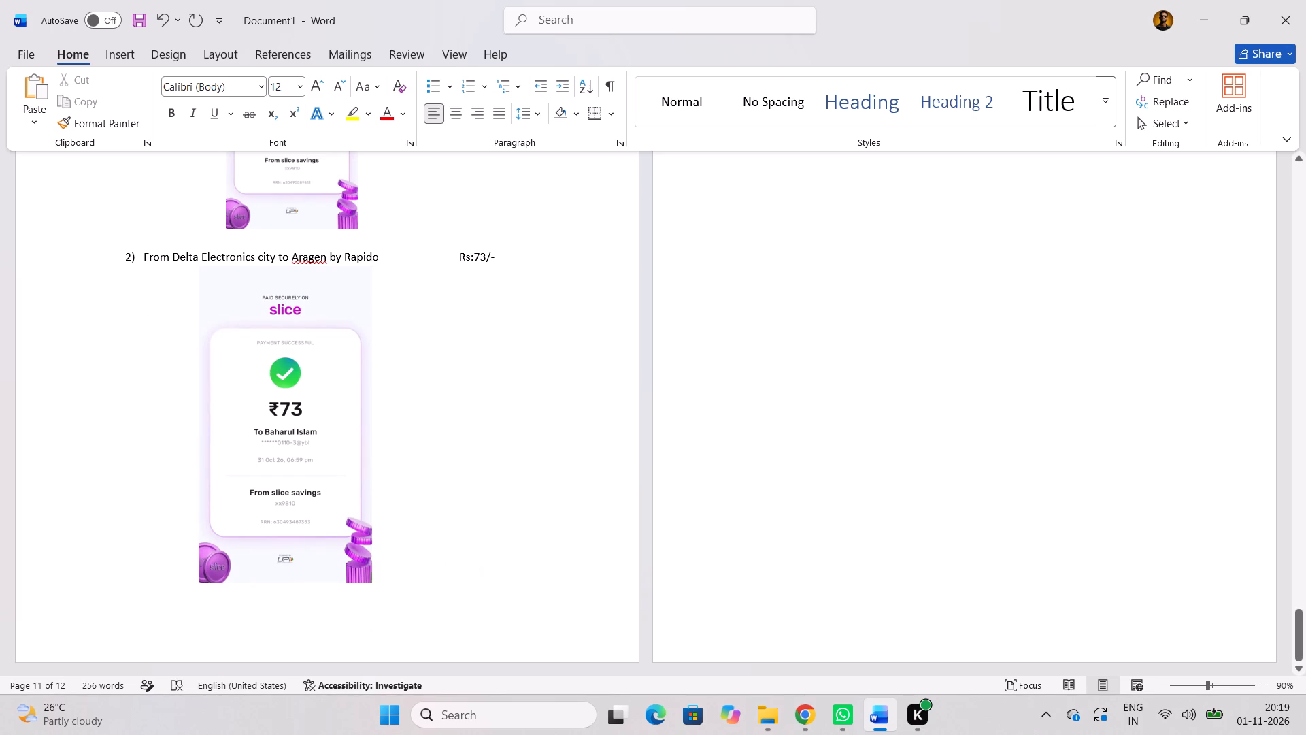
{"action": "scroll", "coordinate": [403, 482], "scroll_direction": "up", "scroll_amount": 1}
{"action": "left_click", "coordinate": [291, 563]}
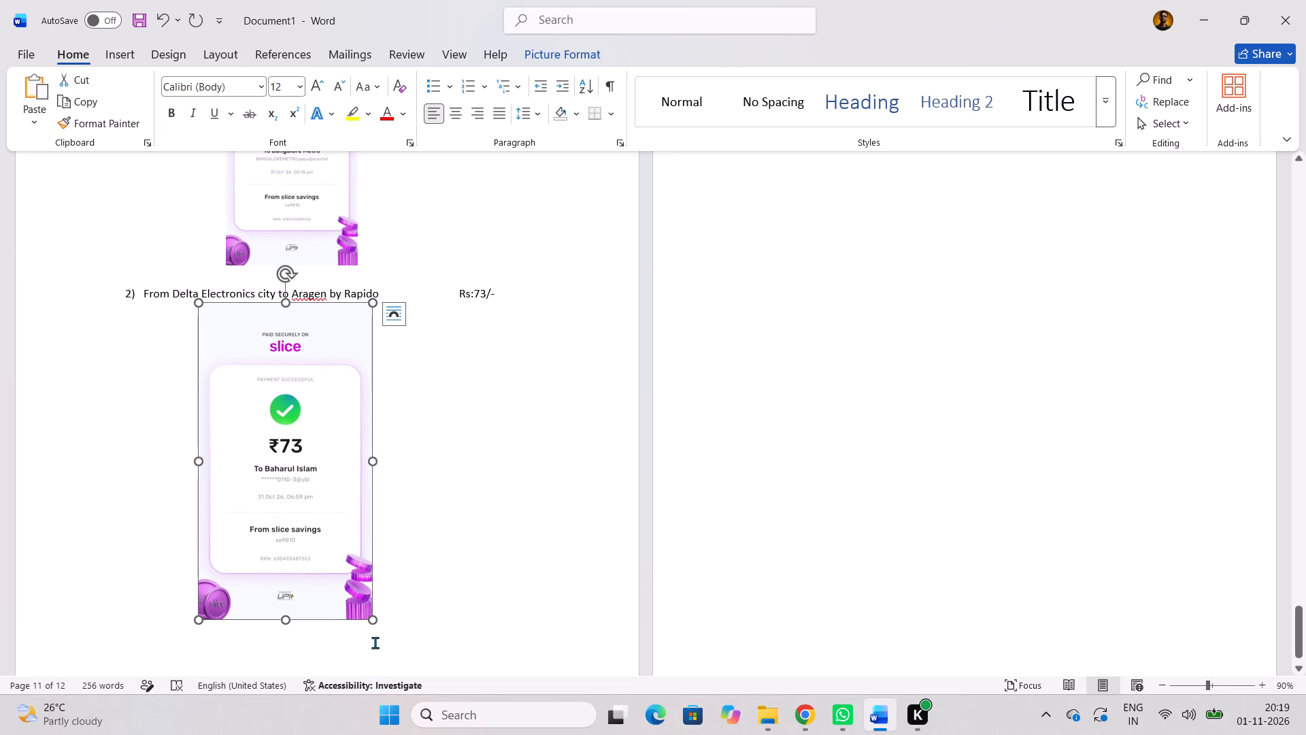
{"action": "left_click_drag", "start_coordinate": [373, 625], "coordinate": [357, 583]}
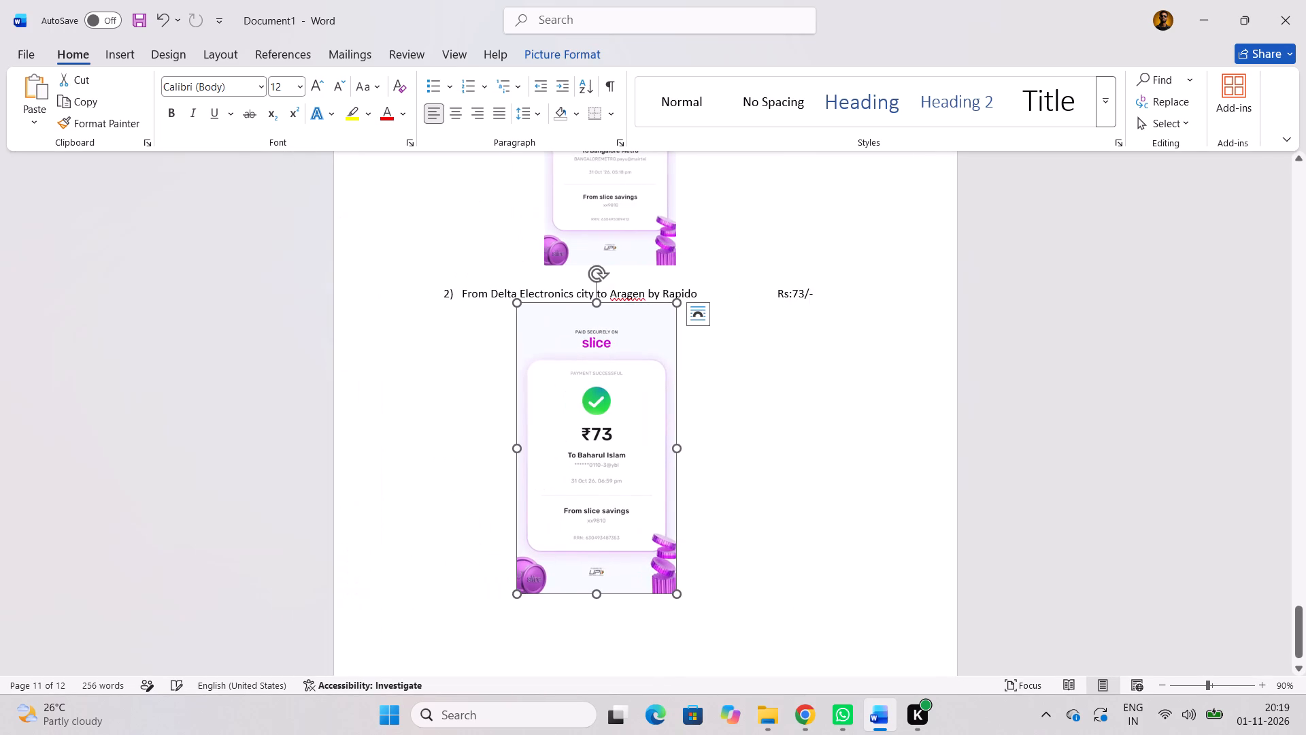
{"action": "left_click", "coordinate": [509, 505]}
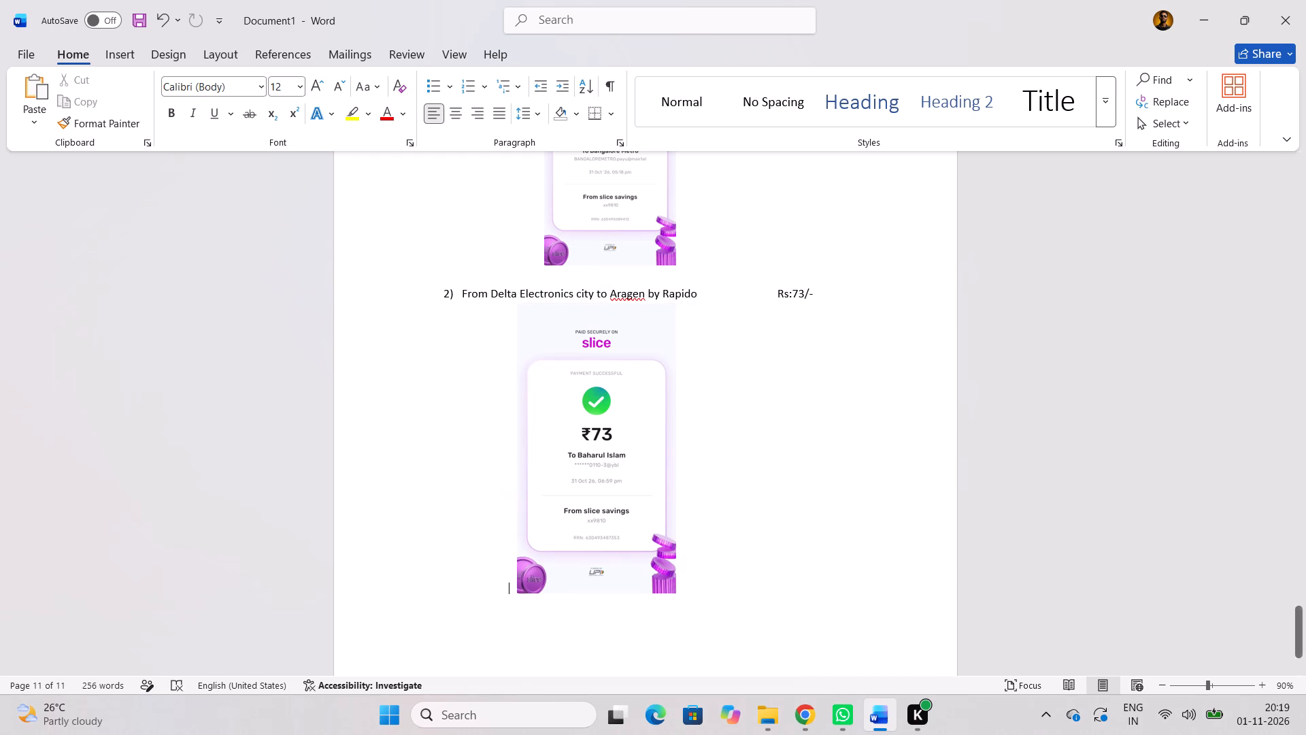
{"action": "key", "text": "space"}
{"action": "key", "text": "space"}
{"action": "key", "text": "space"}
{"action": "key", "text": "space"}
{"action": "key", "text": "space"}
{"action": "key", "text": "space"}
{"action": "key", "text": "space"}
{"action": "key", "text": "space"}
{"action": "key", "text": "space"}
Add the line "TOTAL = 2,161/-" below the Rs:73/- receipt at the end of the document.
{"action": "left_click", "coordinate": [739, 575]}
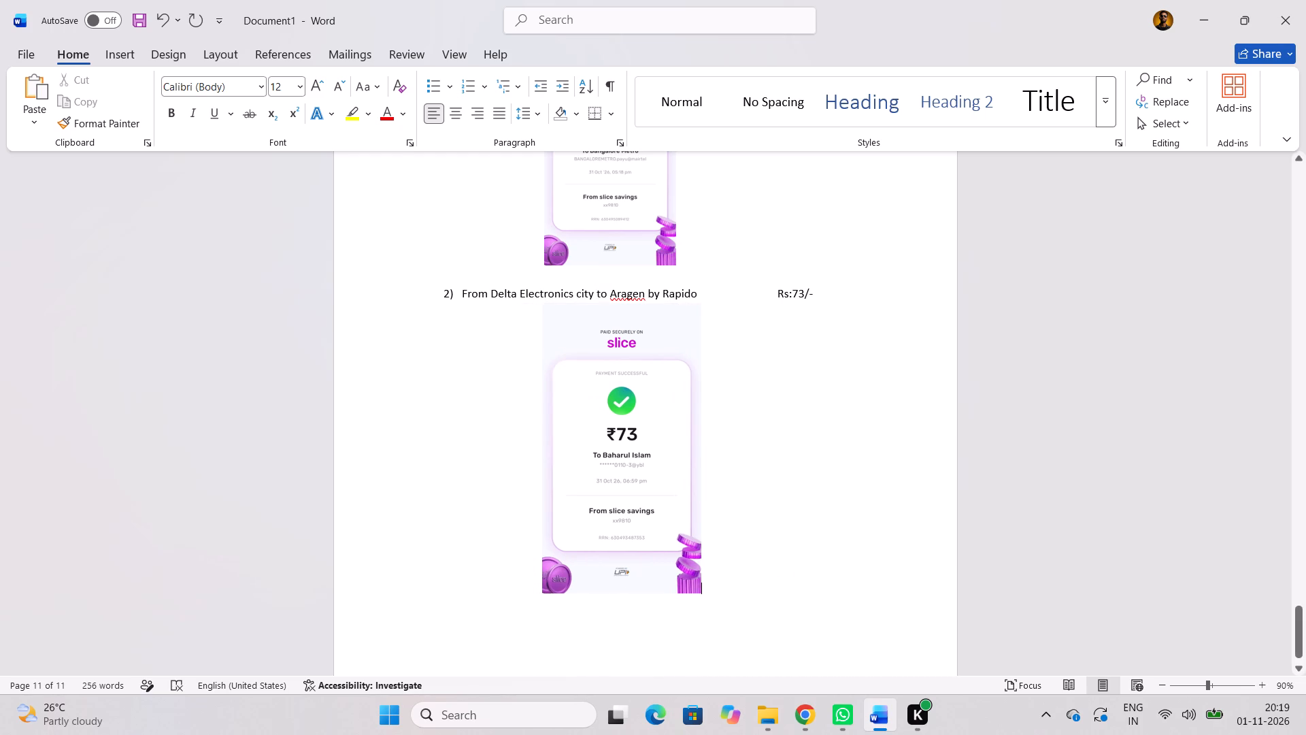
{"action": "key", "text": "Return"}
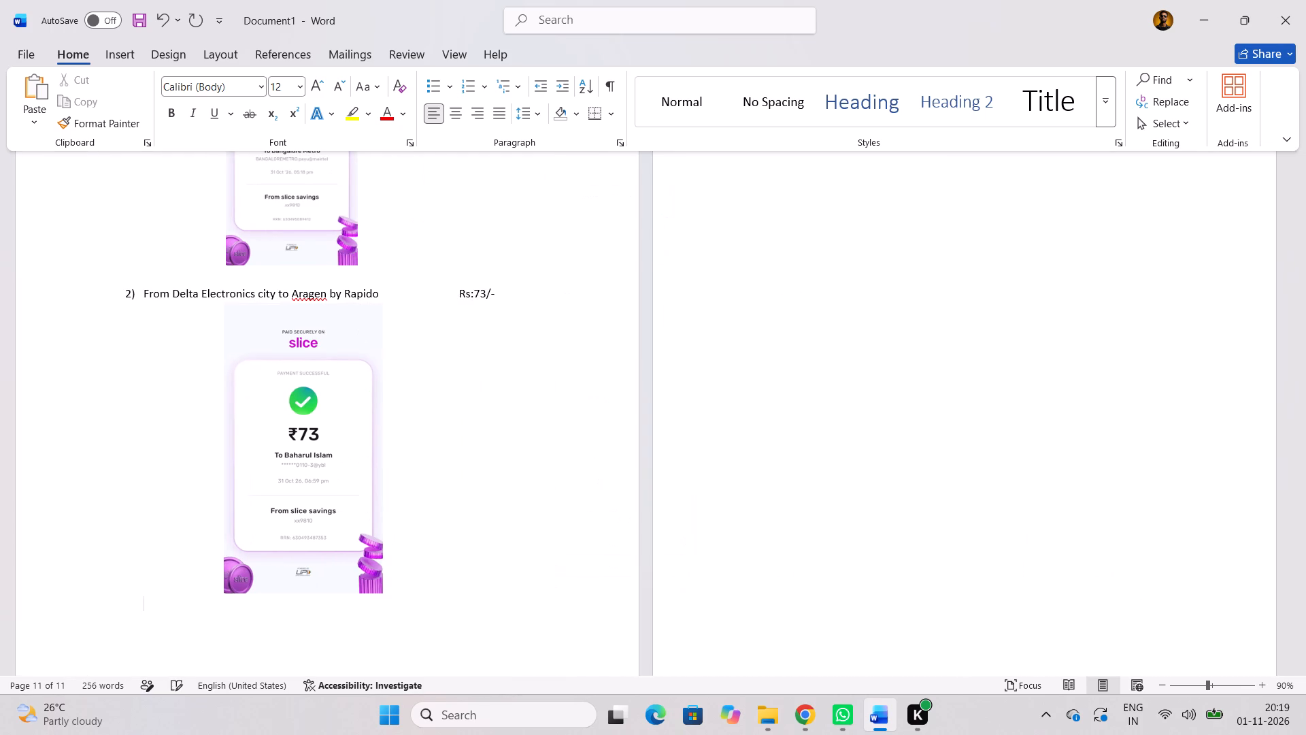
{"action": "key", "text": "shift+t"}
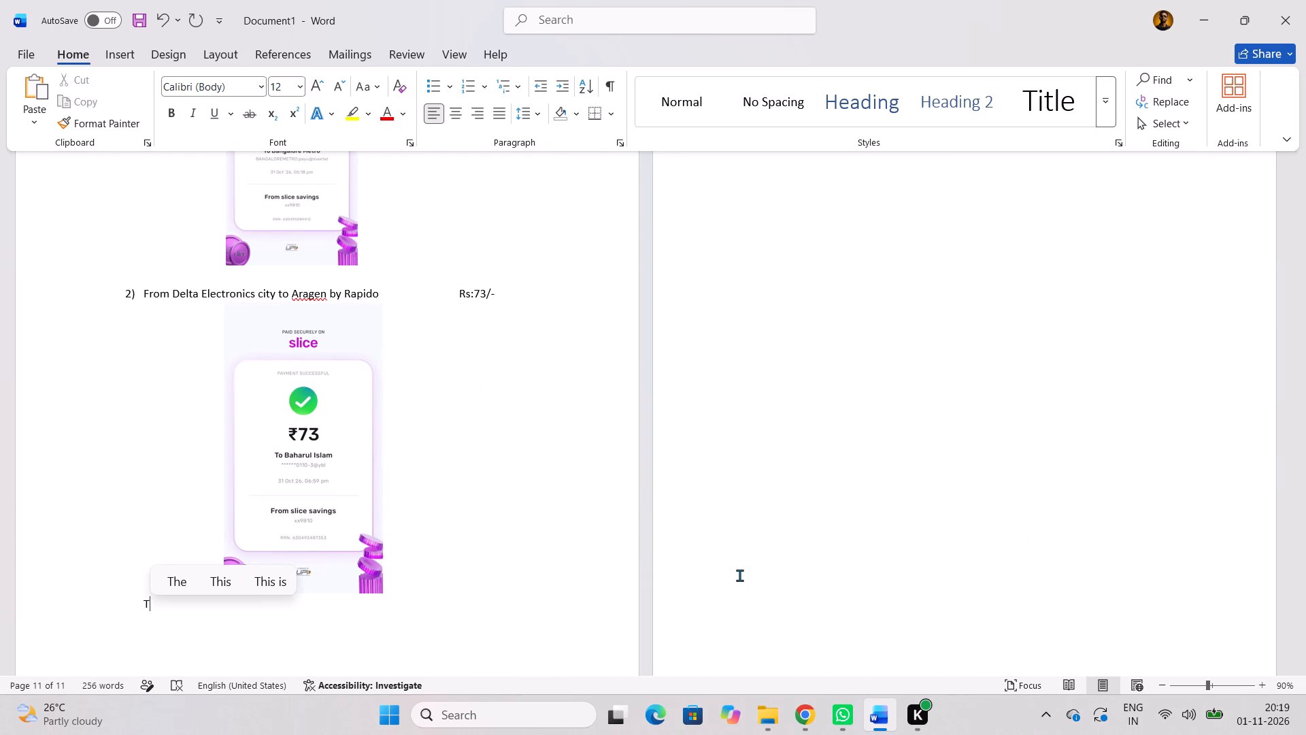
{"action": "type", "text": "OTAL"}
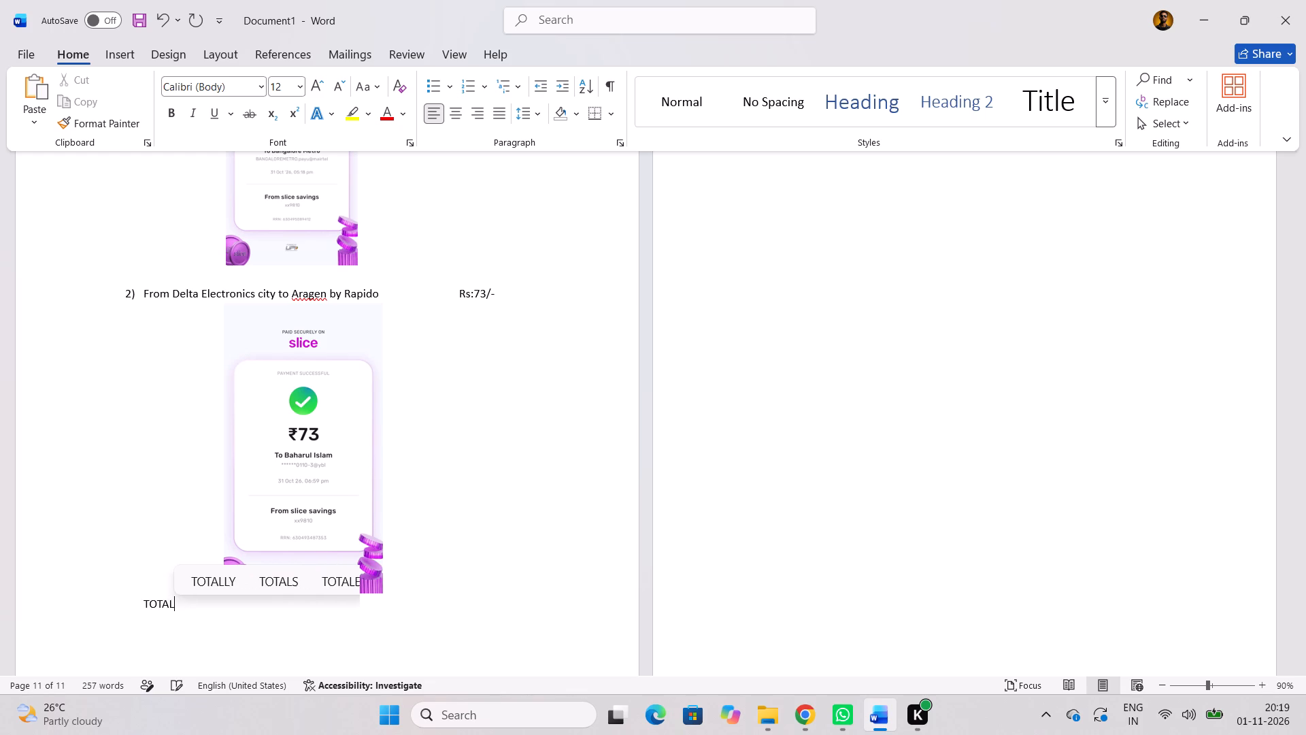
{"action": "key", "text": "space"}
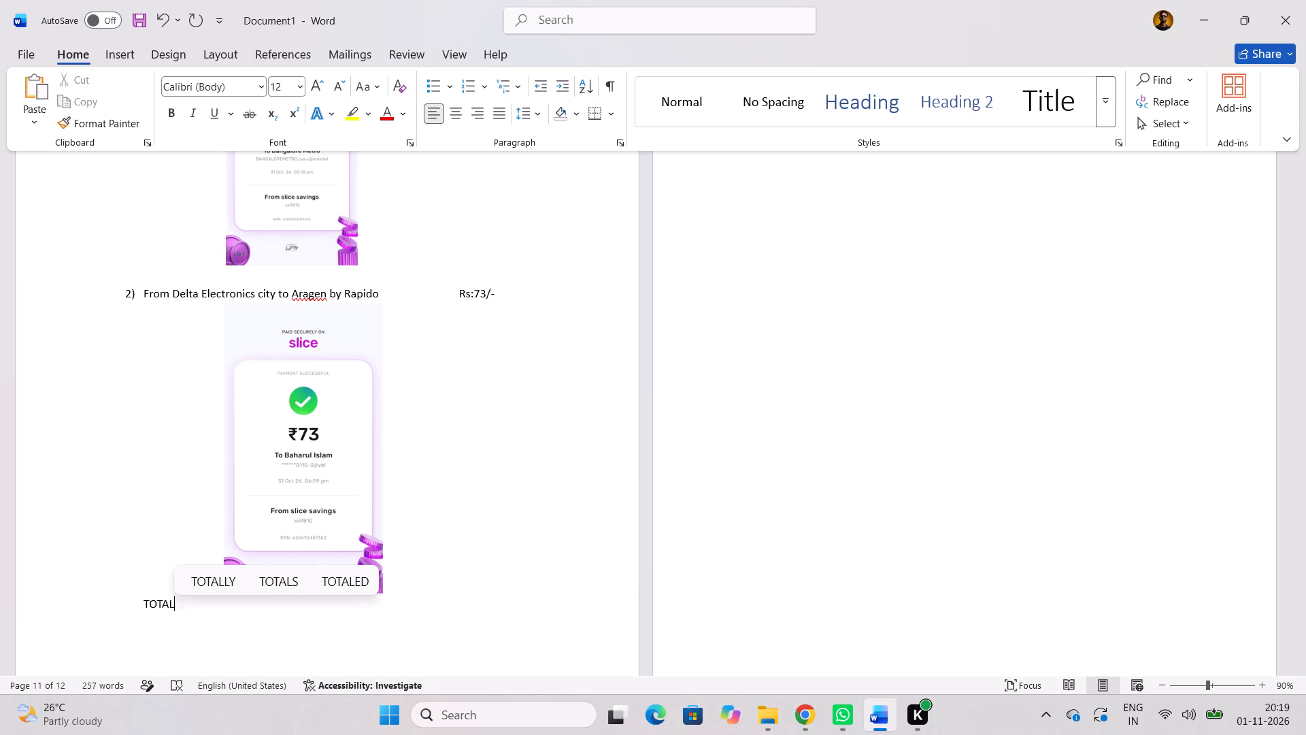
{"action": "type", "text": "="}
{"action": "key", "text": "space"}
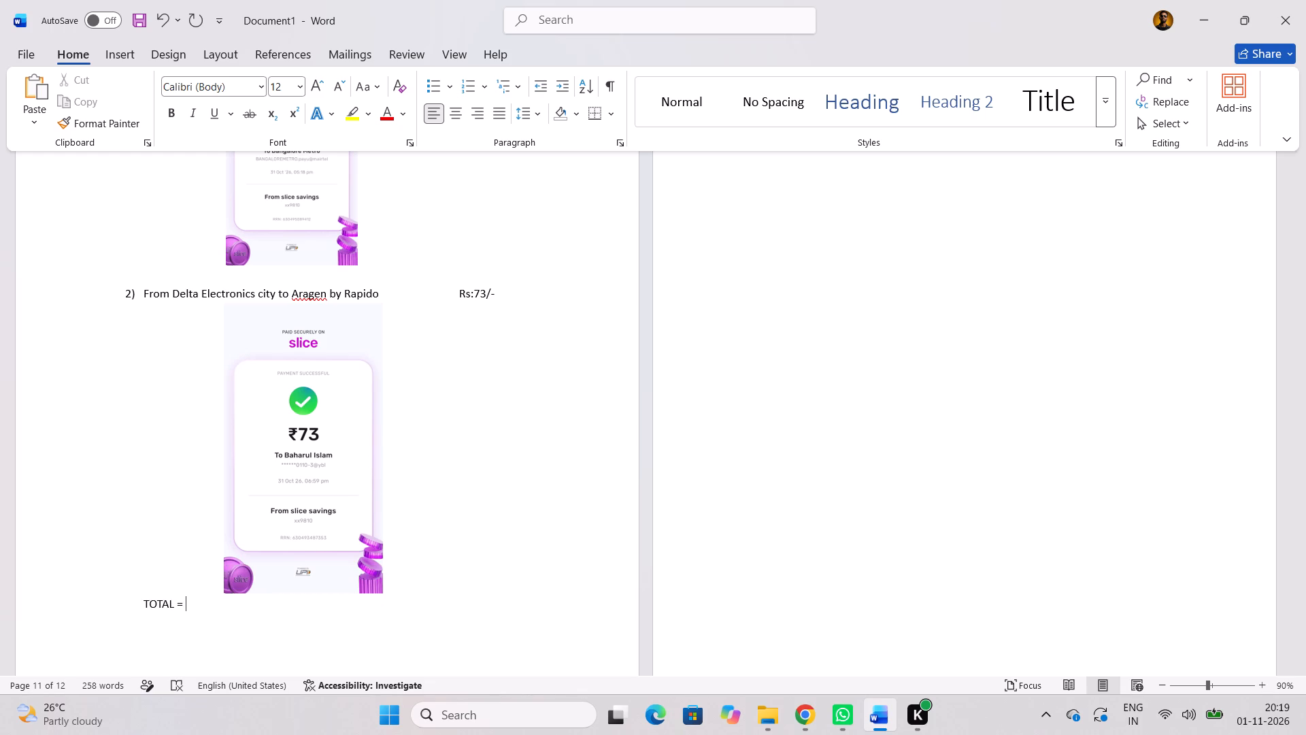
{"action": "key", "text": "2"}
{"action": "key", "text": "comma"}
{"action": "type", "text": "161"}
{"action": "type", "text": "/-"}
Open the recent Travel Expenses document stored in OneDrive and look through its trip entries and receipts.
{"action": "left_click", "coordinate": [37, 54]}
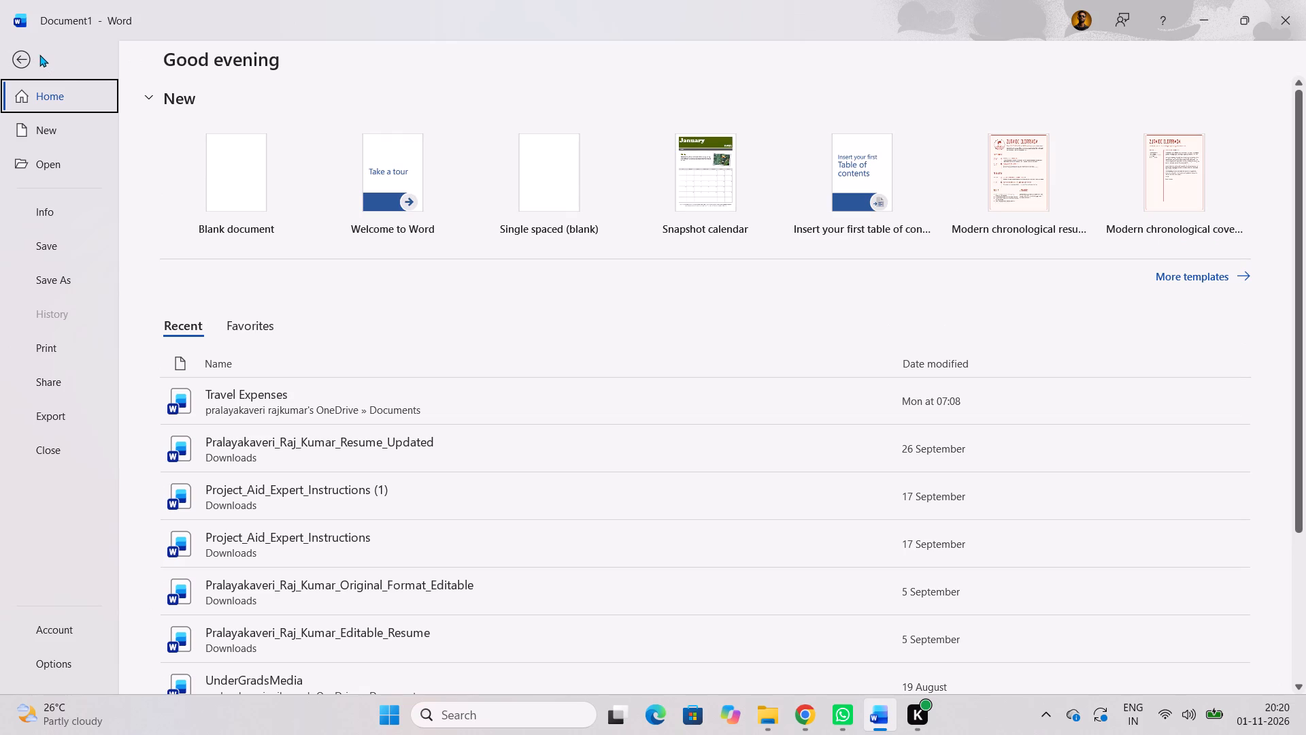
{"action": "left_click", "coordinate": [260, 414]}
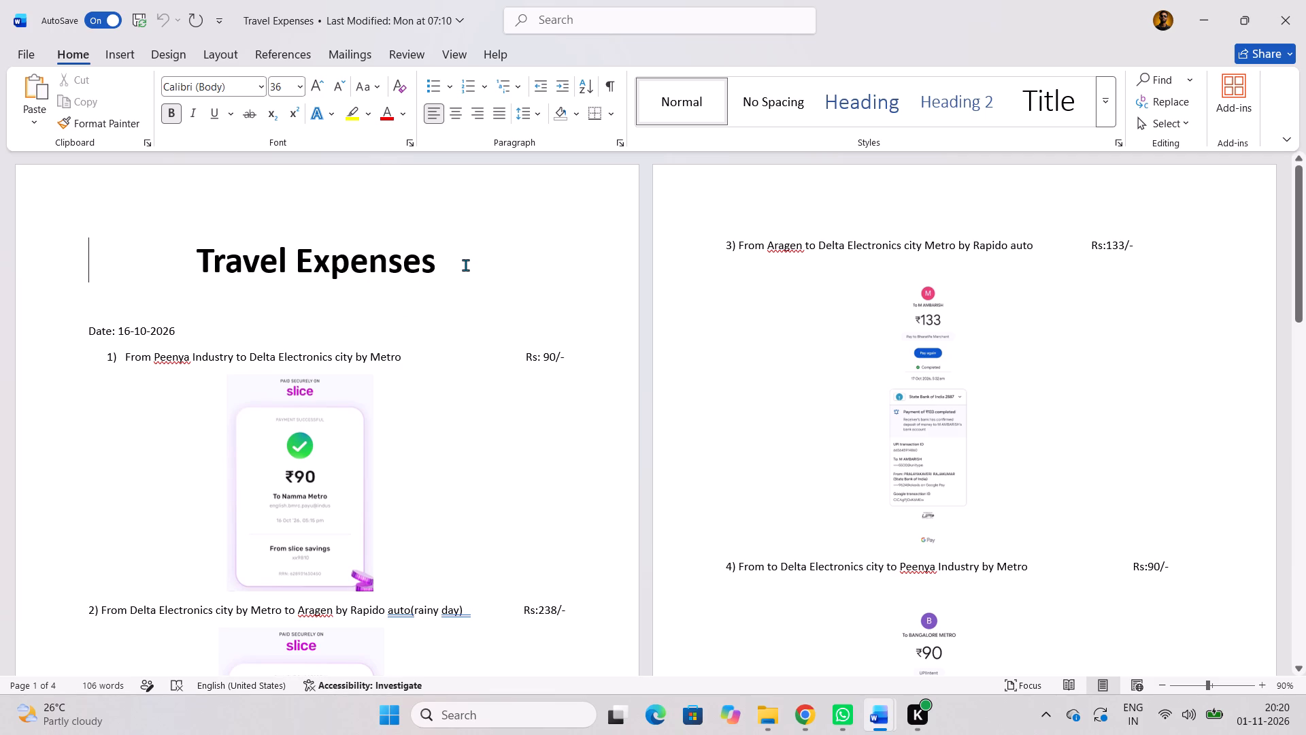
{"action": "scroll", "coordinate": [190, 304], "scroll_direction": "down", "scroll_amount": 17}
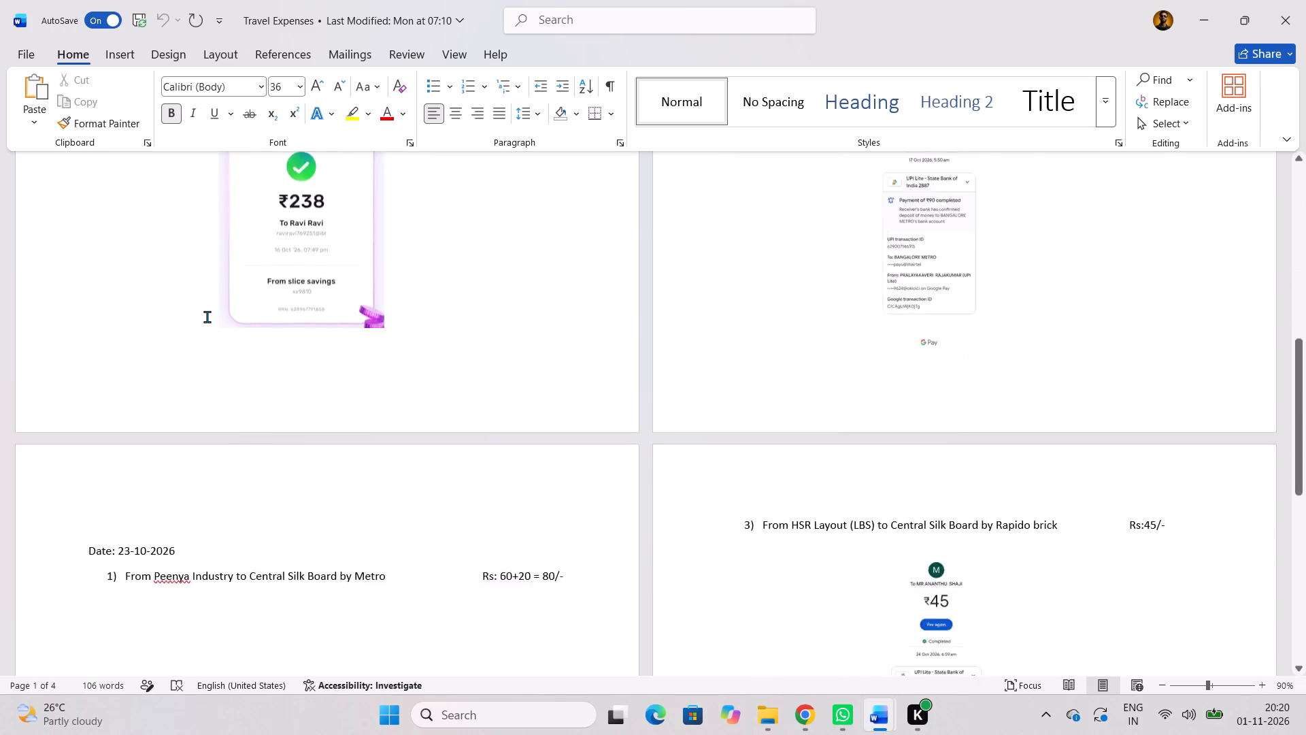
{"action": "scroll", "coordinate": [207, 316], "scroll_direction": "down", "scroll_amount": 6}
{"action": "scroll", "coordinate": [205, 316], "scroll_direction": "up", "scroll_amount": 1}
{"action": "scroll", "coordinate": [205, 316], "scroll_direction": "down", "scroll_amount": 20}
{"action": "scroll", "coordinate": [205, 316], "scroll_direction": "down", "scroll_amount": 16}
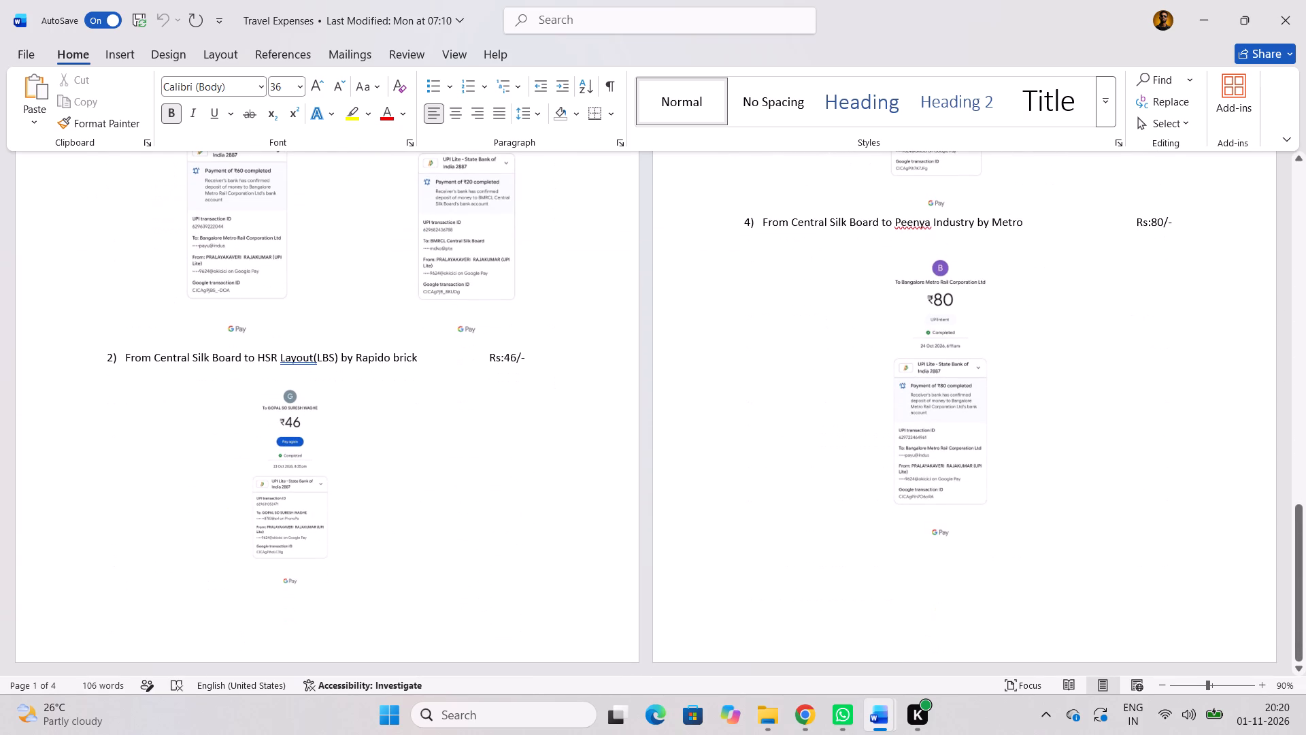
{"action": "scroll", "coordinate": [203, 314], "scroll_direction": "down", "scroll_amount": 12}
{"action": "scroll", "coordinate": [203, 314], "scroll_direction": "up", "scroll_amount": 20}
{"action": "scroll", "coordinate": [203, 314], "scroll_direction": "up", "scroll_amount": 6}
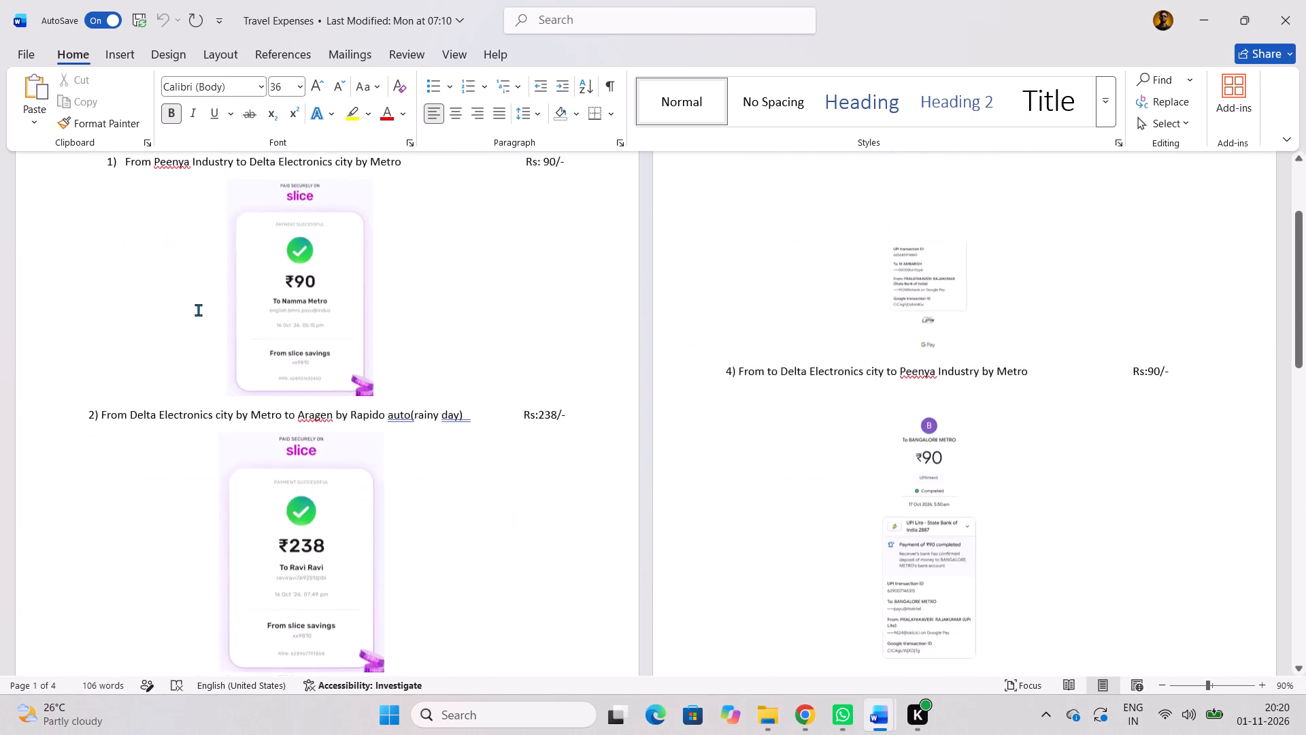
Look through the Travel Expenses entries and receipts dated 16-10-2026 and 23-10-2026, back up to the title.
{"action": "scroll", "coordinate": [198, 310], "scroll_direction": "up", "scroll_amount": 20}
{"action": "scroll", "coordinate": [198, 310], "scroll_direction": "up", "scroll_amount": 2}
{"action": "scroll", "coordinate": [198, 309], "scroll_direction": "down", "scroll_amount": 15}
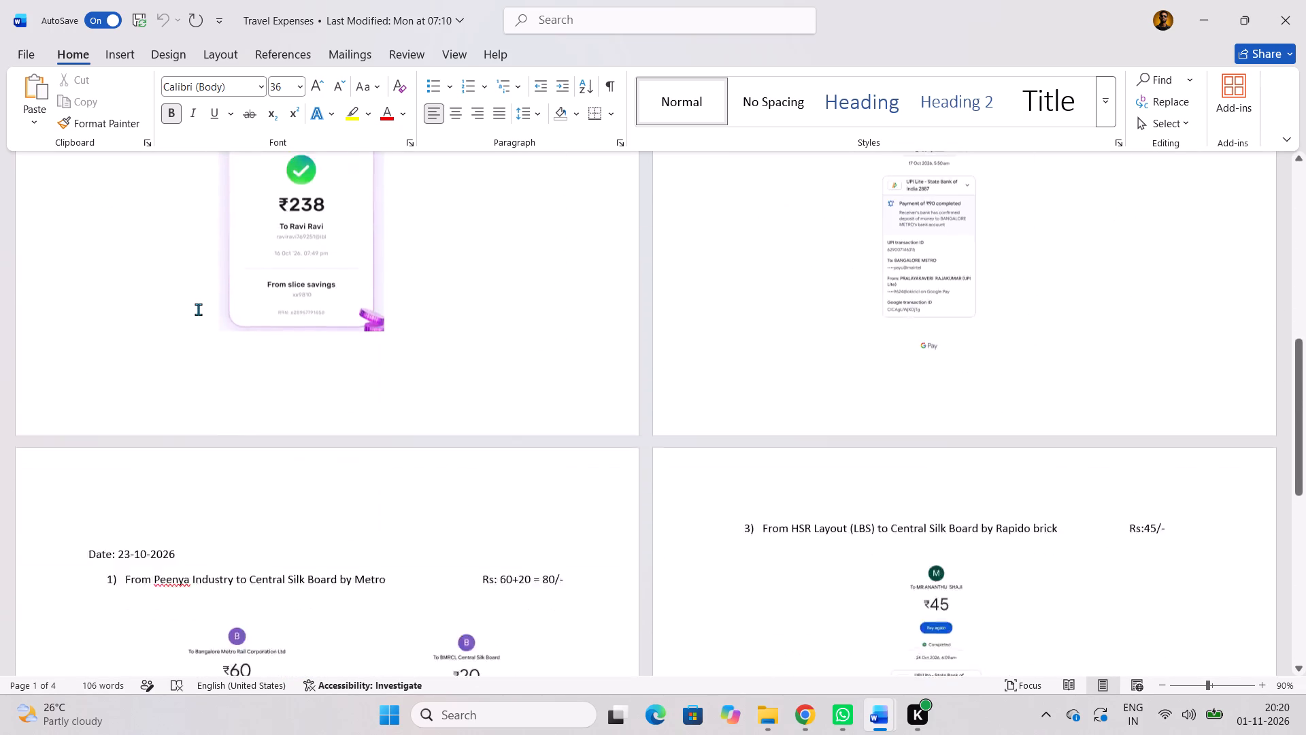
{"action": "scroll", "coordinate": [198, 309], "scroll_direction": "down", "scroll_amount": 20}
{"action": "scroll", "coordinate": [198, 309], "scroll_direction": "down", "scroll_amount": 13}
{"action": "scroll", "coordinate": [198, 309], "scroll_direction": "up", "scroll_amount": 10}
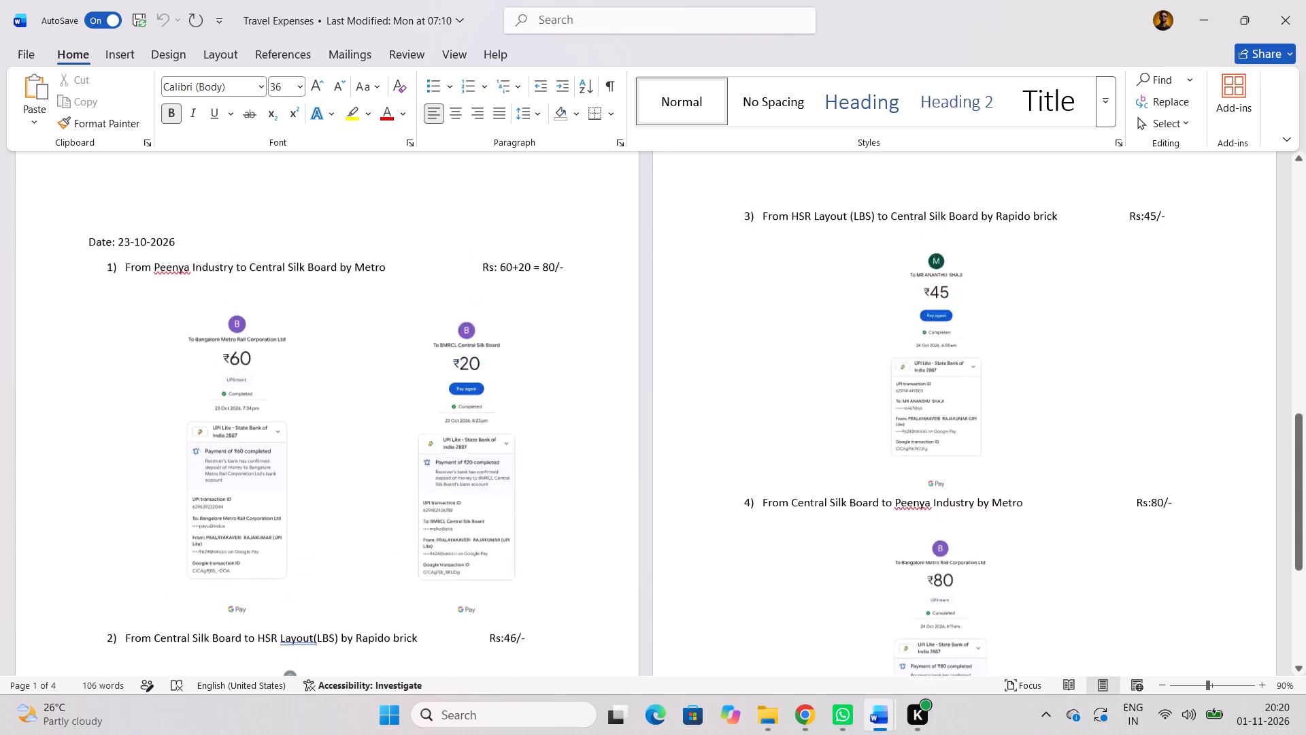
{"action": "scroll", "coordinate": [196, 308], "scroll_direction": "up", "scroll_amount": 20}
{"action": "scroll", "coordinate": [196, 308], "scroll_direction": "up", "scroll_amount": 20}
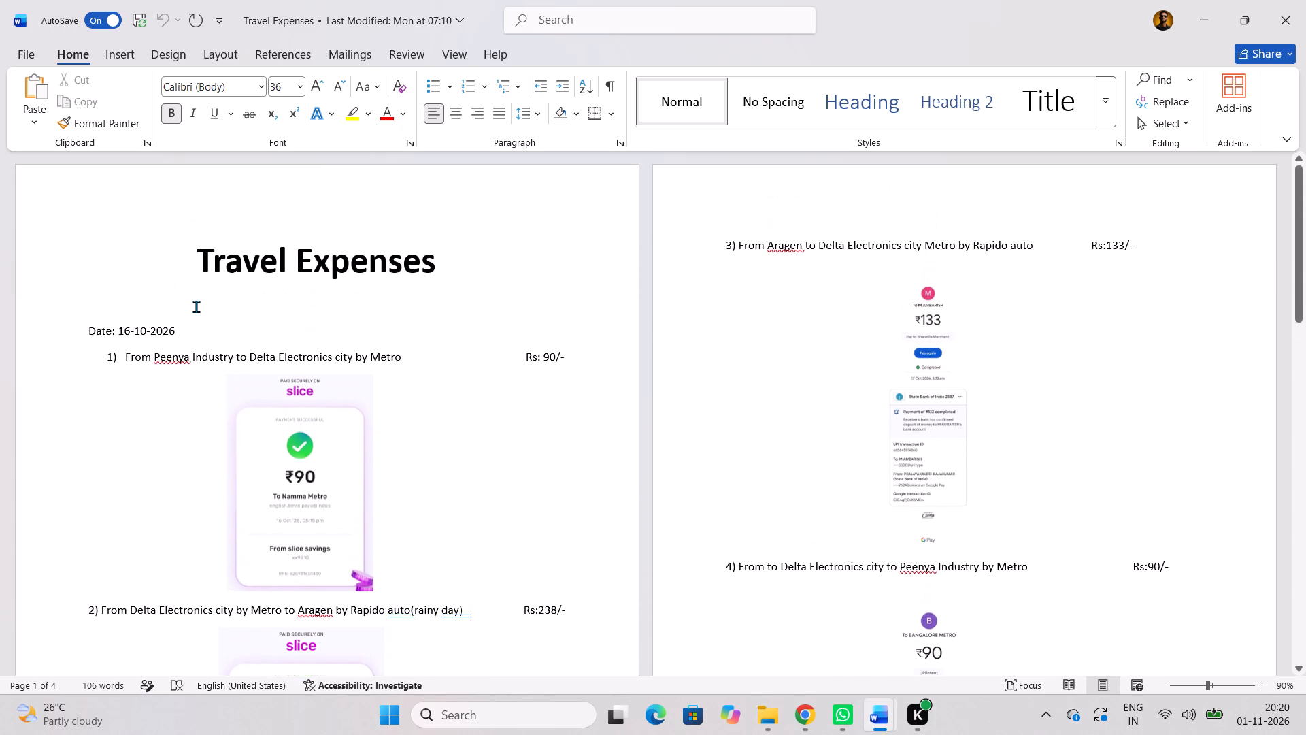
{"action": "scroll", "coordinate": [196, 306], "scroll_direction": "up", "scroll_amount": 14}
{"action": "scroll", "coordinate": [196, 306], "scroll_direction": "up", "scroll_amount": 12}
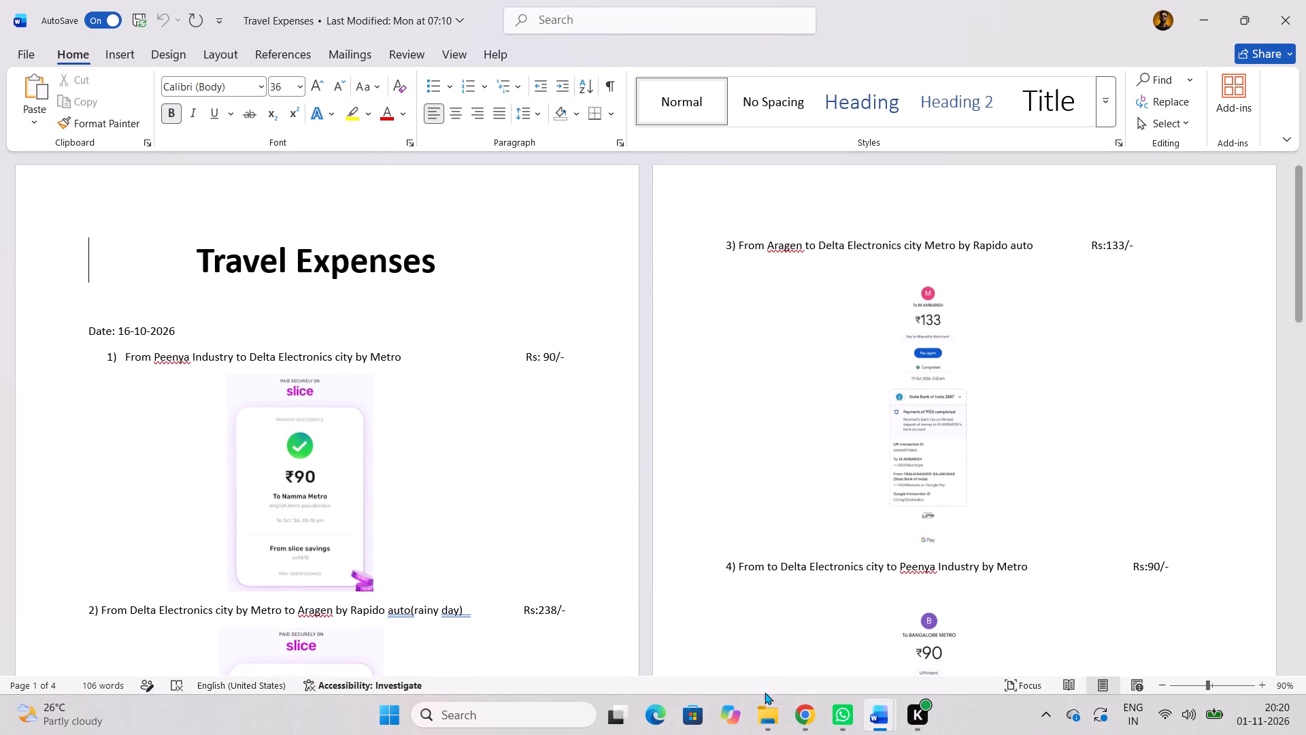
Switch to File Explorer and preview the WhatsApp receipt images of 27-10-2026 through the first of 29-10-2026 in Downloads.
{"action": "left_click", "coordinate": [767, 719]}
{"action": "left_click", "coordinate": [437, 203]}
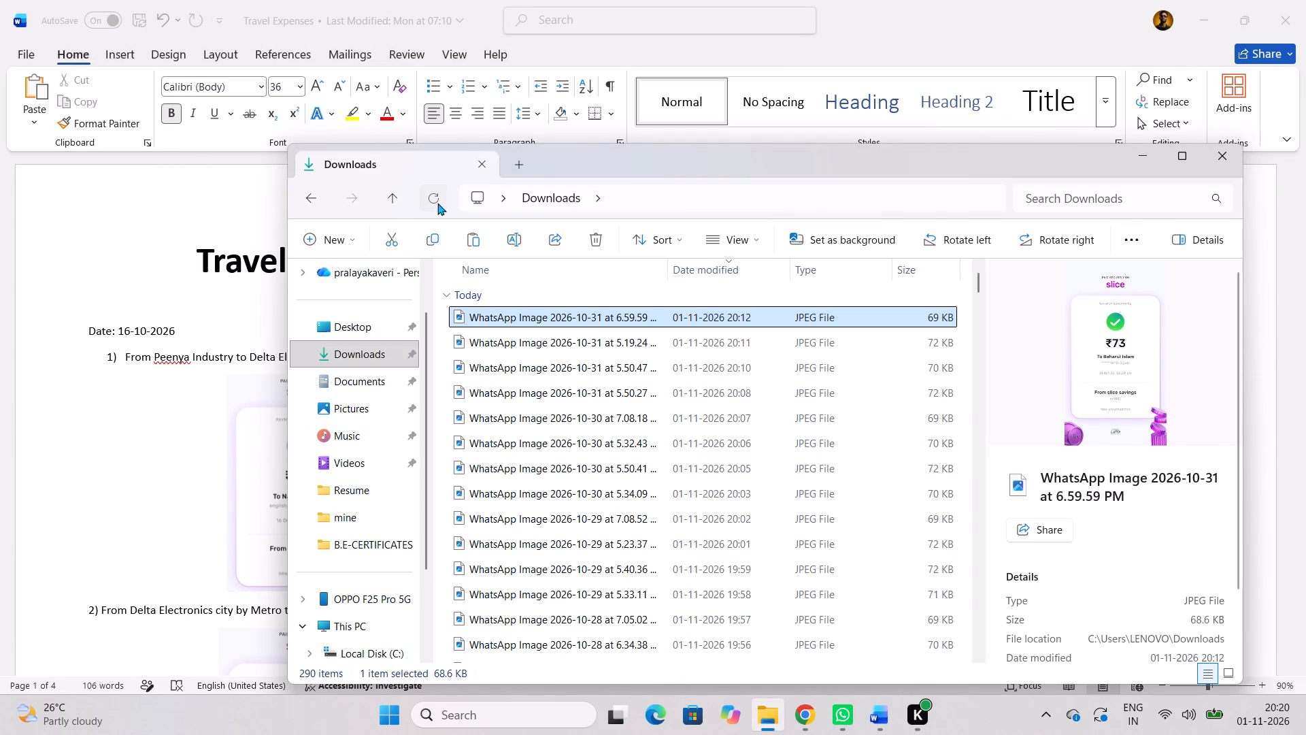
{"action": "scroll", "coordinate": [562, 468], "scroll_direction": "down", "scroll_amount": 2}
{"action": "scroll", "coordinate": [550, 526], "scroll_direction": "down", "scroll_amount": 2}
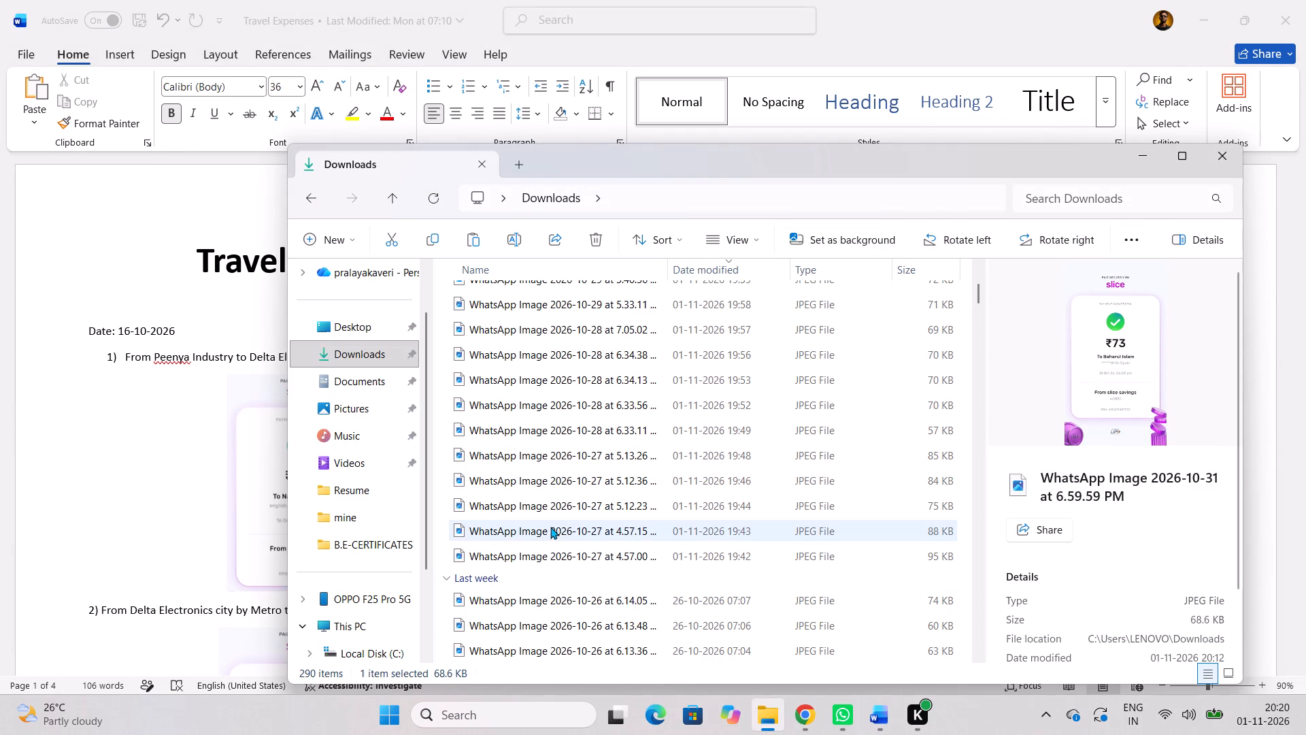
{"action": "left_click", "coordinate": [543, 549]}
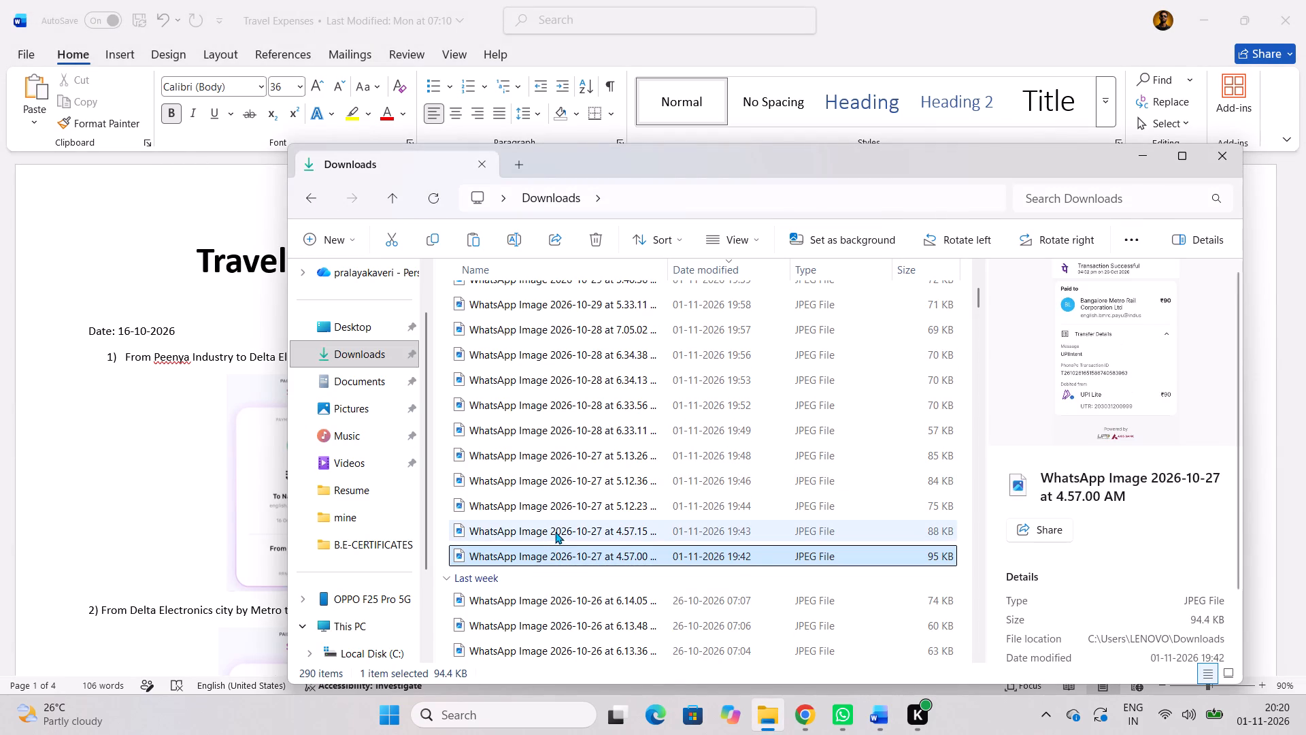
{"action": "left_click", "coordinate": [558, 526]}
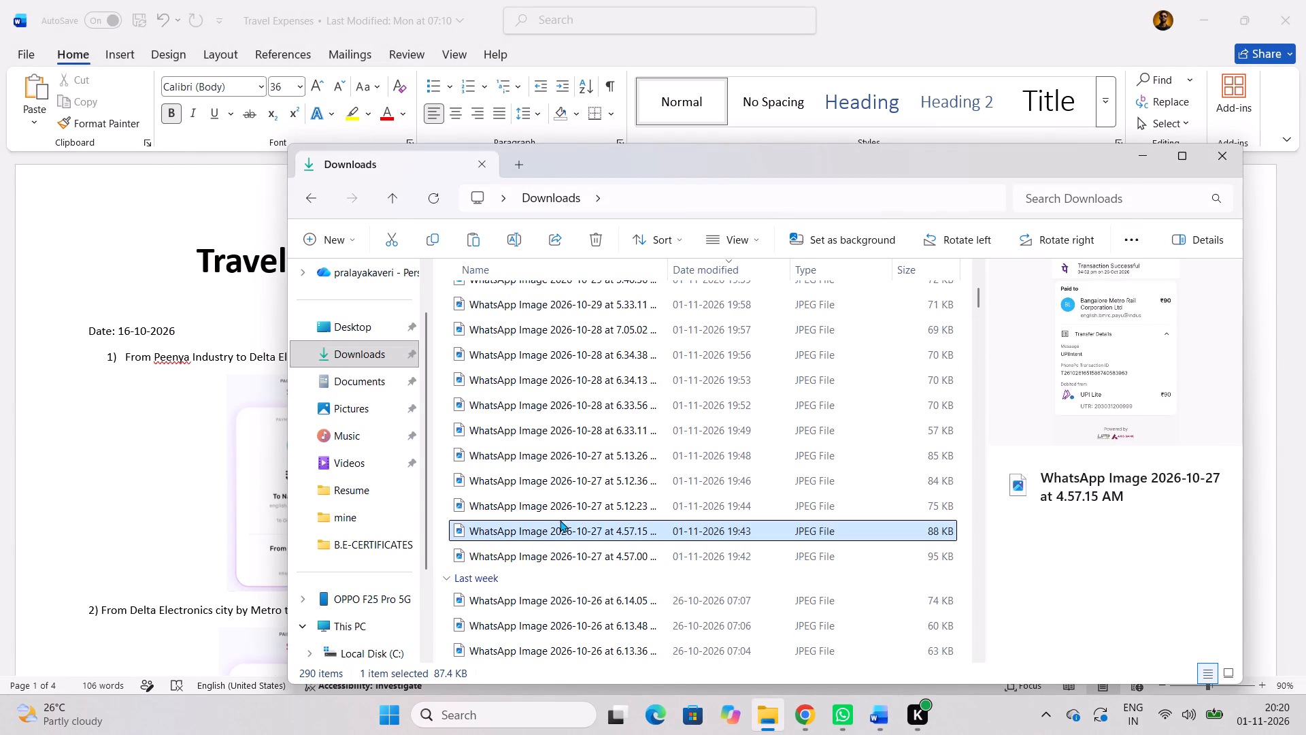
{"action": "left_click", "coordinate": [563, 508]}
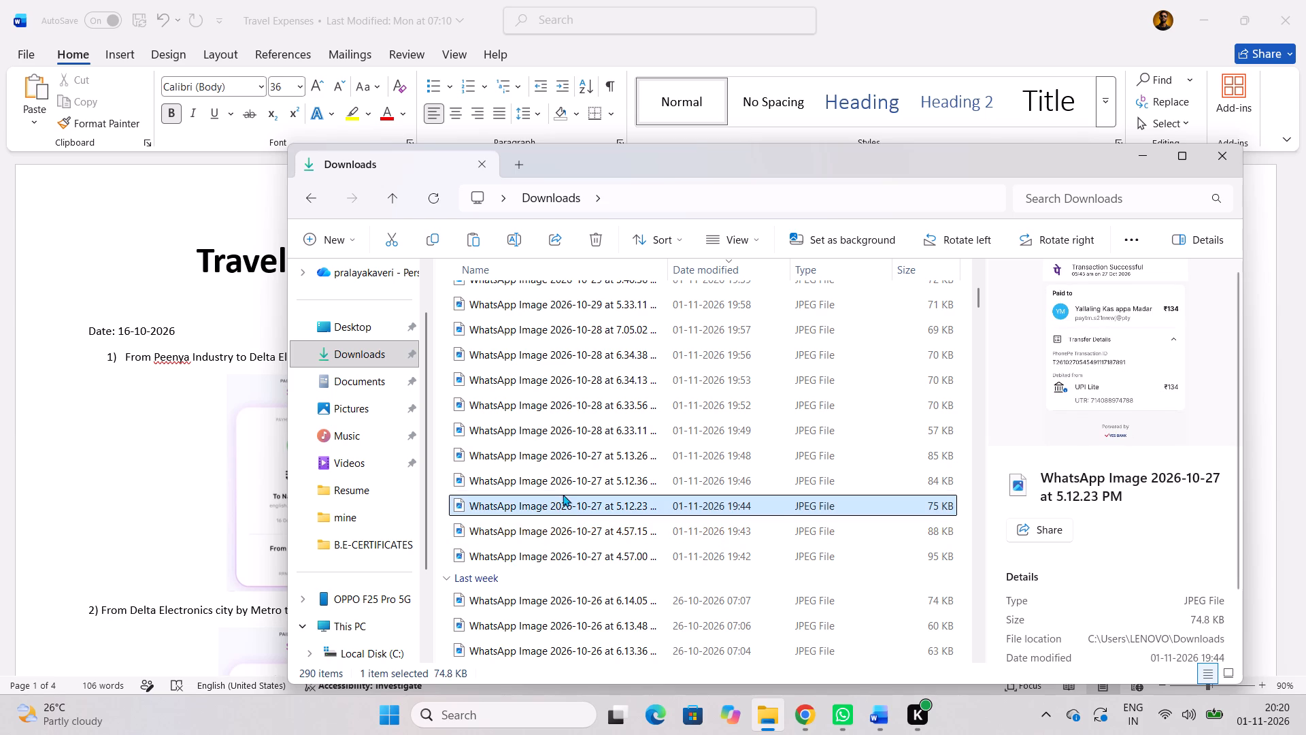
{"action": "left_click", "coordinate": [565, 483]}
{"action": "left_click", "coordinate": [575, 457]}
{"action": "left_click", "coordinate": [580, 423]}
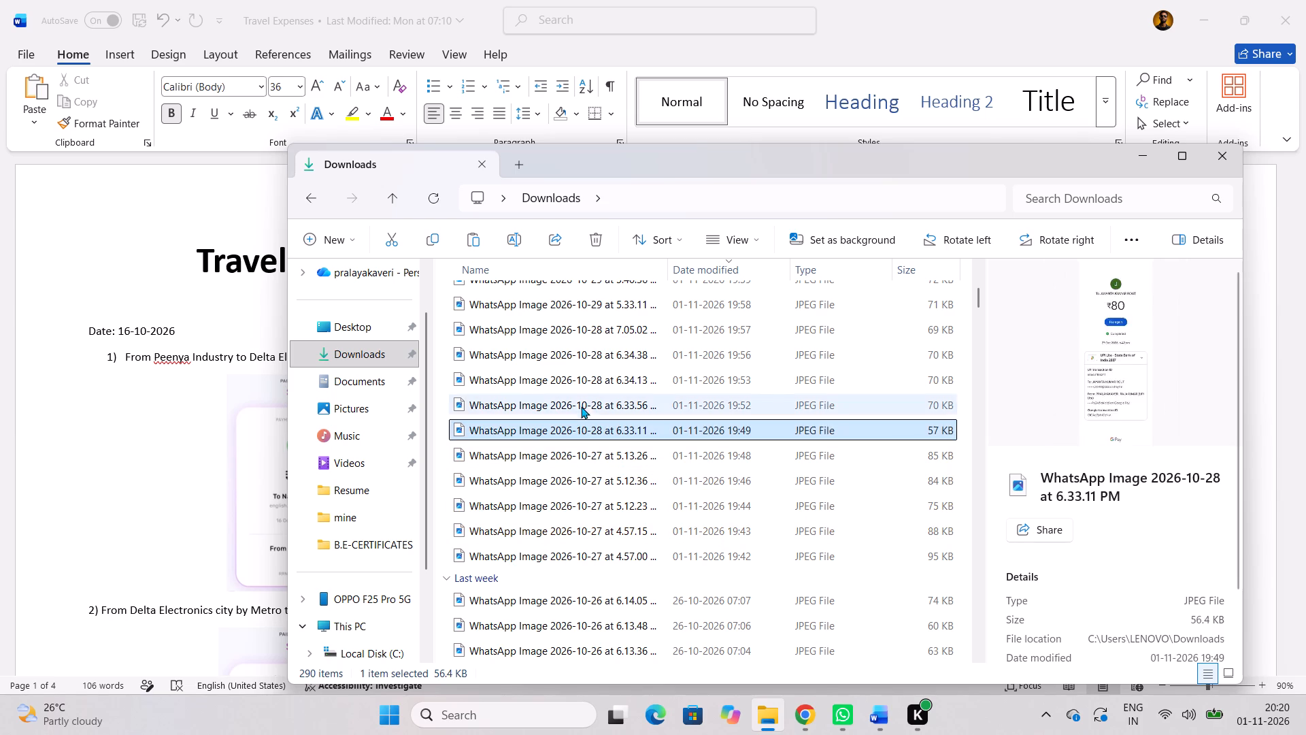
{"action": "left_click", "coordinate": [583, 400]}
{"action": "left_click", "coordinate": [582, 378]}
{"action": "left_click", "coordinate": [584, 350]}
{"action": "left_click", "coordinate": [588, 331]}
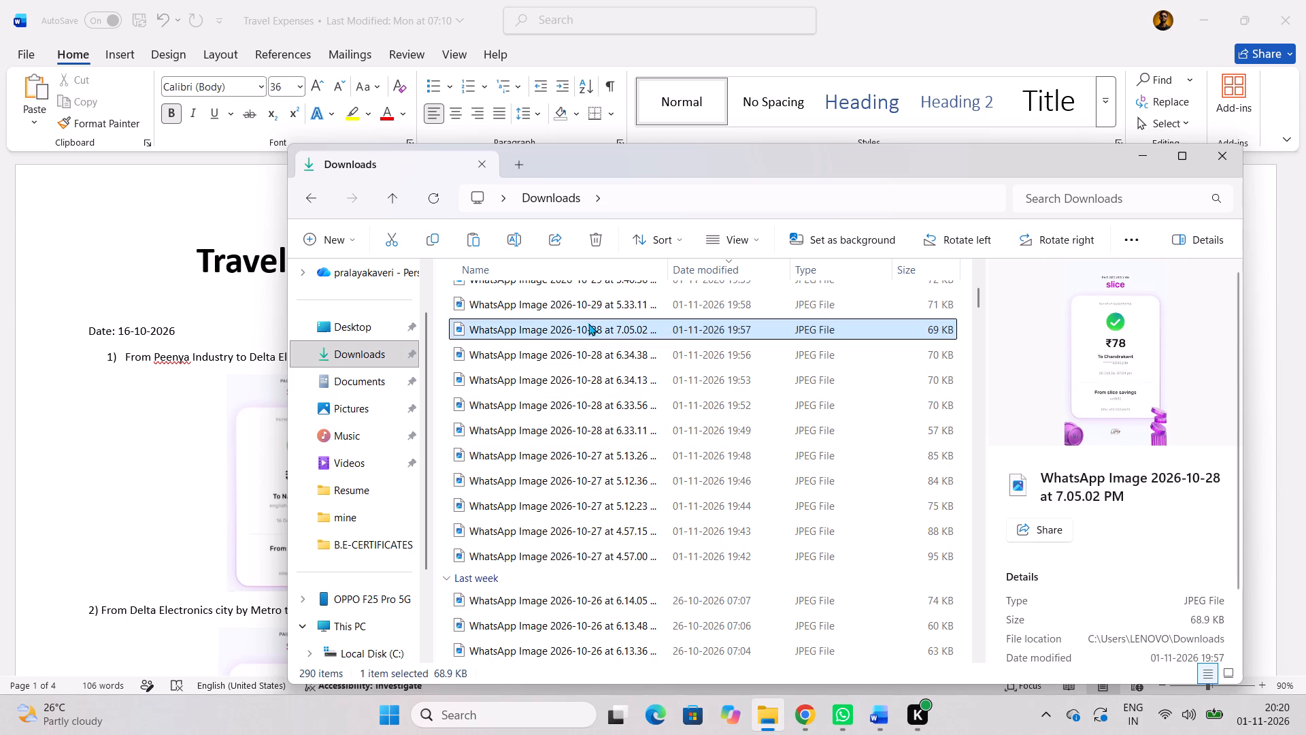
{"action": "left_click", "coordinate": [590, 308]}
{"action": "scroll", "coordinate": [412, 394], "scroll_direction": "up", "scroll_amount": 4}
Return to the Travel Expenses document in Word and save it.
{"action": "left_click", "coordinate": [136, 267]}
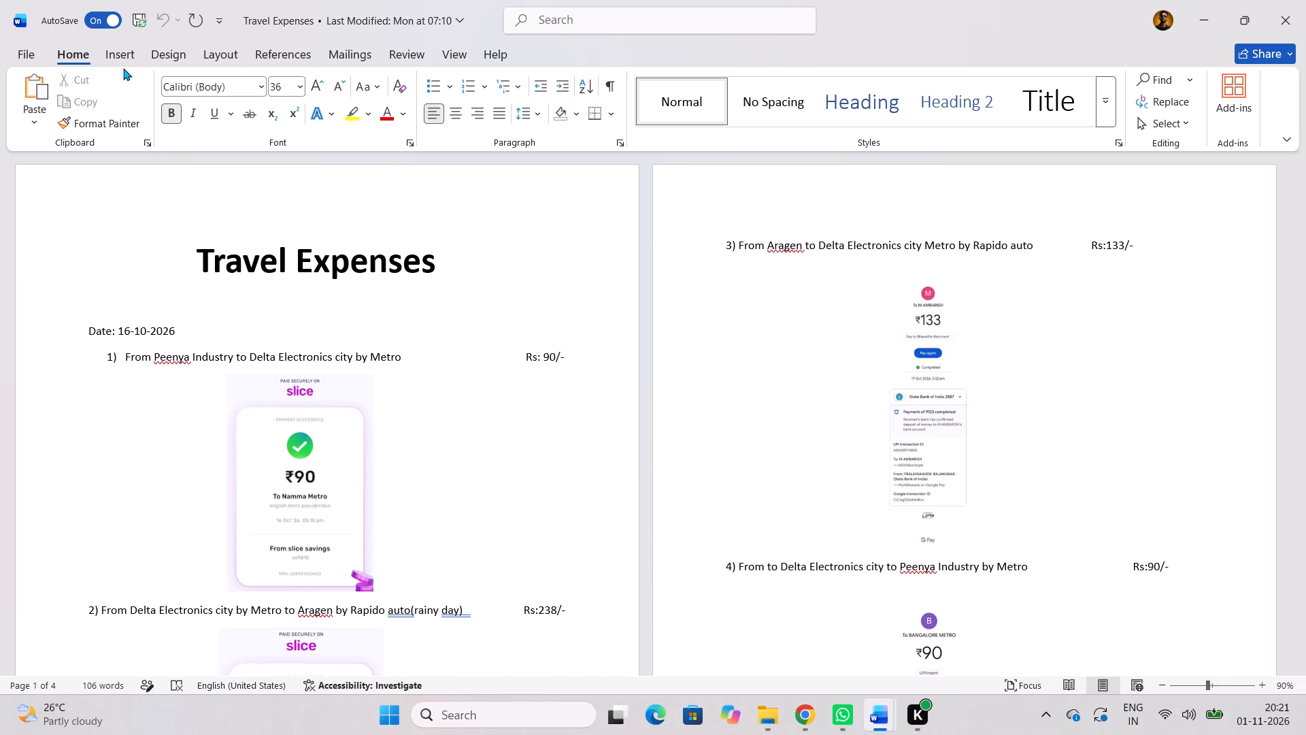
{"action": "left_click", "coordinate": [150, 28]}
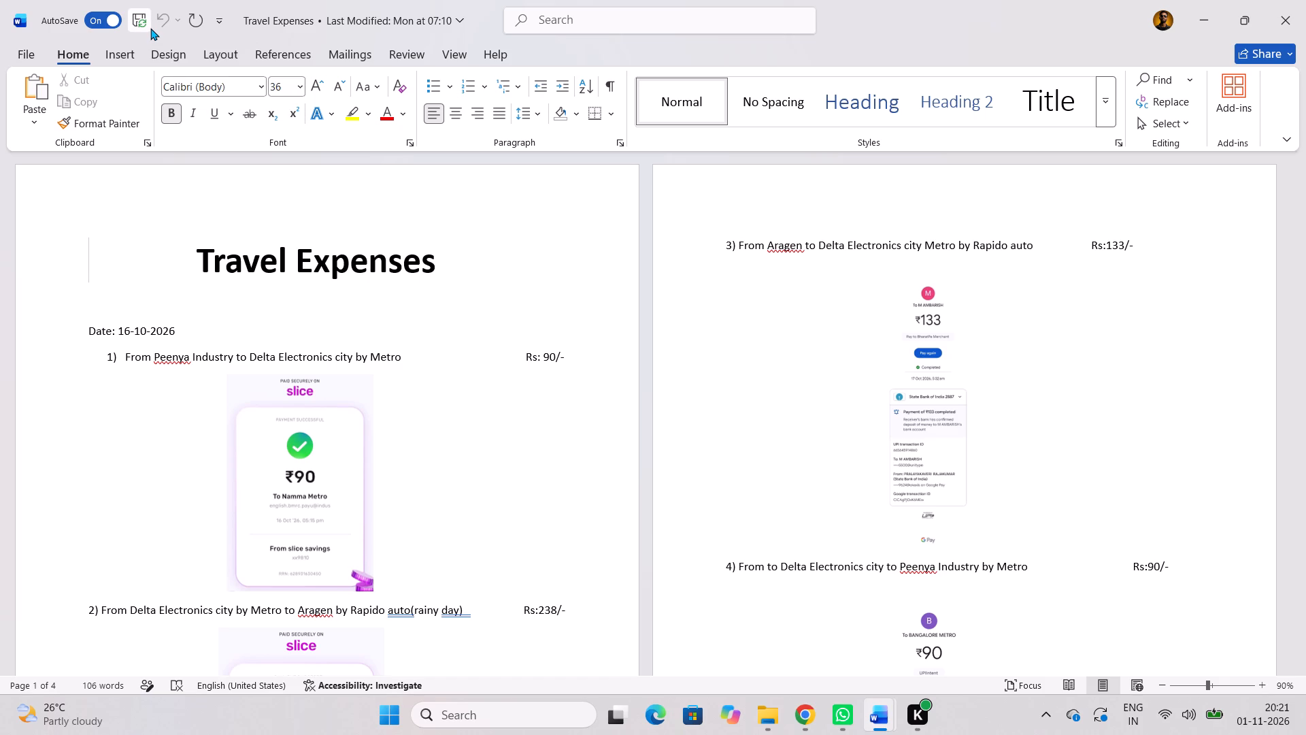
Save the Travel Expenses document.
{"action": "left_click", "coordinate": [142, 27]}
{"action": "triple_click", "coordinate": [142, 27]}
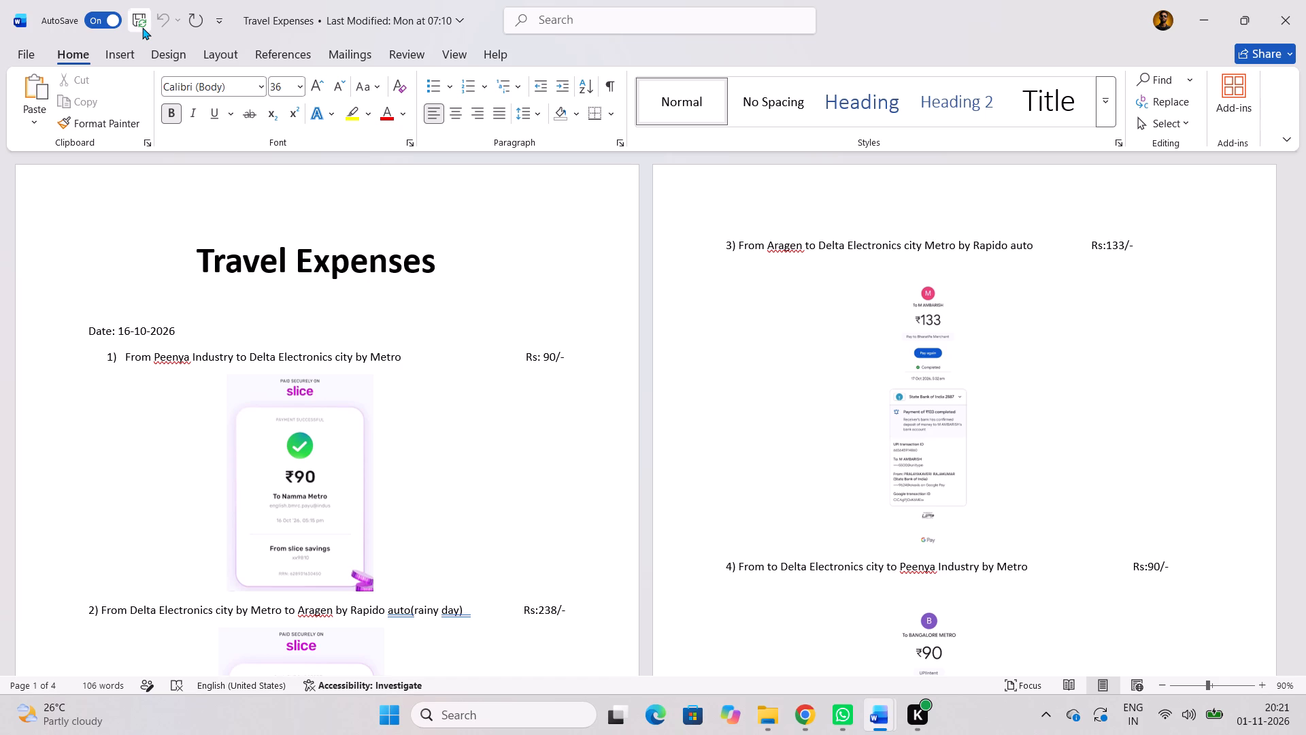
{"action": "triple_click", "coordinate": [142, 27]}
{"action": "triple_click", "coordinate": [142, 27]}
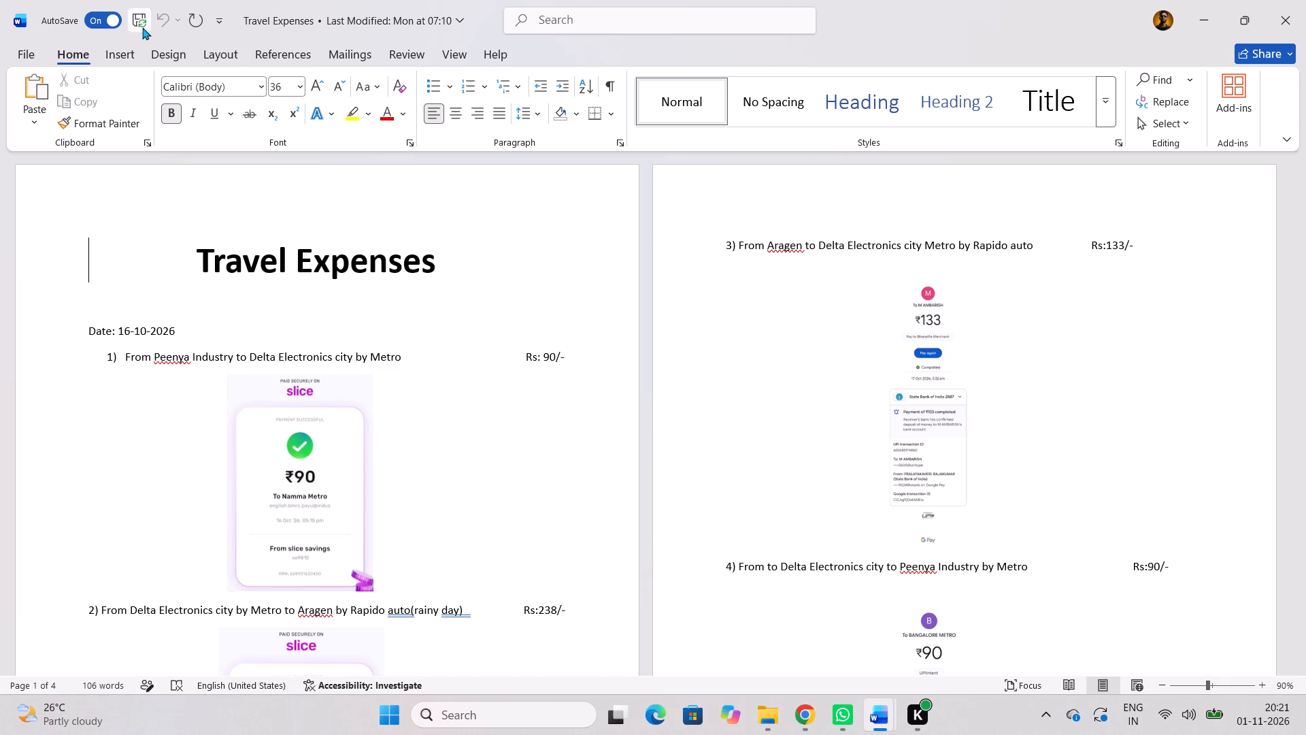
{"action": "triple_click", "coordinate": [142, 27]}
{"action": "triple_click", "coordinate": [142, 27]}
{"action": "triple_click", "coordinate": [142, 27]}
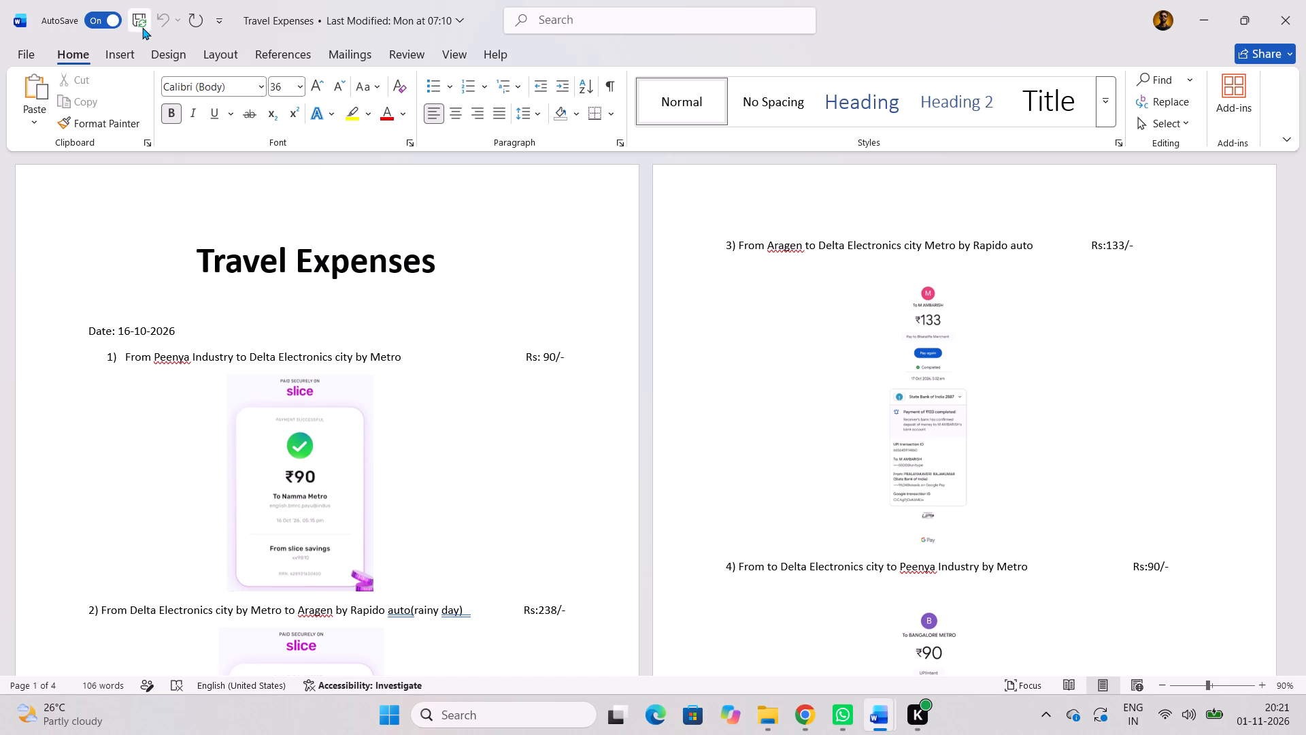
{"action": "triple_click", "coordinate": [142, 27]}
{"action": "triple_click", "coordinate": [142, 27]}
{"action": "triple_click", "coordinate": [142, 27]}
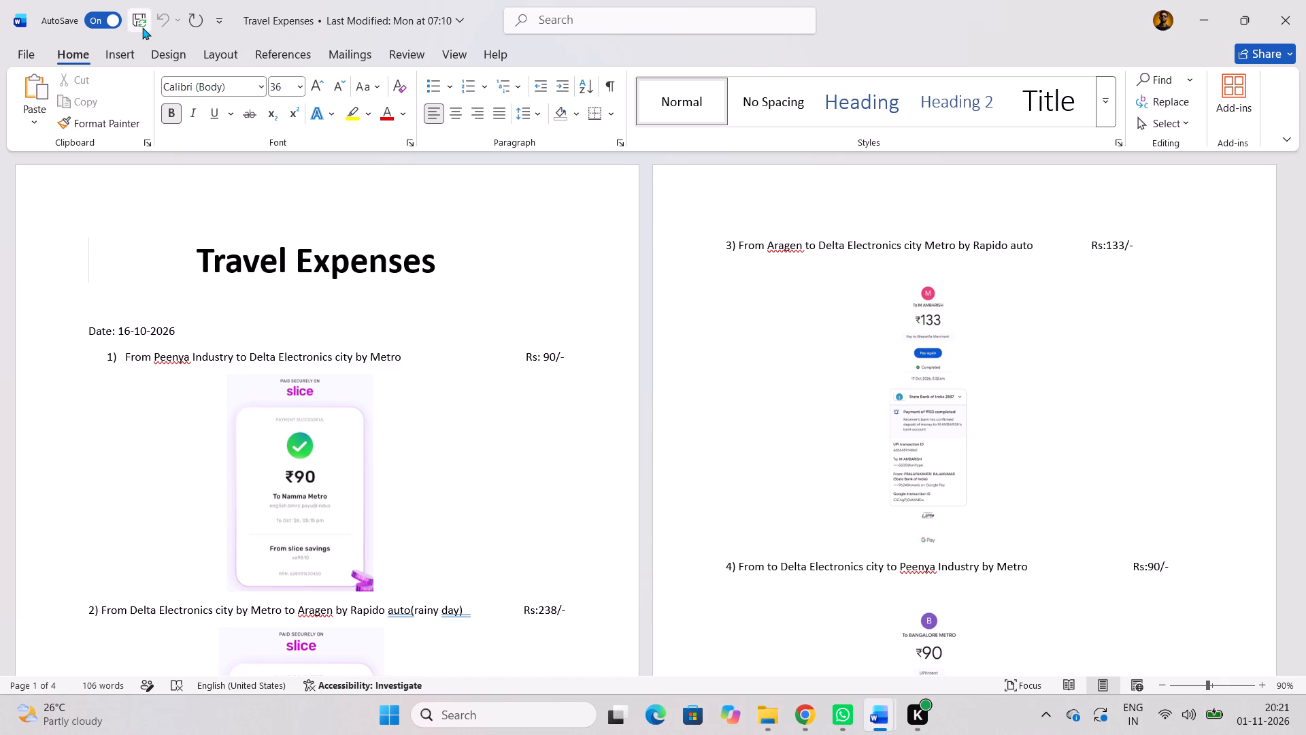
{"action": "left_click", "coordinate": [142, 27]}
{"action": "triple_click", "coordinate": [142, 27]}
{"action": "triple_click", "coordinate": [142, 27]}
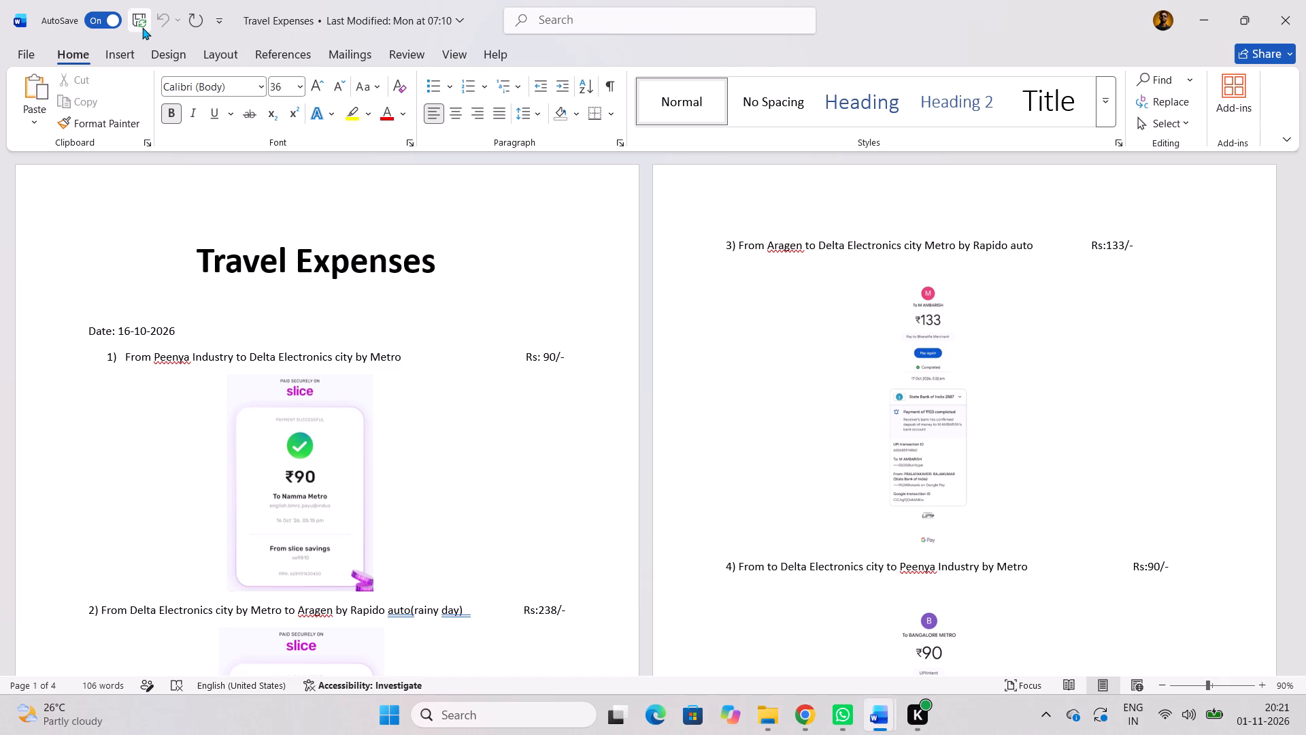
{"action": "triple_click", "coordinate": [142, 27]}
{"action": "triple_click", "coordinate": [142, 27]}
{"action": "triple_click", "coordinate": [142, 27]}
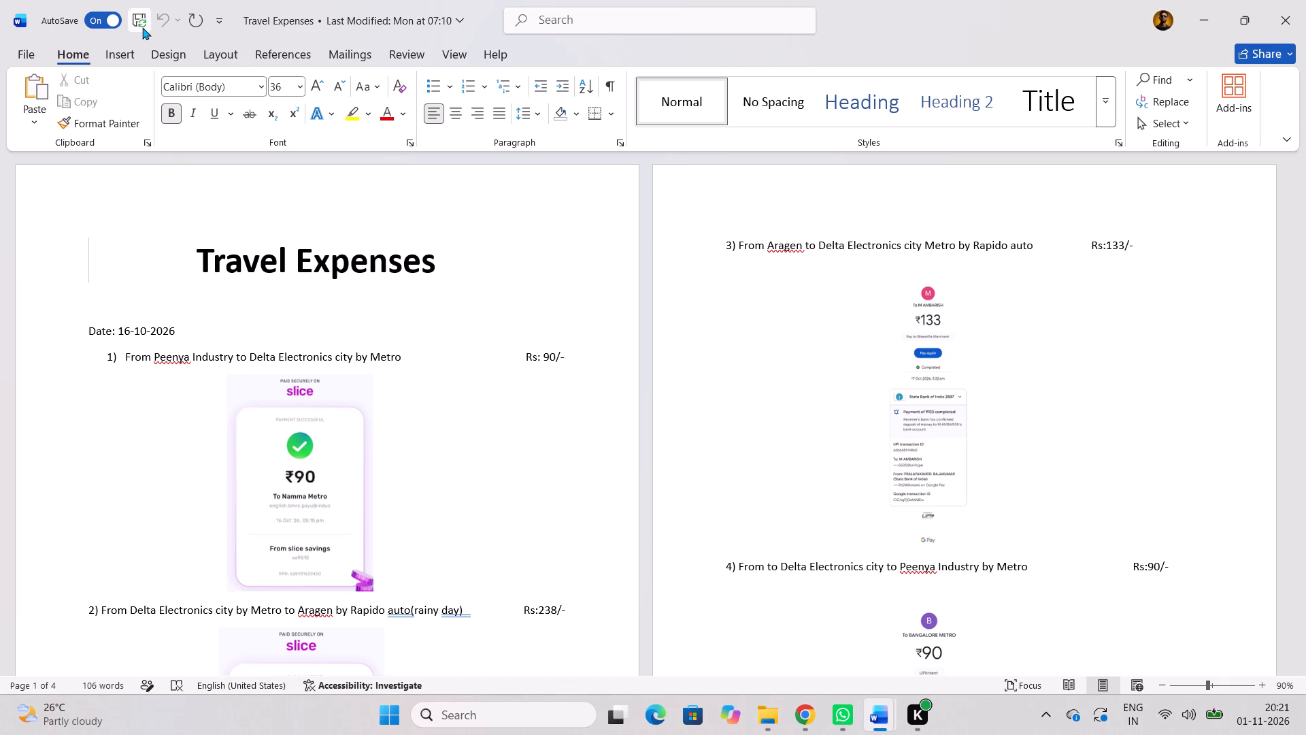
{"action": "triple_click", "coordinate": [142, 27]}
{"action": "triple_click", "coordinate": [142, 27]}
{"action": "triple_click", "coordinate": [143, 27]}
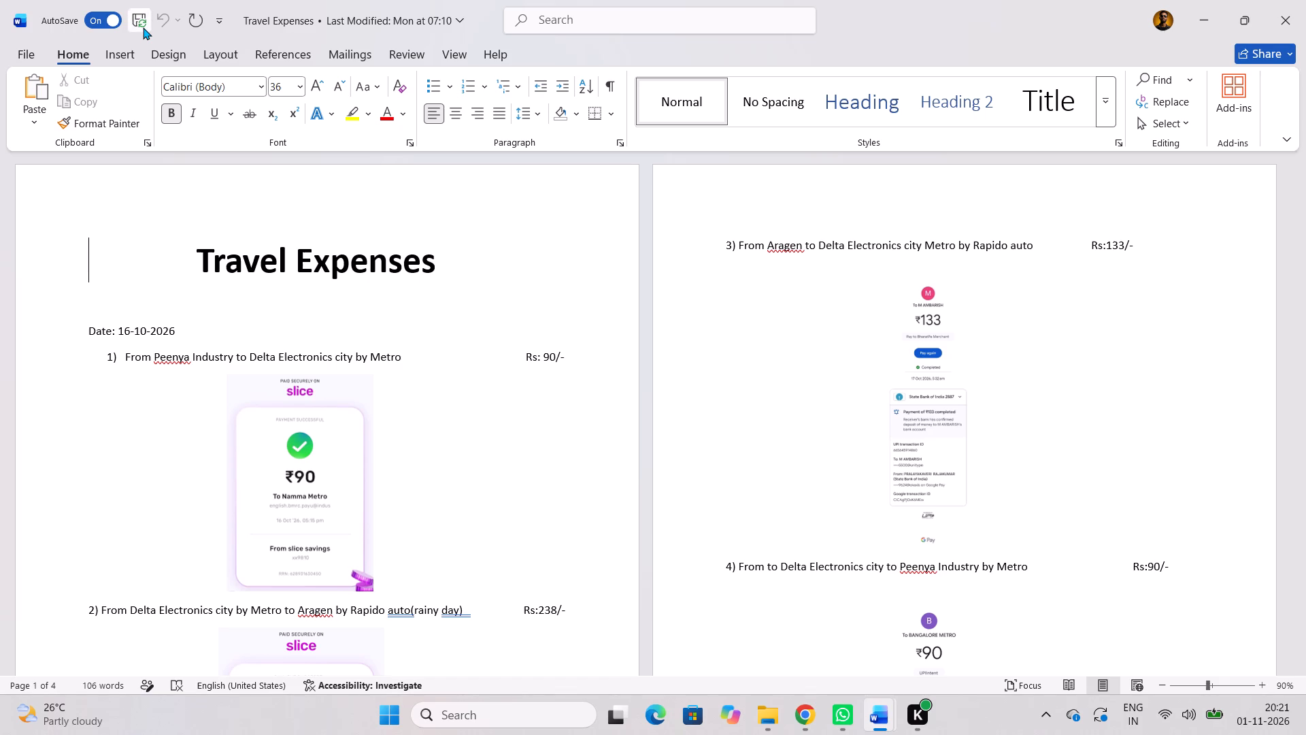
{"action": "triple_click", "coordinate": [143, 27]}
{"action": "double_click", "coordinate": [143, 27]}
Add four blank lines after the Rs:80/- Central Silk Board to Peenya Industry receipt to start a new page.
{"action": "scroll", "coordinate": [146, 27], "scroll_direction": "down", "scroll_amount": 4}
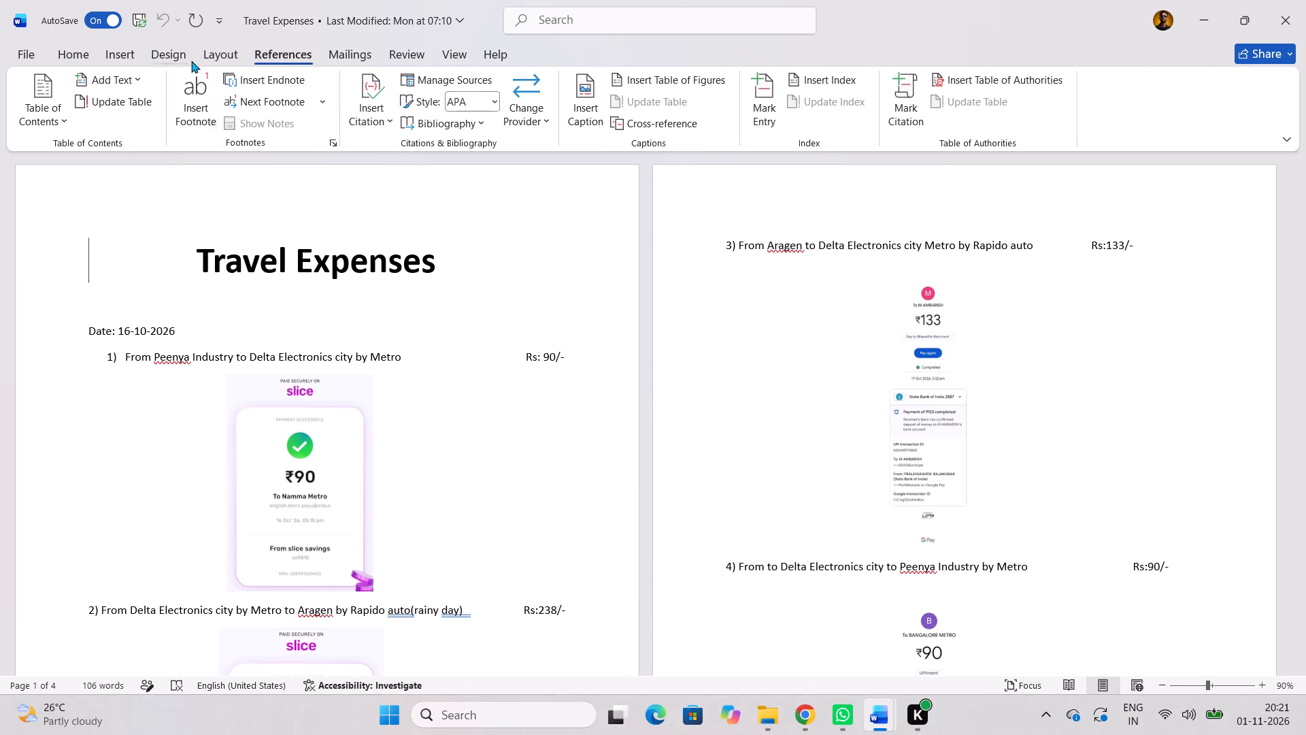
{"action": "left_click", "coordinate": [83, 62]}
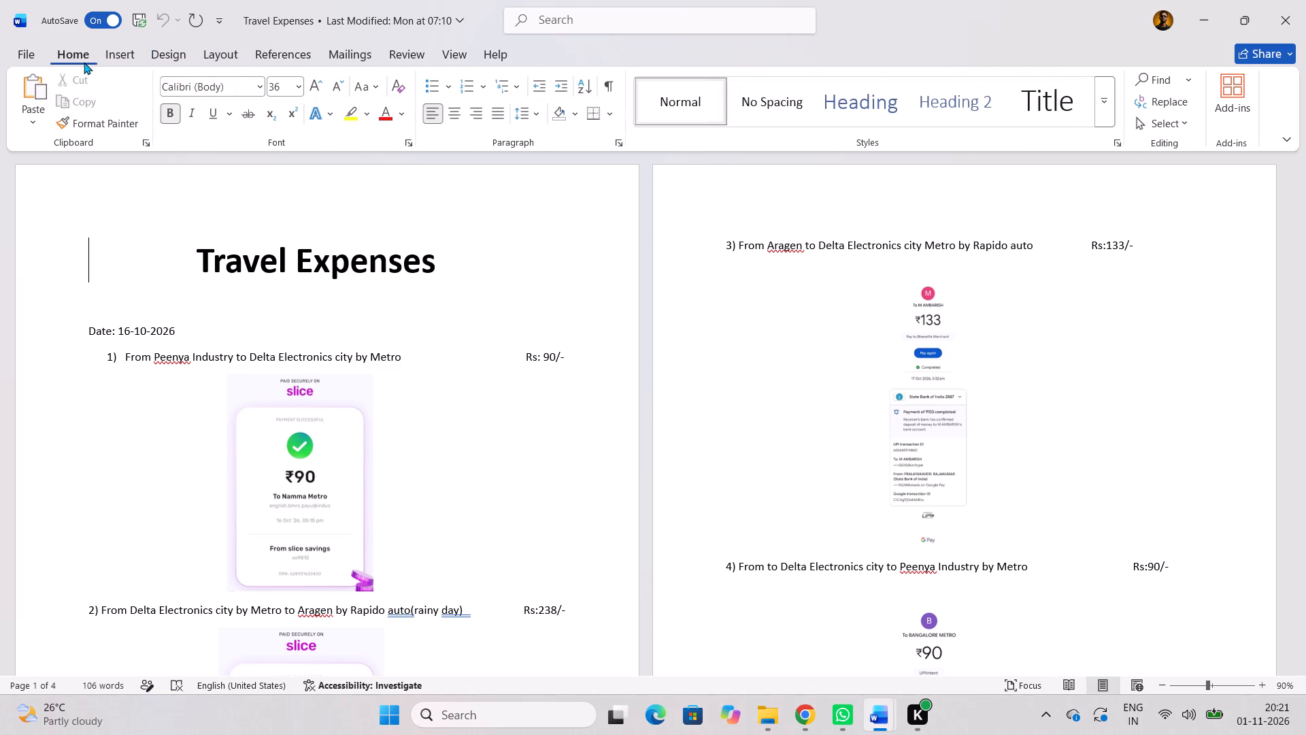
{"action": "scroll", "coordinate": [342, 323], "scroll_direction": "down", "scroll_amount": 16}
{"action": "scroll", "coordinate": [586, 578], "scroll_direction": "up", "scroll_amount": 1}
{"action": "scroll", "coordinate": [586, 578], "scroll_direction": "down", "scroll_amount": 12}
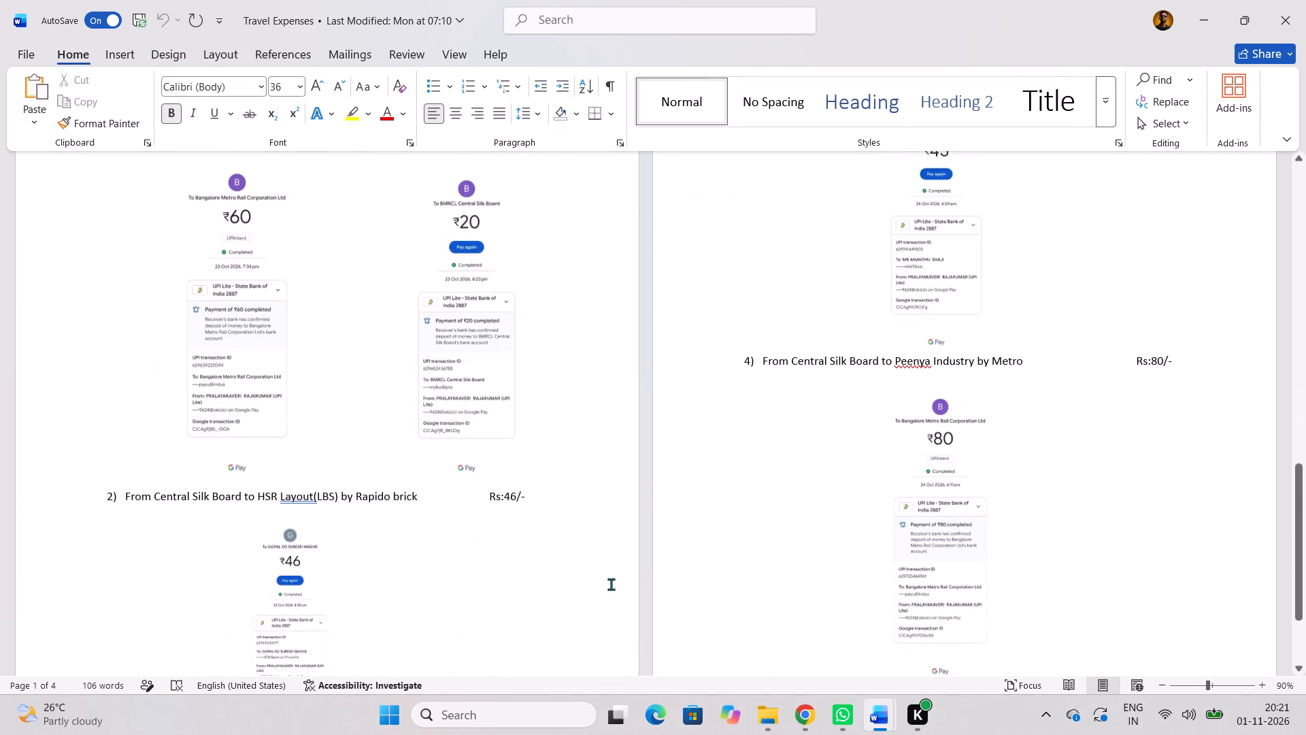
{"action": "scroll", "coordinate": [611, 584], "scroll_direction": "down", "scroll_amount": 16}
{"action": "scroll", "coordinate": [613, 572], "scroll_direction": "down", "scroll_amount": 7}
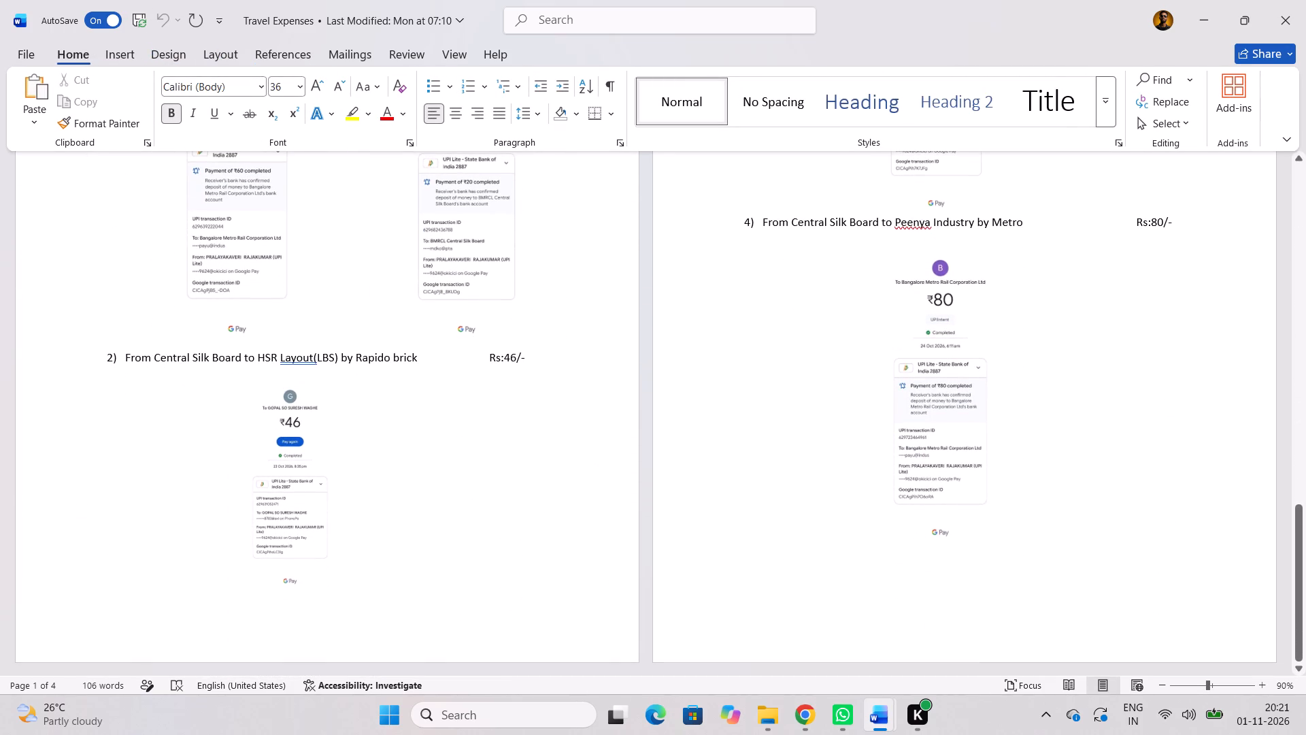
{"action": "left_click", "coordinate": [1001, 497]}
{"action": "key", "text": "Return"}
{"action": "key", "text": "Return"}
{"action": "key", "text": "Return"}
{"action": "key", "text": "Return"}
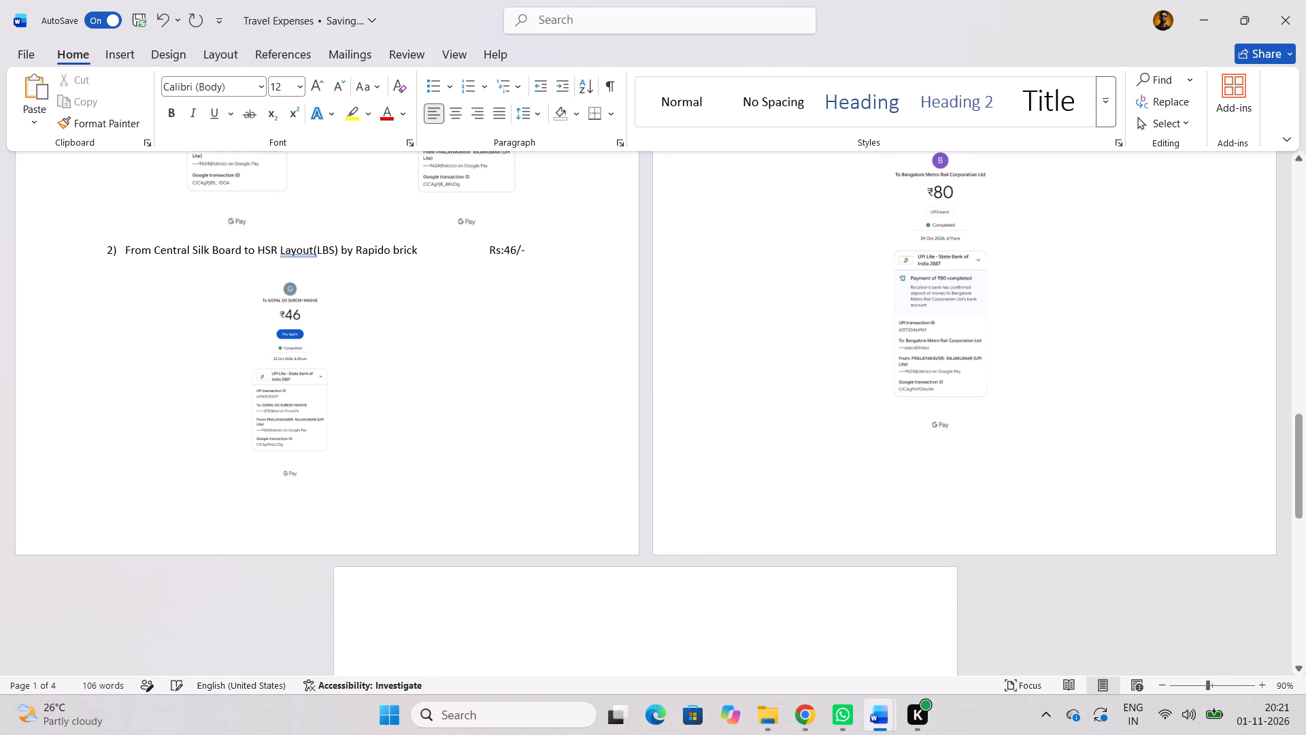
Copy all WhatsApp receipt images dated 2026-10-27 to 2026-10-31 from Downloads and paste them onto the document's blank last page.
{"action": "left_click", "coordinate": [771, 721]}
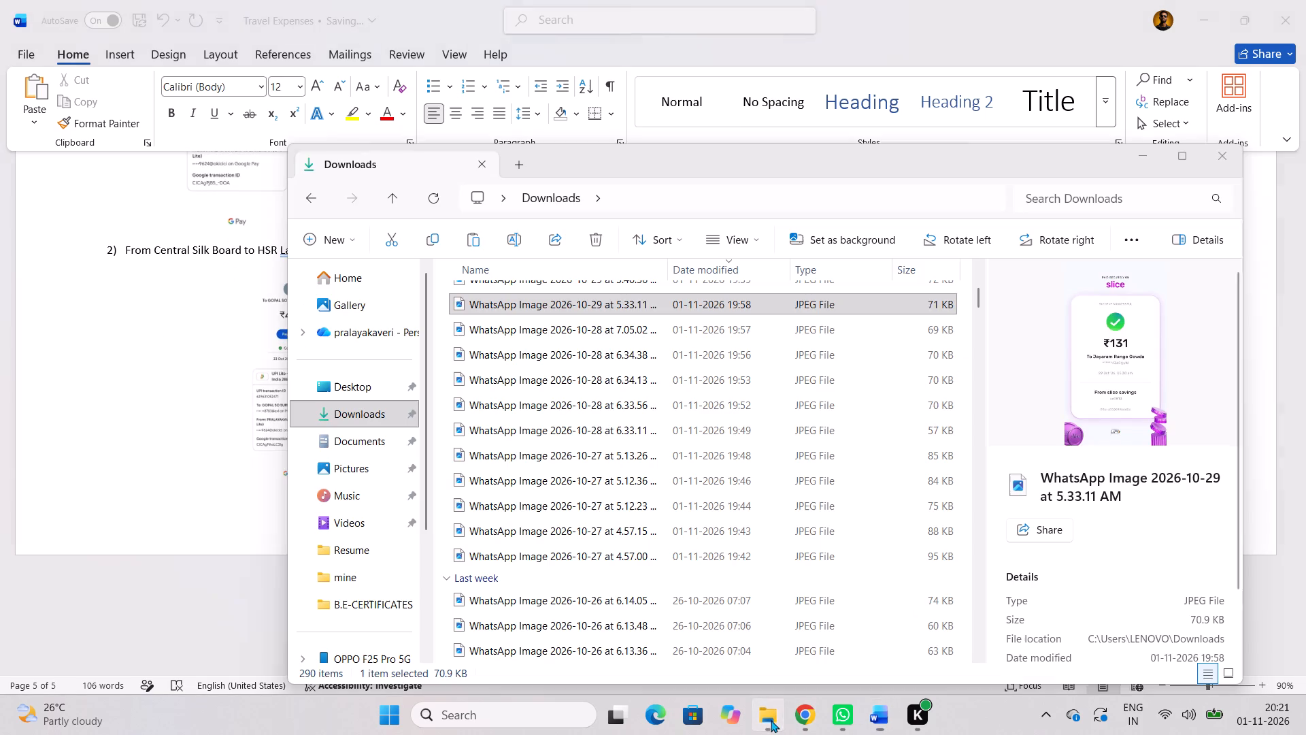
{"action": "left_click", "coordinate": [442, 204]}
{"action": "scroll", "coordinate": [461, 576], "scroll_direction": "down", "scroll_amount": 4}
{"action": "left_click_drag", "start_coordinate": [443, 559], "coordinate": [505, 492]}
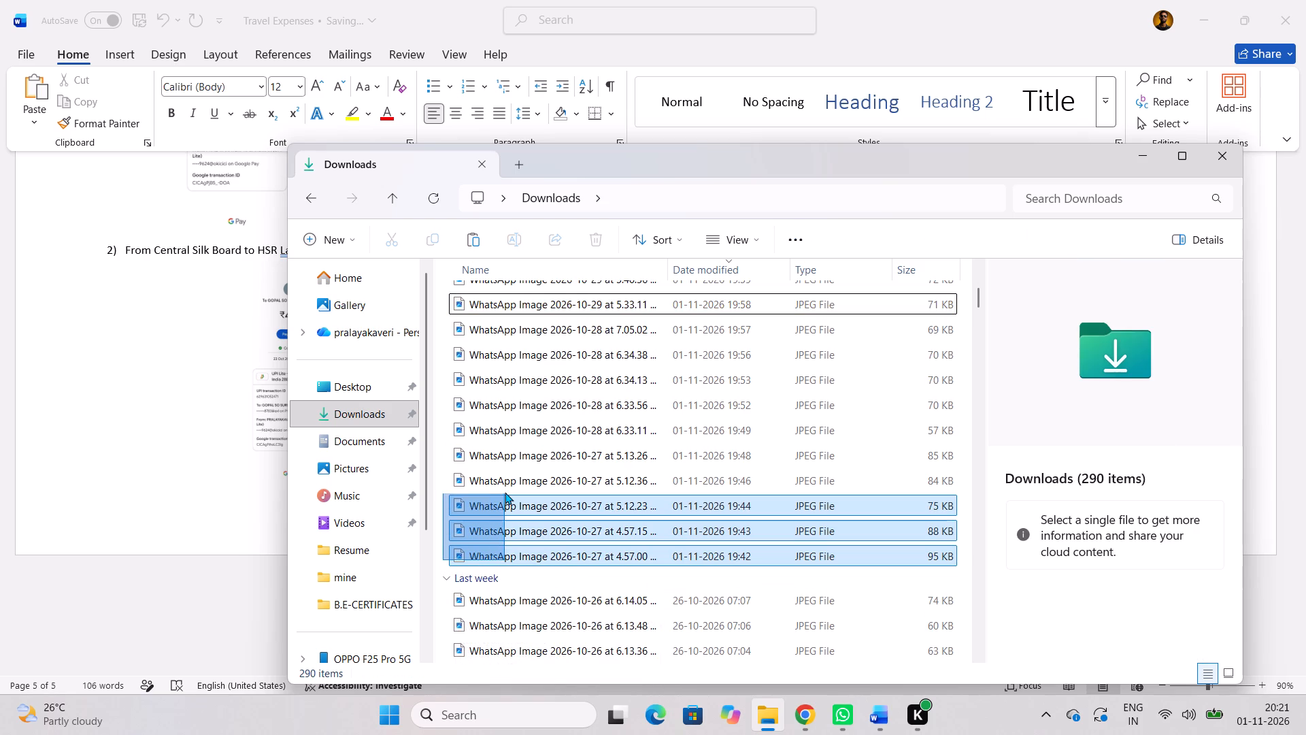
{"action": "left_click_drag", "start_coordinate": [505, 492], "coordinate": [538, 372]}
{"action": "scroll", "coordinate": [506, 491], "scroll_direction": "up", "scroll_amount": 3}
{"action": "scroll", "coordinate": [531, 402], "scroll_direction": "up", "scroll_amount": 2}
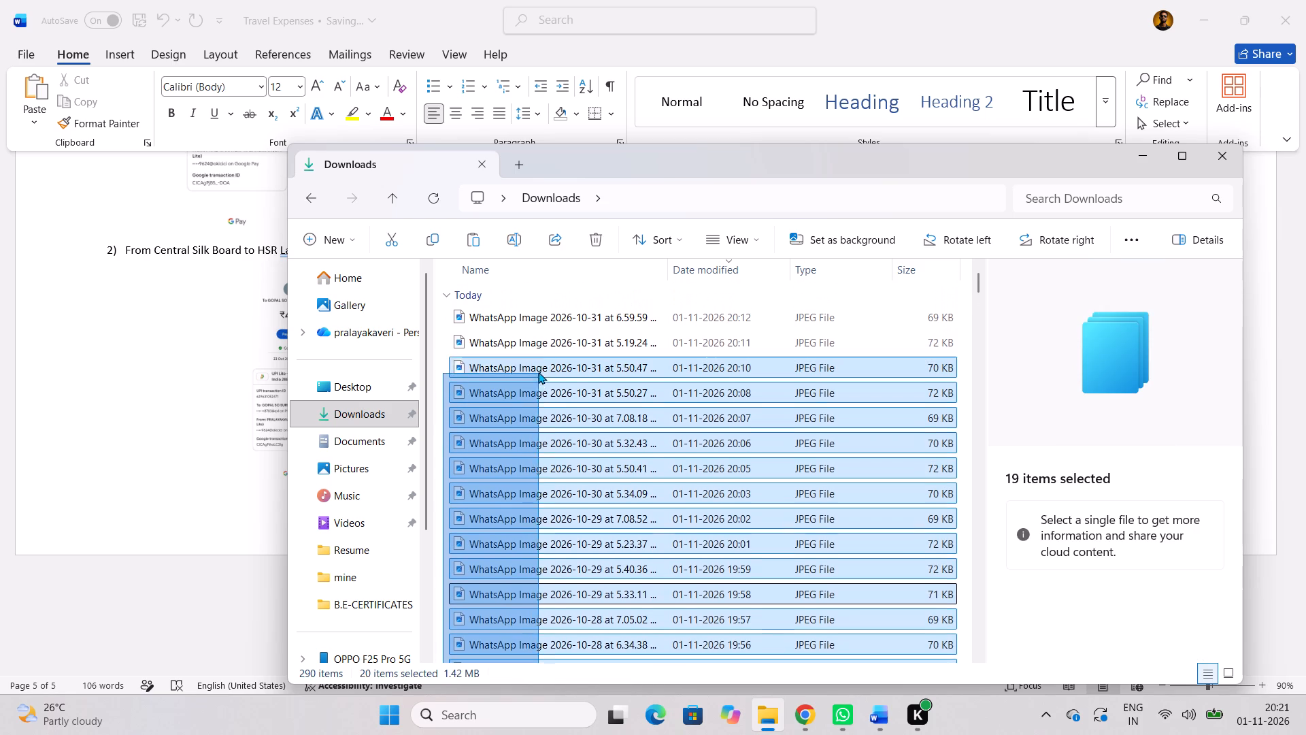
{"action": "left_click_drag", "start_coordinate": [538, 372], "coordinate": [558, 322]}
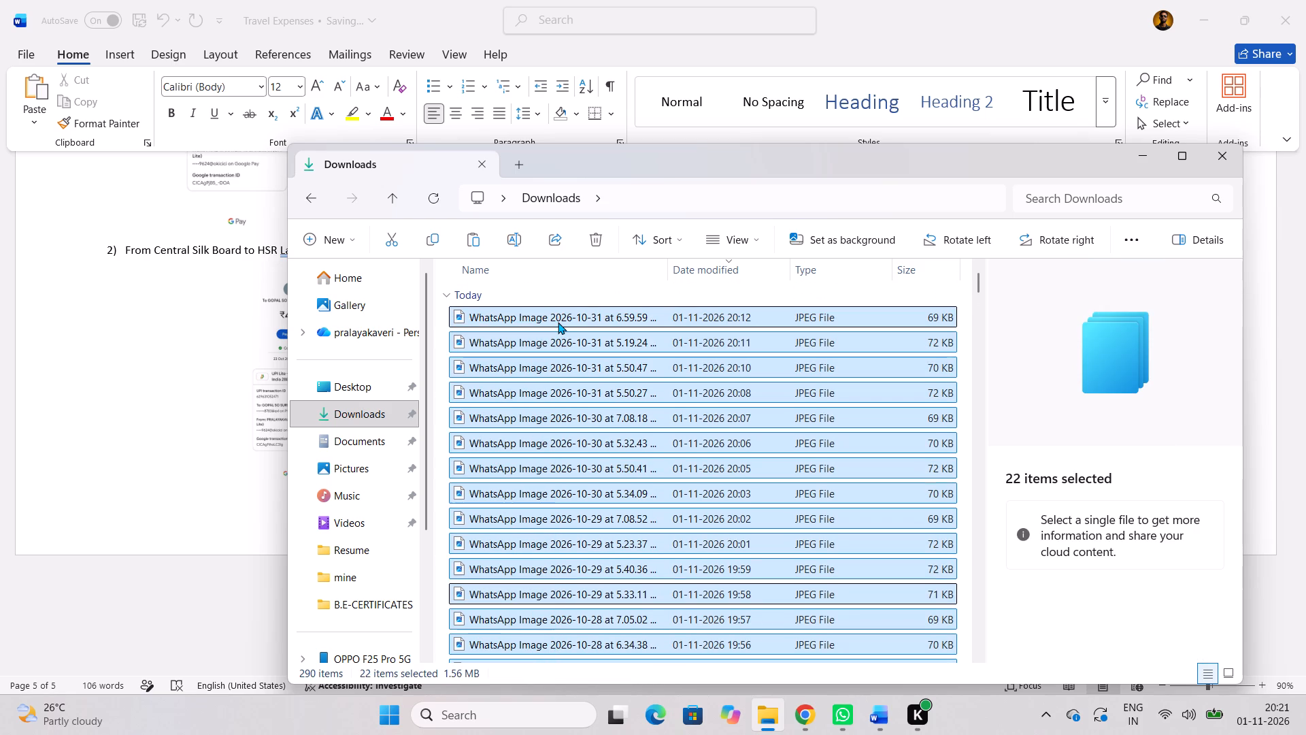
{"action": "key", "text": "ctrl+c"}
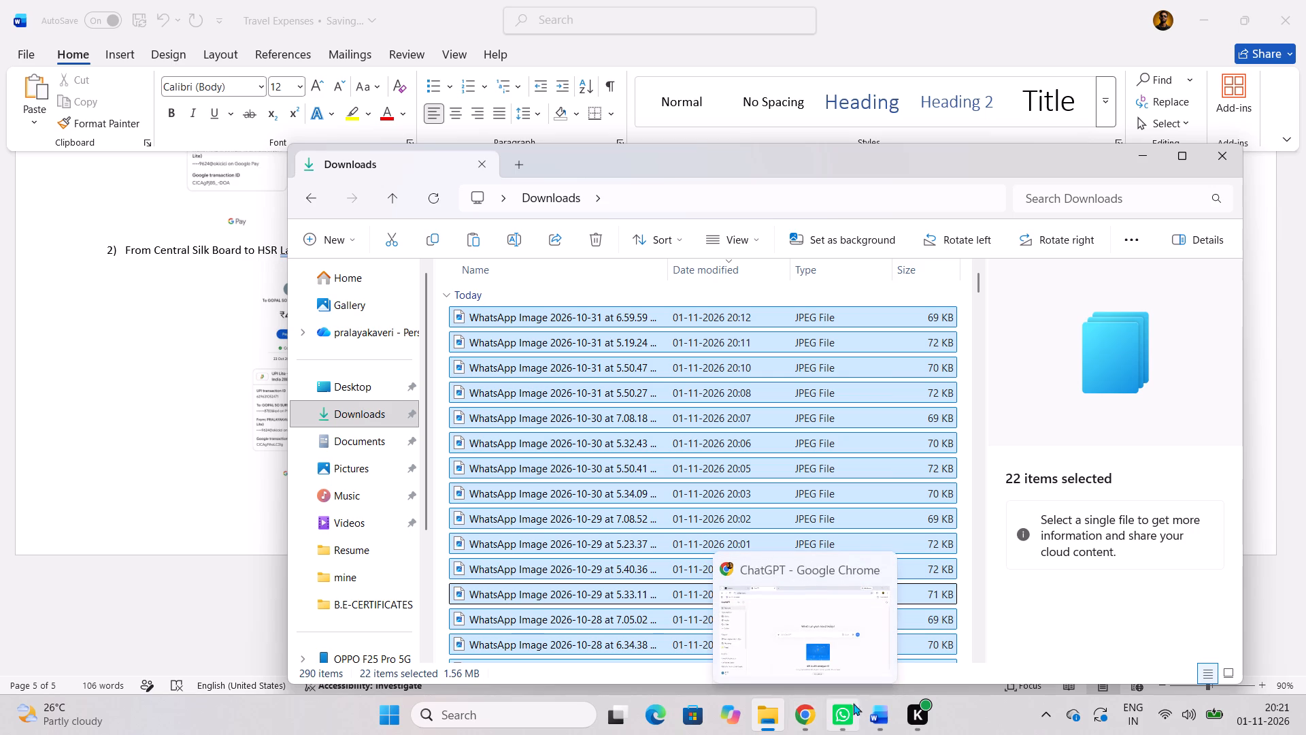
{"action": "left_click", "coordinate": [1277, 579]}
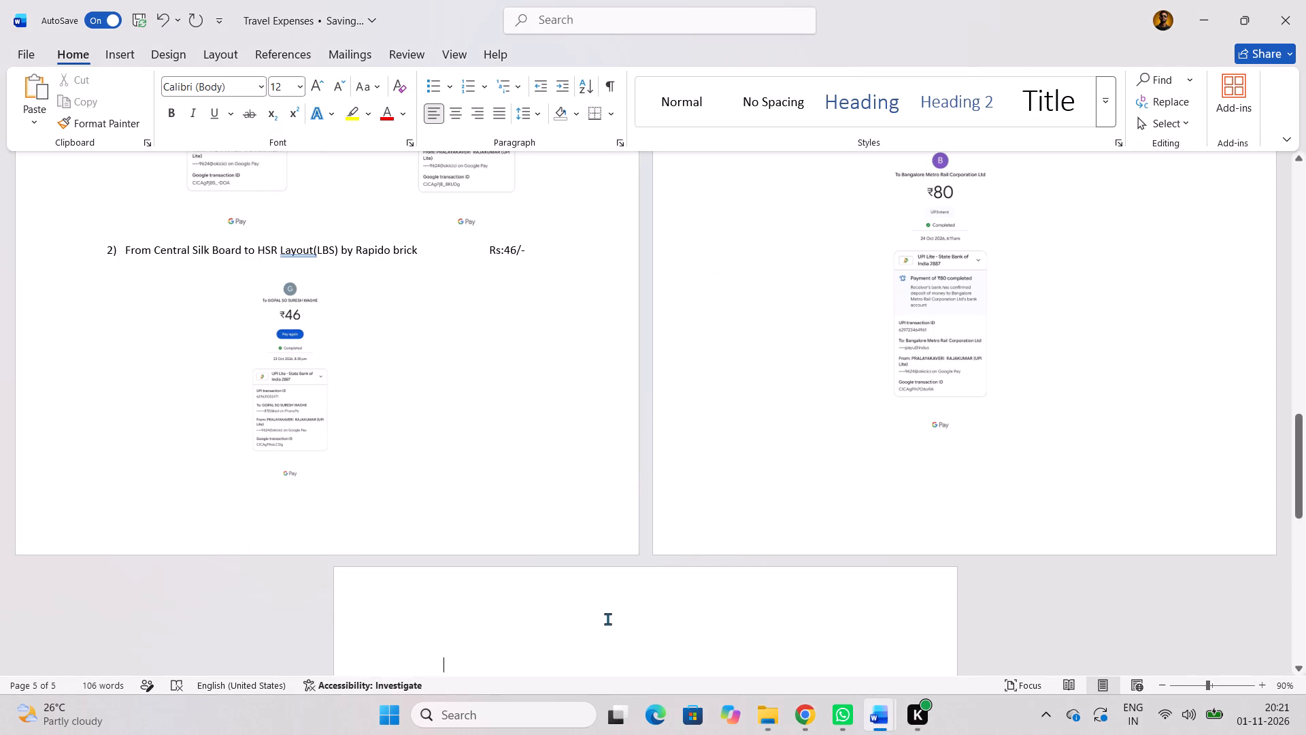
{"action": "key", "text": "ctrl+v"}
Look through the pasted receipt images and get an overview of all document pages.
{"action": "scroll", "coordinate": [590, 609], "scroll_direction": "up", "scroll_amount": 20}
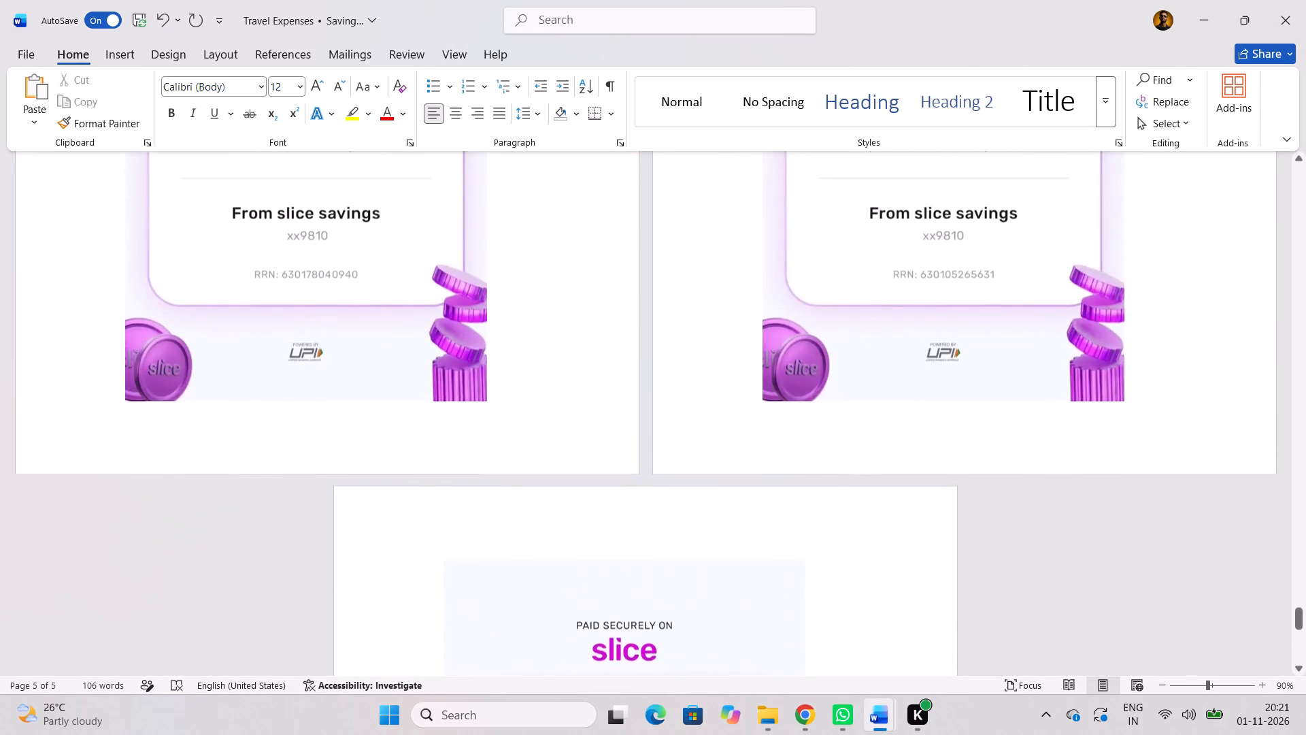
{"action": "scroll", "coordinate": [590, 608], "scroll_direction": "up", "scroll_amount": 13}
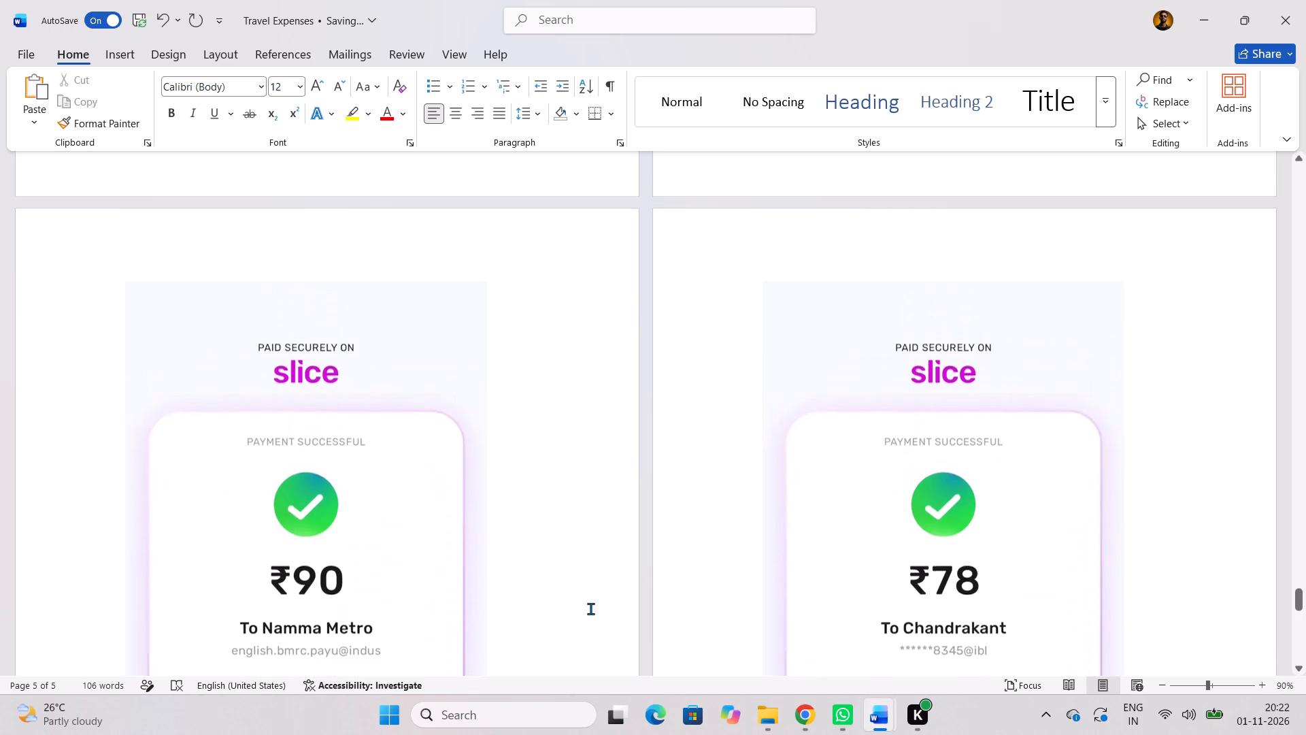
{"action": "scroll", "coordinate": [590, 608], "scroll_direction": "up", "scroll_amount": 13}
{"action": "scroll", "coordinate": [590, 608], "scroll_direction": "up", "scroll_amount": 17}
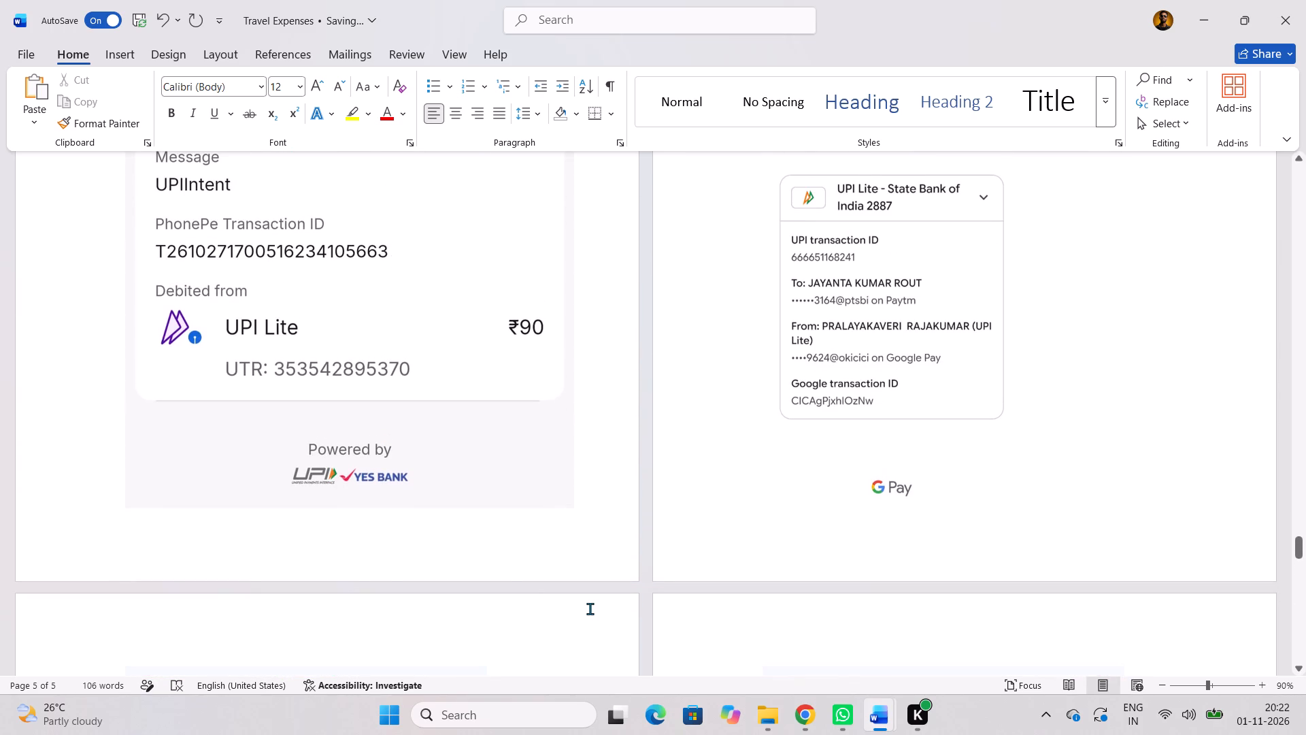
{"action": "scroll", "coordinate": [584, 606], "scroll_direction": "up", "scroll_amount": 5}
{"action": "scroll", "coordinate": [584, 606], "scroll_direction": "up", "scroll_amount": 19}
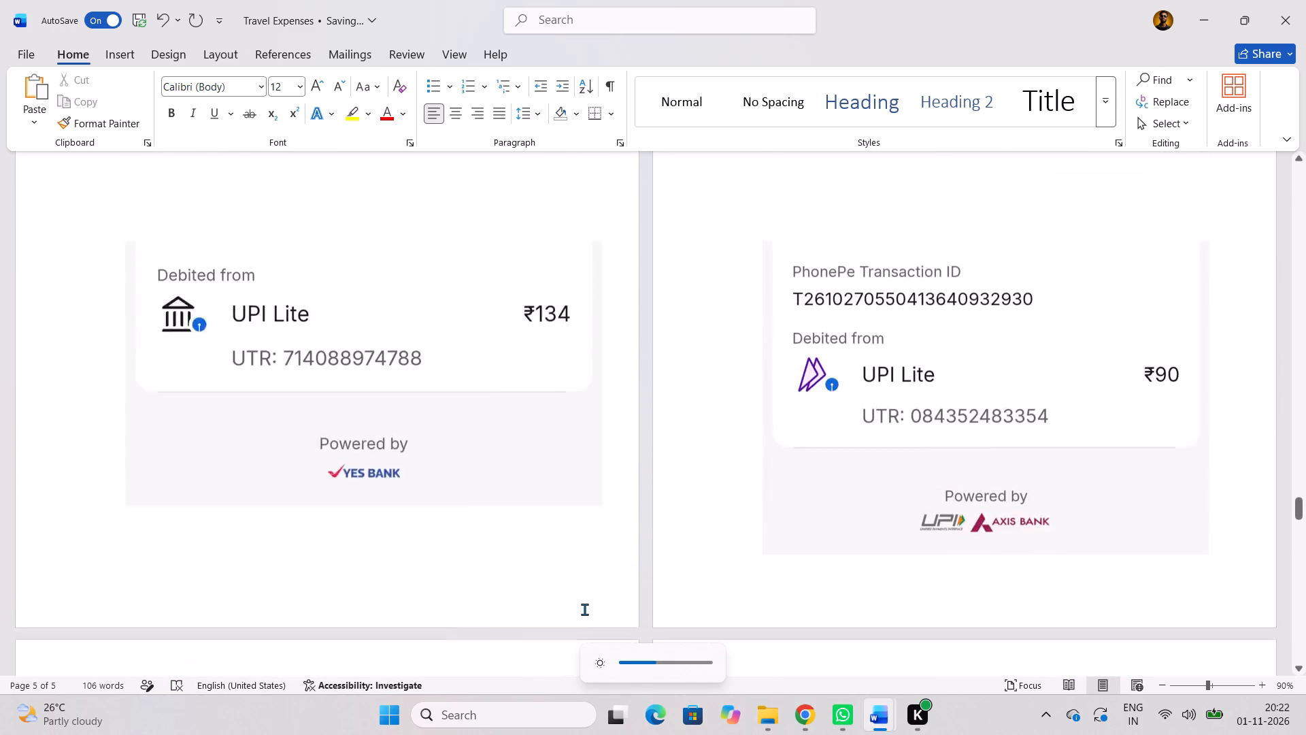
{"action": "scroll", "coordinate": [584, 609], "scroll_direction": "up", "scroll_amount": 14}
{"action": "scroll", "coordinate": [584, 610], "scroll_direction": "down", "scroll_amount": 1}
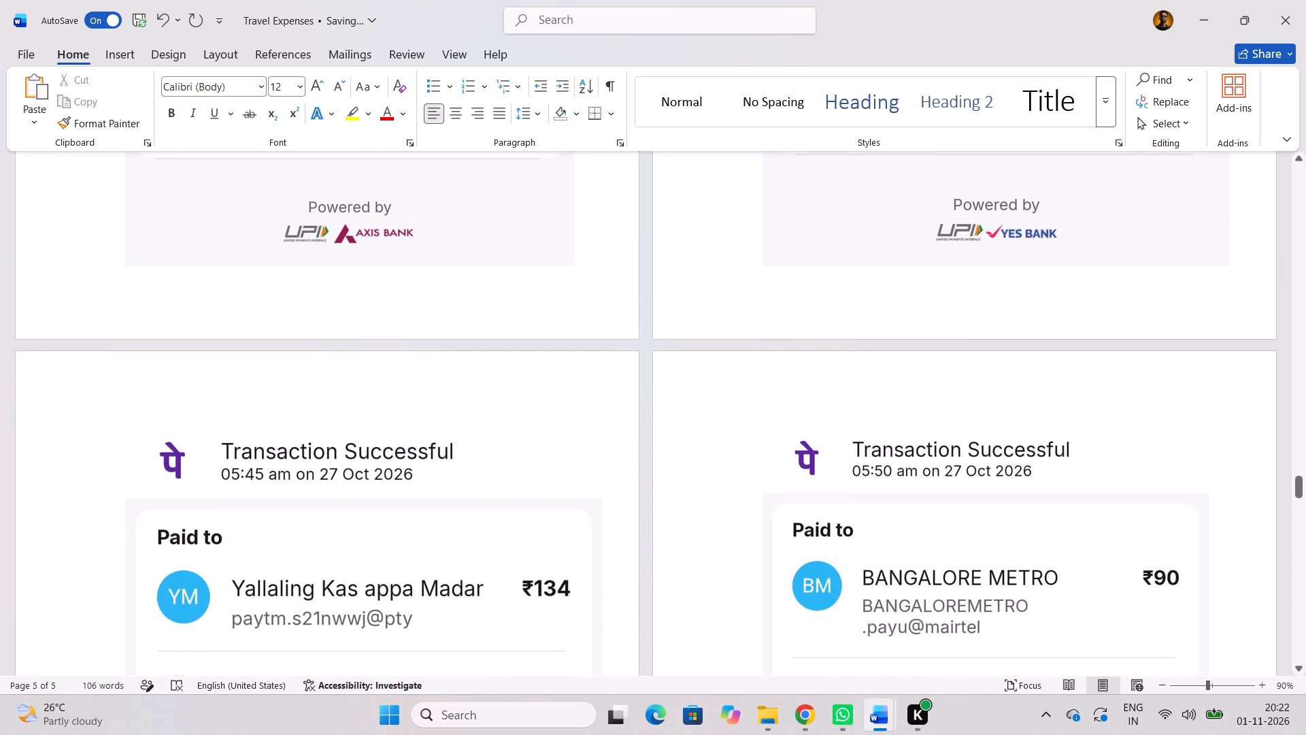
{"action": "scroll", "coordinate": [584, 610], "scroll_direction": "down", "scroll_amount": 1}
{"action": "scroll", "coordinate": [584, 610], "scroll_direction": "down", "scroll_amount": 6, "text": "ctrl"}
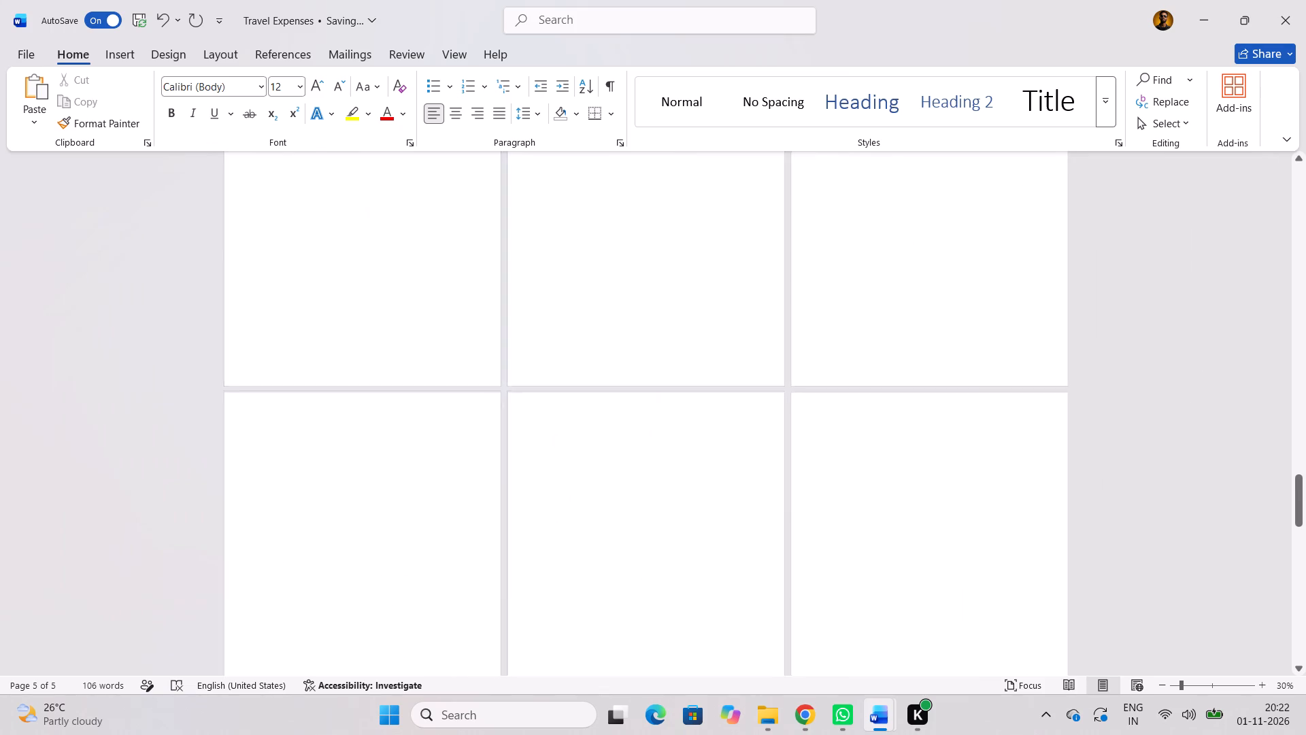
{"action": "scroll", "coordinate": [584, 610], "scroll_direction": "down", "scroll_amount": 3, "text": "ctrl"}
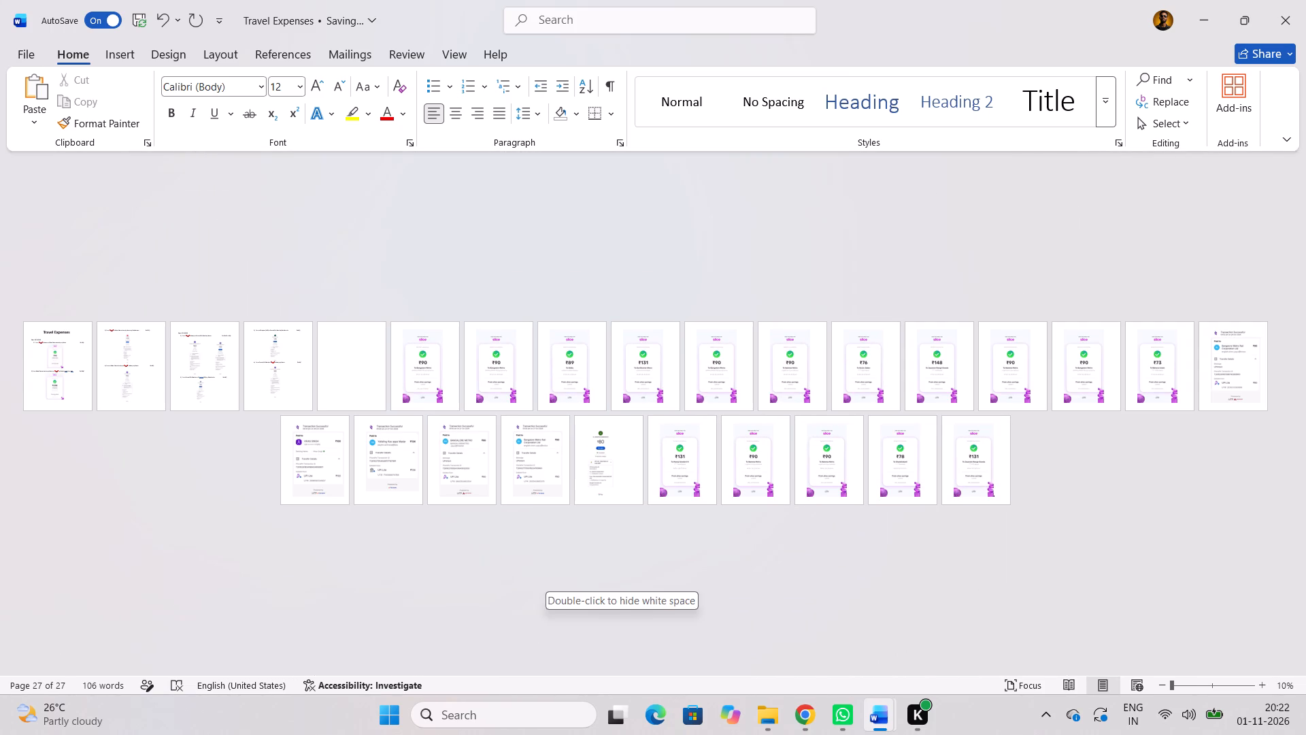
{"action": "scroll", "coordinate": [552, 585], "scroll_direction": "up", "scroll_amount": 3, "text": "ctrl"}
{"action": "scroll", "coordinate": [552, 585], "scroll_direction": "down", "scroll_amount": 2, "text": "ctrl"}
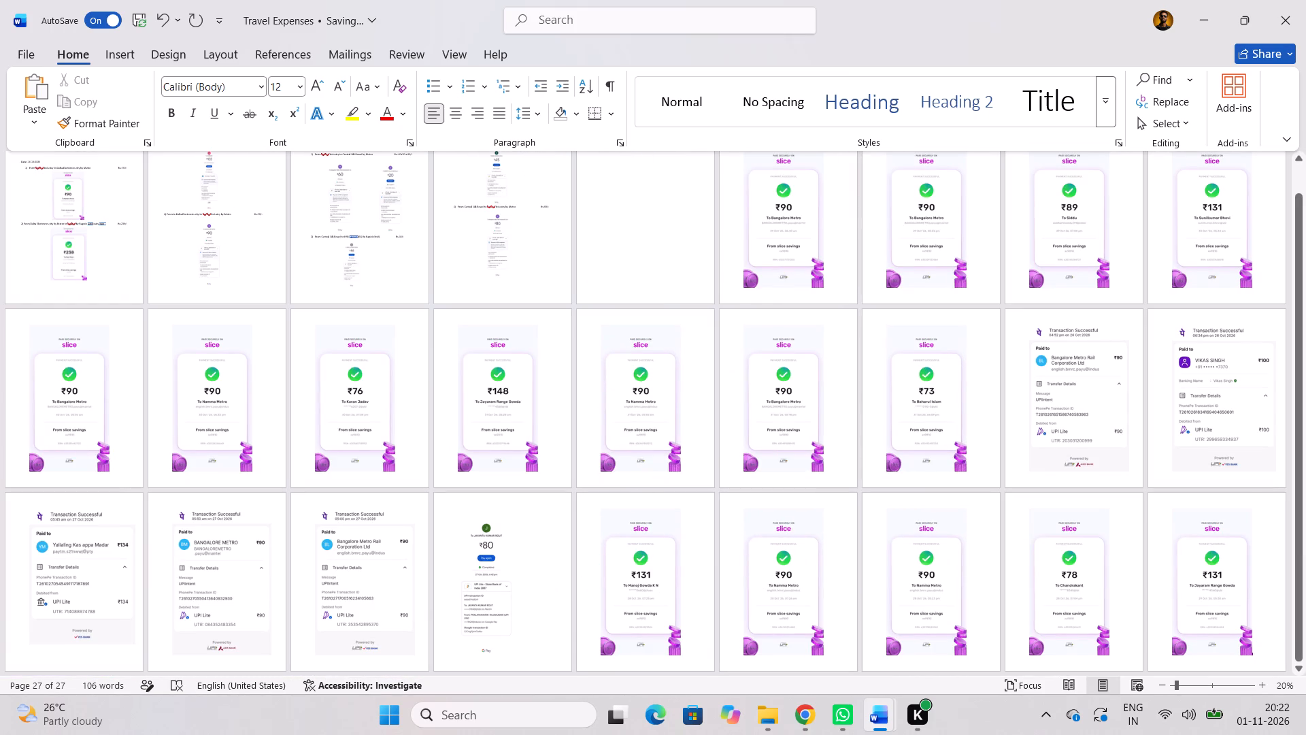
{"action": "scroll", "coordinate": [785, 423], "scroll_direction": "up", "scroll_amount": 4}
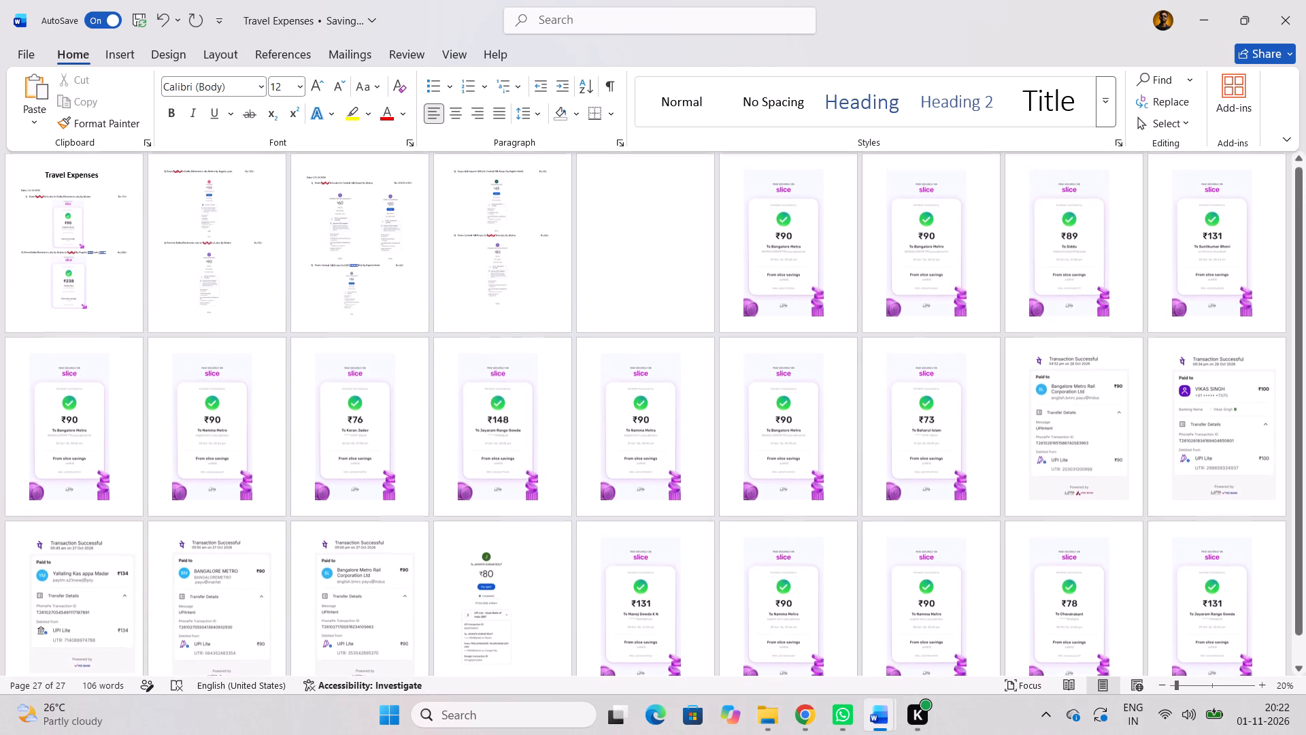
{"action": "scroll", "coordinate": [787, 419], "scroll_direction": "up", "scroll_amount": 2}
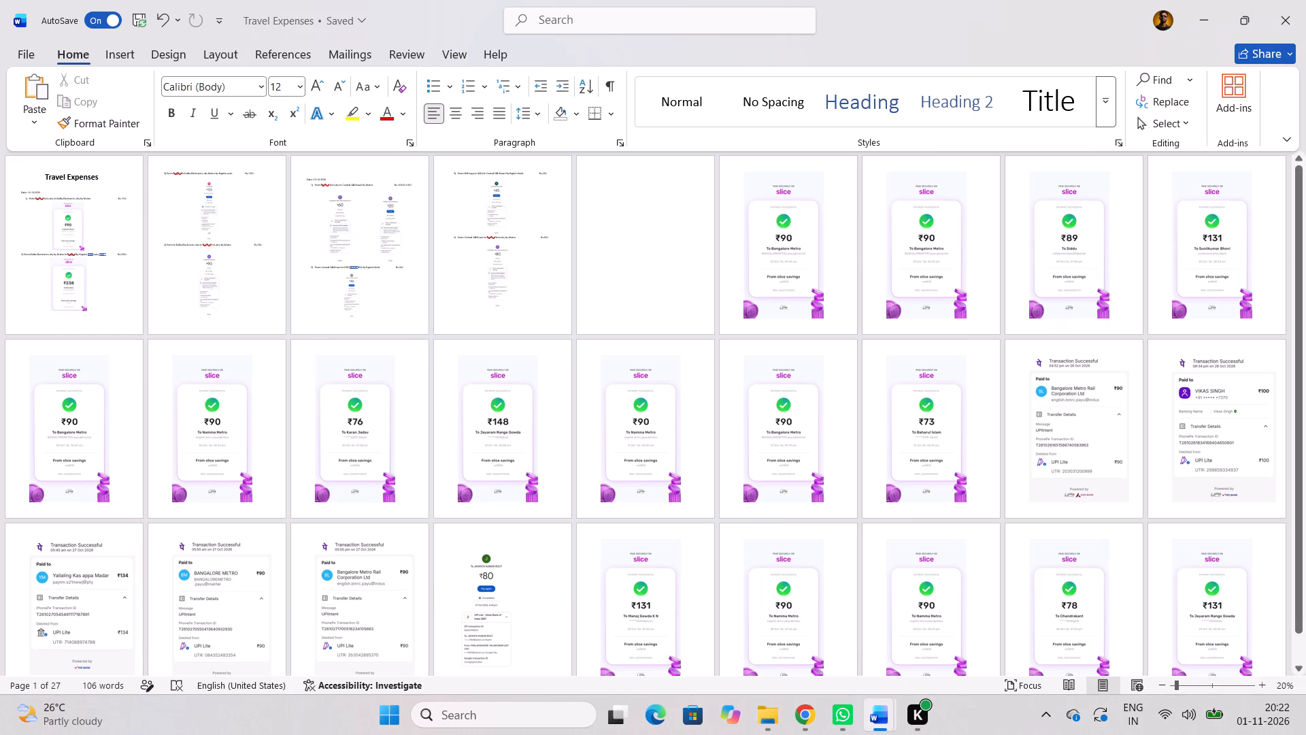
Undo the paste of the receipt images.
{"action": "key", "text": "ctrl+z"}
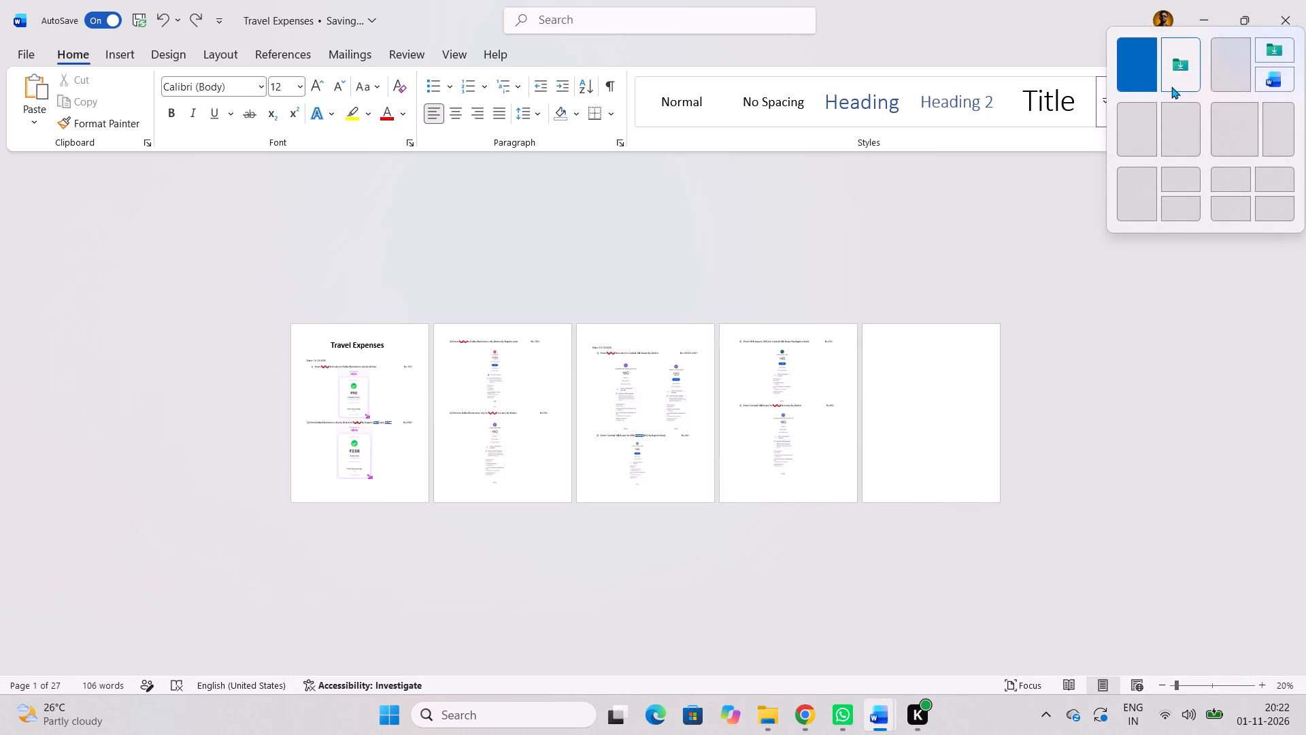
Arrange the Travel Expenses document and the Downloads folder side by side, giving the document the wider share.
{"action": "left_click", "coordinate": [1233, 131]}
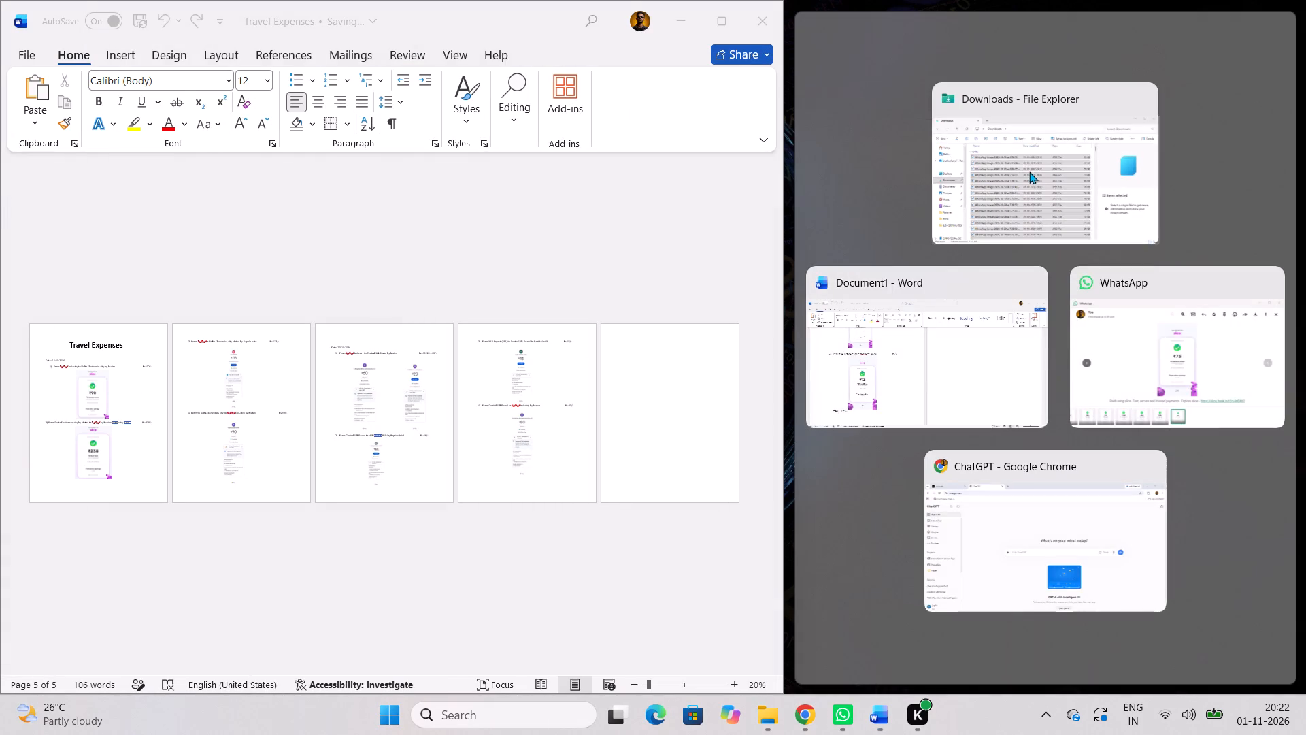
{"action": "left_click", "coordinate": [1037, 166]}
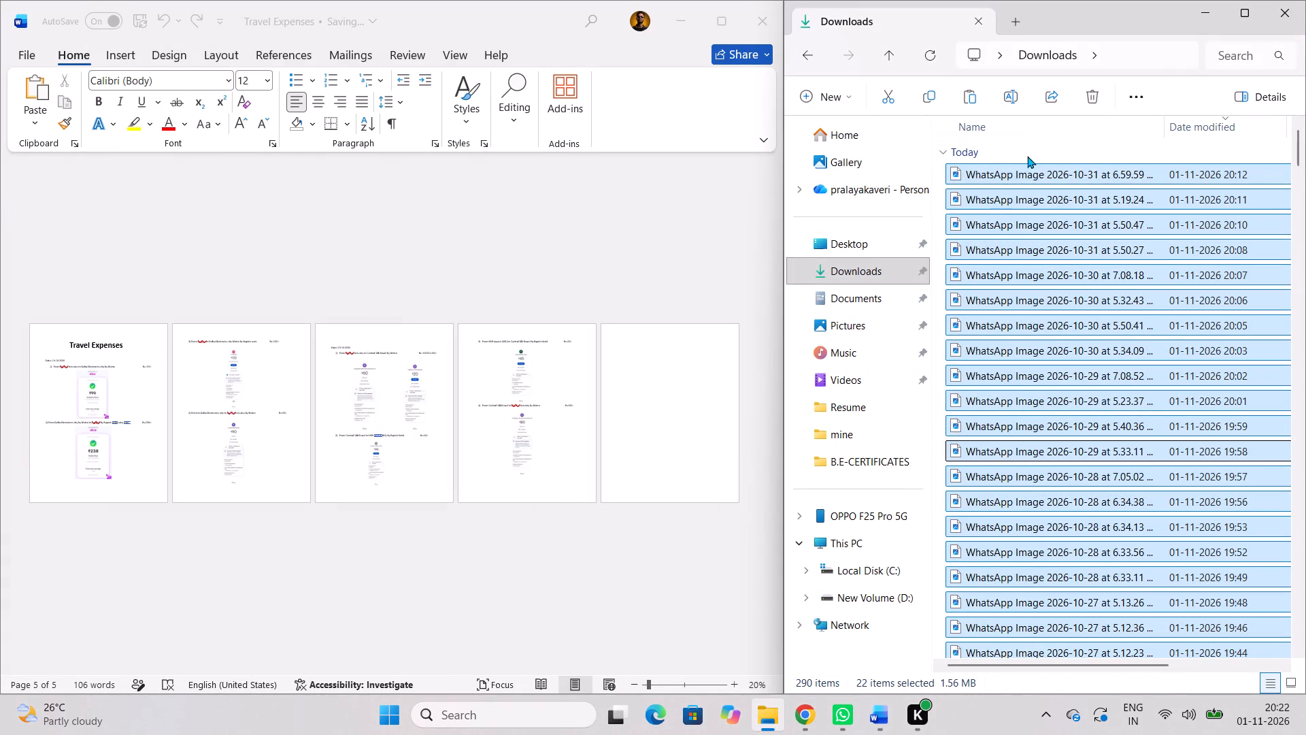
Find and select the earliest of the 27 October receipts, WhatsApp Image 2026-10-27 at 4.57.00, in Downloads.
{"action": "left_click", "coordinate": [1025, 171]}
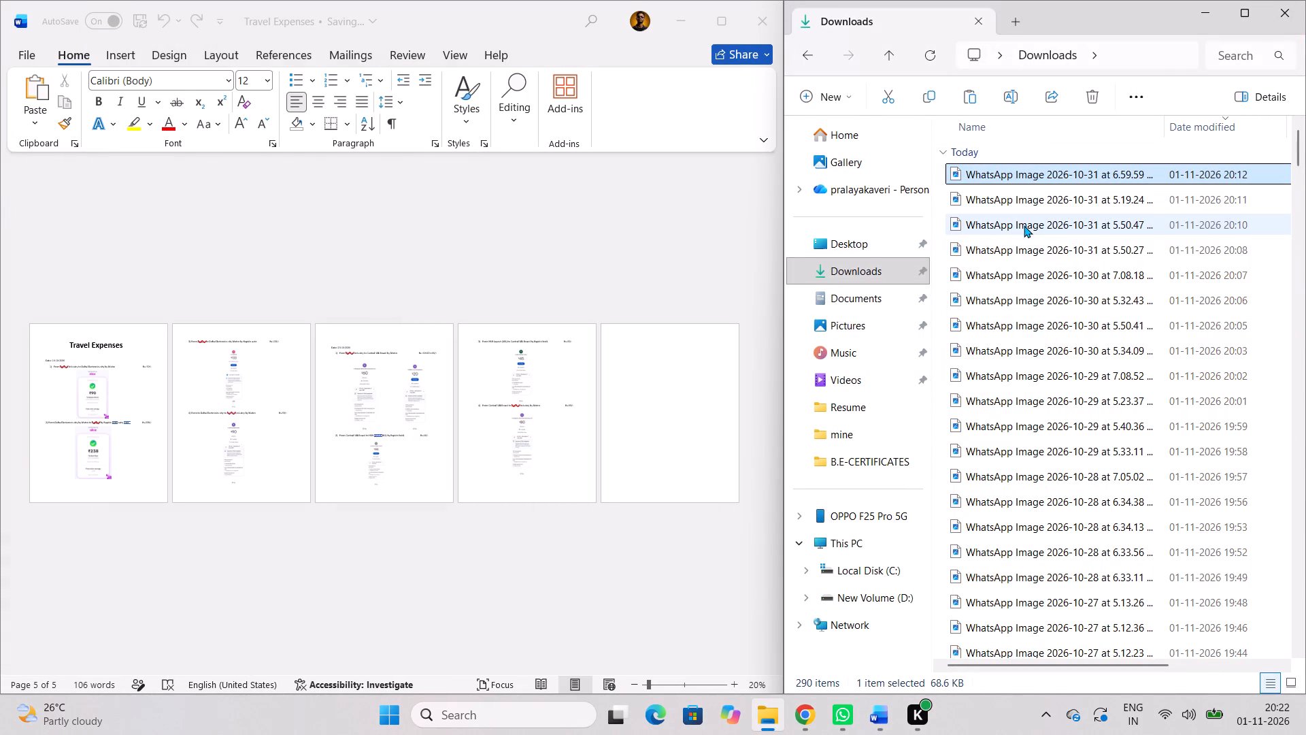
{"action": "scroll", "coordinate": [1024, 225], "scroll_direction": "down", "scroll_amount": 7}
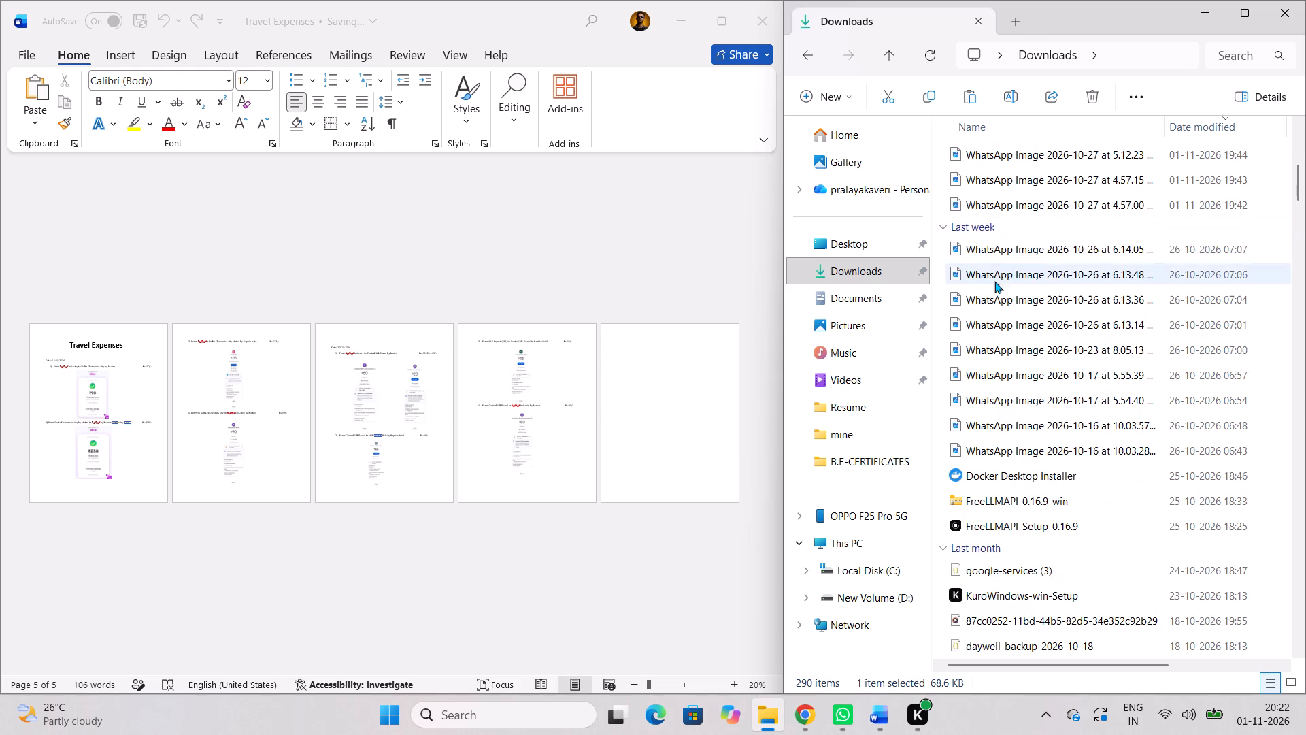
{"action": "scroll", "coordinate": [973, 334], "scroll_direction": "up", "scroll_amount": 3}
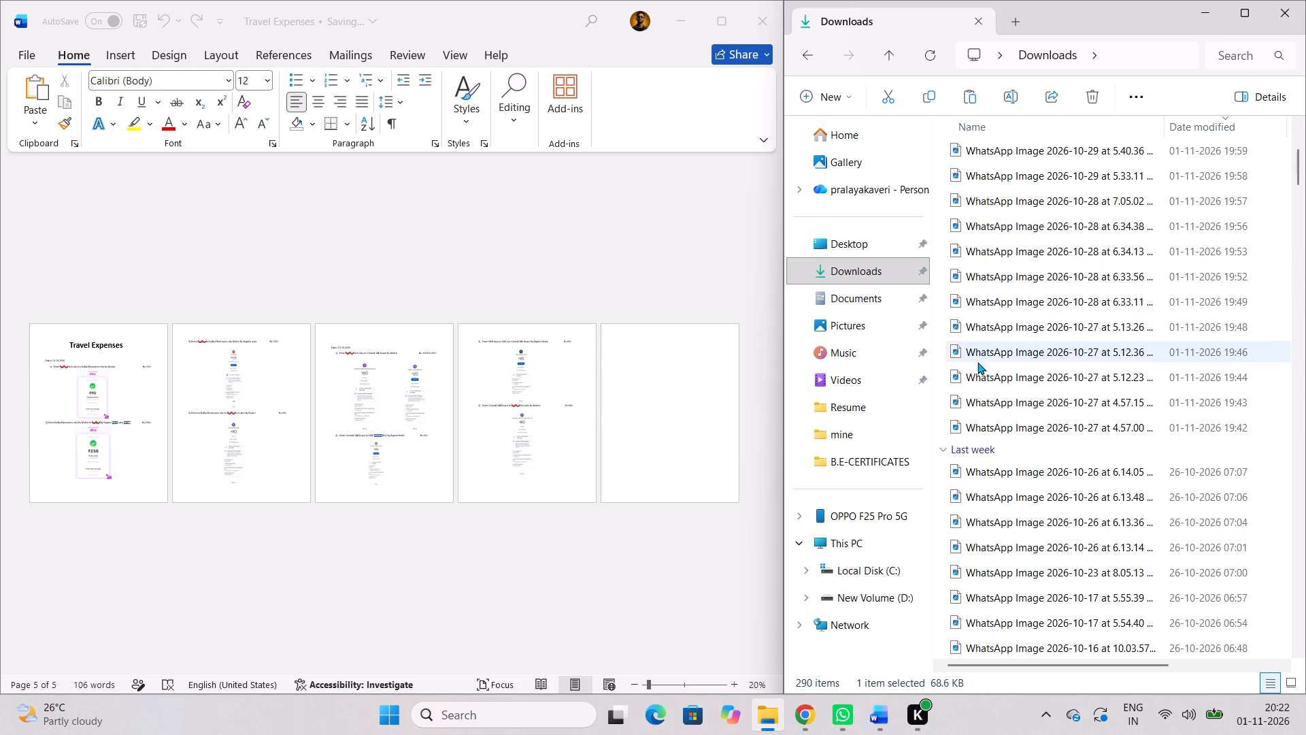
{"action": "left_click", "coordinate": [989, 427]}
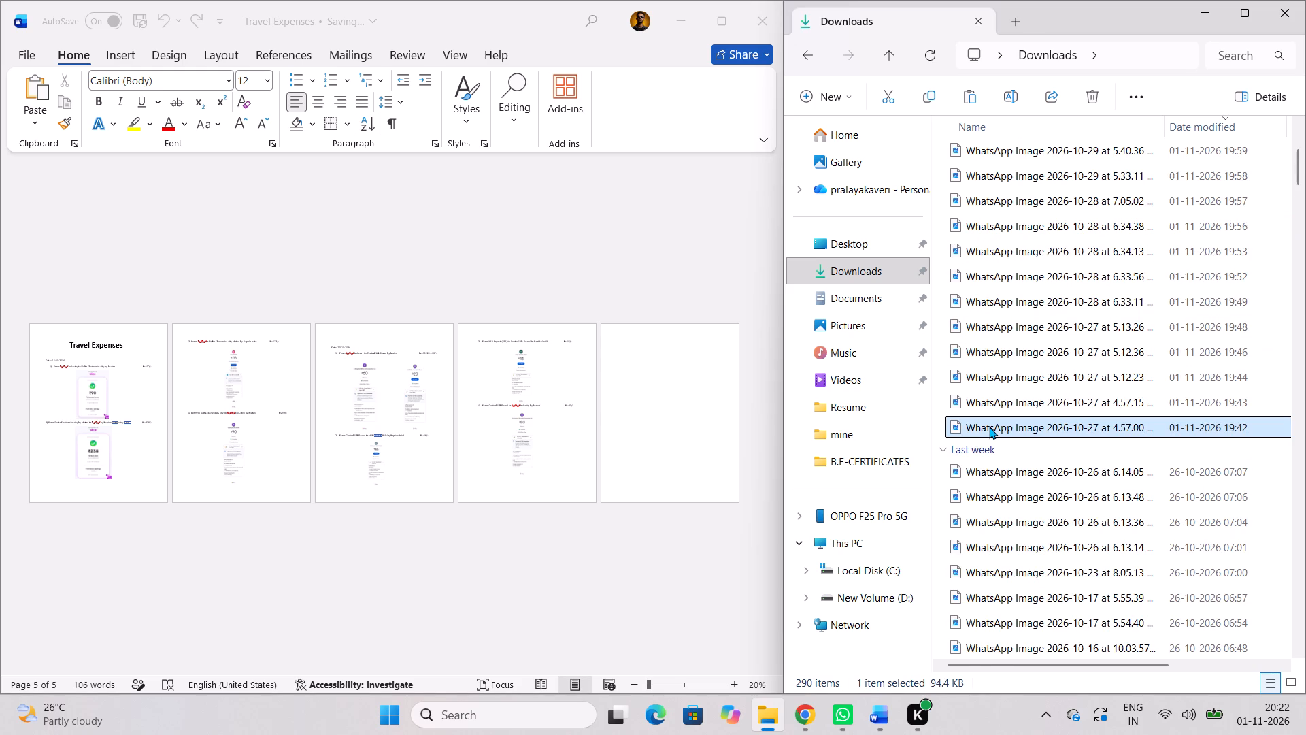
Place the text cursor on the blank fifth page of the Travel Expenses document, viewed at 100%.
{"action": "left_click", "coordinate": [679, 376]}
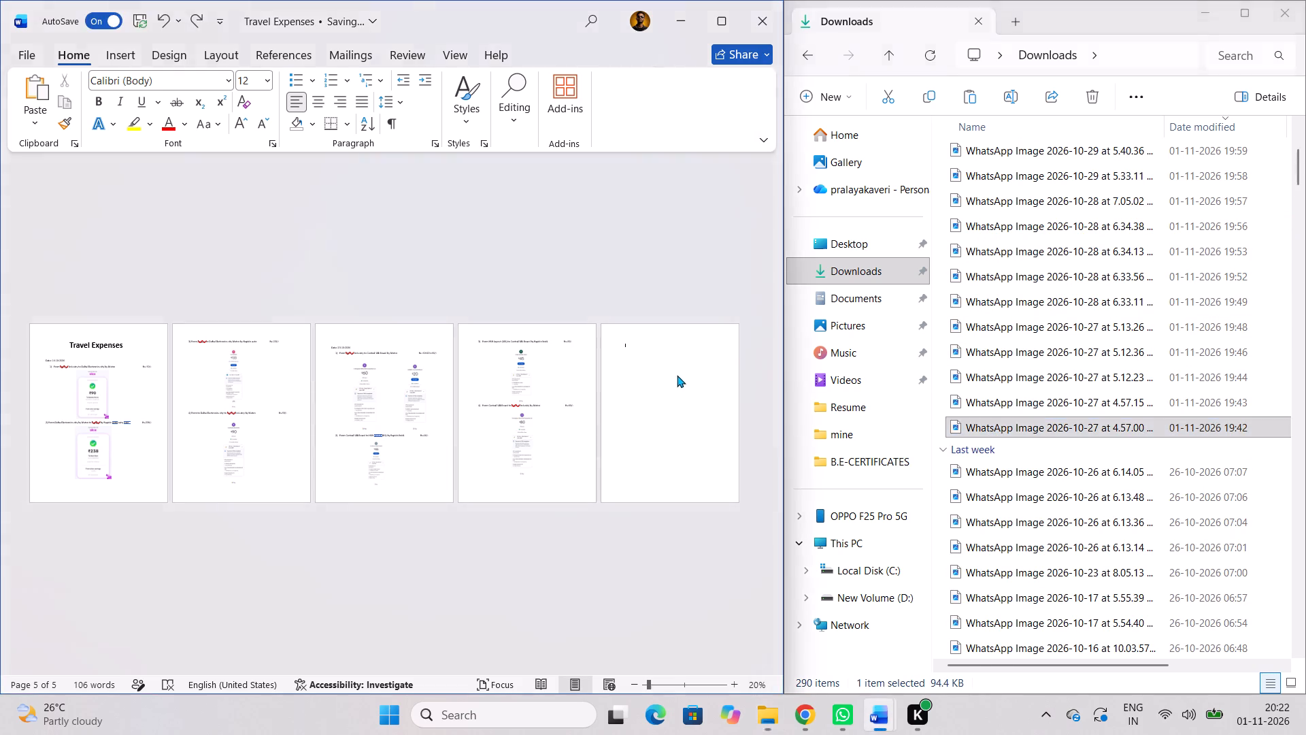
{"action": "scroll", "coordinate": [677, 380], "scroll_direction": "up", "scroll_amount": 4}
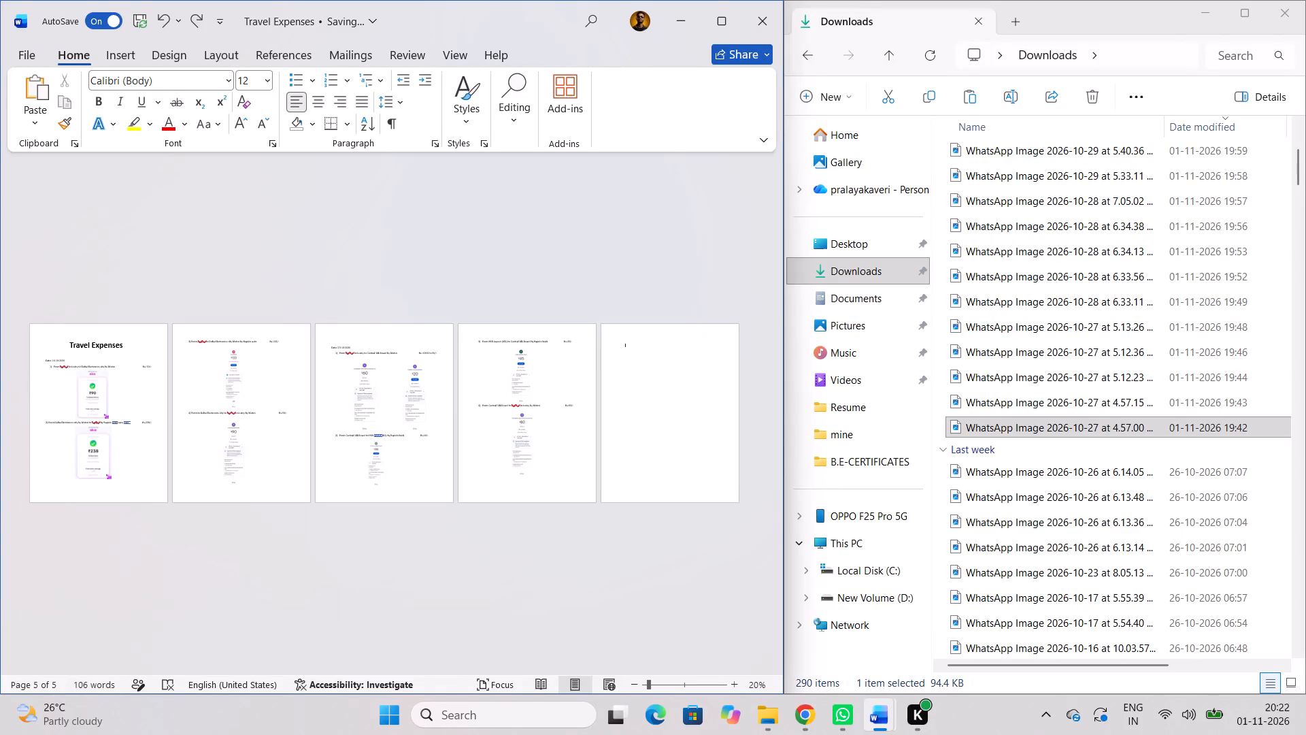
{"action": "scroll", "coordinate": [677, 380], "scroll_direction": "up", "scroll_amount": 8, "text": "ctrl"}
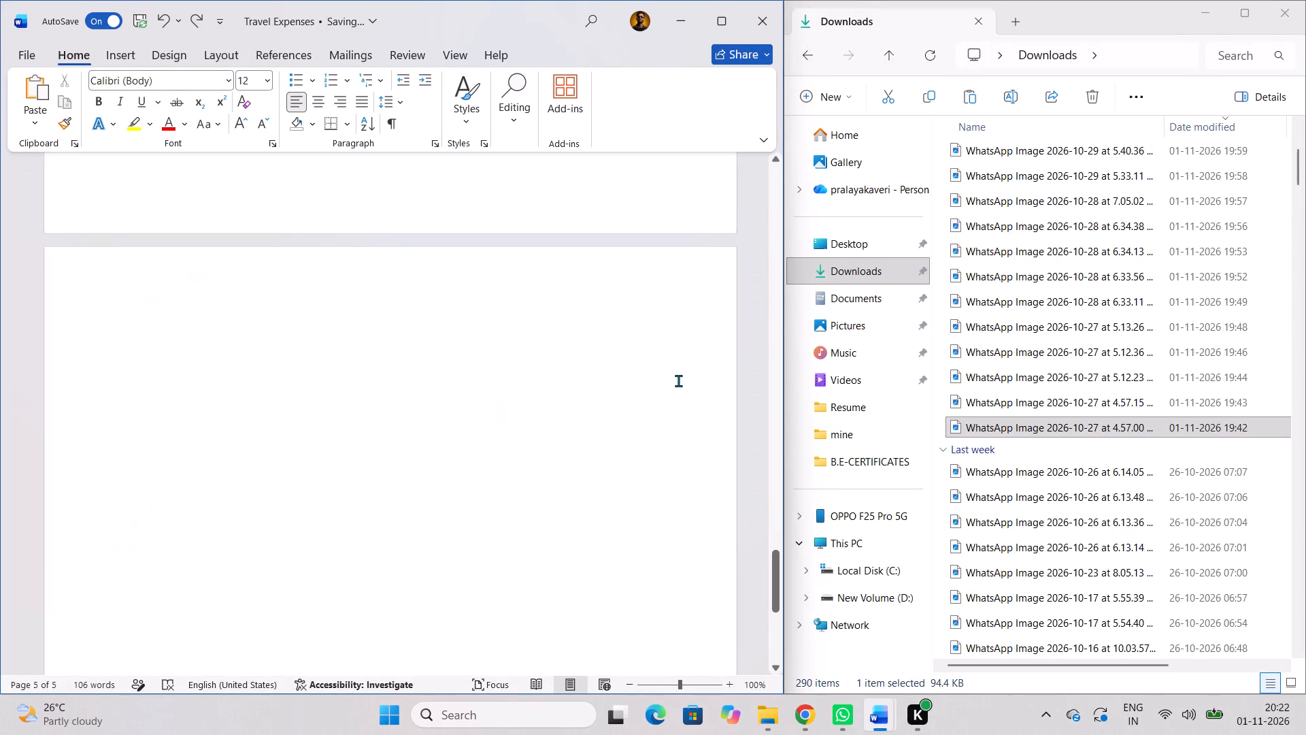
{"action": "scroll", "coordinate": [679, 380], "scroll_direction": "up", "scroll_amount": 4}
{"action": "scroll", "coordinate": [679, 380], "scroll_direction": "down", "scroll_amount": 4}
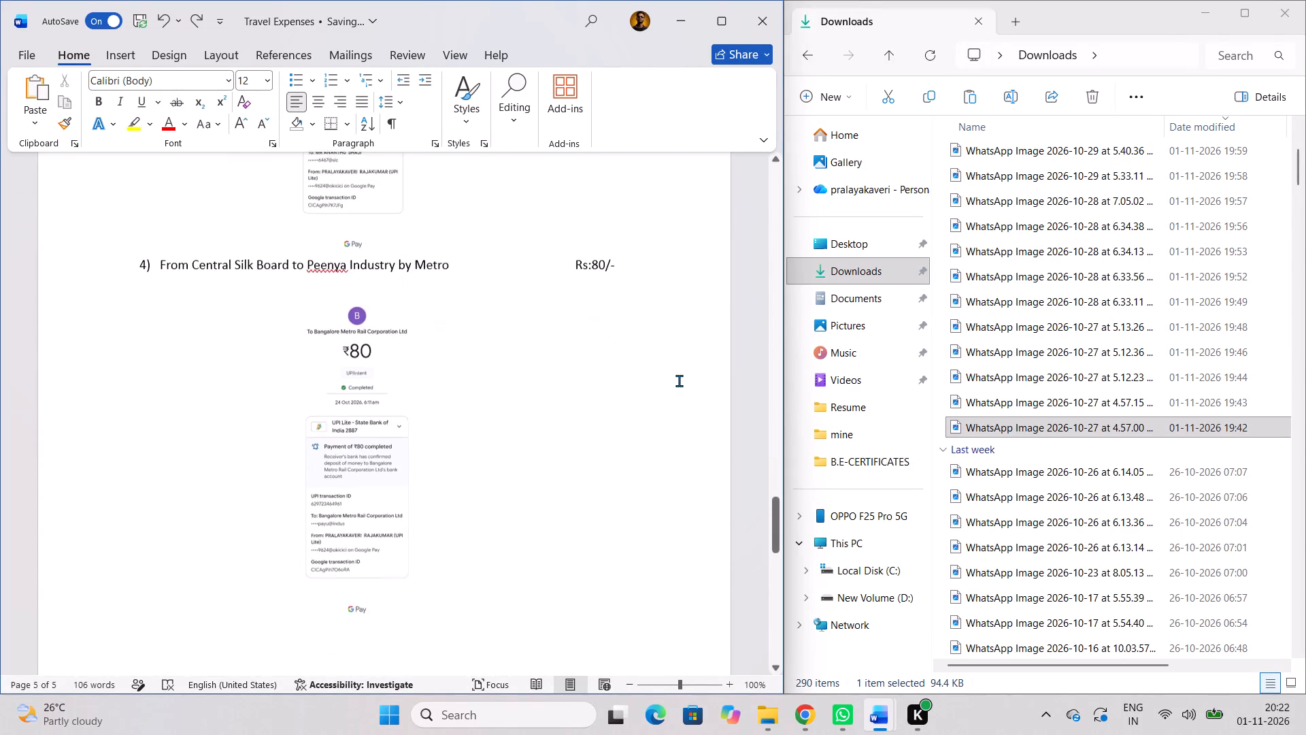
{"action": "scroll", "coordinate": [679, 380], "scroll_direction": "down", "scroll_amount": 2}
{"action": "left_click", "coordinate": [382, 332]}
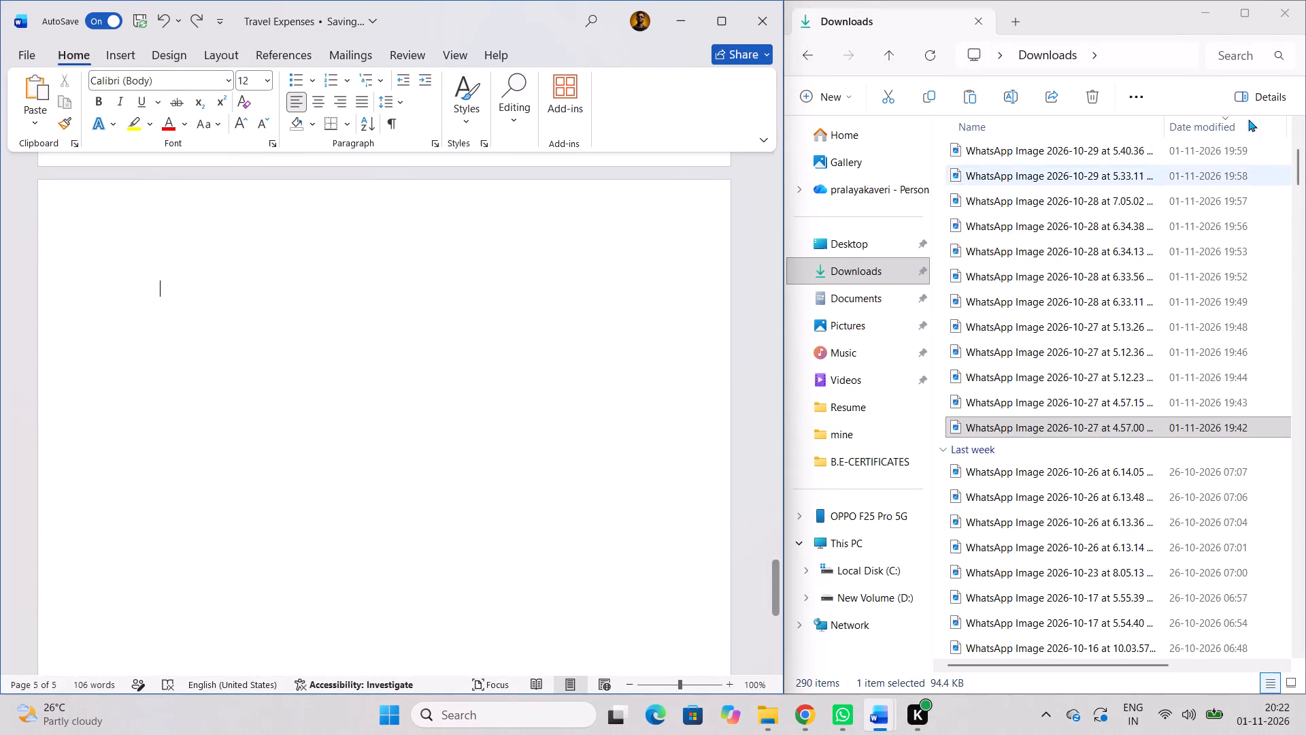
Insert the 27 October receipt WhatsApp Image 2026-10-27 at 4.57.00 from Downloads into the blank area after the last trip in the document.
{"action": "left_click", "coordinate": [1233, 12]}
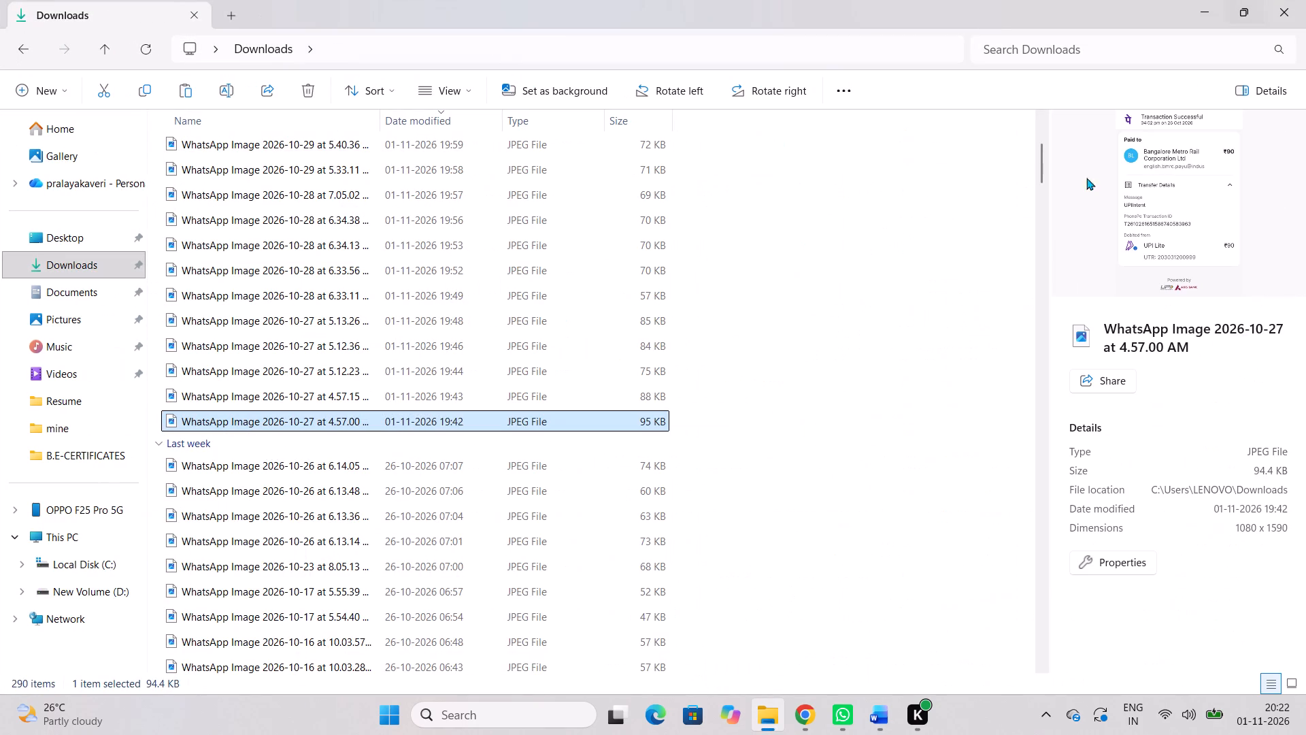
{"action": "left_click", "coordinate": [507, 395]}
{"action": "left_click", "coordinate": [515, 371]}
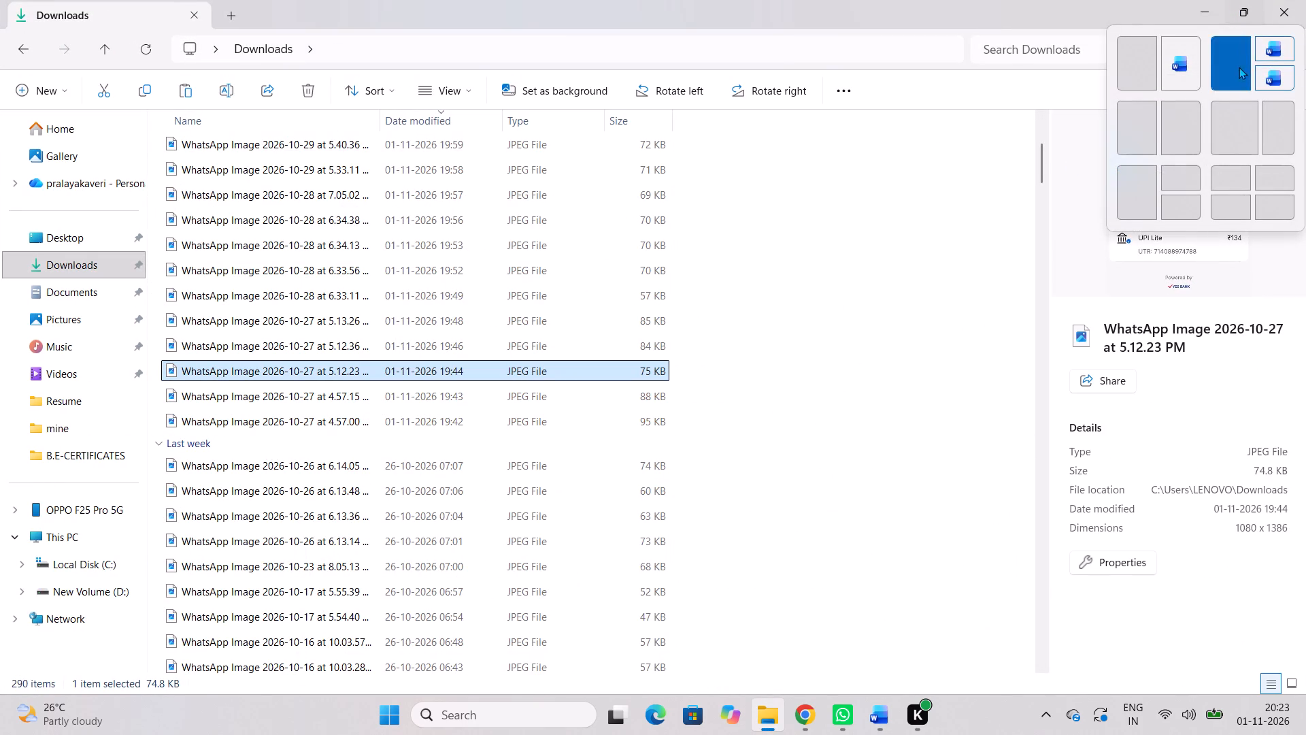
{"action": "left_click", "coordinate": [1275, 133]}
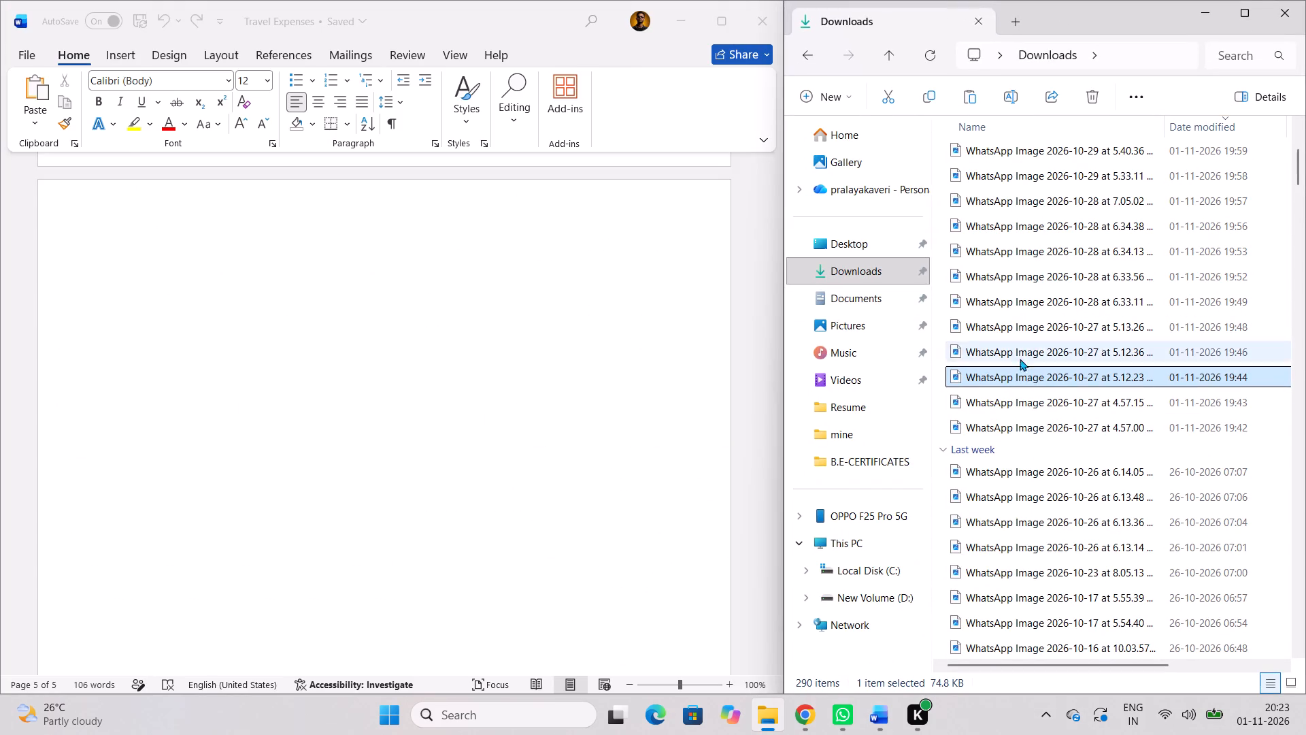
{"action": "left_click", "coordinate": [1011, 425]}
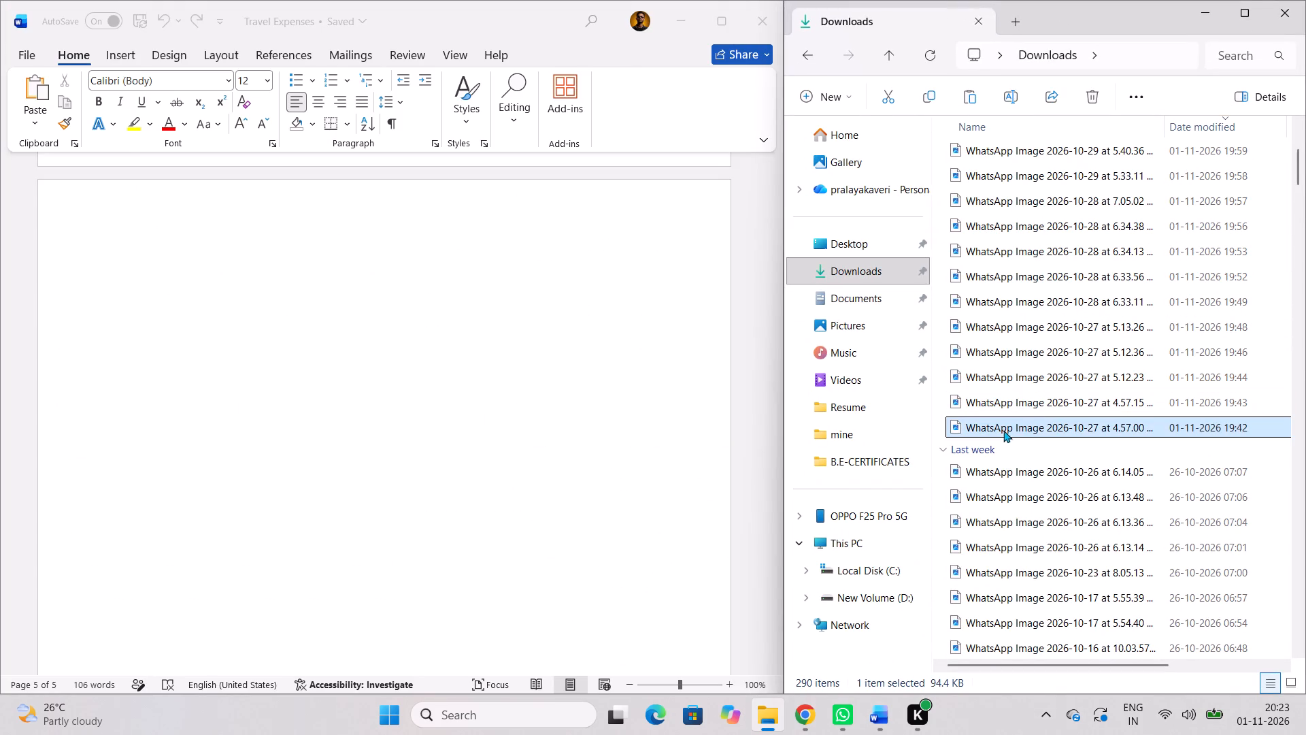
{"action": "left_click_drag", "start_coordinate": [1001, 427], "coordinate": [467, 363]}
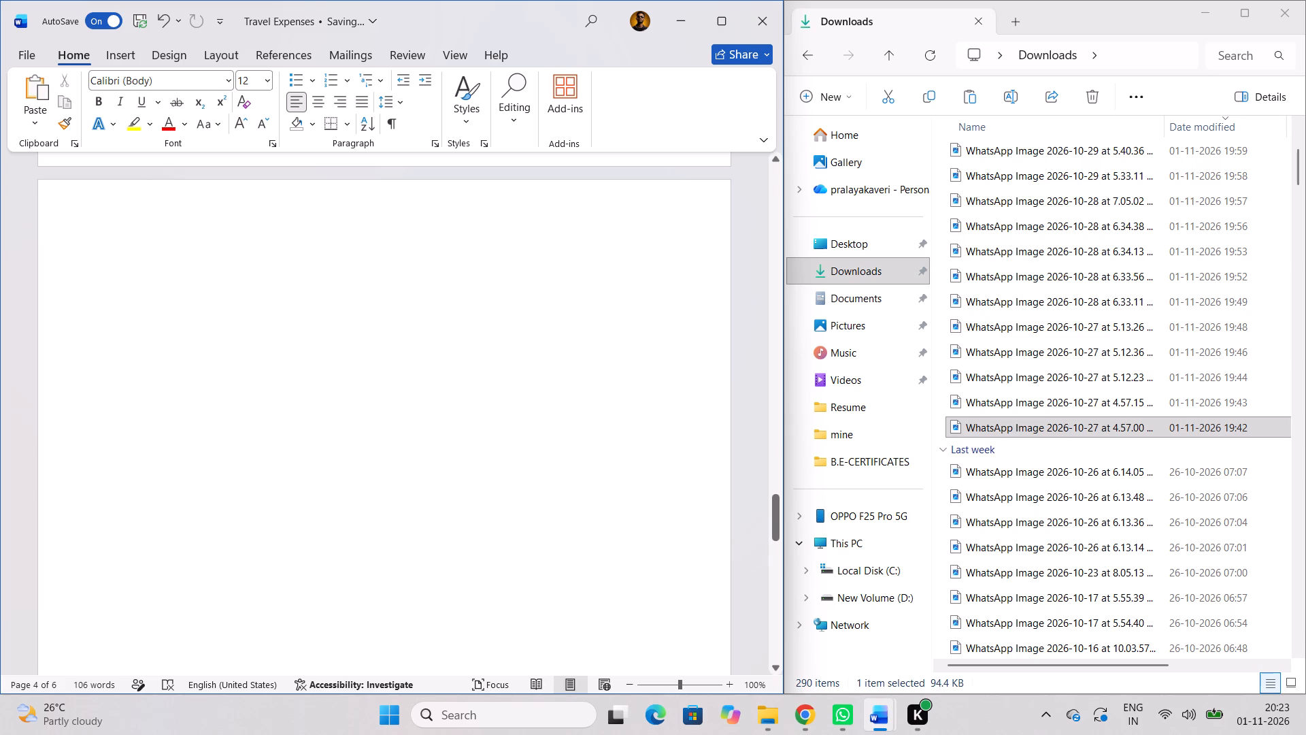
{"action": "scroll", "coordinate": [677, 323], "scroll_direction": "up", "scroll_amount": 13}
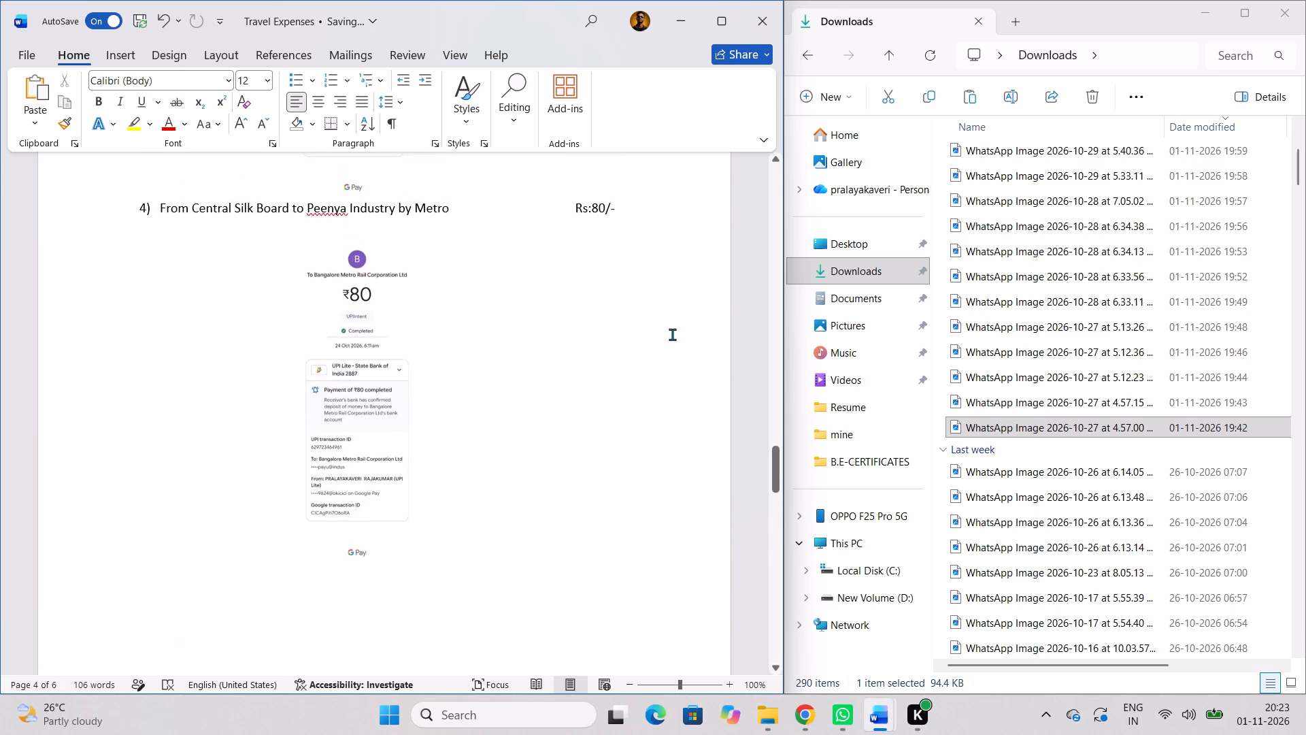
{"action": "scroll", "coordinate": [672, 334], "scroll_direction": "down", "scroll_amount": 20}
{"action": "scroll", "coordinate": [672, 334], "scroll_direction": "down", "scroll_amount": 16}
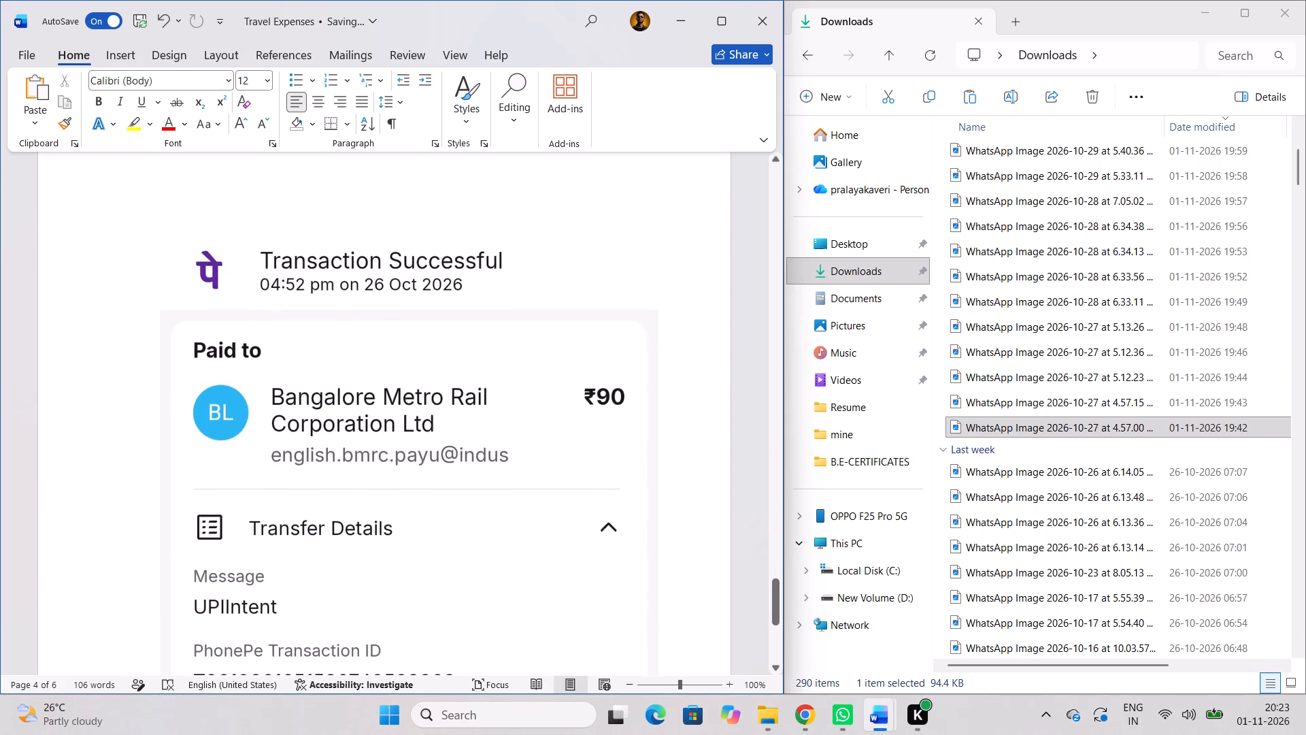
{"action": "scroll", "coordinate": [671, 338], "scroll_direction": "down", "scroll_amount": 13}
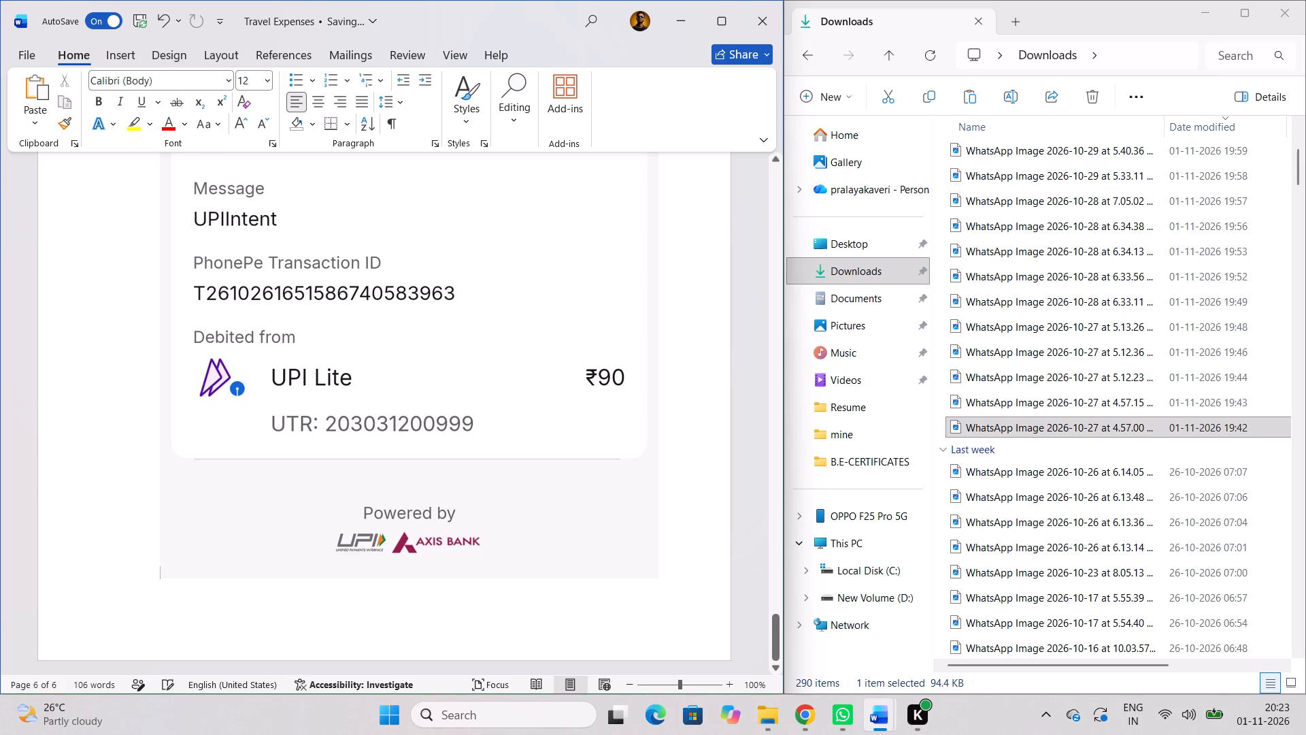
{"action": "scroll", "coordinate": [585, 501], "scroll_direction": "down", "scroll_amount": 7}
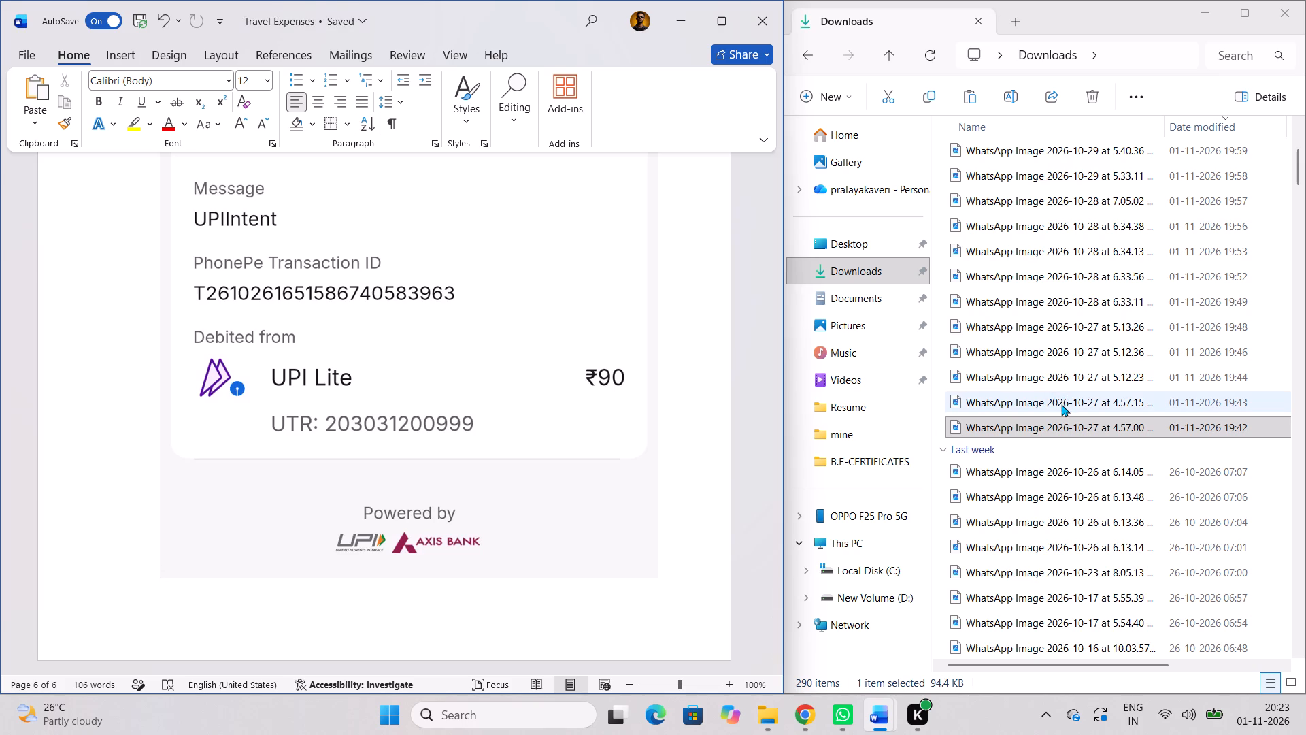
Compare the 27 October 4.57.00 and 4.57.15 receipts using enlarged Downloads previews and the document, and restore the side-by-side layout.
{"action": "left_click", "coordinate": [1061, 404]}
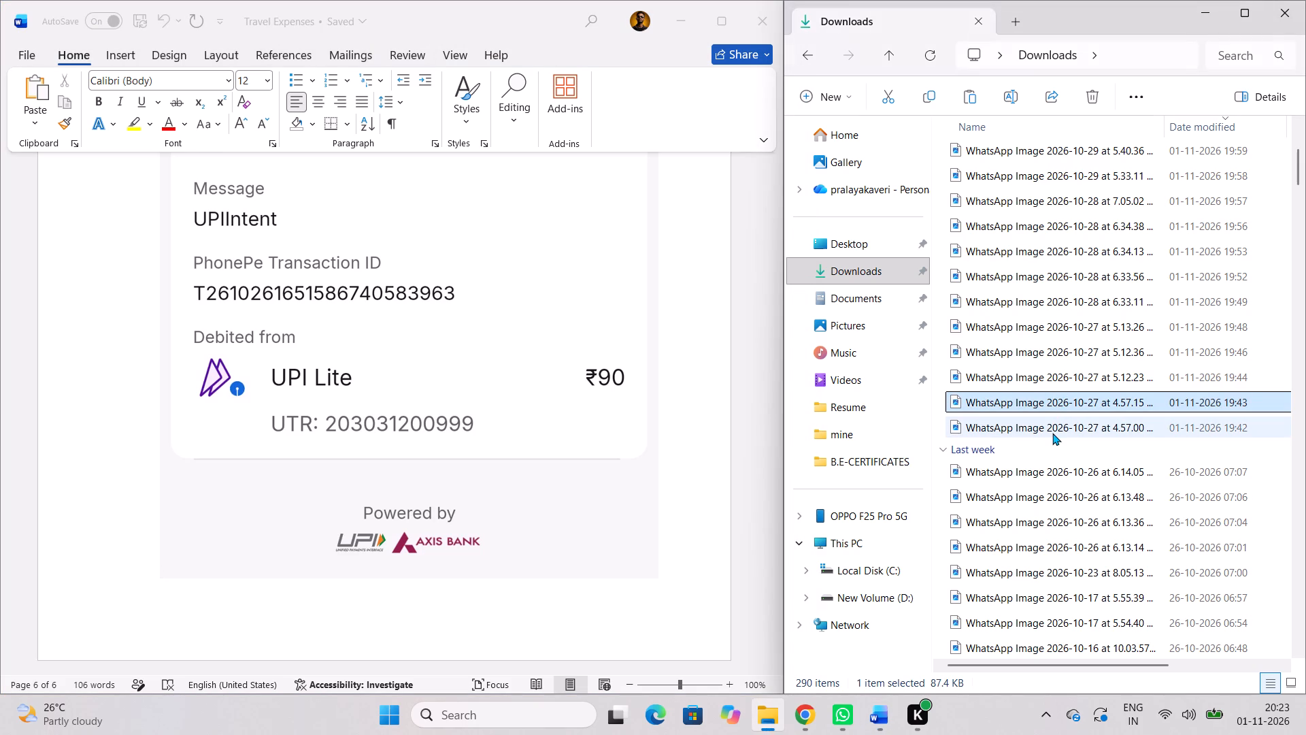
{"action": "left_click", "coordinate": [1052, 433]}
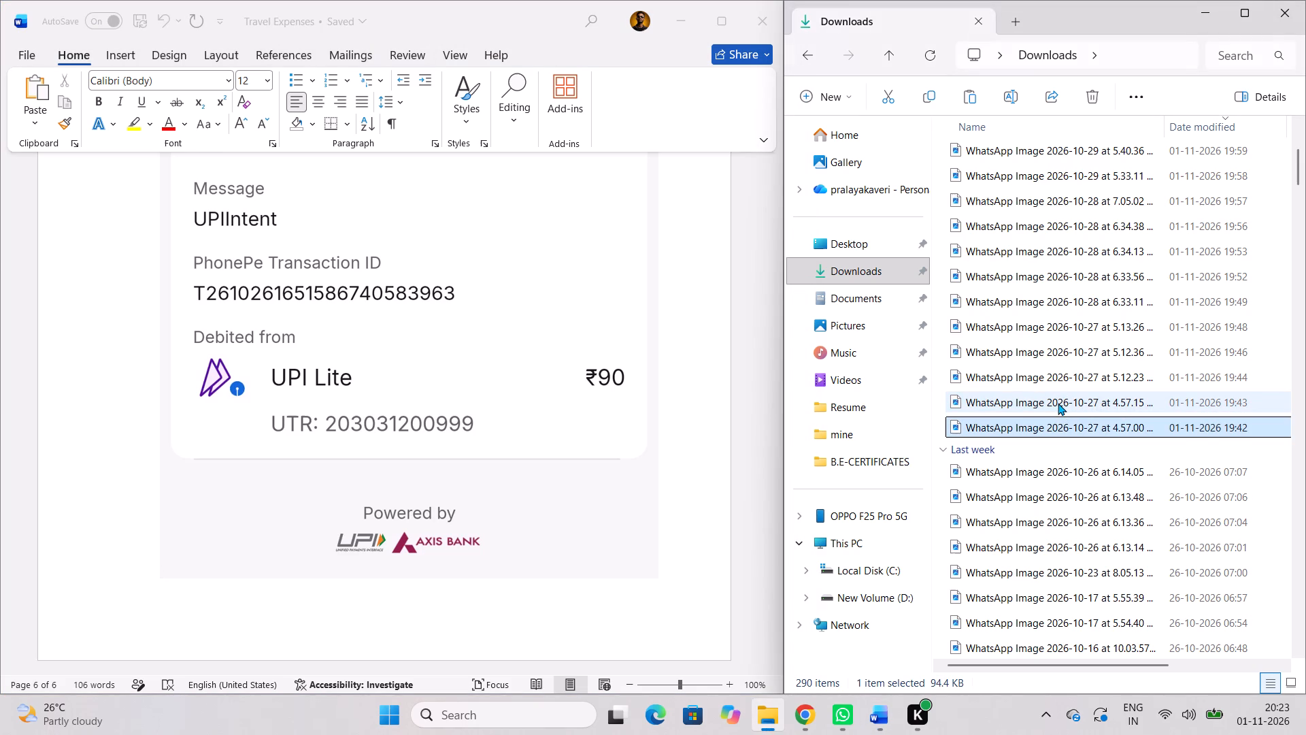
{"action": "left_click", "coordinate": [1058, 403]}
{"action": "left_click", "coordinate": [1039, 425]}
{"action": "left_click", "coordinate": [1043, 397]}
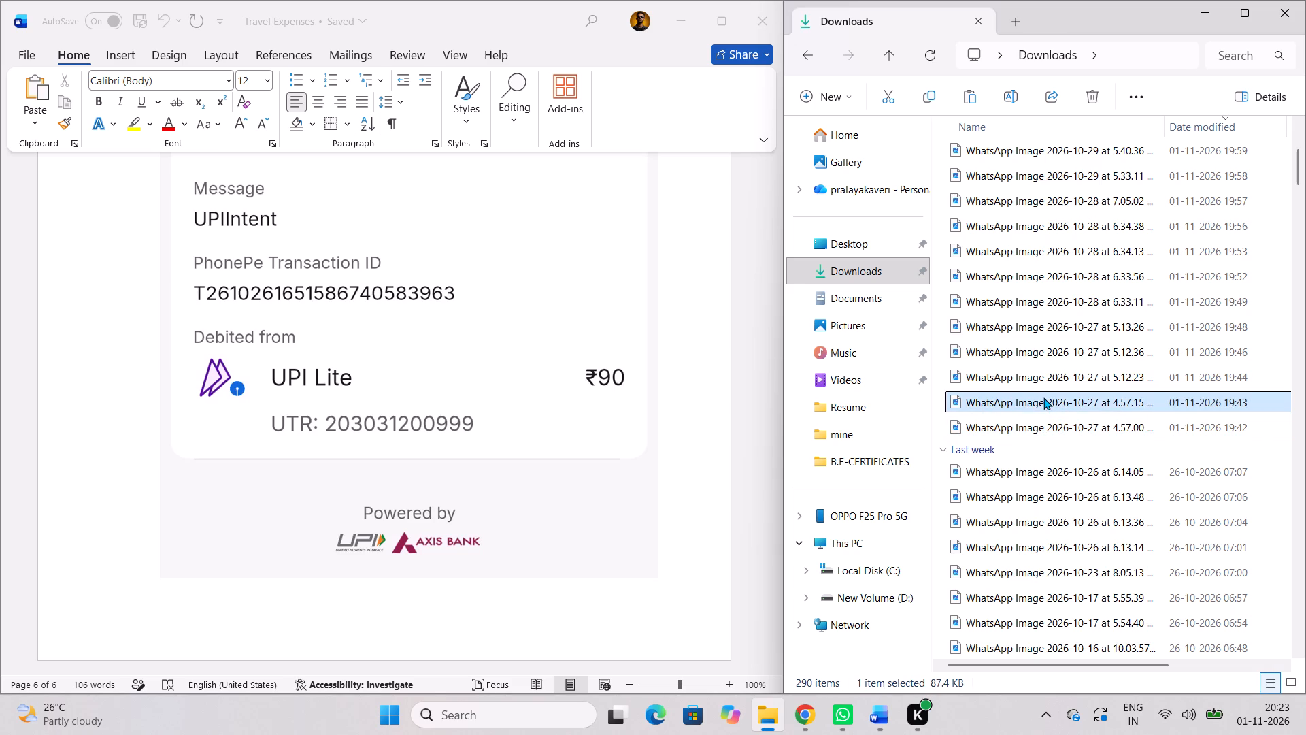
{"action": "left_click", "coordinate": [1037, 414]}
{"action": "left_click", "coordinate": [1035, 424]}
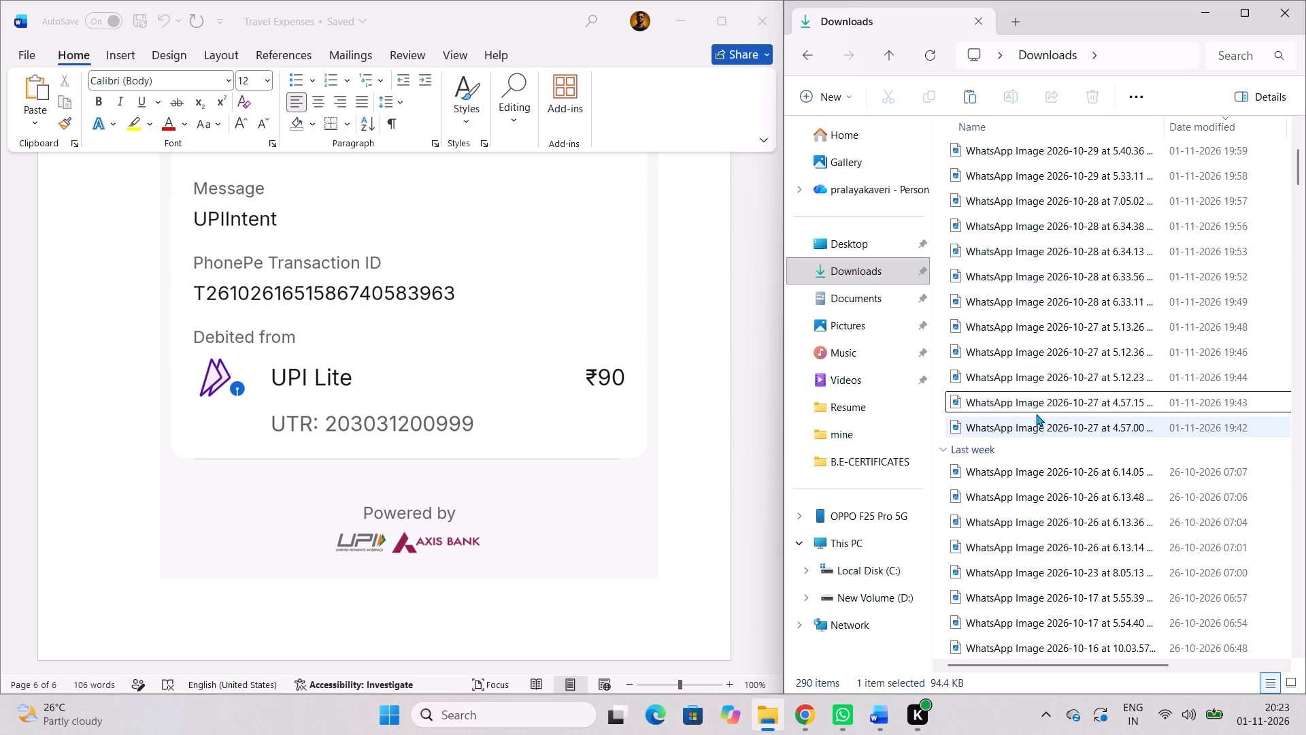
{"action": "left_click", "coordinate": [1037, 409]}
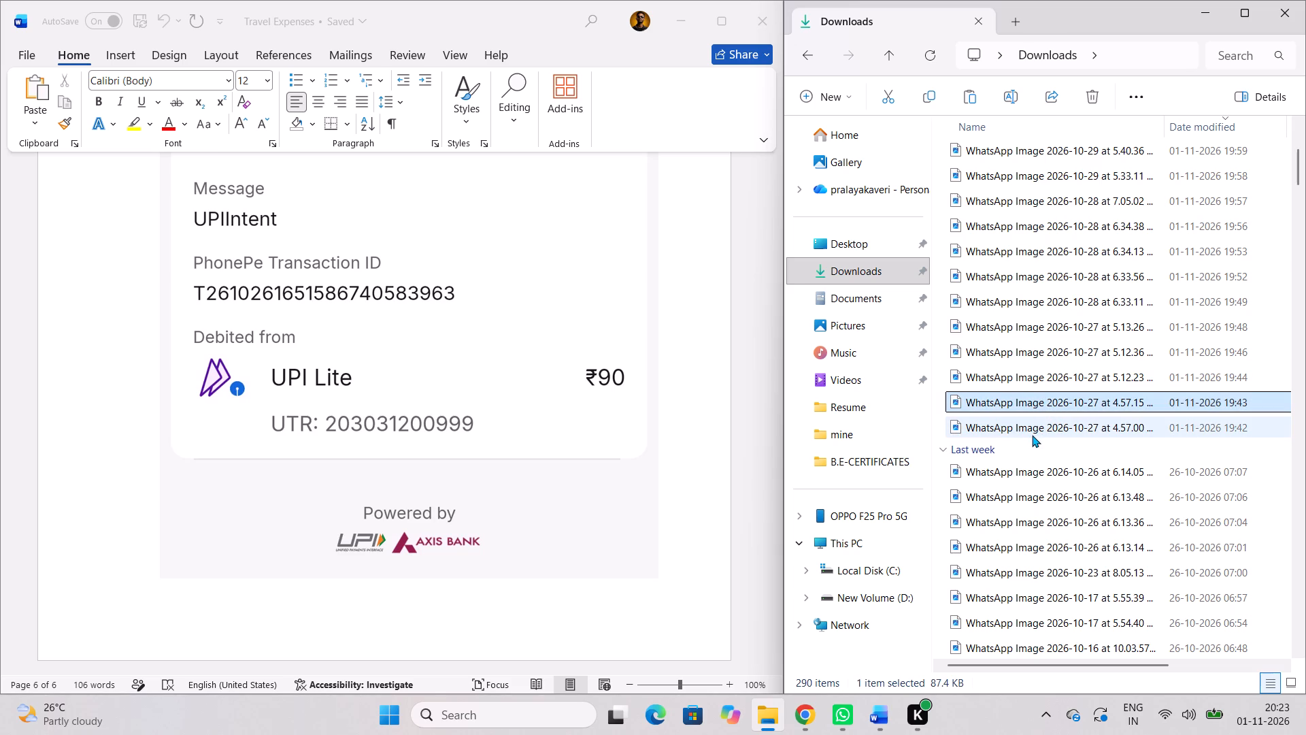
{"action": "left_click", "coordinate": [1032, 435]}
{"action": "scroll", "coordinate": [441, 480], "scroll_direction": "up", "scroll_amount": 7}
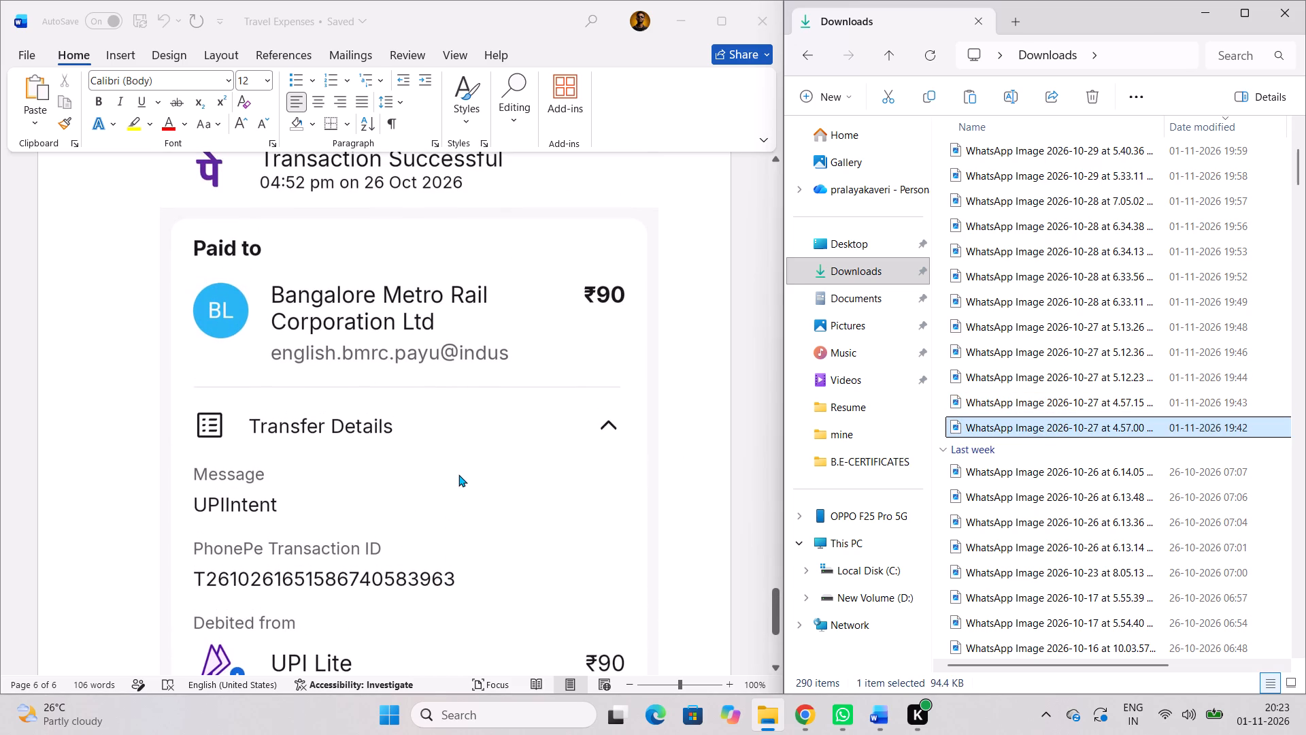
{"action": "left_click", "coordinate": [1248, 18]}
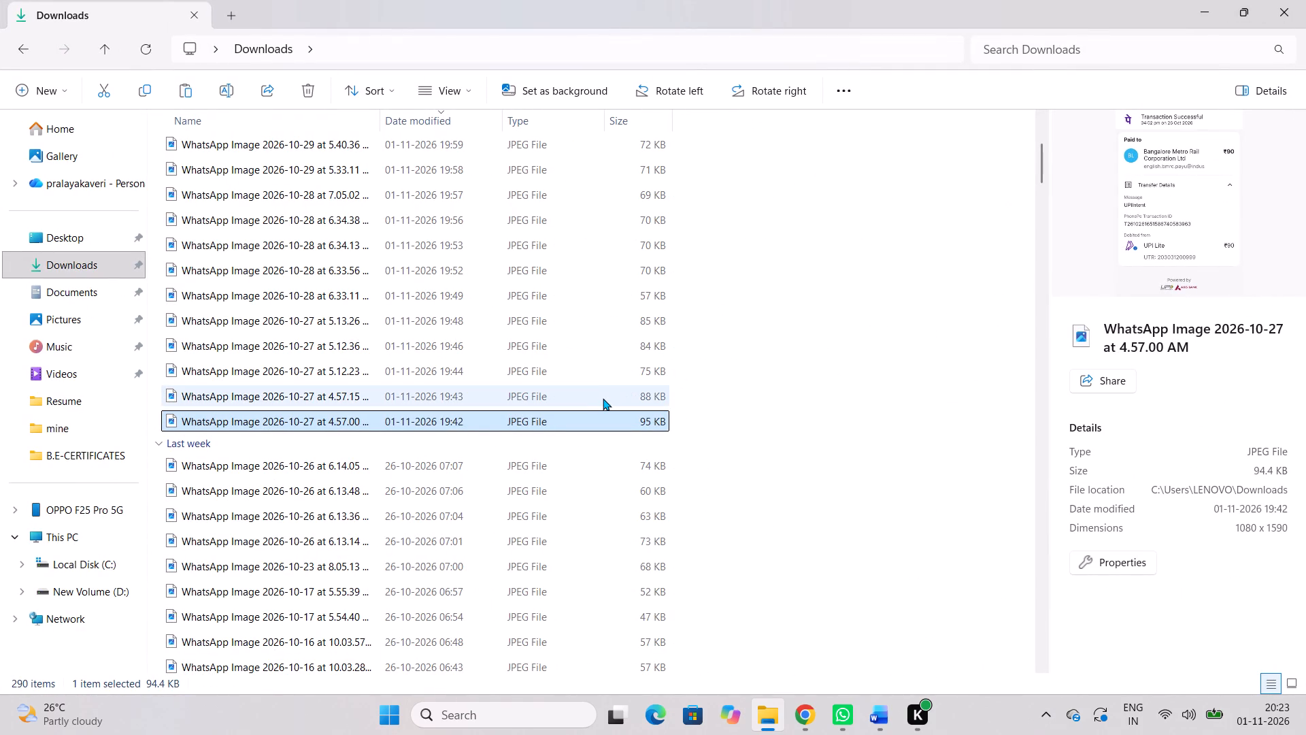
{"action": "left_click", "coordinate": [603, 398]}
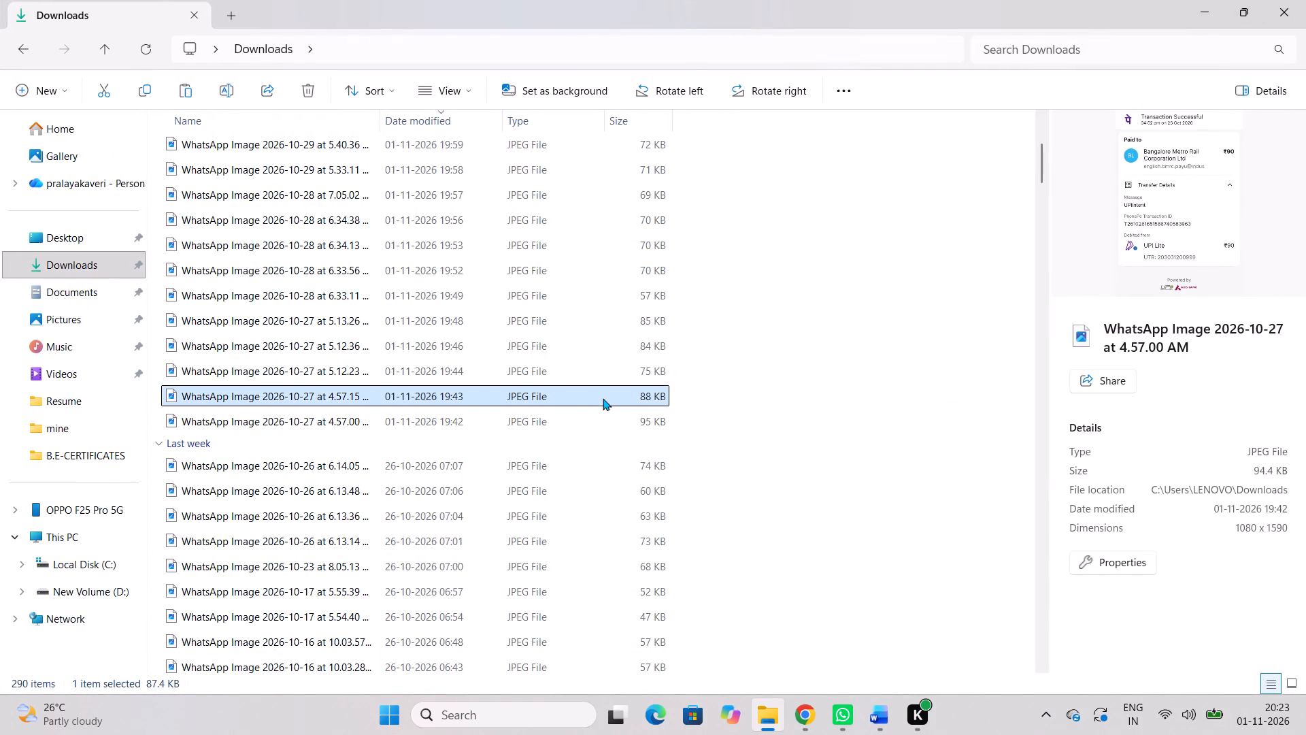
{"action": "left_click", "coordinate": [567, 425]}
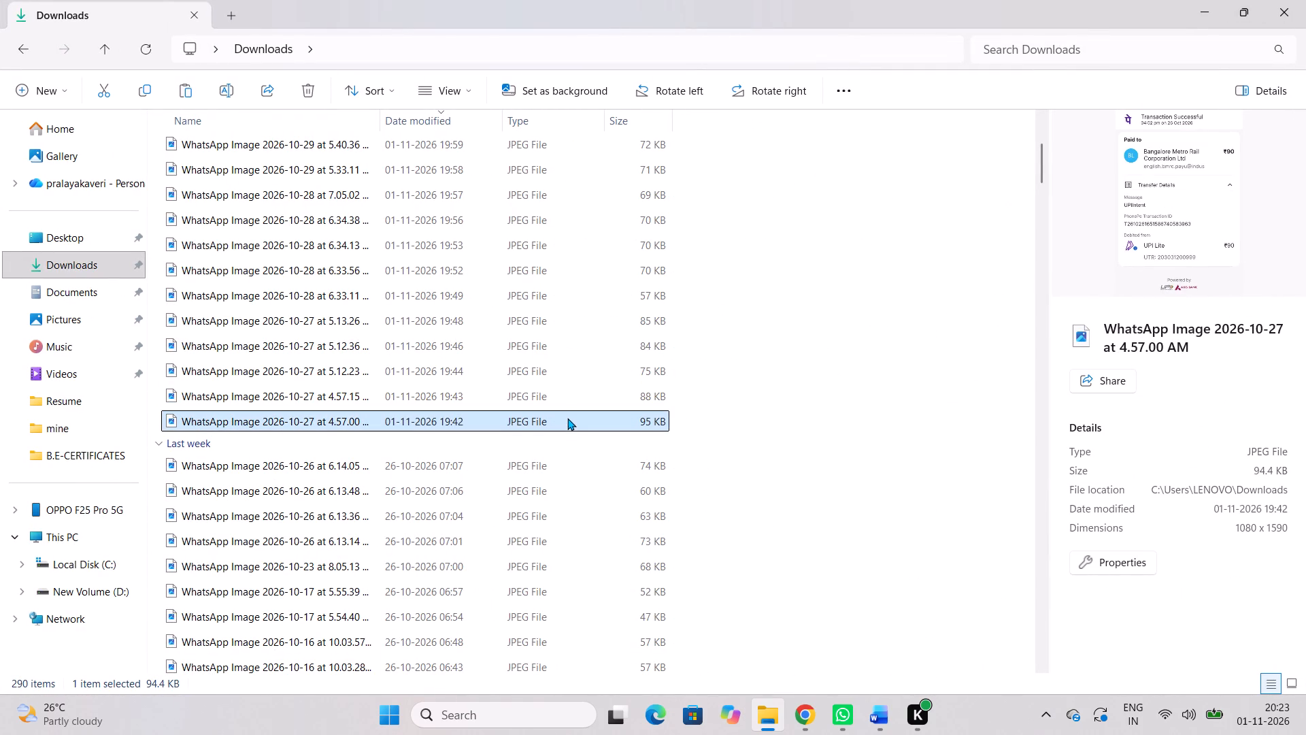
{"action": "left_click", "coordinate": [563, 401]}
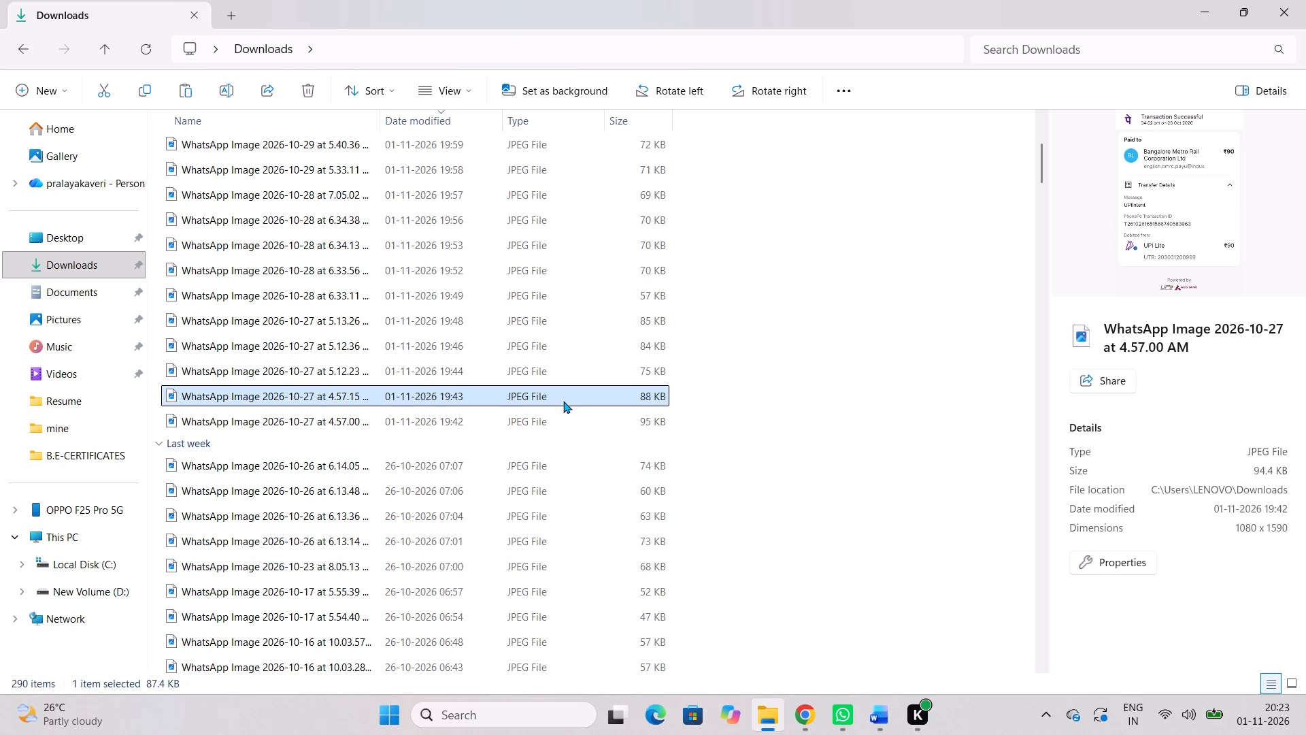
{"action": "left_click", "coordinate": [565, 417]}
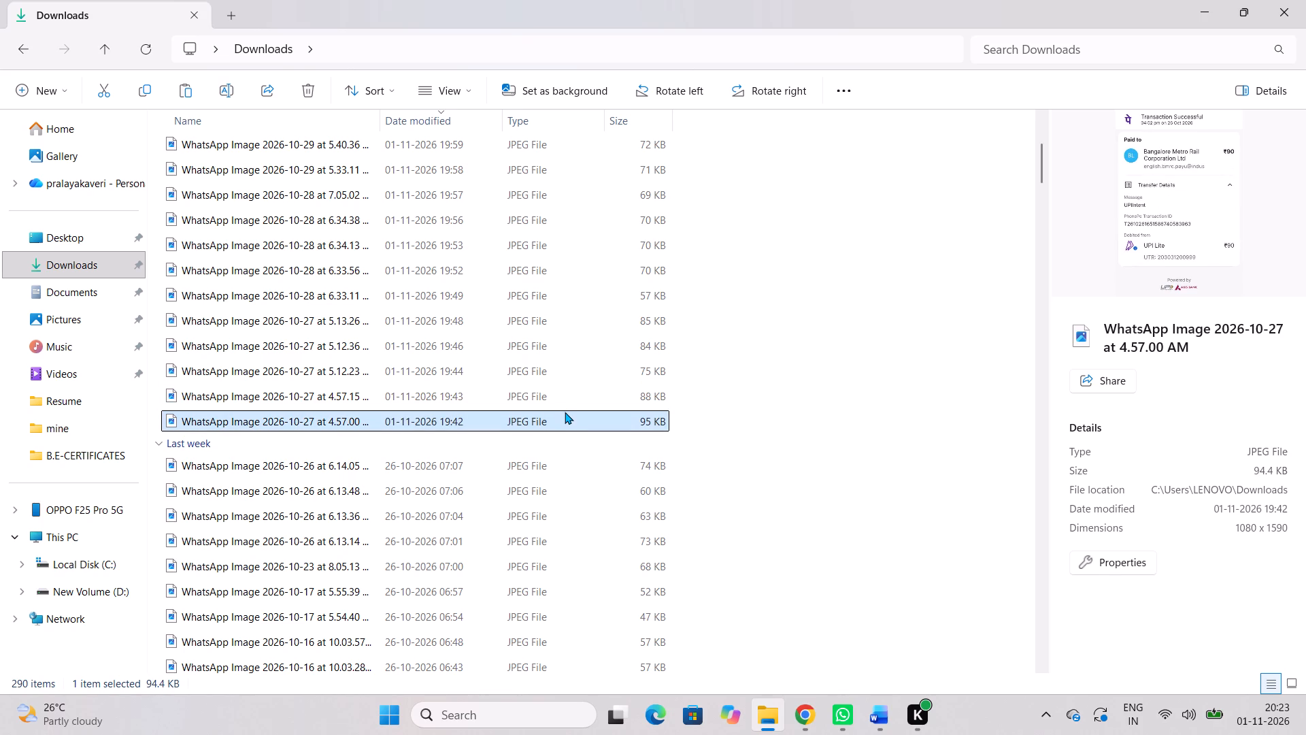
{"action": "left_click", "coordinate": [562, 404]}
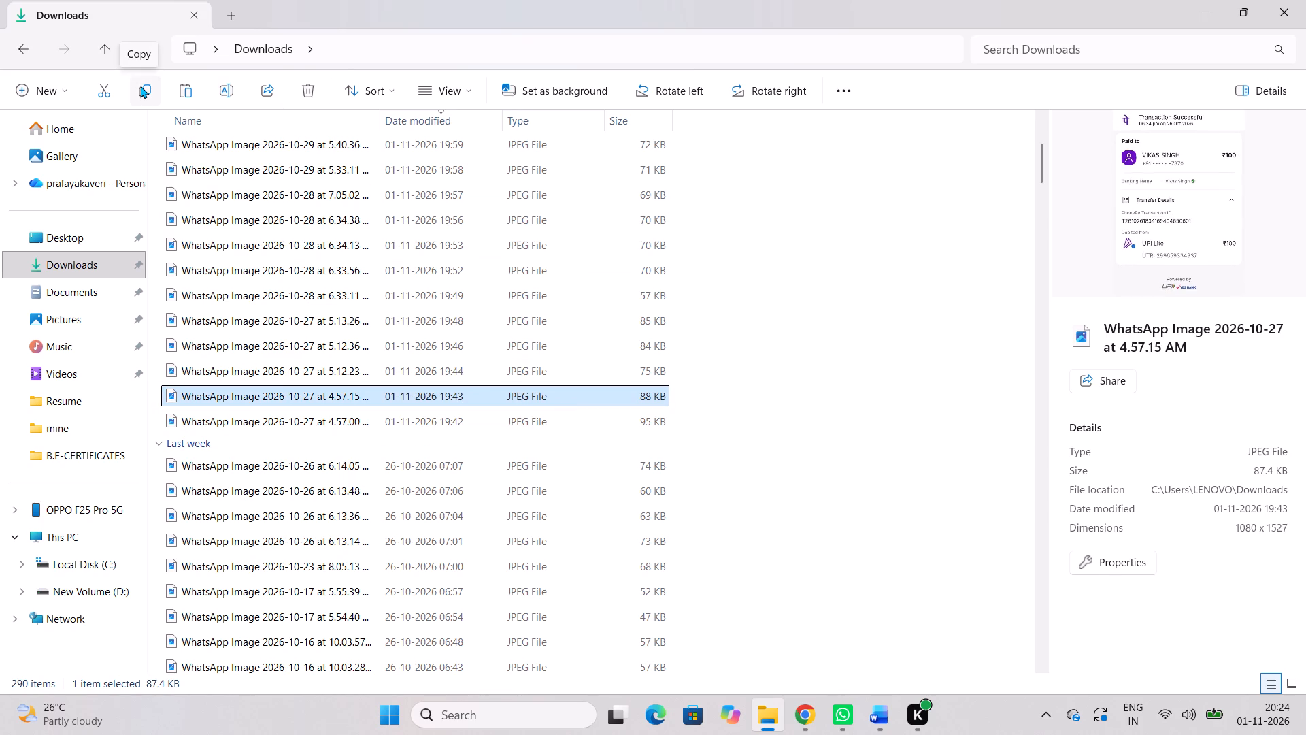
{"action": "left_click", "coordinate": [316, 416]}
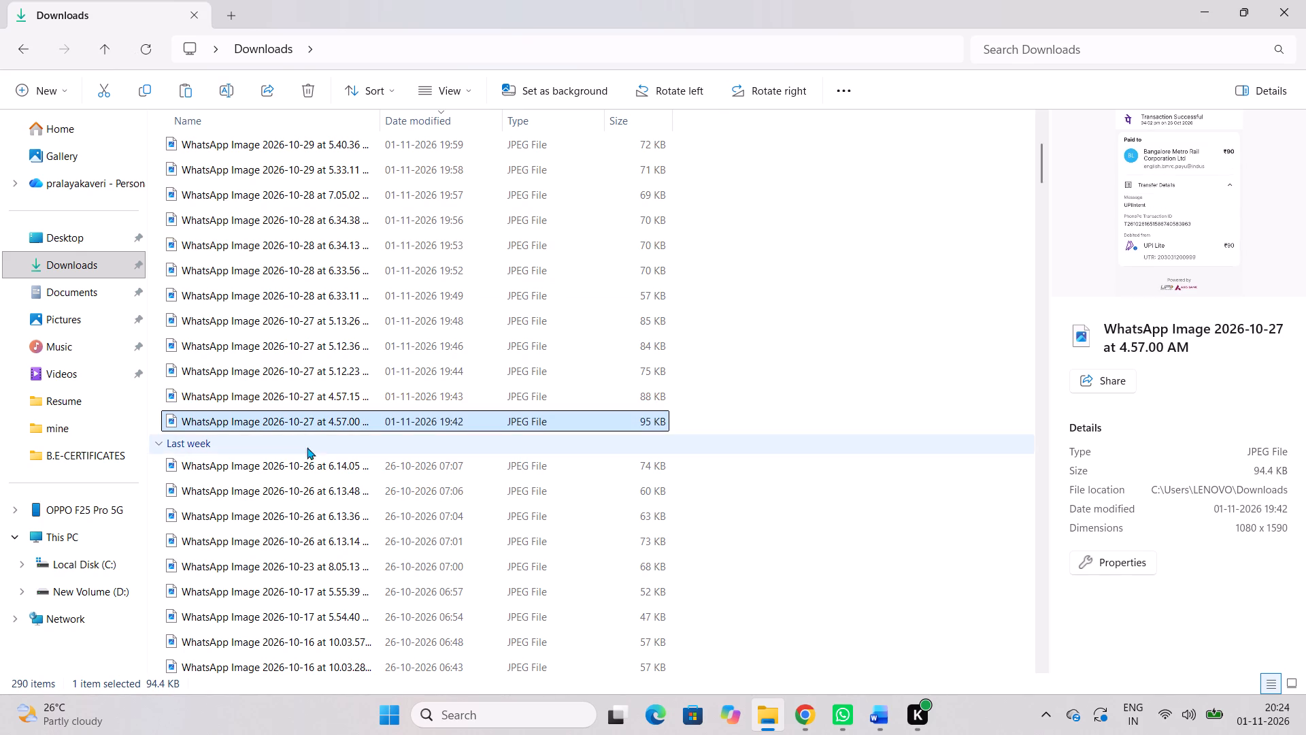
{"action": "left_click", "coordinate": [306, 389]}
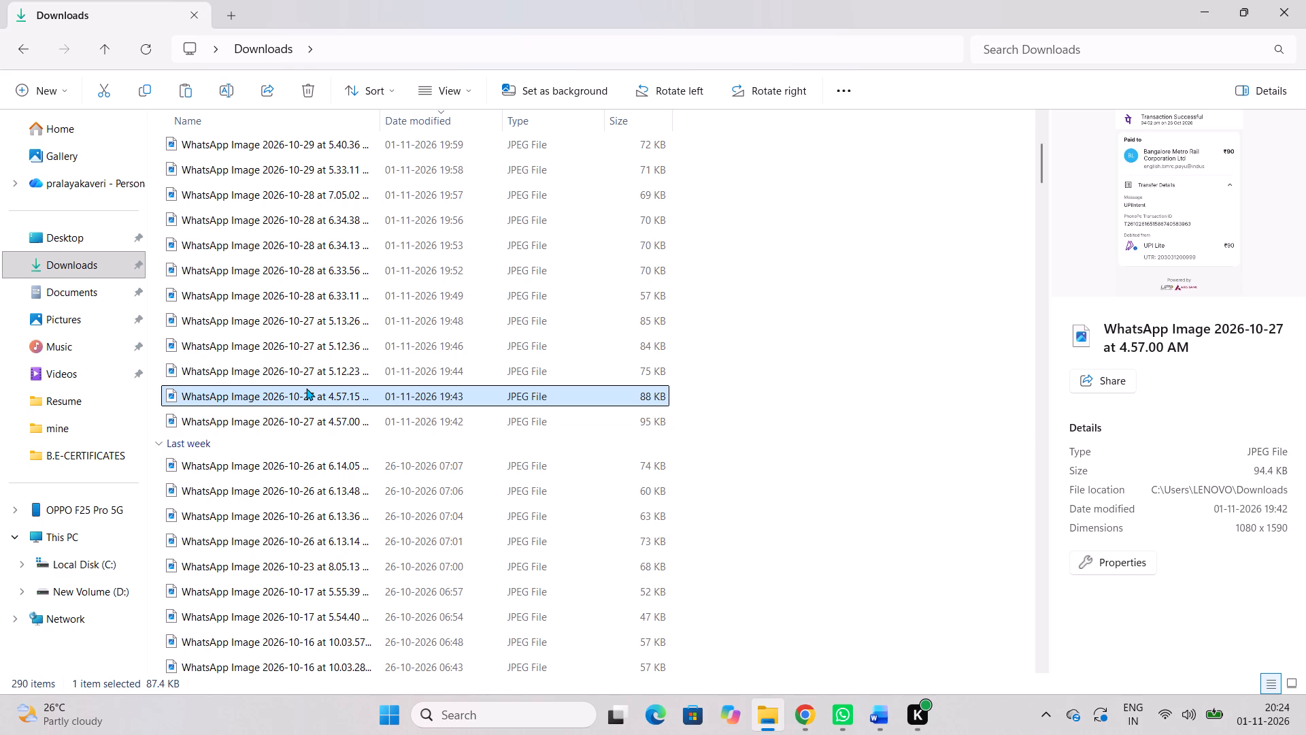
{"action": "left_click", "coordinate": [301, 423]}
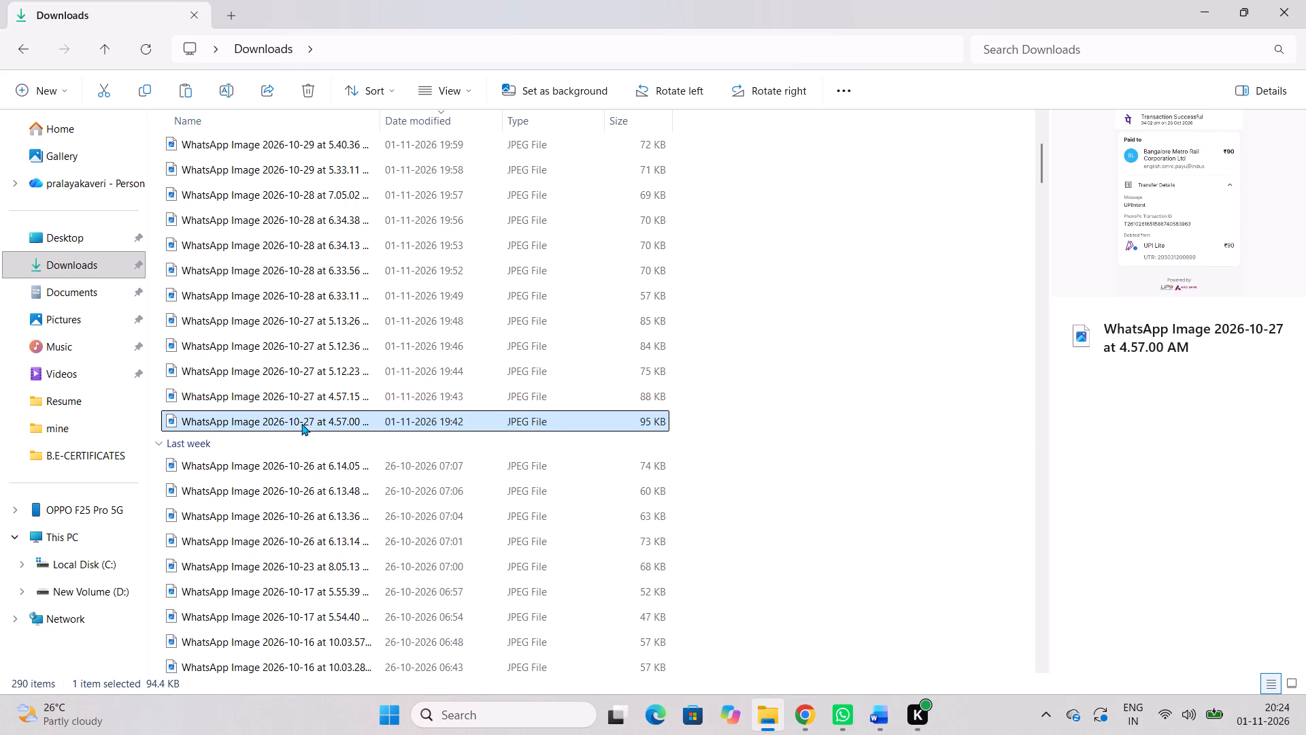
{"action": "left_click", "coordinate": [309, 404]}
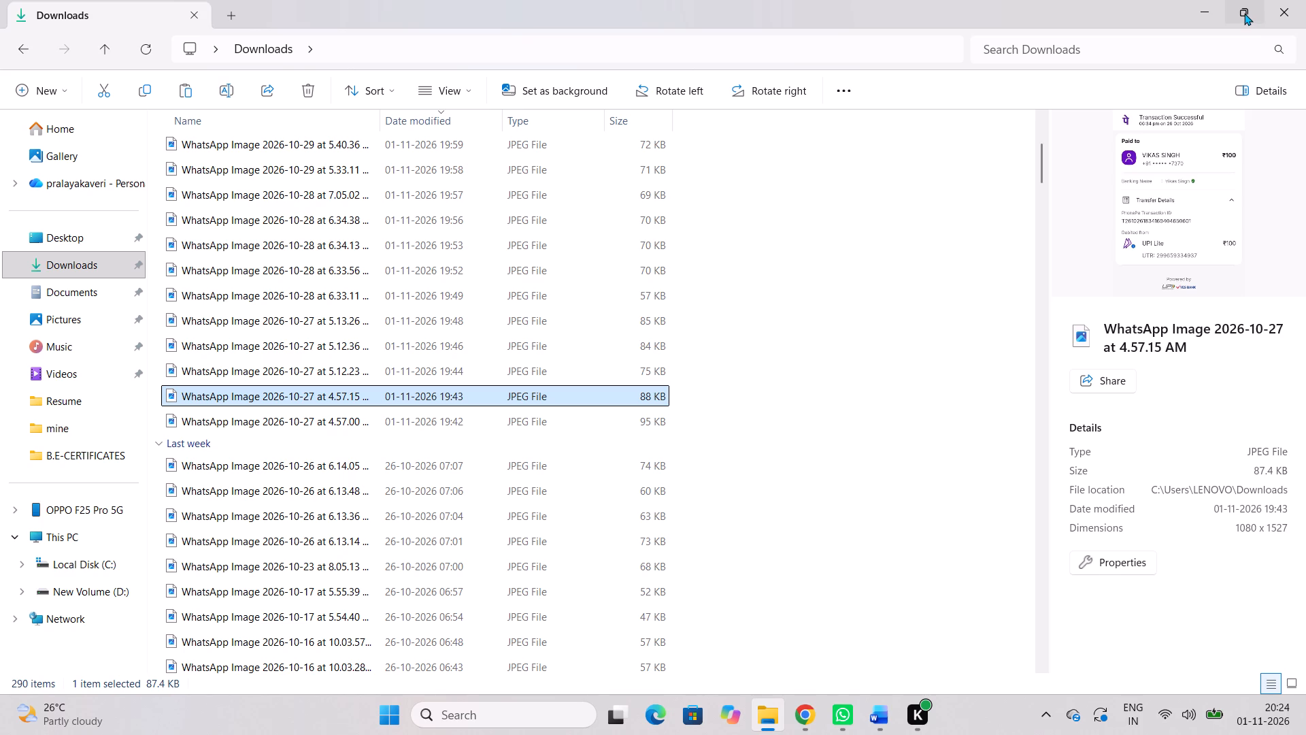
{"action": "left_click", "coordinate": [1269, 137]}
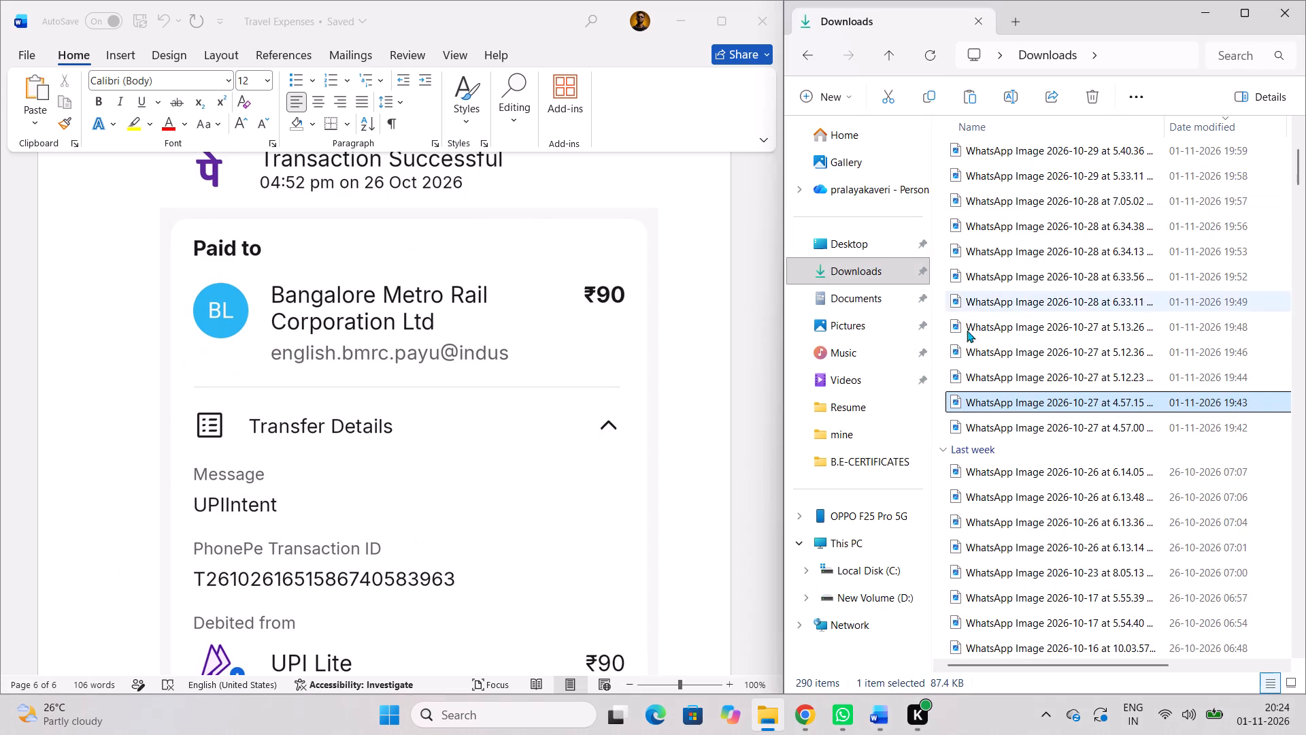
Copy the receipt WhatsApp Image 2026-10-27 at 4.57.15 and paste it on a new line below the ₹90 metro receipt.
{"action": "left_click", "coordinate": [966, 432]}
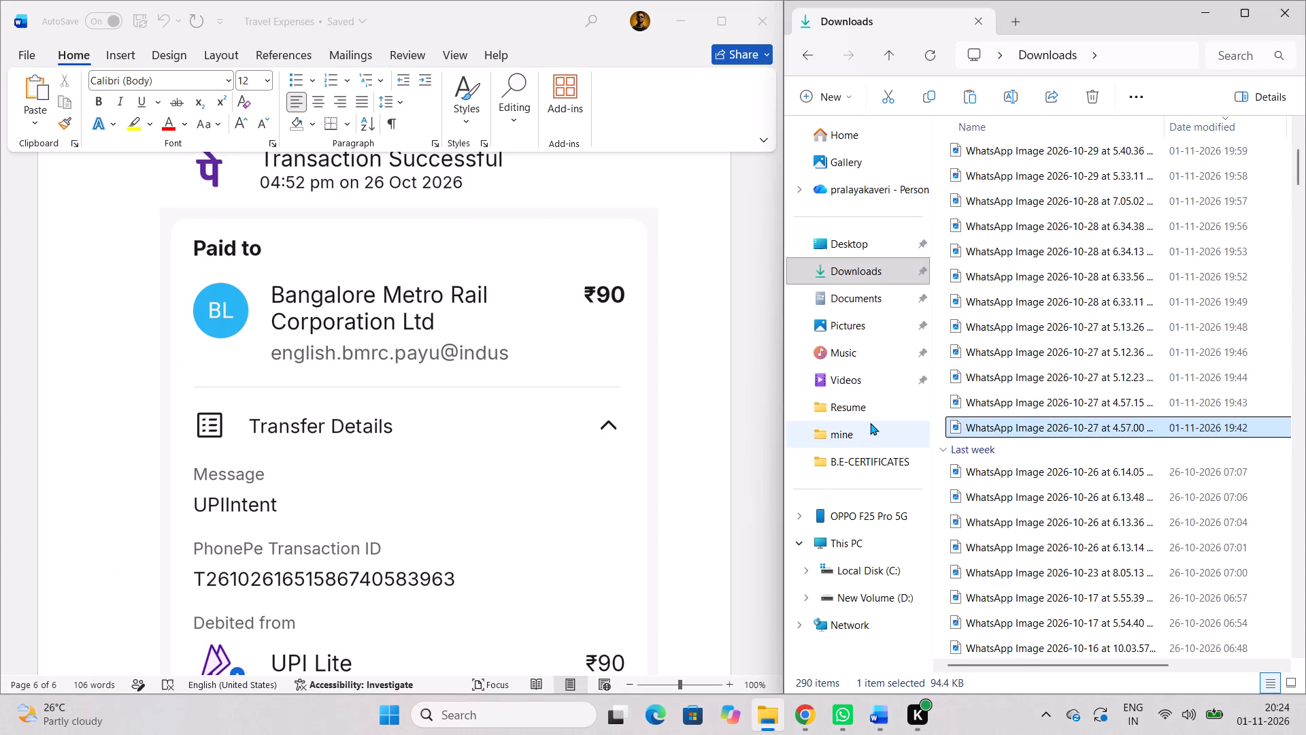
{"action": "left_click", "coordinate": [962, 409]}
{"action": "left_click", "coordinate": [935, 101]}
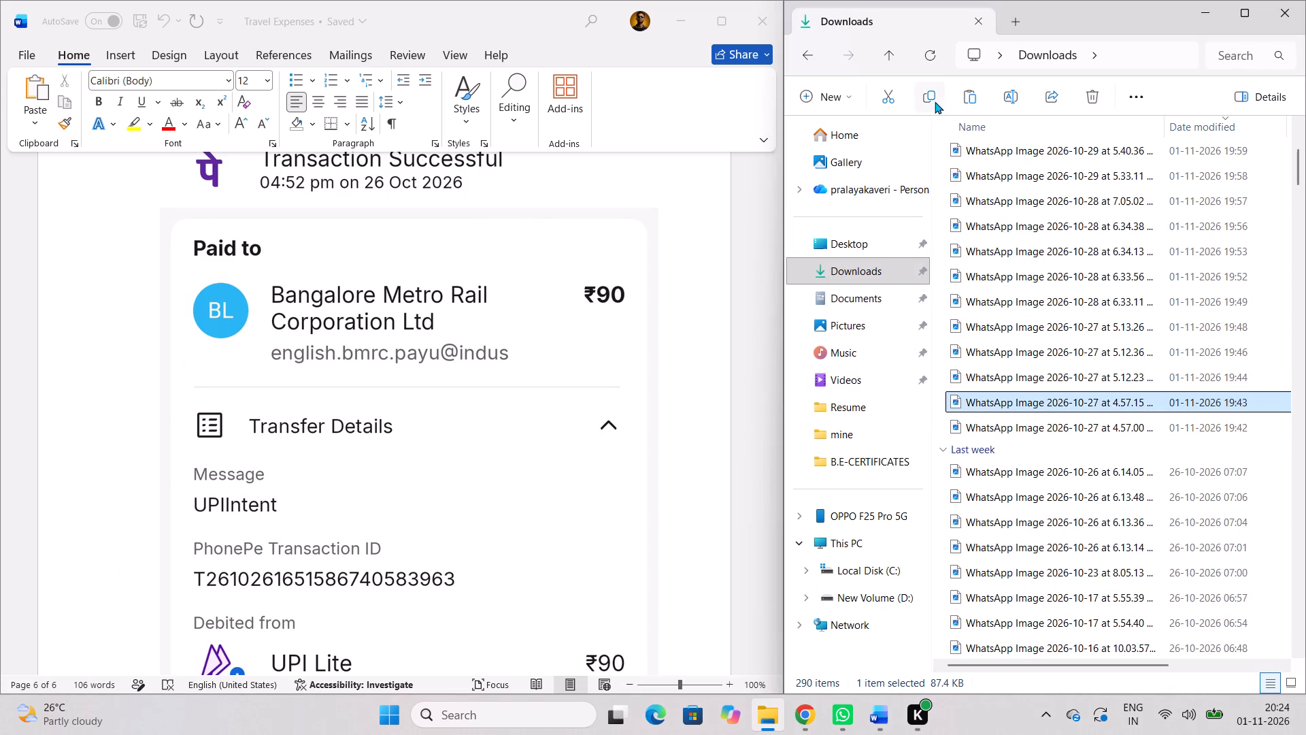
{"action": "scroll", "coordinate": [512, 407], "scroll_direction": "down", "scroll_amount": 4}
{"action": "scroll", "coordinate": [554, 478], "scroll_direction": "down", "scroll_amount": 4}
{"action": "scroll", "coordinate": [612, 534], "scroll_direction": "down", "scroll_amount": 4}
{"action": "left_click", "coordinate": [669, 564]}
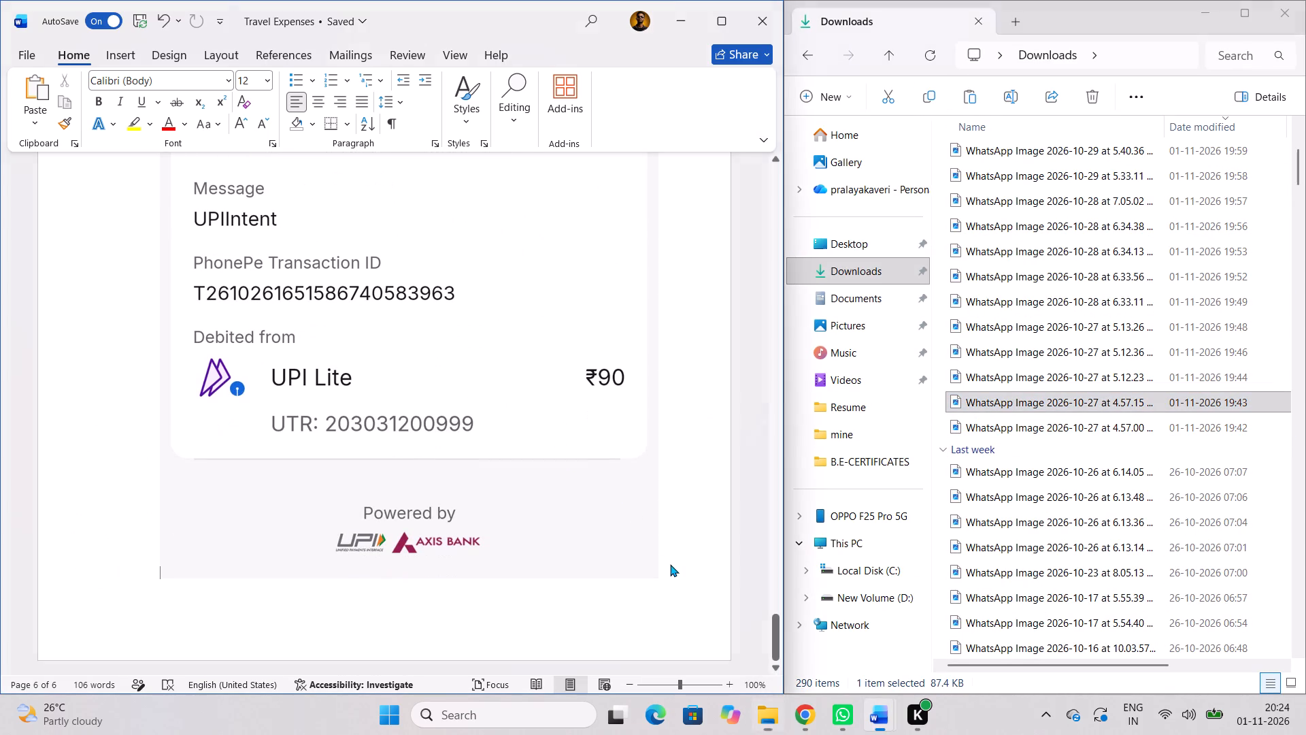
{"action": "key", "text": "Return"}
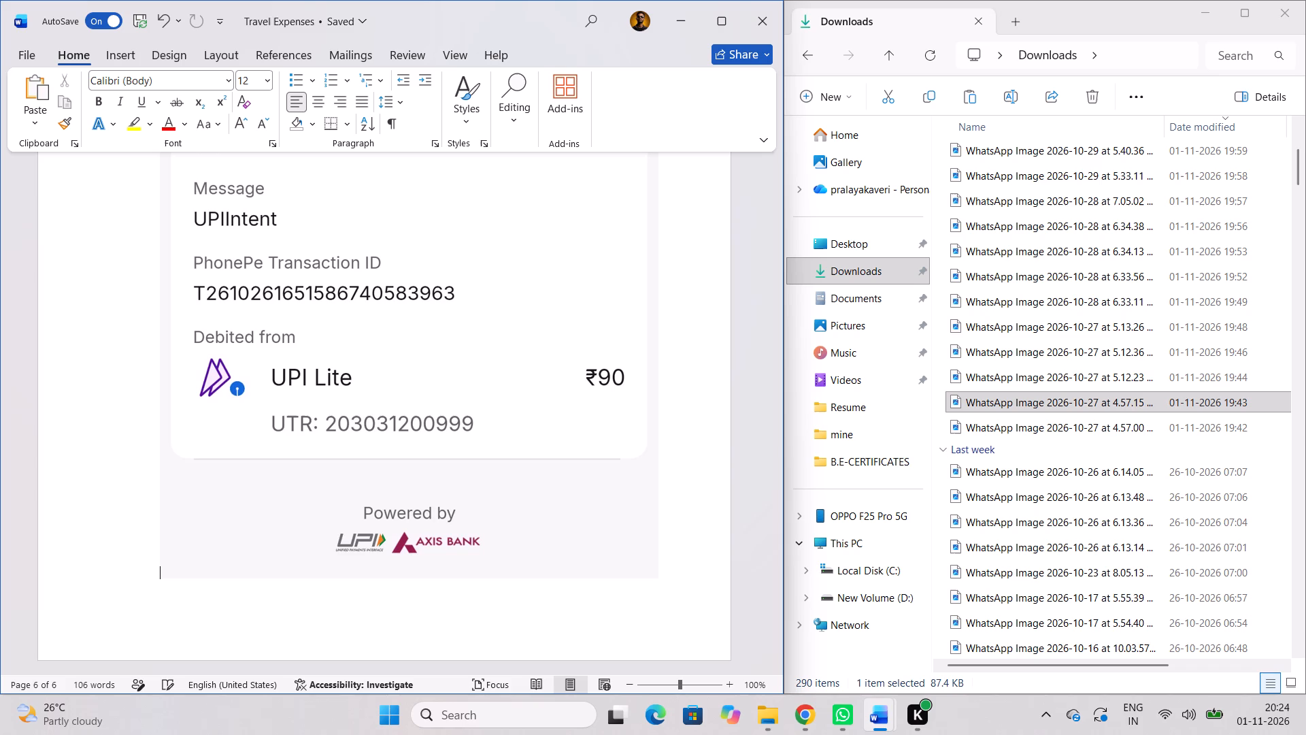
{"action": "left_click", "coordinate": [683, 559]}
{"action": "key", "text": "Return"}
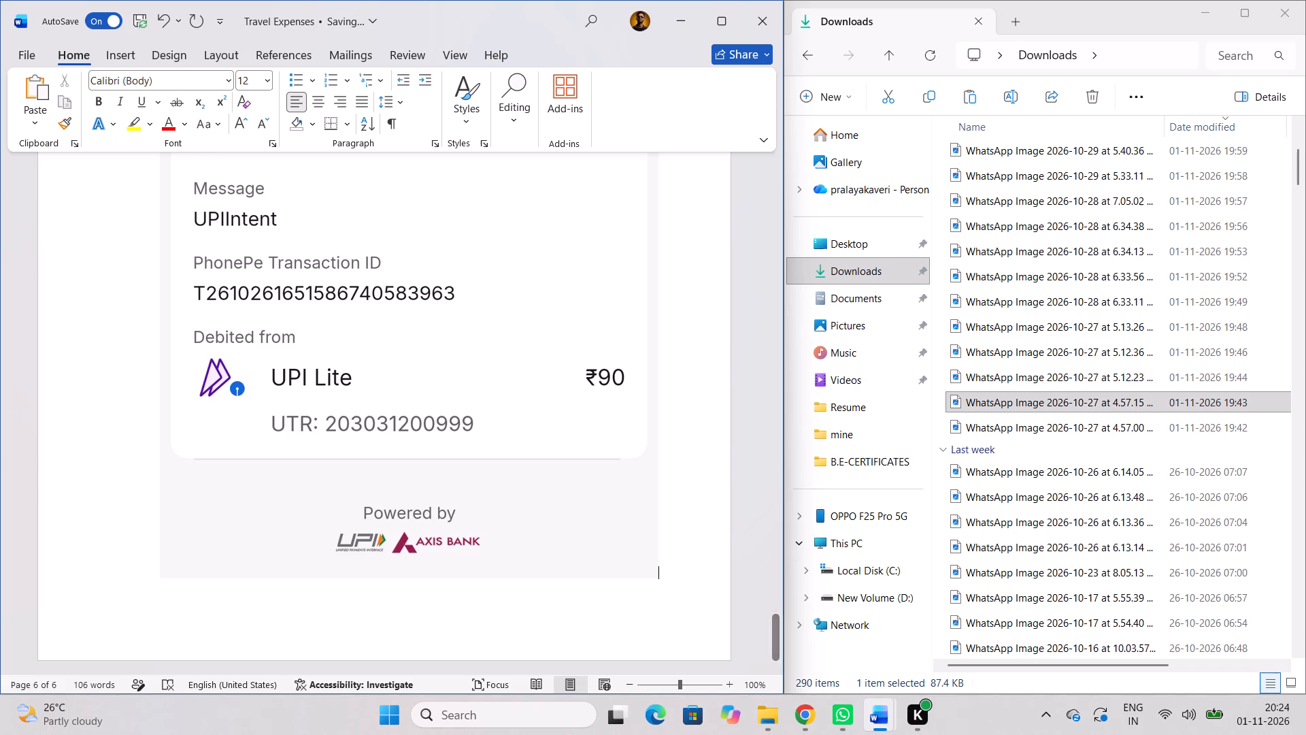
{"action": "key", "text": "ctrl+v"}
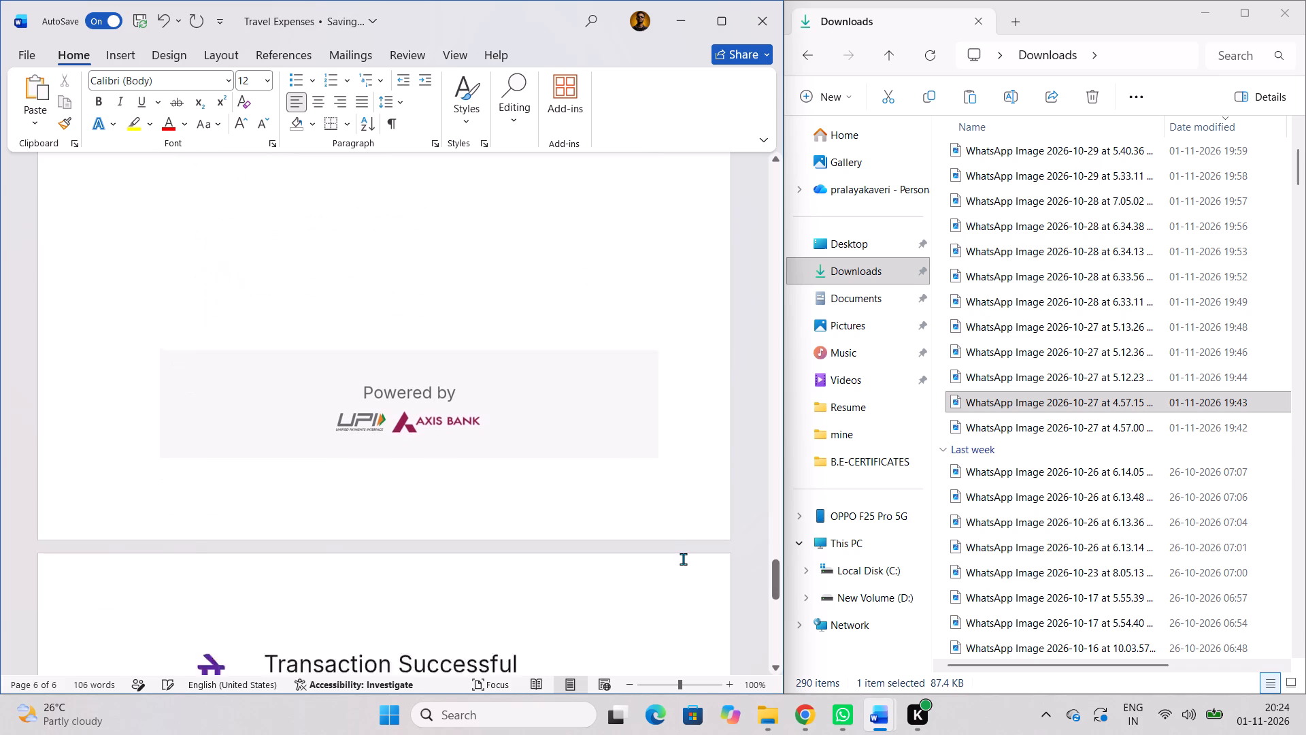
Copy the receipt WhatsApp Image 2026-10-27 at 5.12.23 and paste it on a new line after the ₹100 receipt.
{"action": "scroll", "coordinate": [478, 595], "scroll_direction": "down", "scroll_amount": 4}
{"action": "left_click", "coordinate": [983, 382]}
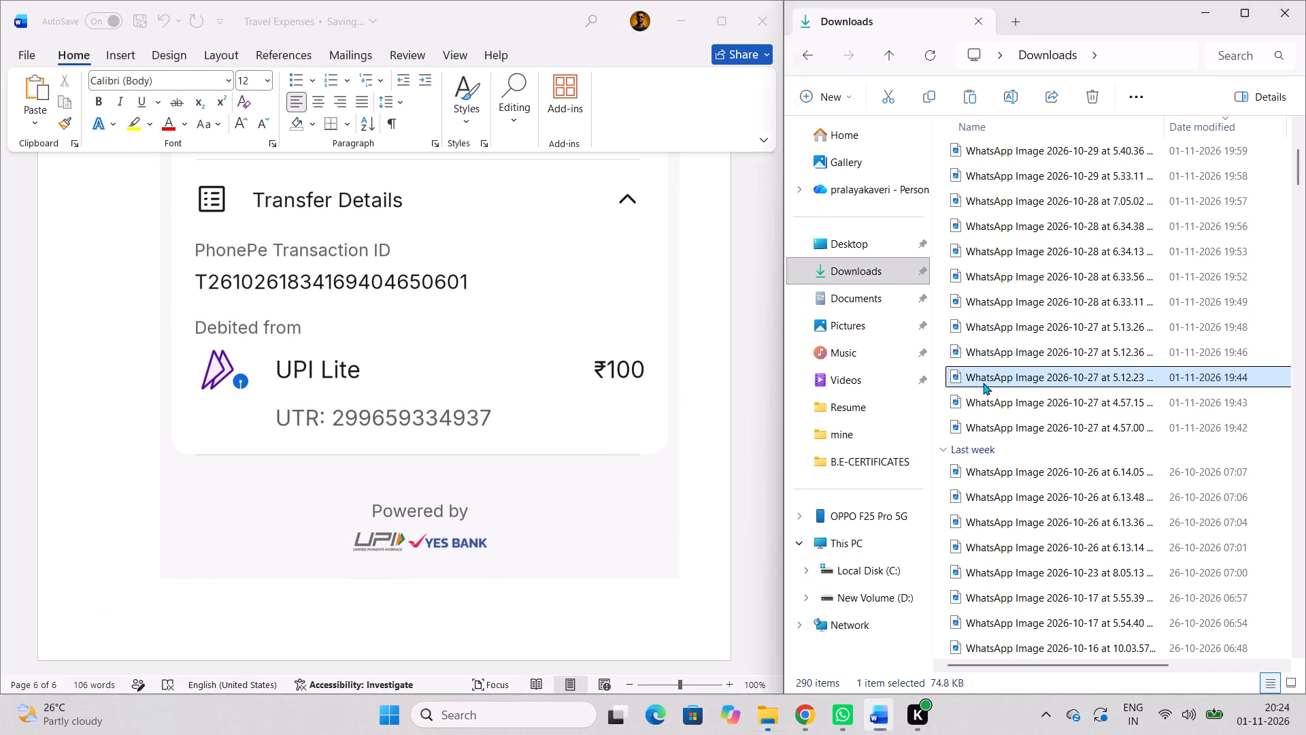
{"action": "left_click", "coordinate": [928, 98]}
{"action": "left_click", "coordinate": [703, 566]}
{"action": "key", "text": "Return"}
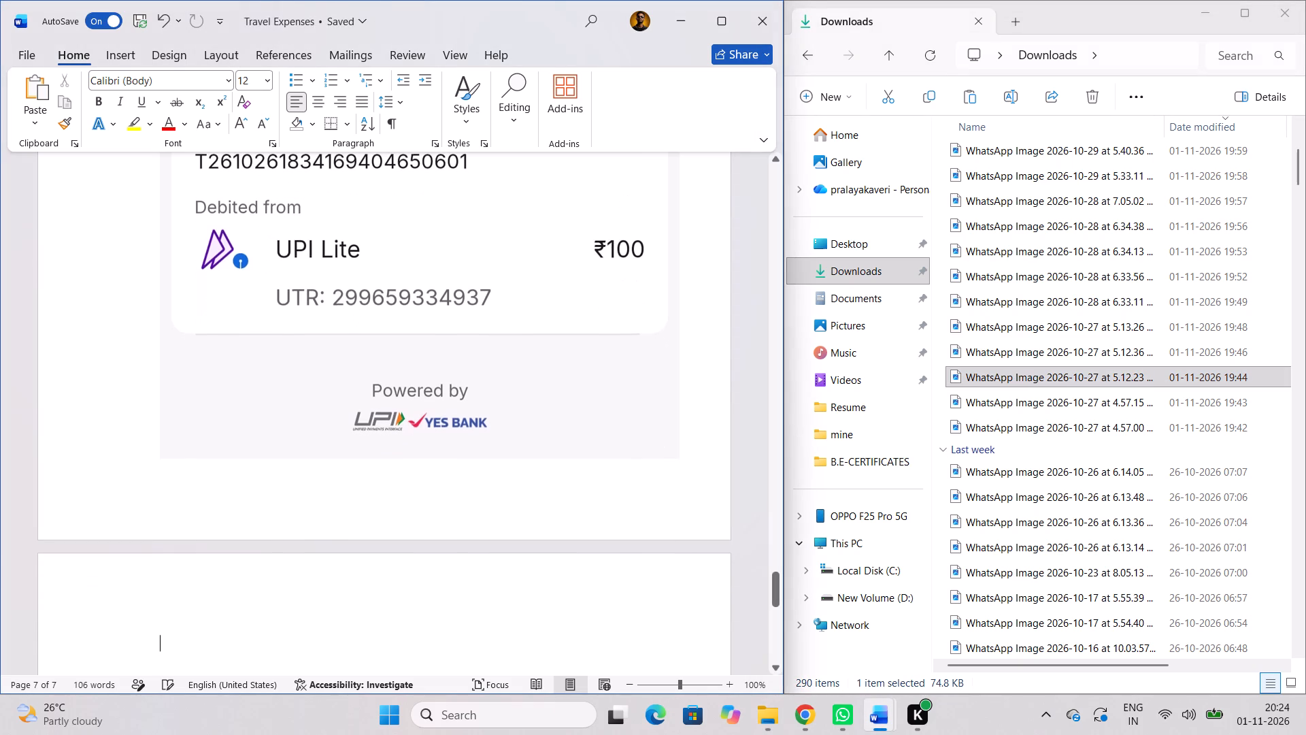
{"action": "key", "text": "ctrl+v"}
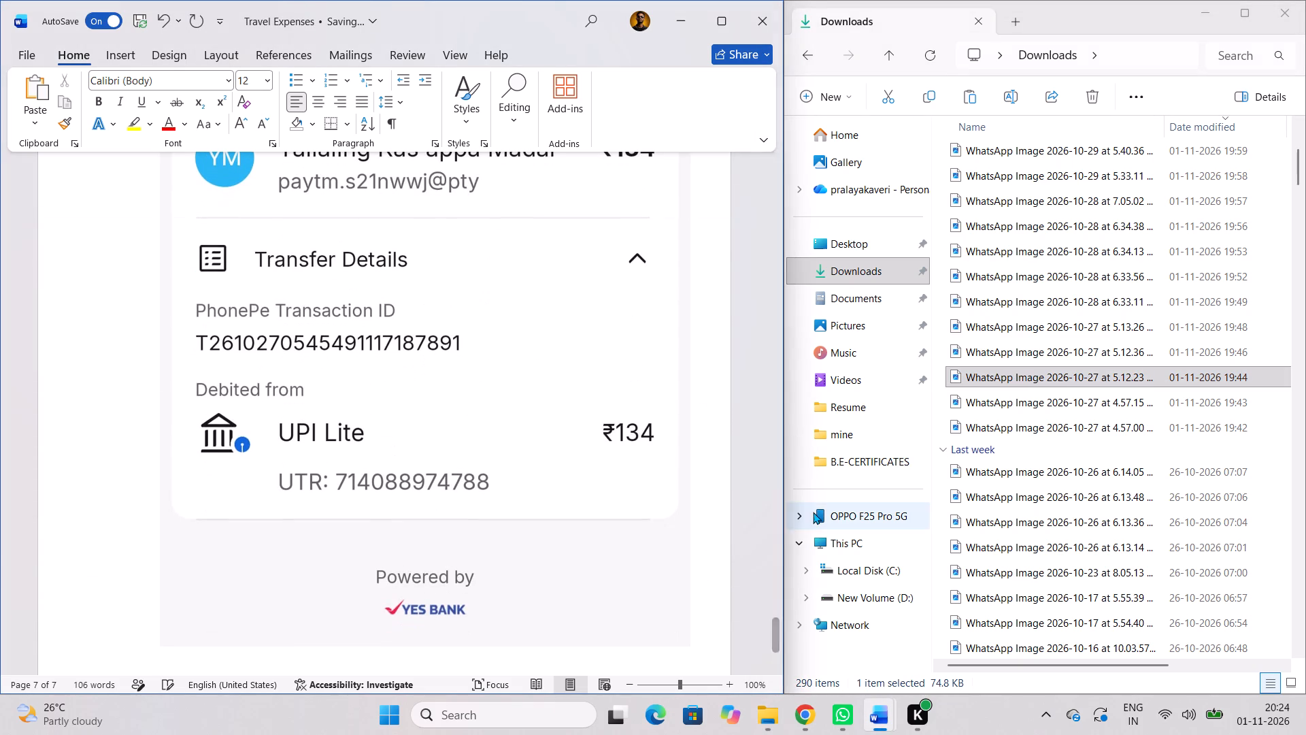
Copy the receipt WhatsApp Image 2026-10-27 at 5.12.36 from Downloads and paste it on a new line after the ₹134 receipt.
{"action": "left_click", "coordinate": [1039, 356]}
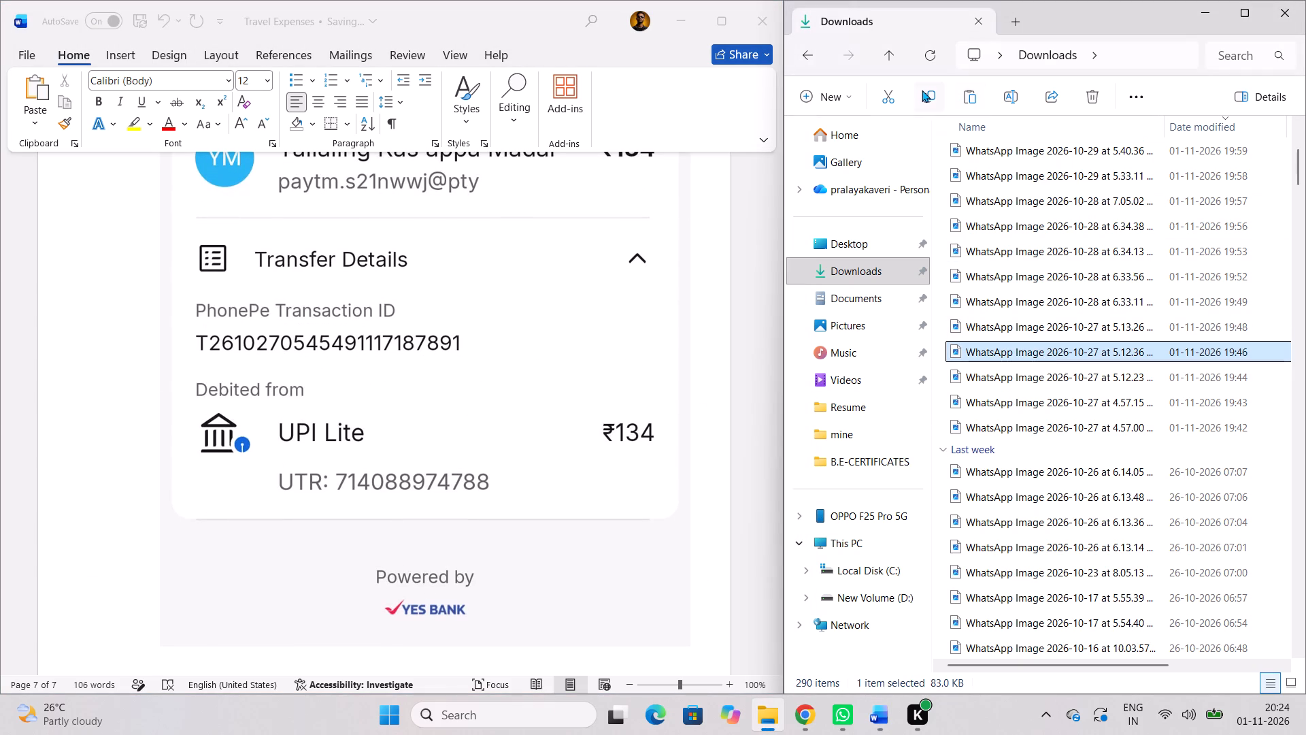
{"action": "left_click", "coordinate": [933, 92]}
{"action": "scroll", "coordinate": [678, 521], "scroll_direction": "down", "scroll_amount": 4}
{"action": "left_click", "coordinate": [714, 508]}
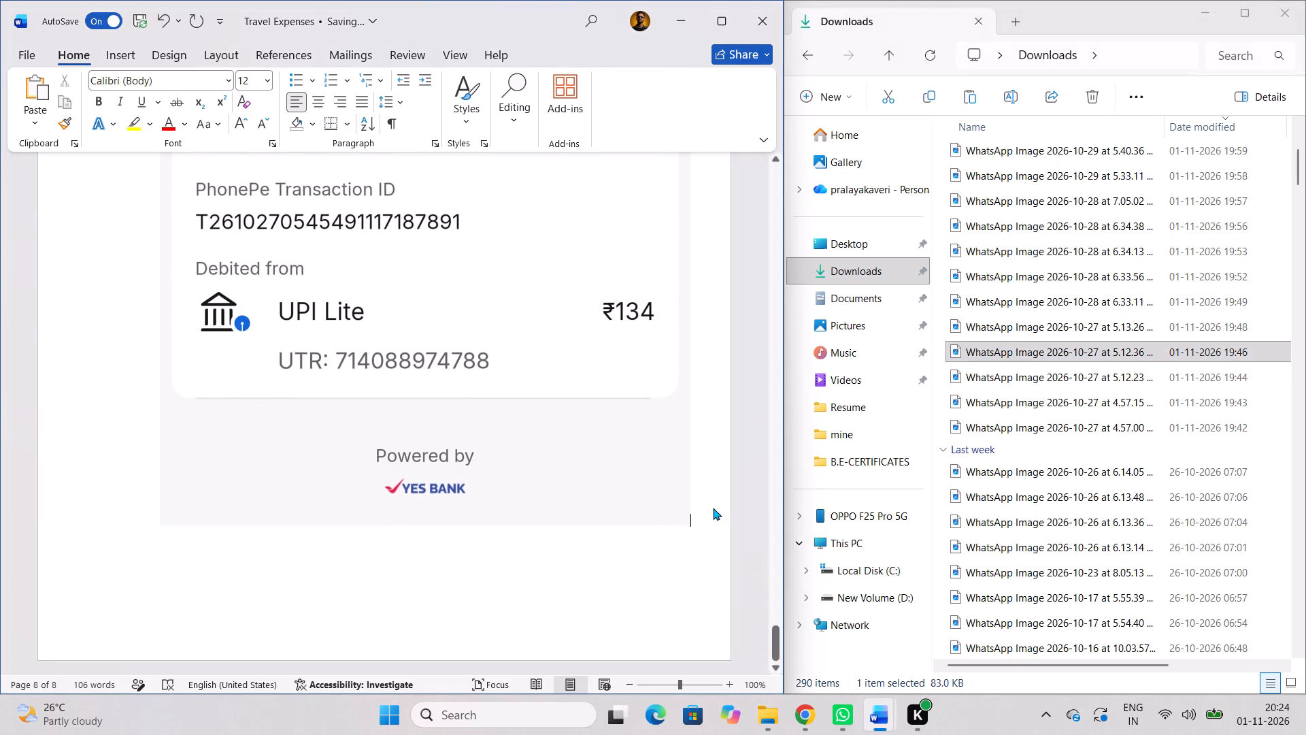
{"action": "key", "text": "Return"}
{"action": "key", "text": "ctrl+v"}
Copy the receipt WhatsApp Image 2026-10-27 at 5.13.26 from Downloads and paste it on a new line after the last ₹90 receipt.
{"action": "left_click", "coordinate": [988, 323]}
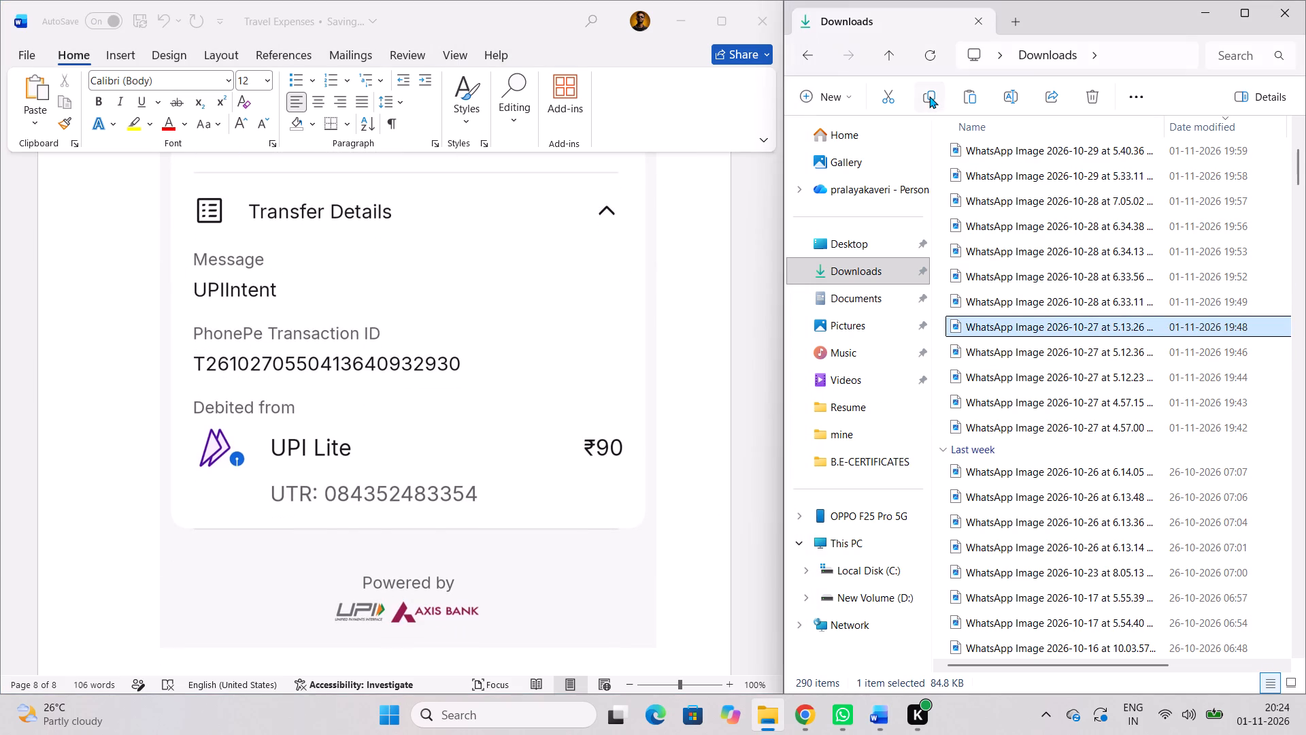
{"action": "left_click", "coordinate": [929, 96]}
{"action": "scroll", "coordinate": [574, 617], "scroll_direction": "down", "scroll_amount": 2}
{"action": "left_click", "coordinate": [690, 562]}
{"action": "key", "text": "Return"}
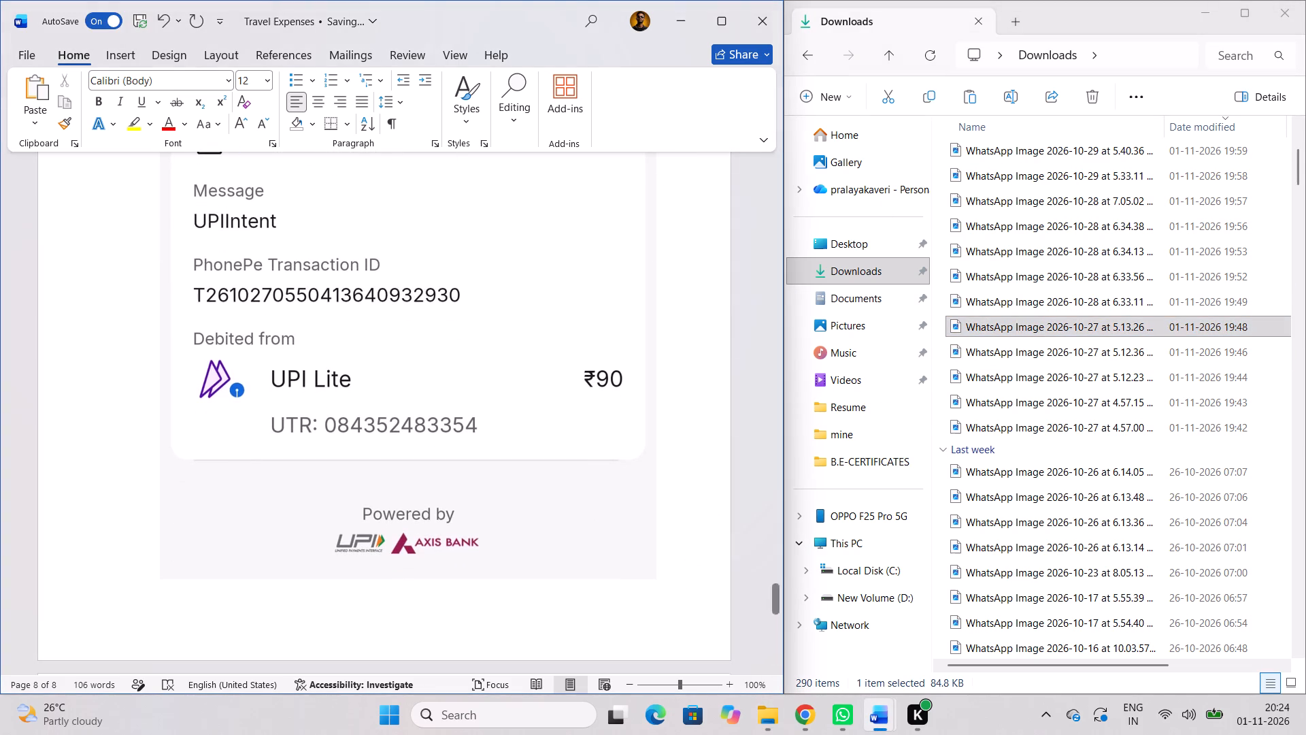
{"action": "key", "text": "ctrl+v"}
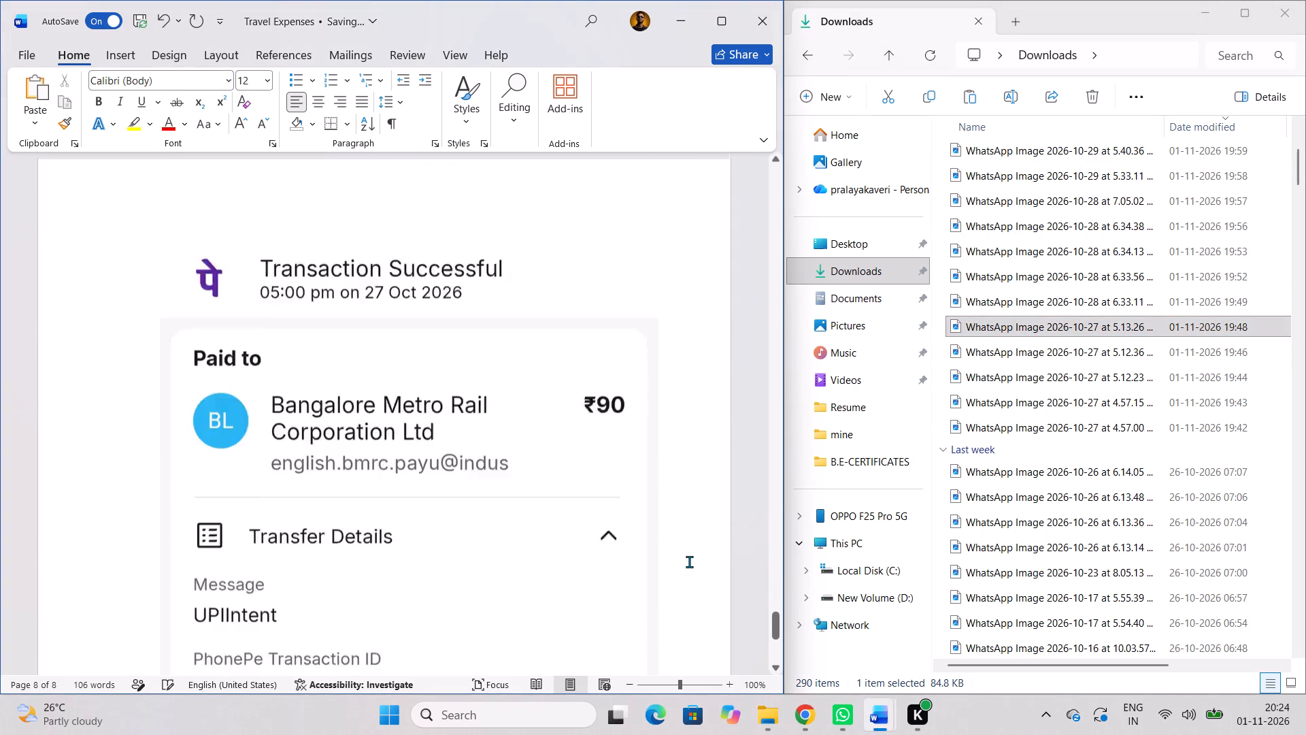
Select the receipt WhatsApp Image 2026-10-28 at 6.33.11 in Downloads for copying into the document.
{"action": "left_click", "coordinate": [992, 291]}
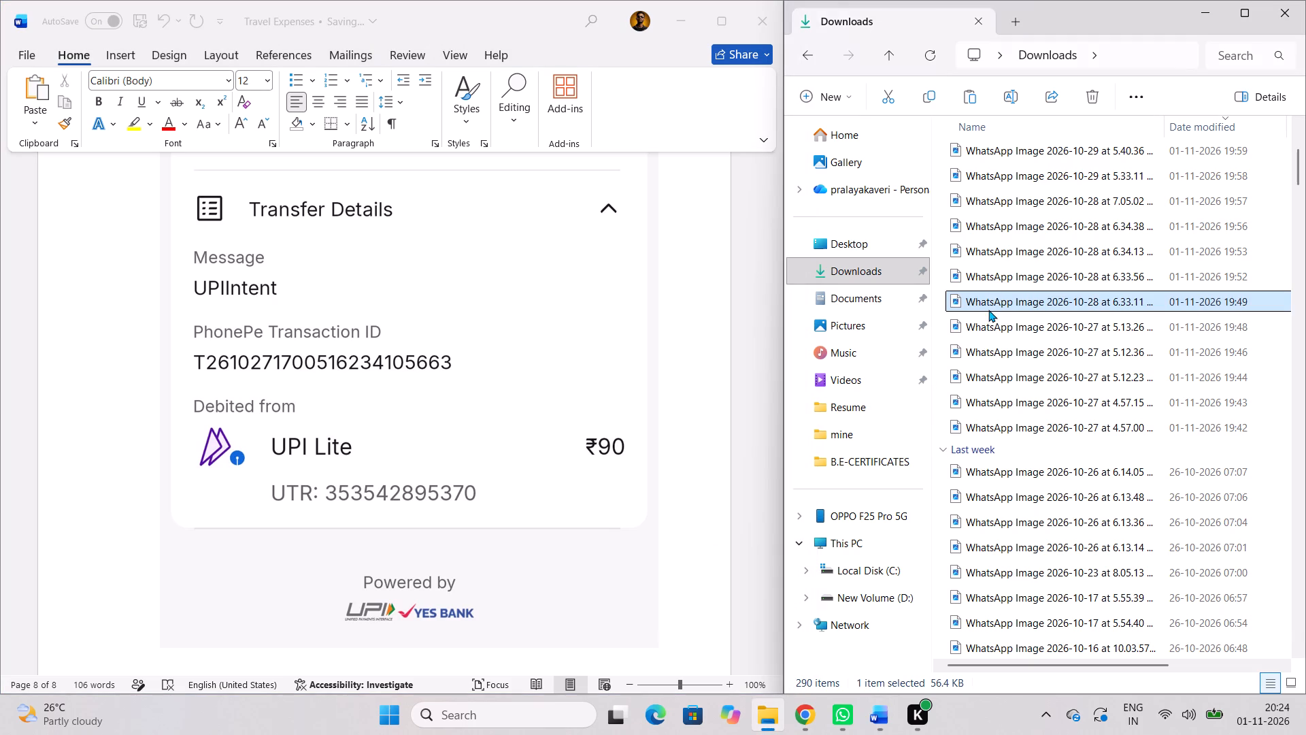
Copy the image "WhatsApp Image 2026-10-28 at 6.33.11" from Downloads and paste it at the end of the Travel Expenses document.
{"action": "left_click", "coordinate": [936, 87]}
{"action": "left_click", "coordinate": [680, 536]}
{"action": "key", "text": "ctrl+v"}
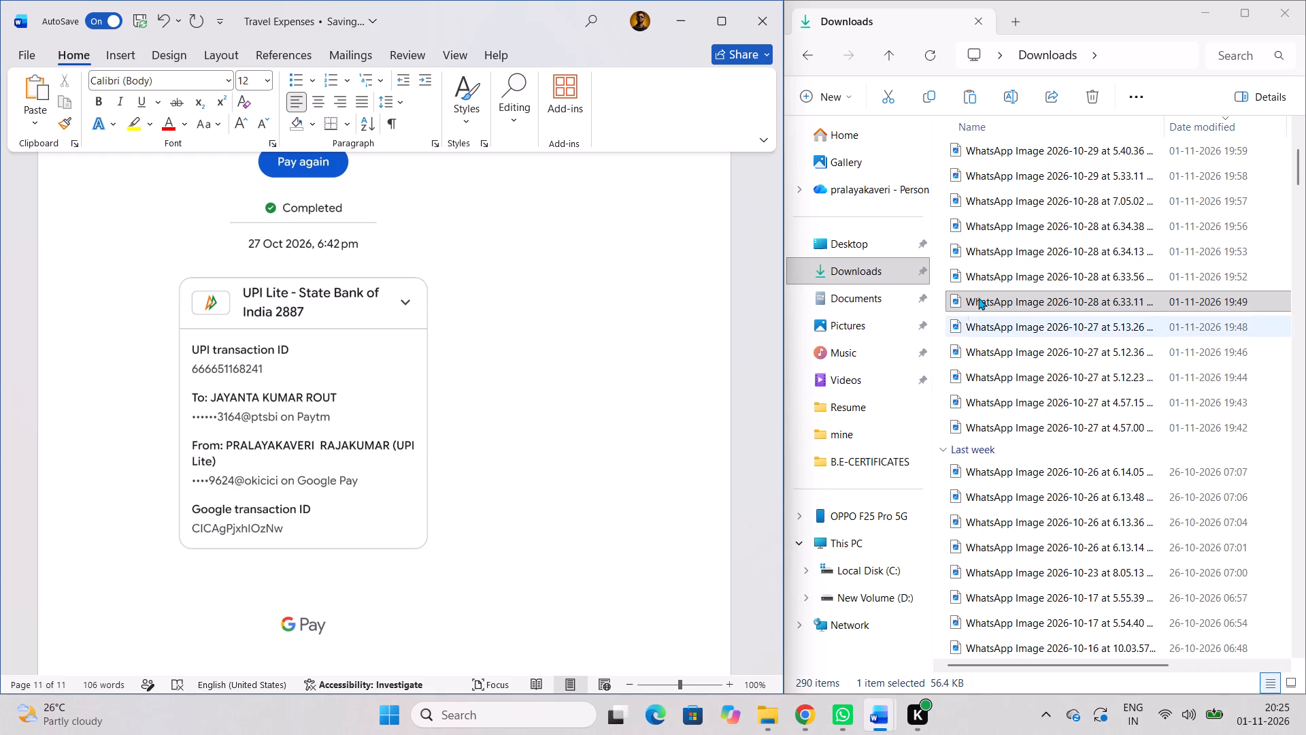
Copy the image "WhatsApp Image 2026-10-28 at 6.33.56" from Downloads and paste it on a new line at the end of the Travel Expenses document.
{"action": "left_click", "coordinate": [992, 275]}
{"action": "left_click", "coordinate": [932, 91]}
{"action": "scroll", "coordinate": [580, 551], "scroll_direction": "down", "scroll_amount": 1}
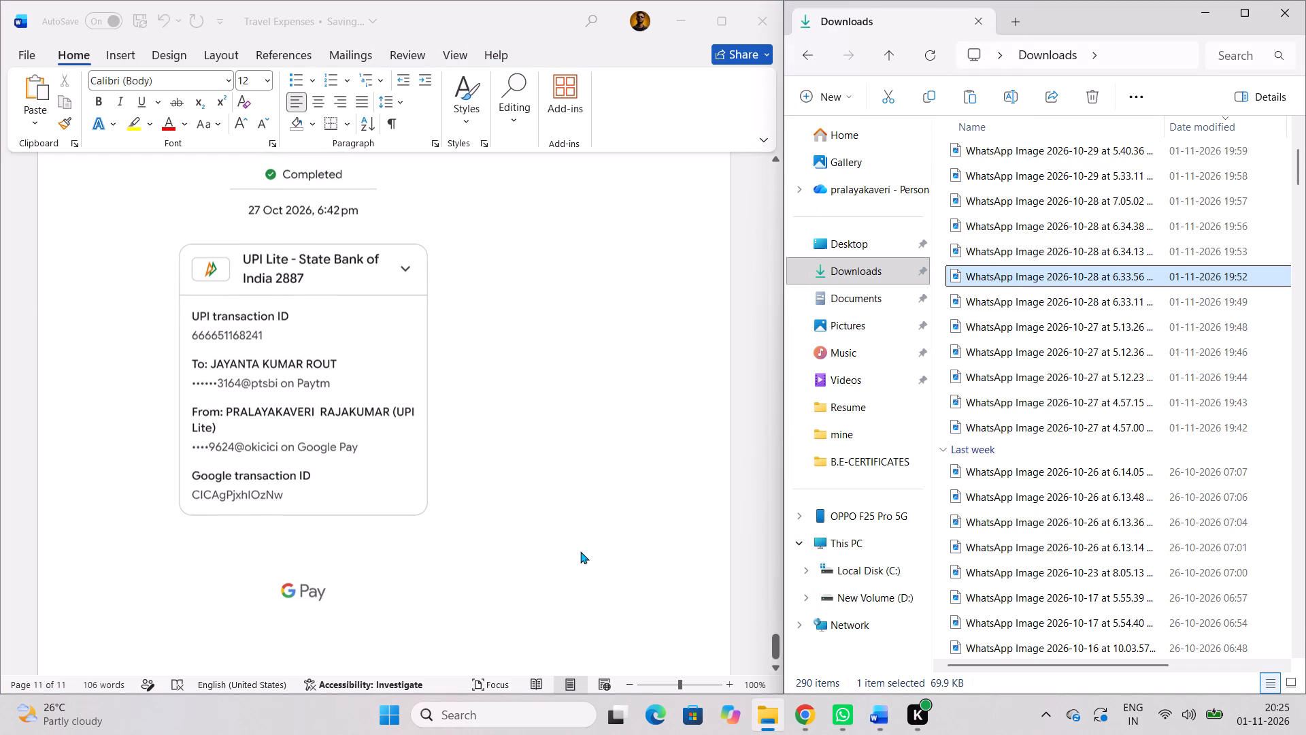
{"action": "scroll", "coordinate": [580, 551], "scroll_direction": "down", "scroll_amount": 4}
{"action": "left_click", "coordinate": [692, 563]}
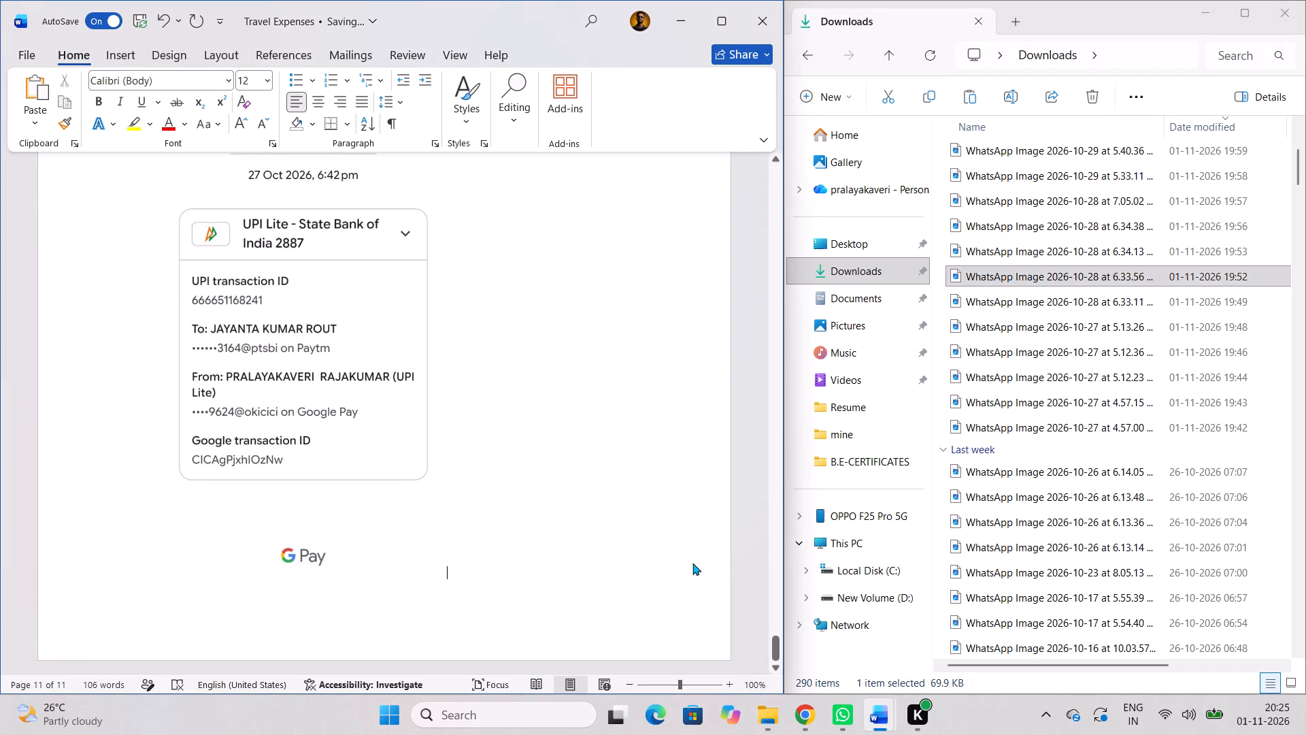
{"action": "key", "text": "Return"}
{"action": "key", "text": "ctrl+v"}
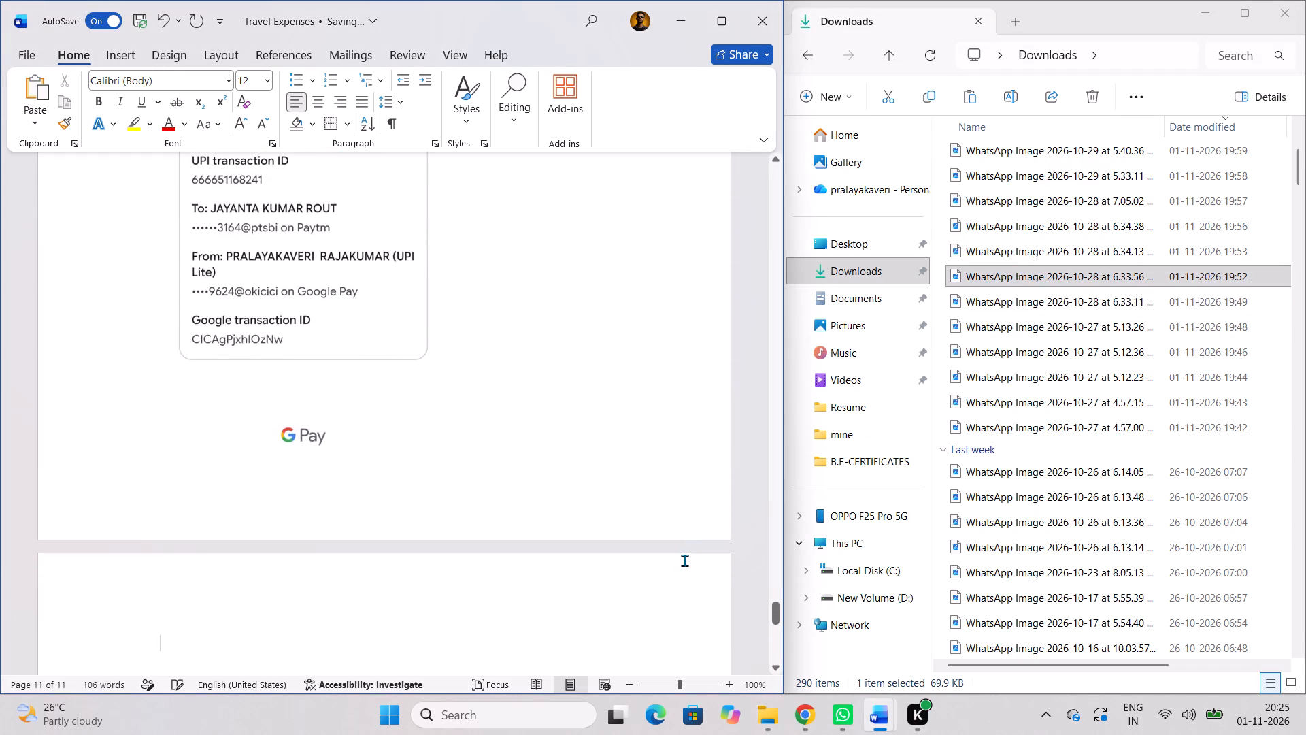
Copy the image "WhatsApp Image 2026-10-28 at 6.34.13" from Downloads and paste it on a new line after the last receipt in Travel Expenses.
{"action": "left_click", "coordinate": [1050, 248]}
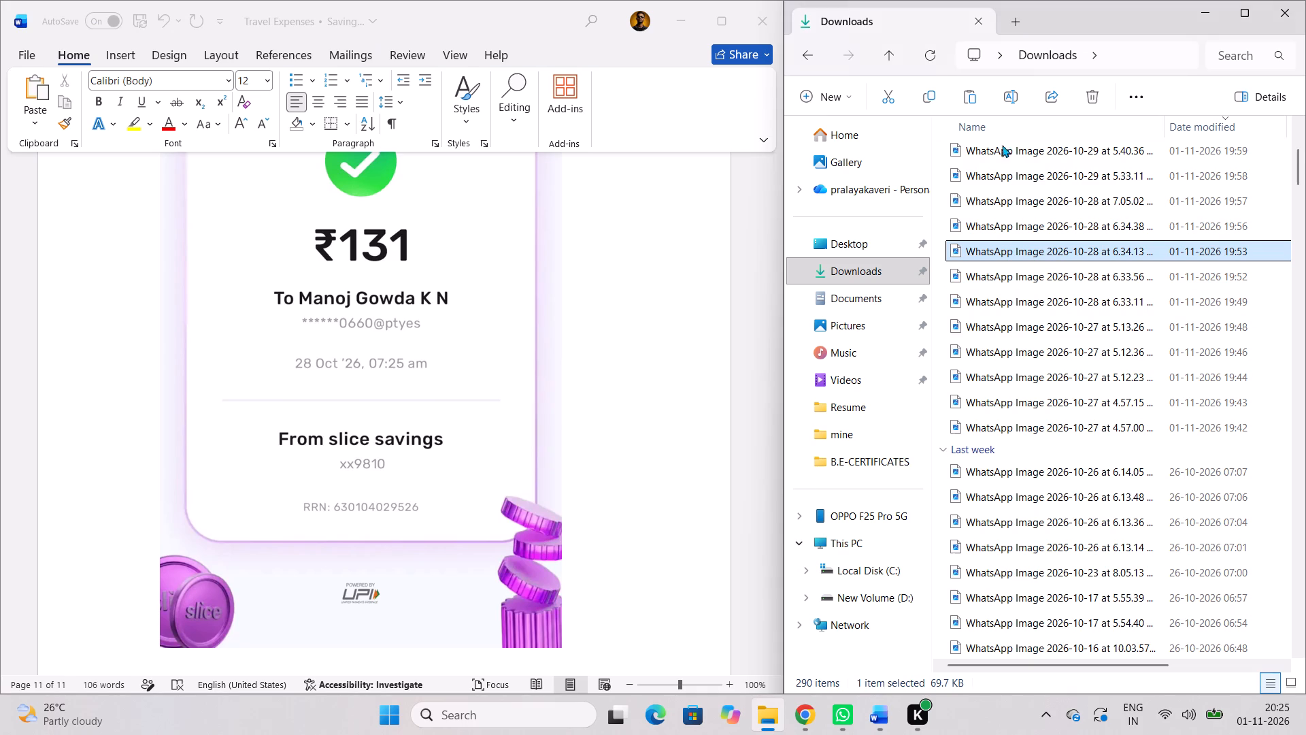
{"action": "left_click", "coordinate": [931, 94]}
{"action": "left_click", "coordinate": [617, 566]}
{"action": "scroll", "coordinate": [635, 619], "scroll_direction": "down", "scroll_amount": 3}
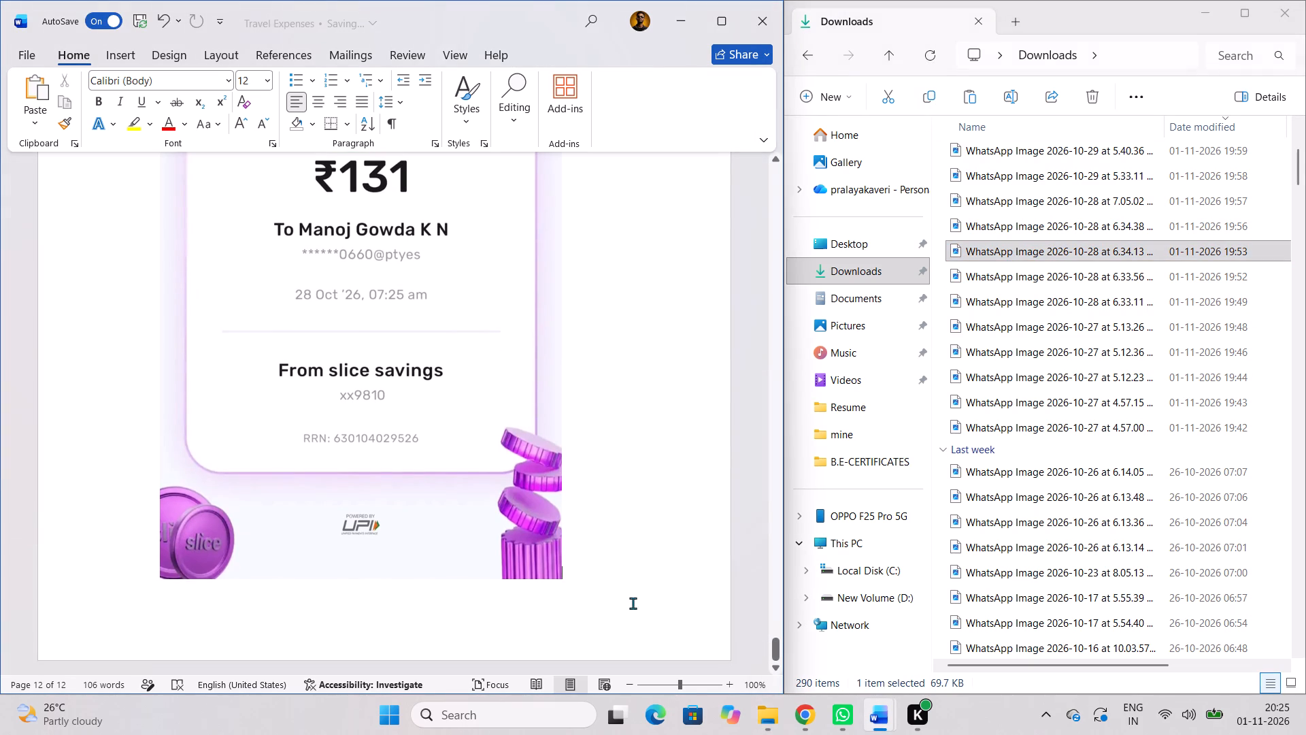
{"action": "left_click", "coordinate": [633, 576]}
{"action": "key", "text": "Return"}
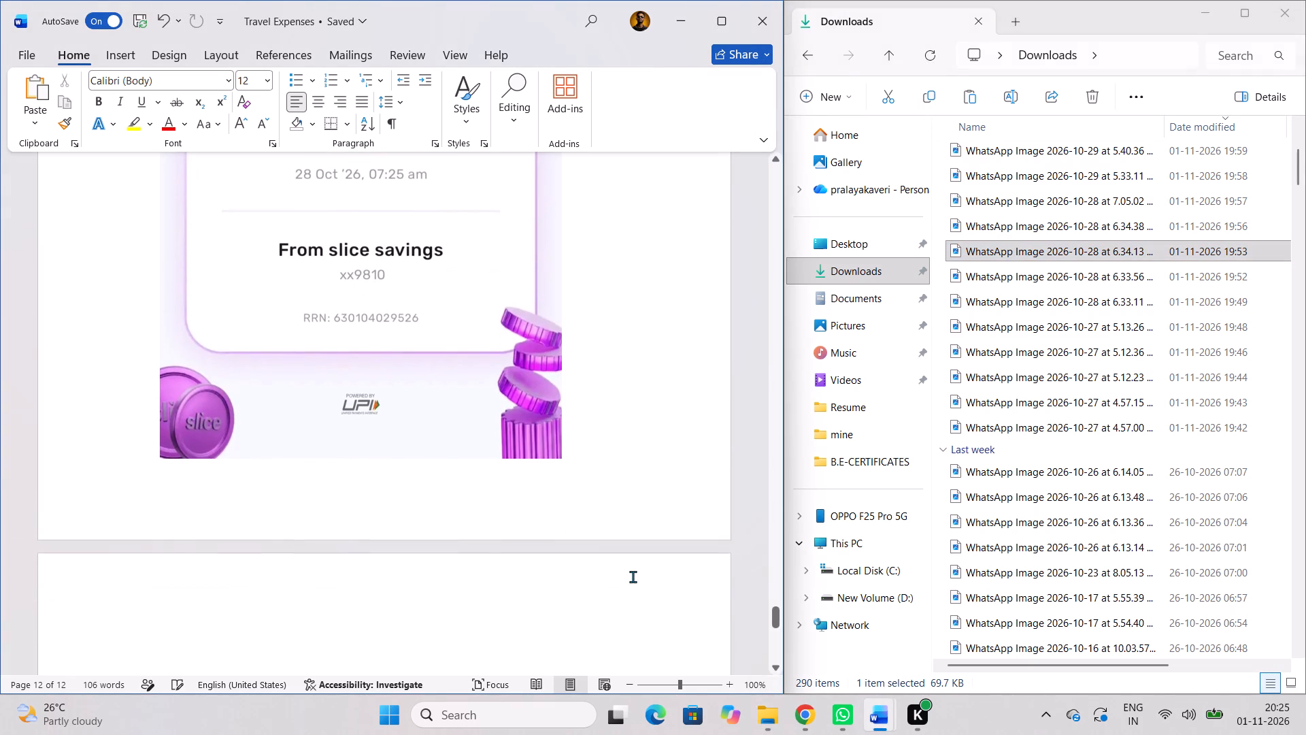
{"action": "key", "text": "ctrl+v"}
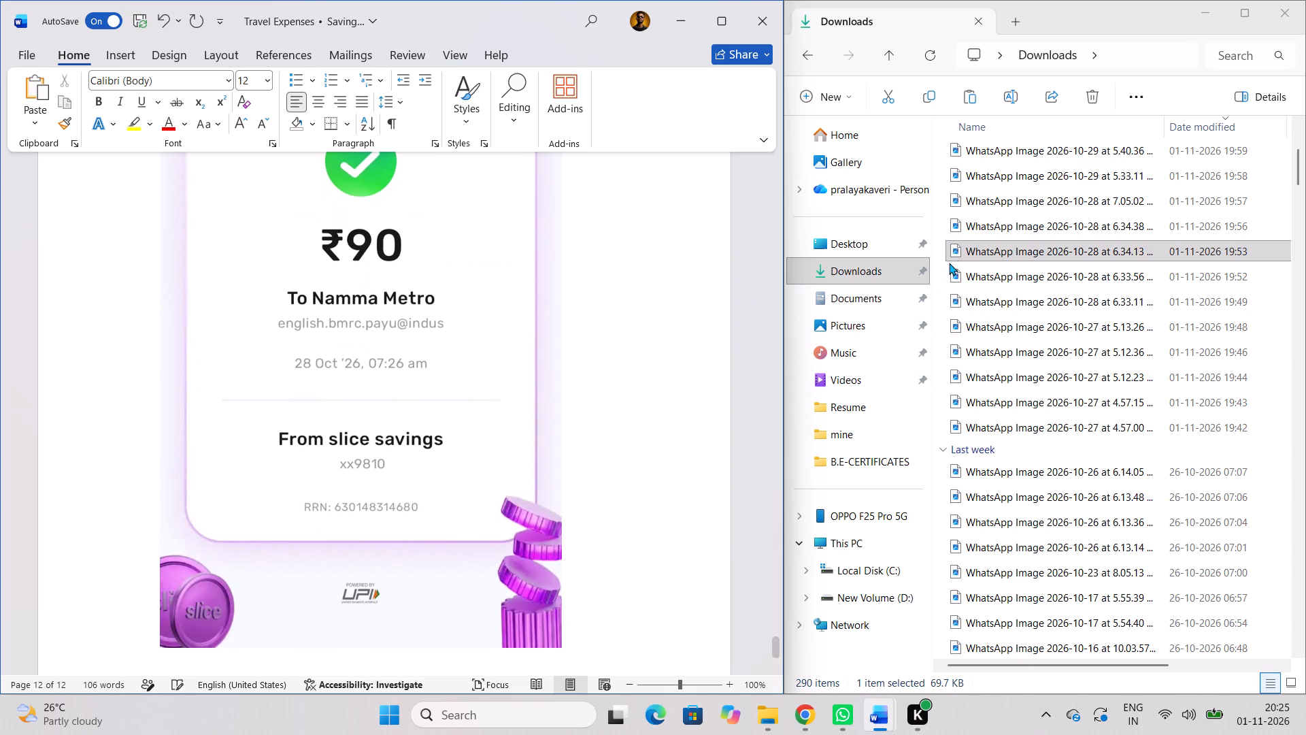
Copy the image "WhatsApp Image 2026-10-28 at 6.34.38" from the Downloads folder.
{"action": "left_click", "coordinate": [983, 223]}
{"action": "left_click", "coordinate": [933, 89]}
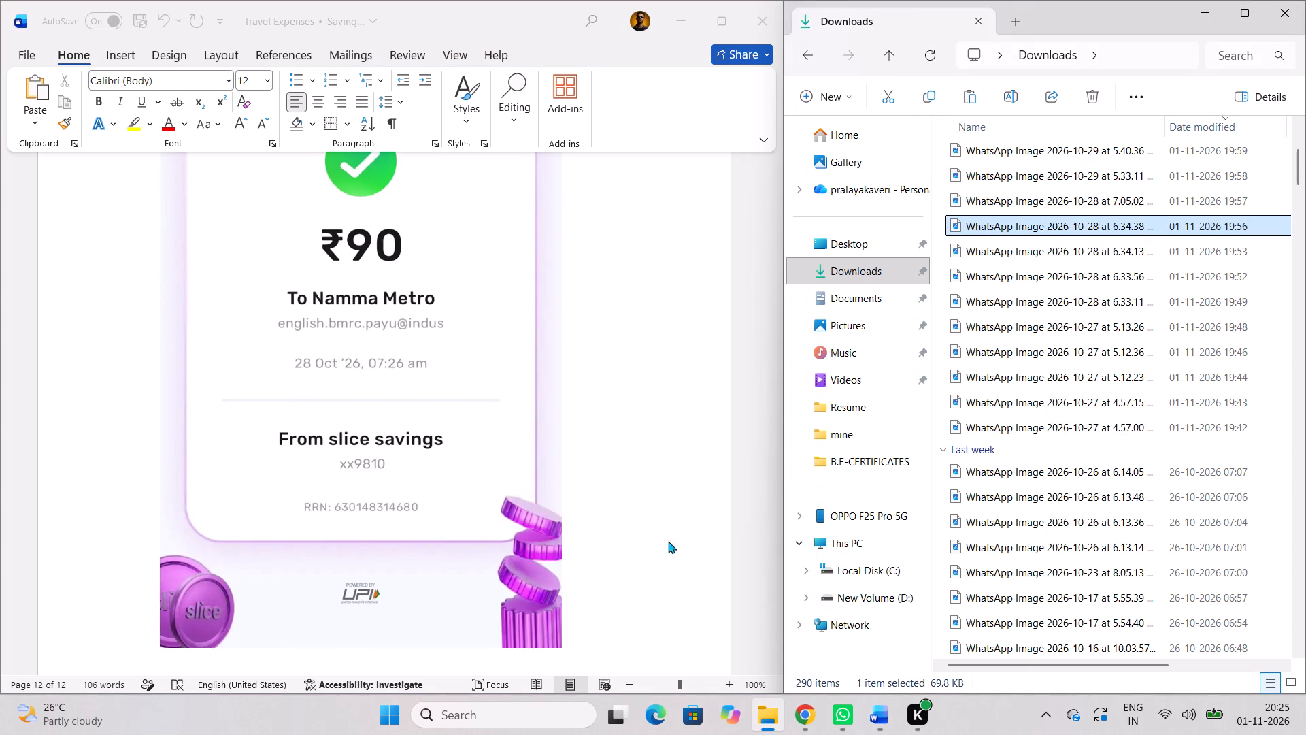
Paste the copied image "WhatsApp Image 2026-10-28 at 6.34.38" on a new line at the end of the Travel Expenses document.
{"action": "left_click", "coordinate": [625, 641]}
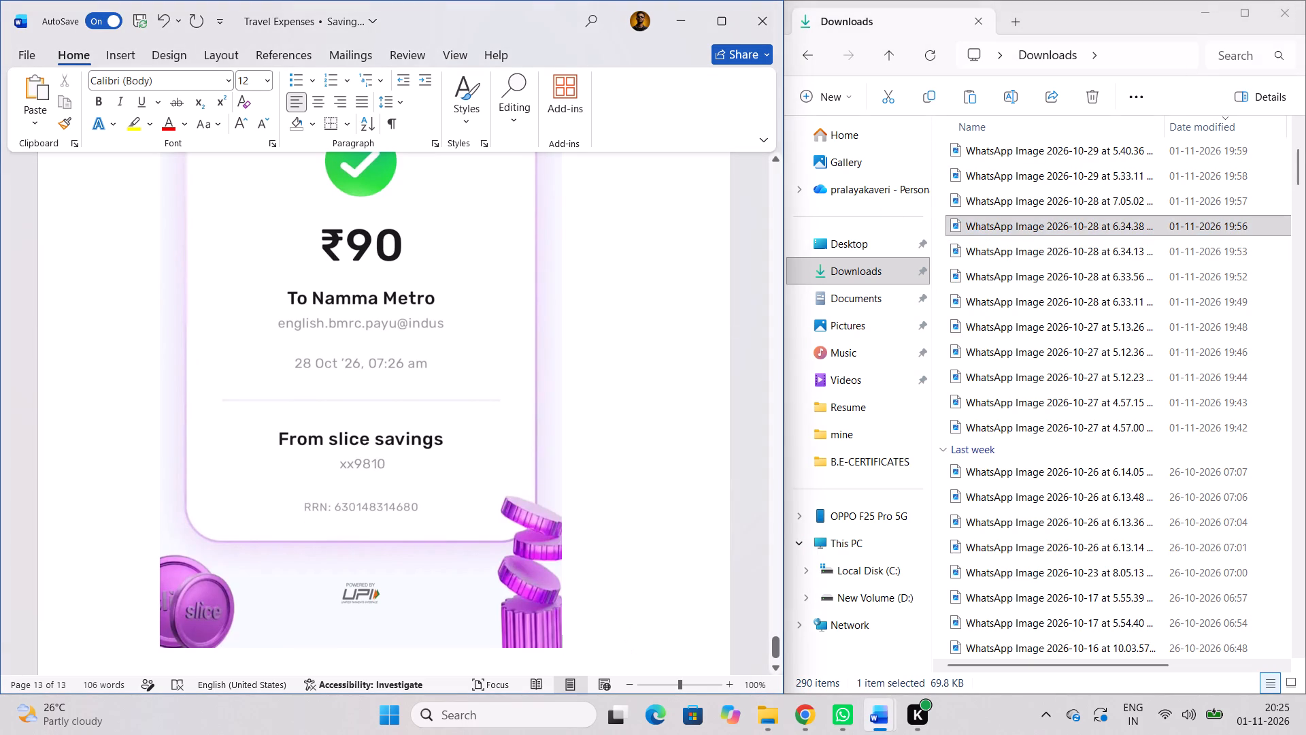
{"action": "key", "text": "Return"}
{"action": "key", "text": "ctrl+v"}
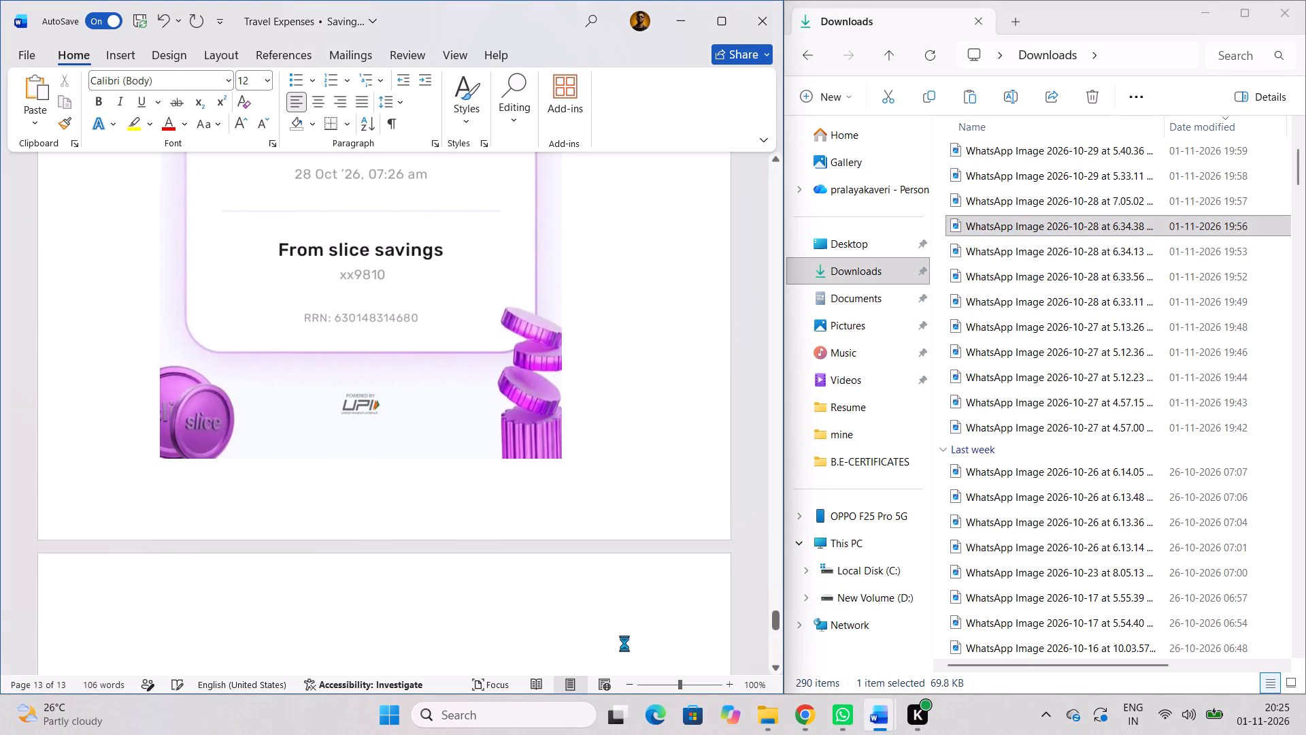
Copy the image "WhatsApp Image 2026-10-28 at 7.05.02" from Downloads and paste it on a new line at the end of Travel Expenses.
{"action": "left_click", "coordinate": [1026, 197]}
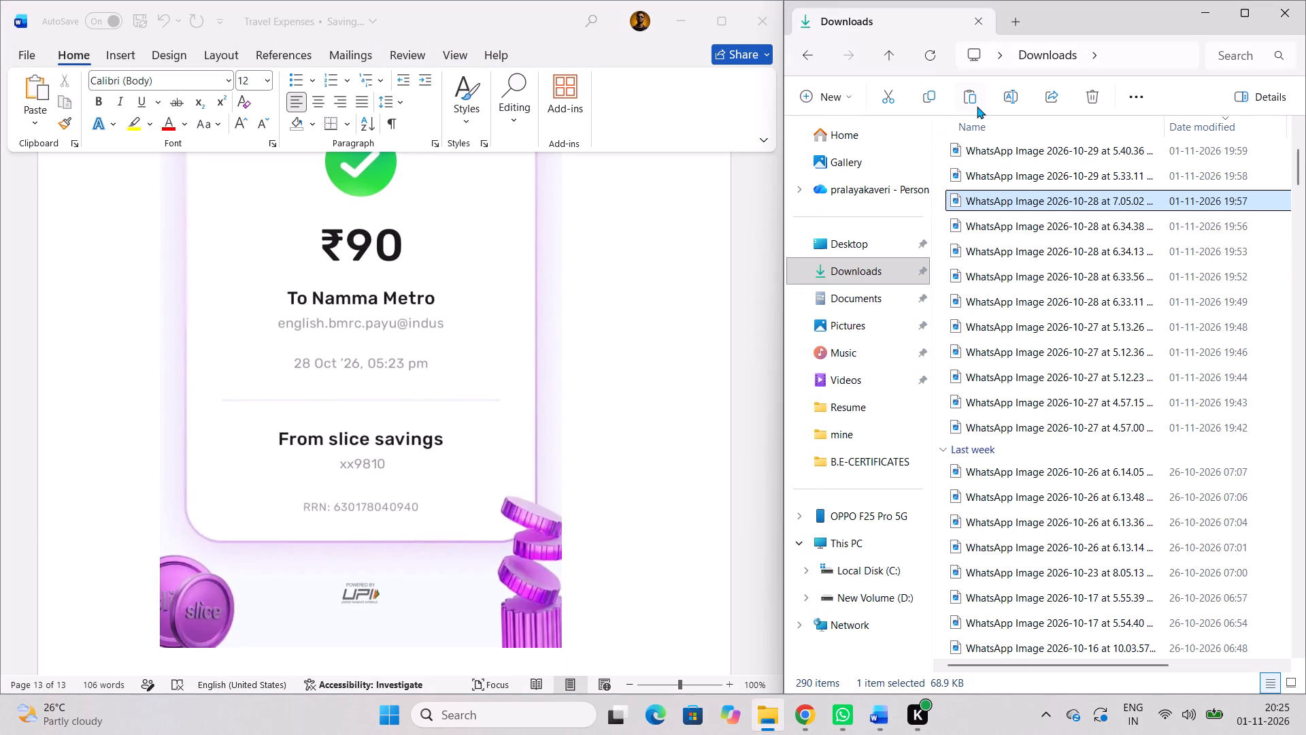
{"action": "left_click", "coordinate": [933, 97]}
{"action": "left_click", "coordinate": [632, 625]}
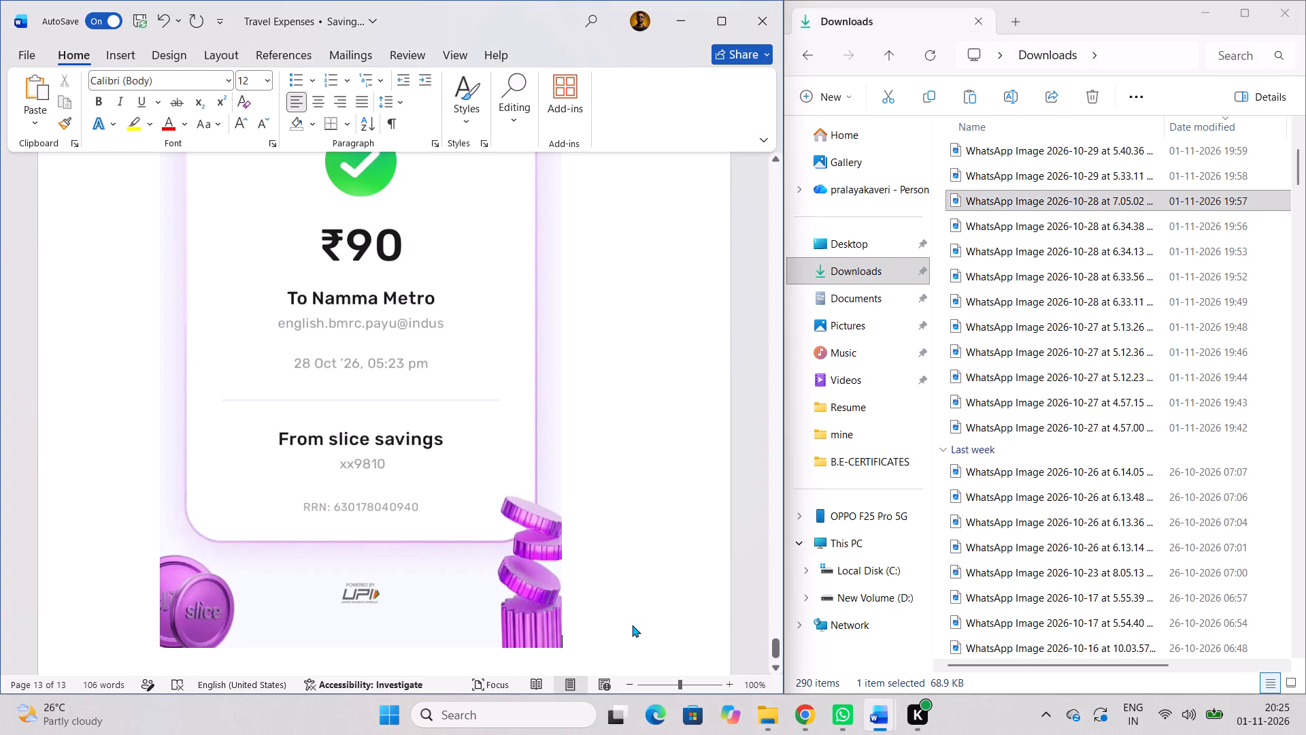
{"action": "key", "text": "Return"}
{"action": "key", "text": "ctrl+v"}
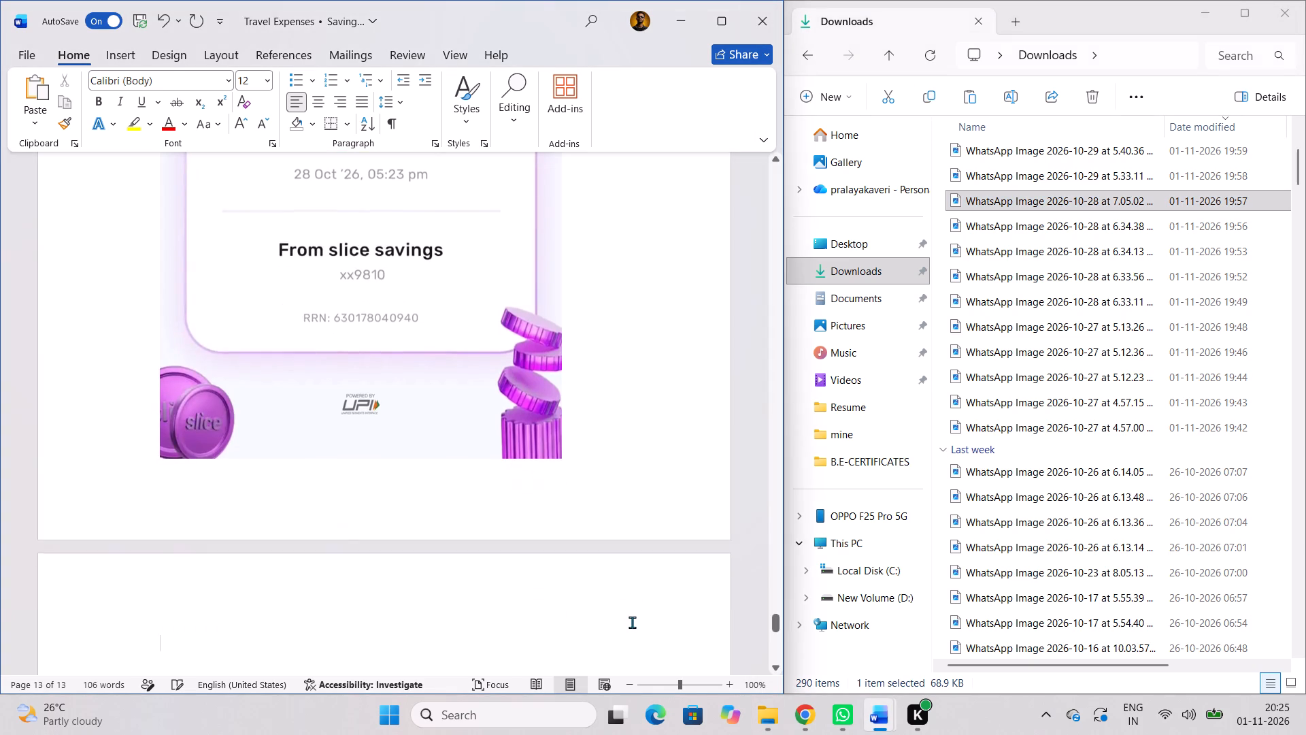
Copy the image "WhatsApp Image 2026-10-29 at 5.33.11" from Downloads and paste it on a new line at the end of Travel Expenses.
{"action": "left_click", "coordinate": [988, 176]}
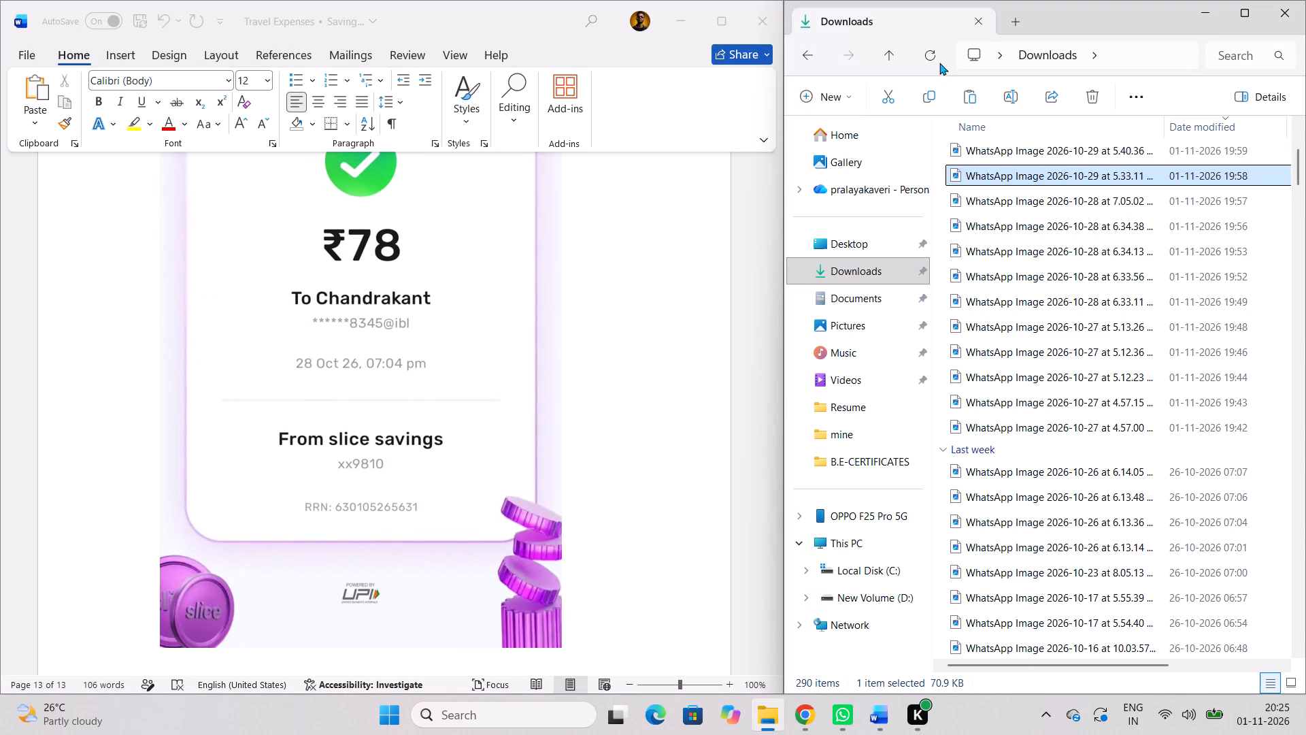
{"action": "left_click", "coordinate": [927, 99]}
{"action": "left_click", "coordinate": [656, 588]}
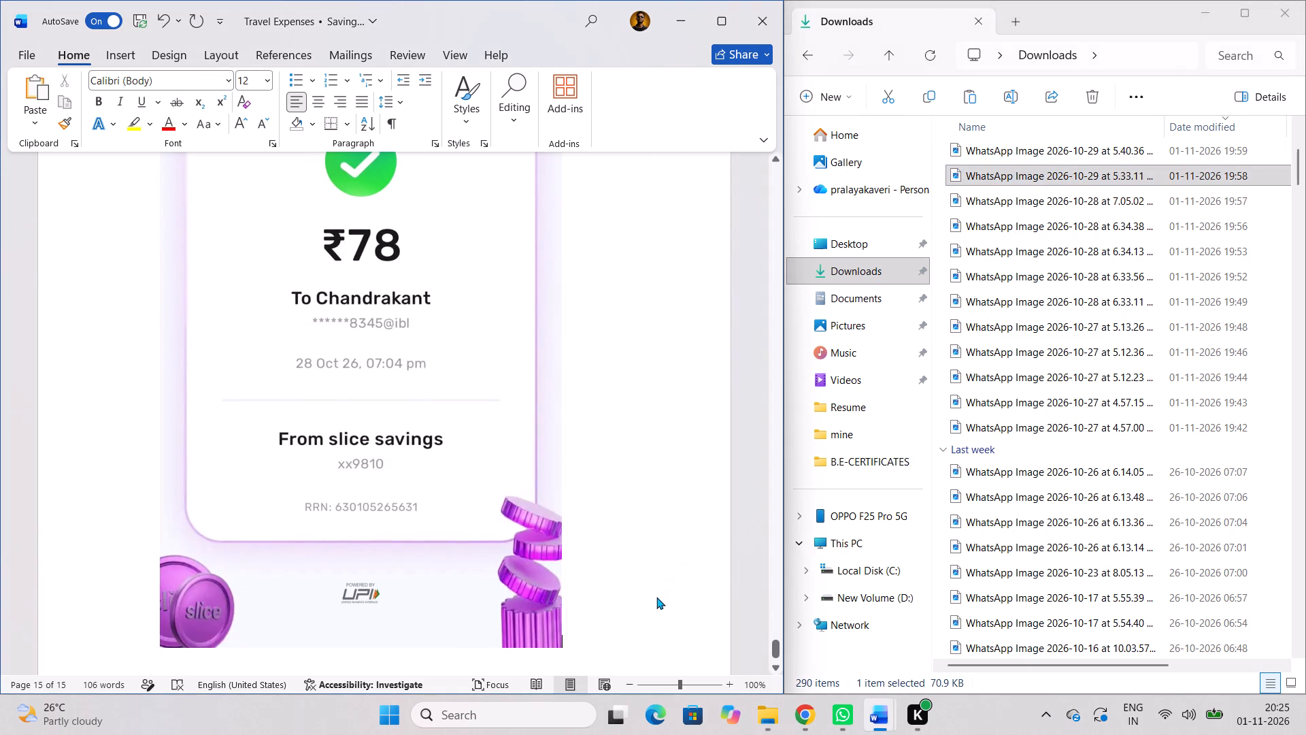
{"action": "key", "text": "Return"}
{"action": "key", "text": "ctrl+v"}
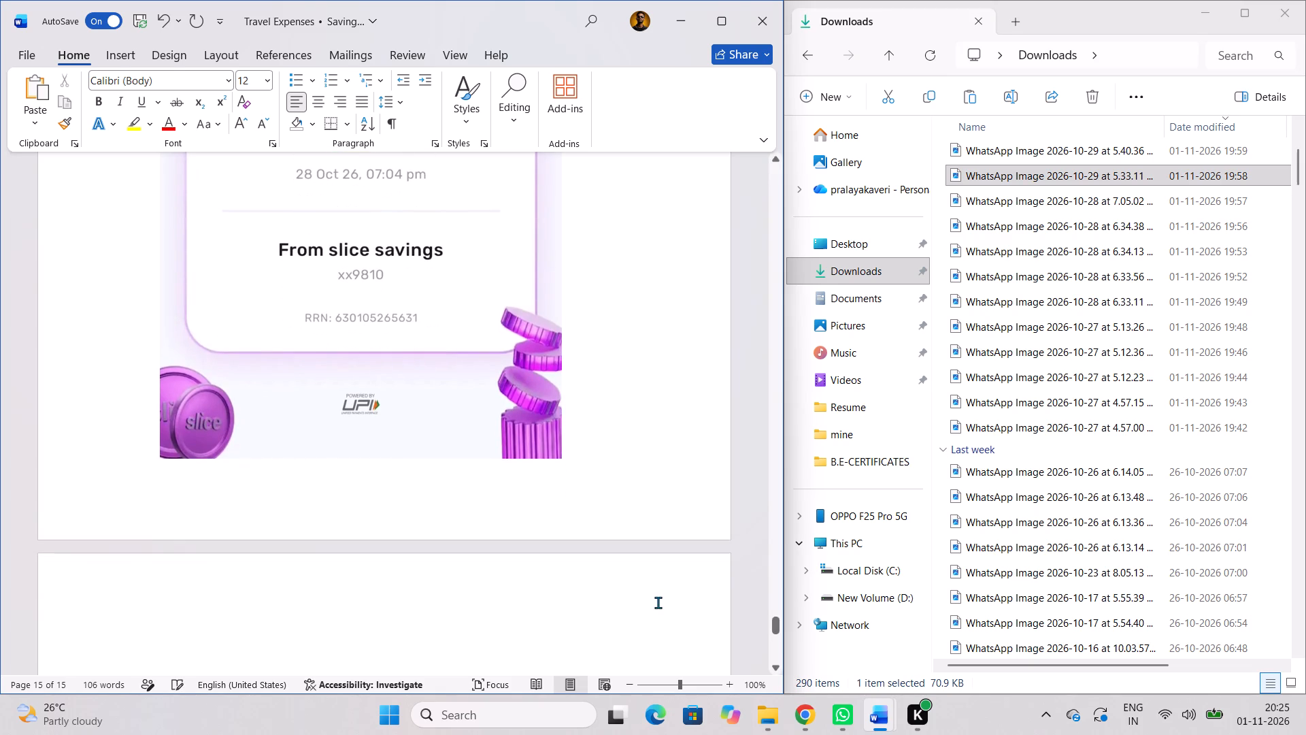
Copy the image "WhatsApp Image 2026-10-29 at 5.40.36" from Downloads and paste it on a new line after the last receipt in Travel Expenses.
{"action": "left_click", "coordinate": [1050, 154]}
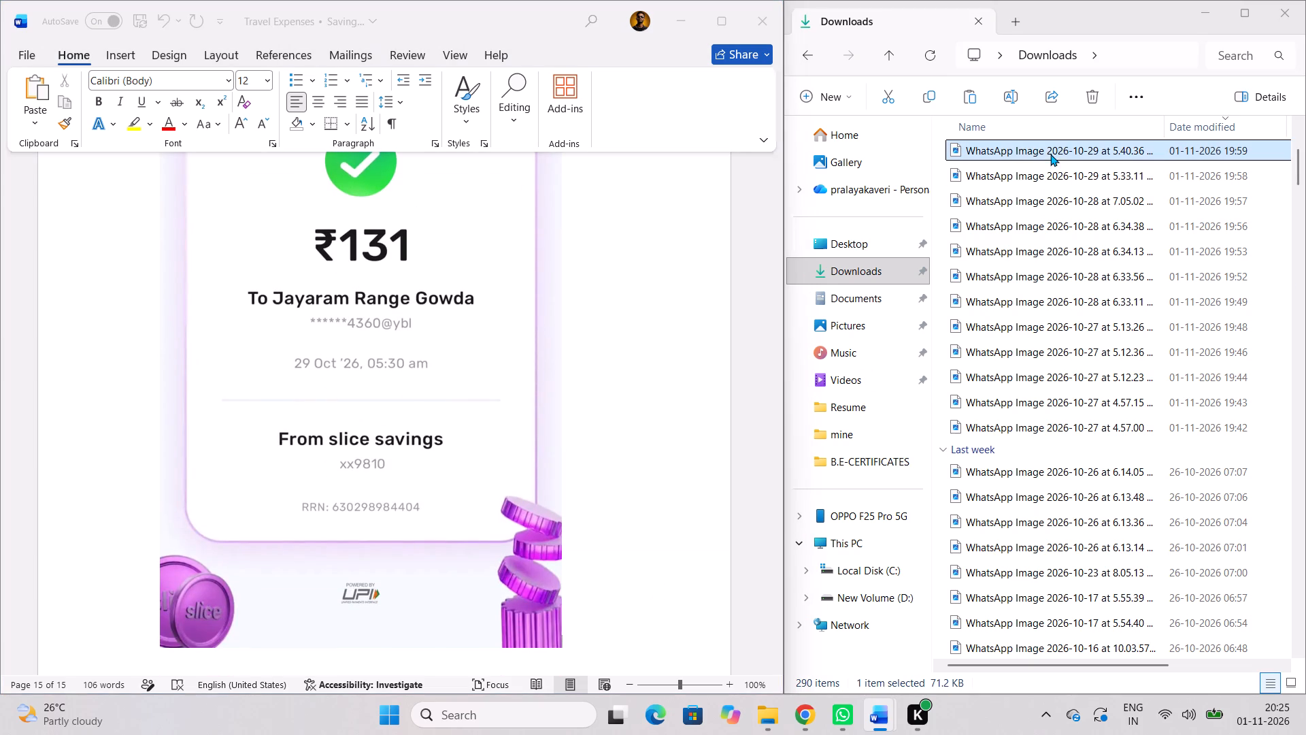
{"action": "left_click", "coordinate": [933, 93]}
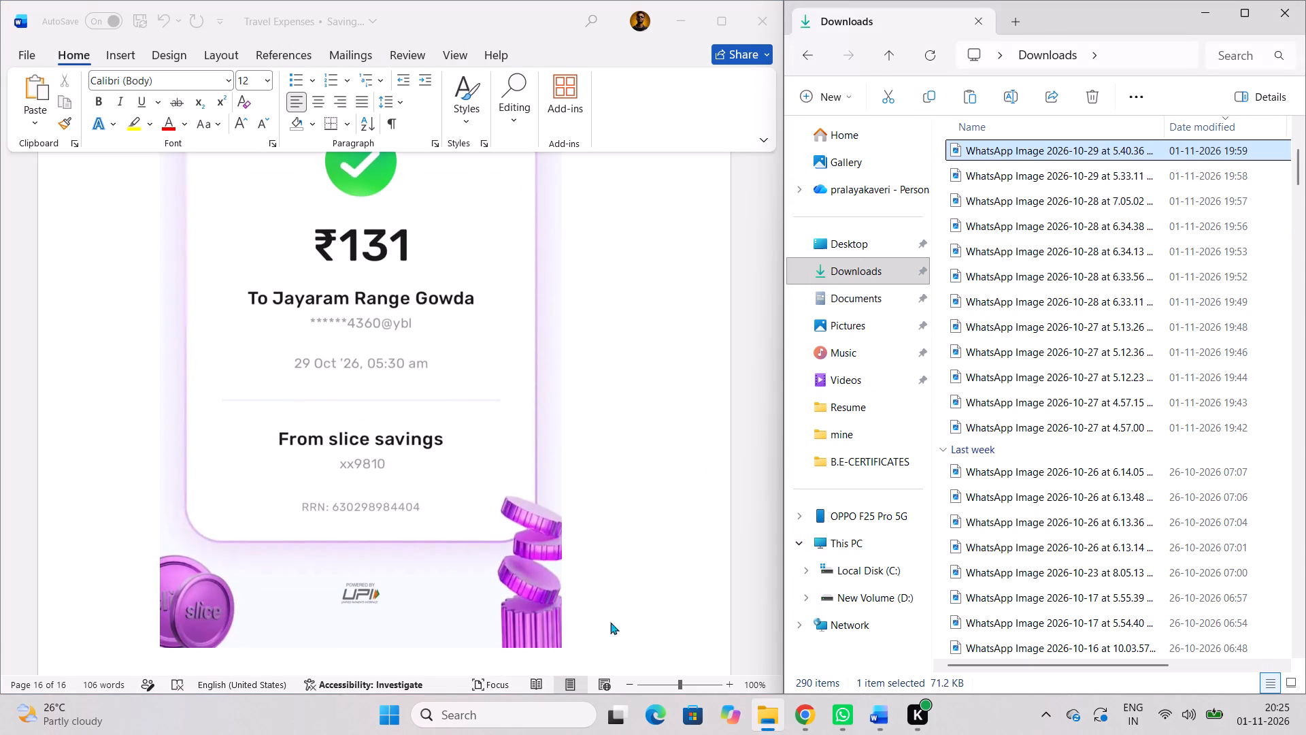
{"action": "left_click", "coordinate": [609, 638]}
{"action": "key", "text": "Return"}
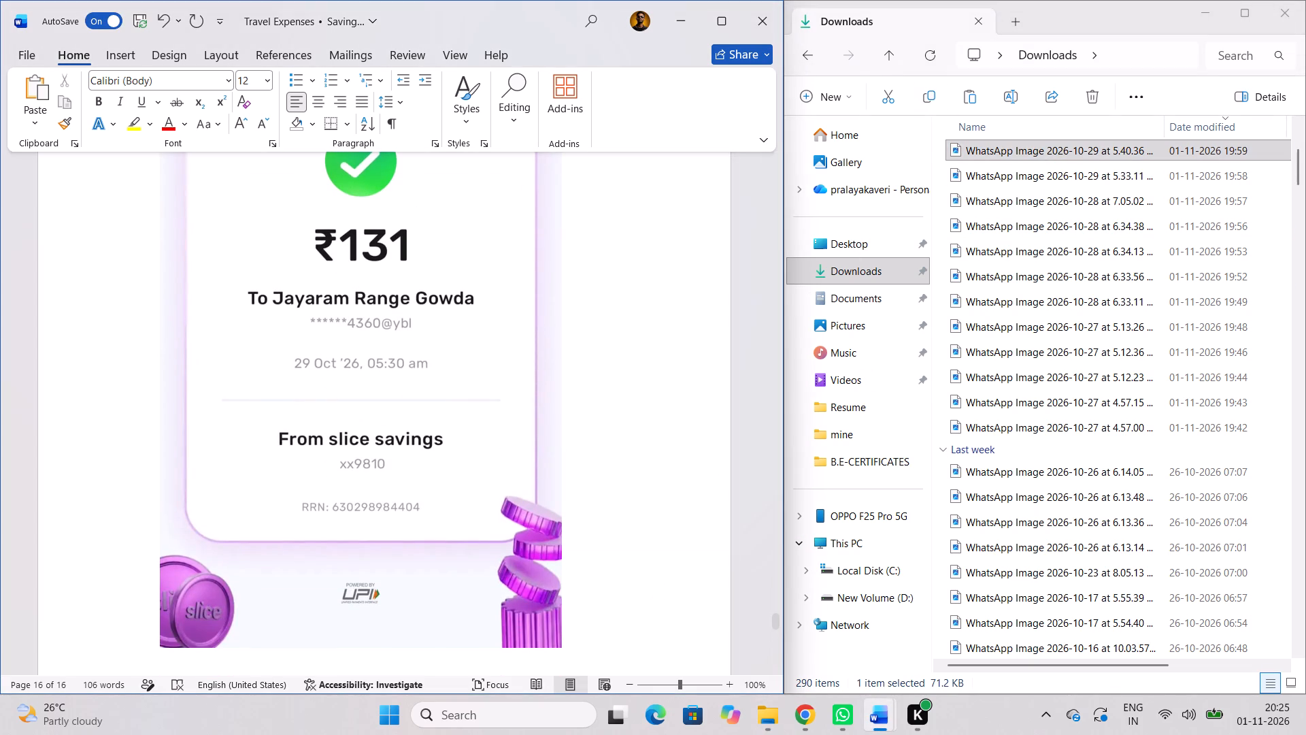
{"action": "key", "text": "ctrl+v"}
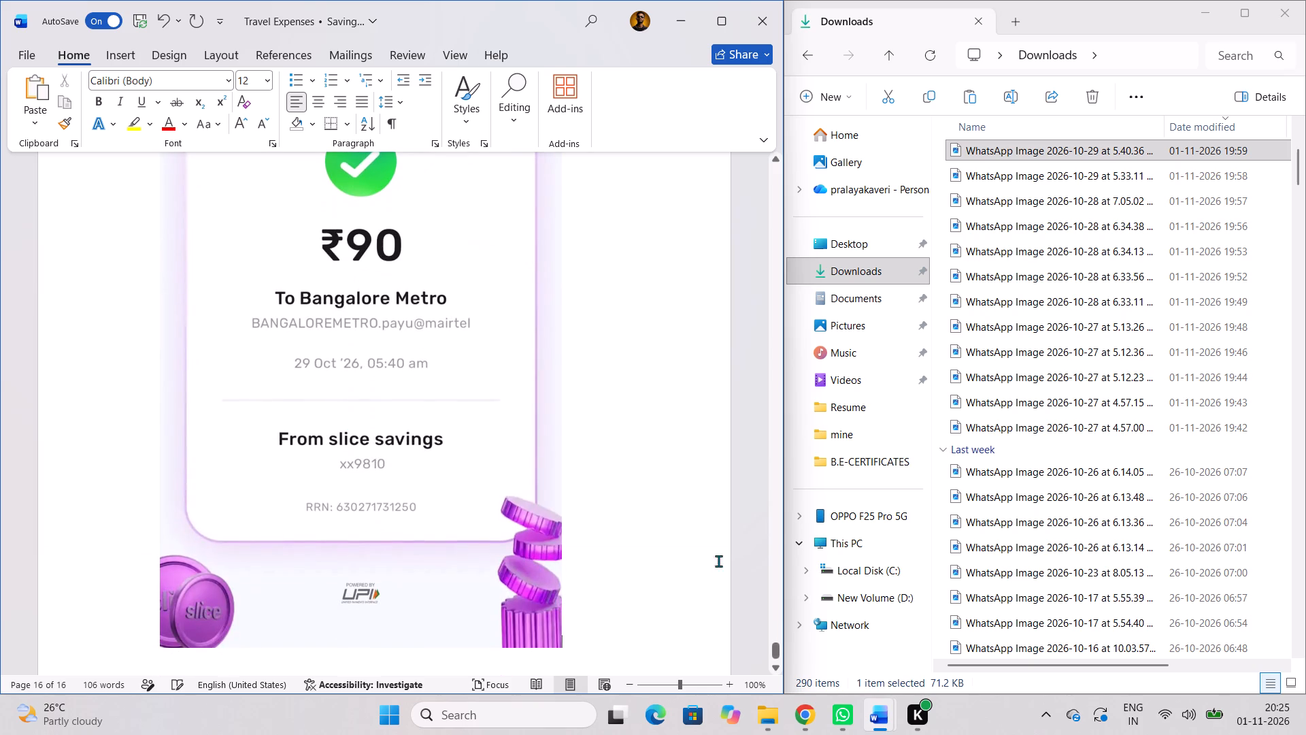
Copy the image "WhatsApp Image 2026-10-29 at 5.23.37" from Downloads and paste it on a new line at the end of Travel Expenses.
{"action": "scroll", "coordinate": [1086, 331], "scroll_direction": "up", "scroll_amount": 2}
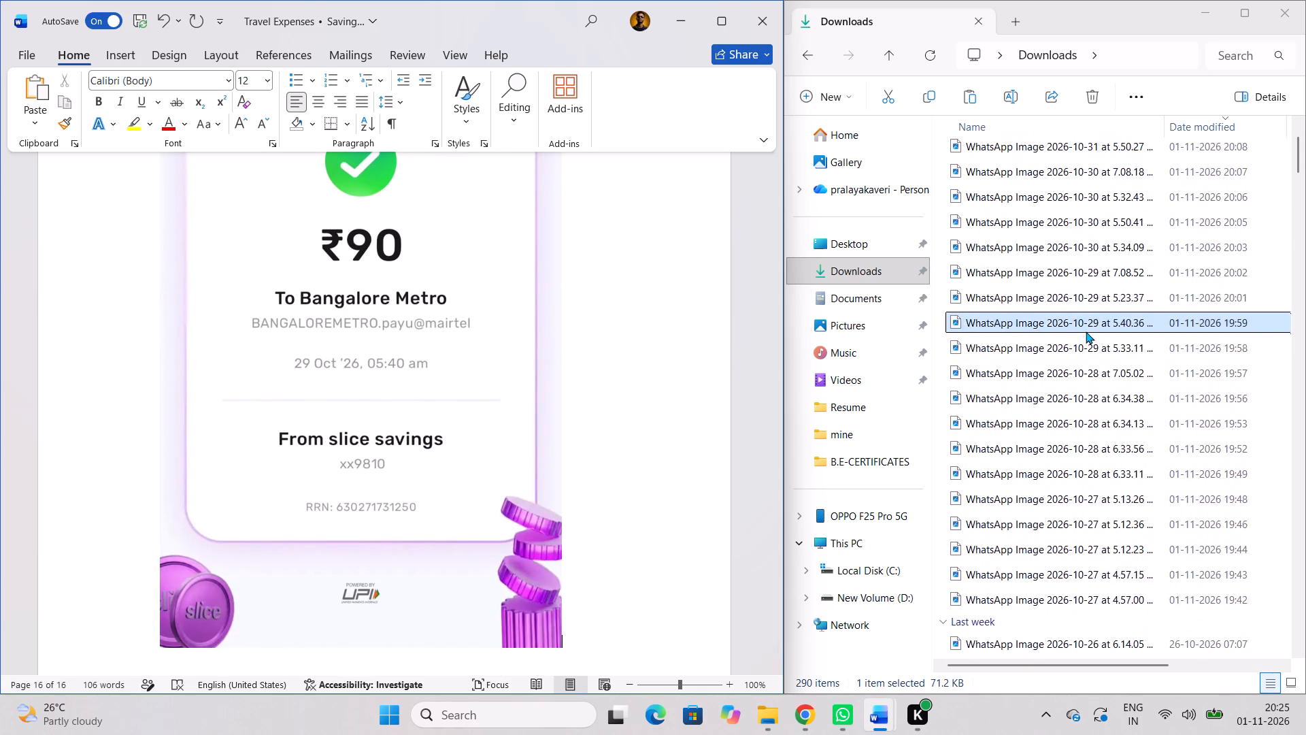
{"action": "scroll", "coordinate": [1086, 331], "scroll_direction": "up", "scroll_amount": 4}
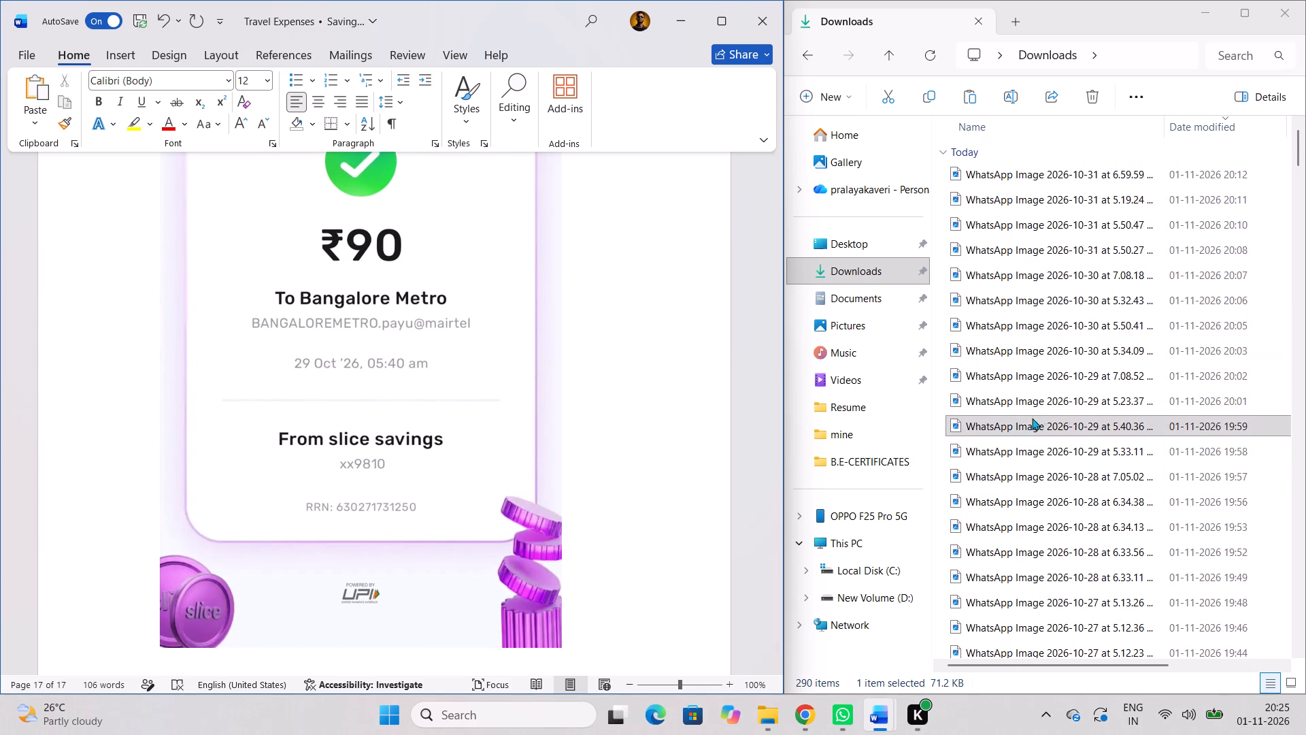
{"action": "left_click", "coordinate": [1022, 400]}
{"action": "left_click", "coordinate": [928, 89]}
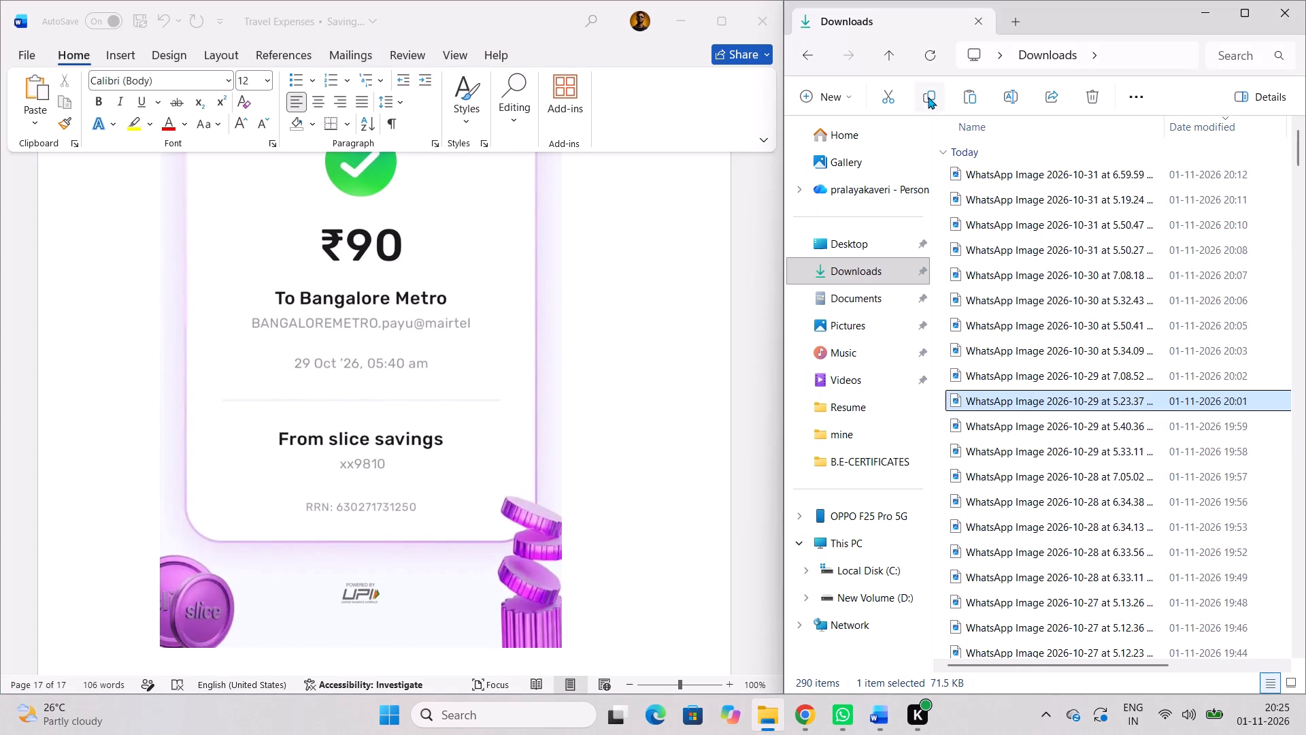
{"action": "left_click", "coordinate": [641, 622]}
{"action": "key", "text": "Return"}
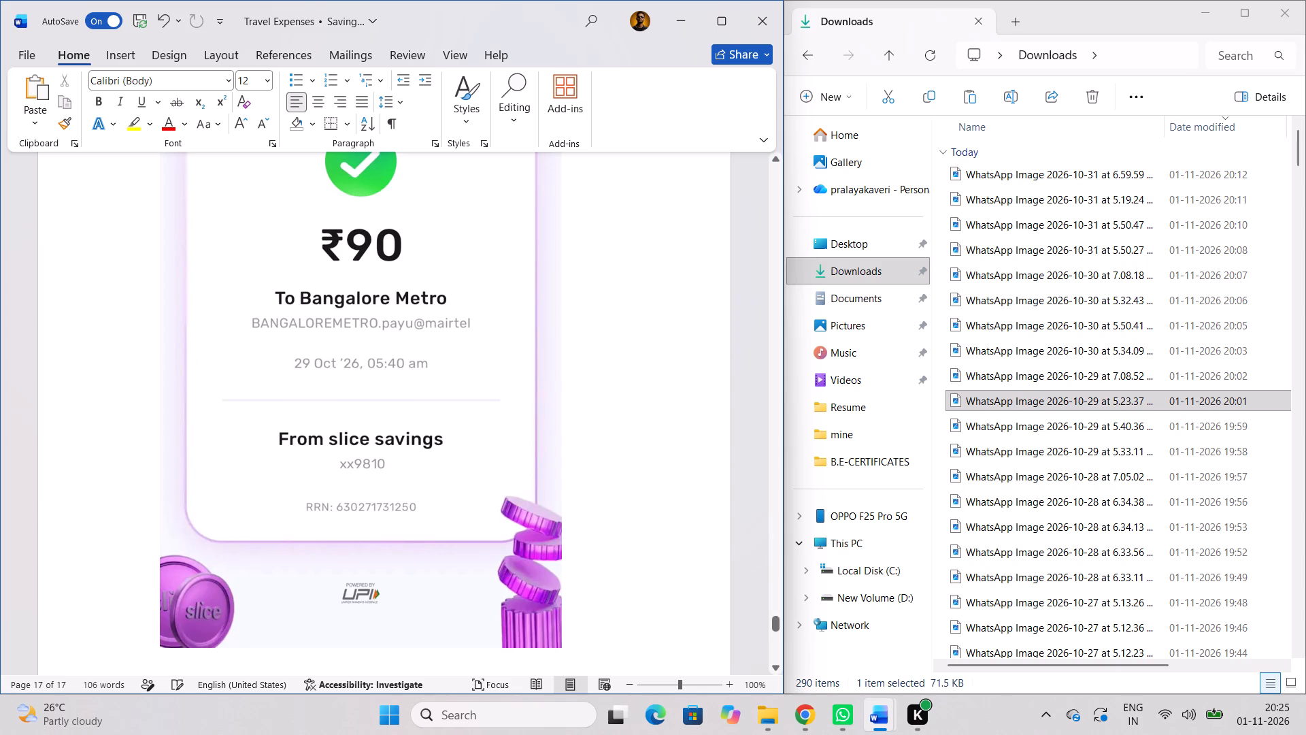
{"action": "key", "text": "ctrl+v"}
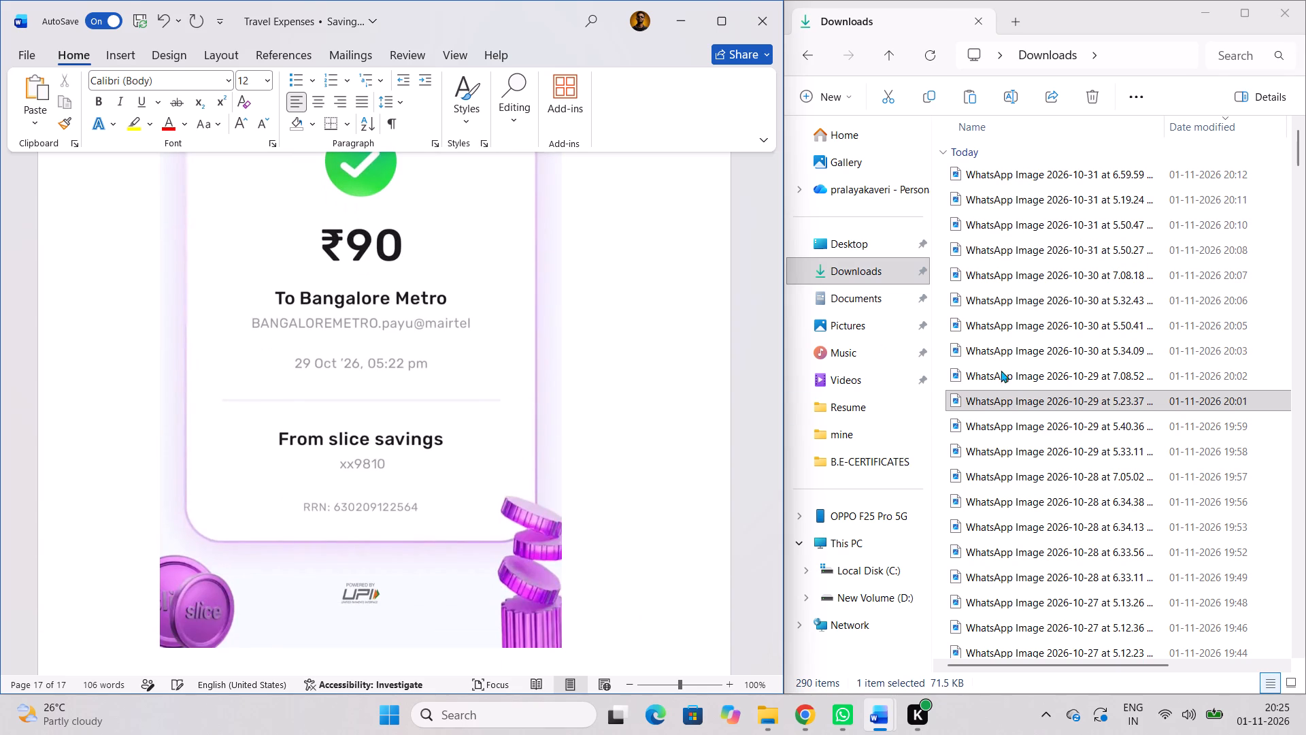
Copy the image "WhatsApp Image 2026-10-29 at 7.08.52" from Downloads and paste it on a new line after the last receipt in Travel Expenses.
{"action": "left_click", "coordinate": [1001, 374]}
{"action": "left_click", "coordinate": [930, 96]}
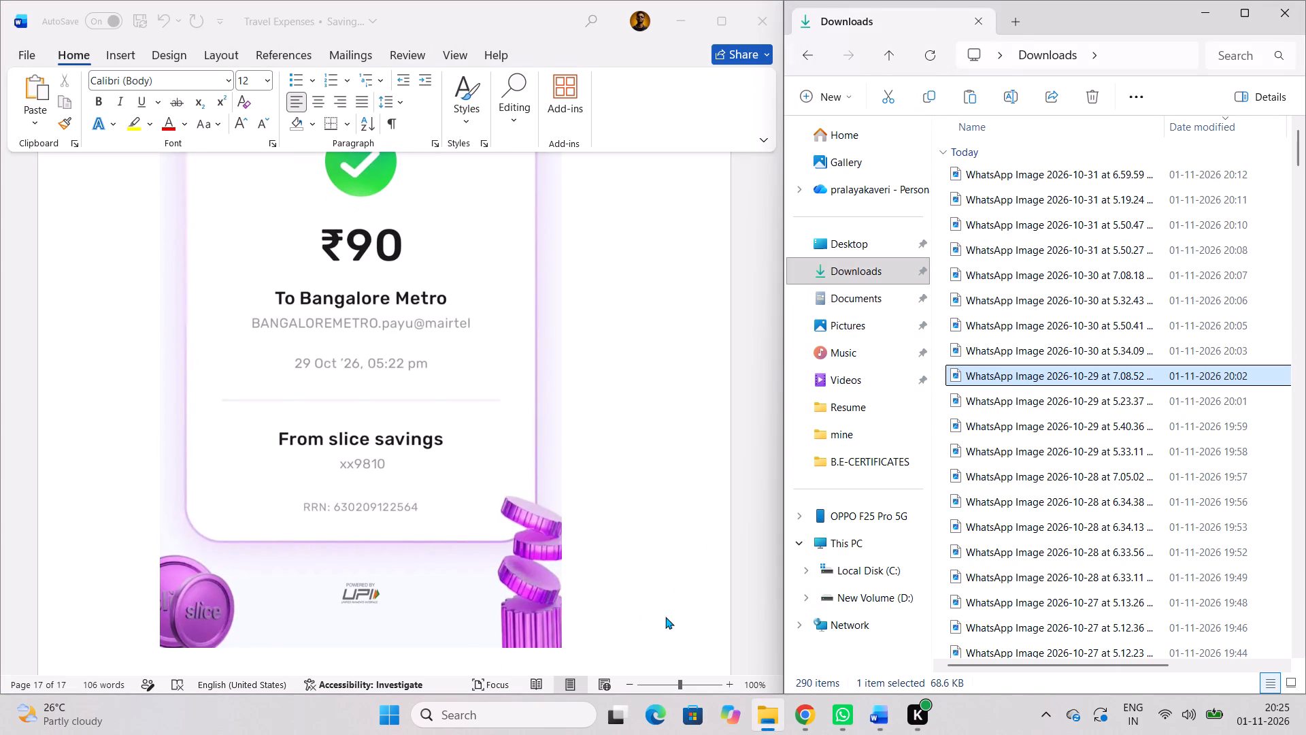
{"action": "left_click", "coordinate": [661, 627]}
{"action": "key", "text": "Return"}
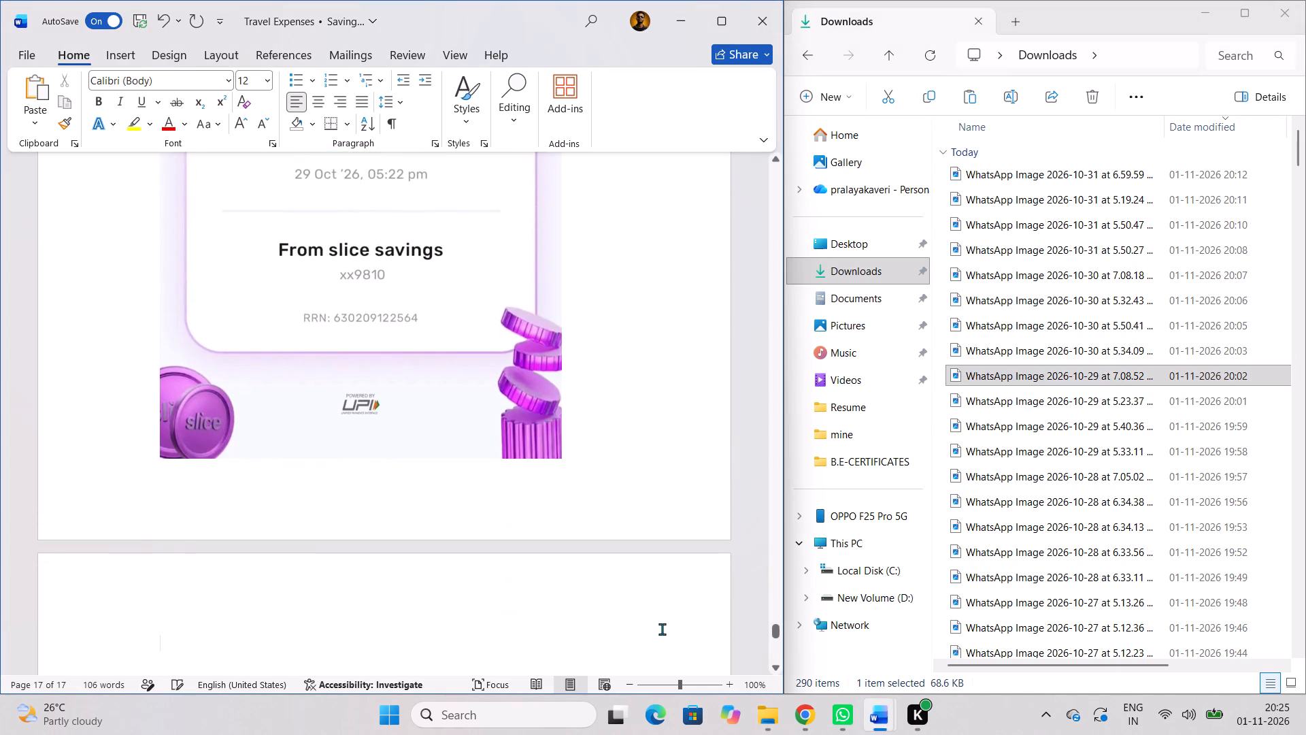
{"action": "key", "text": "ctrl+v"}
Copy the image "WhatsApp Image 2026-10-30 at 5.34.09" from Downloads and paste it on a new line at the end of Travel Expenses.
{"action": "left_click", "coordinate": [1013, 346]}
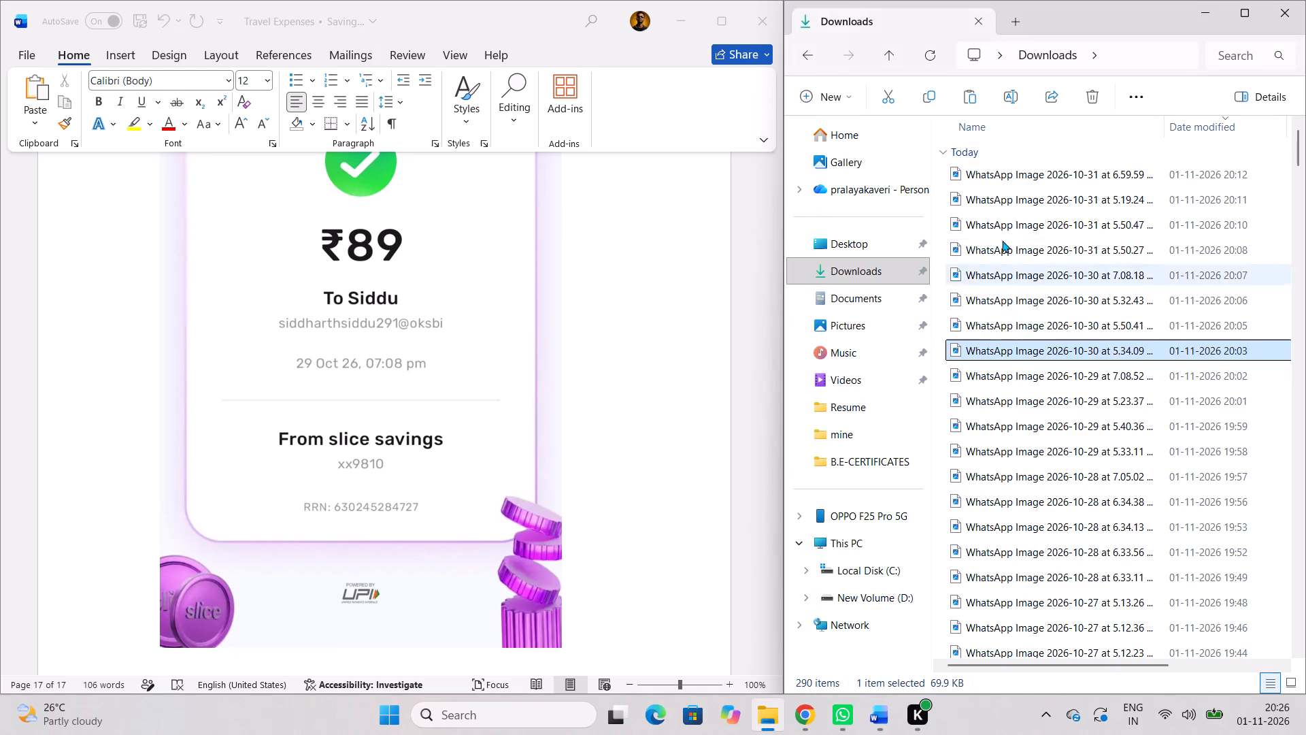
{"action": "left_click", "coordinate": [935, 93]}
{"action": "left_click", "coordinate": [631, 614]}
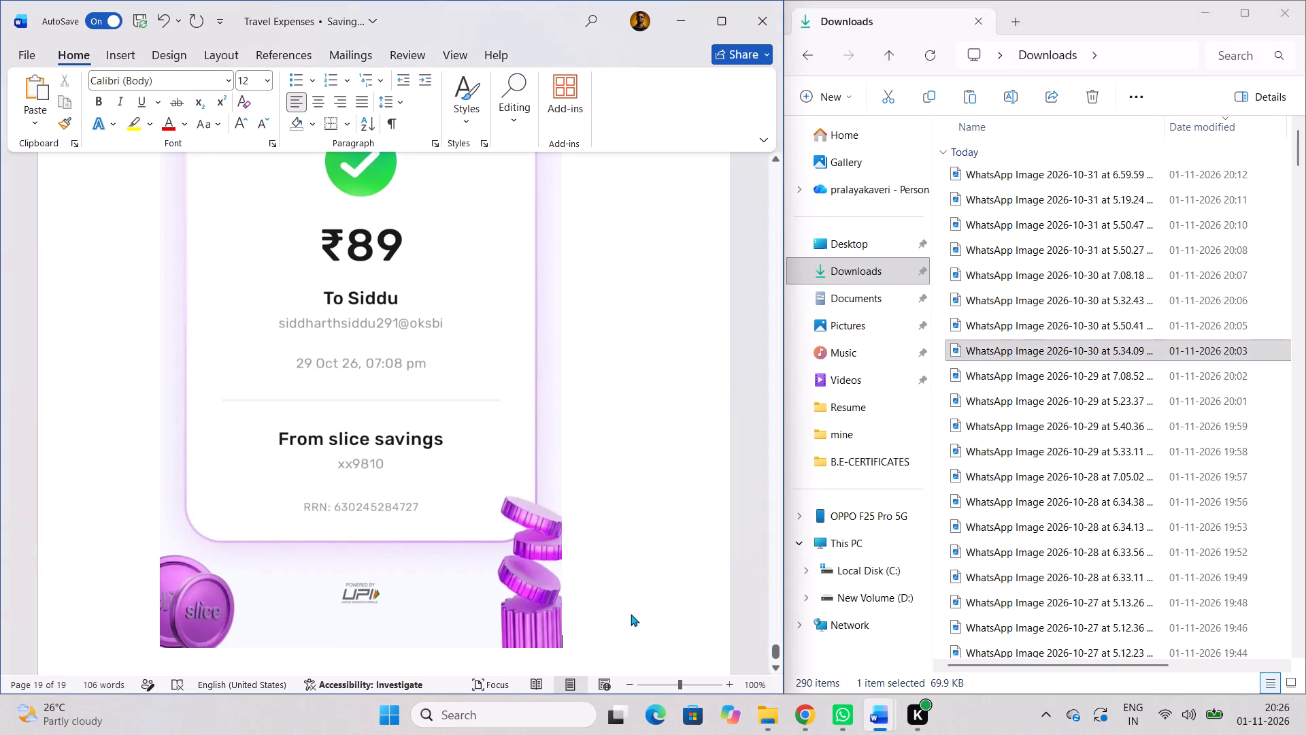
{"action": "key", "text": "Return"}
{"action": "key", "text": "ctrl+v"}
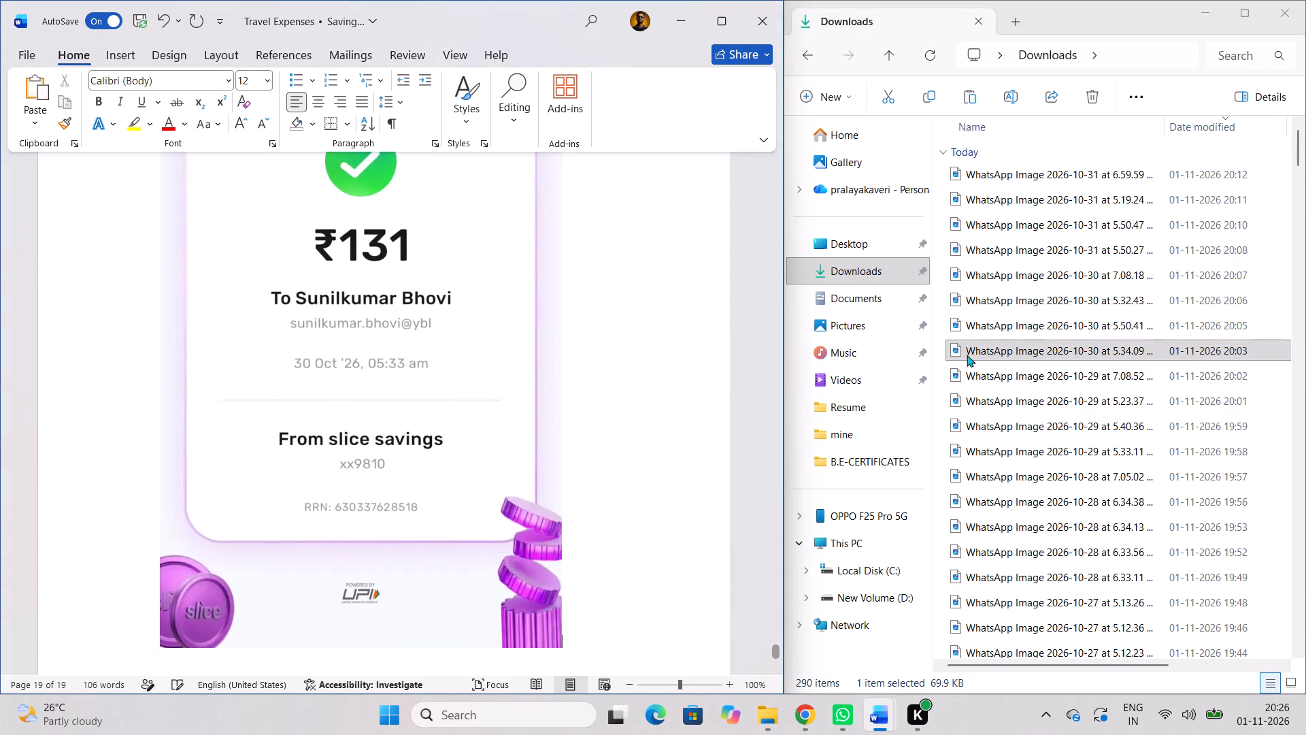
Copy the image "WhatsApp Image 2026-10-30 at 5.50.41" from Downloads and paste it on a new line at the end of Travel Expenses.
{"action": "left_click", "coordinate": [1006, 330]}
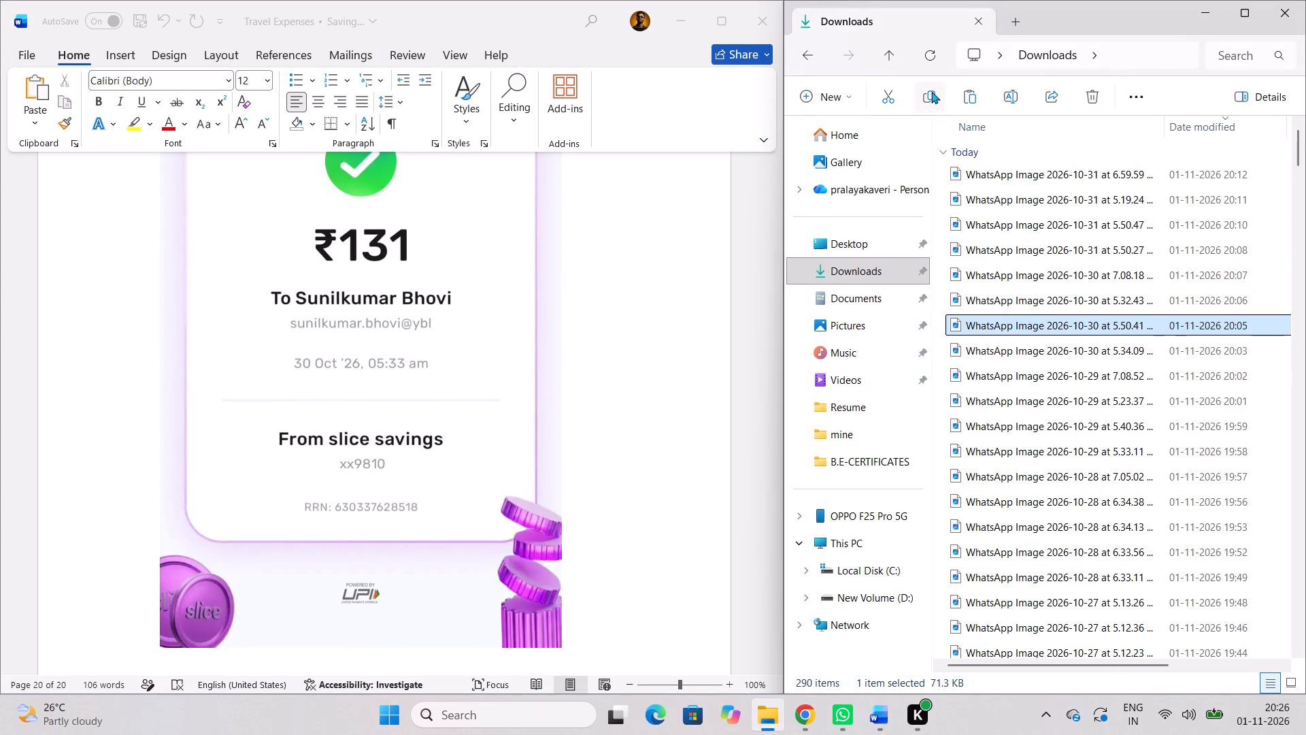
{"action": "left_click", "coordinate": [931, 91]}
{"action": "left_click", "coordinate": [590, 610]}
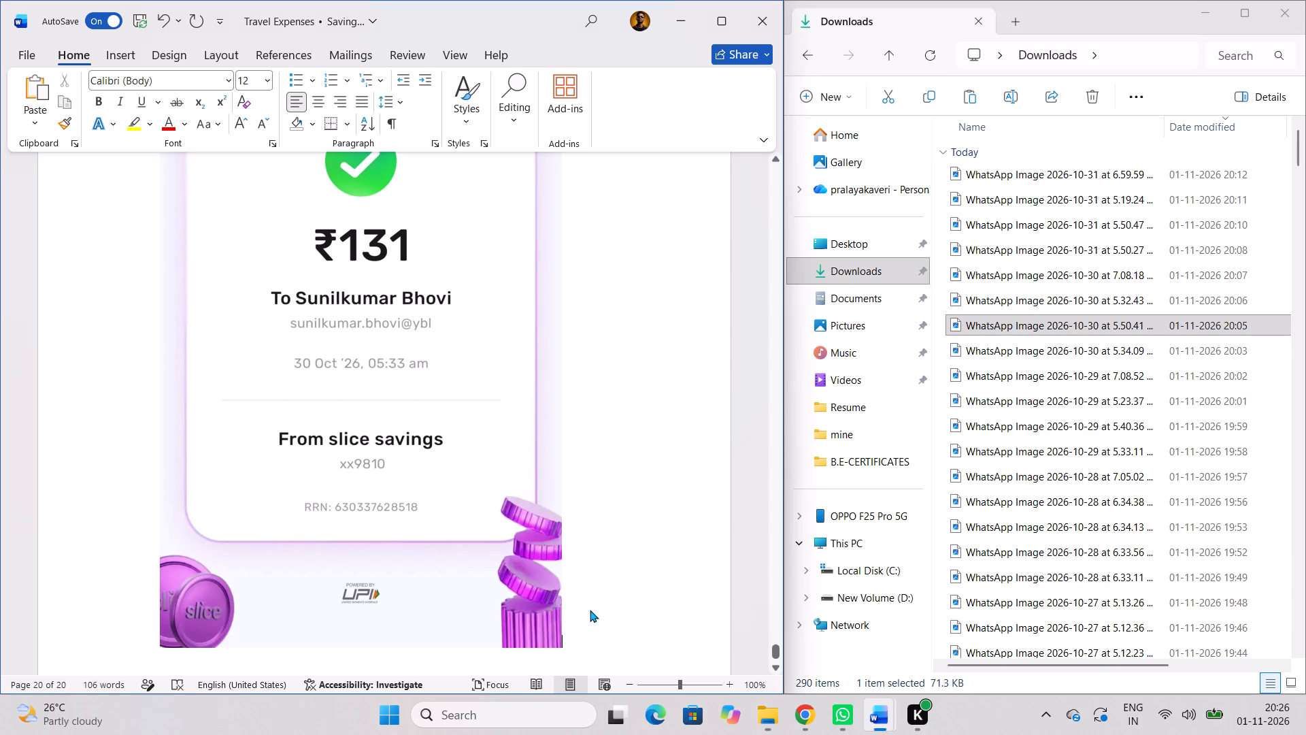
{"action": "key", "text": "Return"}
{"action": "key", "text": "ctrl+v"}
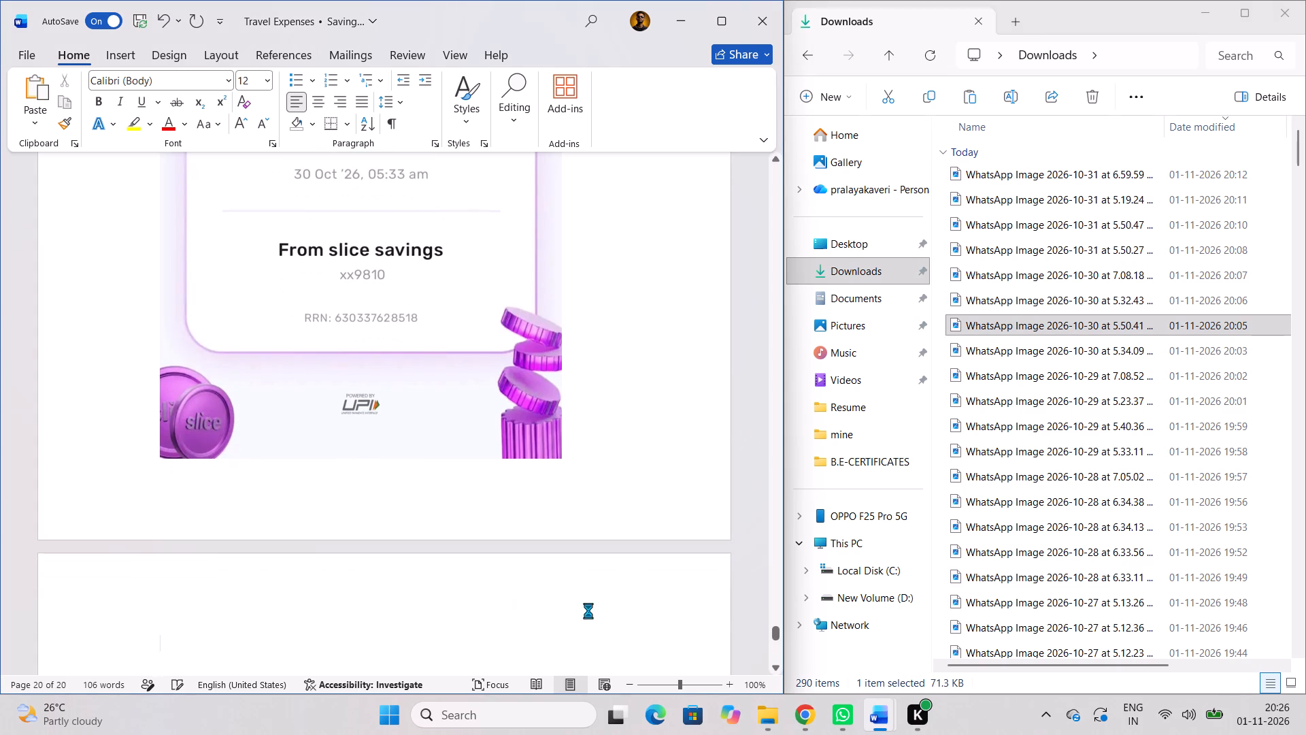
Copy the image "WhatsApp Image 2026-10-30 at 5.32.43" from Downloads and paste it on a new line after the last receipt in Travel Expenses.
{"action": "left_click", "coordinate": [1020, 303]}
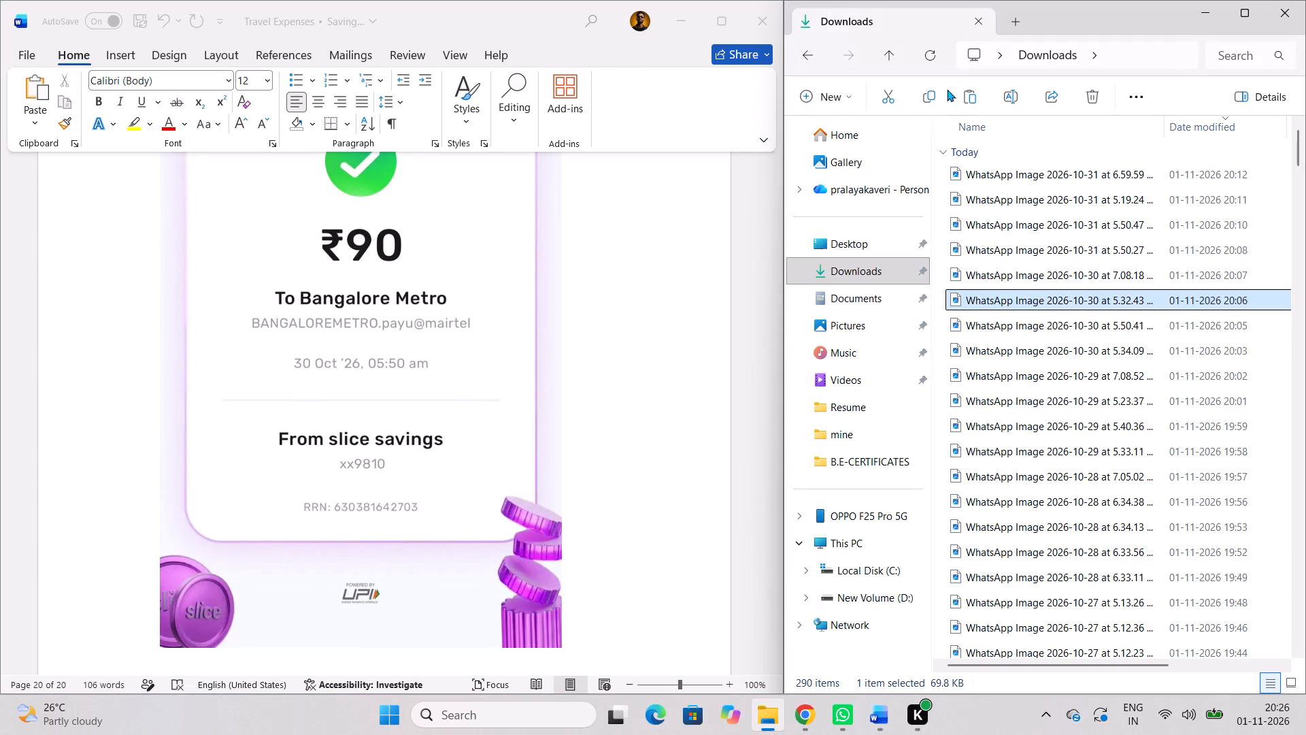
{"action": "left_click", "coordinate": [924, 93]}
{"action": "left_click", "coordinate": [622, 605]}
{"action": "key", "text": "Return"}
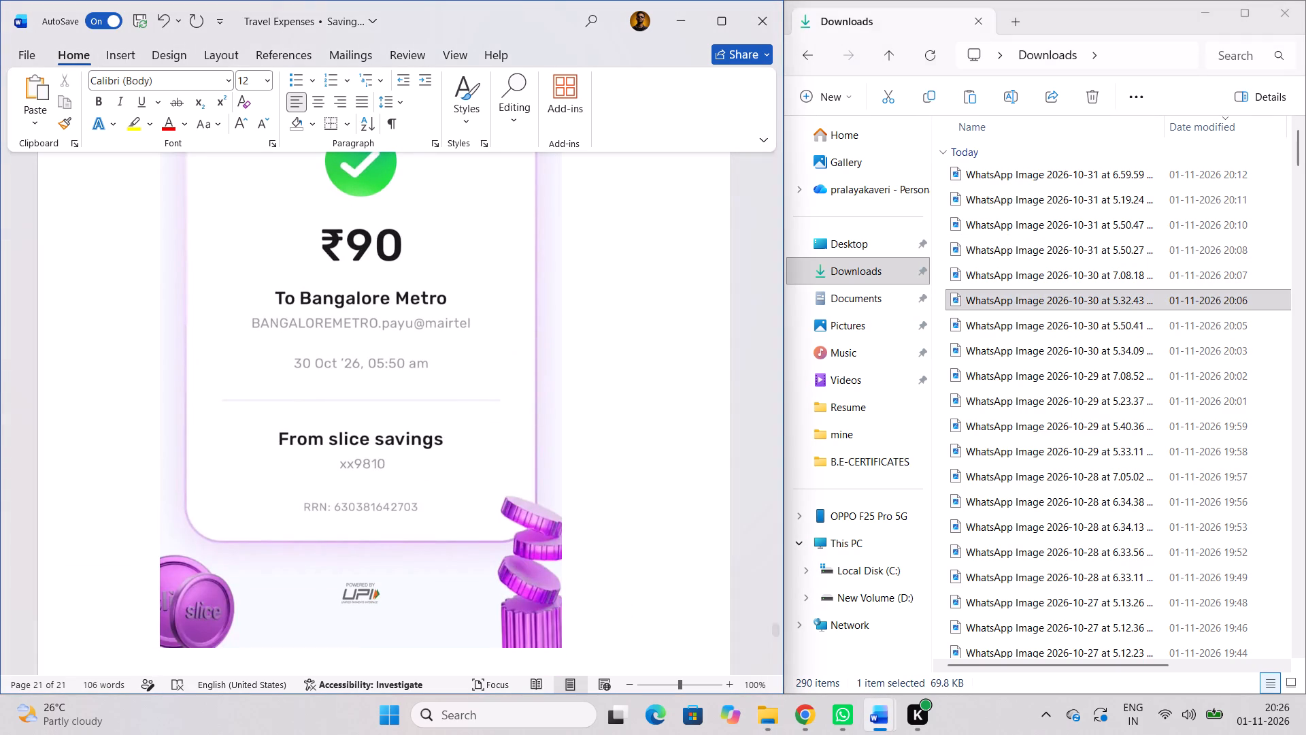
{"action": "key", "text": "ctrl+v"}
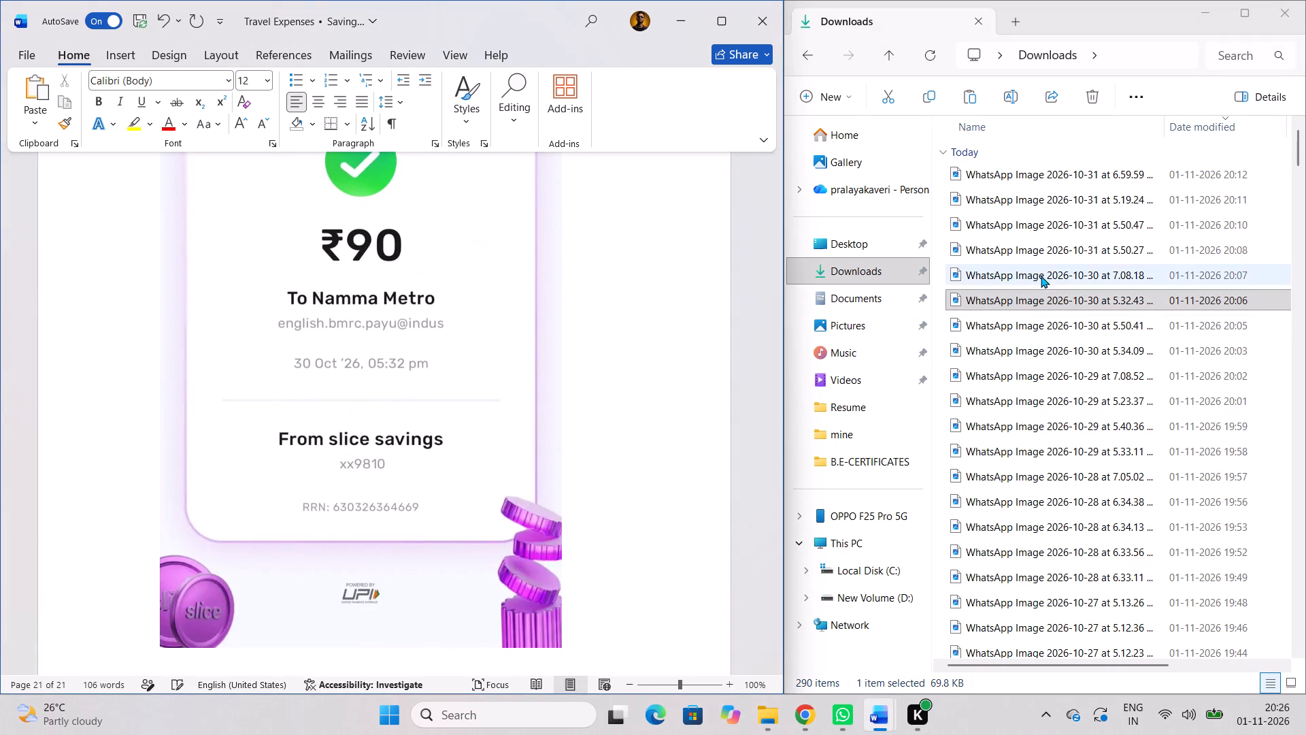
Copy the image "WhatsApp Image 2026-10-30 at 7.08.18" from Downloads and paste it on a new line at the end of Travel Expenses.
{"action": "left_click", "coordinate": [1041, 276]}
{"action": "left_click", "coordinate": [931, 99]}
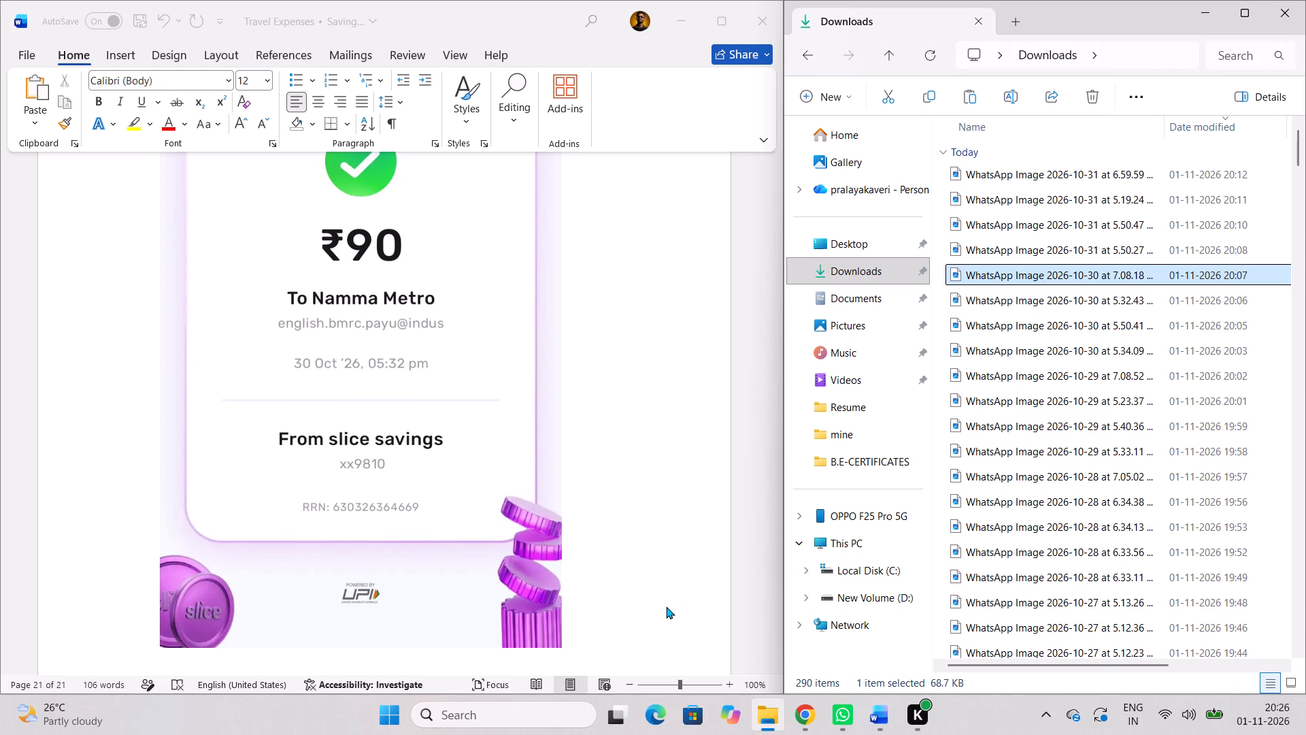
{"action": "left_click", "coordinate": [663, 610]}
{"action": "key", "text": "Return"}
{"action": "key", "text": "ctrl+v"}
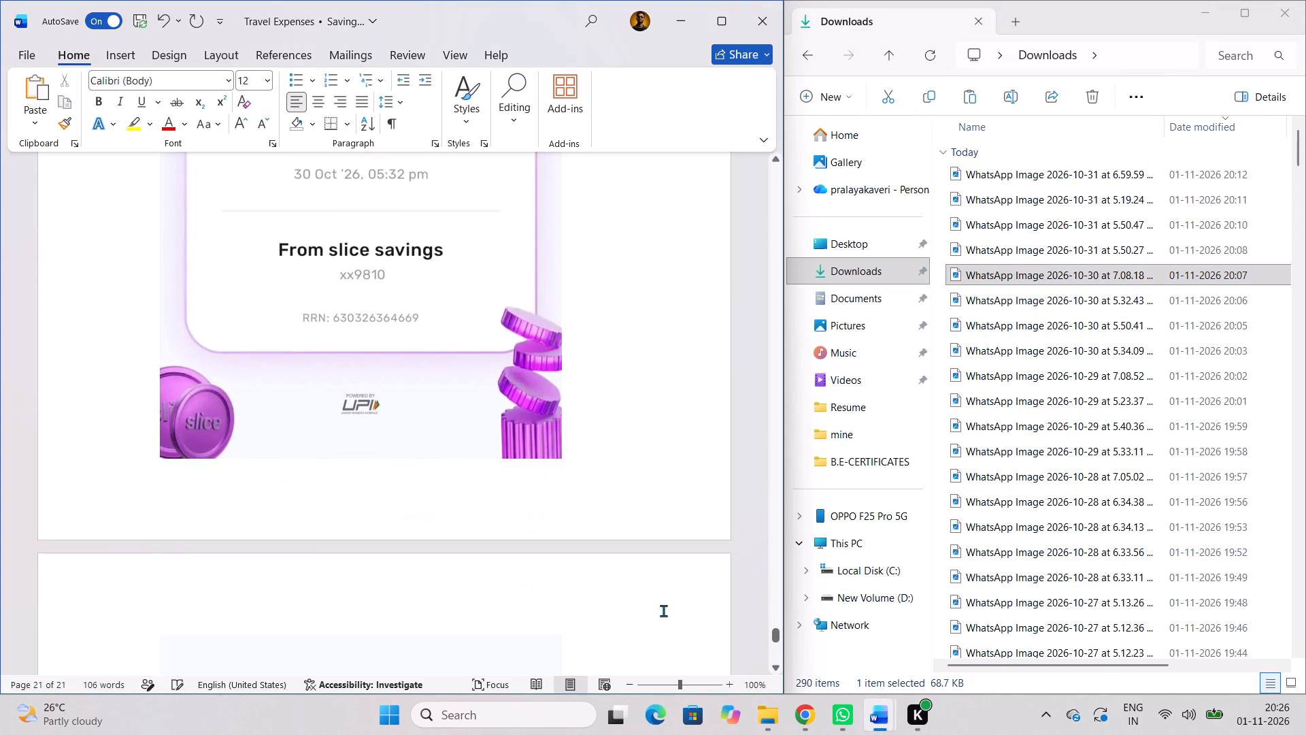
Copy the image "WhatsApp Image 2026-10-31 at 5.50.27" from Downloads and paste it on a new line at the end of Travel Expenses.
{"action": "left_click", "coordinate": [1036, 246]}
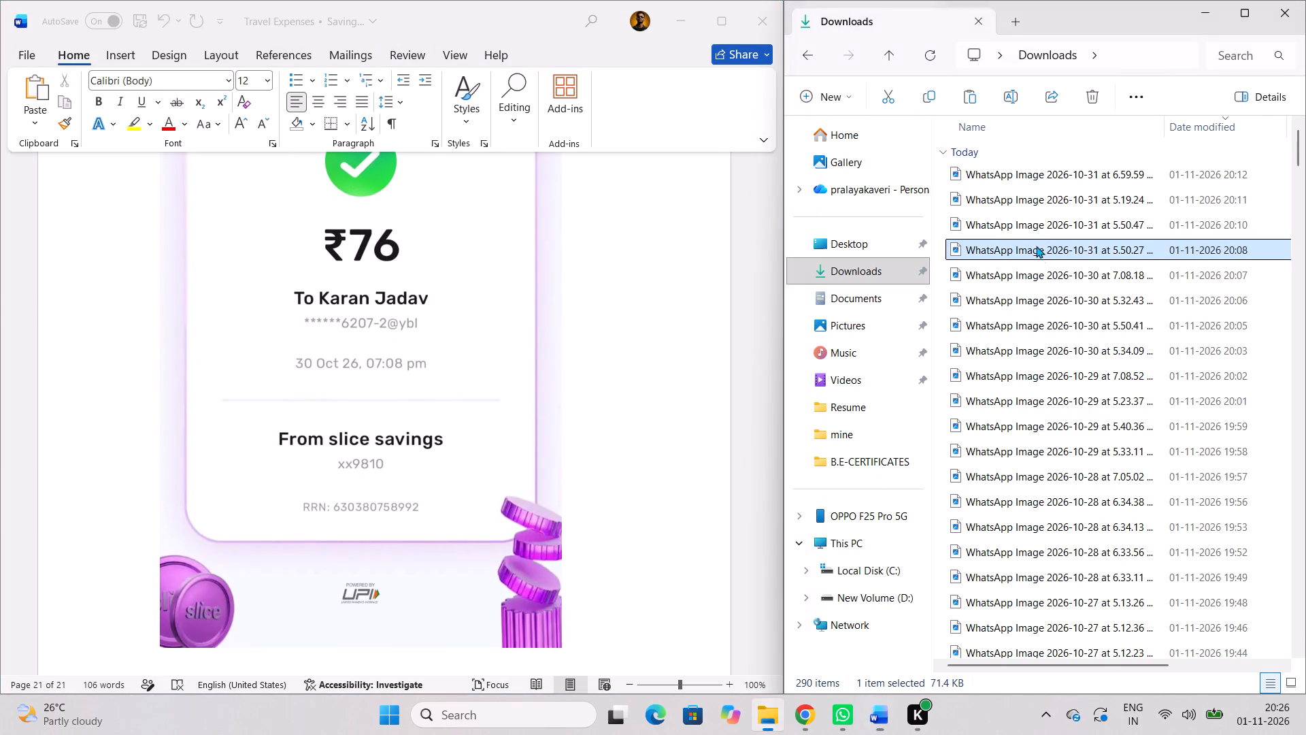
{"action": "left_click", "coordinate": [939, 97]}
{"action": "left_click", "coordinate": [620, 623]}
{"action": "key", "text": "Return"}
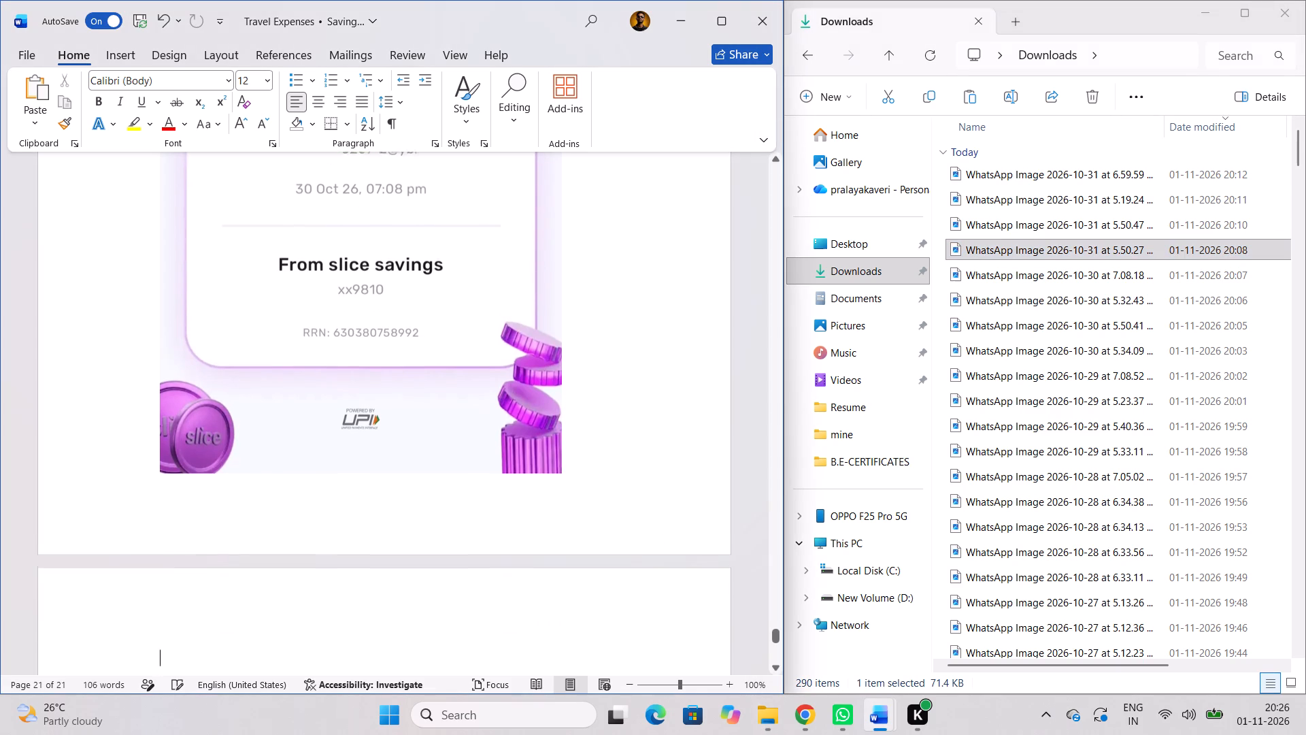
{"action": "key", "text": "ctrl+v"}
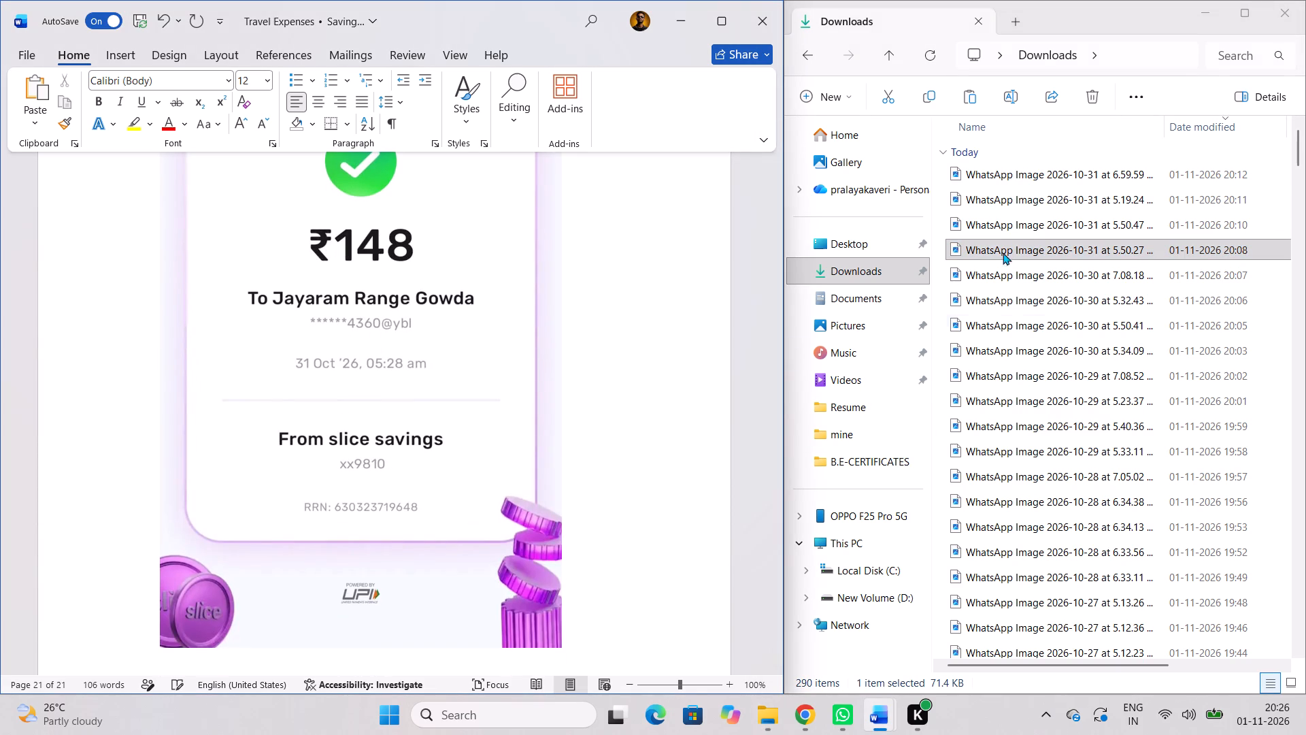
Copy the image "WhatsApp Image 2026-10-31 at 5.50.47" from Downloads and paste it on a new line at the end of Travel Expenses.
{"action": "left_click", "coordinate": [1018, 223]}
{"action": "left_click", "coordinate": [932, 97]}
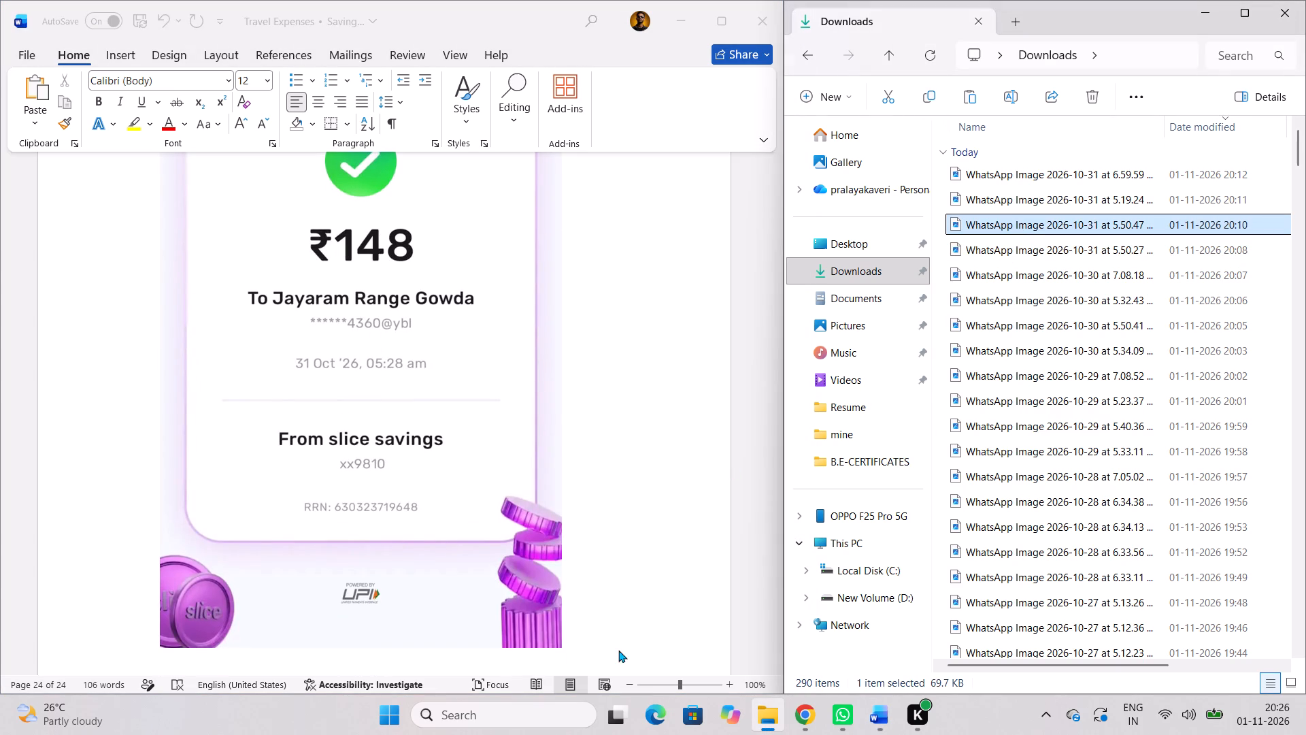
{"action": "left_click", "coordinate": [631, 617]}
{"action": "key", "text": "Return"}
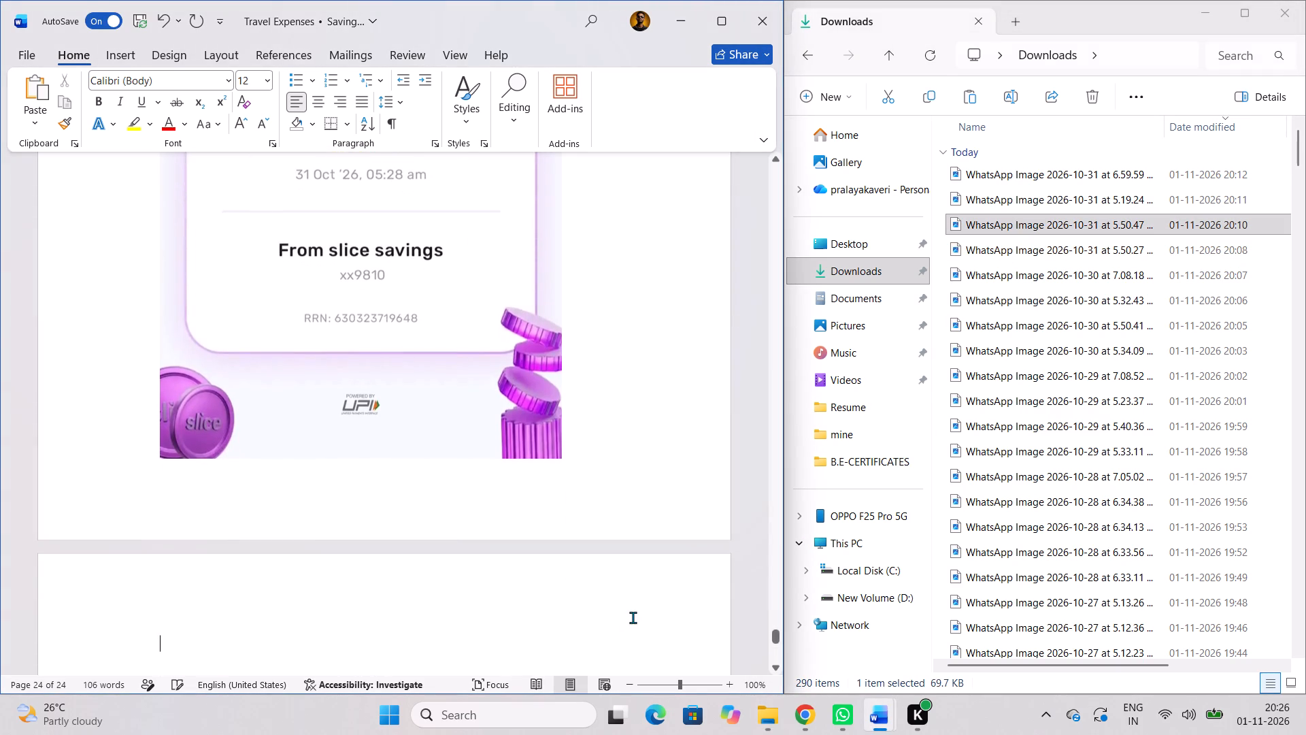
{"action": "key", "text": "ctrl+v"}
Copy the image "WhatsApp Image 2026-10-31 at 5.19.24" from Downloads and paste it directly after the last receipt in Travel Expenses.
{"action": "left_click", "coordinate": [1037, 195]}
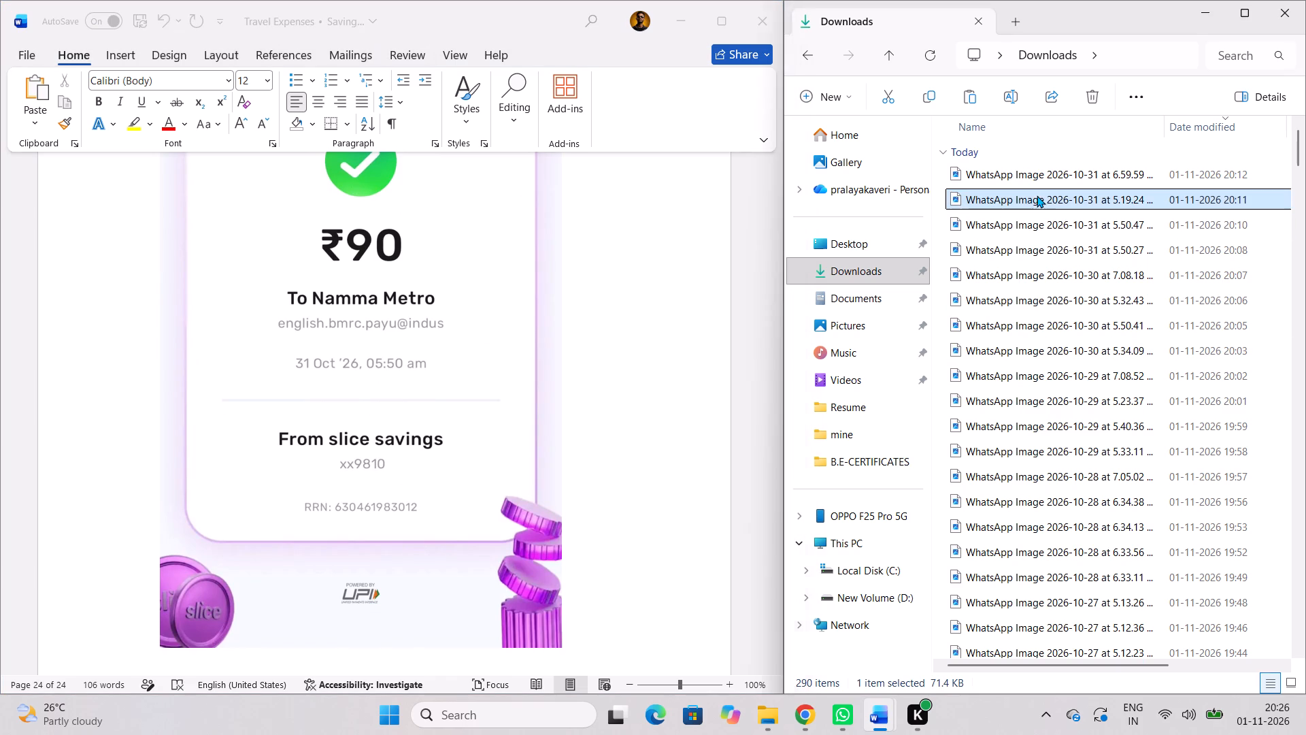
{"action": "left_click", "coordinate": [926, 95]}
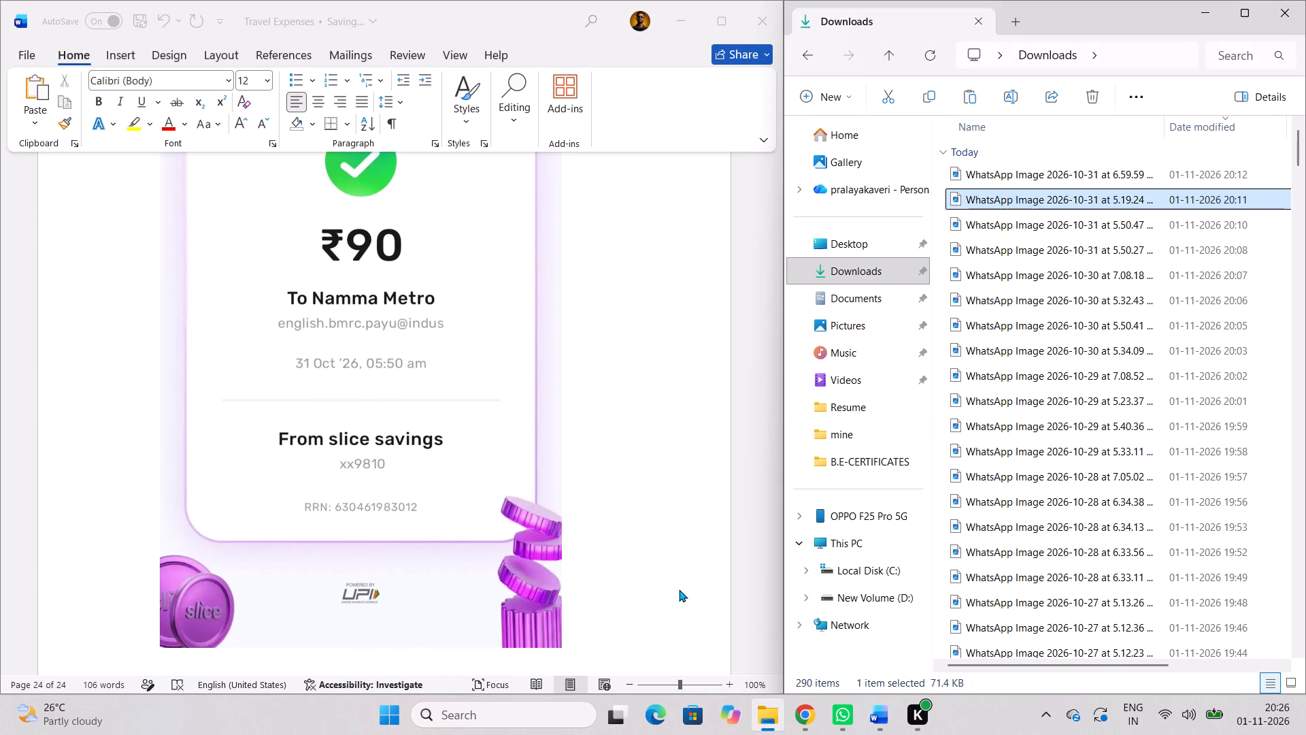
{"action": "left_click", "coordinate": [678, 589]}
{"action": "key", "text": "ctrl+v"}
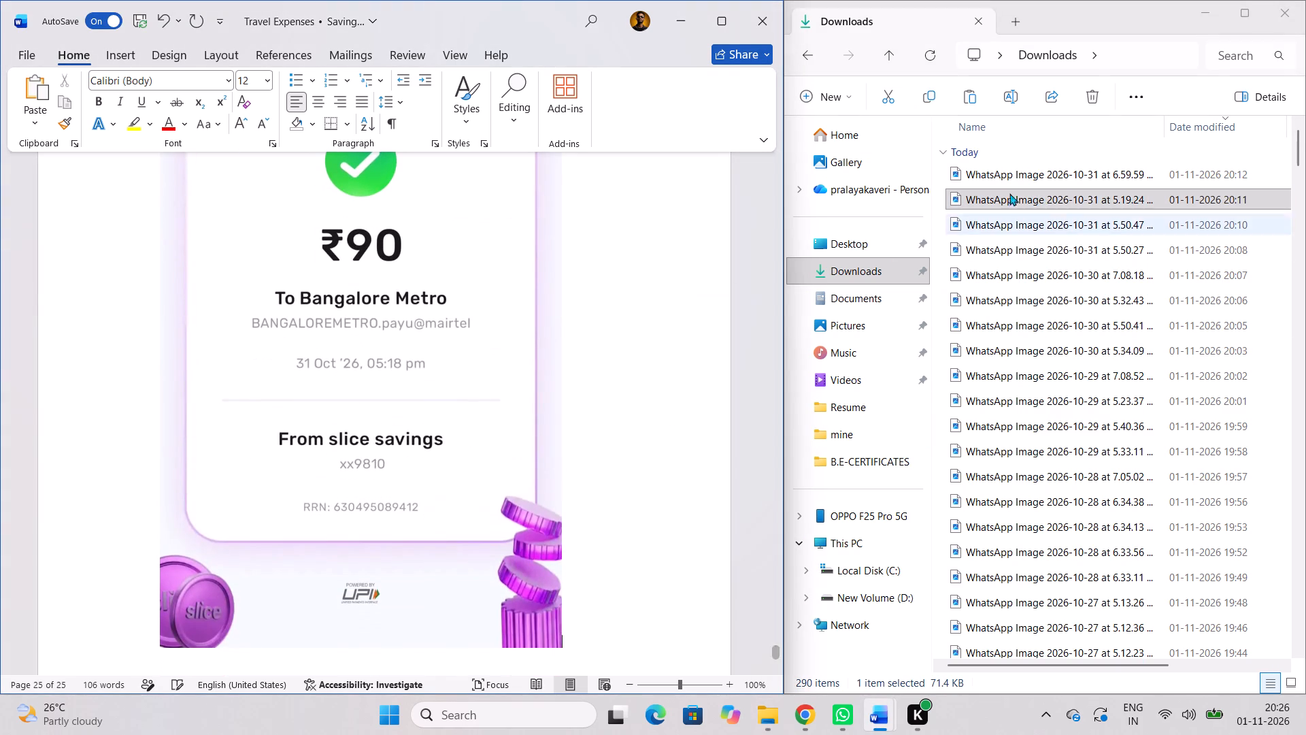
Copy the image "WhatsApp Image 2026-10-31 at 6.59.59" from Downloads and paste it on a new line at the end of Travel Expenses.
{"action": "left_click", "coordinate": [1035, 179]}
{"action": "scroll", "coordinate": [975, 259], "scroll_direction": "up", "scroll_amount": 1}
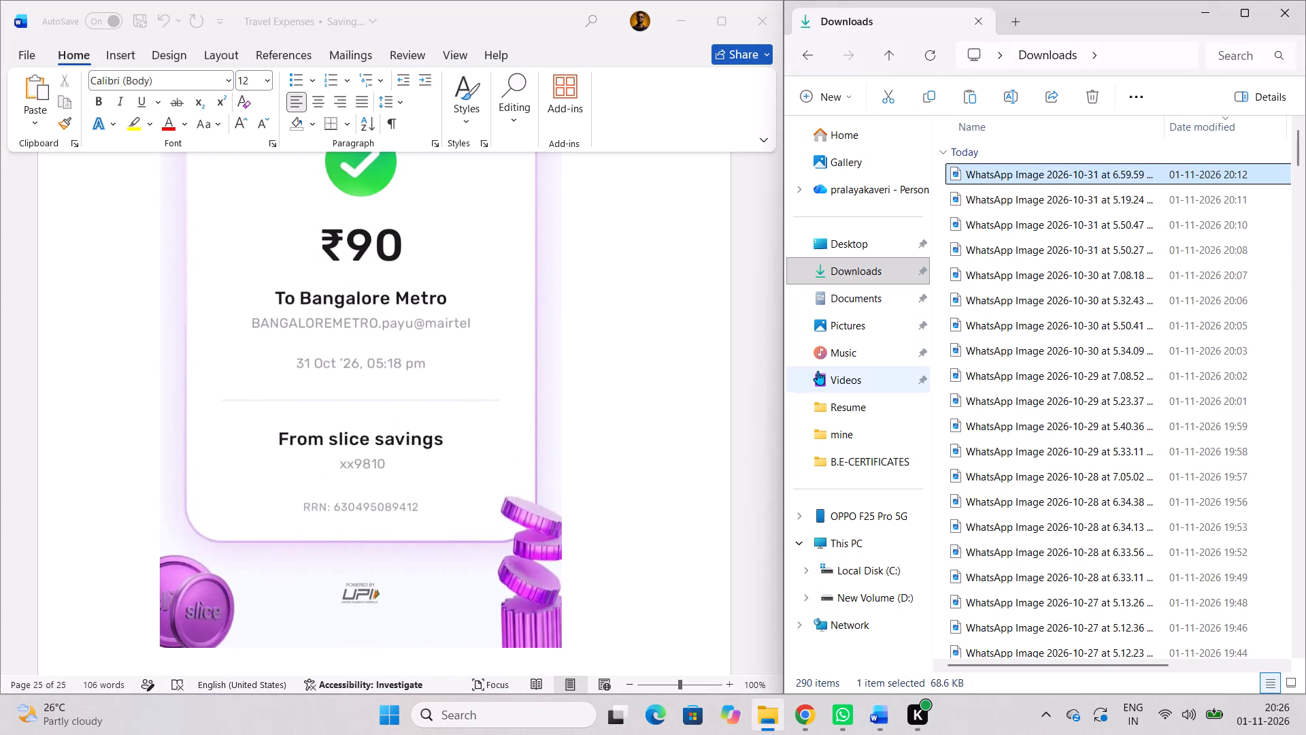
{"action": "left_click", "coordinate": [943, 93]}
{"action": "left_click", "coordinate": [626, 617]}
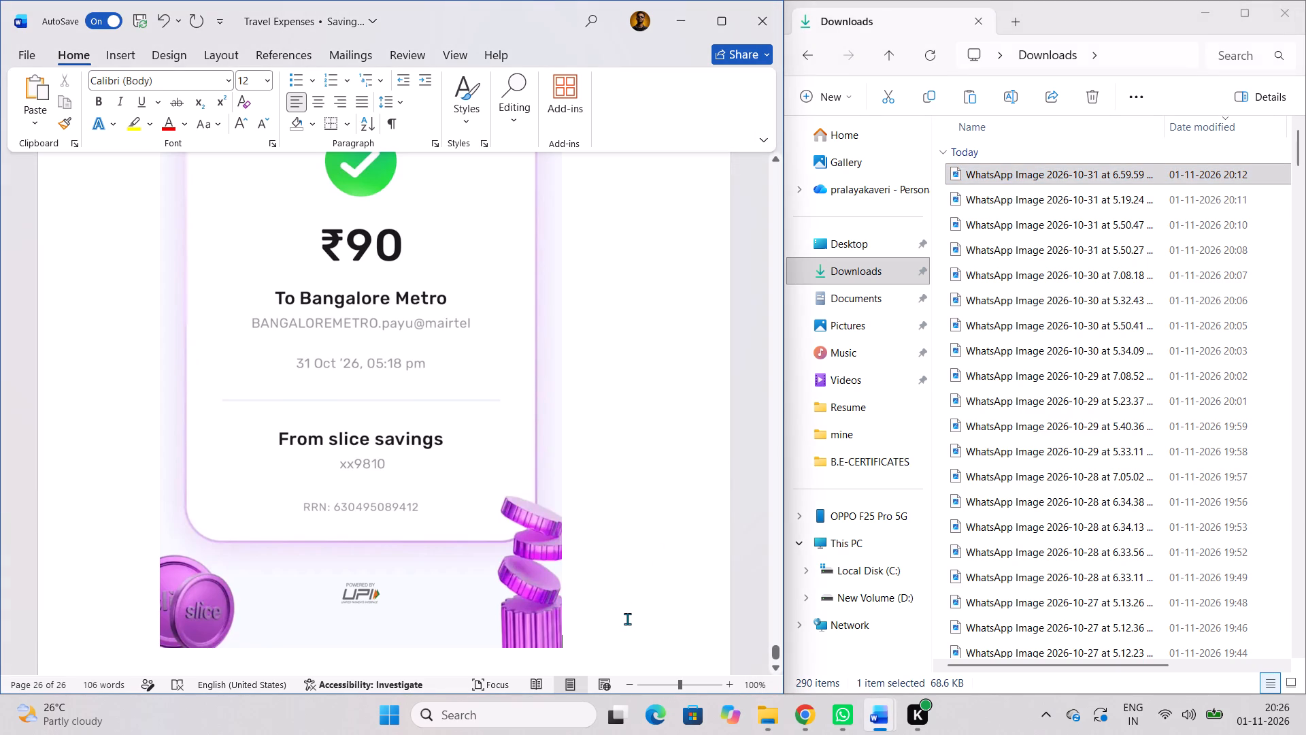
{"action": "key", "text": "Return"}
{"action": "key", "text": "ctrl+v"}
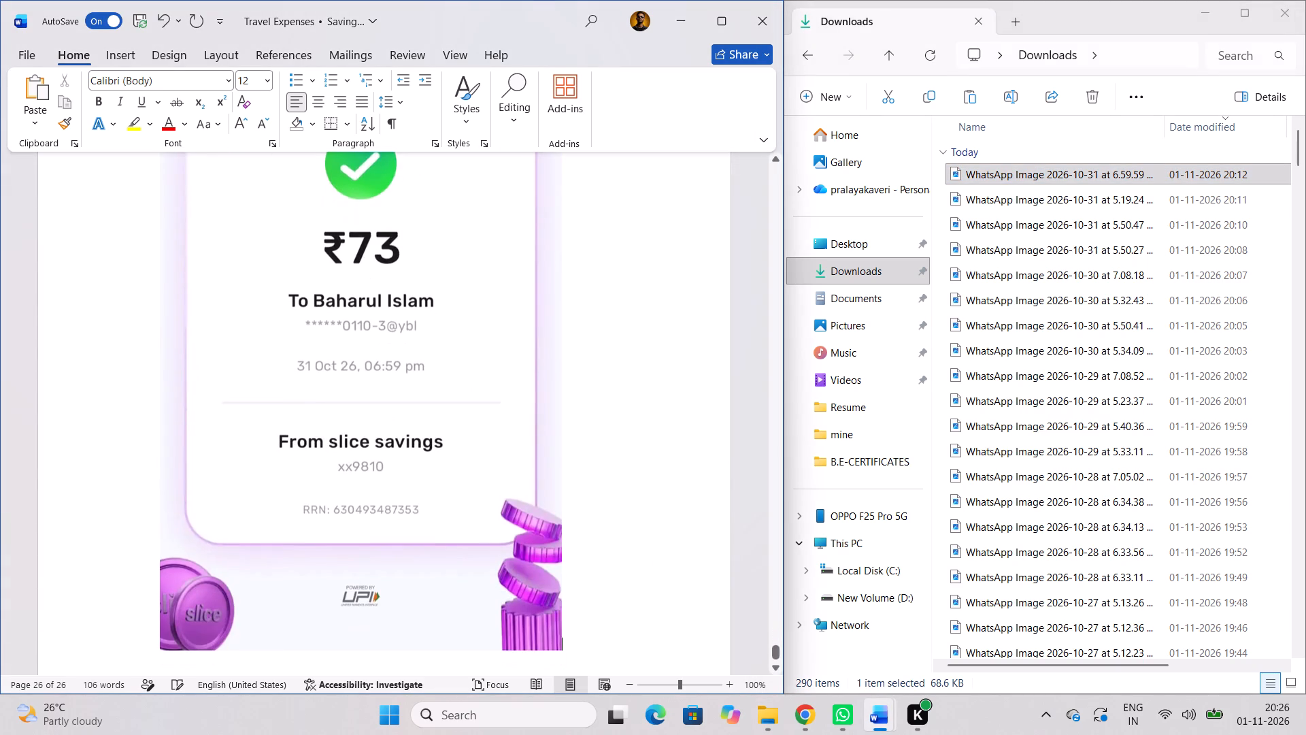
Close the Downloads window, leaving the Travel Expenses document open.
{"action": "scroll", "coordinate": [633, 619], "scroll_direction": "up", "scroll_amount": 5}
{"action": "scroll", "coordinate": [697, 468], "scroll_direction": "up", "scroll_amount": 4}
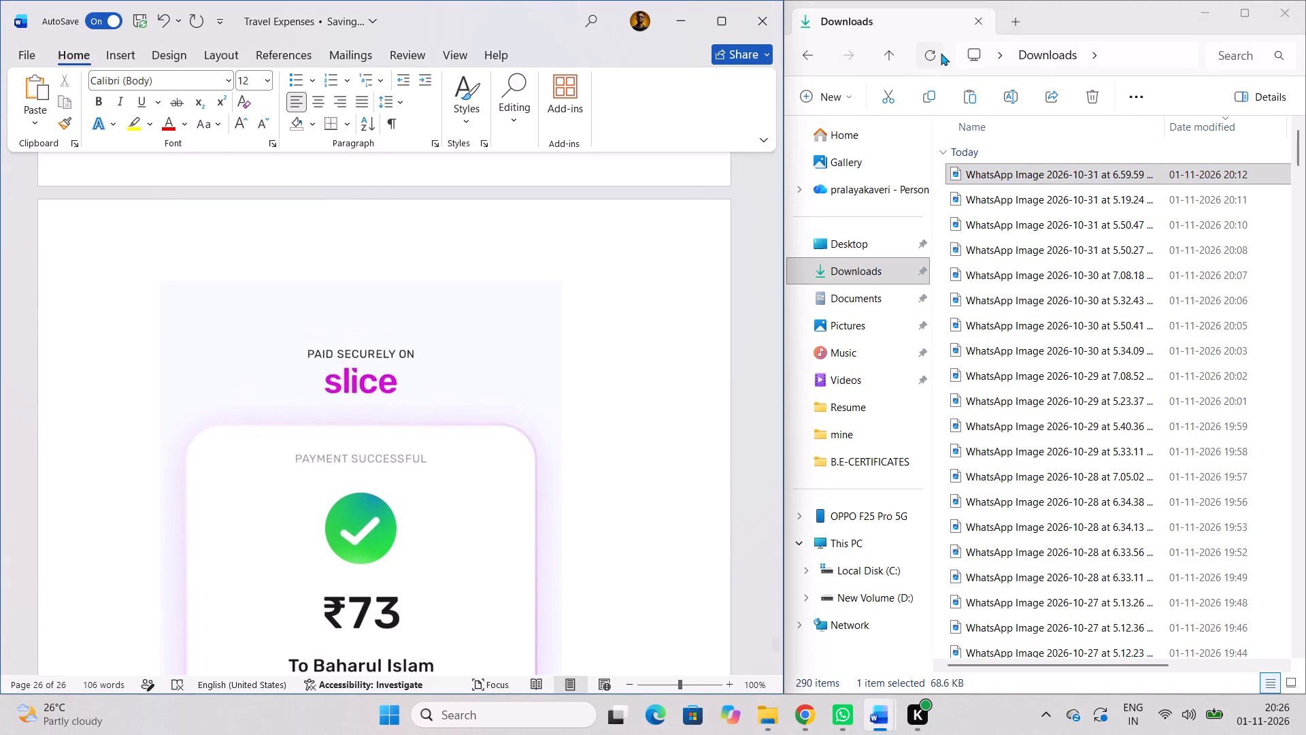
{"action": "left_click", "coordinate": [1289, 18]}
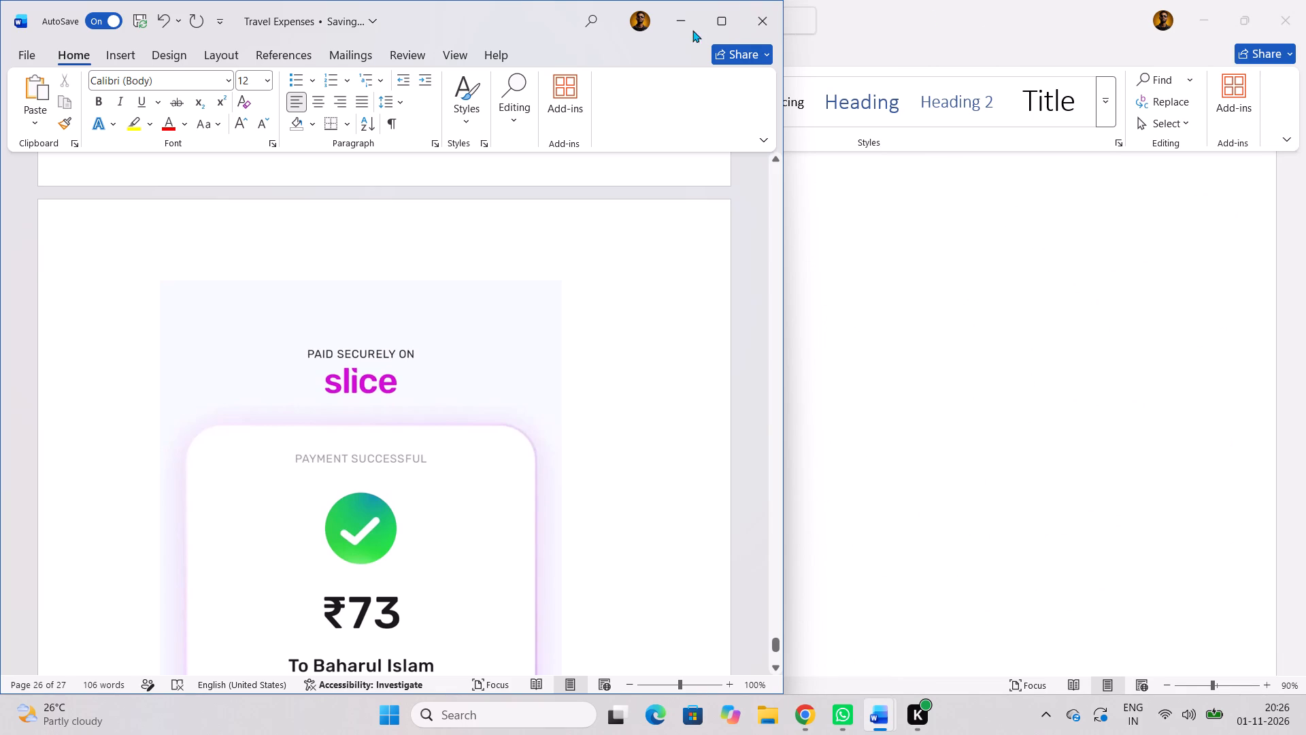
Maximize the Travel Expenses document window.
{"action": "left_click", "coordinate": [723, 12]}
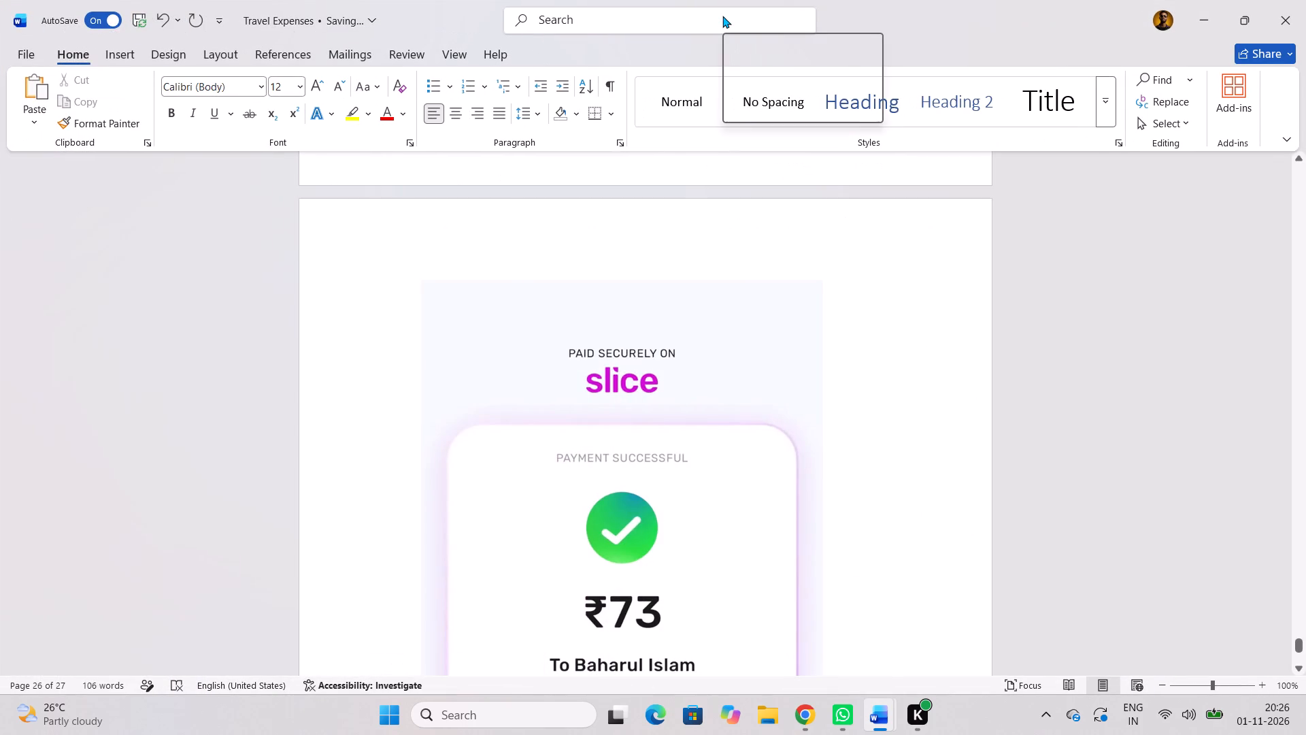
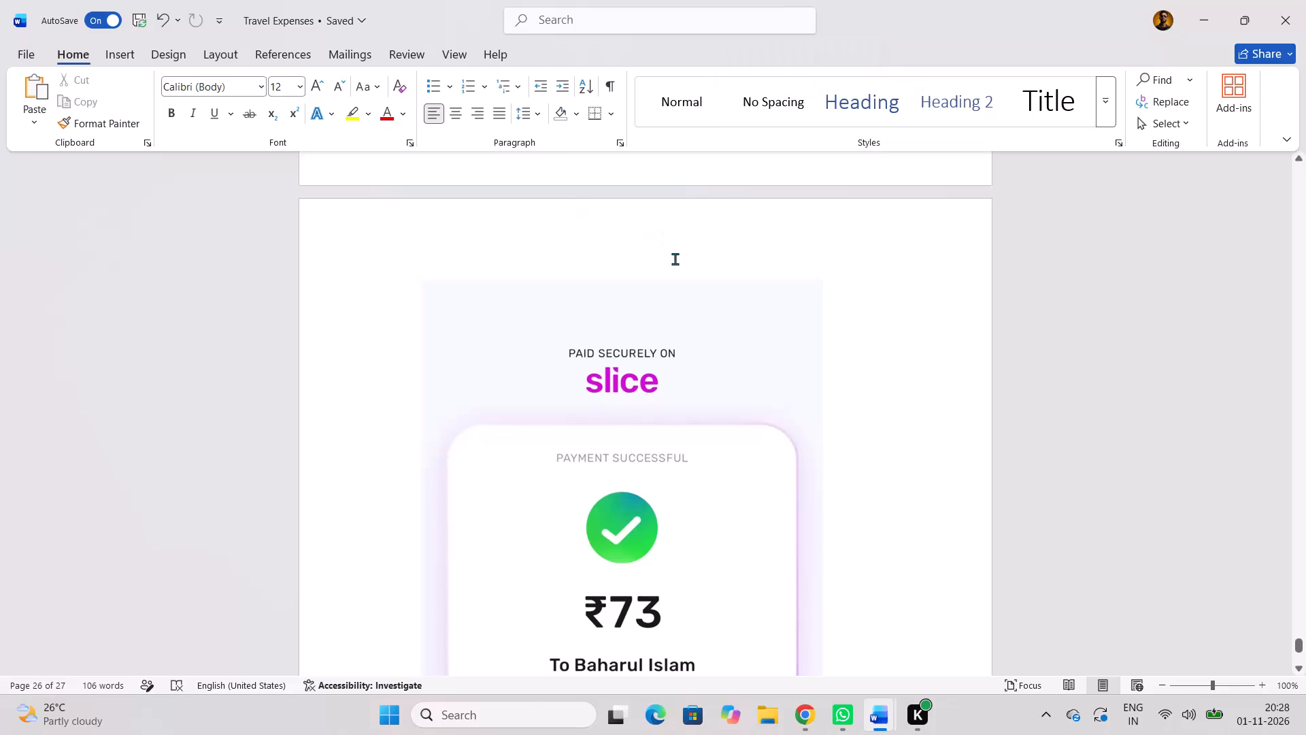
Review the sharing options, invitation permissions and current editor's contact card for the Travel Expenses document.
{"action": "left_click", "coordinate": [675, 259]}
{"action": "left_click", "coordinate": [1286, 53]}
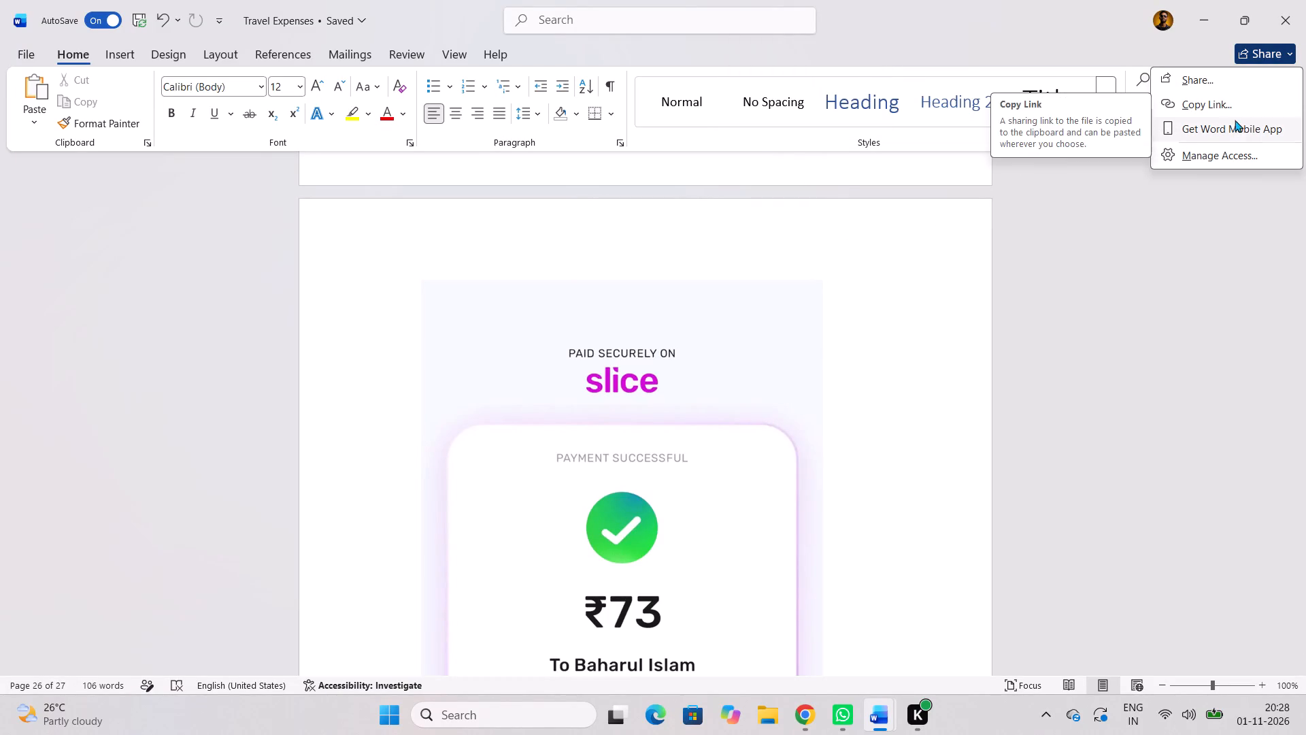
{"action": "left_click", "coordinate": [1230, 156]}
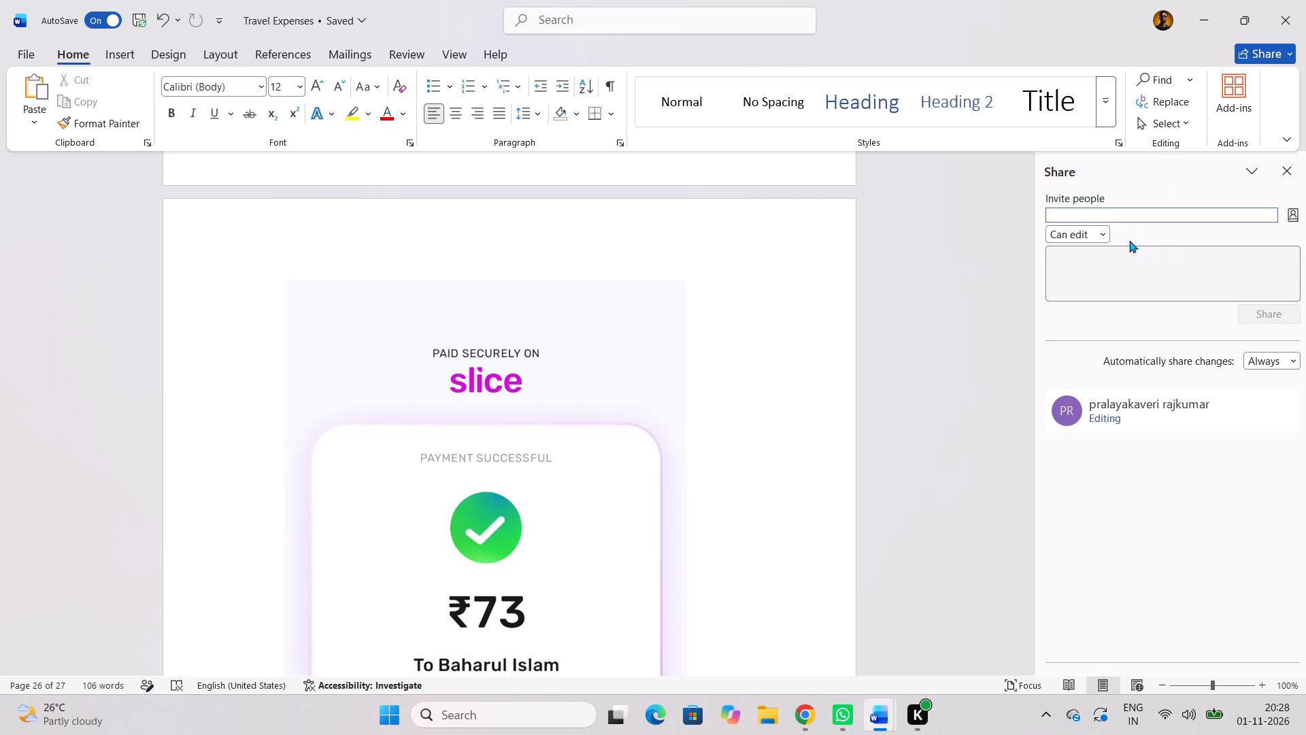
{"action": "left_click", "coordinate": [1098, 233]}
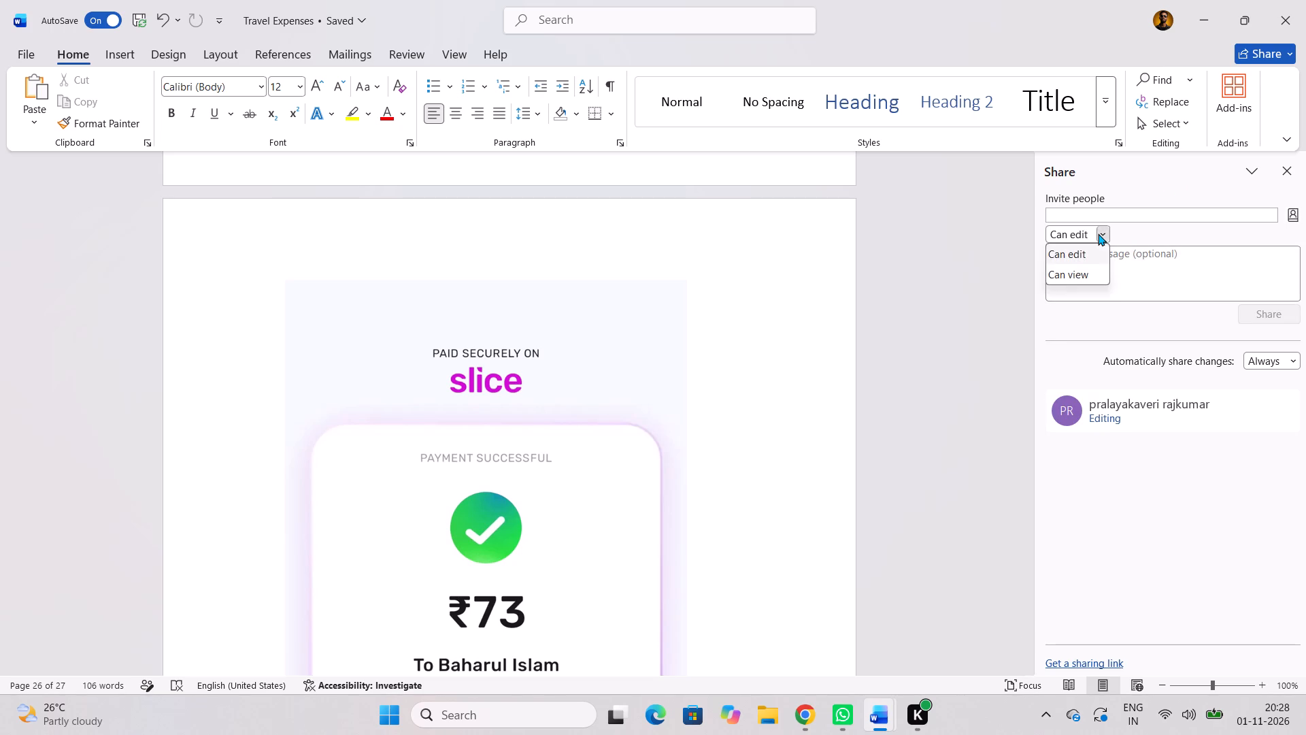
{"action": "left_click", "coordinate": [1084, 251]}
{"action": "left_click", "coordinate": [1157, 216]}
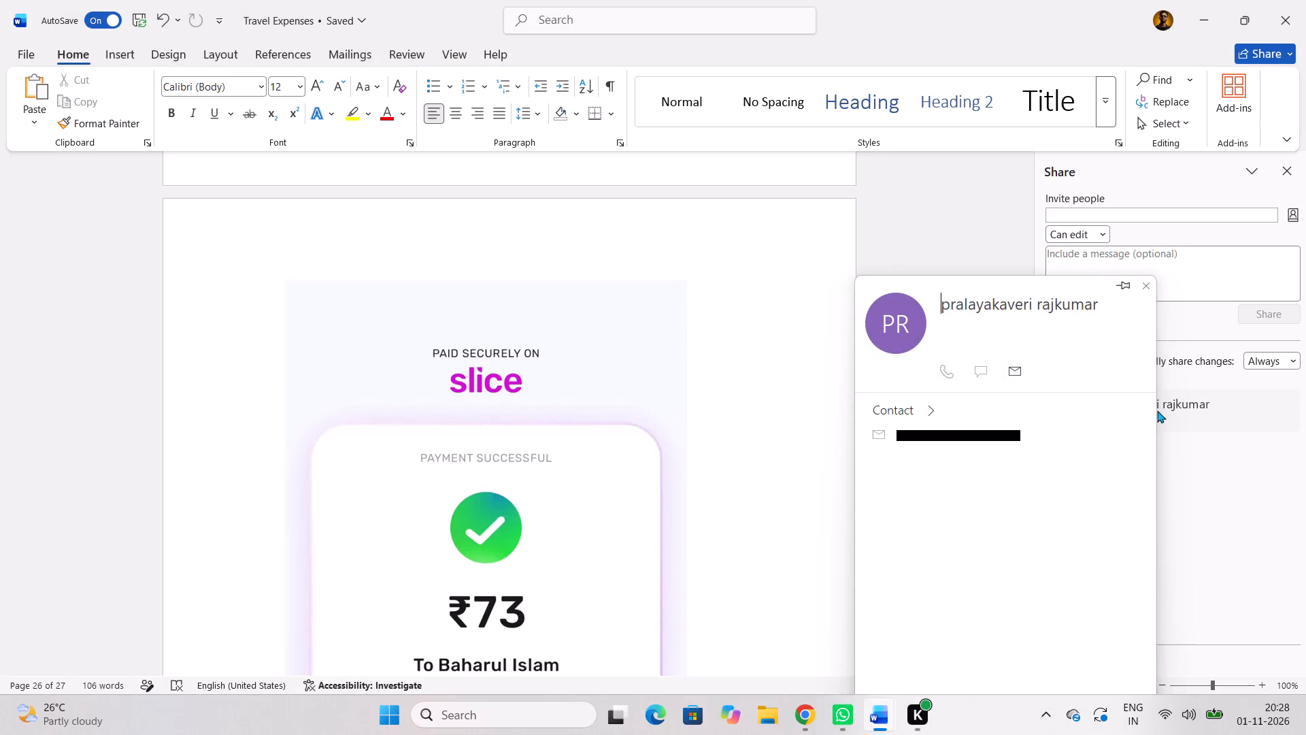
{"action": "left_click", "coordinate": [1157, 410]}
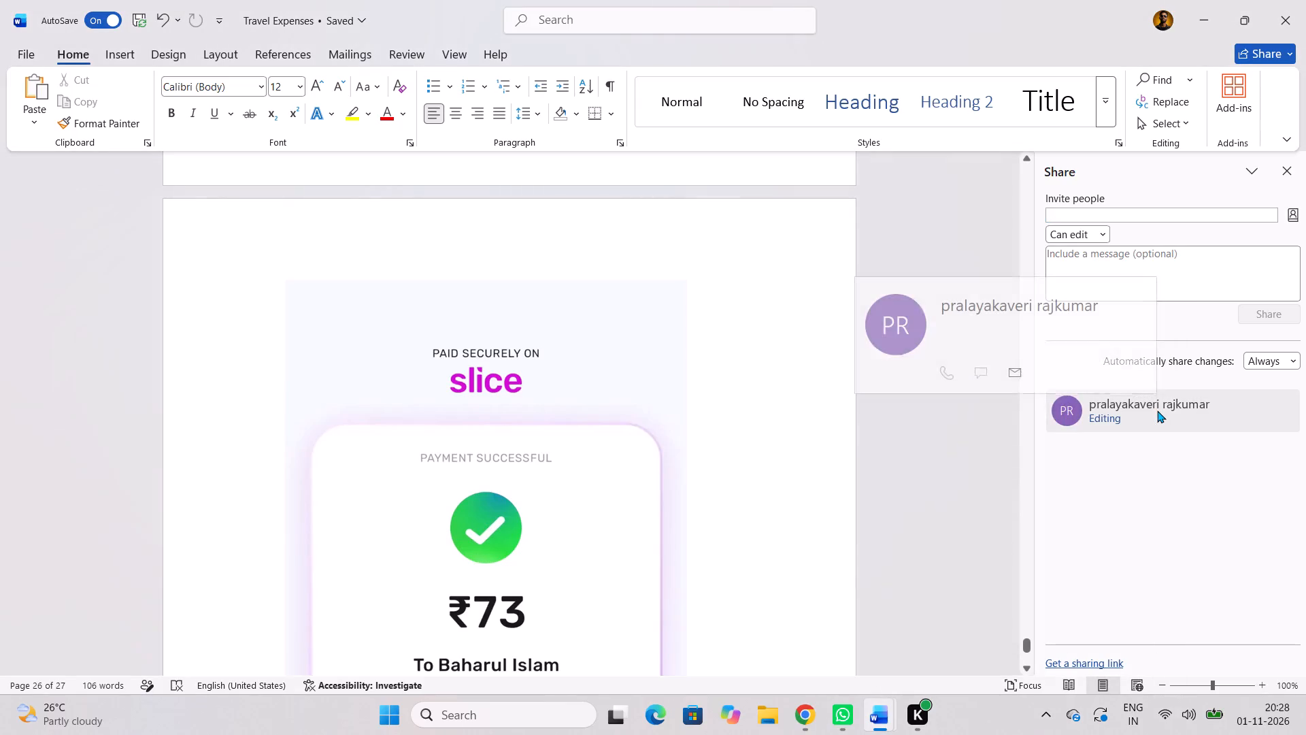
{"action": "left_click", "coordinate": [1157, 410]}
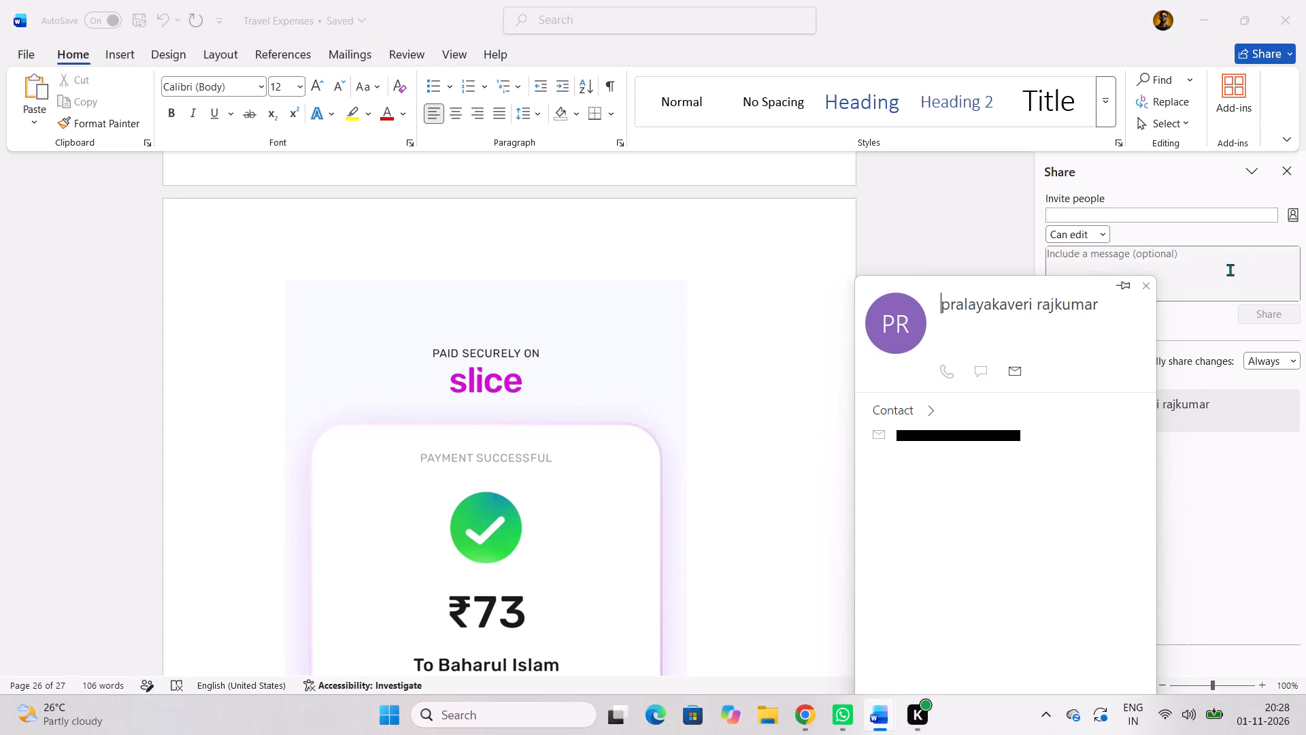
{"action": "left_click", "coordinate": [1290, 177]}
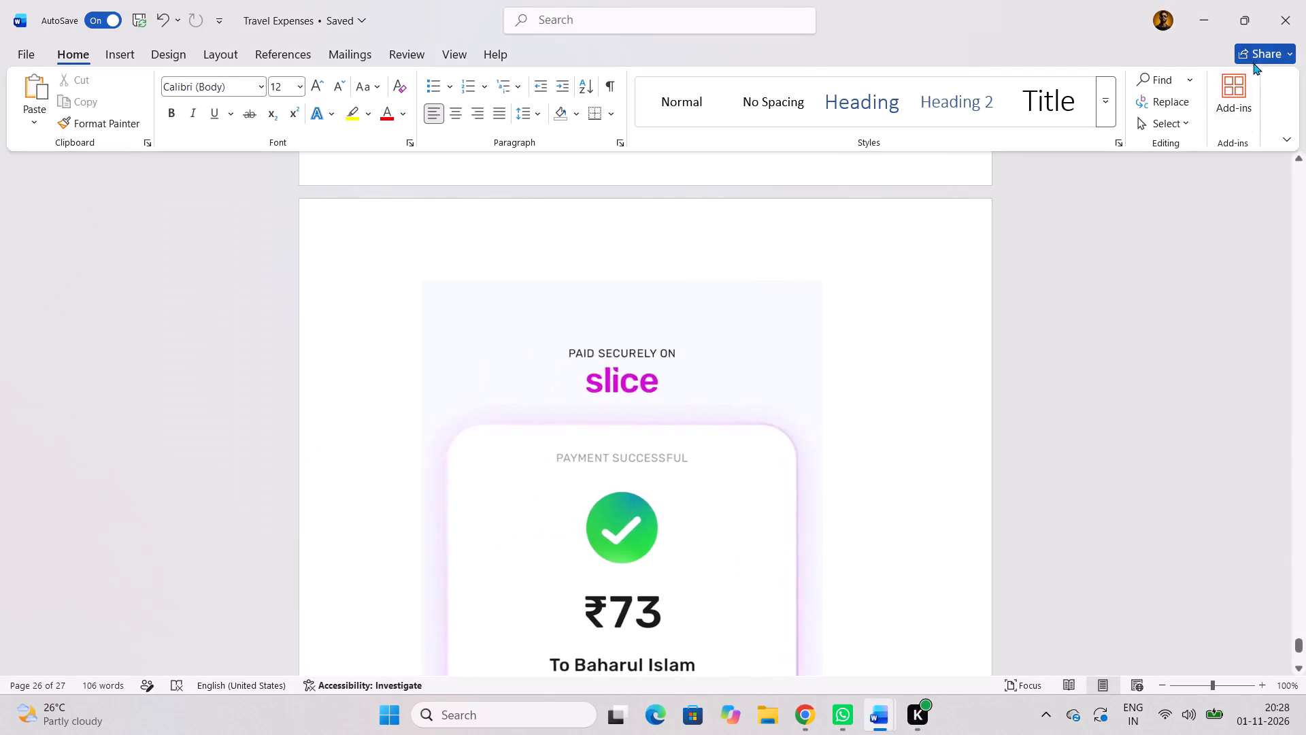
{"action": "left_click", "coordinate": [1254, 56]}
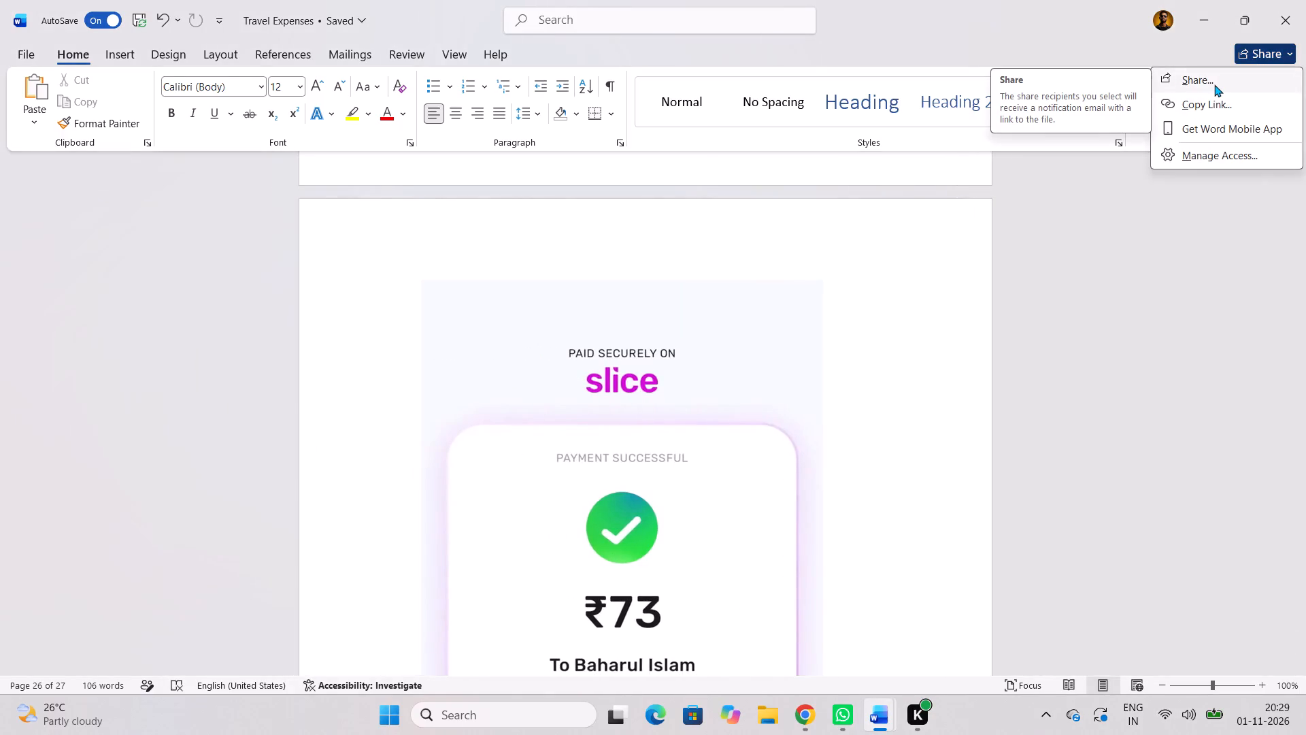
{"action": "left_click", "coordinate": [1214, 84]}
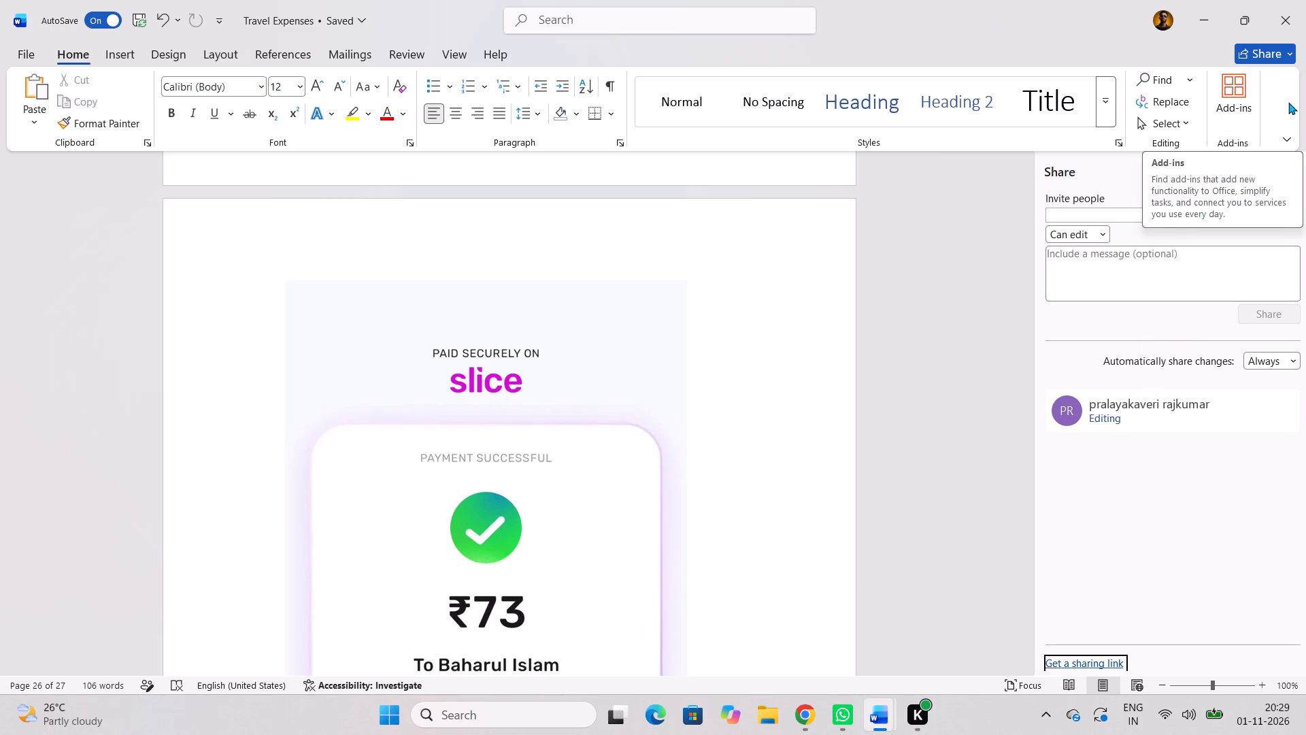
Close the Travel Expenses document.
{"action": "left_click", "coordinate": [1279, 20]}
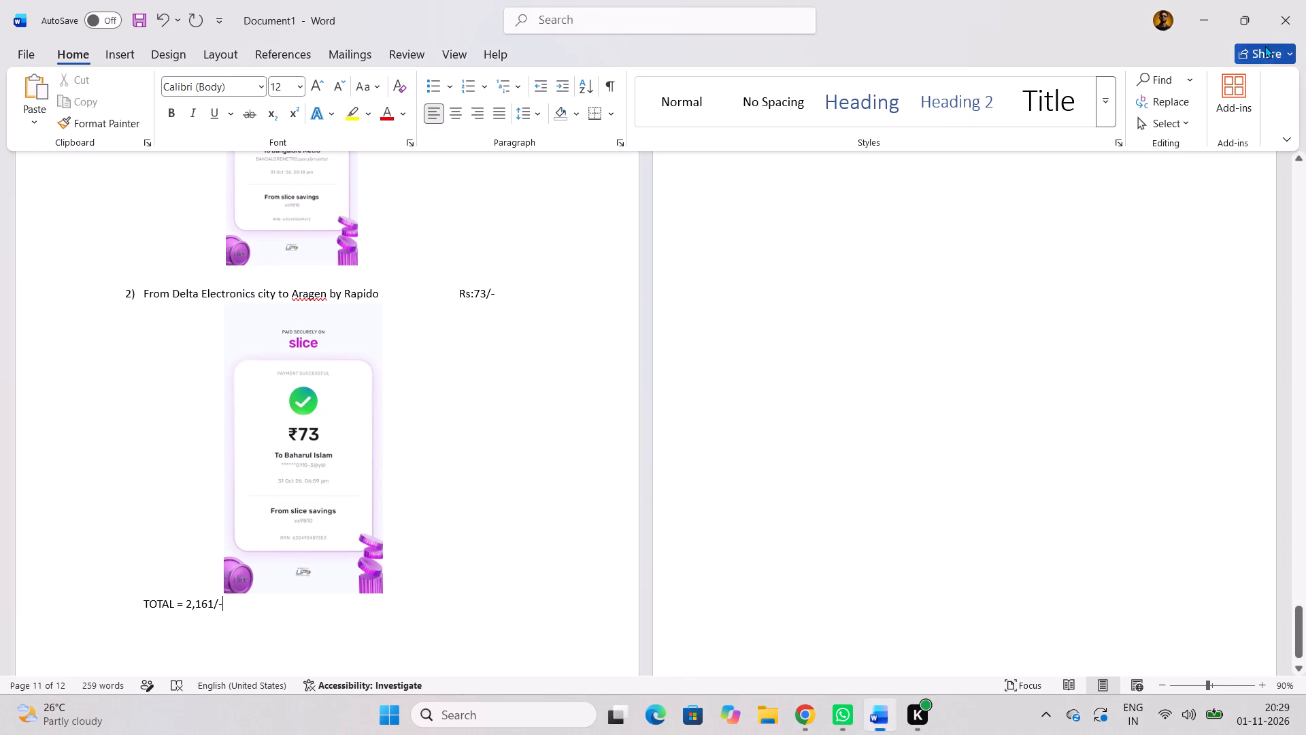
Close Document1, saving it as Travel Expense1 in the personal OneDrive Documents folder.
{"action": "left_click", "coordinate": [1283, 19]}
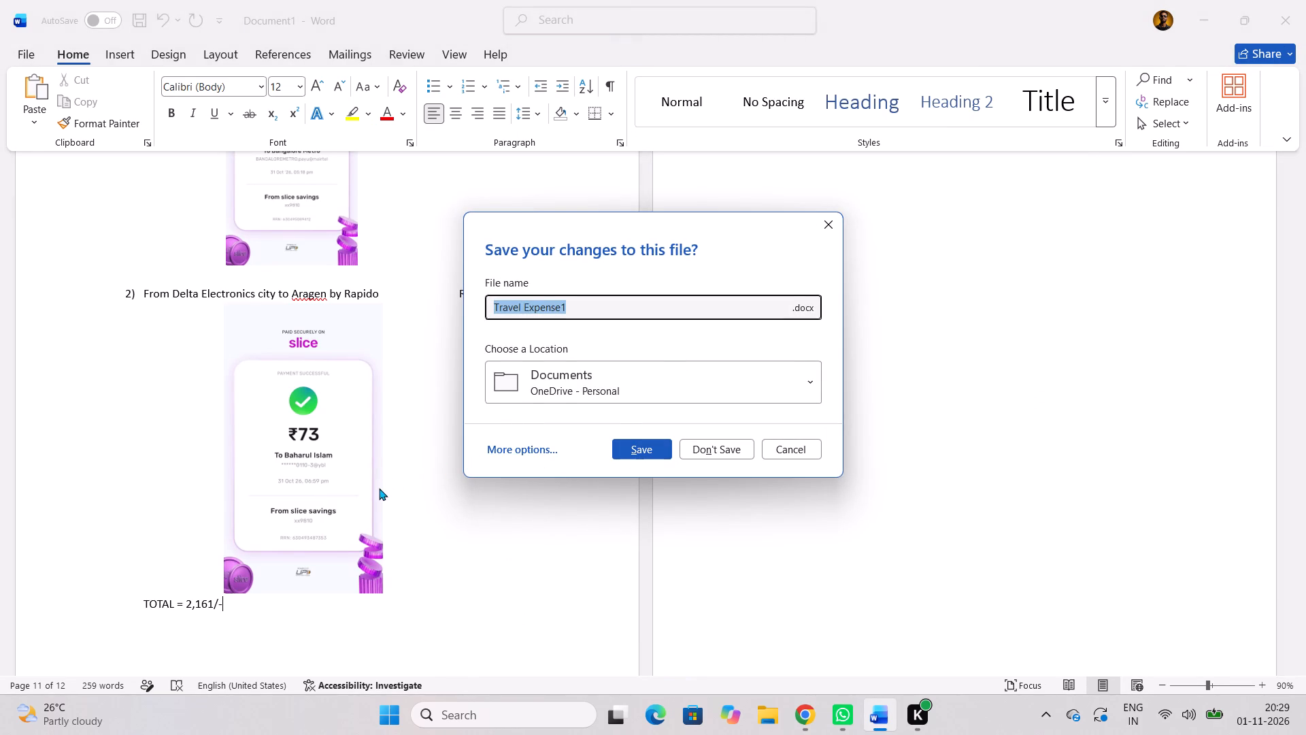
{"action": "scroll", "coordinate": [503, 494], "scroll_direction": "up", "scroll_amount": 3}
{"action": "left_click", "coordinate": [584, 309]}
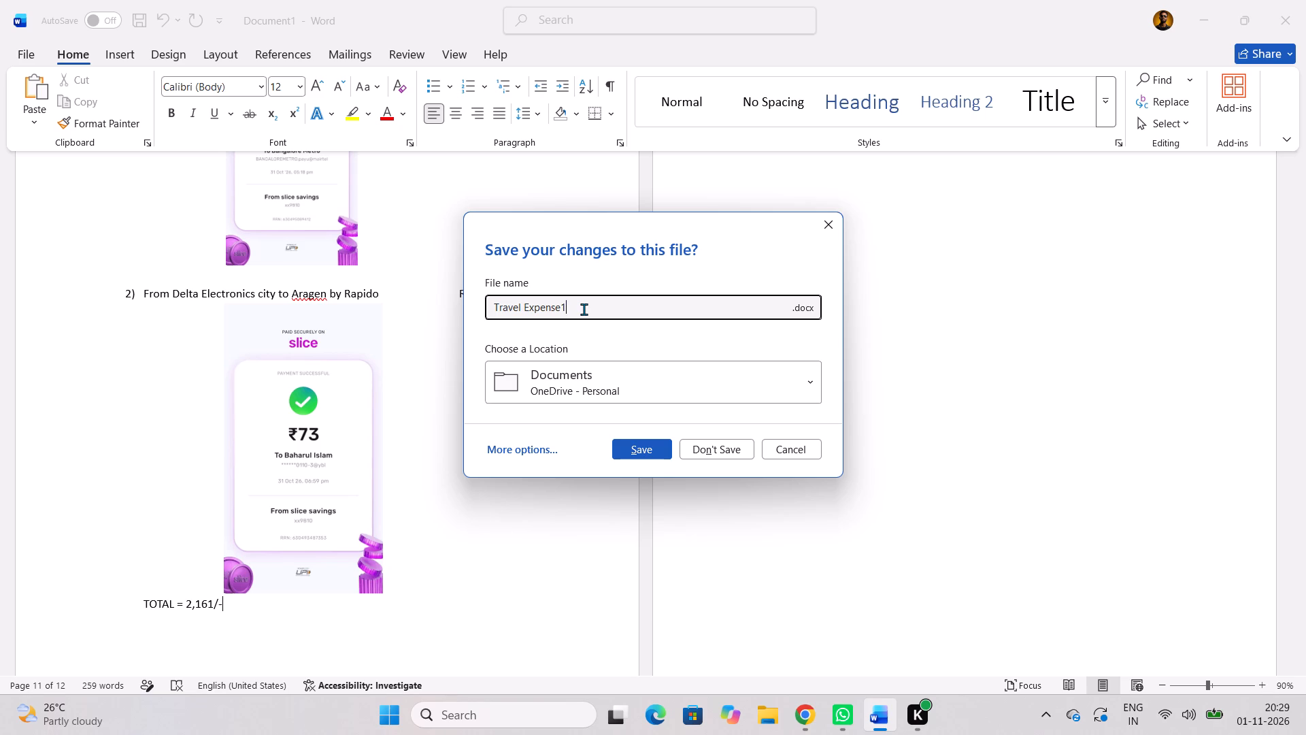
{"action": "left_click", "coordinate": [651, 454]}
{"action": "scroll", "coordinate": [404, 519], "scroll_direction": "up", "scroll_amount": 5}
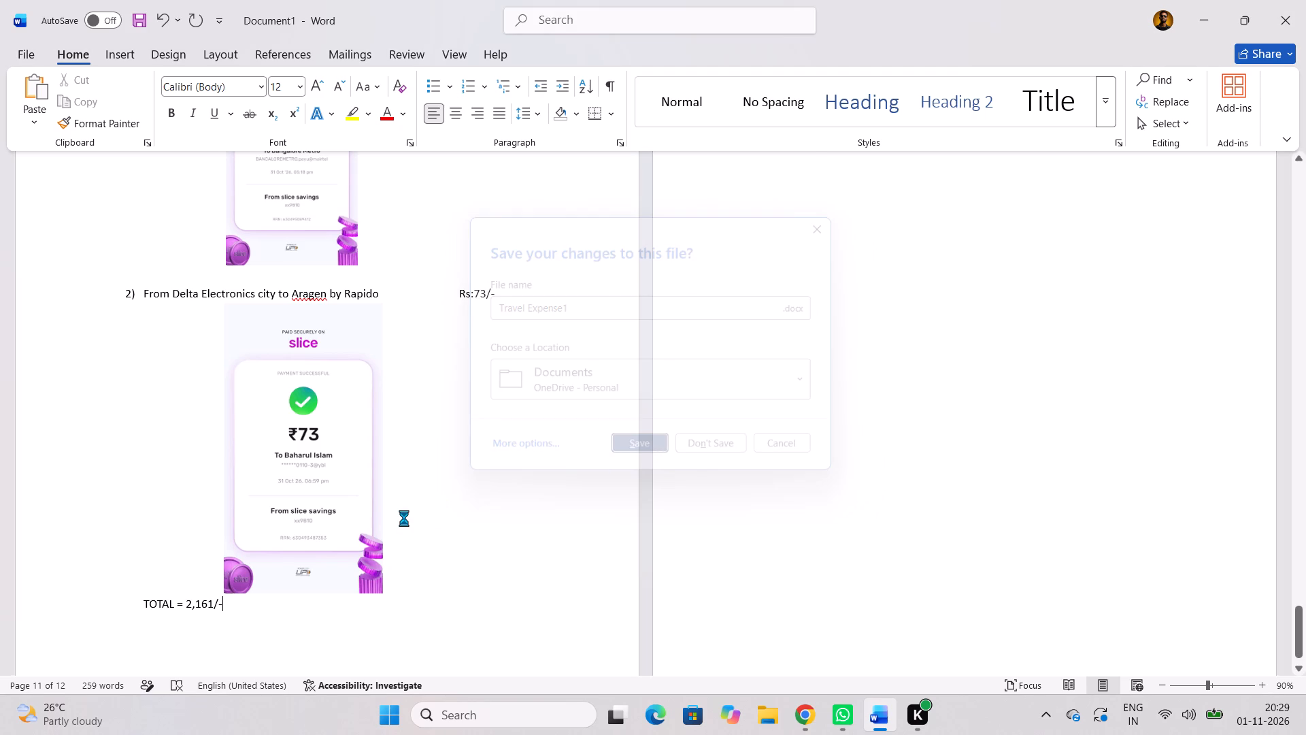
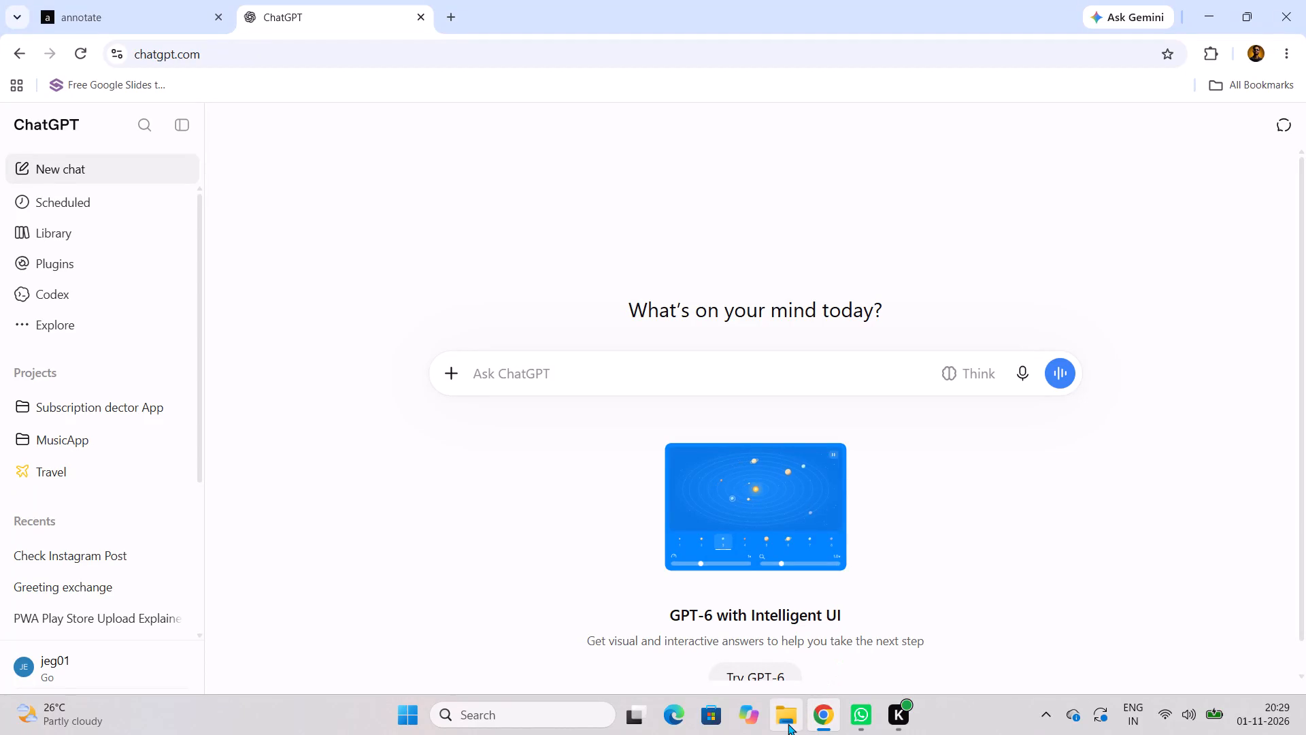
In File Explorer, search the OneDrive Documents folder for "travel" and open the Travel Expense1 document.
{"action": "left_click", "coordinate": [788, 723]}
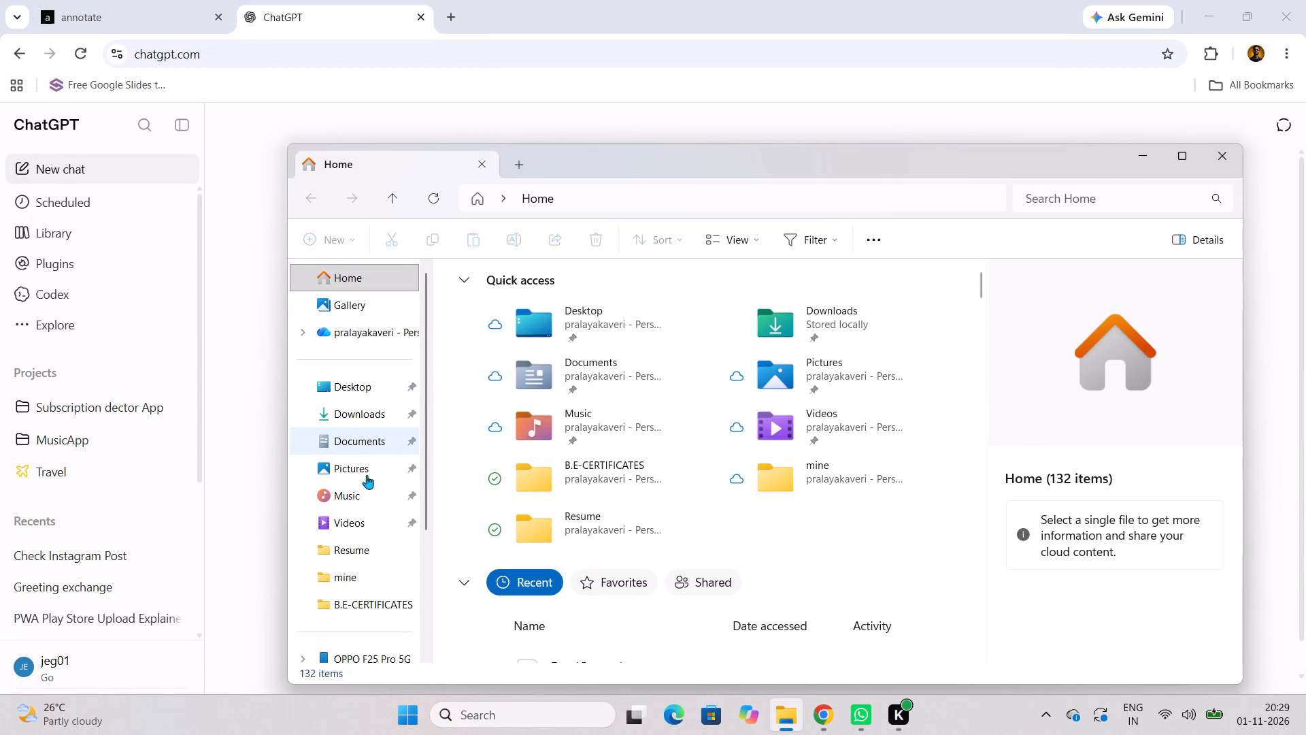
{"action": "scroll", "coordinate": [358, 506], "scroll_direction": "down", "scroll_amount": 2}
{"action": "scroll", "coordinate": [358, 506], "scroll_direction": "up", "scroll_amount": 4}
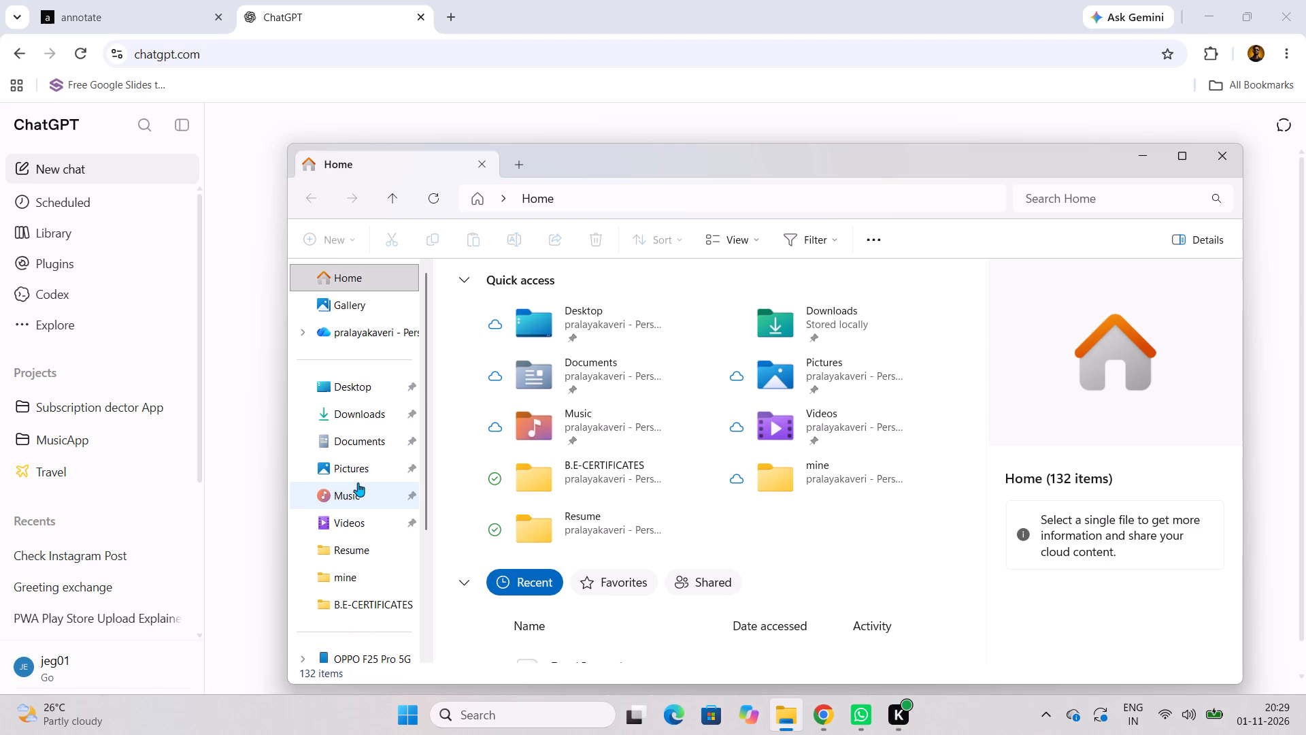
{"action": "left_click", "coordinate": [363, 439]}
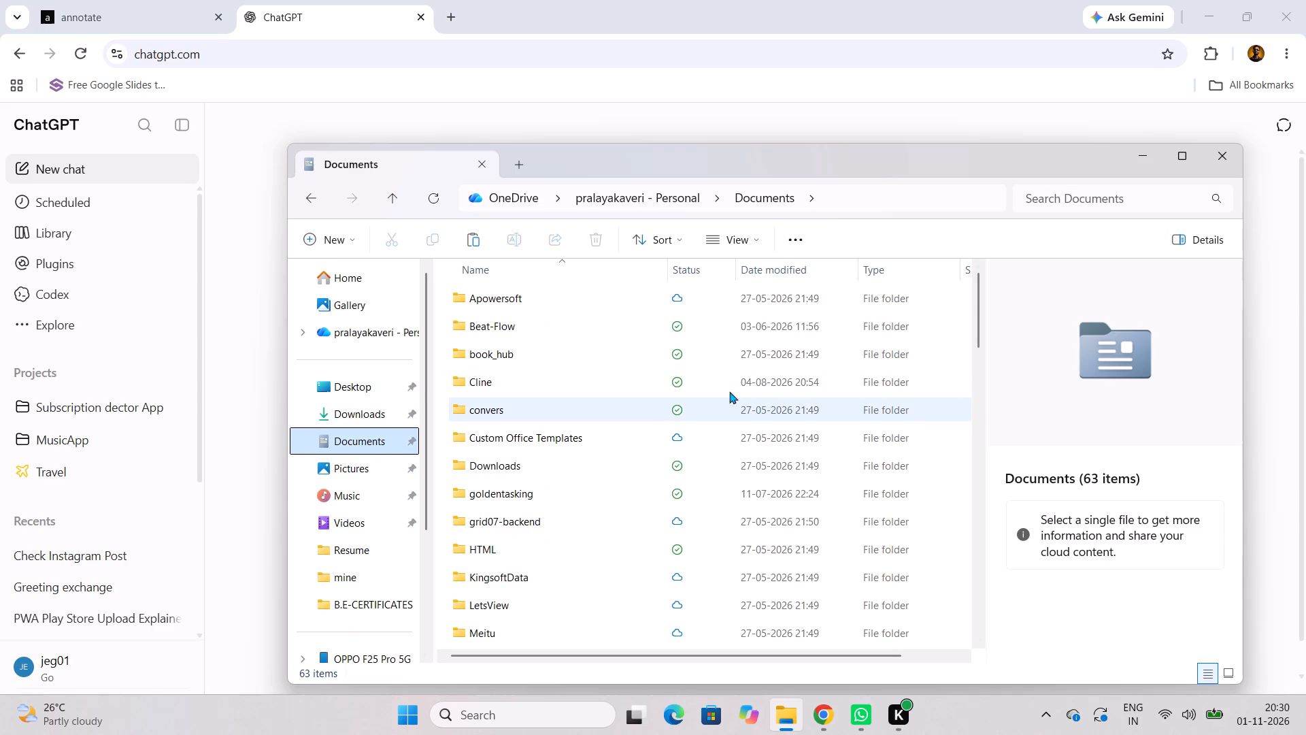
{"action": "left_click", "coordinate": [1062, 201]}
{"action": "type", "text": "tr"}
{"action": "key", "text": "a"}
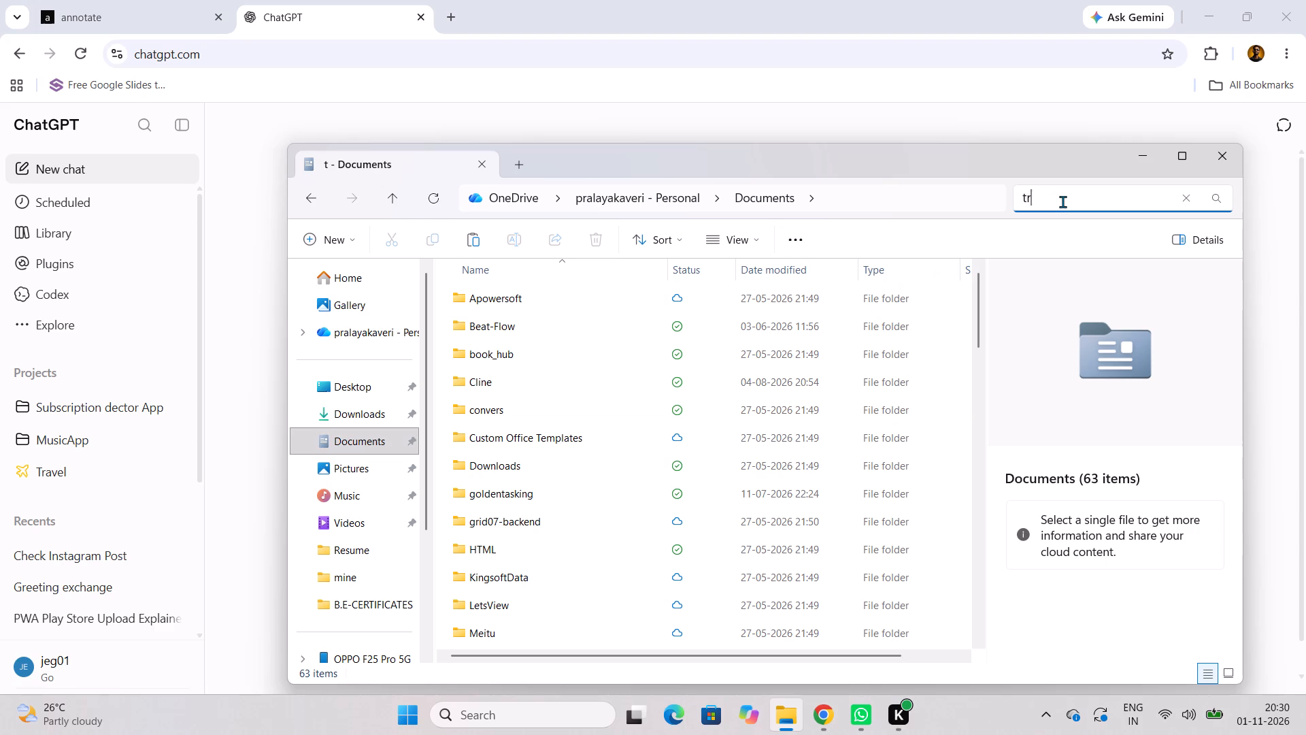
{"action": "type", "text": "ve"}
{"action": "key", "text": "l"}
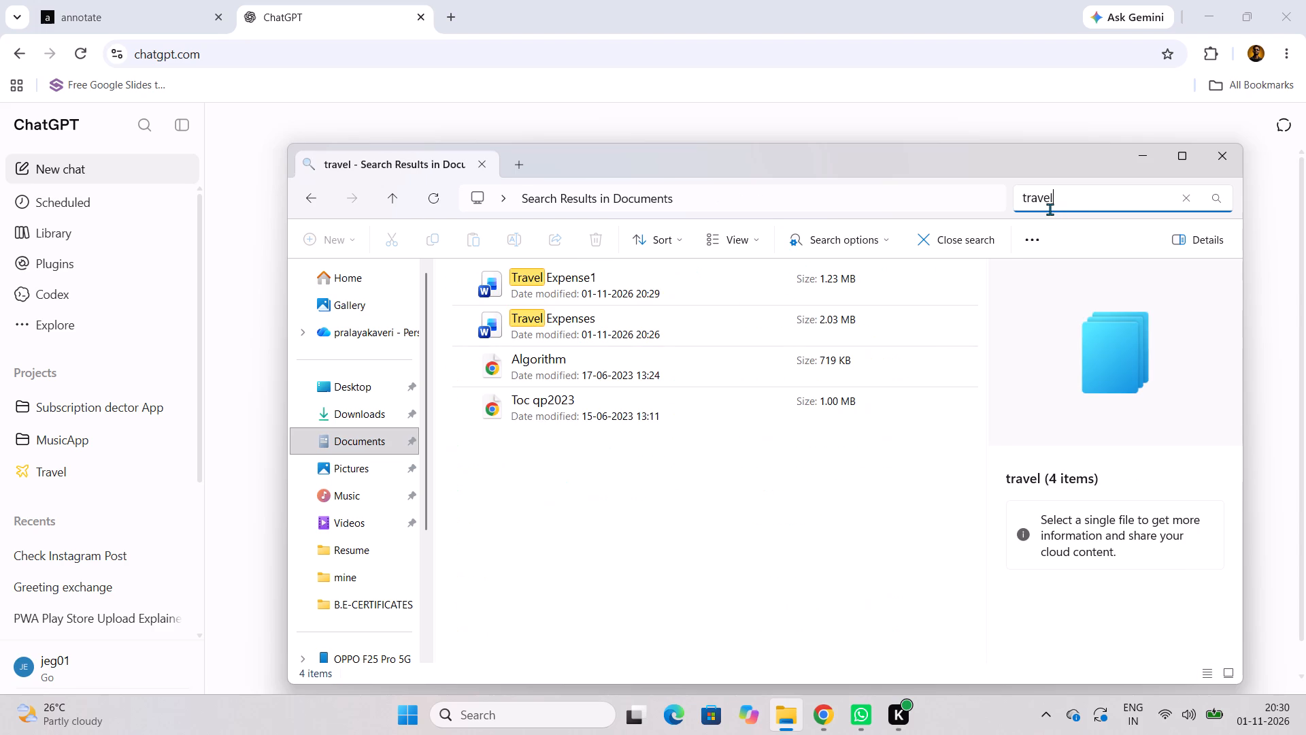
{"action": "double_click", "coordinate": [682, 286]}
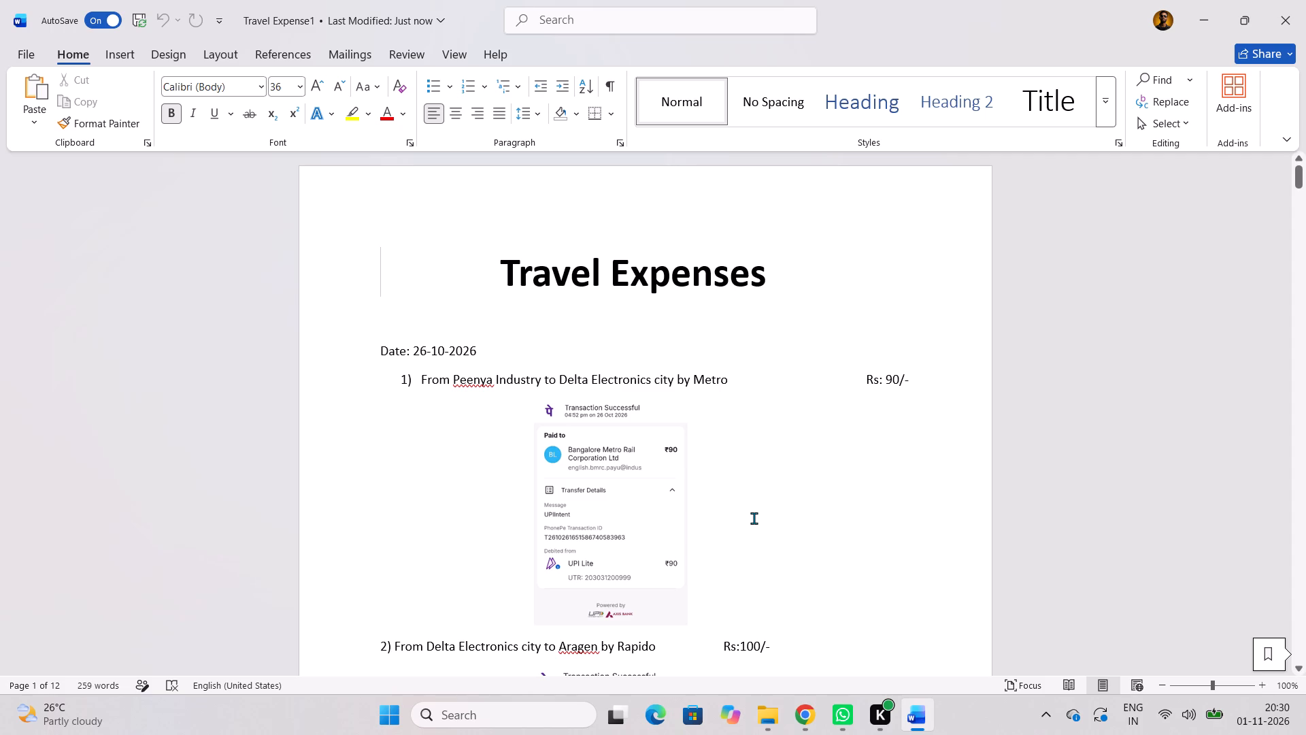
{"action": "scroll", "coordinate": [754, 515], "scroll_direction": "down", "scroll_amount": 4}
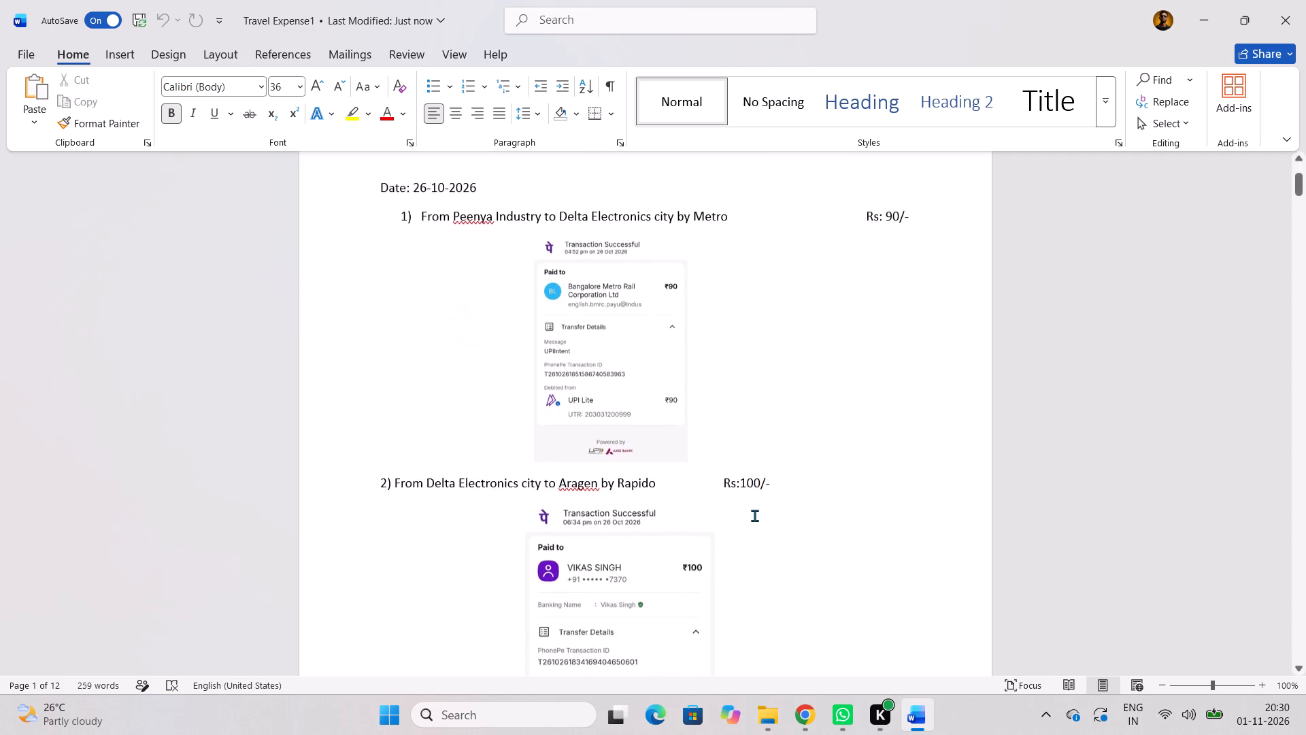